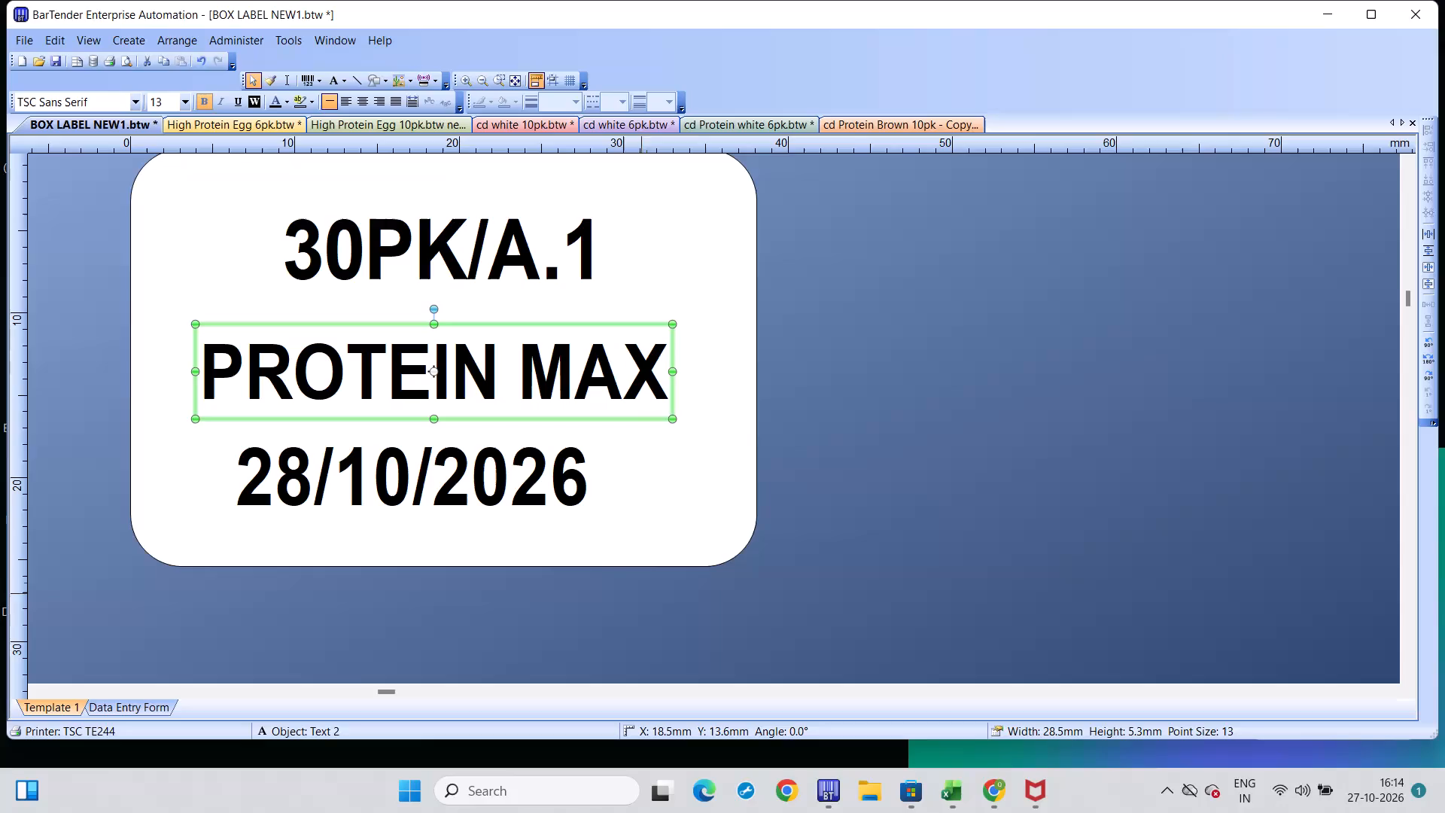
Minimize the box label design window and dismiss the McAfee advert.
{"action": "left_click", "coordinate": [1325, 4]}
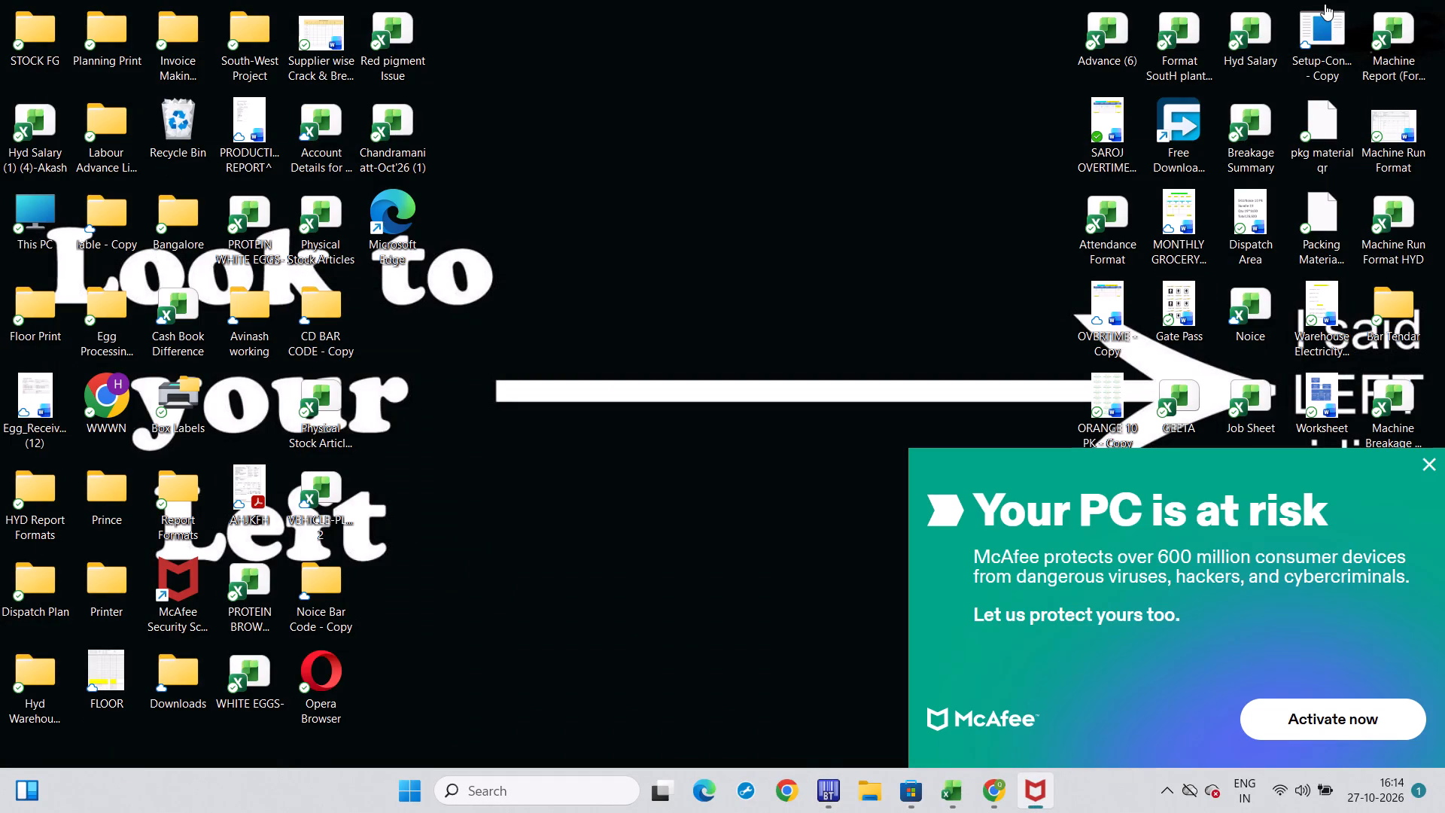
{"action": "left_click", "coordinate": [1426, 468]}
{"action": "left_click", "coordinate": [1426, 468]}
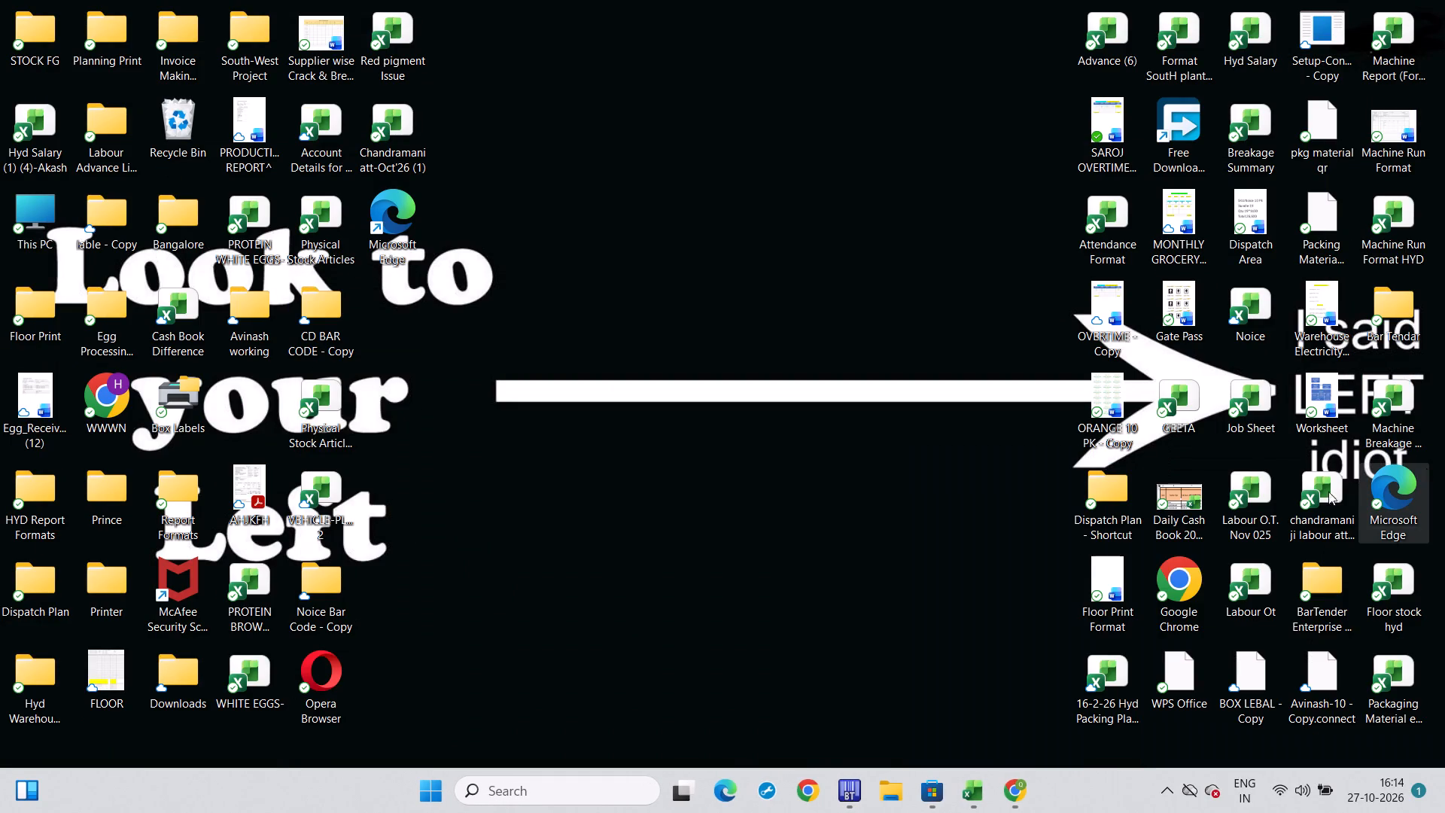
Switch to the Chrome window containing the WHITE EGGS- 2026 spreadsheet.
{"action": "double_click", "coordinate": [804, 788]}
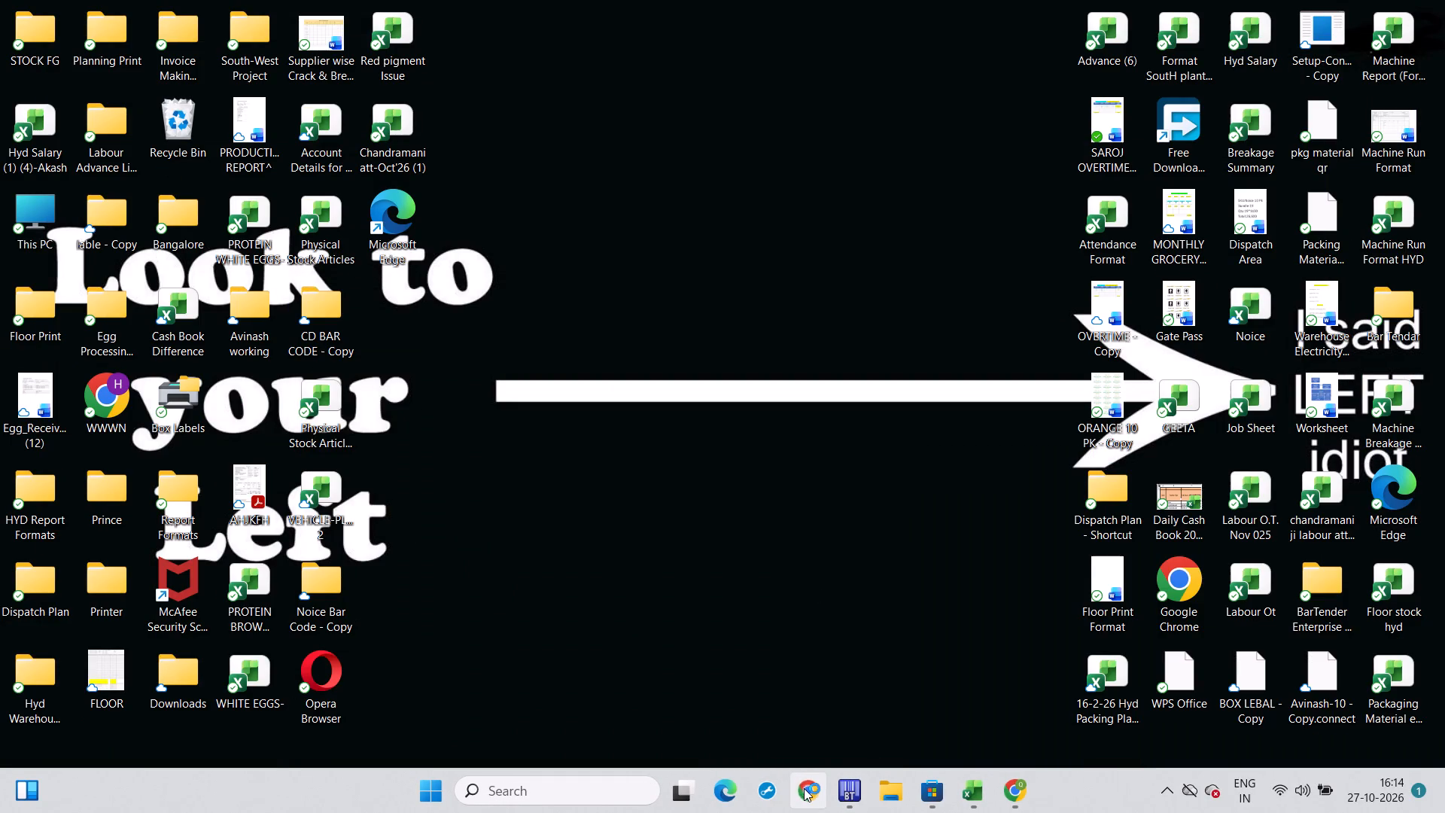
{"action": "left_click", "coordinate": [994, 798]}
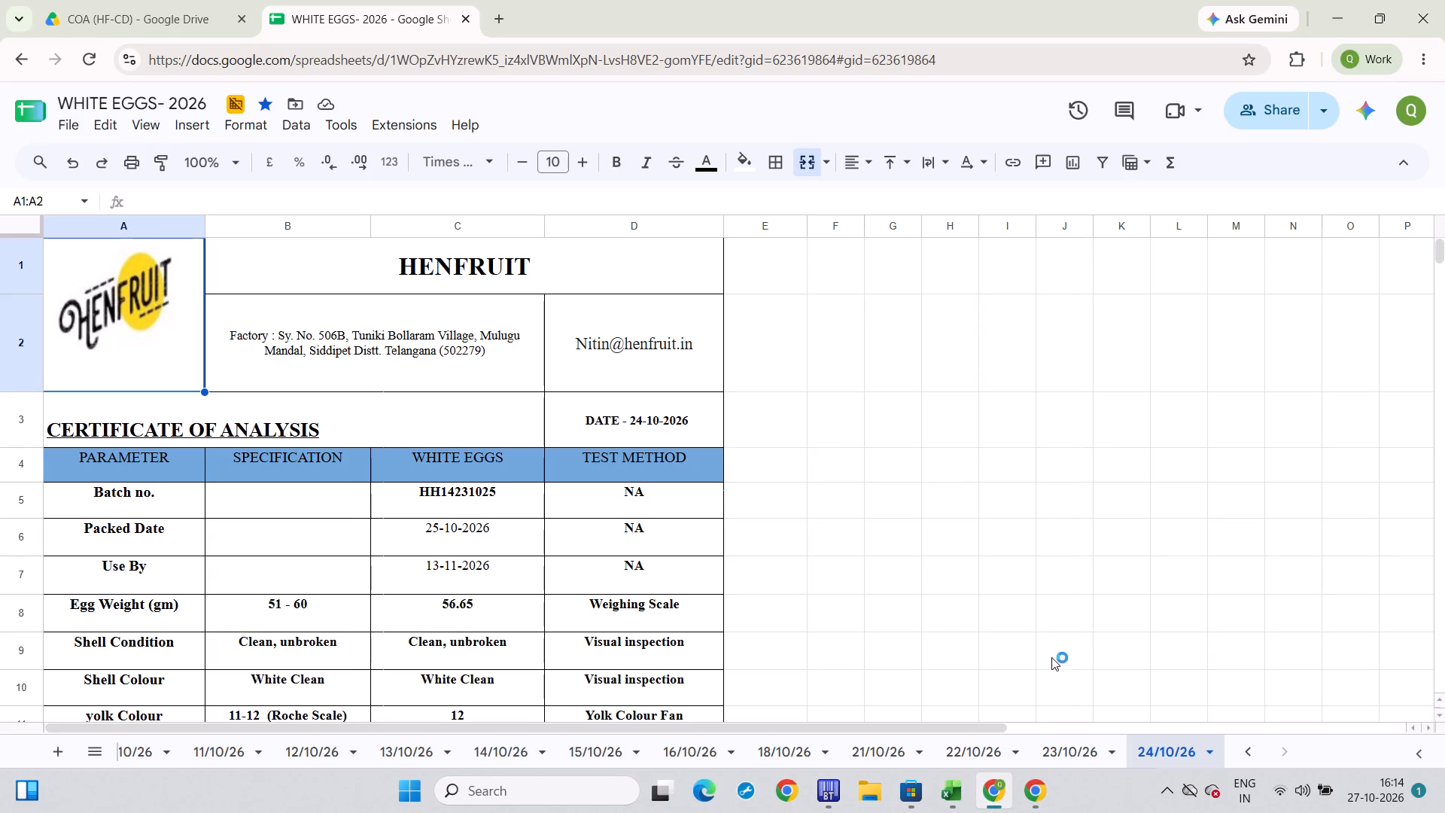
{"action": "left_click_drag", "start_coordinate": [826, 313], "coordinate": [847, 359]}
Open PROTEIN WHITE EGGS- 2026.xlsx from the COA (HF-CD) Drive folder and go to its 24/10/26 sheet.
{"action": "left_click", "coordinate": [202, 0]}
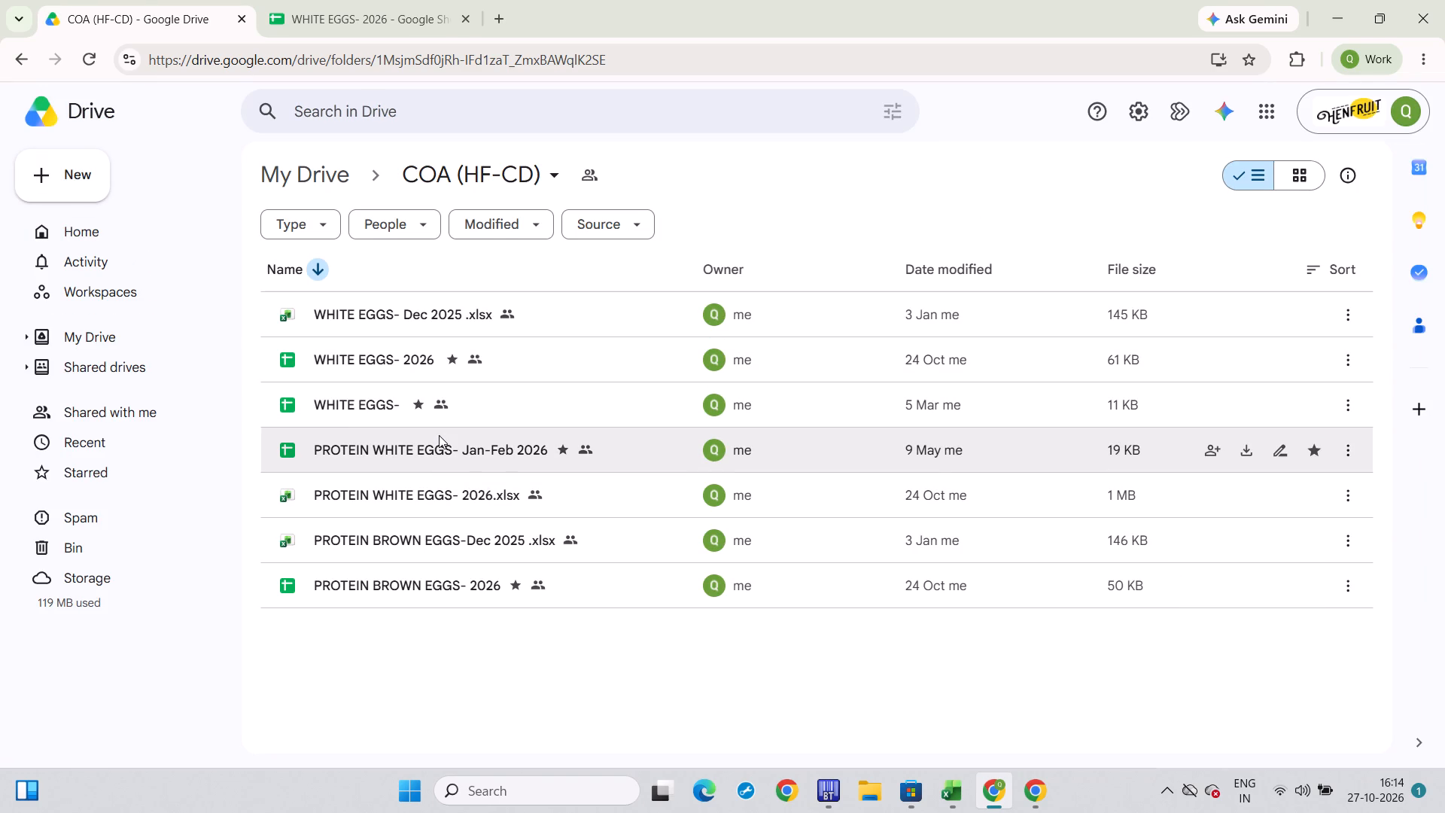
{"action": "double_click", "coordinate": [456, 492]}
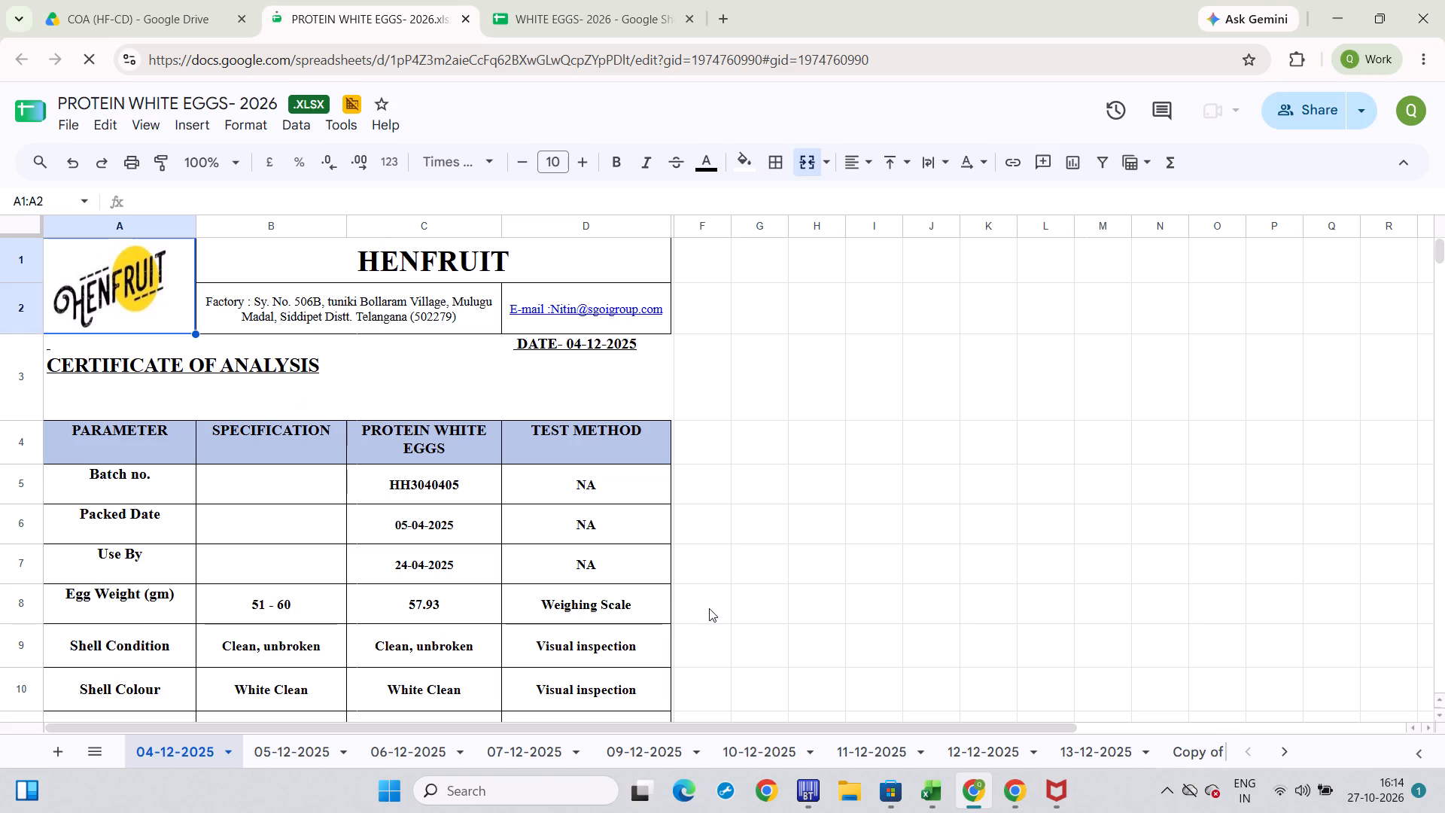
{"action": "triple_click", "coordinate": [1279, 762]}
{"action": "triple_click", "coordinate": [1279, 762]}
{"action": "triple_click", "coordinate": [1279, 762]}
{"action": "triple_click", "coordinate": [1279, 762]}
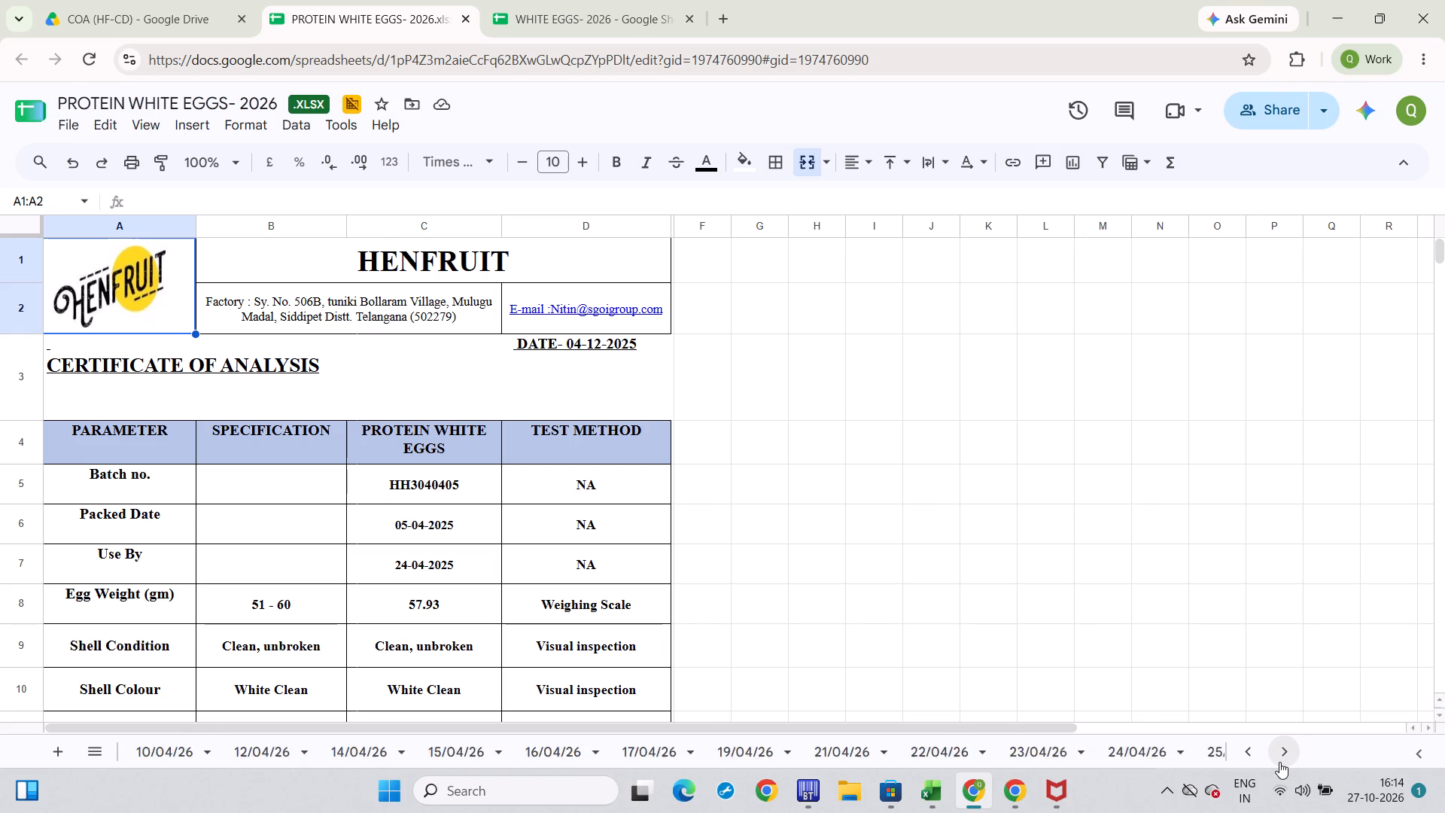
{"action": "triple_click", "coordinate": [1279, 762]}
{"action": "triple_click", "coordinate": [1279, 762]}
{"action": "triple_click", "coordinate": [1279, 762]}
{"action": "triple_click", "coordinate": [1279, 762]}
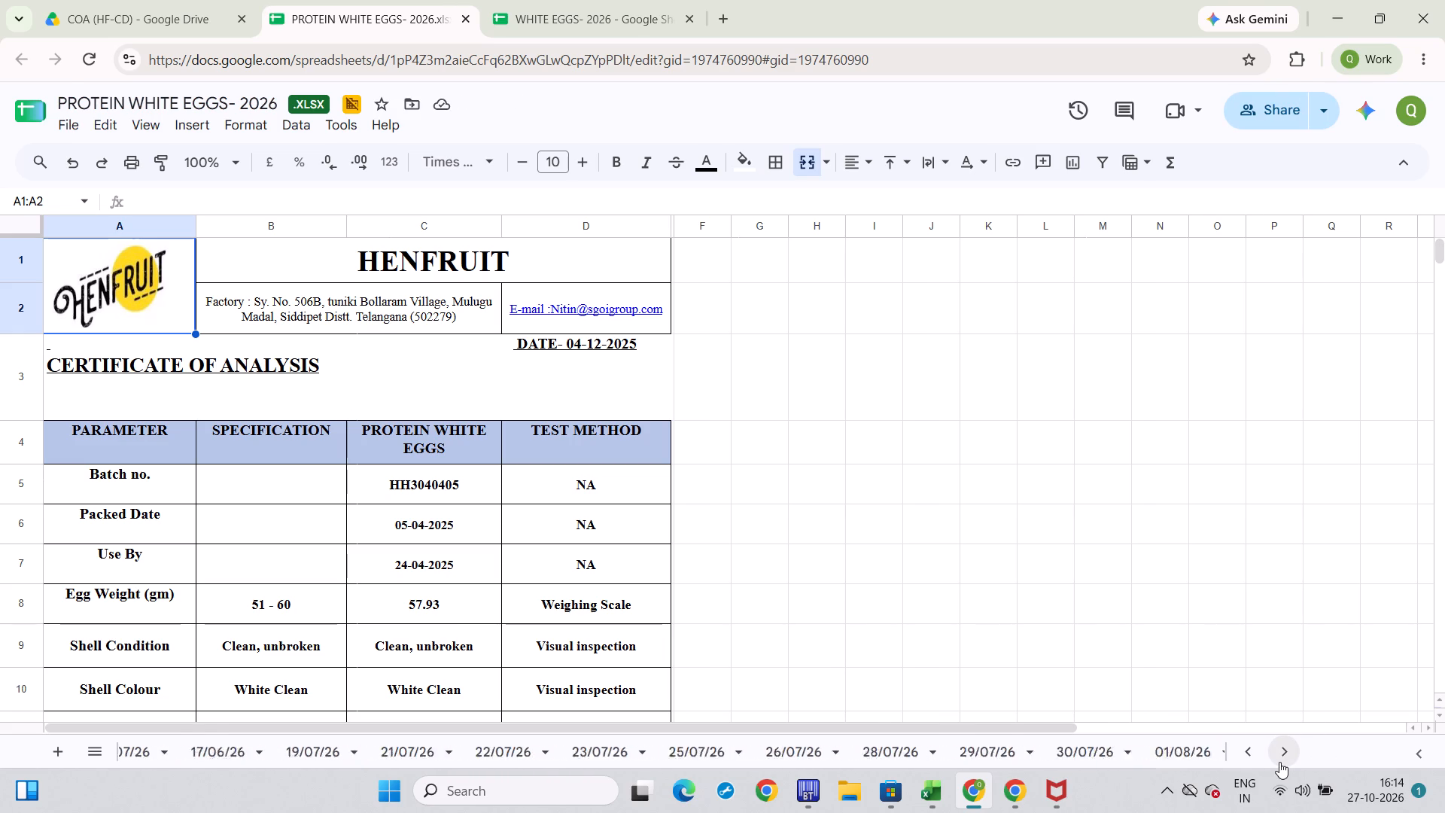
{"action": "triple_click", "coordinate": [1279, 762]}
{"action": "left_click", "coordinate": [1279, 762]}
{"action": "triple_click", "coordinate": [1279, 762]}
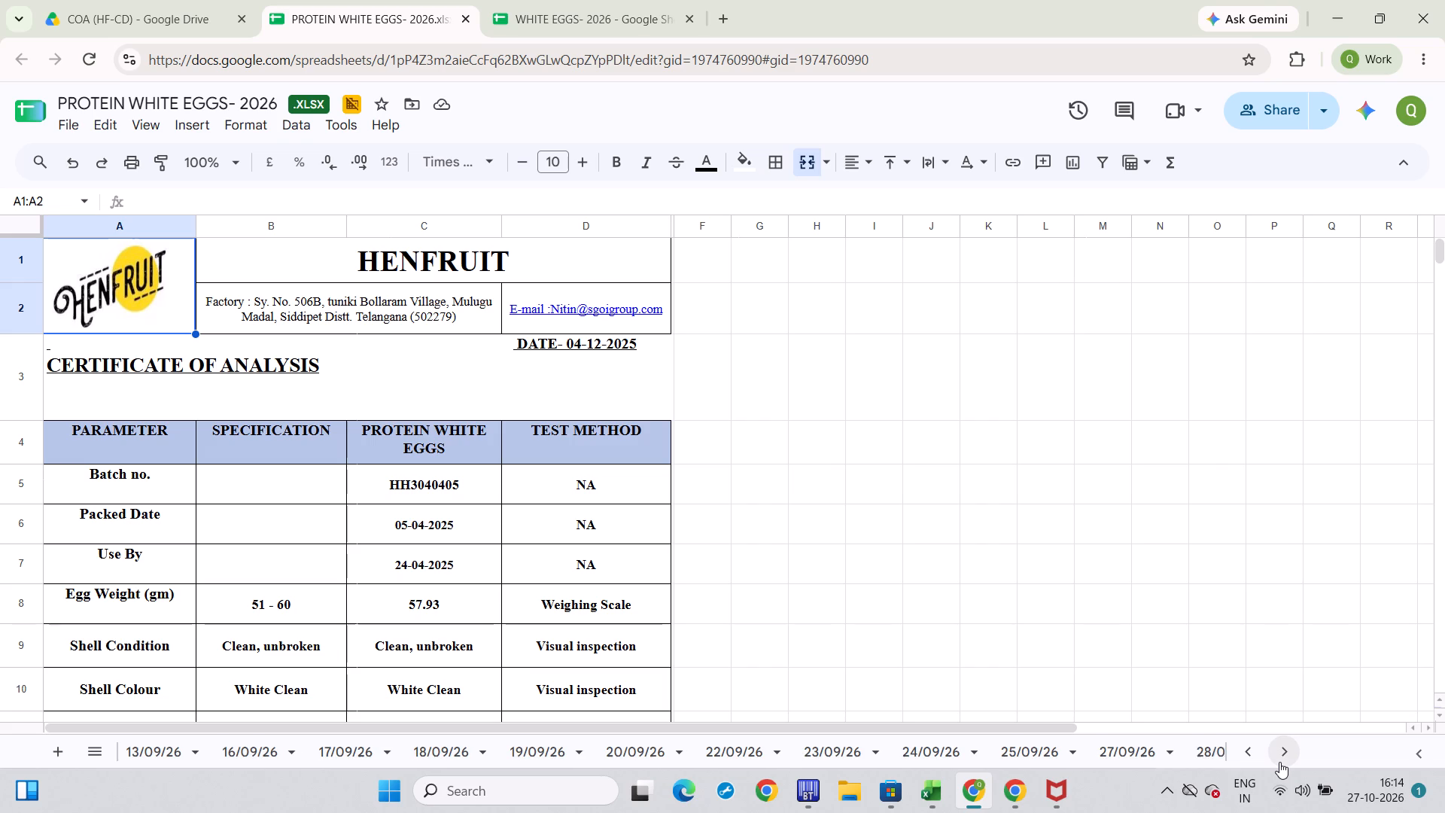
{"action": "triple_click", "coordinate": [1279, 762]}
{"action": "left_click", "coordinate": [1279, 762]}
{"action": "left_click", "coordinate": [1163, 746]}
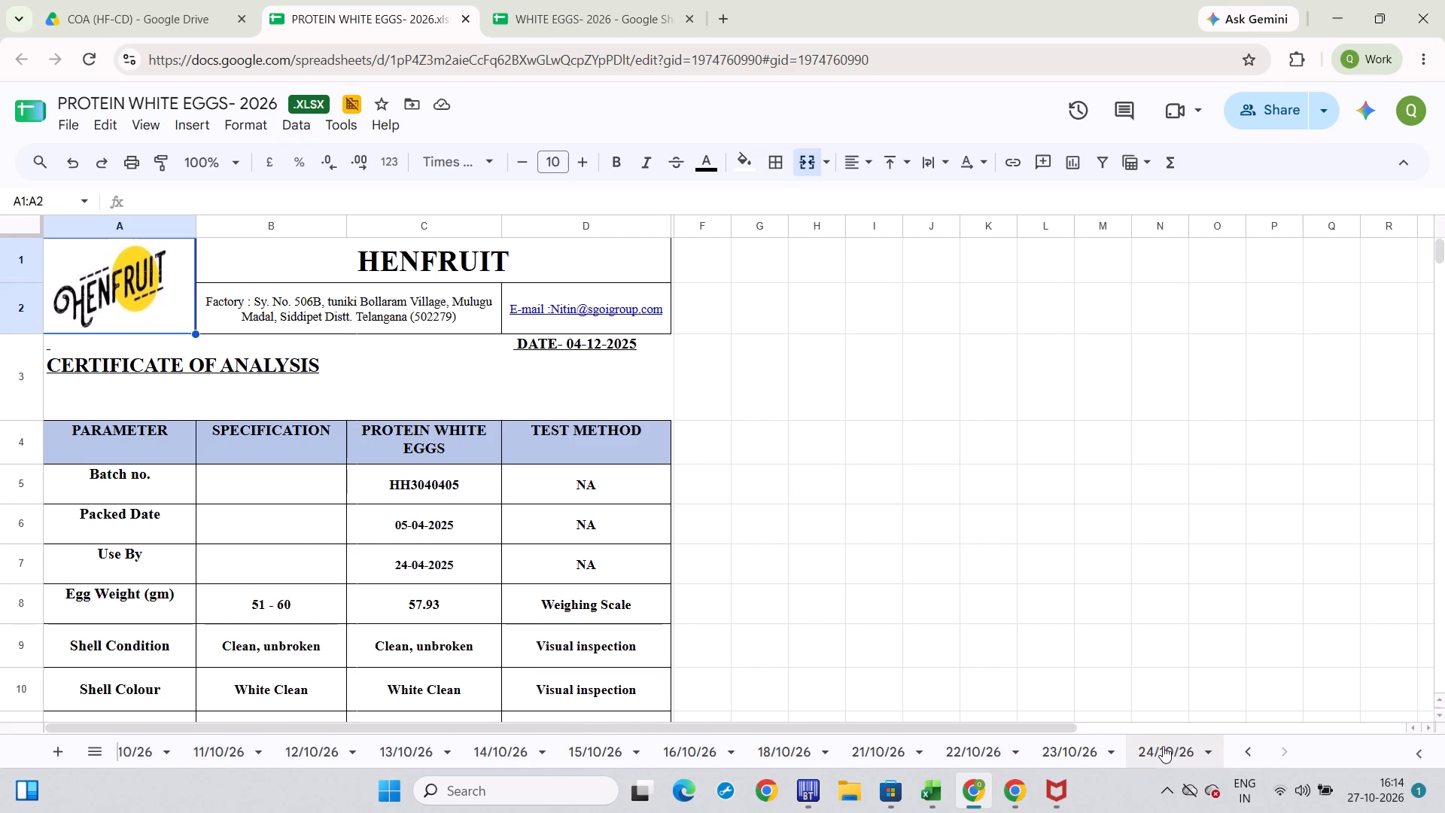
Open PROTEIN BROWN EGGS- 2026 from the COA (HF-CD) folder and bring its latest October sheet tabs into reach.
{"action": "left_click", "coordinate": [193, 0]}
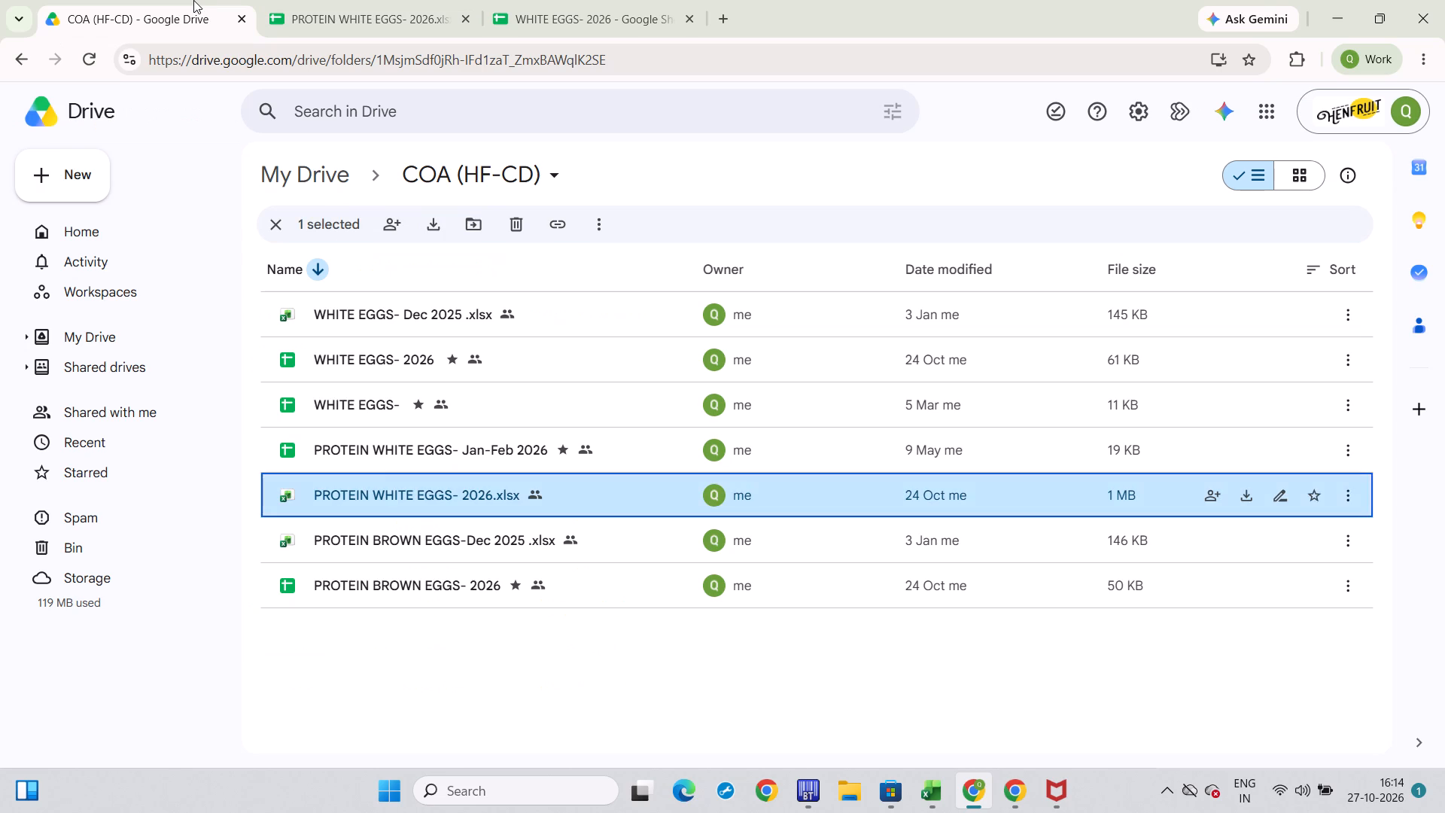
{"action": "double_click", "coordinate": [443, 584]}
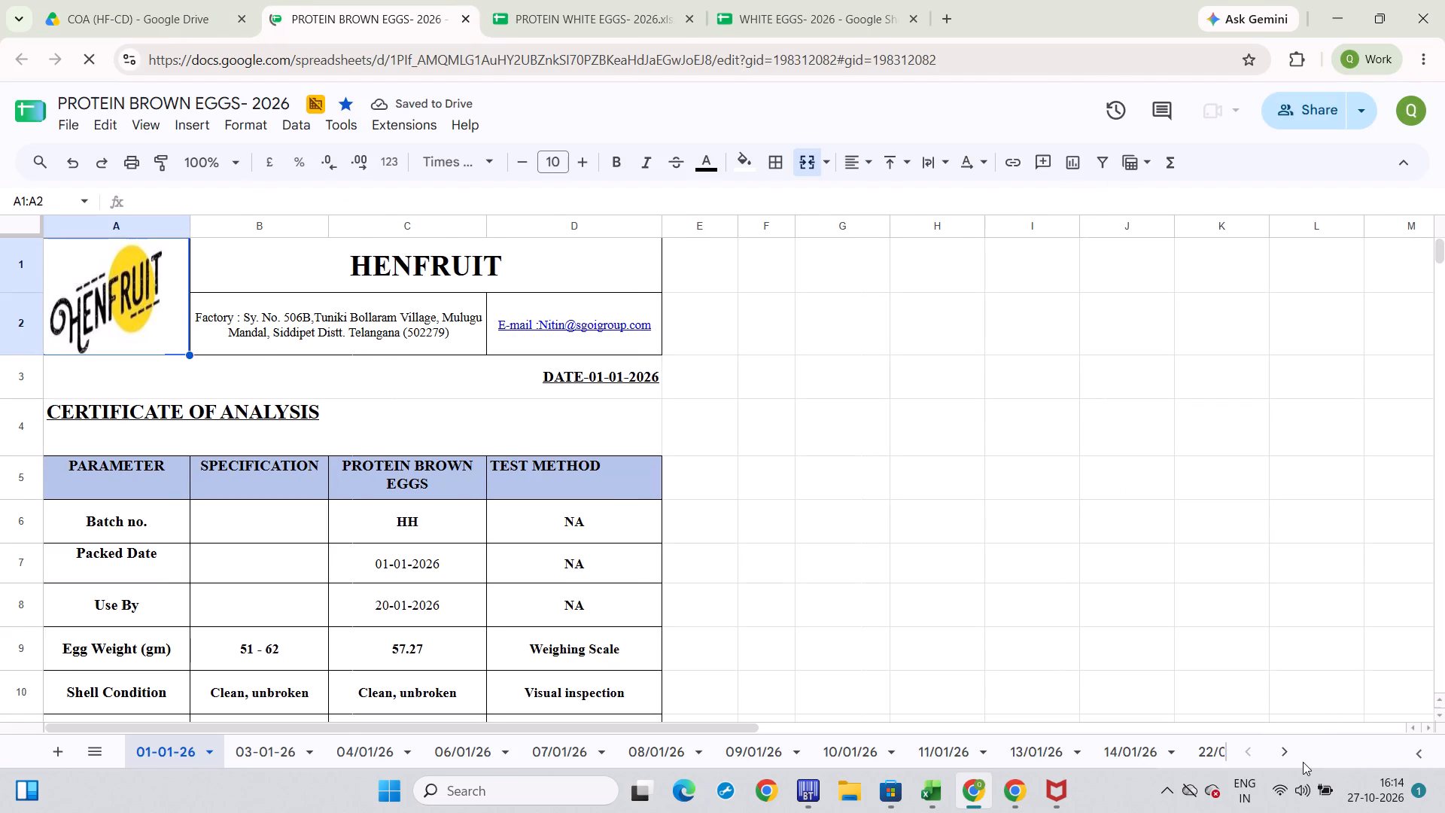
{"action": "triple_click", "coordinate": [1282, 763]}
{"action": "triple_click", "coordinate": [1282, 763]}
{"action": "triple_click", "coordinate": [1282, 763]}
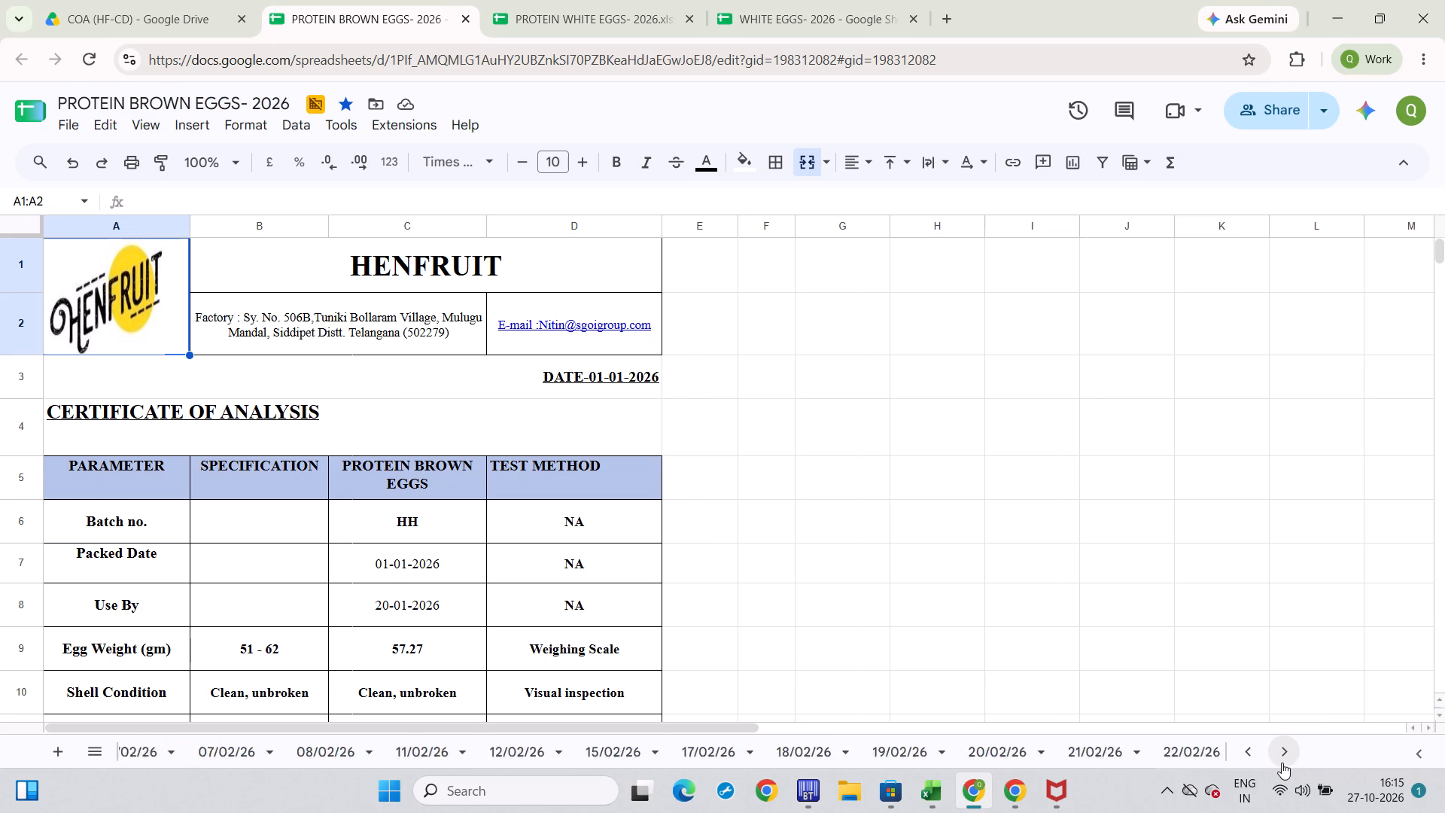
{"action": "triple_click", "coordinate": [1282, 763]}
{"action": "triple_click", "coordinate": [1282, 763]}
{"action": "triple_click", "coordinate": [1282, 763]}
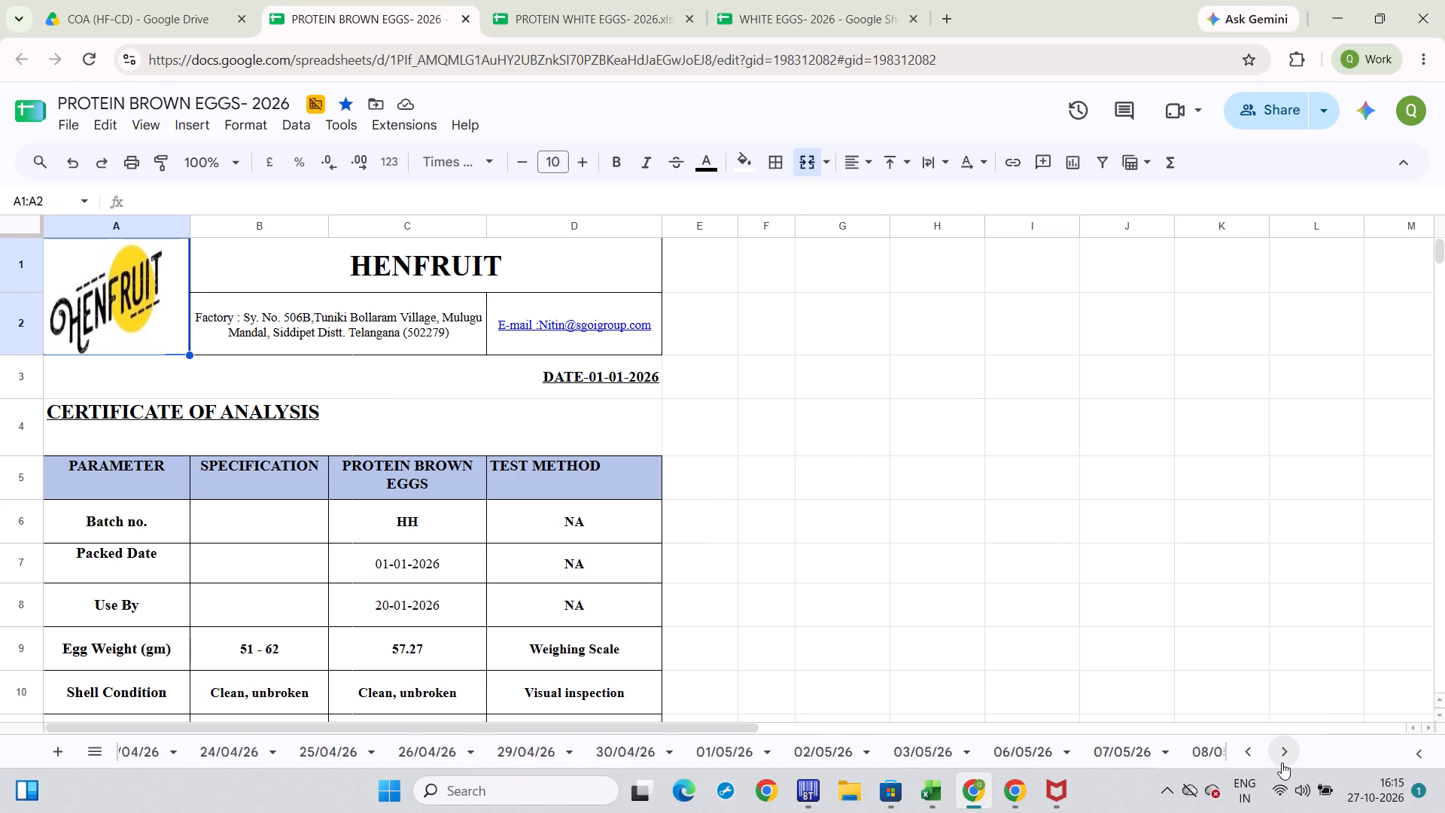
{"action": "triple_click", "coordinate": [1282, 763]}
{"action": "triple_click", "coordinate": [1282, 763]}
{"action": "triple_click", "coordinate": [1282, 763]}
{"action": "triple_click", "coordinate": [1282, 763]}
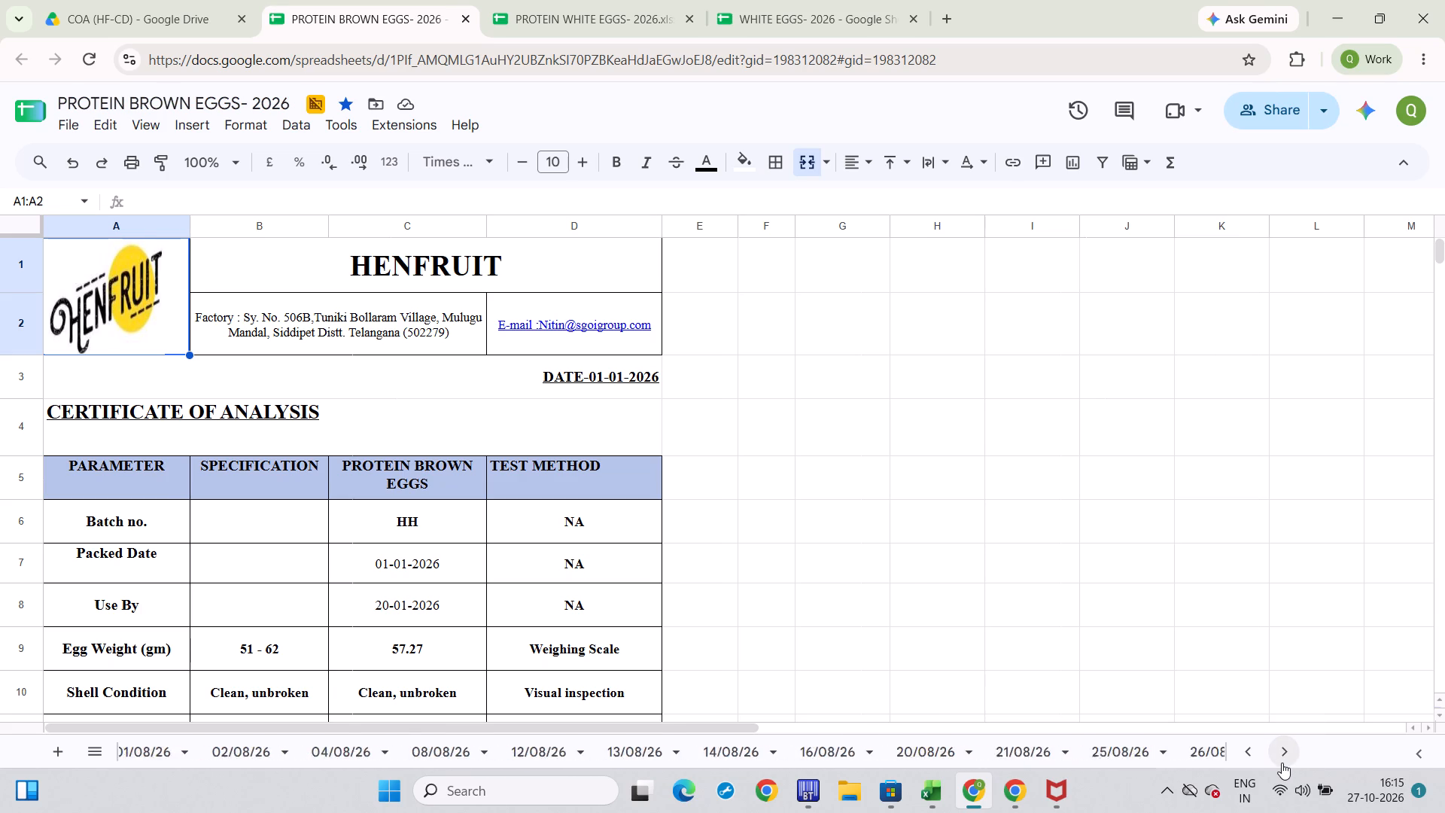
{"action": "triple_click", "coordinate": [1282, 763]}
{"action": "triple_click", "coordinate": [1282, 763]}
{"action": "triple_click", "coordinate": [1282, 763]}
{"action": "left_click", "coordinate": [1282, 763]}
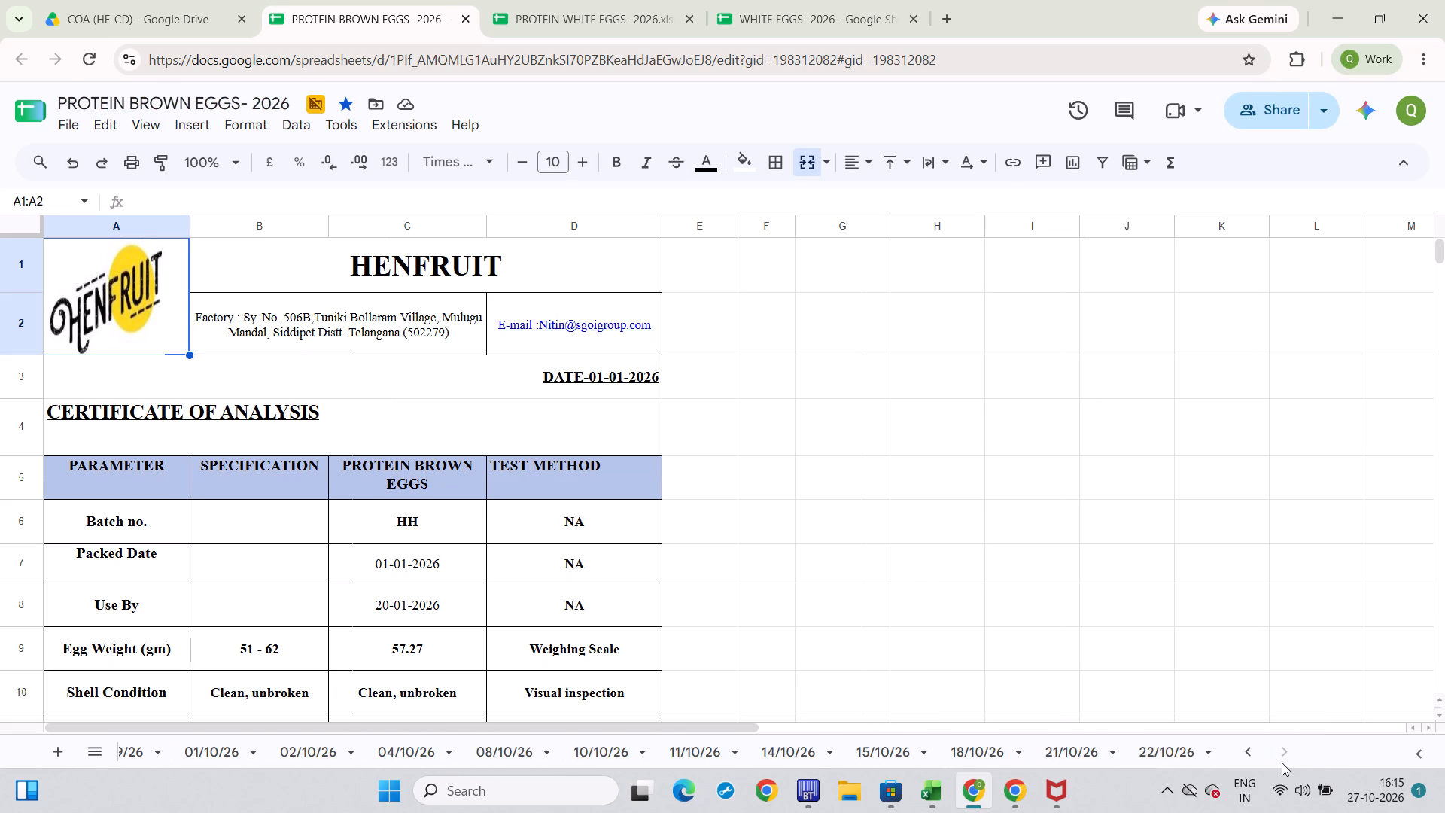
Return to the 24/10/26 sheet of the PROTEIN WHITE EGGS- 2026 spreadsheet.
{"action": "left_click", "coordinate": [606, 5]}
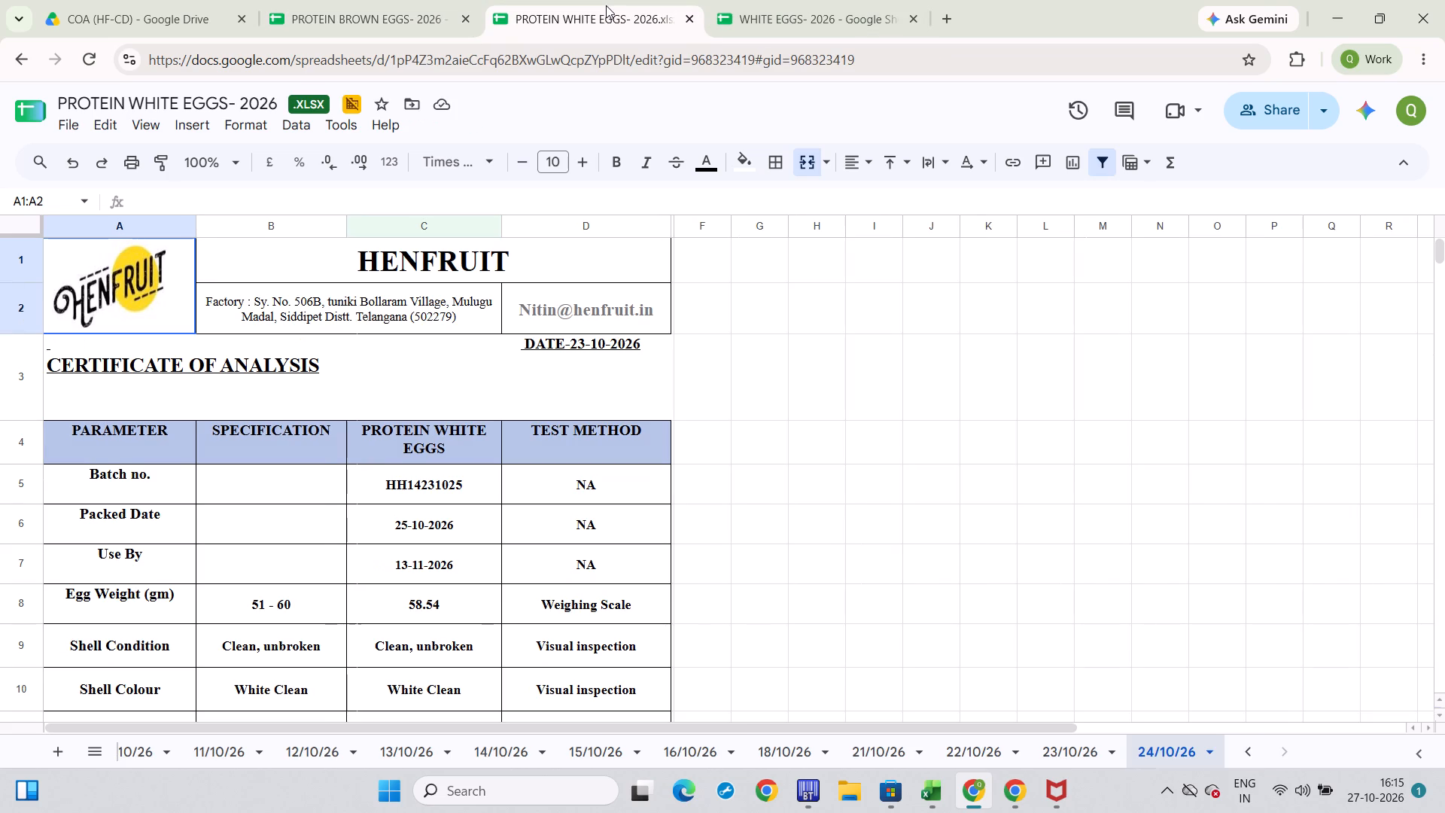
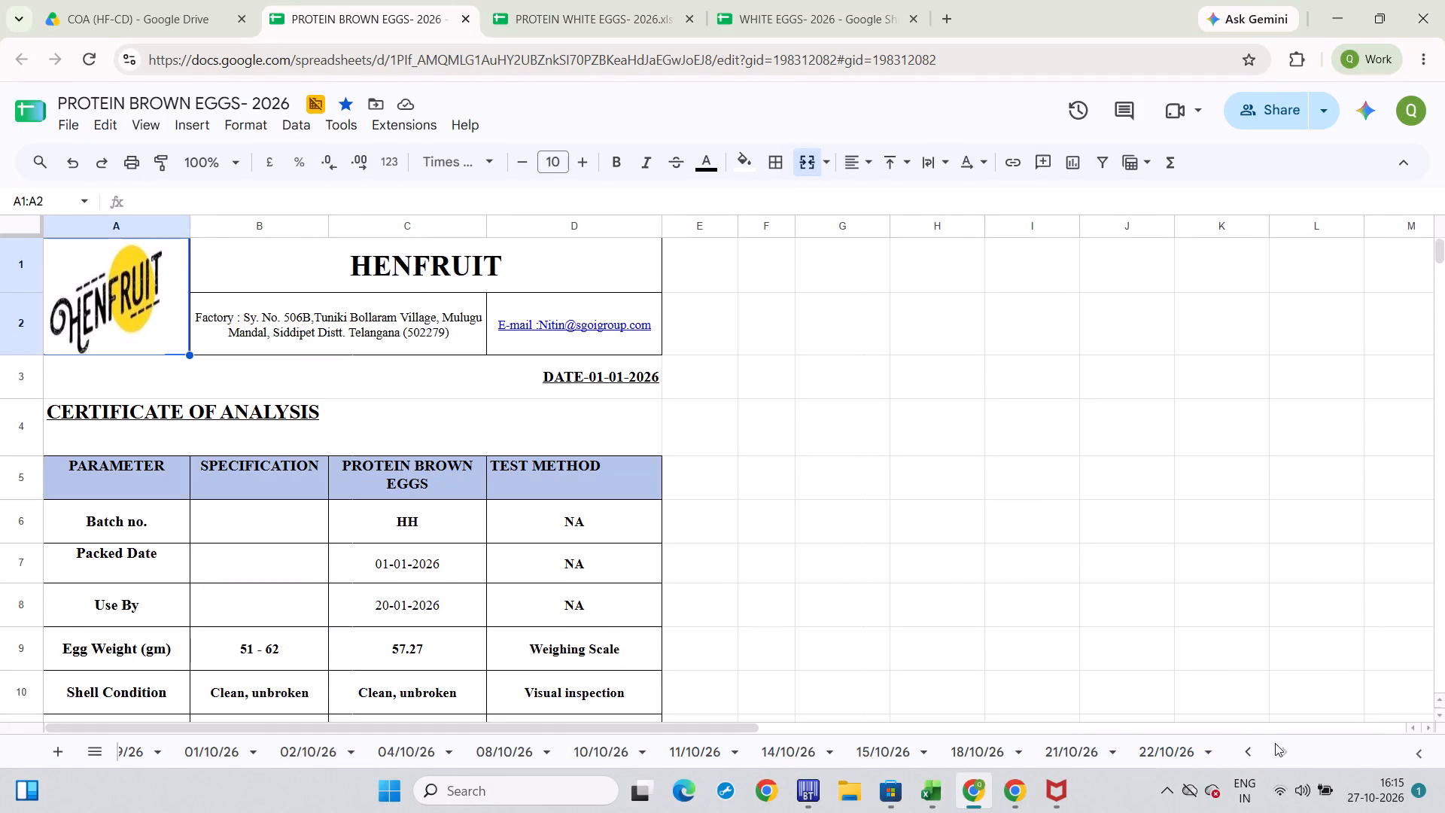
Go to the 22/10/26 sheet of the PROTEIN BROWN EGGS- 2026 spreadsheet.
{"action": "left_click", "coordinate": [1179, 749]}
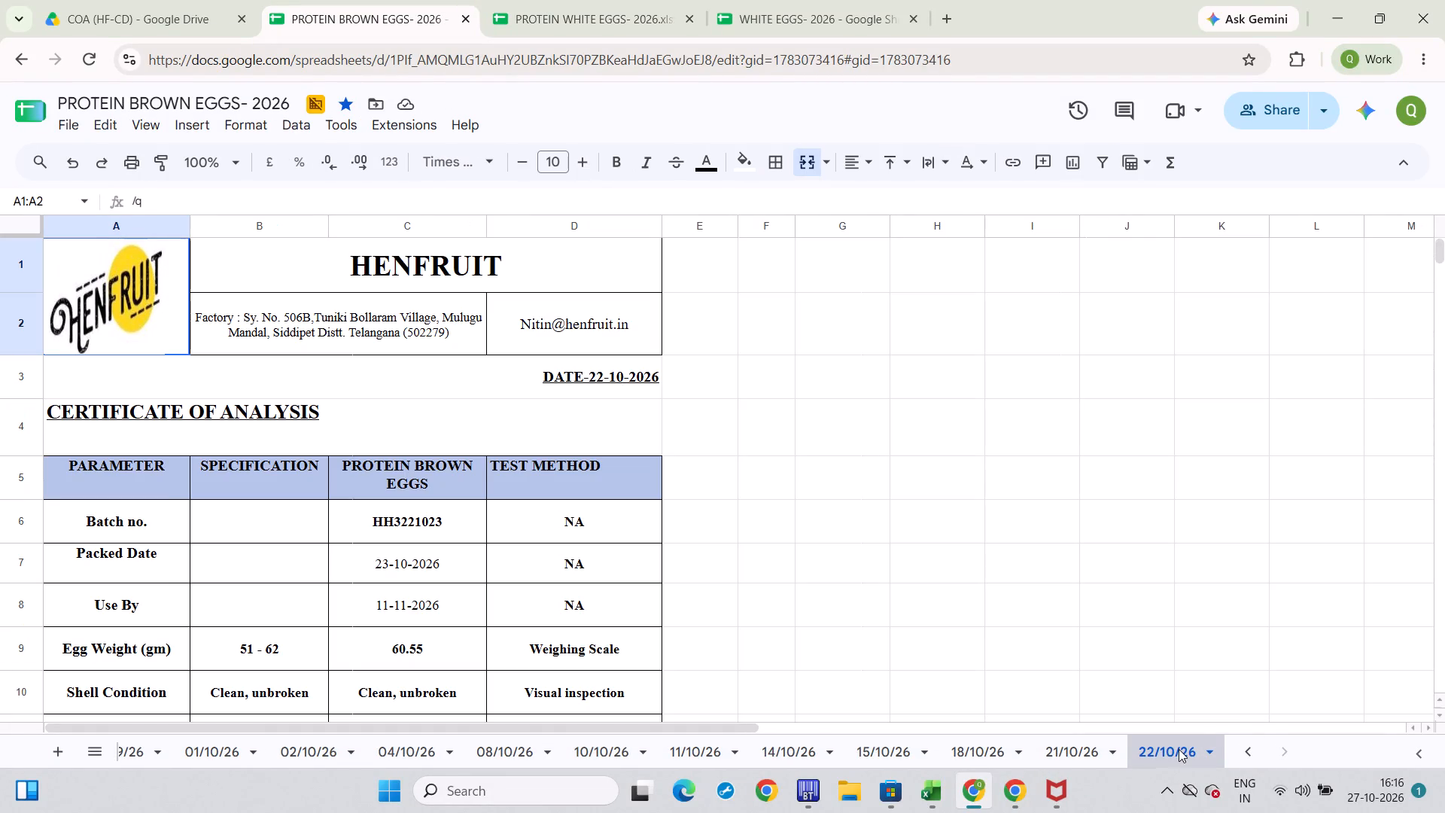
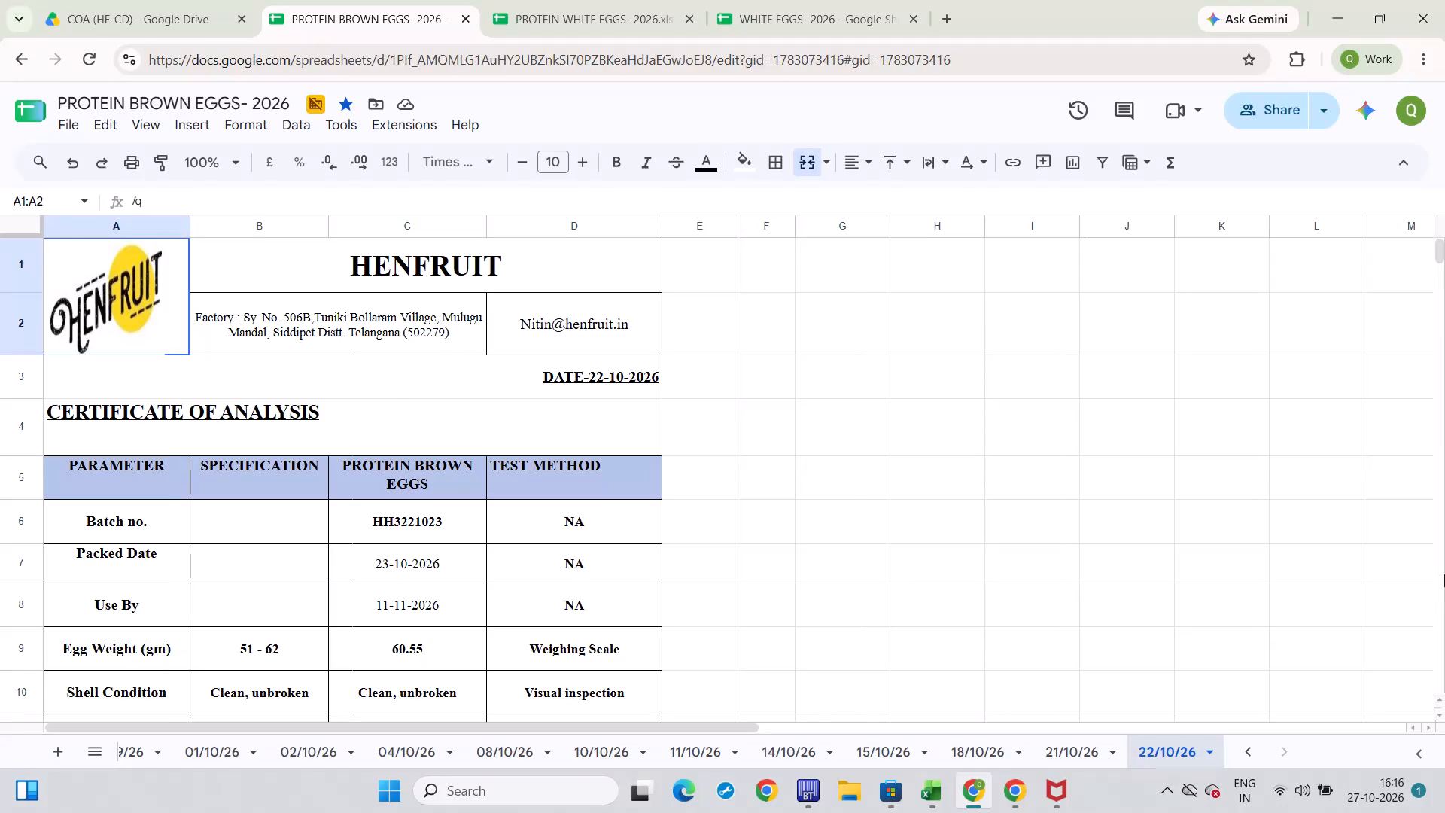
Duplicate the 24/10/26 sheet of the WHITE EGGS- 2026 spreadsheet and rename the copy 25/10/26.
{"action": "left_click_drag", "start_coordinate": [1163, 163], "coordinate": [810, 0]}
{"action": "left_click", "coordinate": [810, 0]}
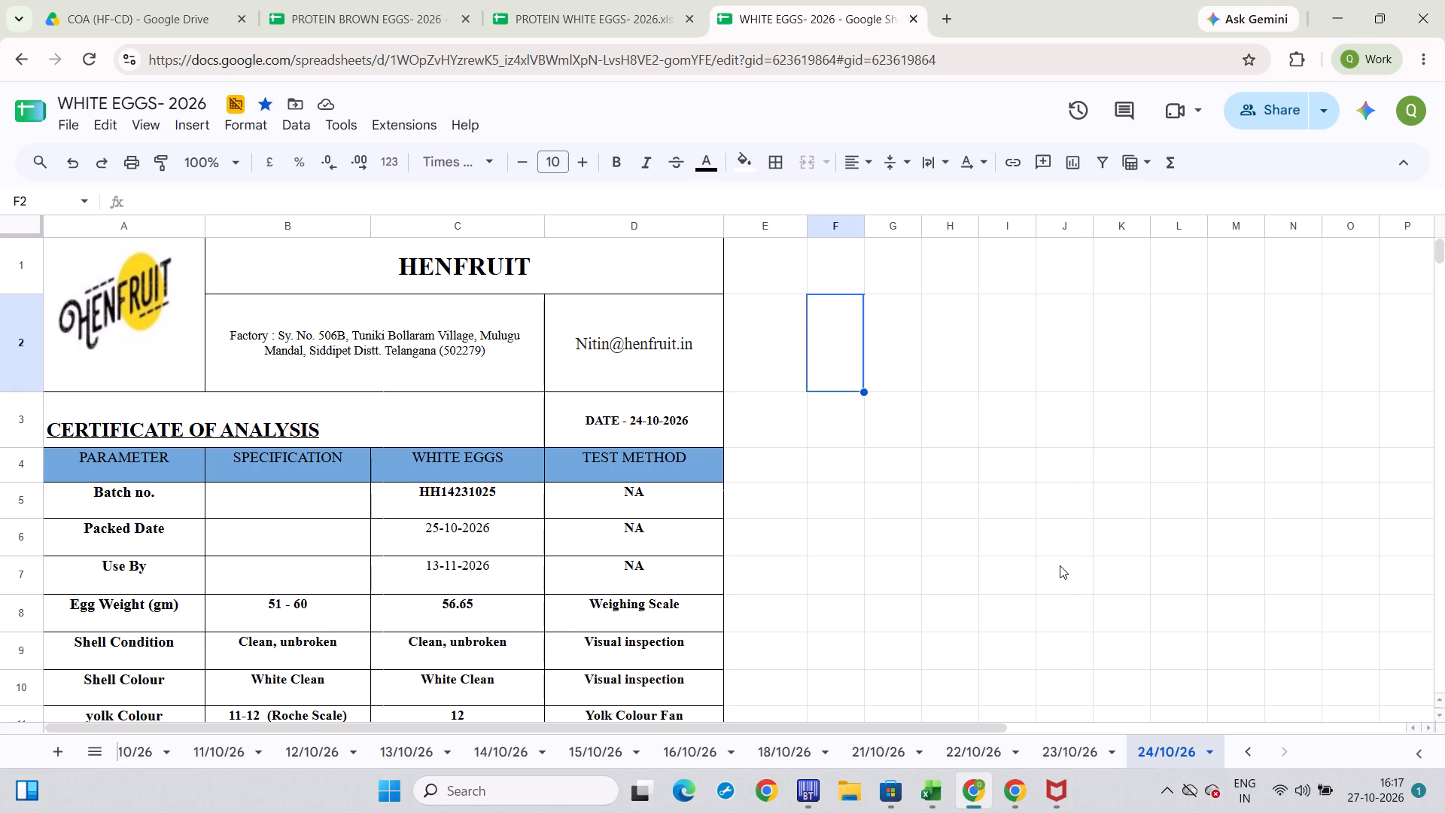
{"action": "double_click", "coordinate": [1060, 565]}
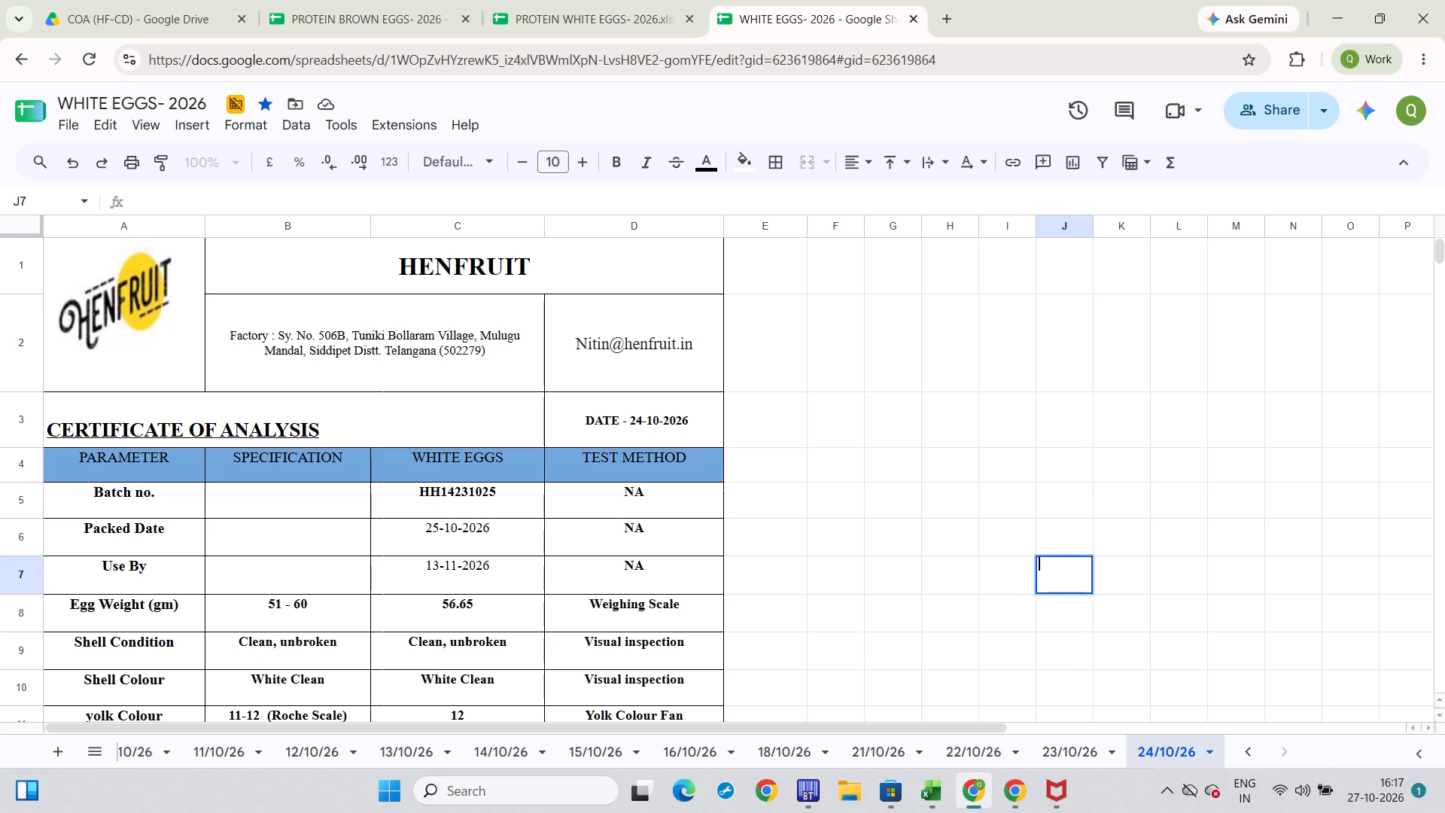
{"action": "left_click", "coordinate": [960, 474]}
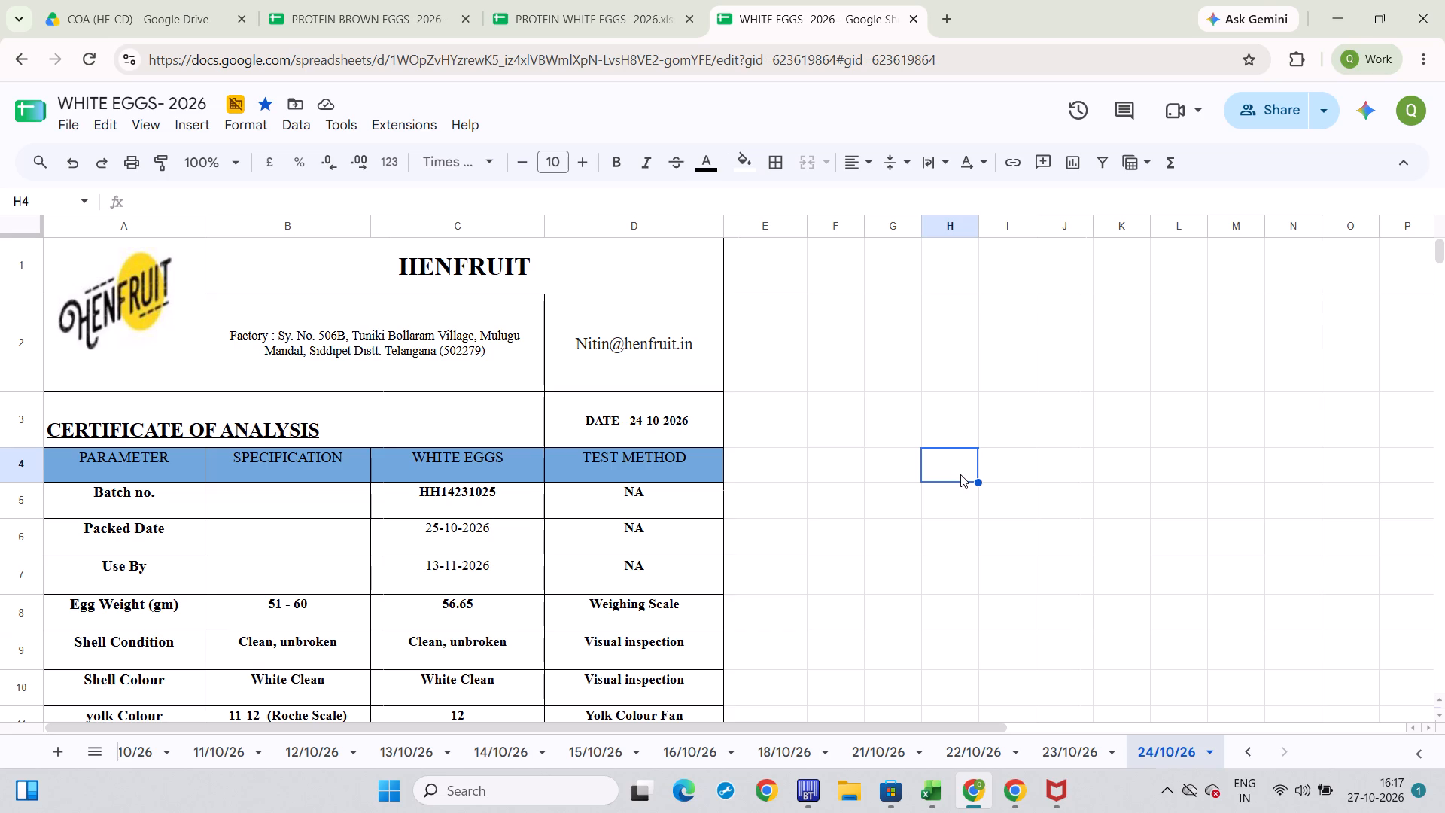
{"action": "left_click", "coordinate": [1212, 753]}
{"action": "left_click", "coordinate": [1219, 451]}
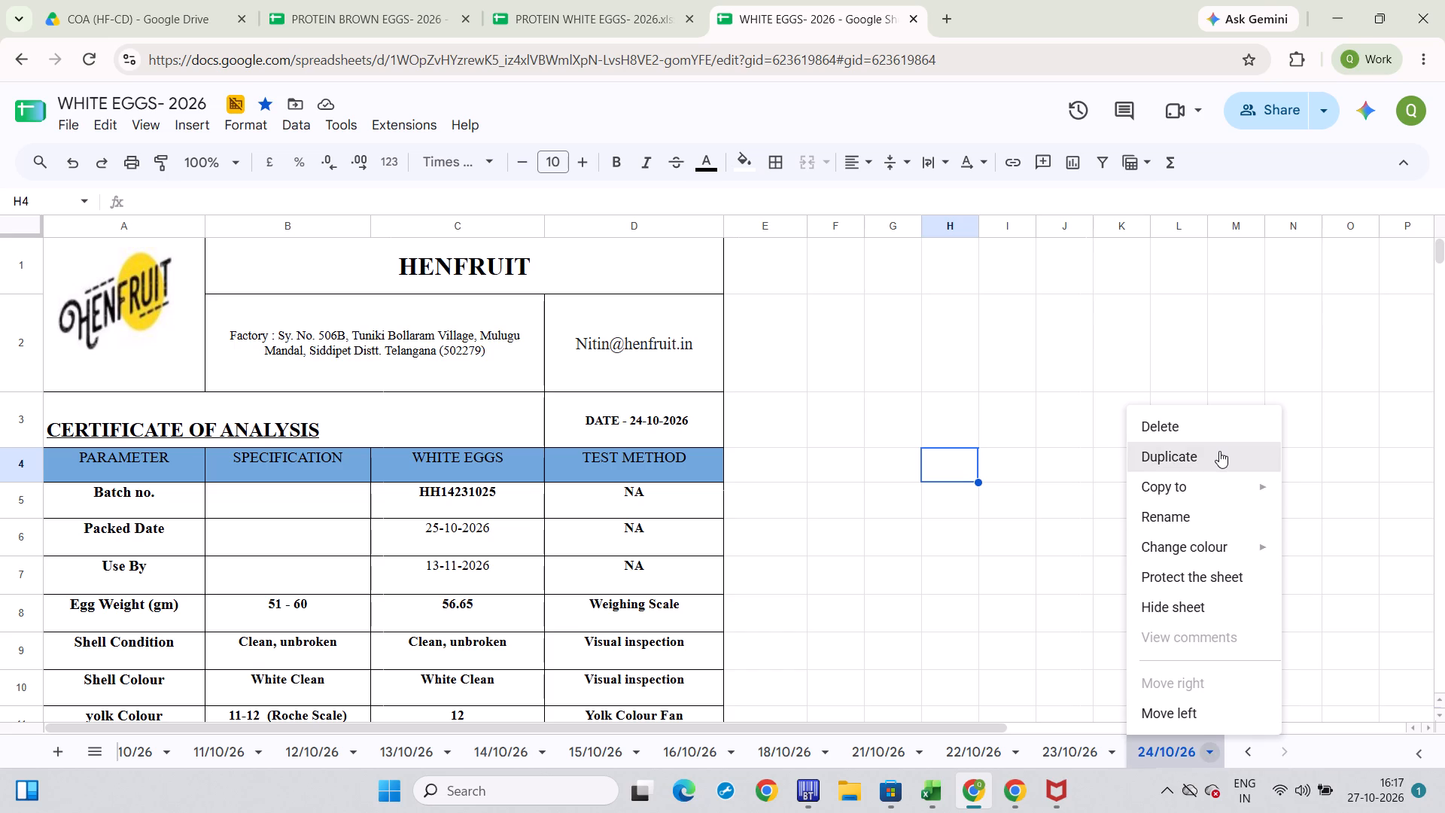
{"action": "double_click", "coordinate": [1159, 748]}
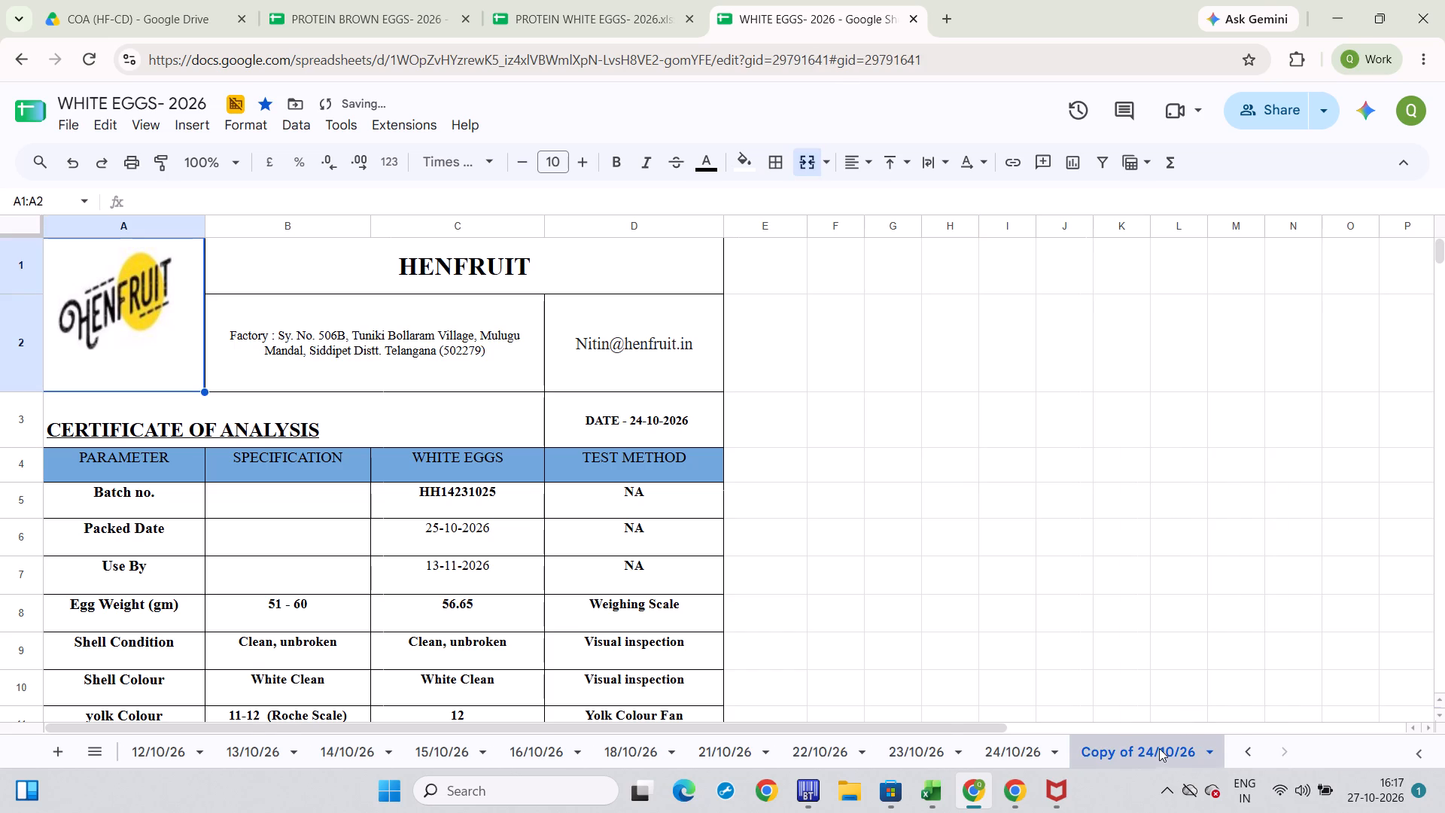
{"action": "key", "text": "BackSpace"}
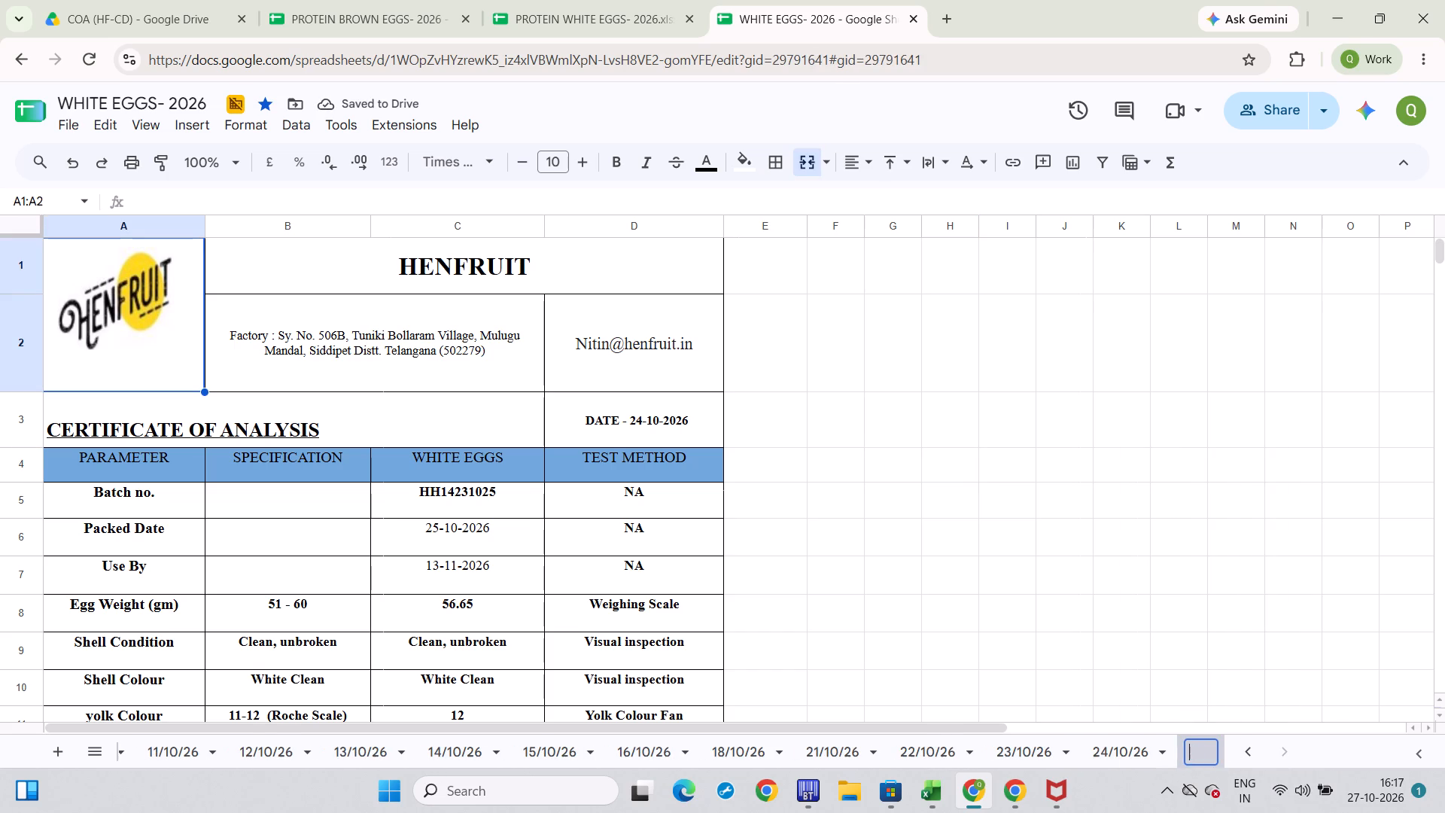
{"action": "type", "text": "25/10/26"}
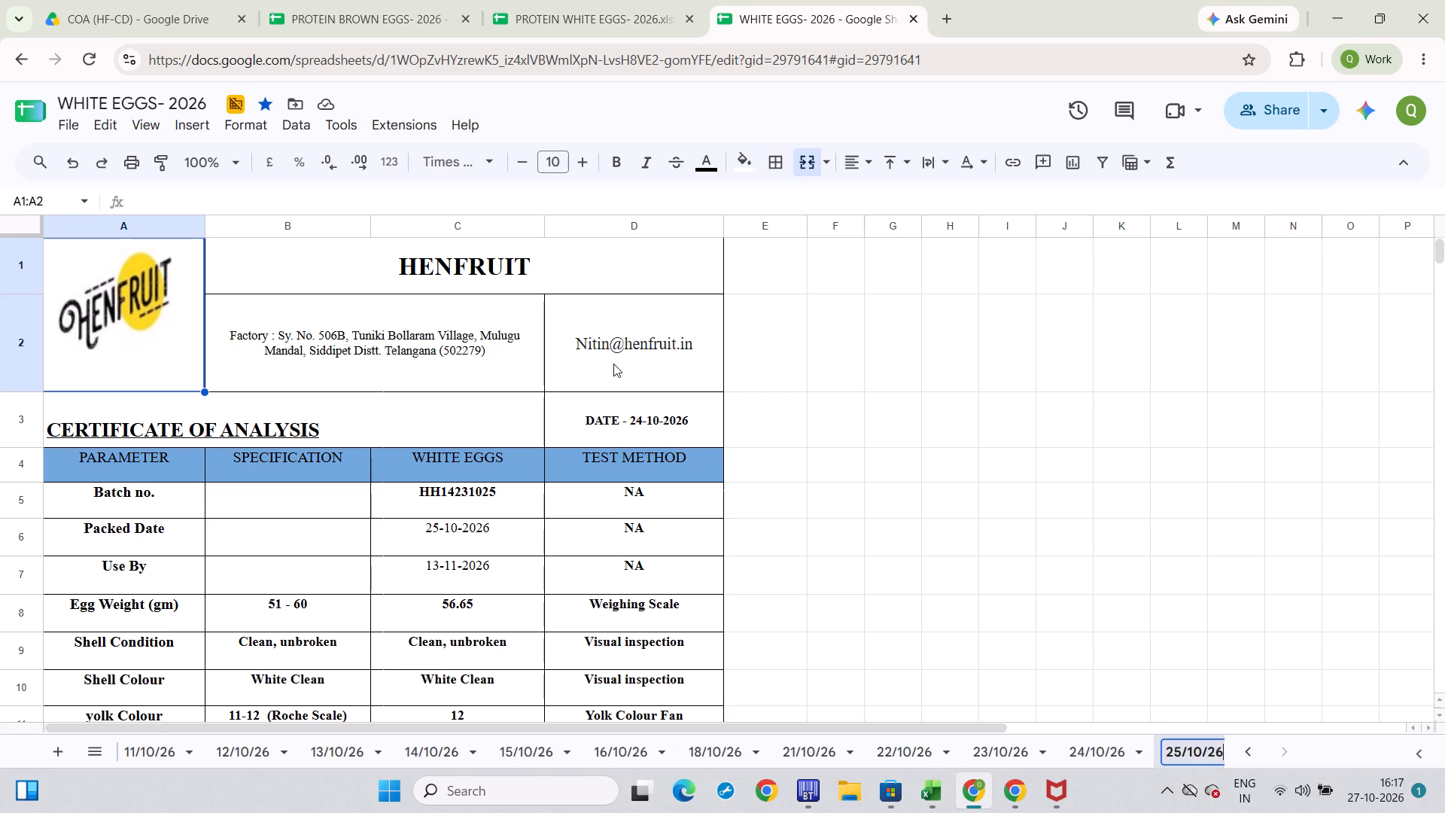
Set the certificate date on the new white eggs sheet to 25-10-2026.
{"action": "double_click", "coordinate": [643, 420]}
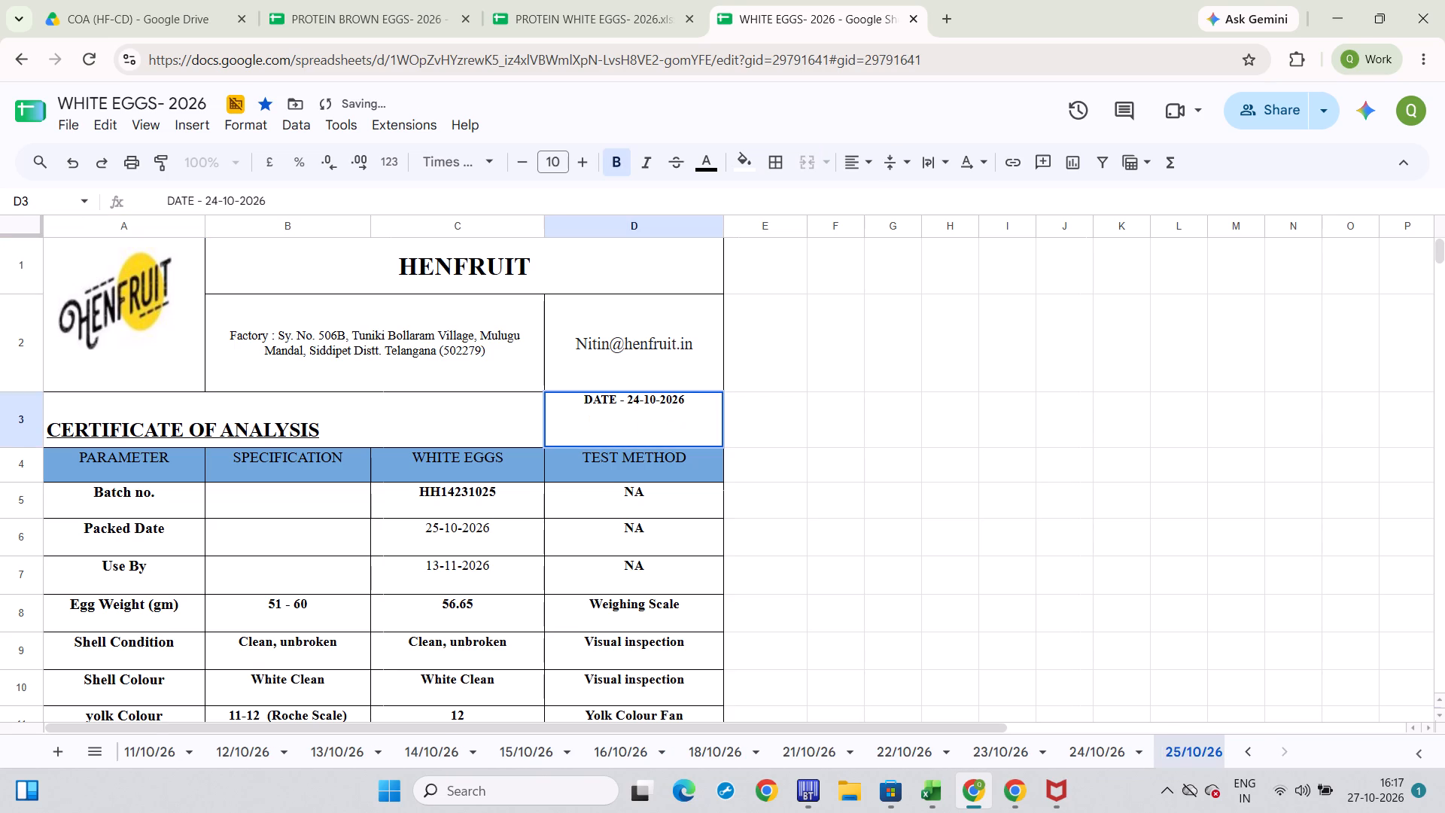
{"action": "left_click", "coordinate": [639, 400]}
{"action": "key", "text": "BackSpace"}
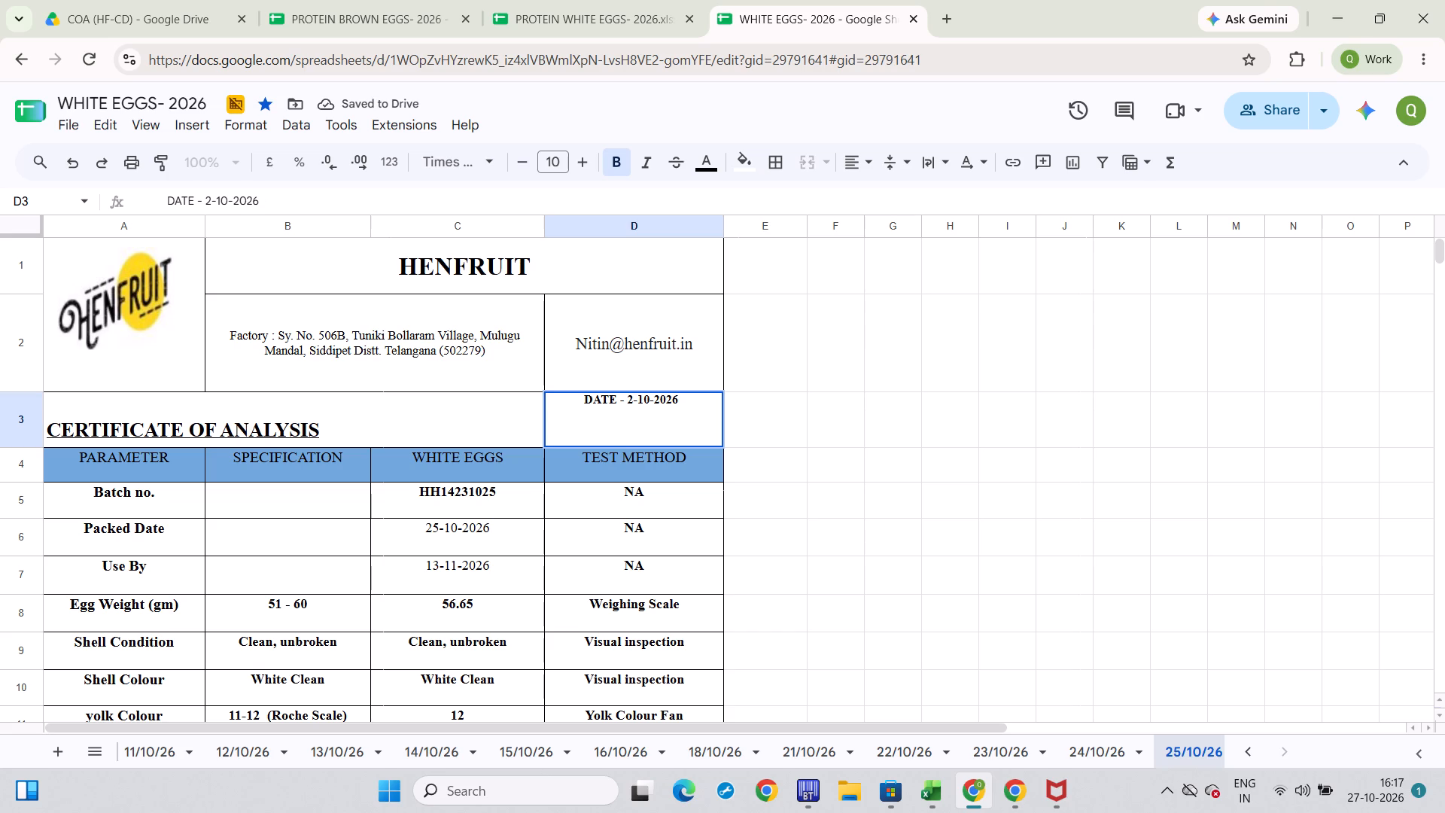
{"action": "key", "text": "5"}
Set the white eggs batch number to HH3241026.
{"action": "double_click", "coordinate": [497, 486]}
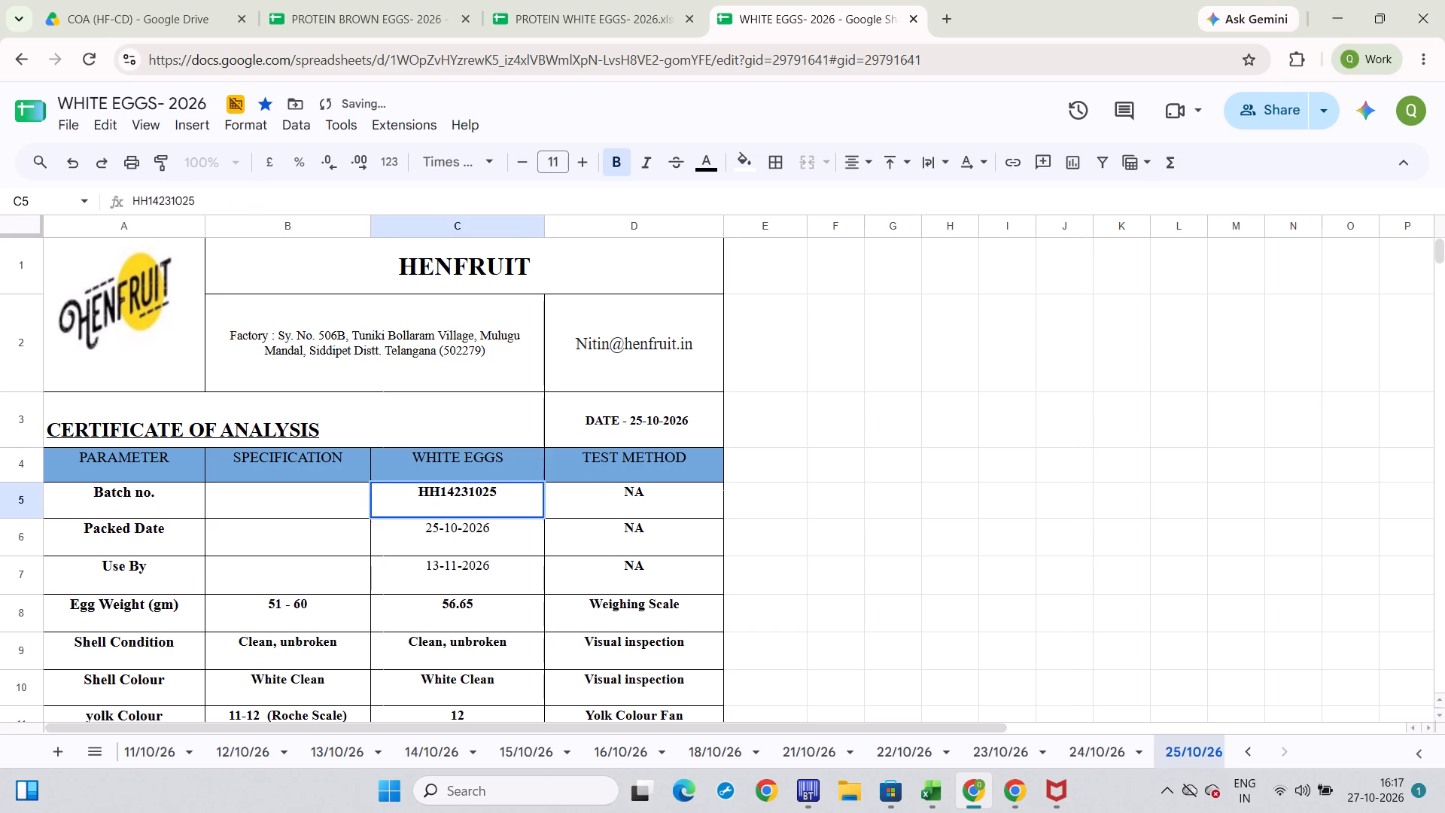
{"action": "key", "text": "BackSpace"}
{"action": "key", "text": "BackSpace"}
{"action": "key", "text": "BackSpace"}
{"action": "key", "text": "BackSpace"}
{"action": "key", "text": "BackSpace"}
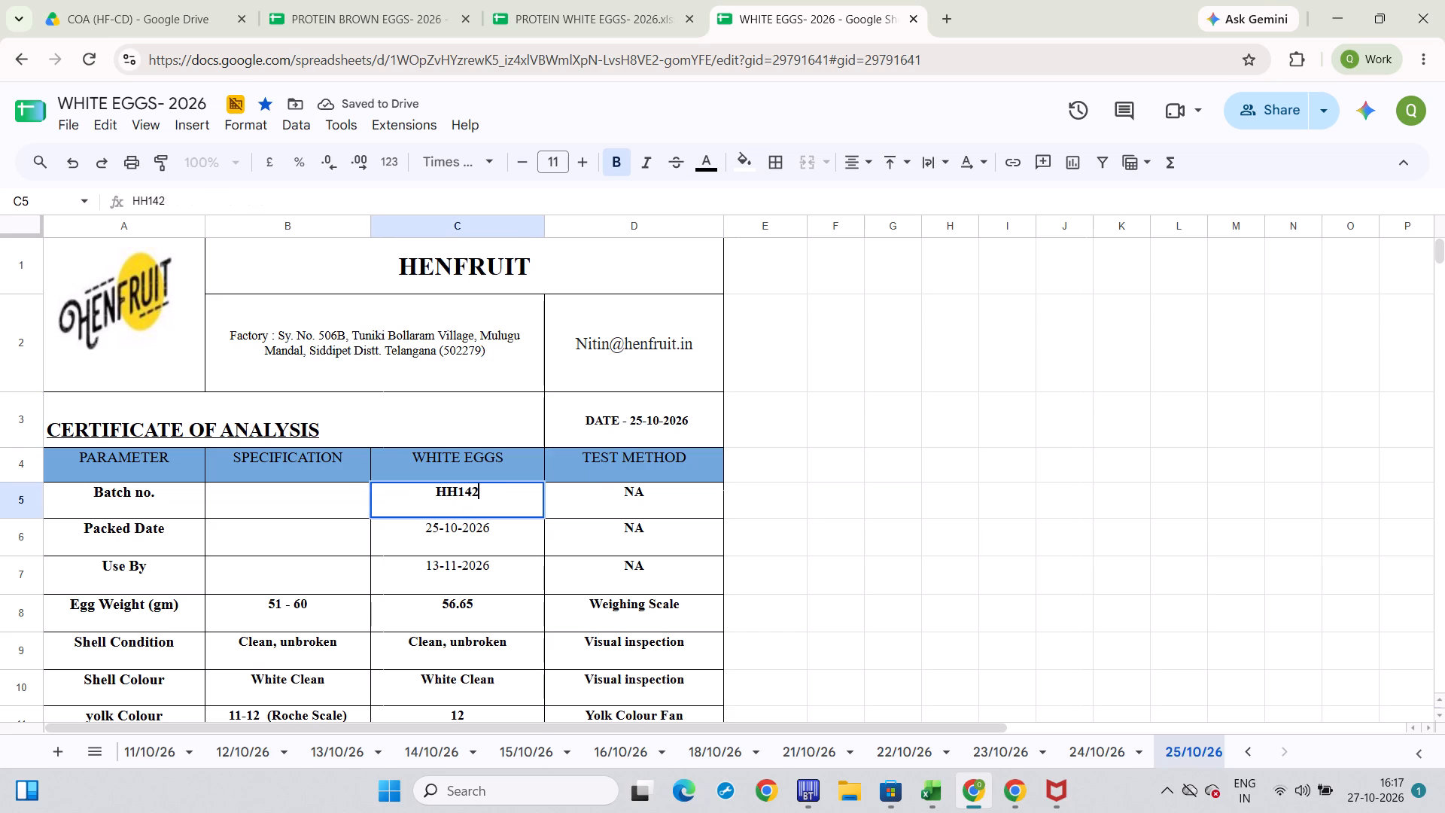
{"action": "key", "text": "BackSpace"}
{"action": "key", "text": "BackSpace"}
{"action": "key", "text": "BackSpace"}
{"action": "key", "text": "3"}
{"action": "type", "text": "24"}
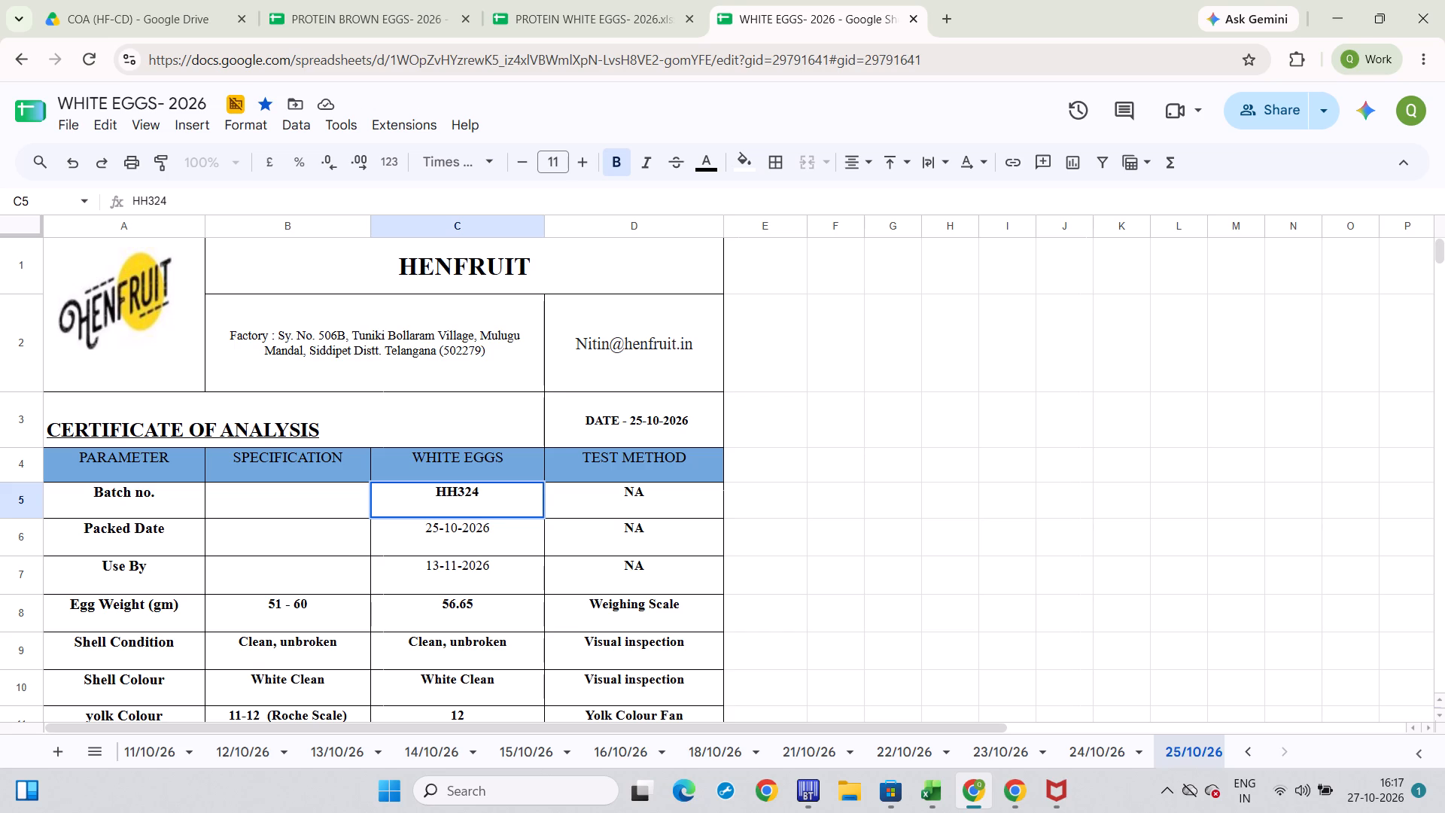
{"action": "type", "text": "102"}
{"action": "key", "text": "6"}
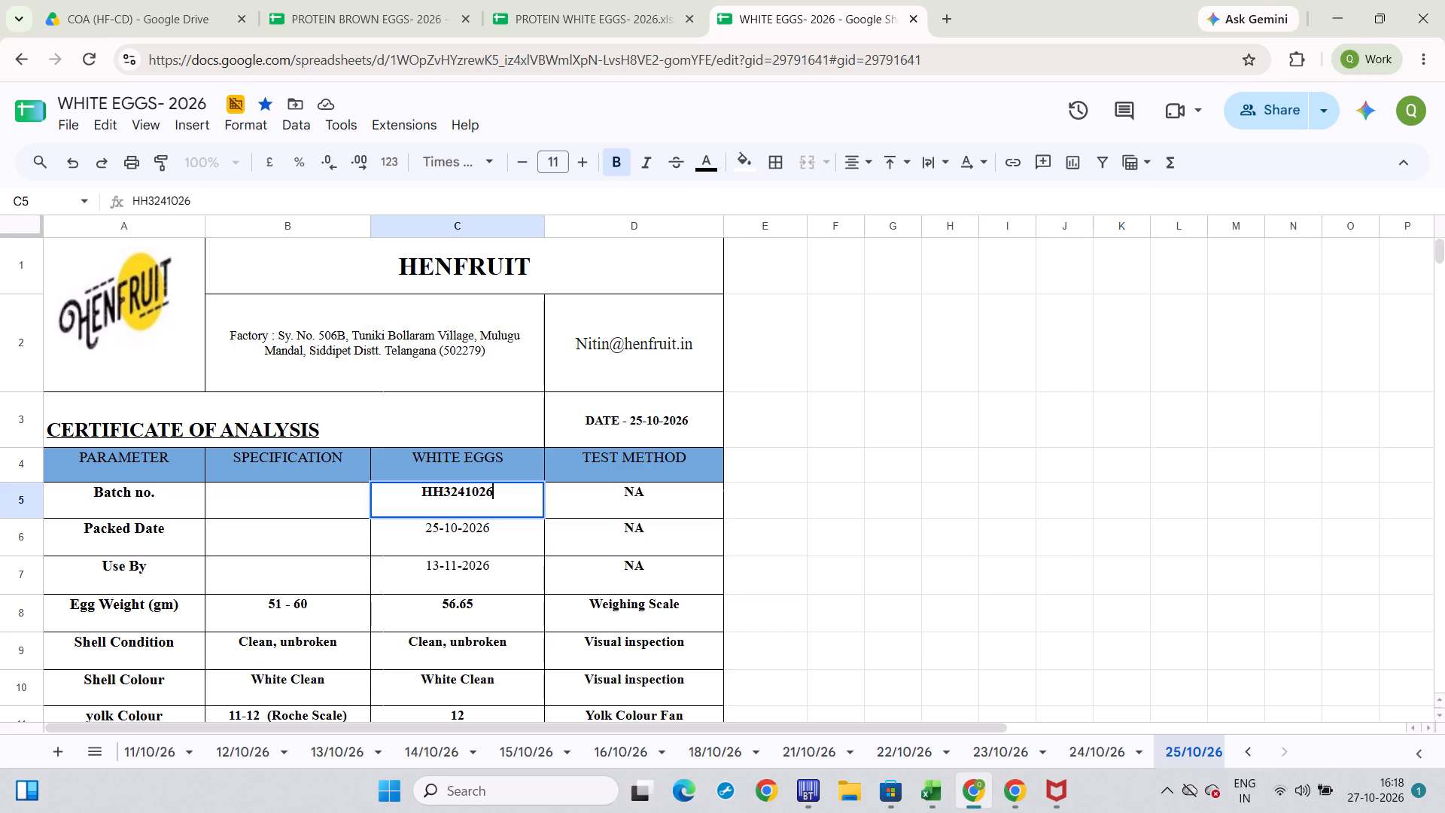
Set the white eggs Packed Date to 26-10-2026 and the Use By date to 14-11-2026.
{"action": "double_click", "coordinate": [498, 537]}
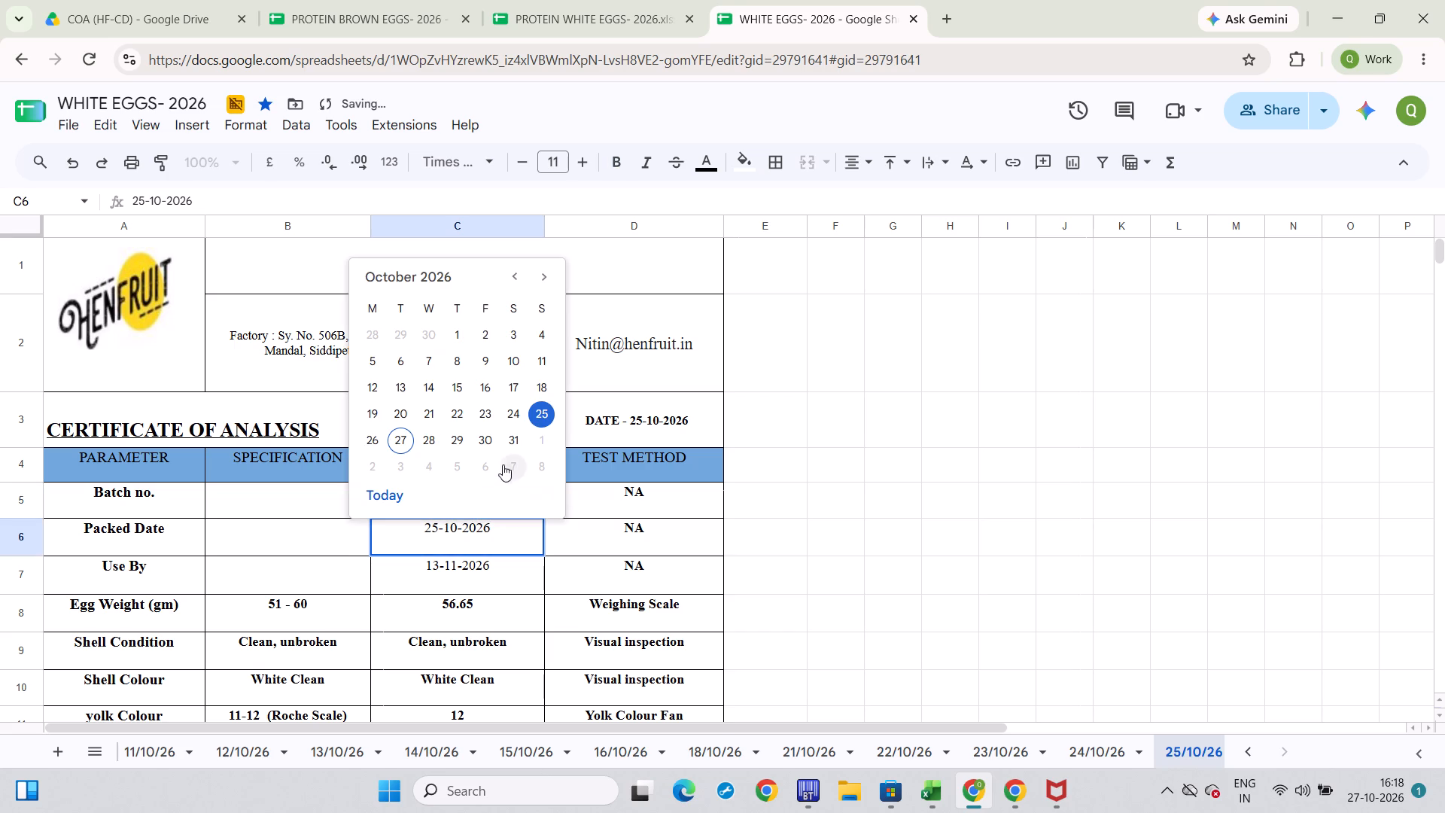
{"action": "left_click", "coordinate": [377, 446]}
{"action": "double_click", "coordinate": [514, 589]}
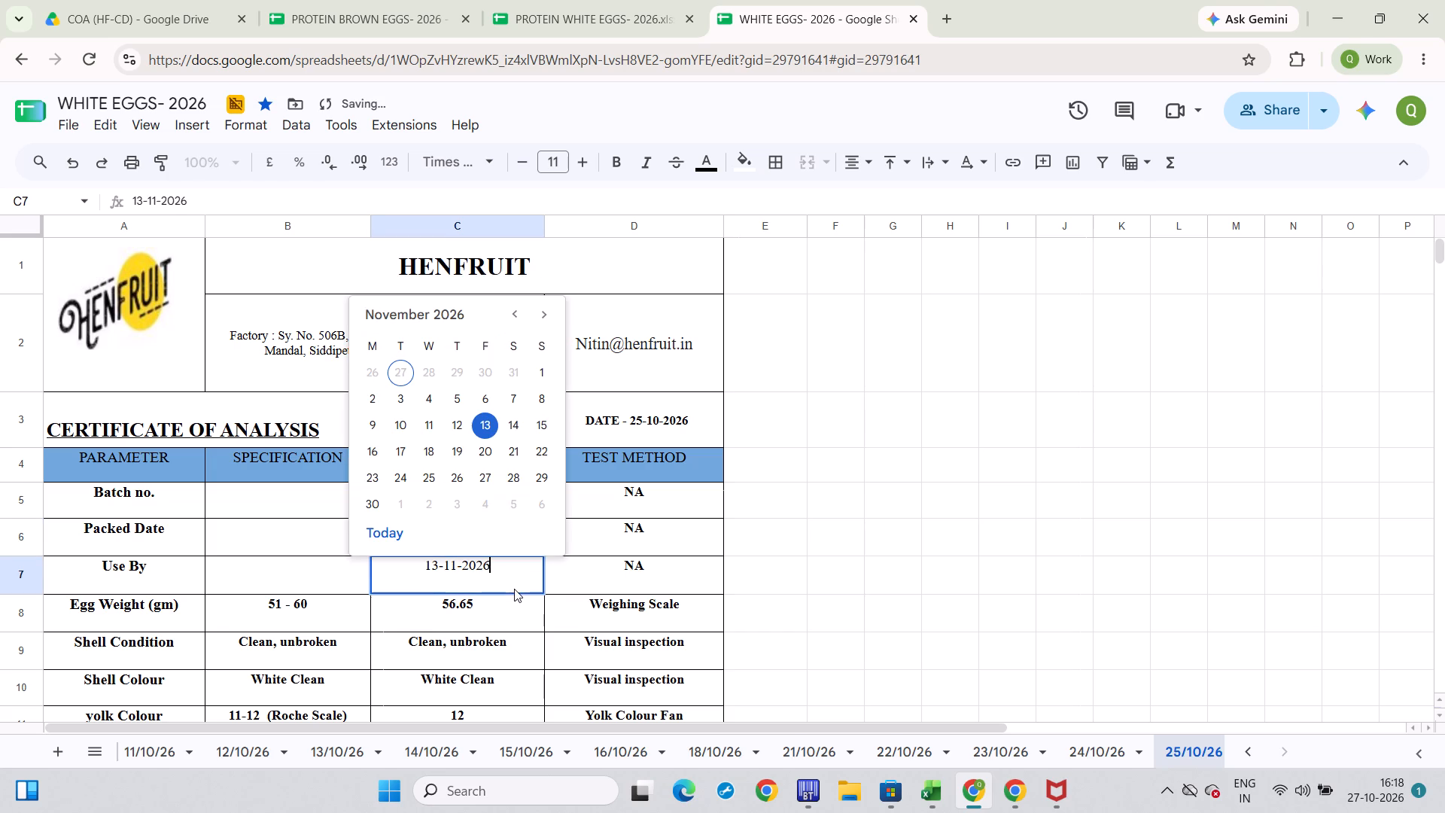
{"action": "left_click", "coordinate": [510, 431]}
Set the white eggs Egg Weight (gm) result to 57.43.
{"action": "double_click", "coordinate": [497, 620]}
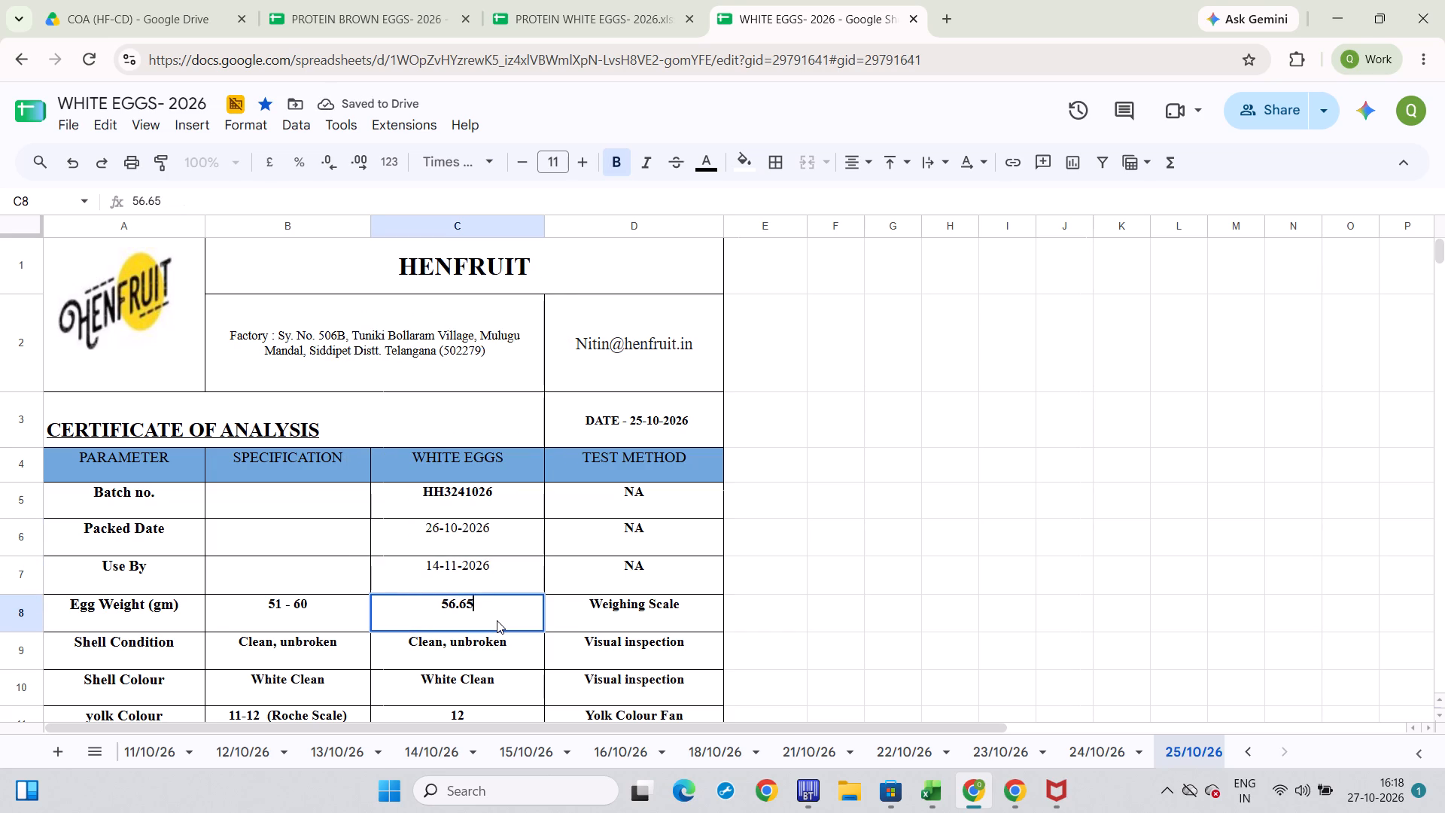
{"action": "key", "text": "BackSpace"}
{"action": "key", "text": "BackSpace"}
{"action": "key", "text": "BackSpace"}
{"action": "key", "text": "BackSpace"}
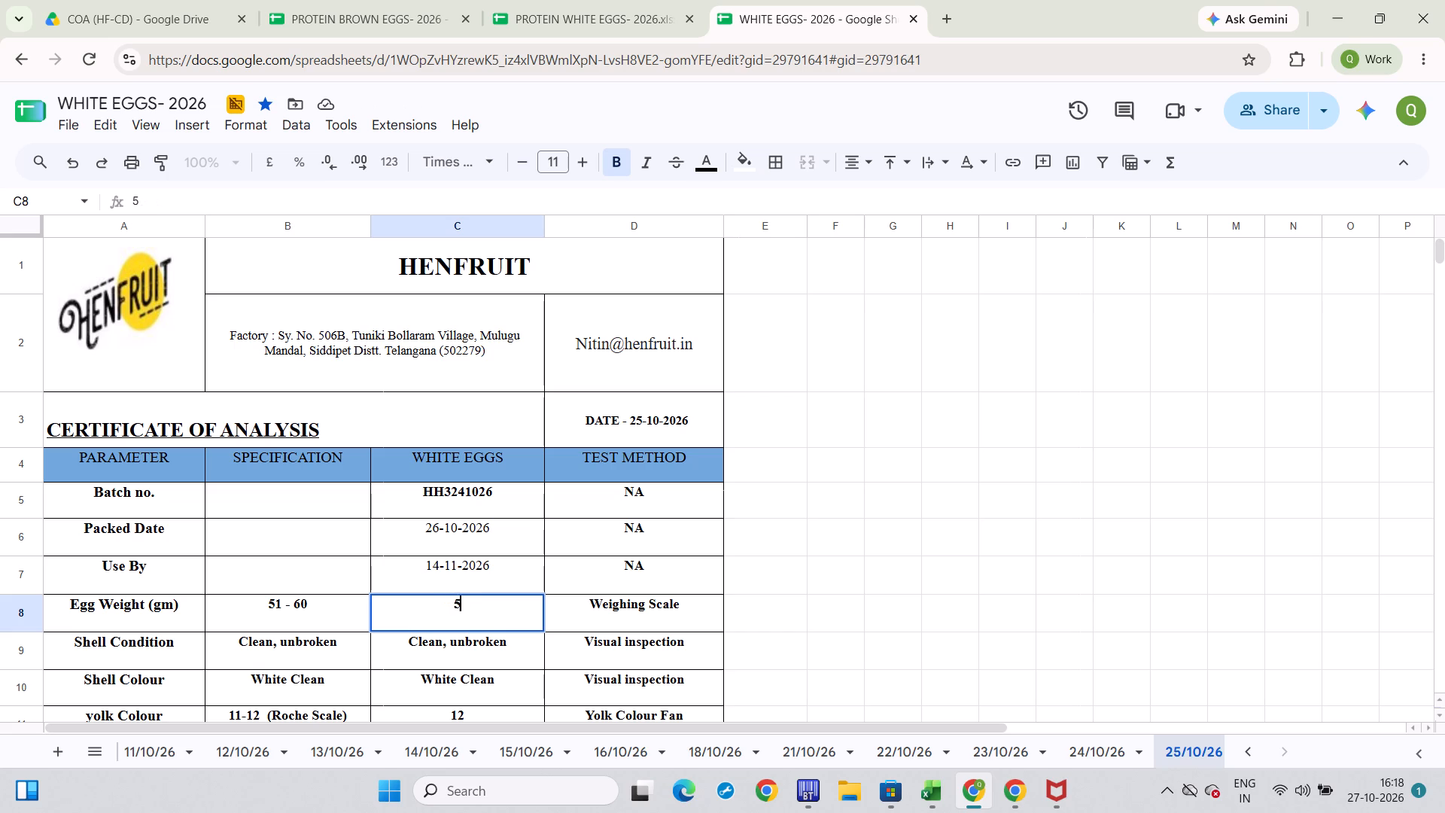
{"action": "key", "text": "7"}
{"action": "key", "text": "period"}
{"action": "type", "text": "43"}
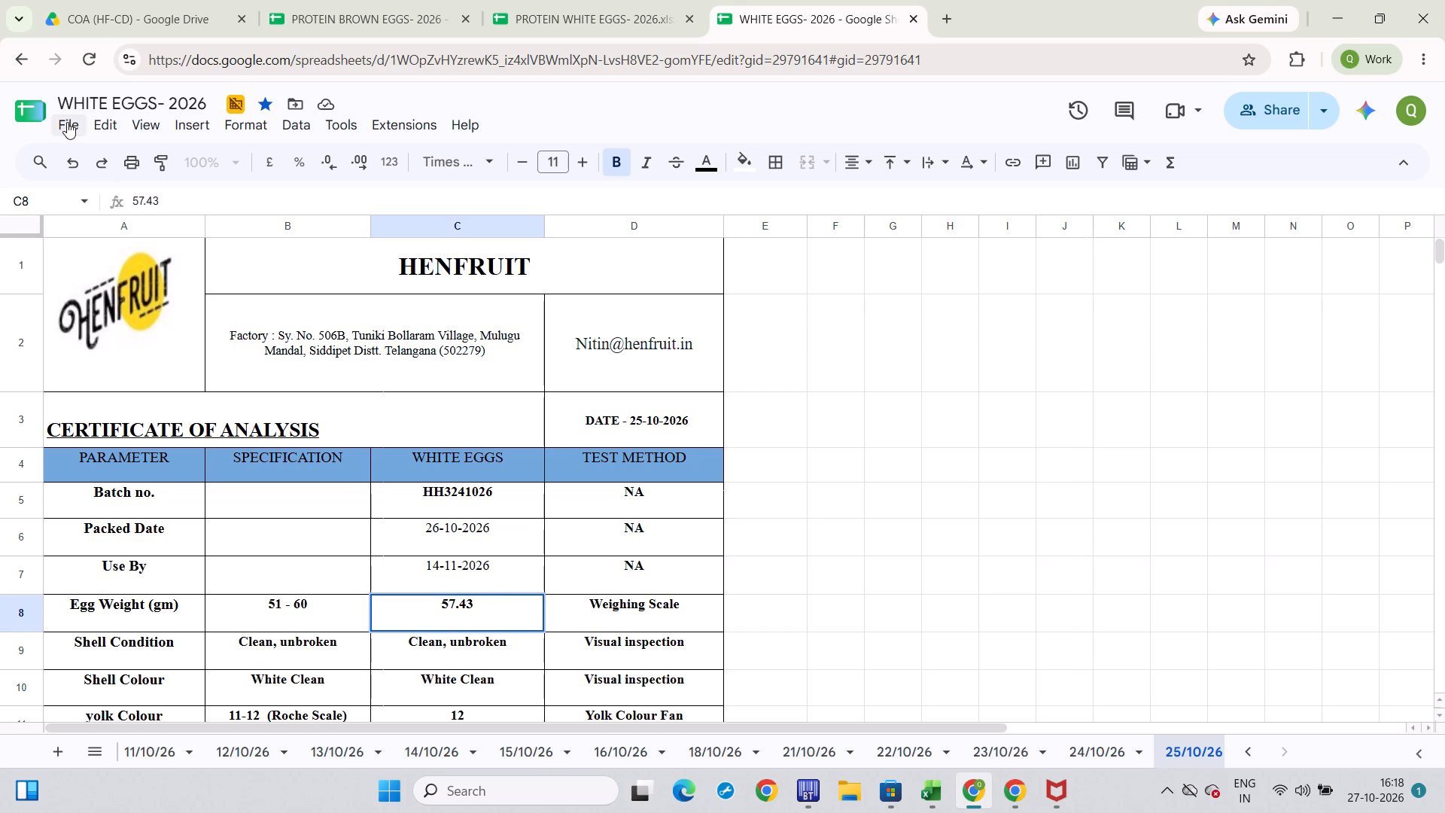
Export the 25/10/26 white eggs certificate sheet as a PDF.
{"action": "left_click", "coordinate": [67, 122]}
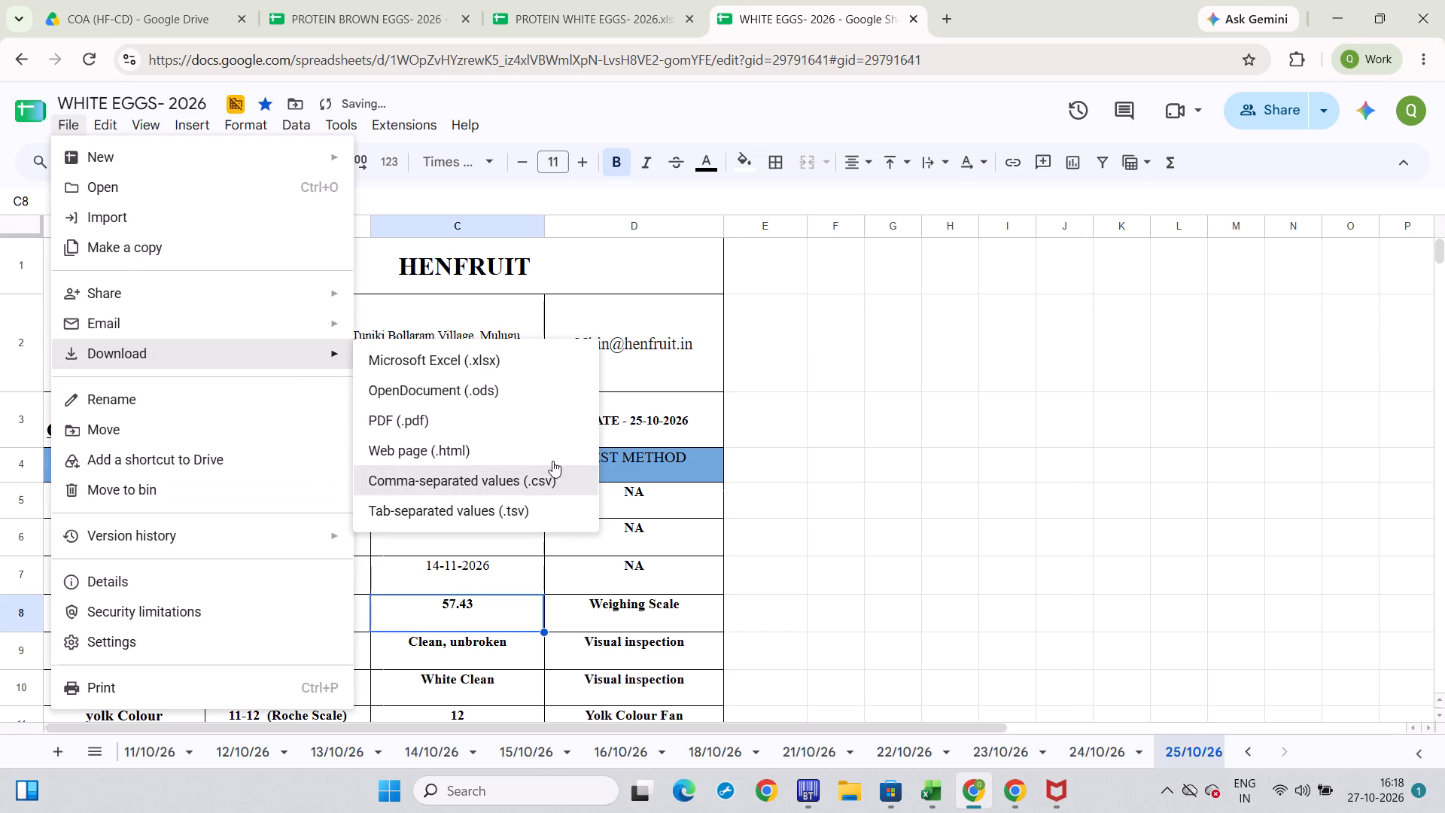
{"action": "left_click", "coordinate": [553, 425]}
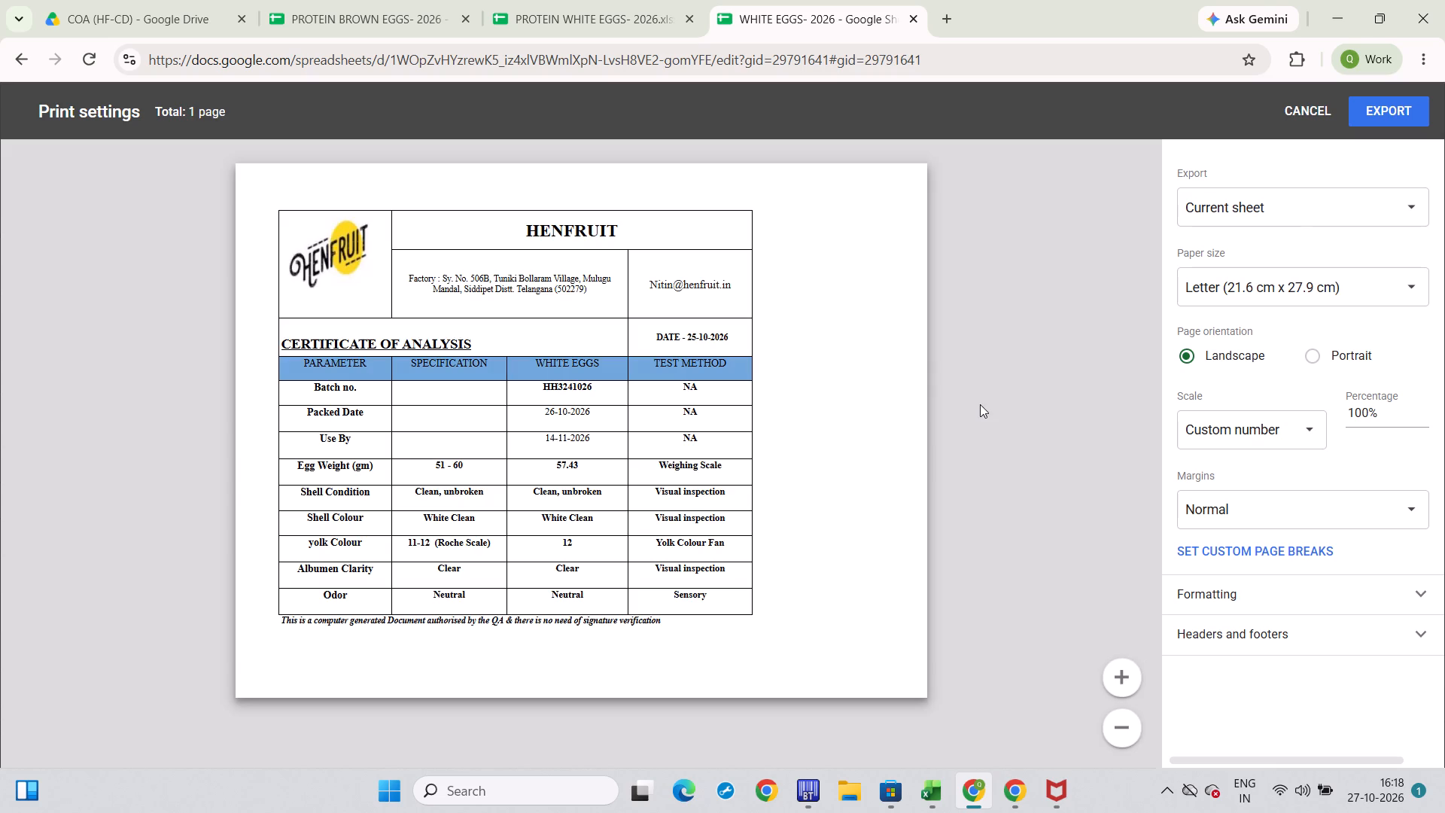
{"action": "left_click", "coordinate": [1404, 114]}
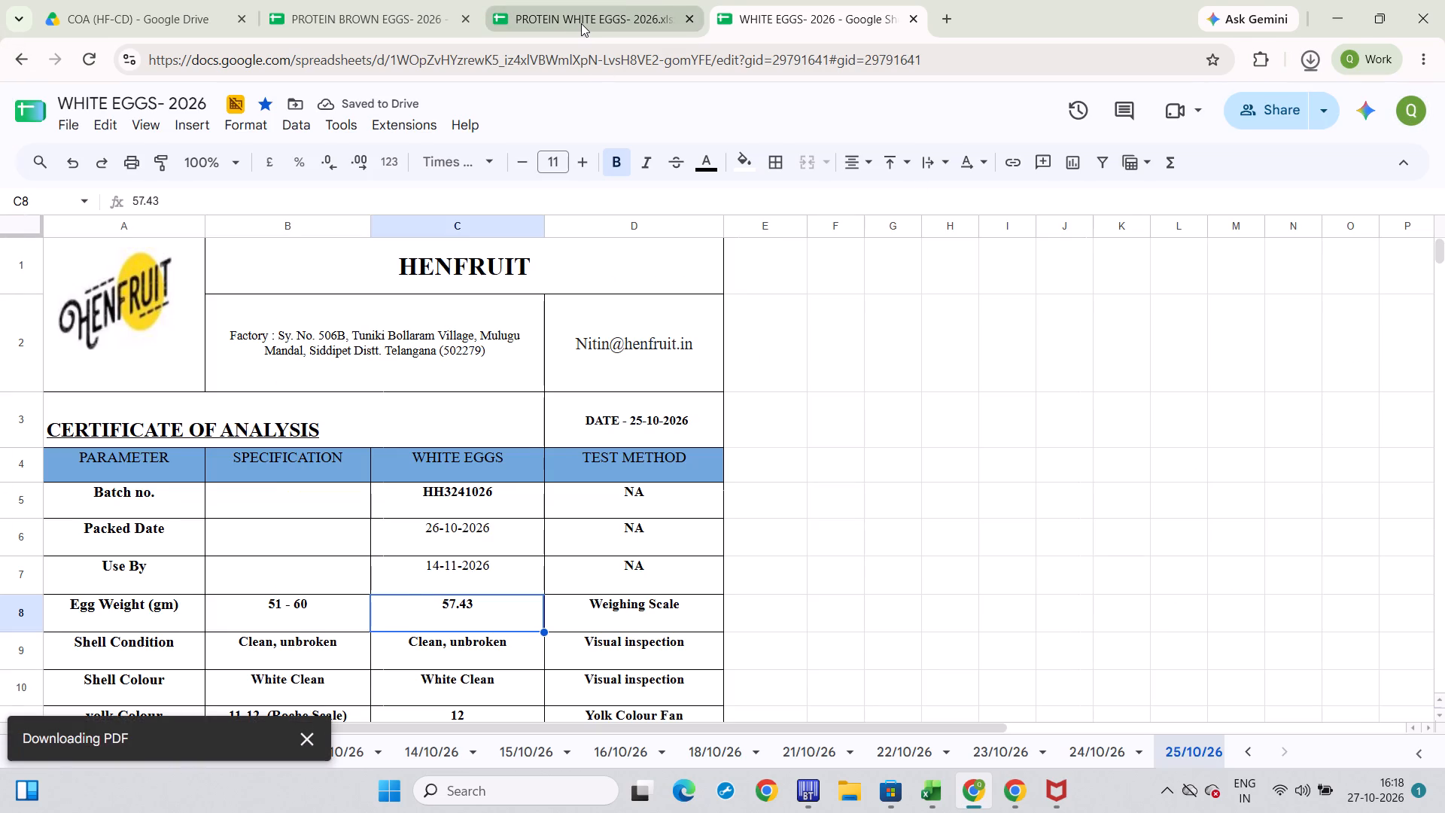
Duplicate the 24/10/26 sheet of the PROTEIN WHITE EGGS- 2026 spreadsheet and rename the copy 25/10/26.
{"action": "left_click_drag", "start_coordinate": [581, 23], "coordinate": [597, 20]}
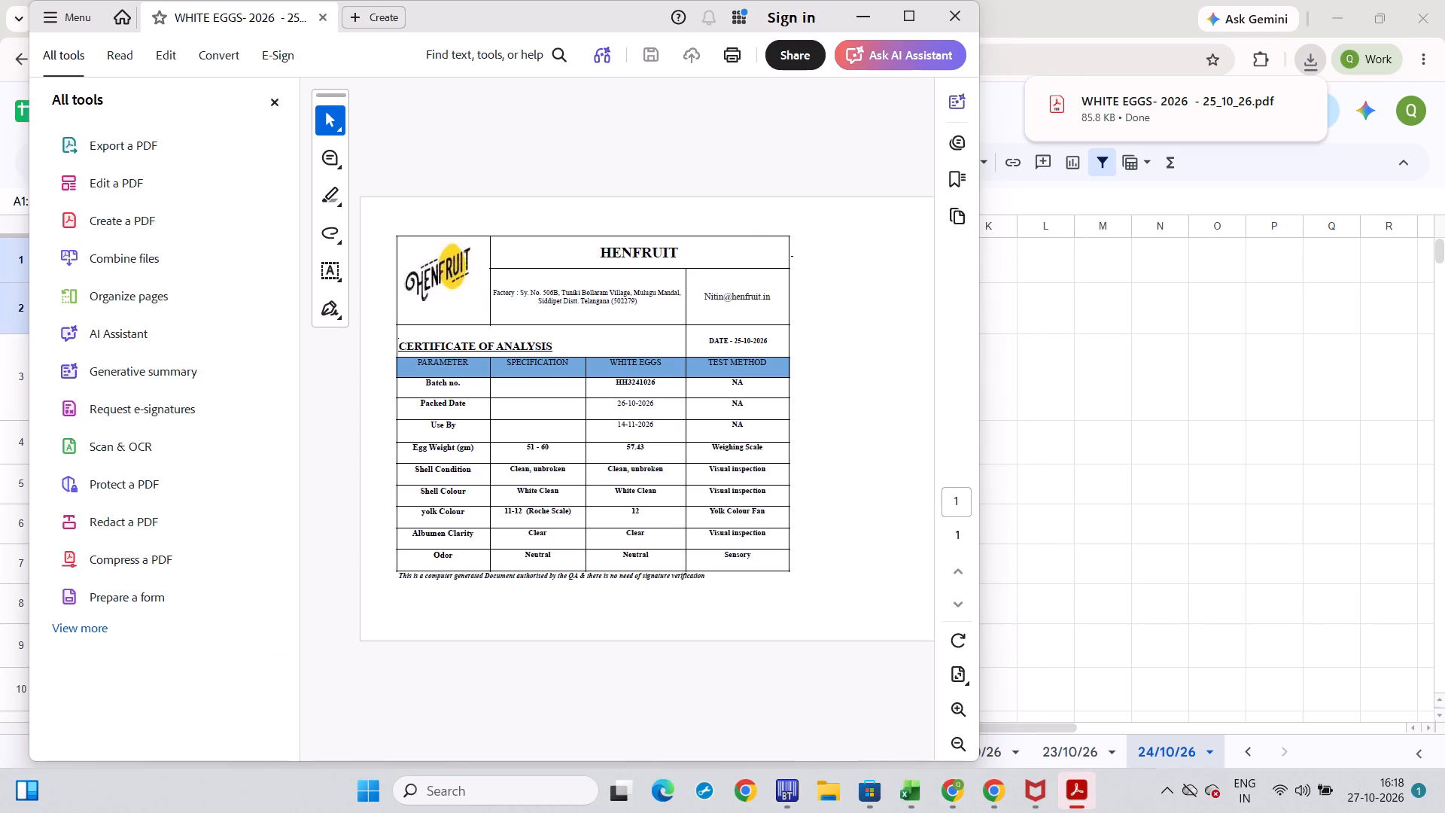
{"action": "left_click", "coordinate": [1067, 190]}
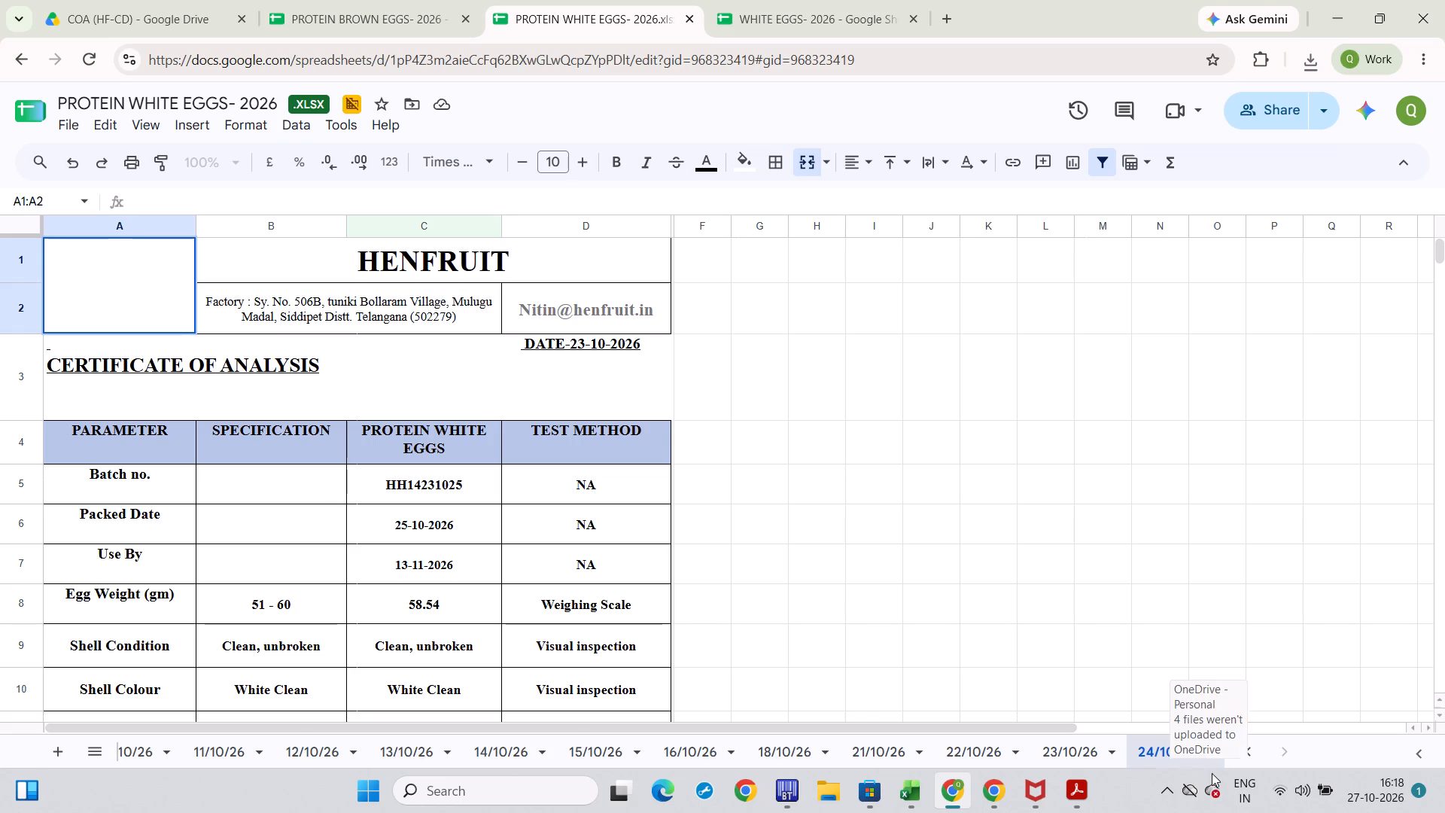
{"action": "left_click", "coordinate": [1209, 755]}
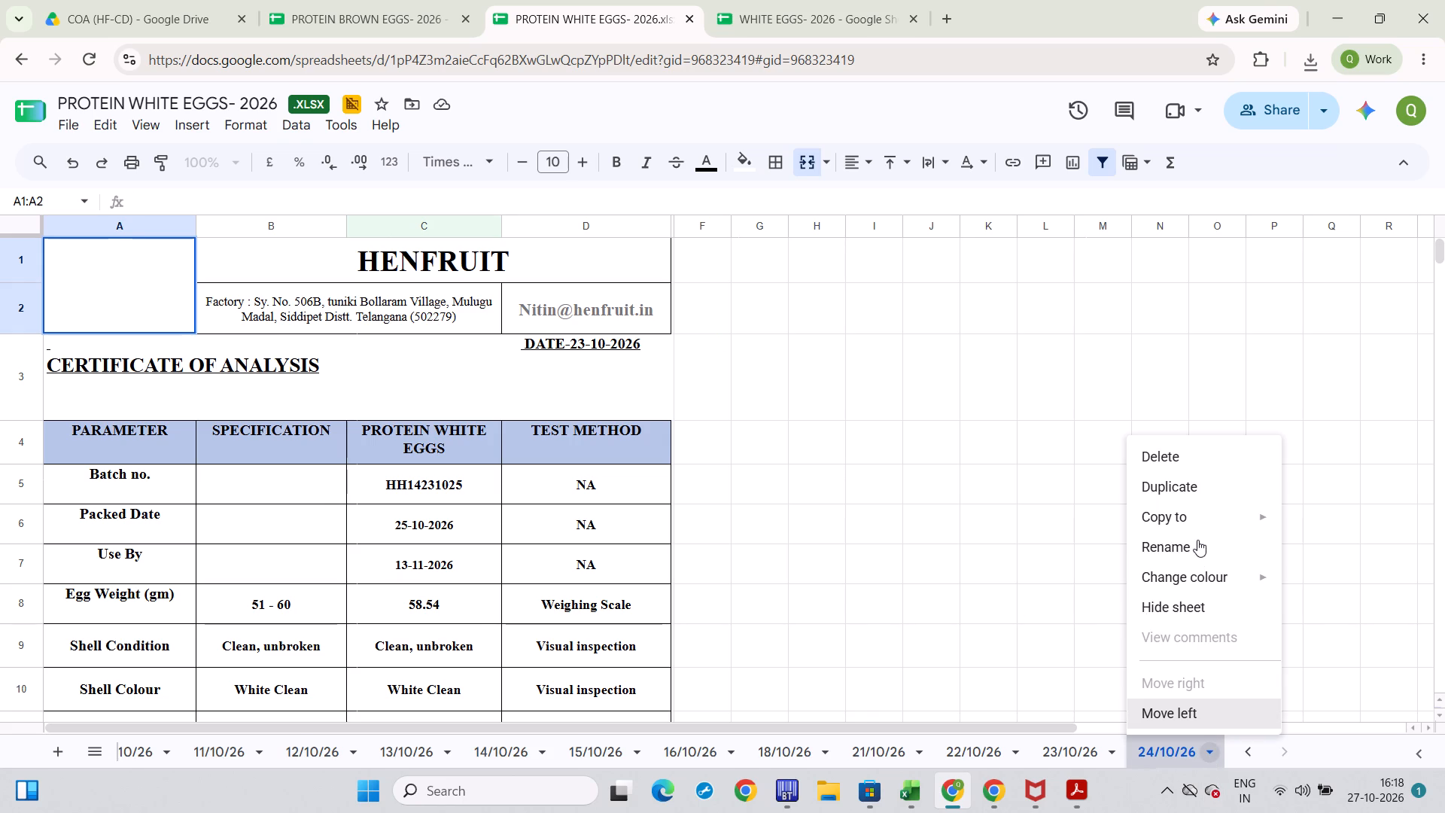
{"action": "left_click", "coordinate": [1191, 500]}
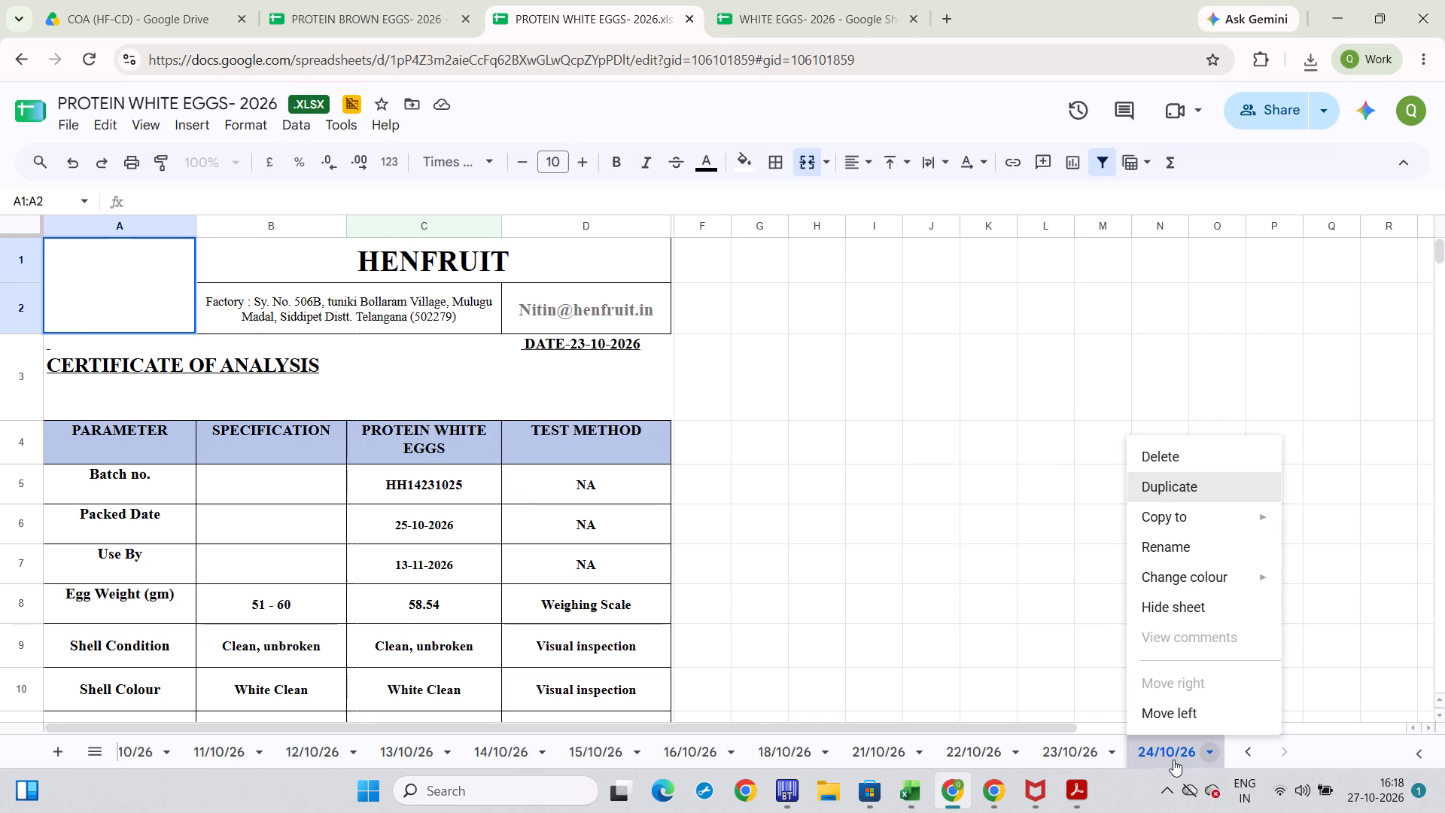
{"action": "double_click", "coordinate": [1173, 756]}
{"action": "key", "text": "BackSpace"}
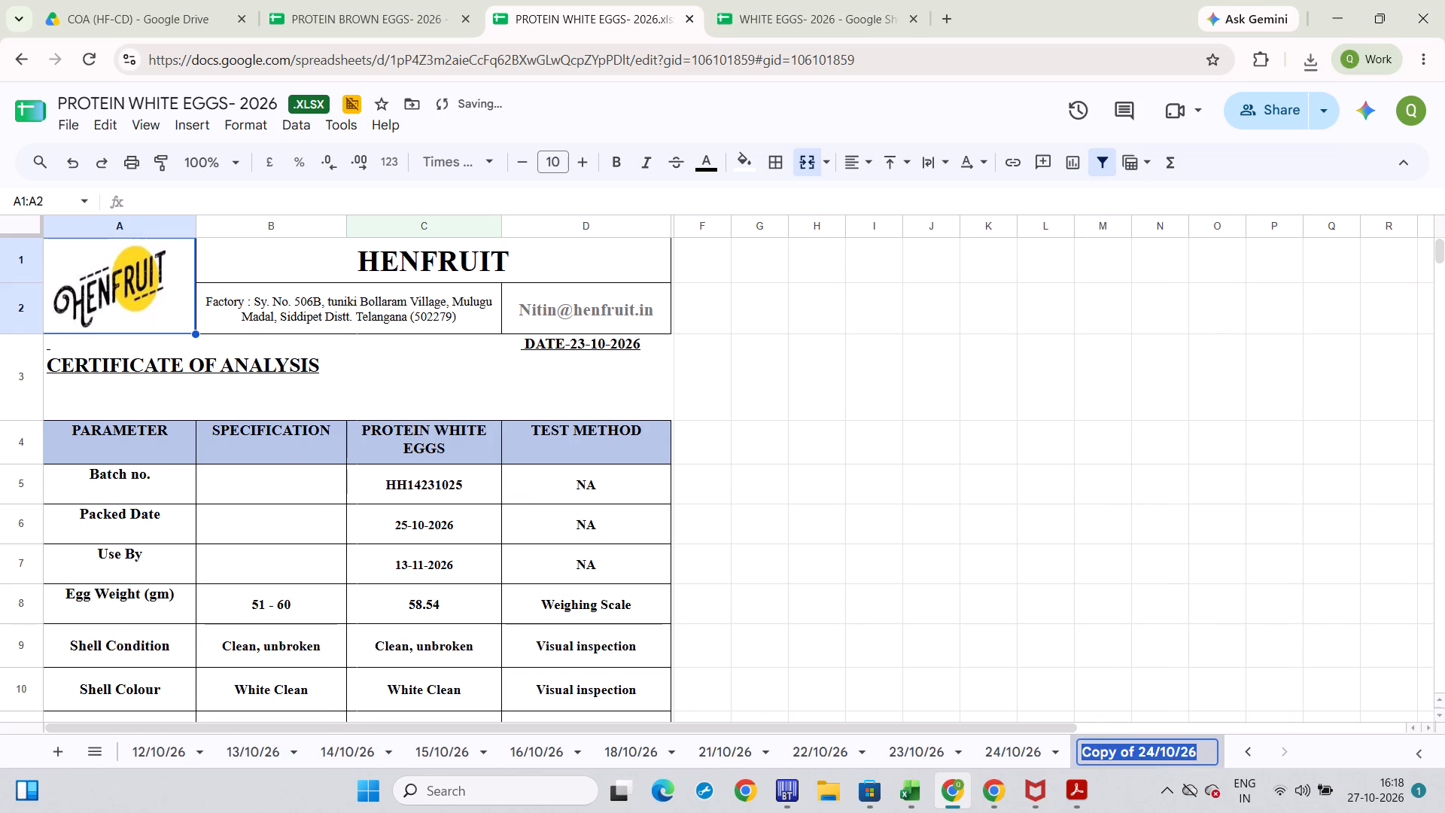
{"action": "key", "text": "2"}
{"action": "key", "text": "5"}
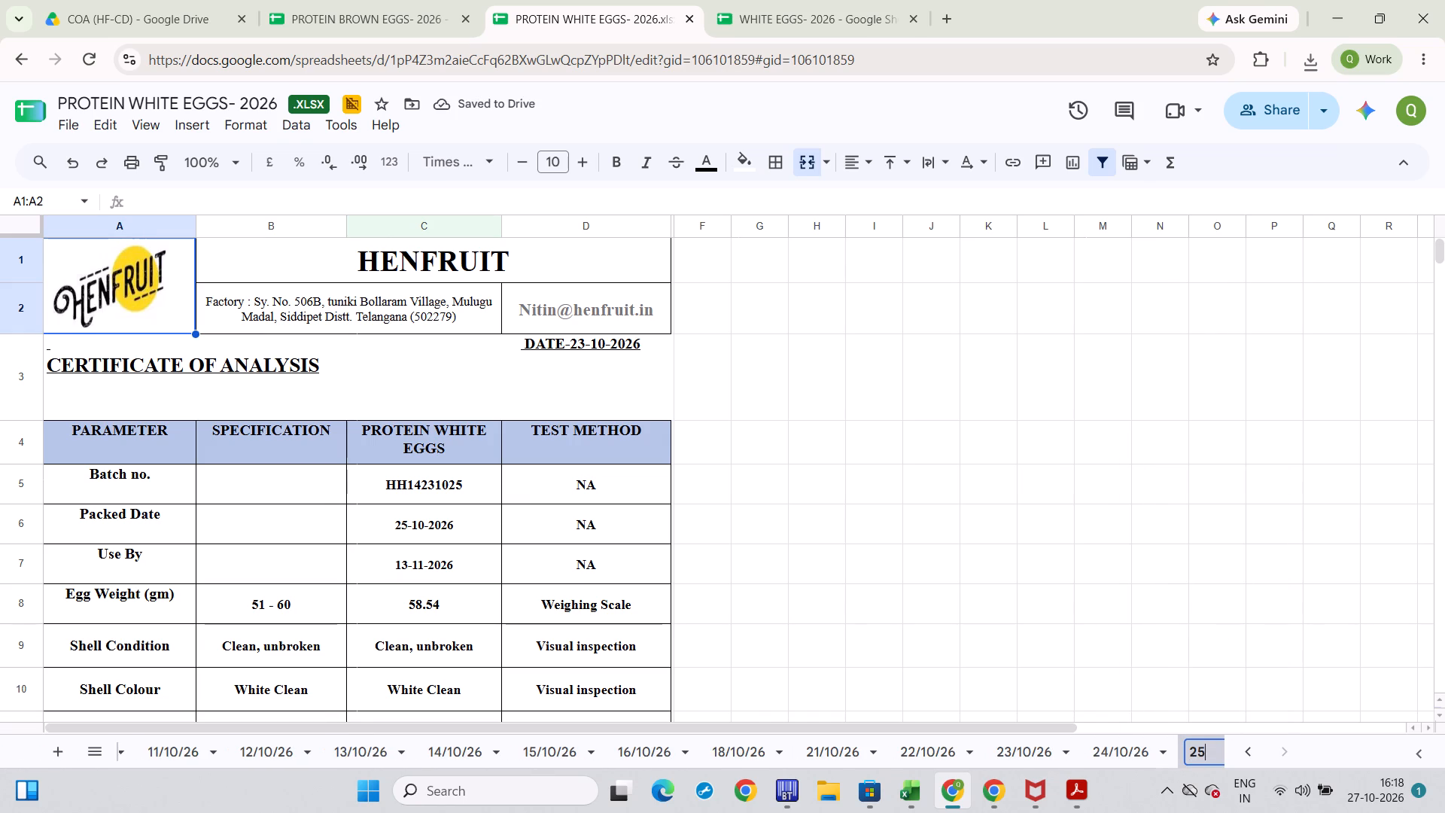
{"action": "type", "text": "/10"}
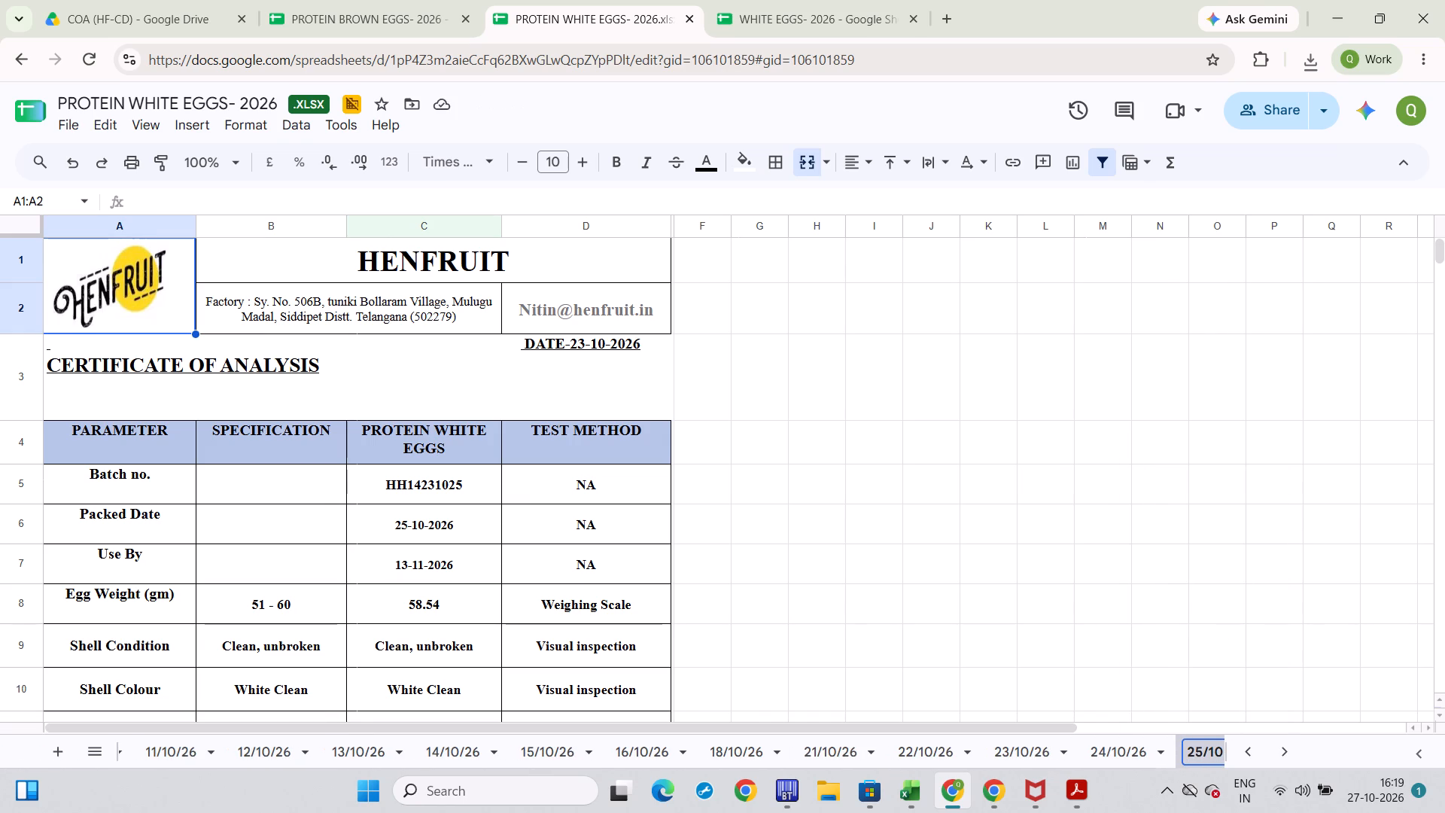
{"action": "key", "text": "slash"}
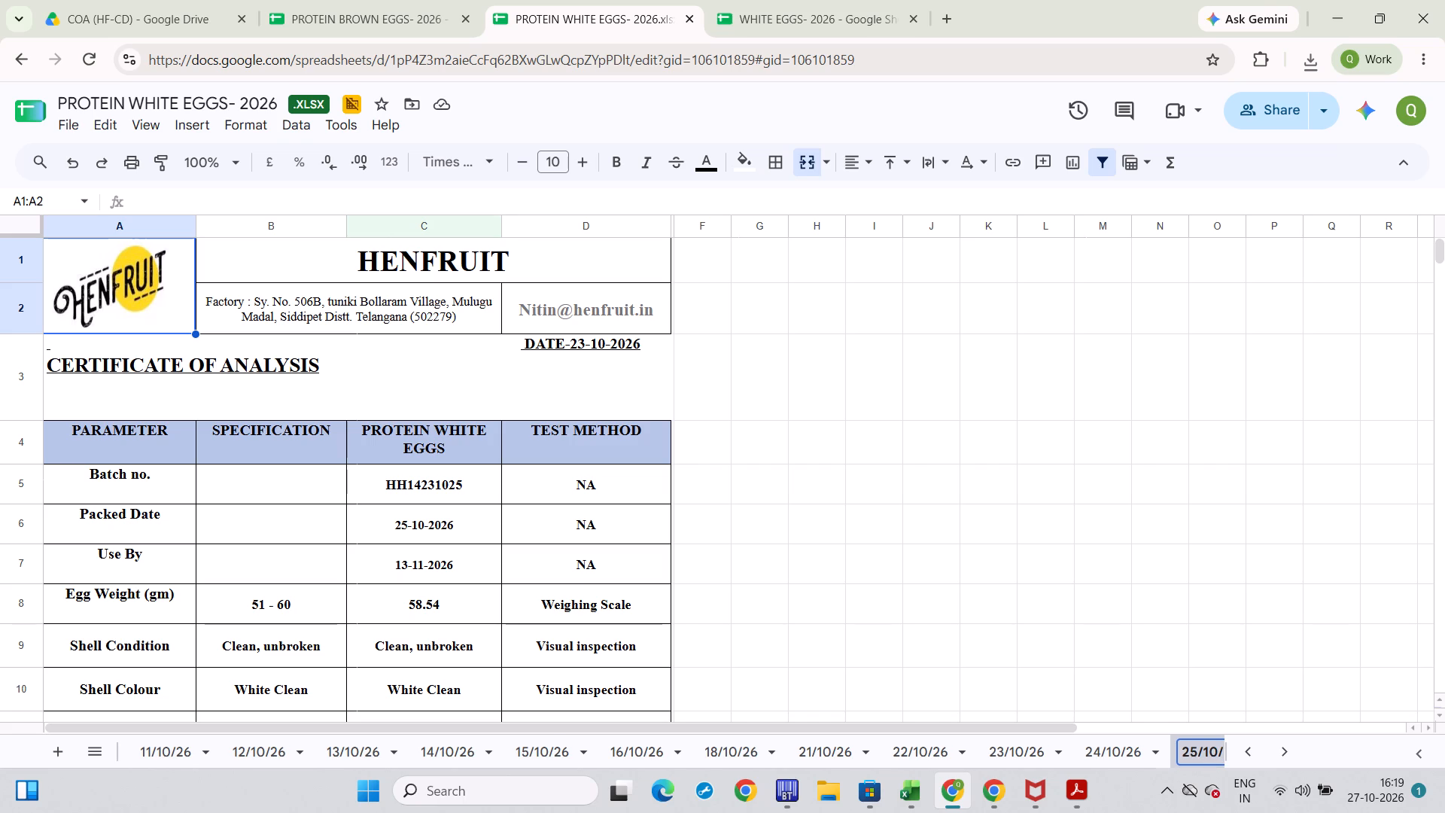
{"action": "type", "text": "26"}
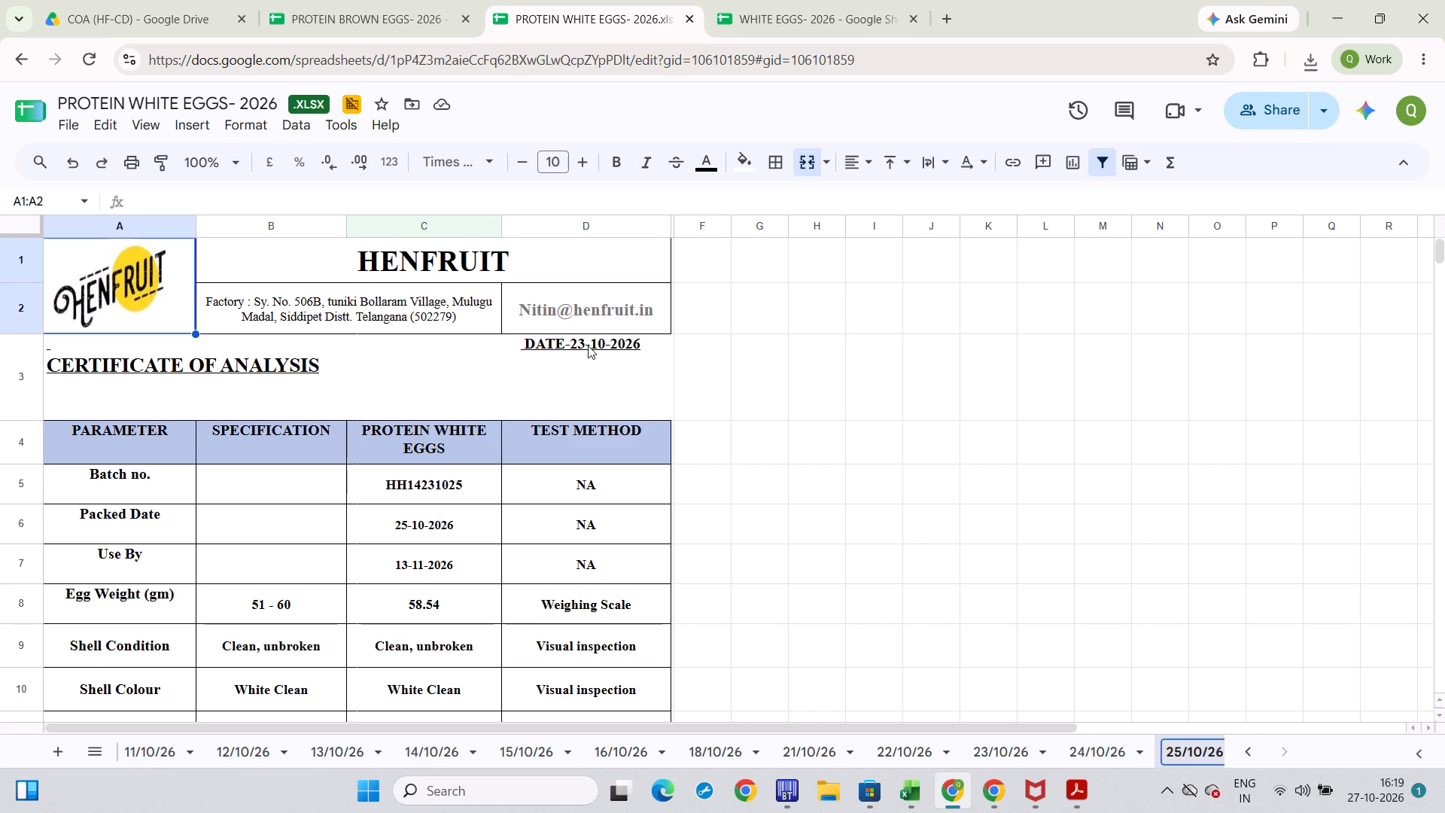
Set the date above the protein white eggs certificate table to 24-10-2026 on the 25/10/26 sheet.
{"action": "double_click", "coordinate": [588, 346]}
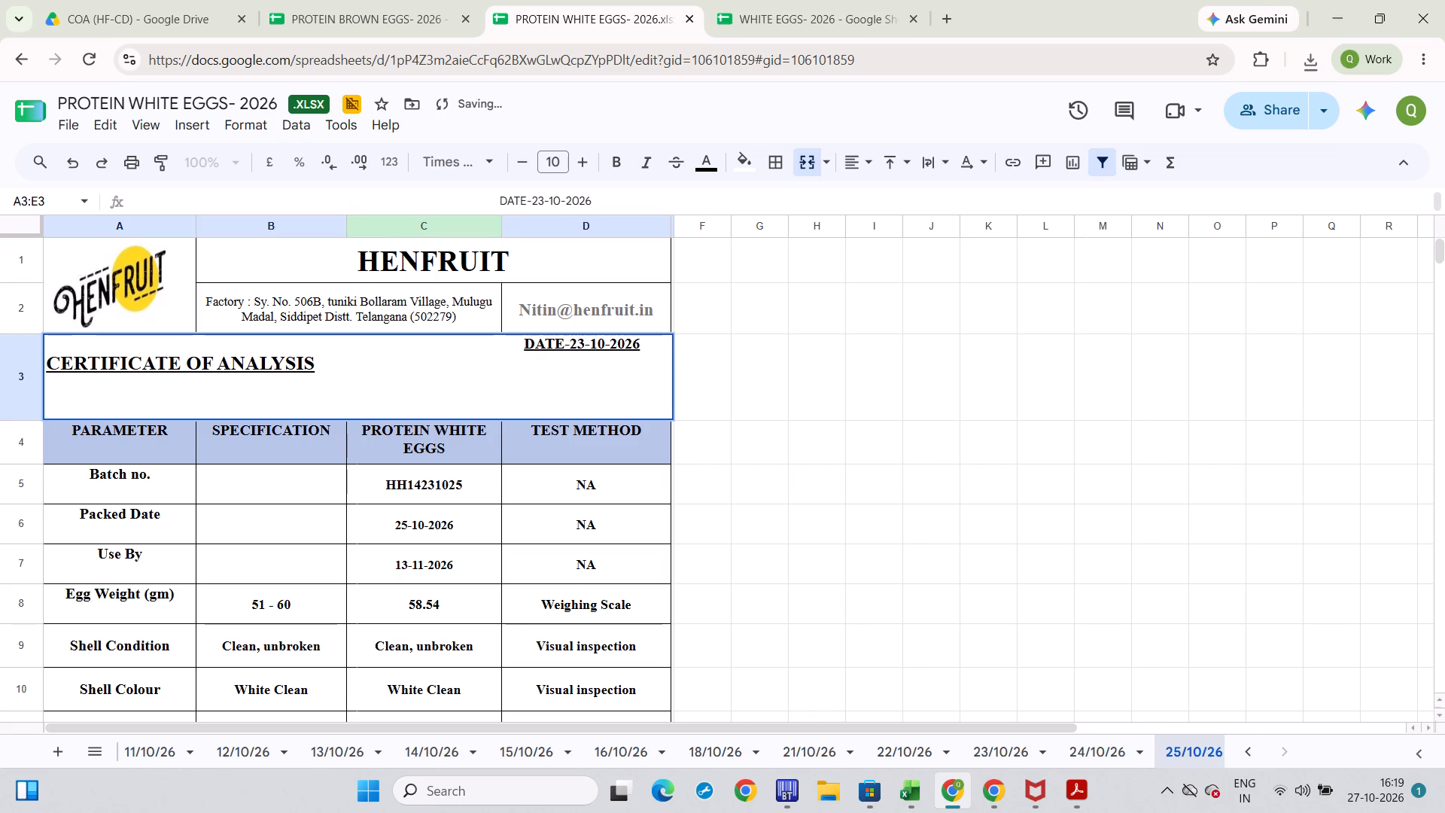
{"action": "left_click", "coordinate": [583, 345]}
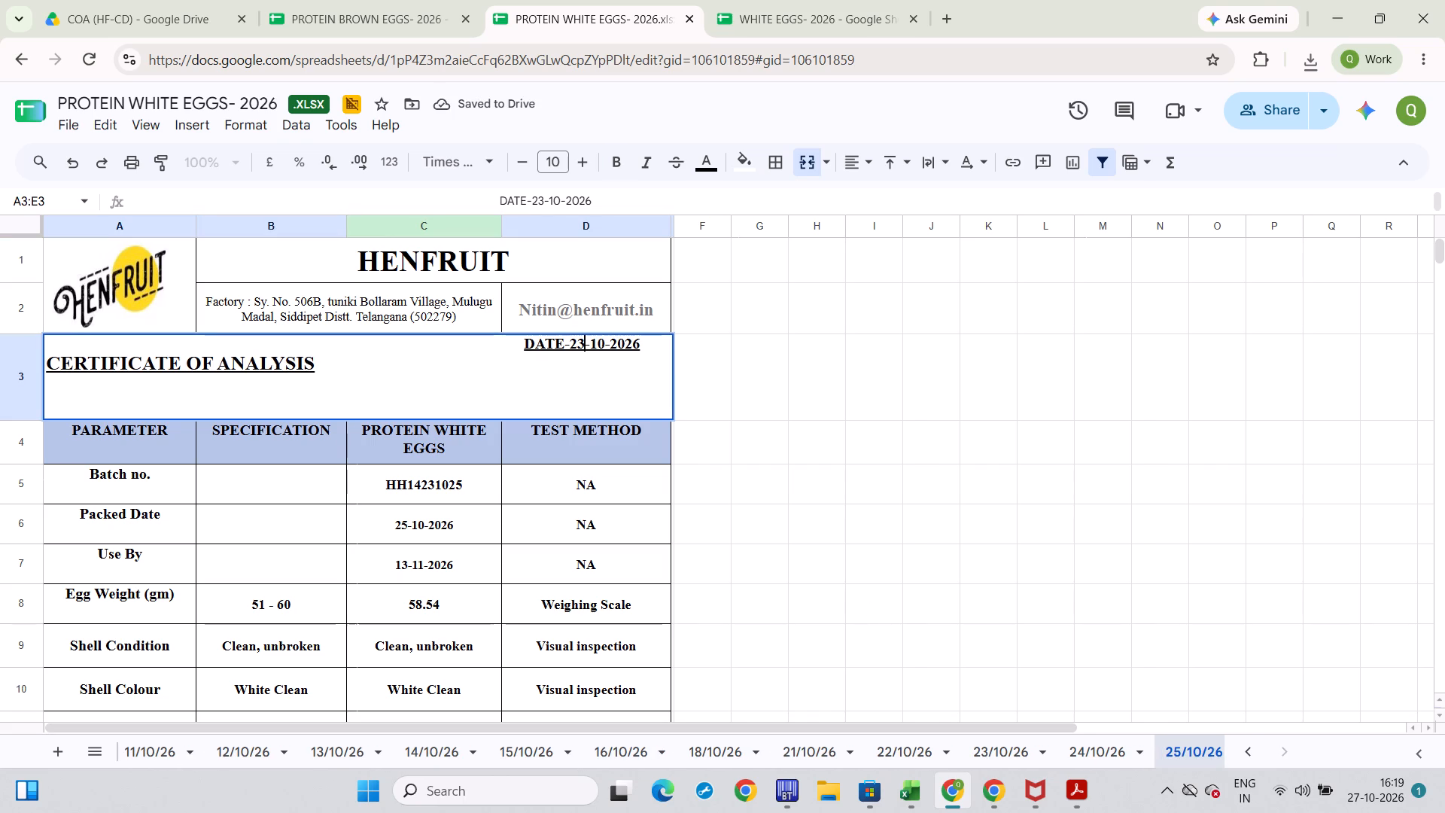
{"action": "key", "text": "BackSpace"}
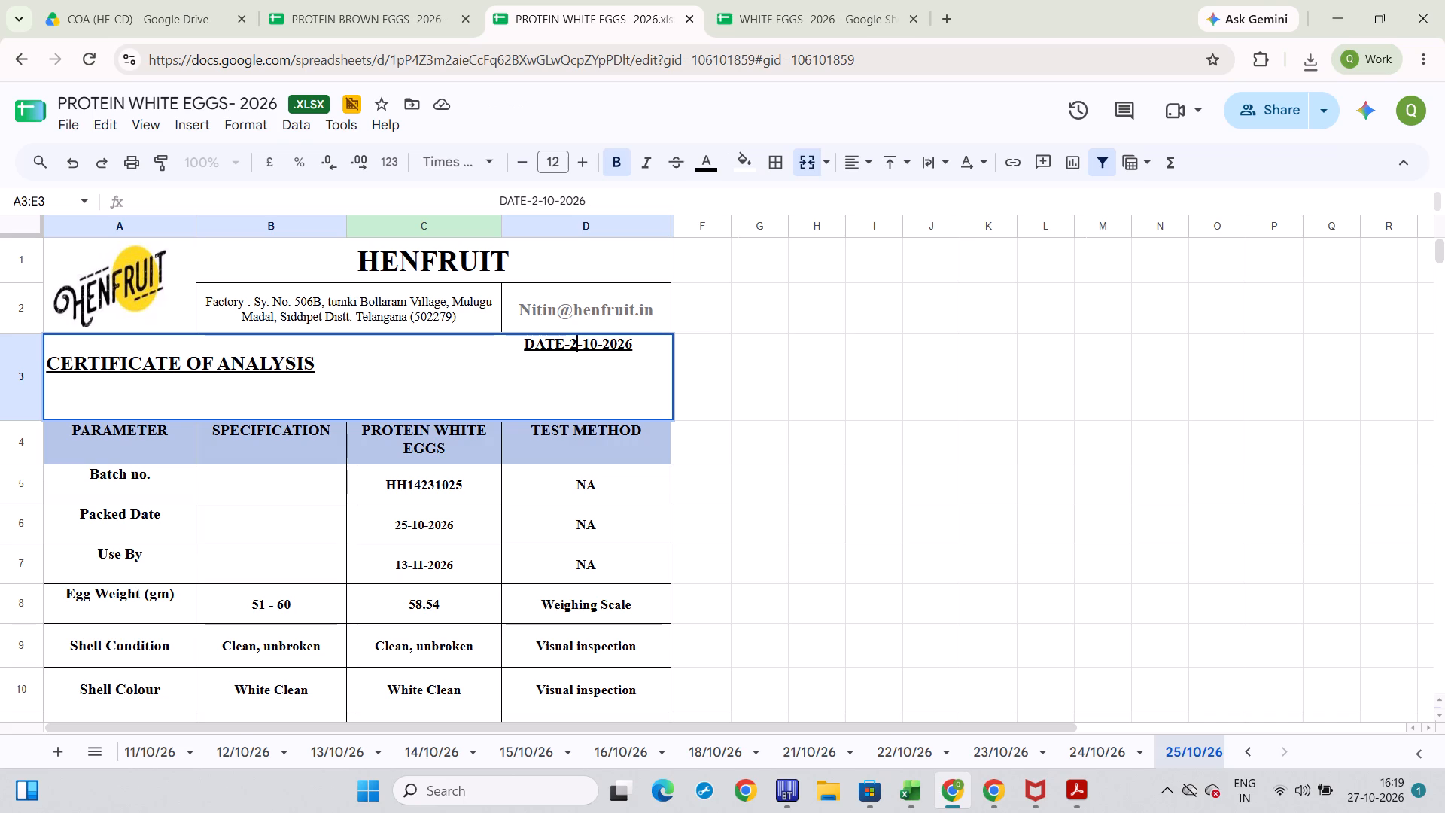
{"action": "key", "text": "4"}
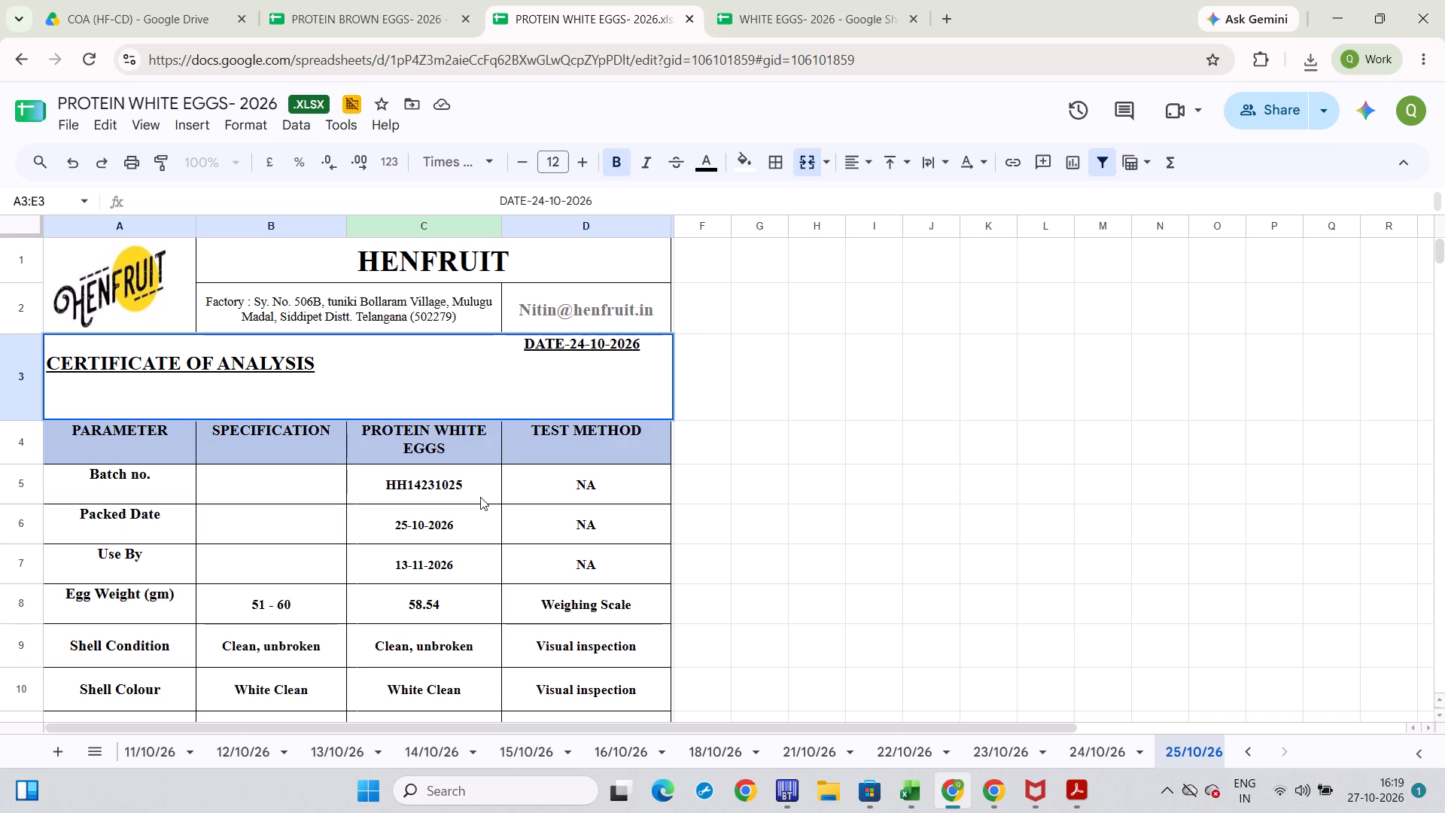
Set the protein white eggs Batch no. to HH3241026.
{"action": "double_click", "coordinate": [480, 497]}
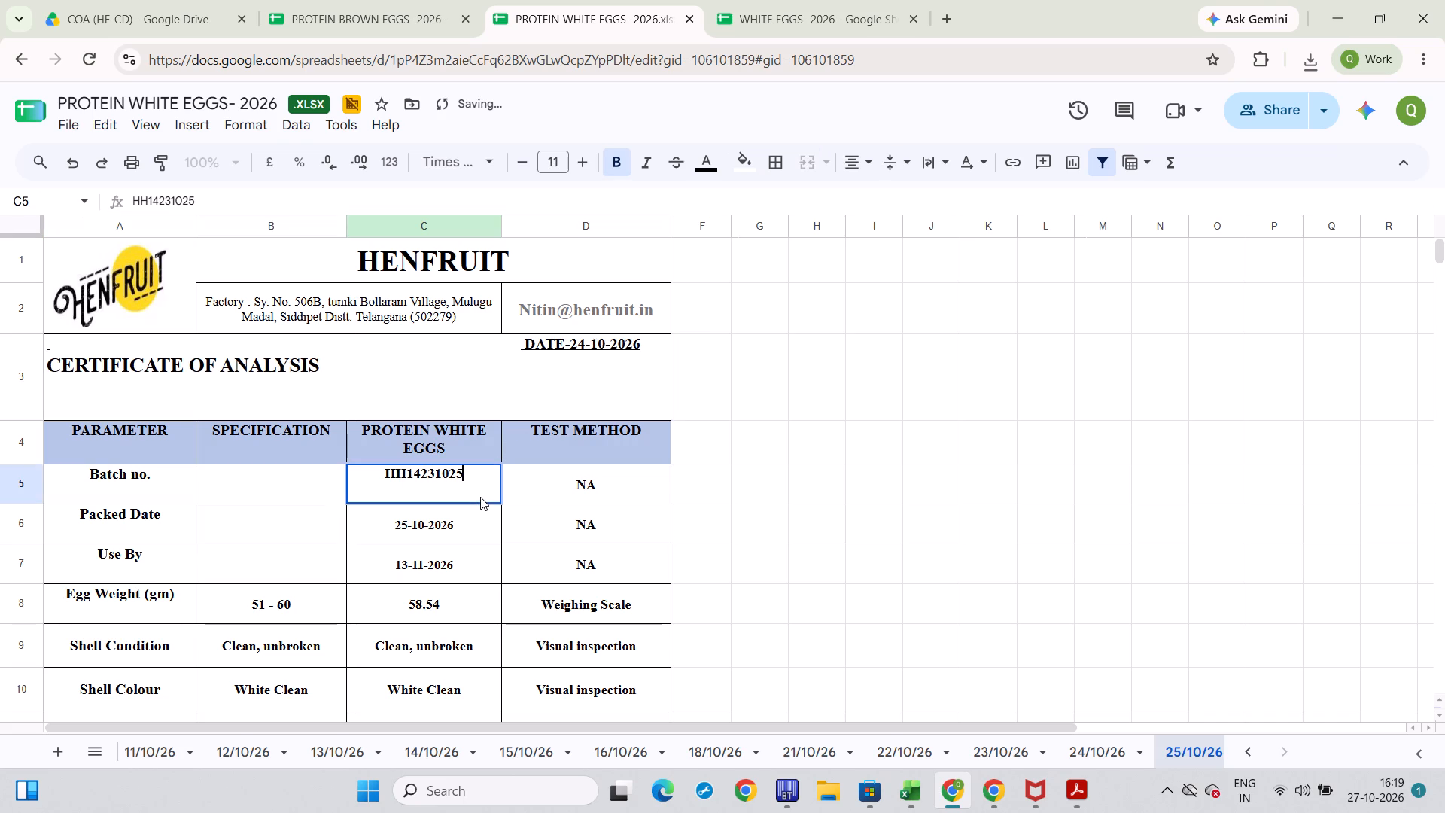
{"action": "key", "text": "BackSpace"}
{"action": "key", "text": "BackSpace"}
{"action": "key", "text": "BackSpace"}
{"action": "key", "text": "BackSpace"}
{"action": "key", "text": "BackSpace"}
{"action": "key", "text": "BackSpace"}
{"action": "key", "text": "BackSpace"}
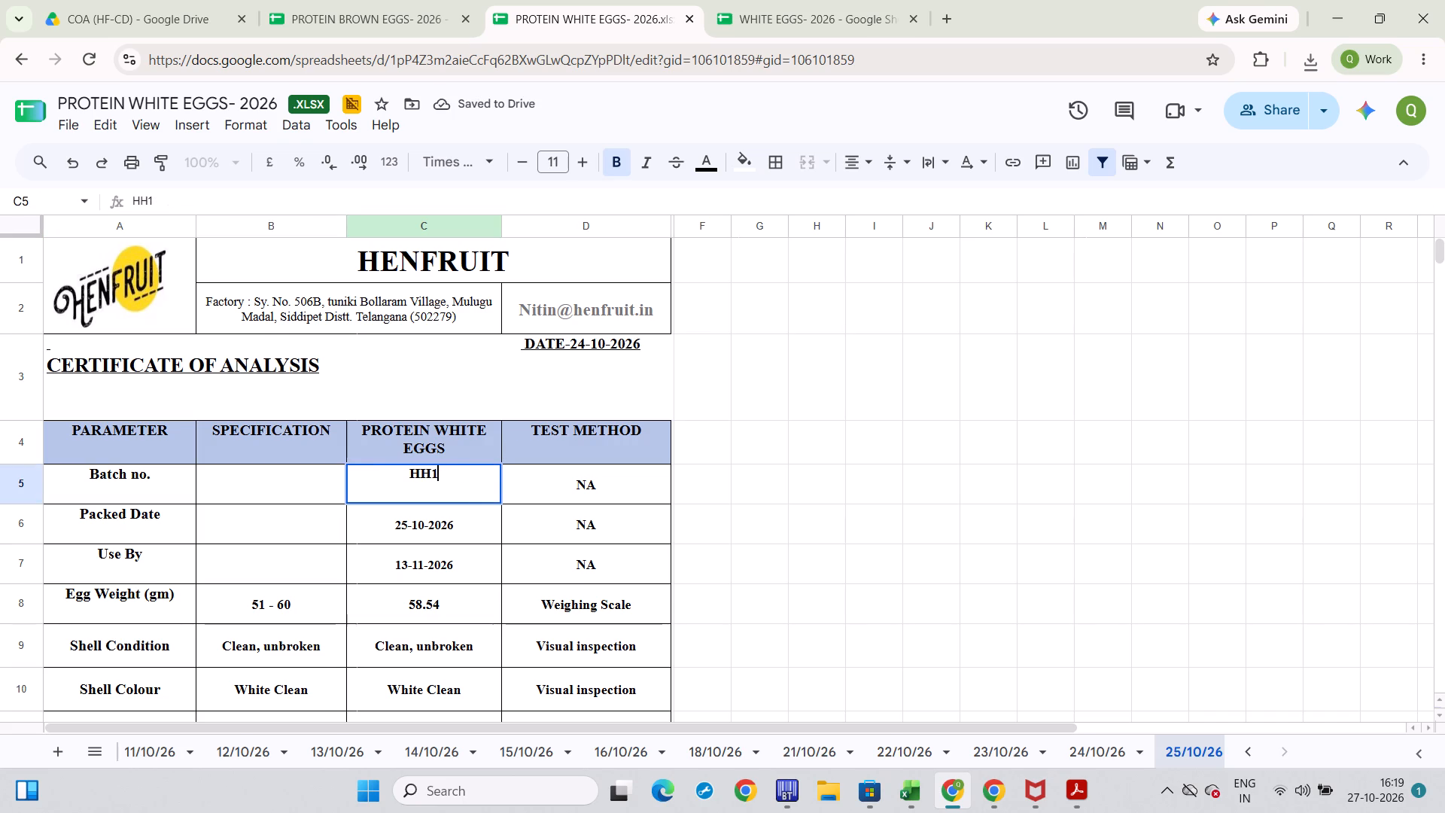
{"action": "key", "text": "BackSpace"}
{"action": "key", "text": "3"}
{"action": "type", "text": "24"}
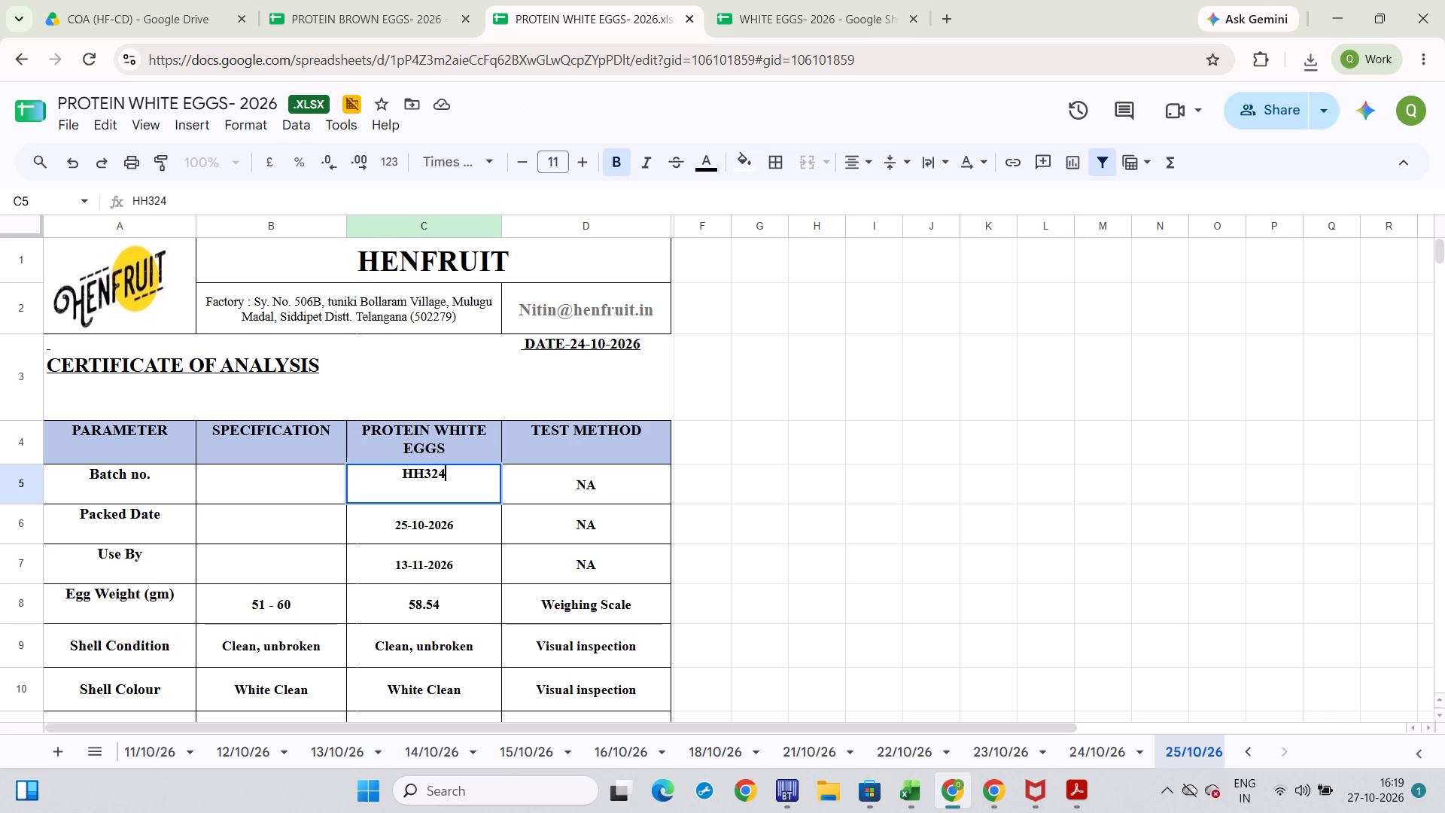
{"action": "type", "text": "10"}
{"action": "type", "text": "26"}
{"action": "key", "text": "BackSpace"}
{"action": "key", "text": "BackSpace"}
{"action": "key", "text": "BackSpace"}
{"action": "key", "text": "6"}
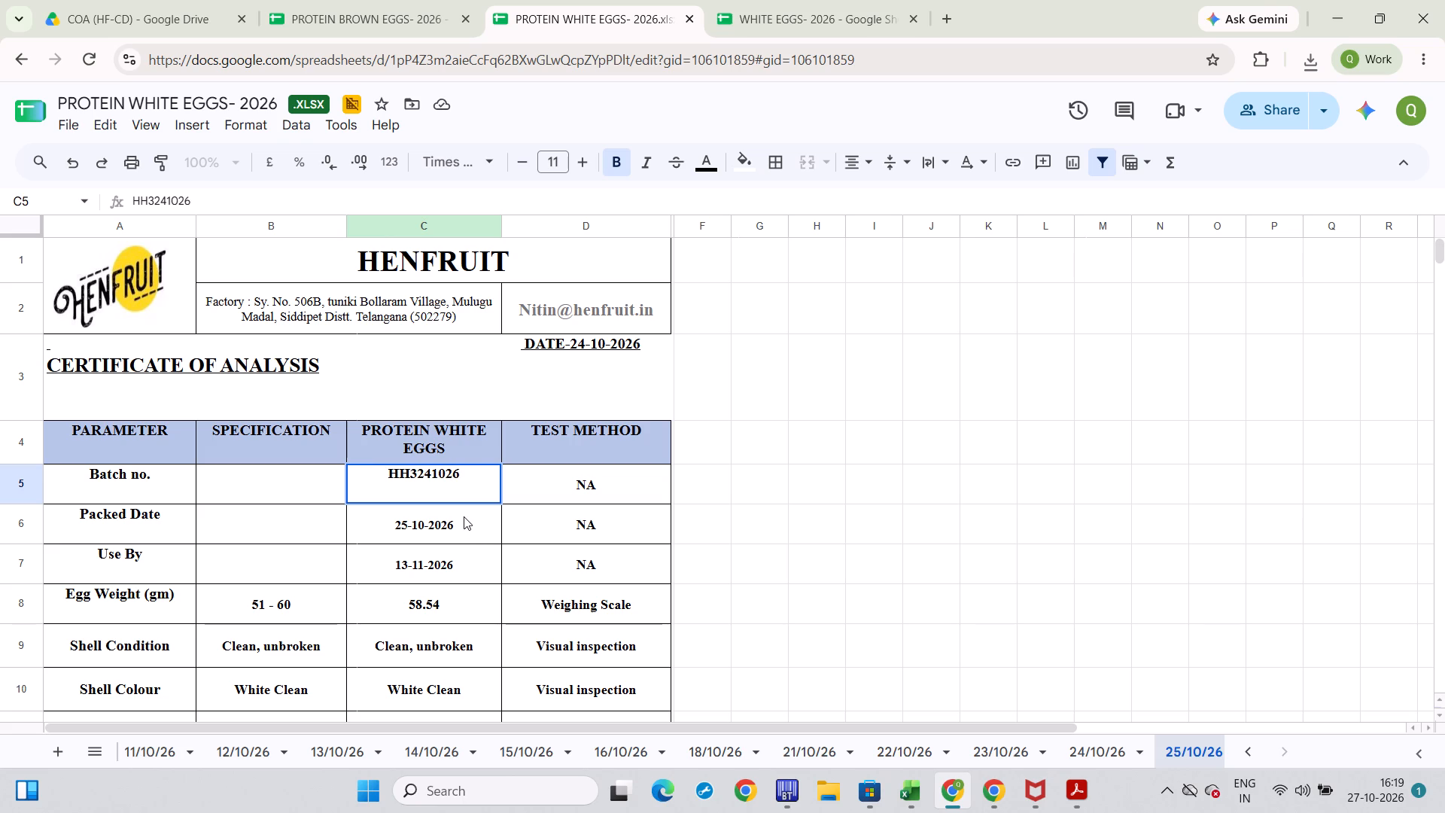
Set the protein white eggs Packed Date to 26-10-2026 and the Use By date to 14-11-2026.
{"action": "double_click", "coordinate": [464, 516]}
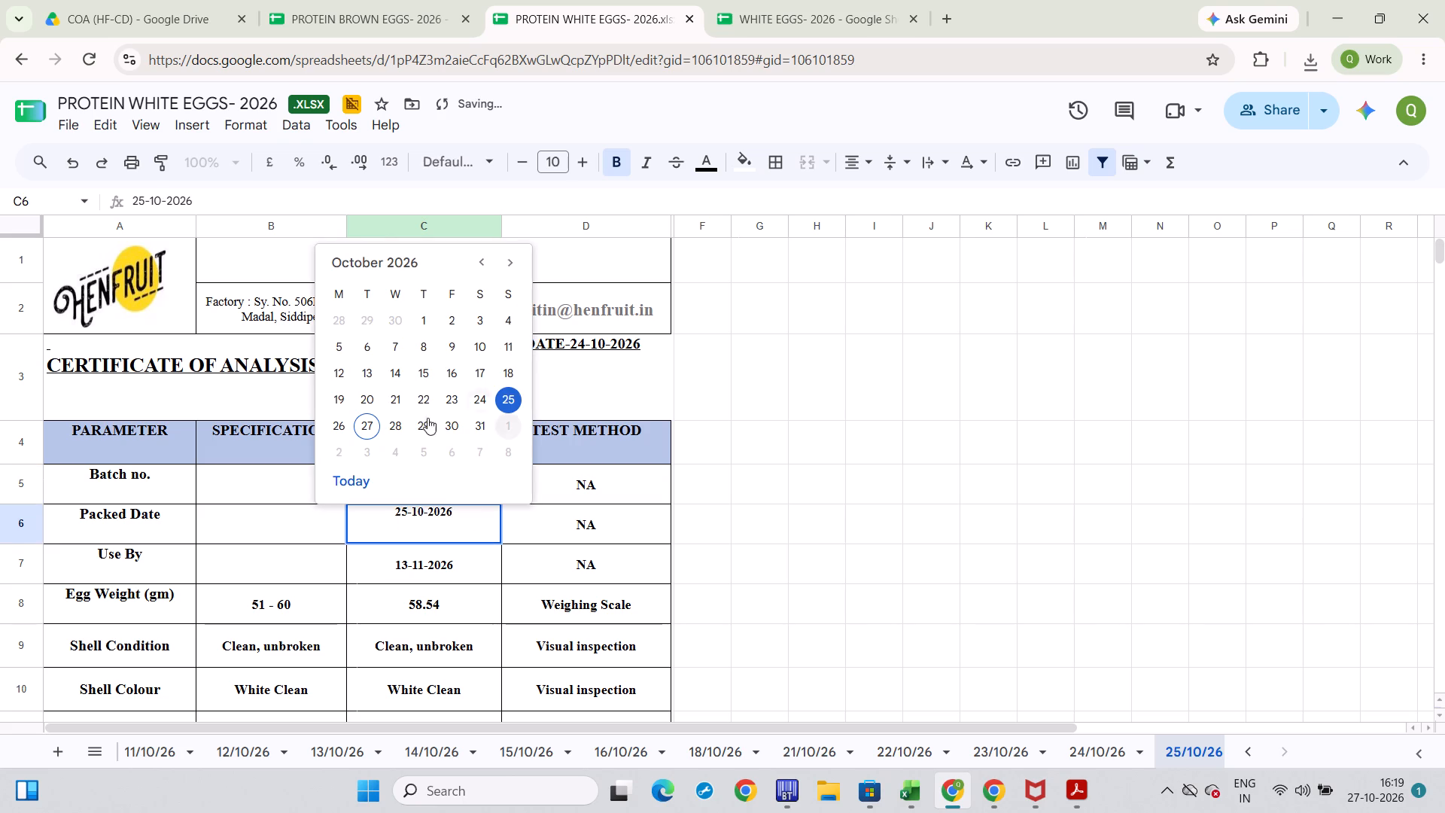
{"action": "left_click", "coordinate": [343, 430]}
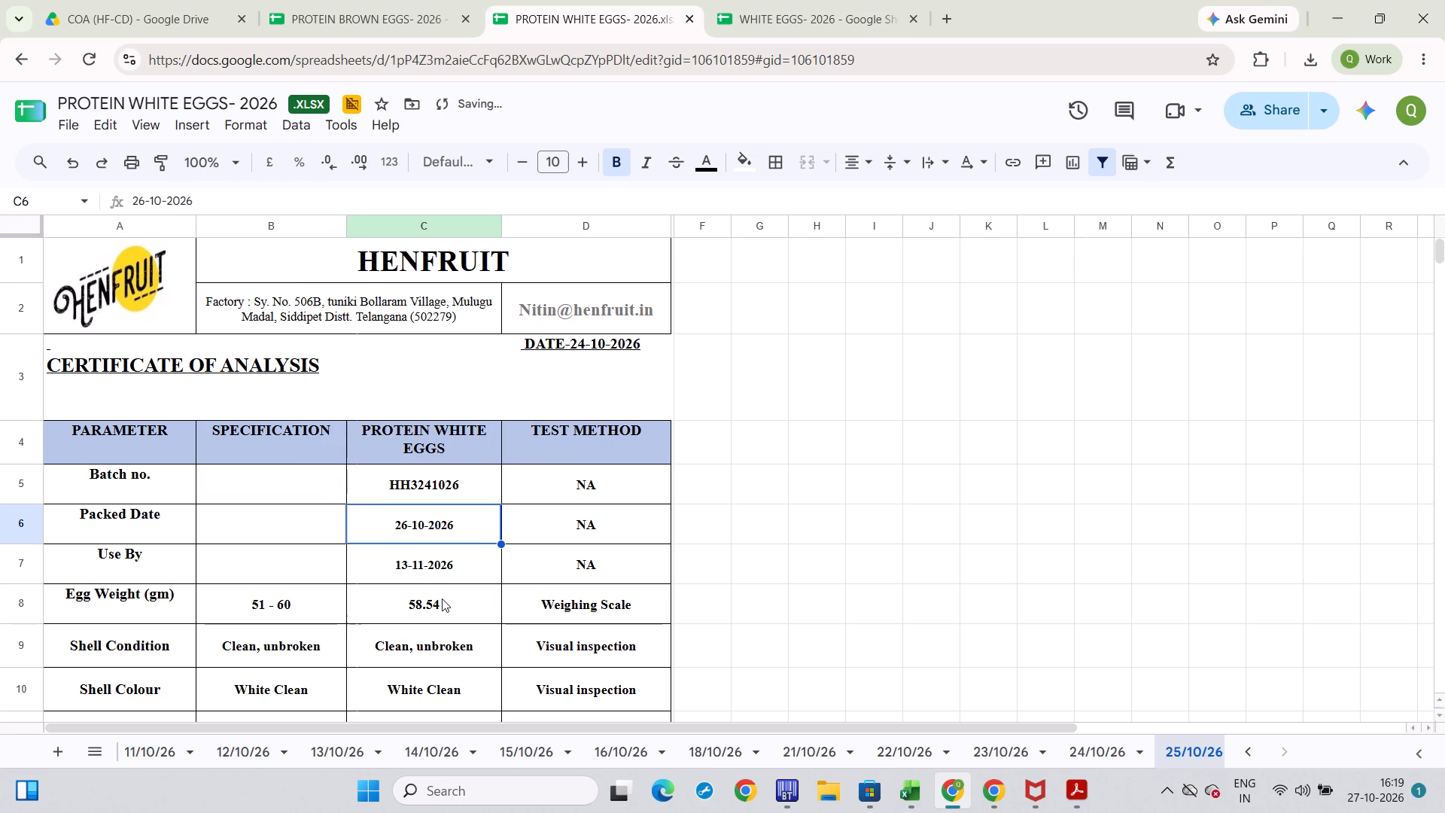
{"action": "double_click", "coordinate": [456, 562]}
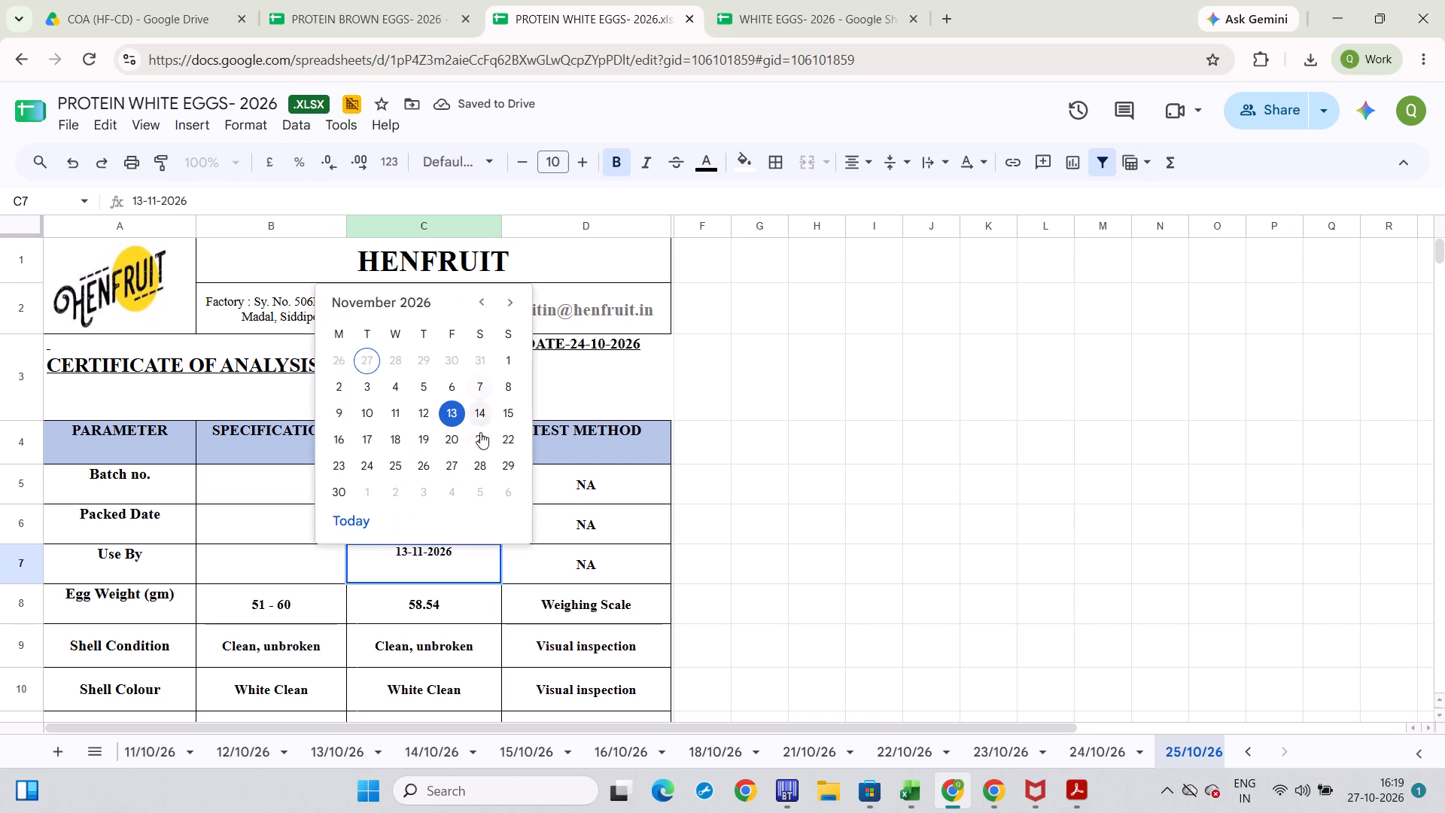
{"action": "left_click", "coordinate": [479, 415]}
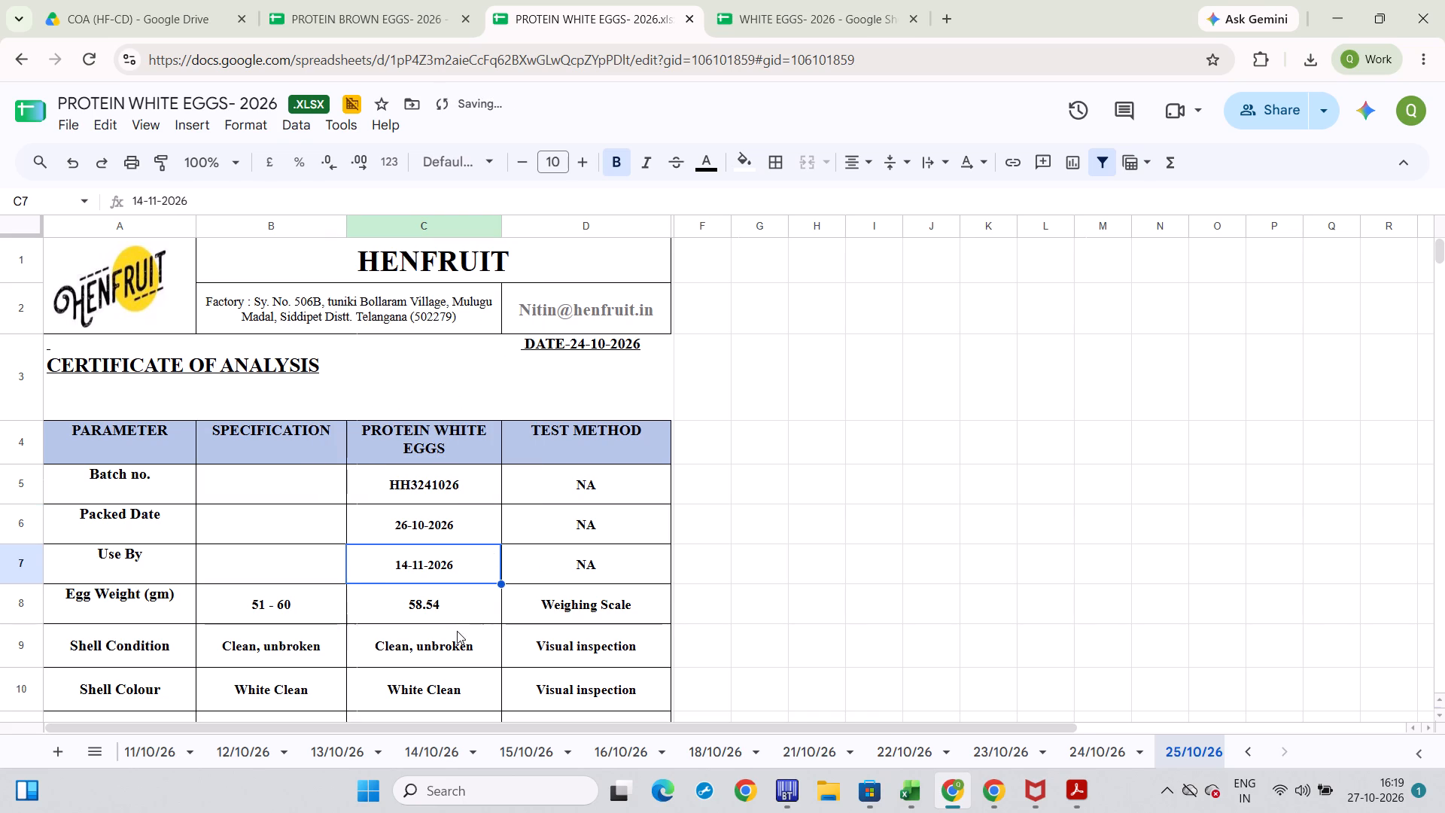
Set the protein white eggs Egg Weight (gm) result to 54.19.
{"action": "double_click", "coordinate": [457, 606]}
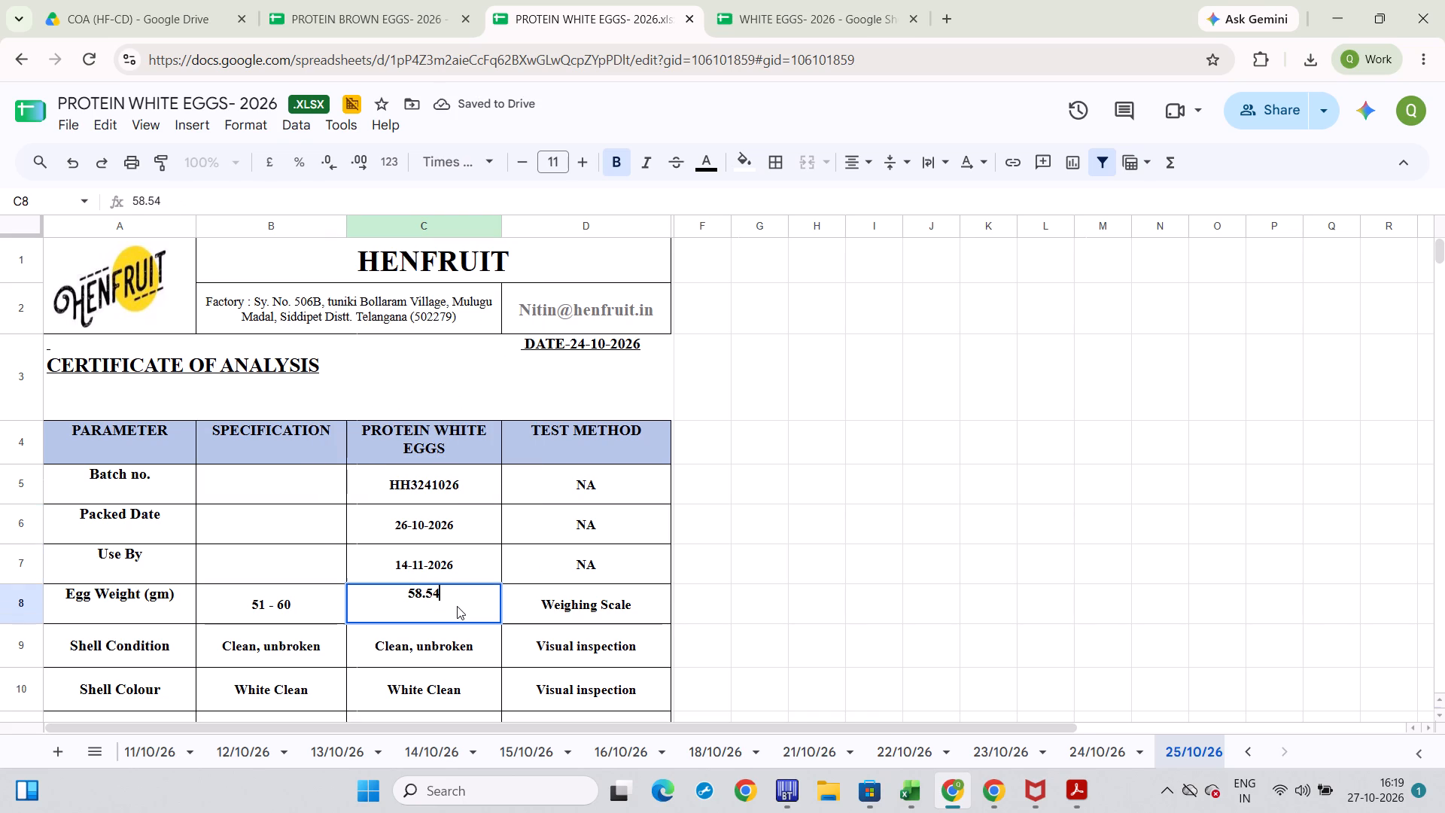
{"action": "key", "text": "BackSpace"}
{"action": "key", "text": "BackSpace"}
{"action": "key", "text": "BackSpace"}
{"action": "key", "text": "BackSpace"}
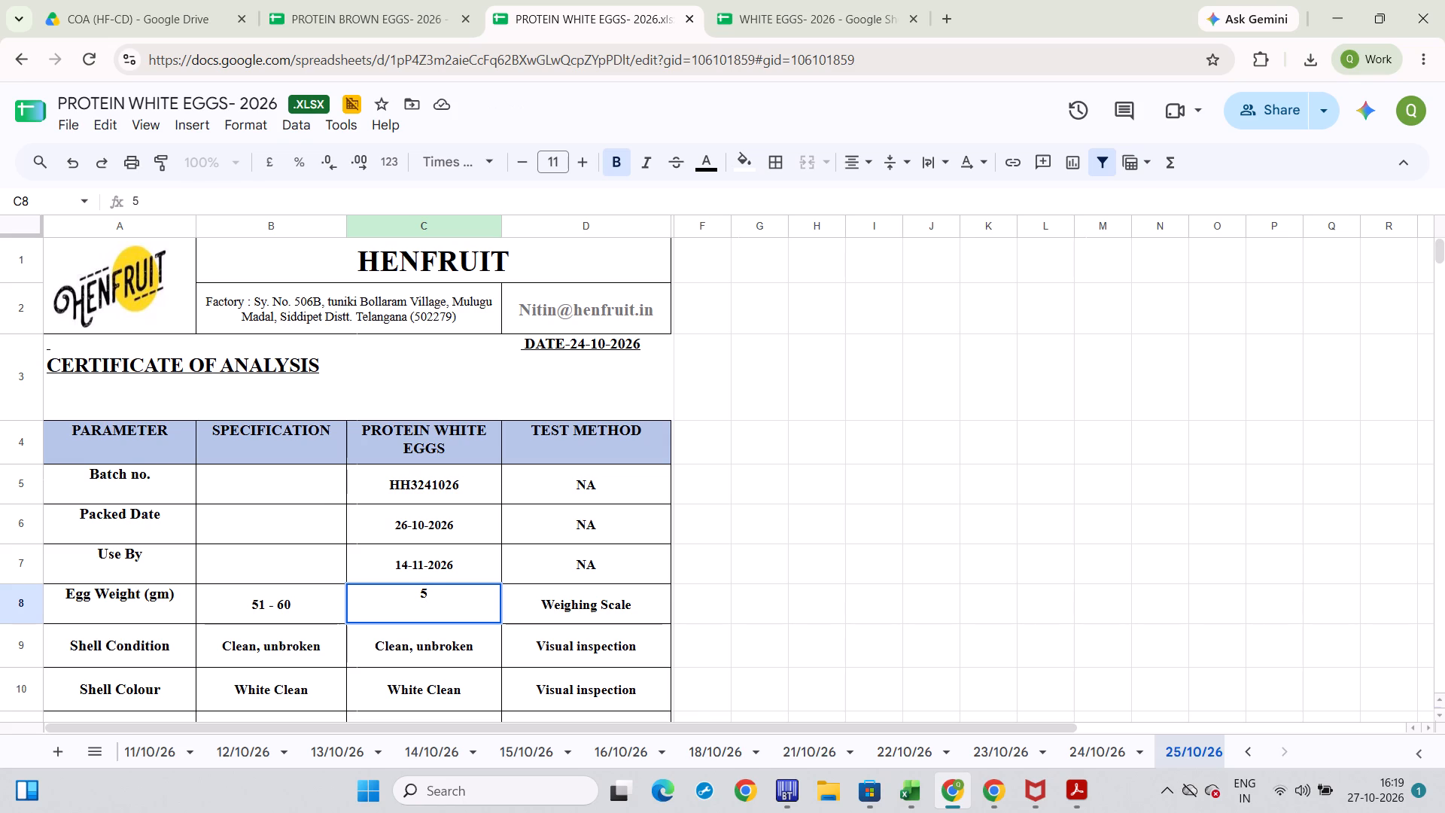
{"action": "type", "text": "4."}
{"action": "type", "text": "19"}
Export the 25/10/26 protein white eggs certificate sheet as a PDF and close the PDF viewer.
{"action": "left_click", "coordinate": [64, 120]}
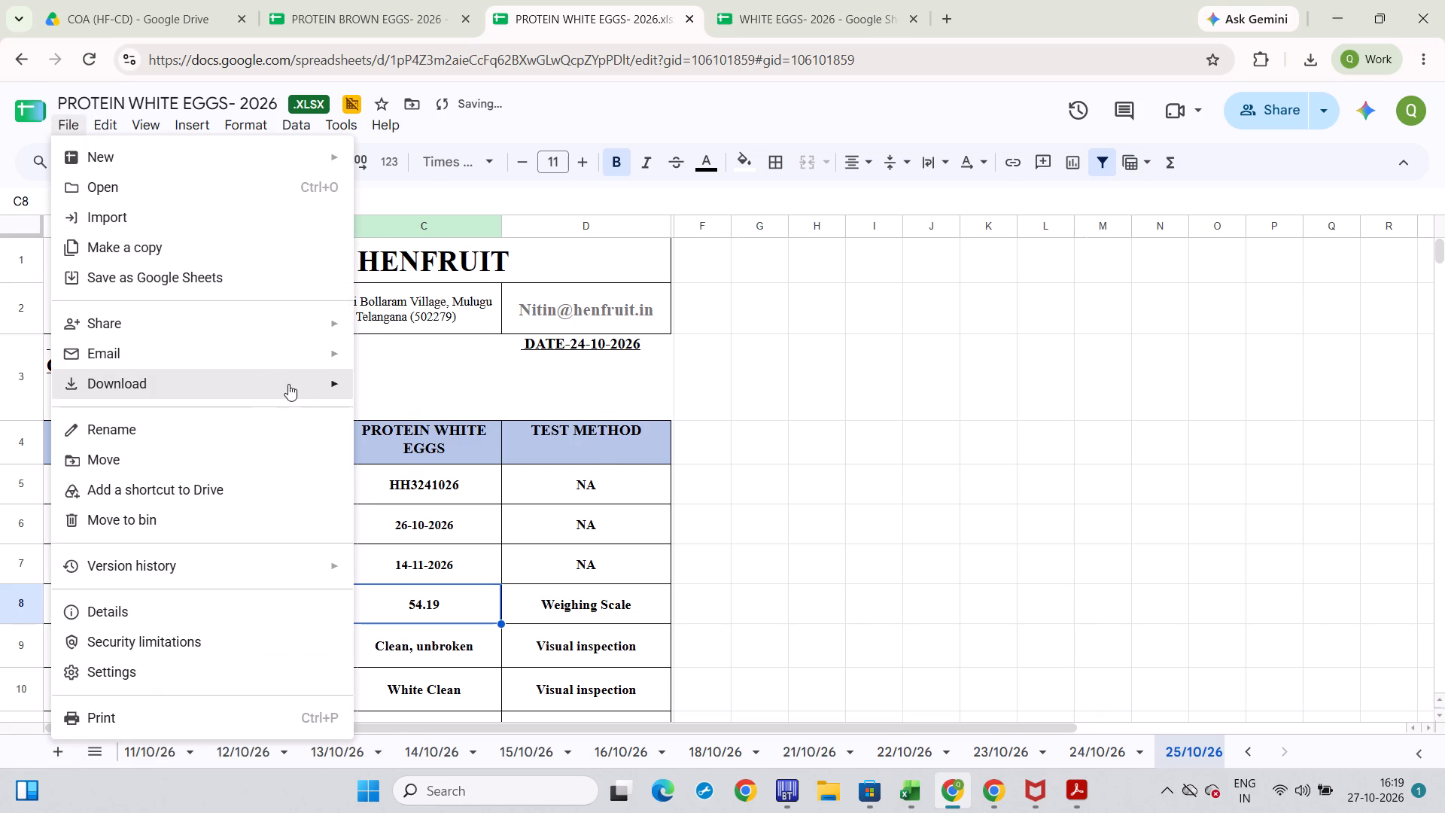
{"action": "left_click", "coordinate": [425, 449]}
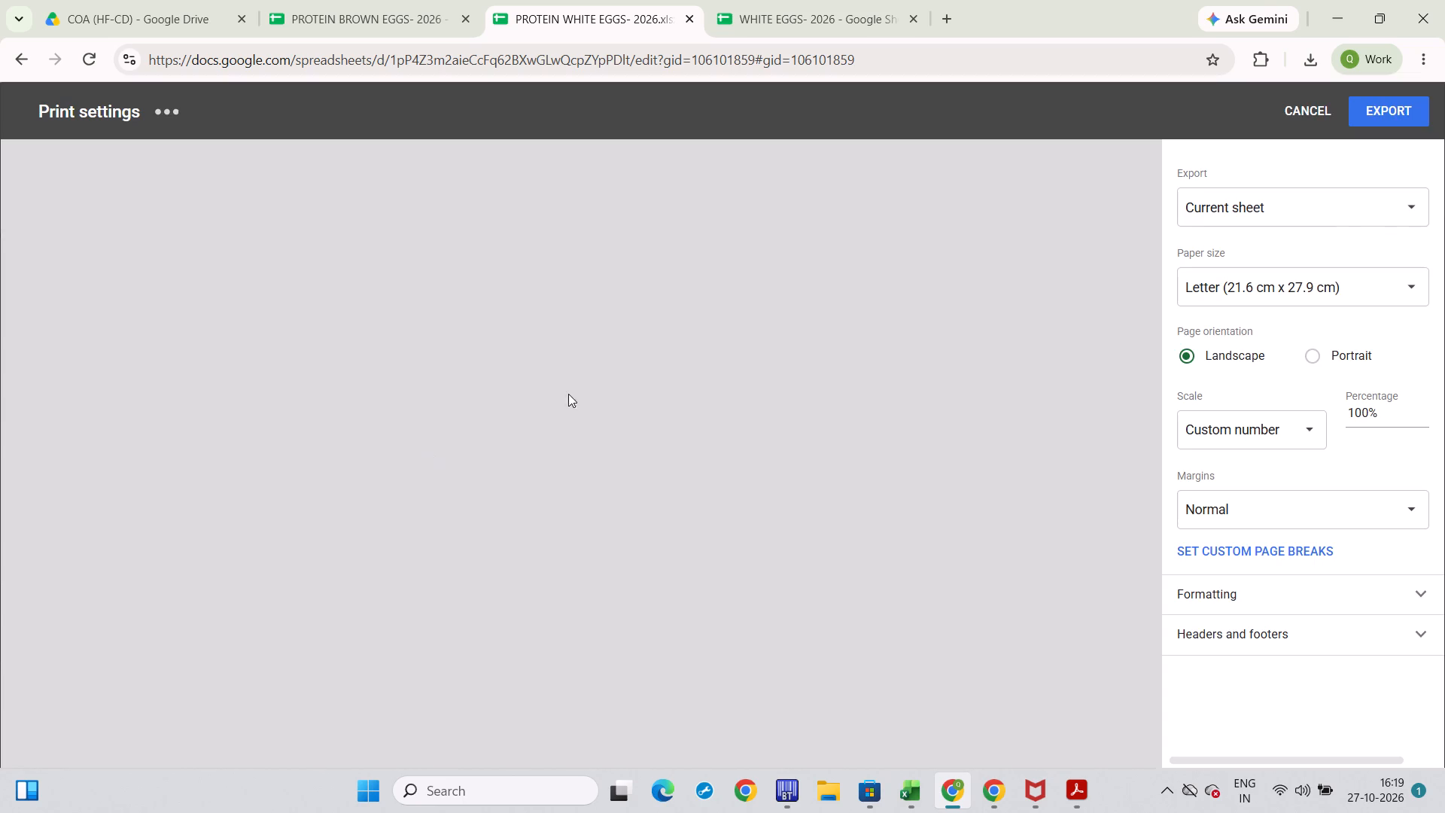
{"action": "left_click", "coordinate": [1378, 118]}
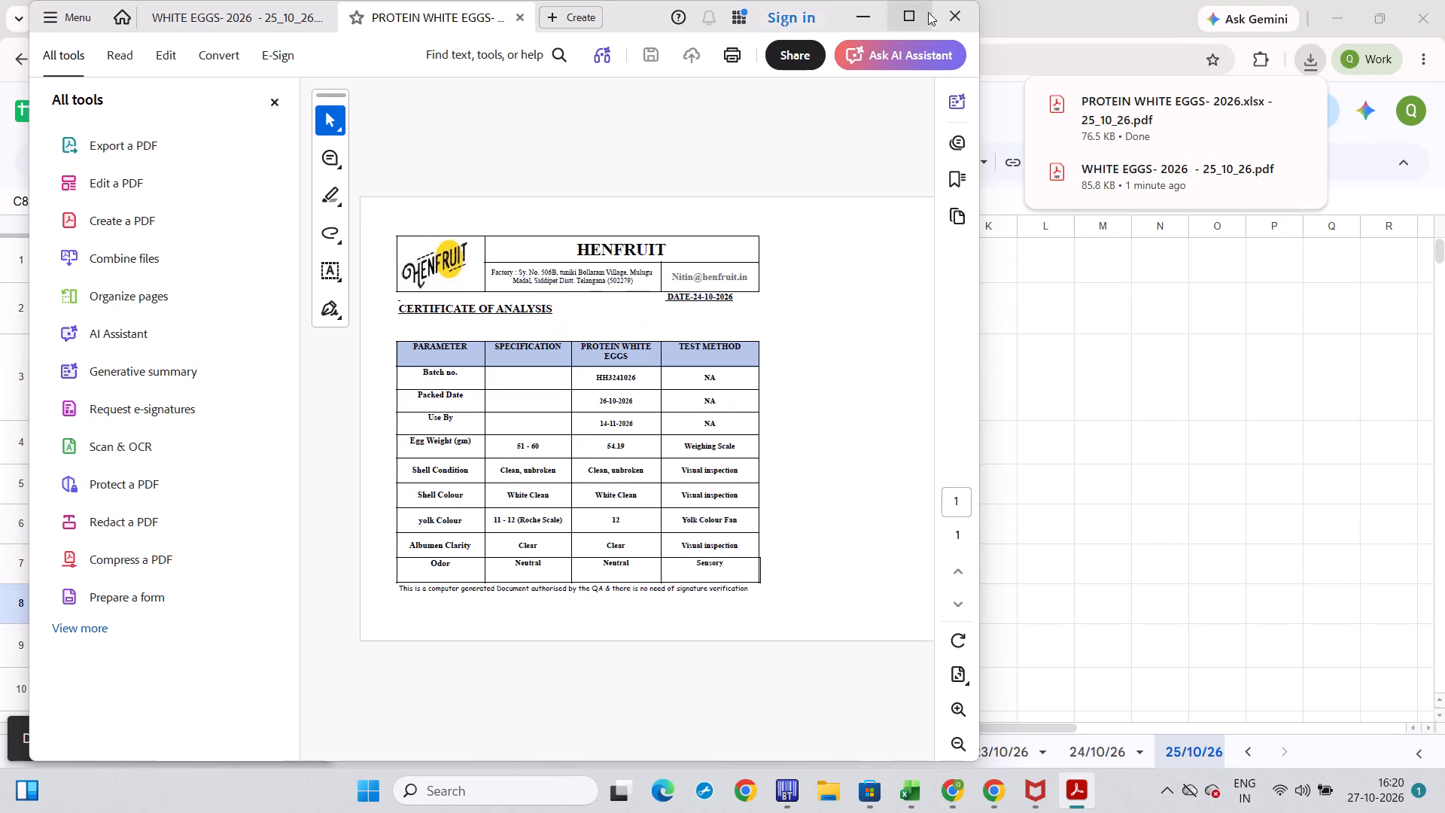
{"action": "left_click", "coordinate": [952, 19]}
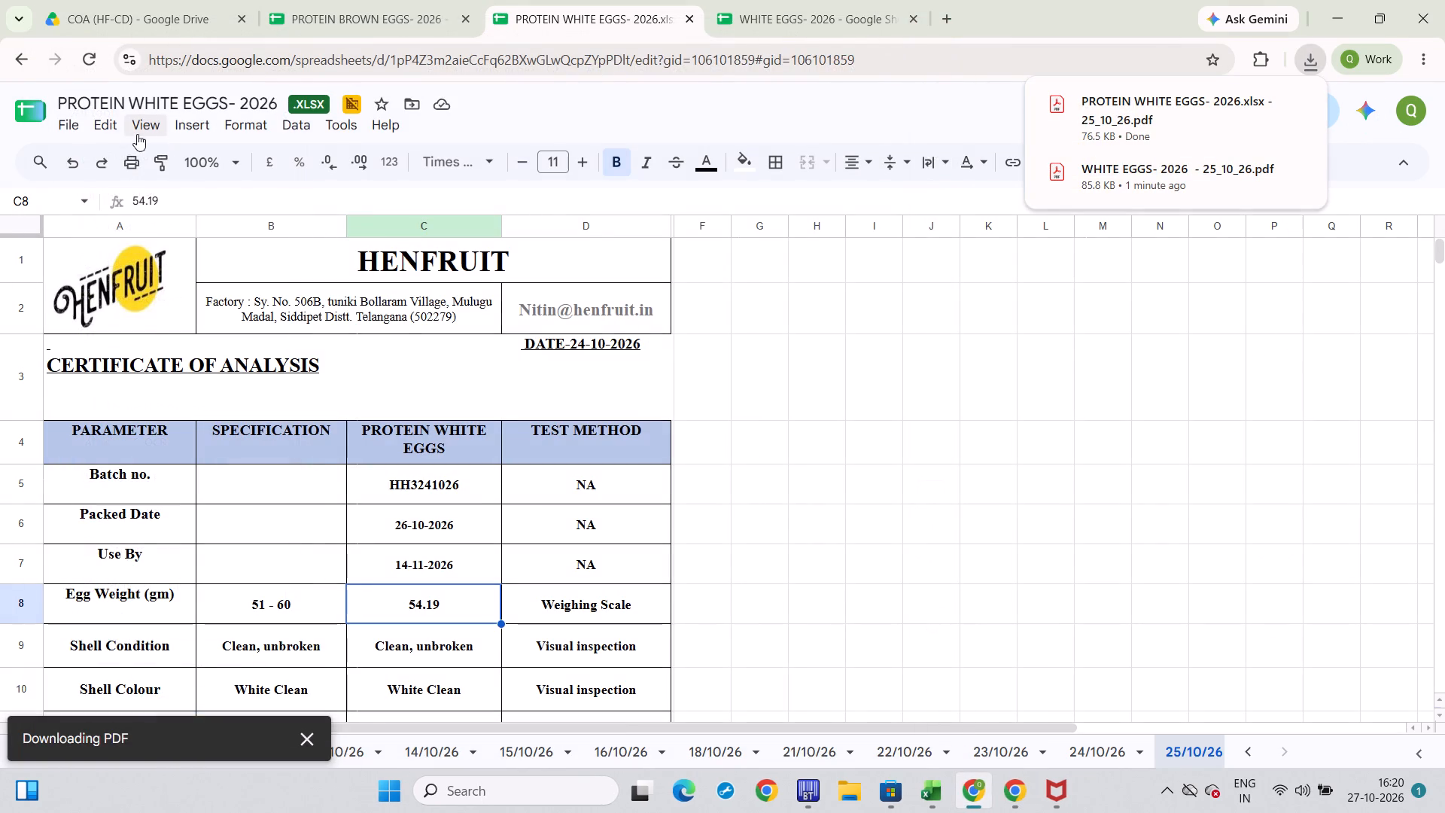
{"action": "left_click", "coordinate": [74, 127]}
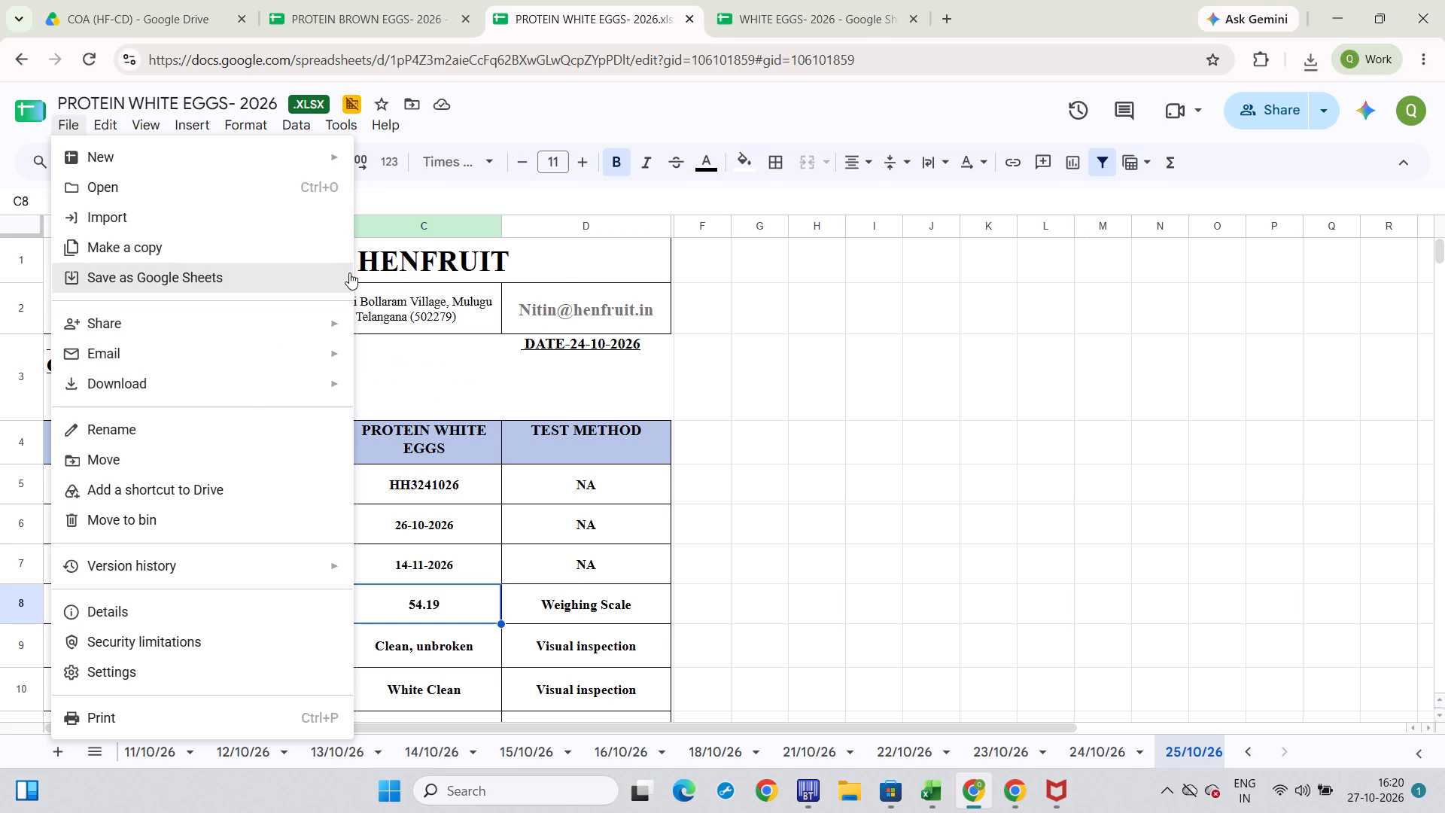
{"action": "left_click", "coordinate": [859, 333]}
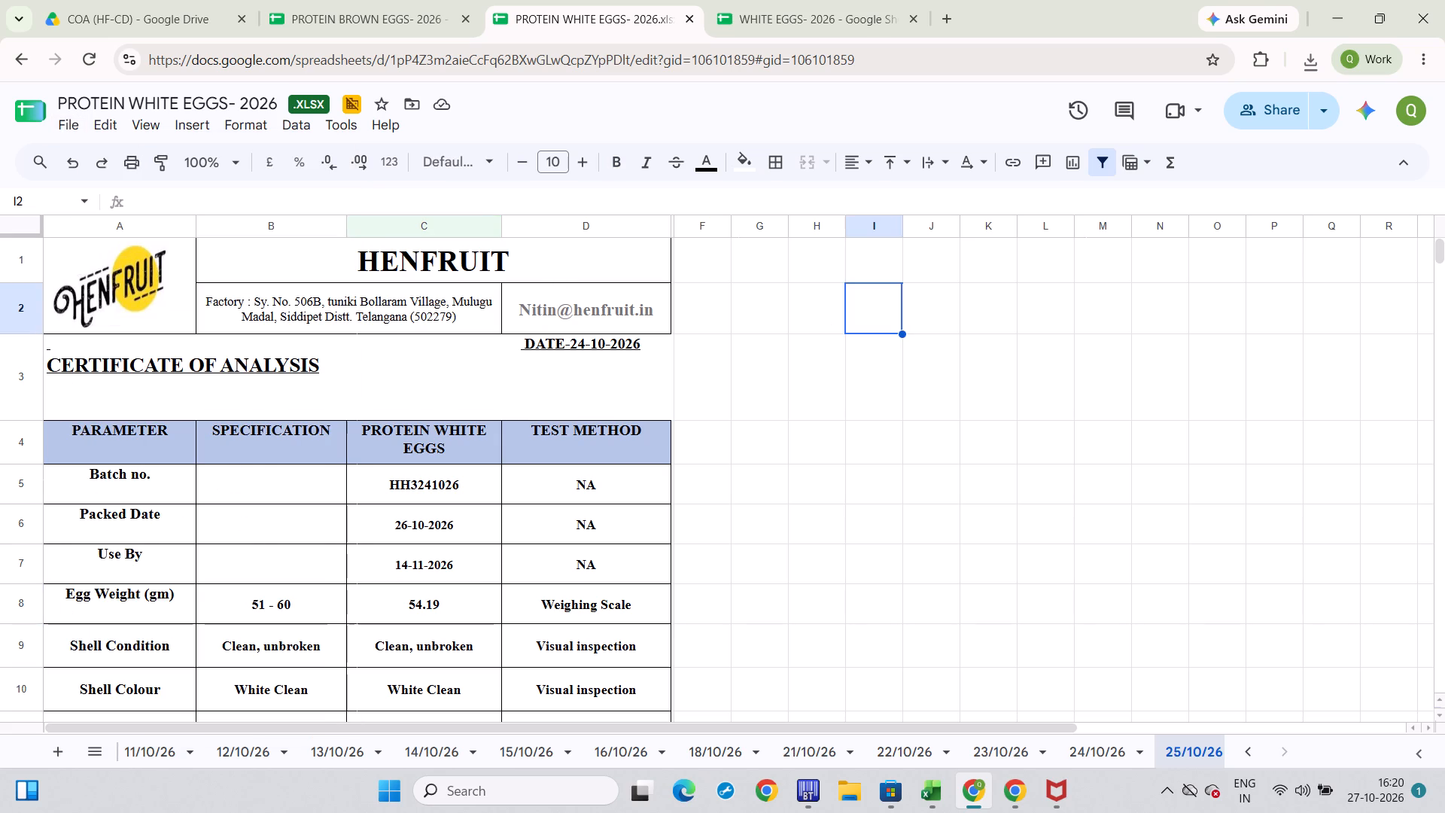
In the PROTEIN BROWN EGGS- 2026 spreadsheet, duplicate the 22/10/26 sheet and rename the copy 24/10/26.
{"action": "left_click", "coordinate": [304, 0]}
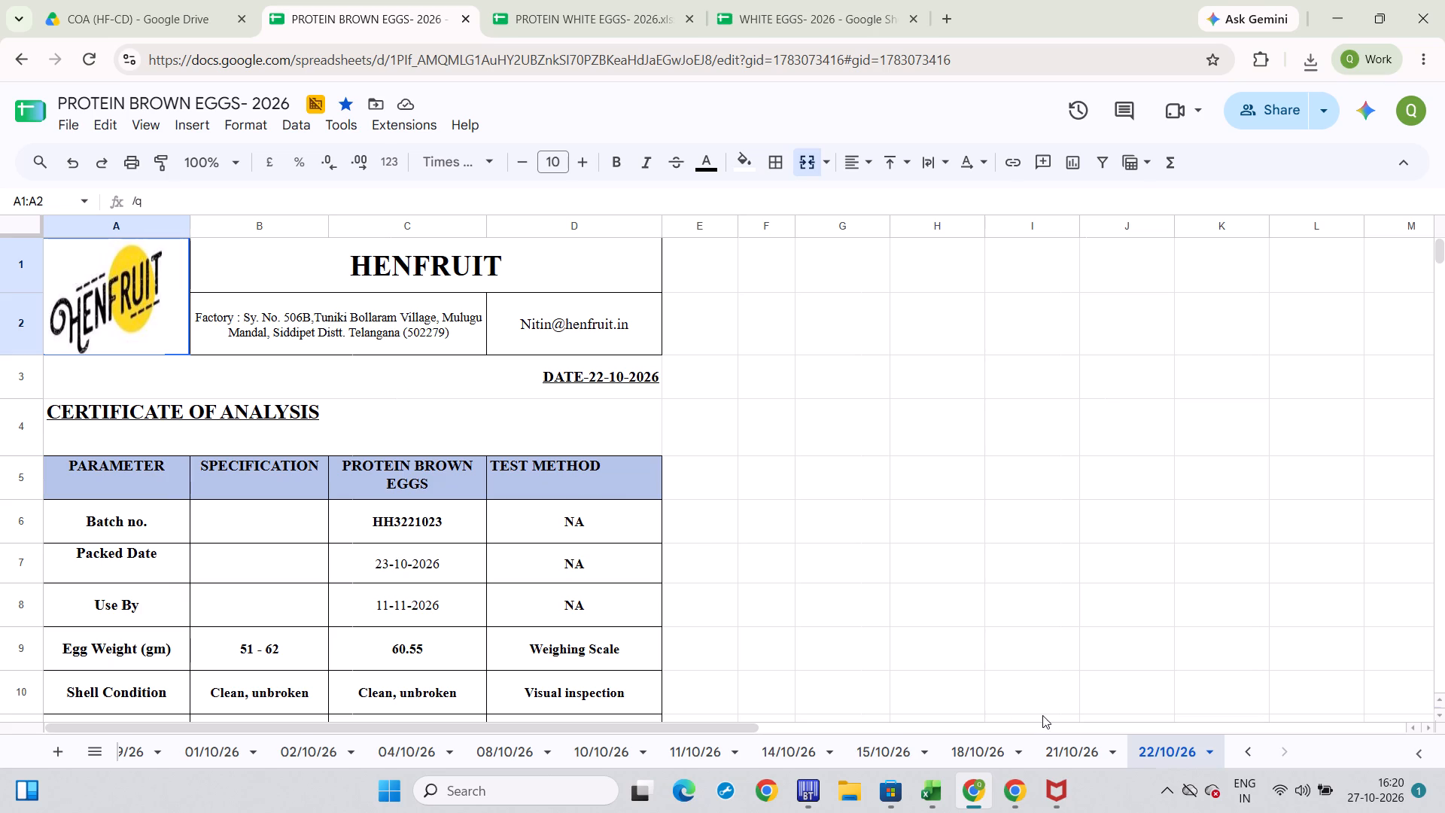
{"action": "left_click", "coordinate": [1209, 750]}
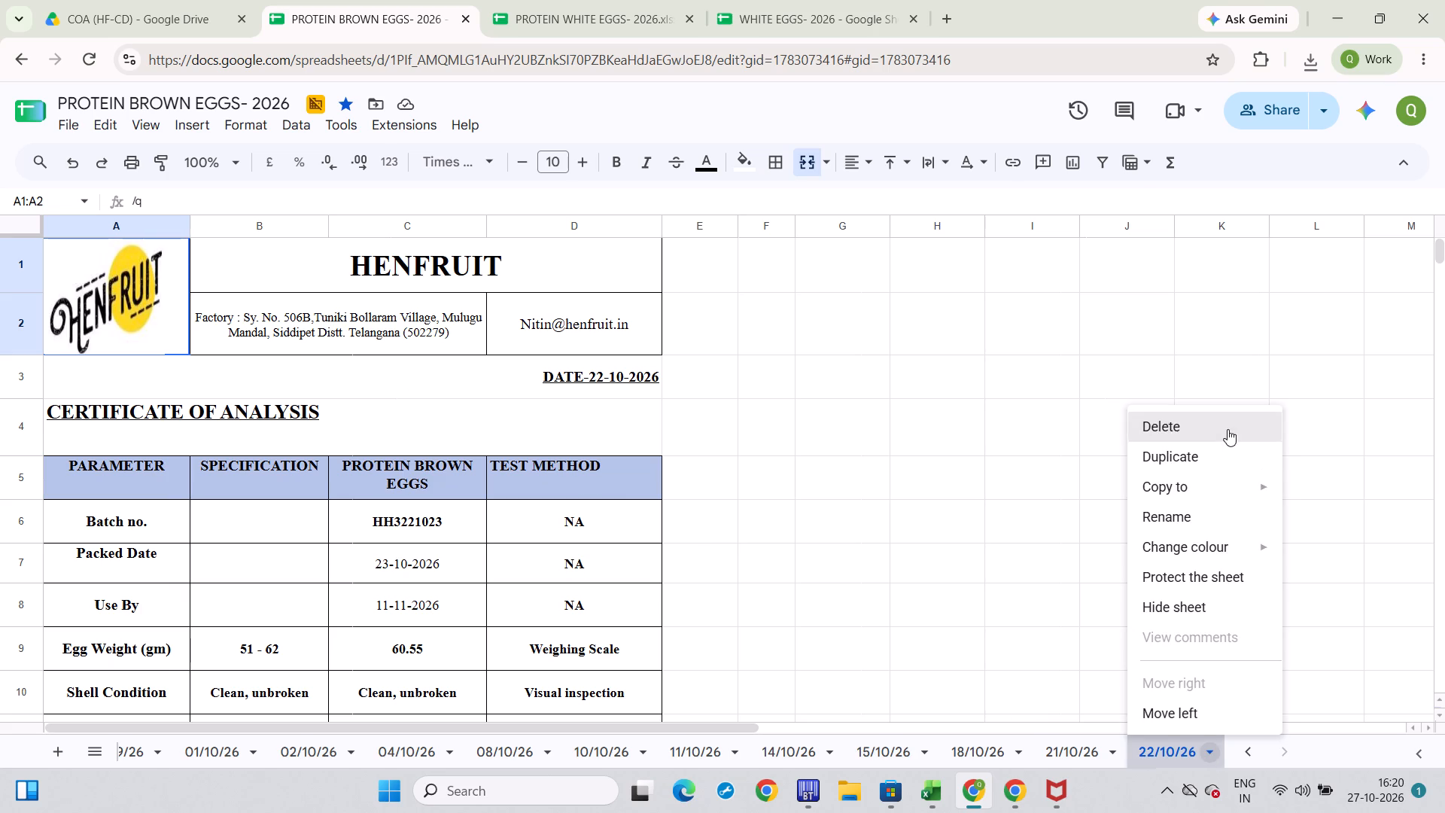
{"action": "left_click", "coordinate": [1232, 456]}
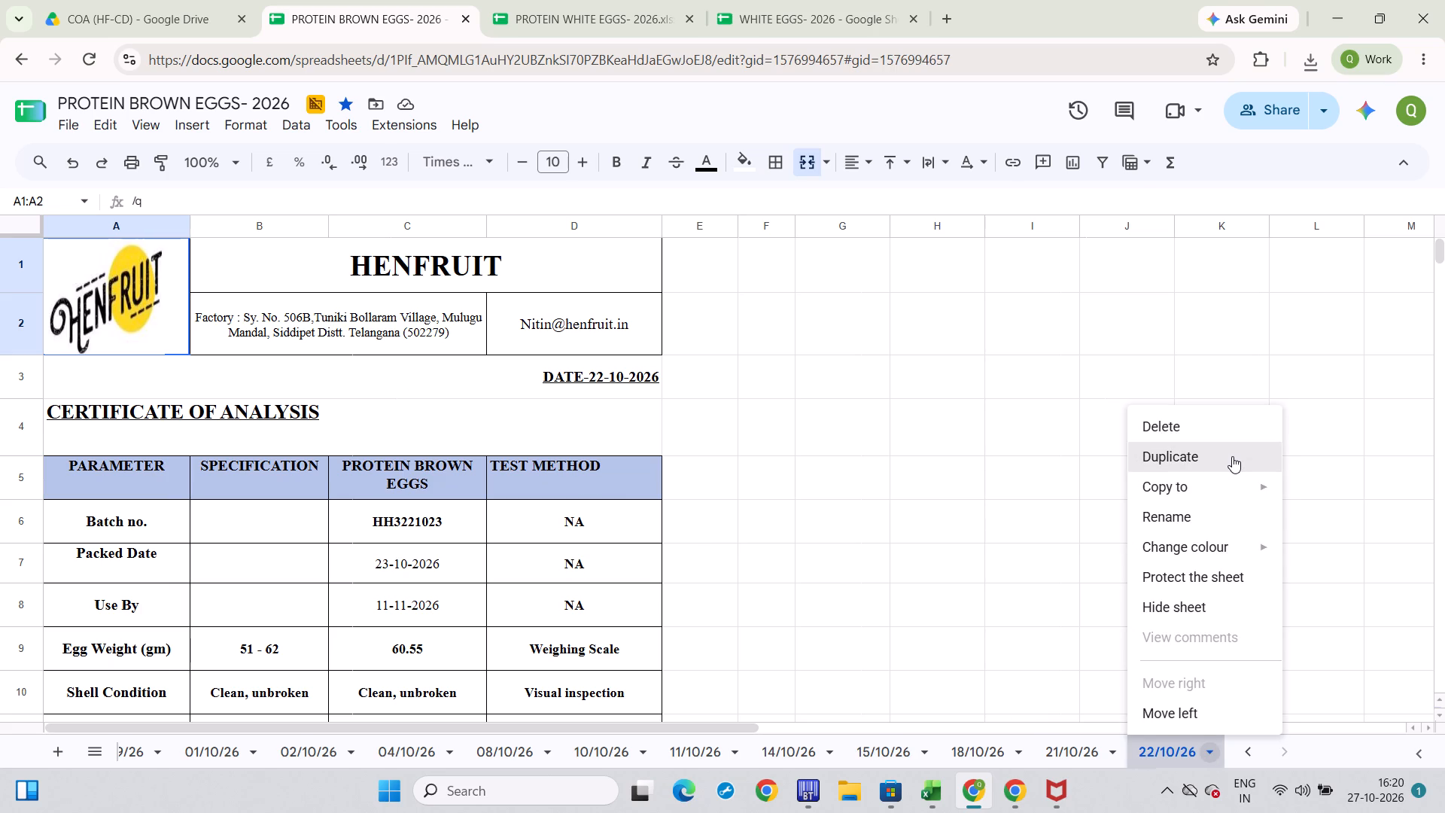
{"action": "double_click", "coordinate": [1167, 744]}
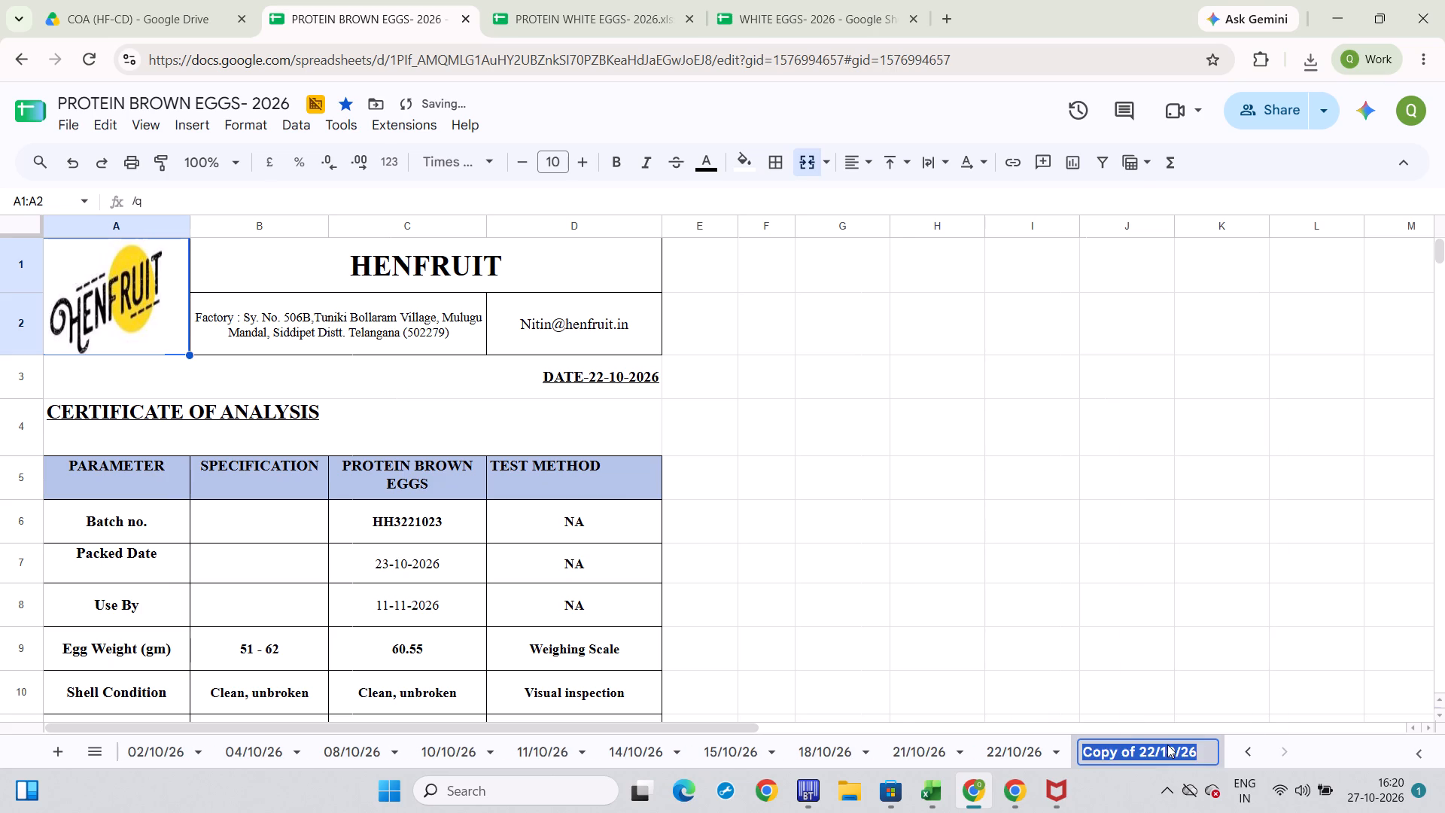
{"action": "key", "text": "BackSpace"}
{"action": "type", "text": "24/"}
{"action": "type", "text": "10"}
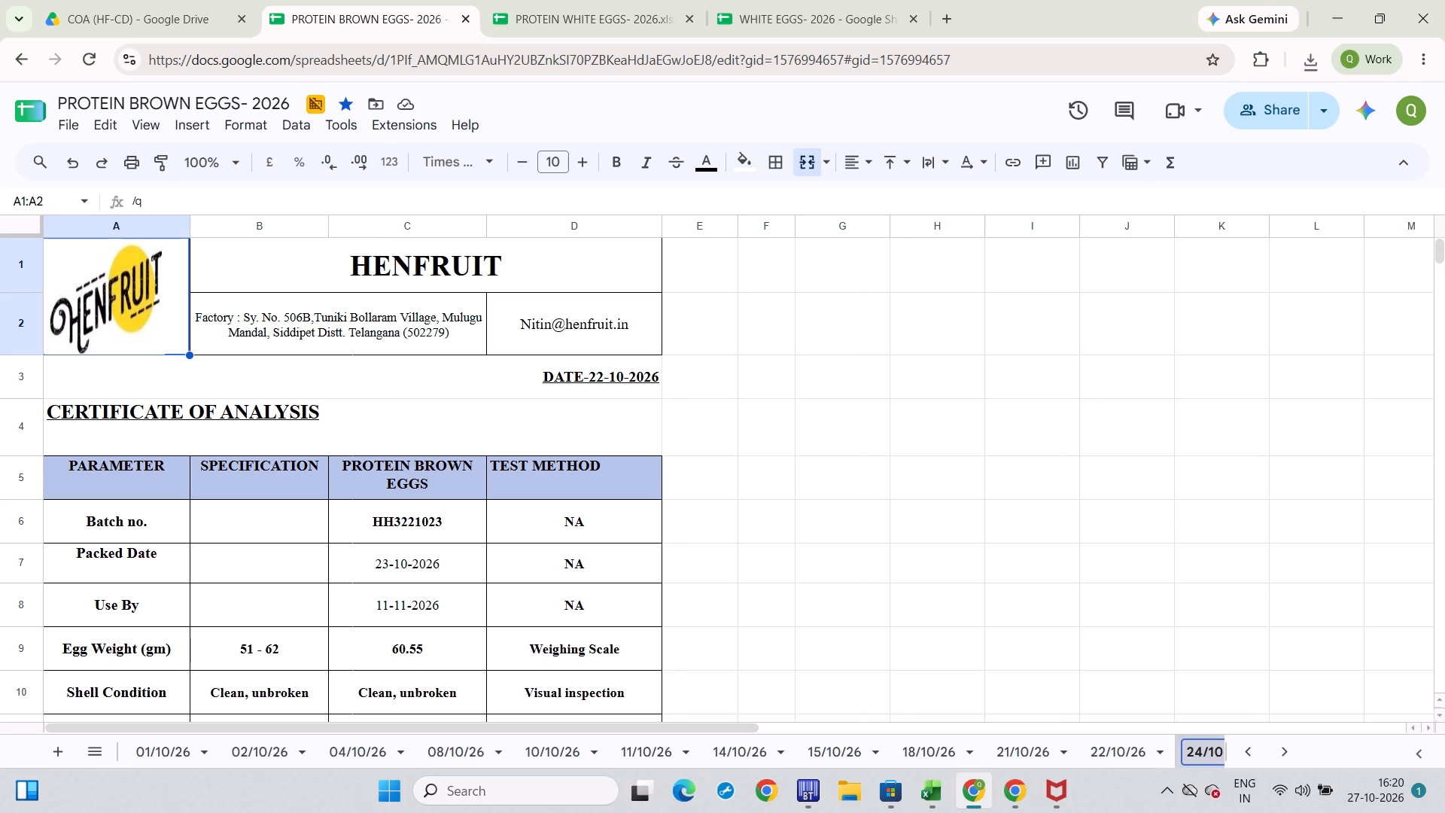
{"action": "type", "text": "/26"}
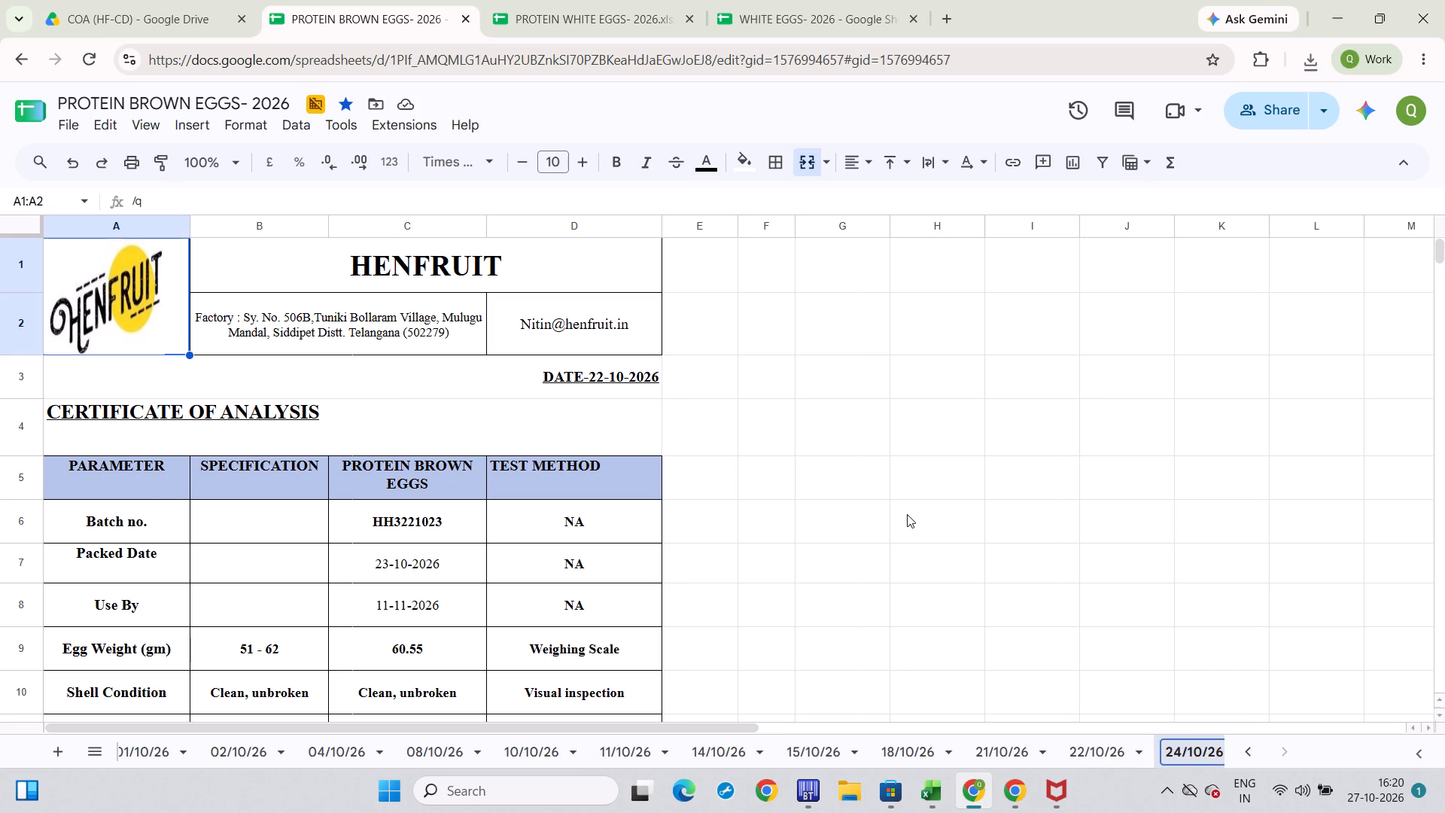
Set the date above the protein brown eggs certificate table to 24-10-2026 on the new sheet.
{"action": "double_click", "coordinate": [599, 376]}
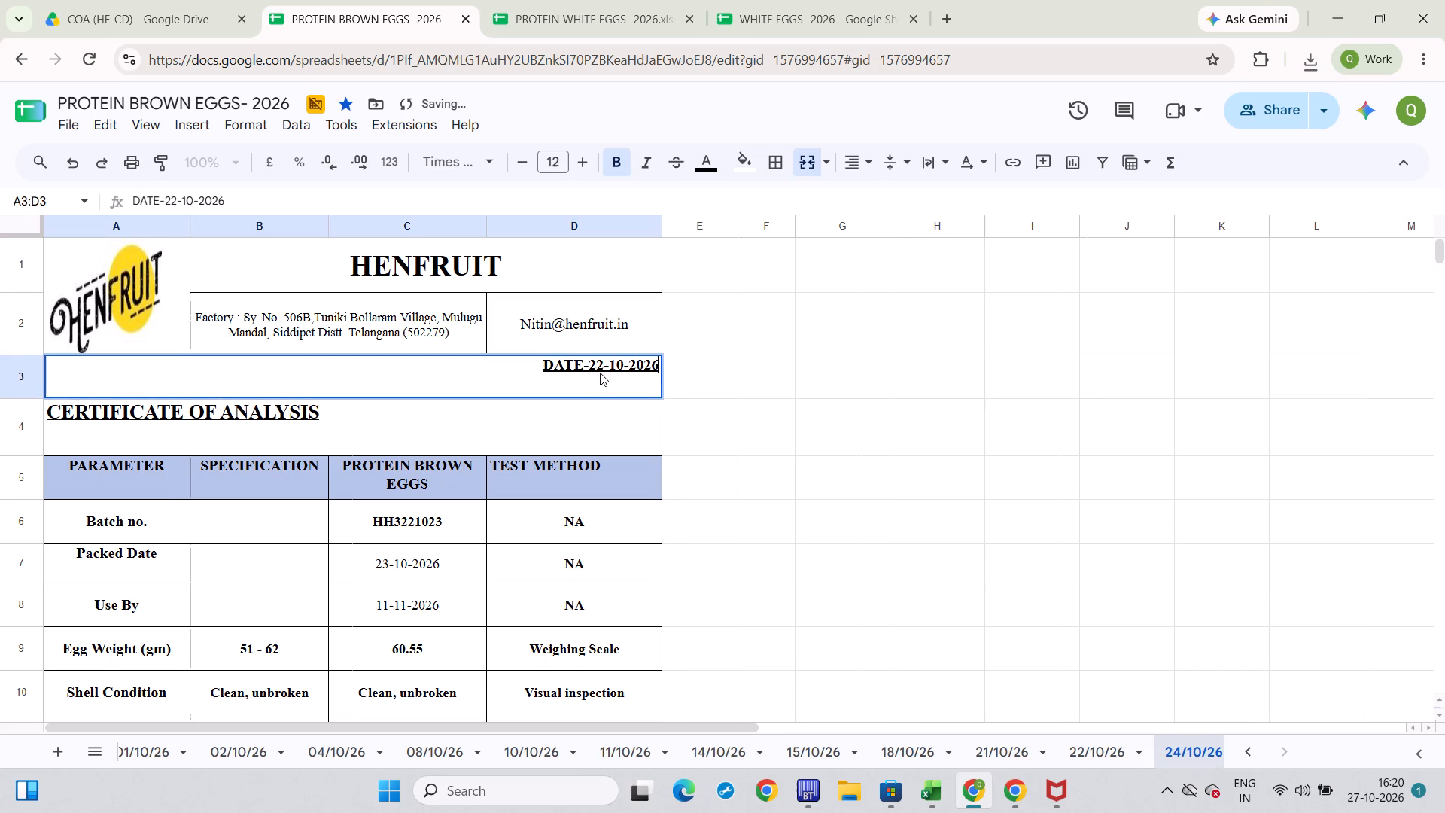
{"action": "left_click", "coordinate": [604, 360]}
{"action": "key", "text": "BackSpace"}
{"action": "key", "text": "4"}
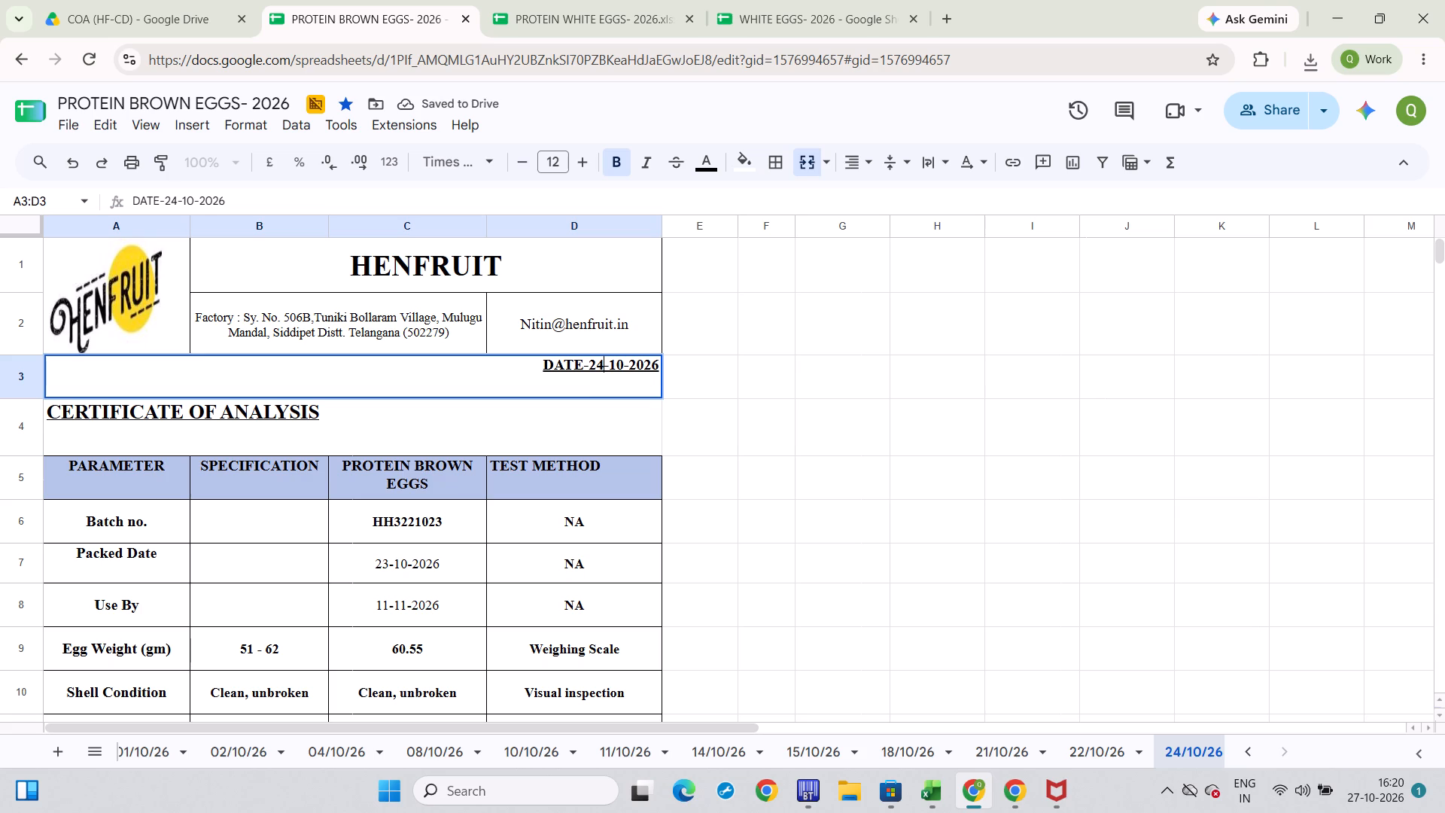
Set the protein brown eggs batch number to HH3241025.
{"action": "double_click", "coordinate": [461, 538]}
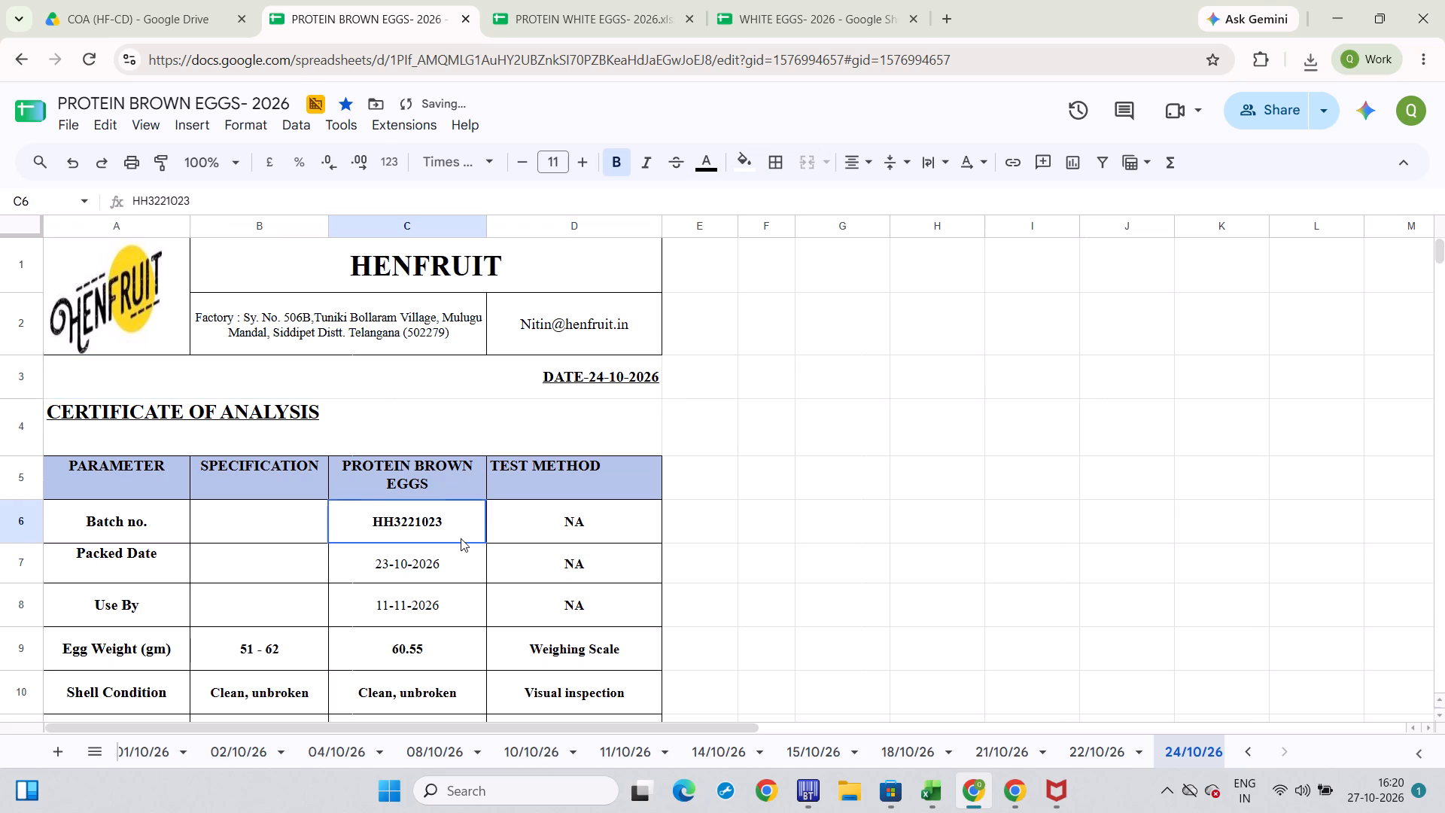
{"action": "key", "text": "BackSpace"}
{"action": "key", "text": "BackSpace"}
{"action": "key", "text": "BackSpace"}
{"action": "key", "text": "BackSpace"}
{"action": "key", "text": "BackSpace"}
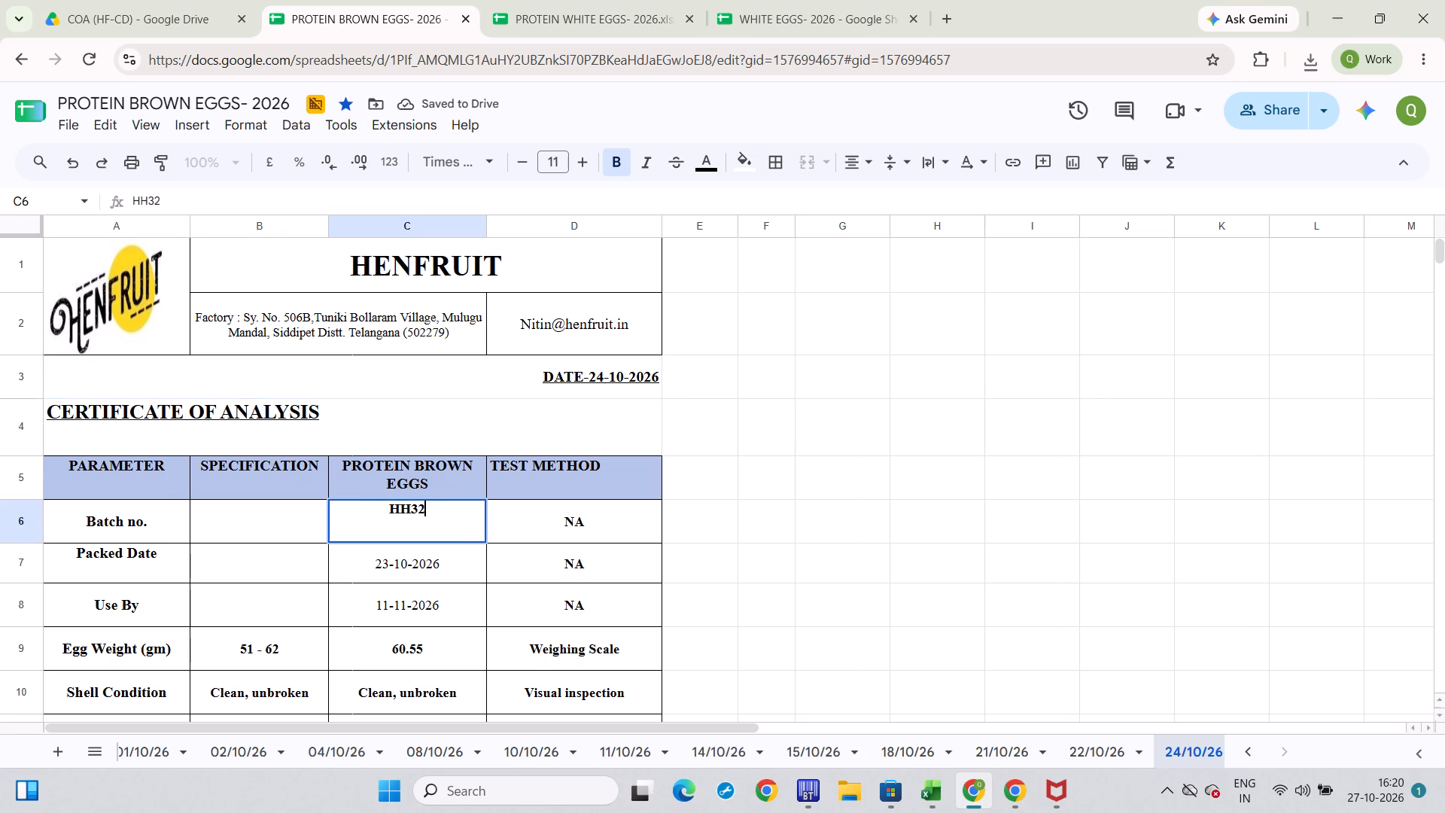
{"action": "key", "text": "BackSpace"}
{"action": "key", "text": "BackSpace"}
{"action": "key", "text": "2"}
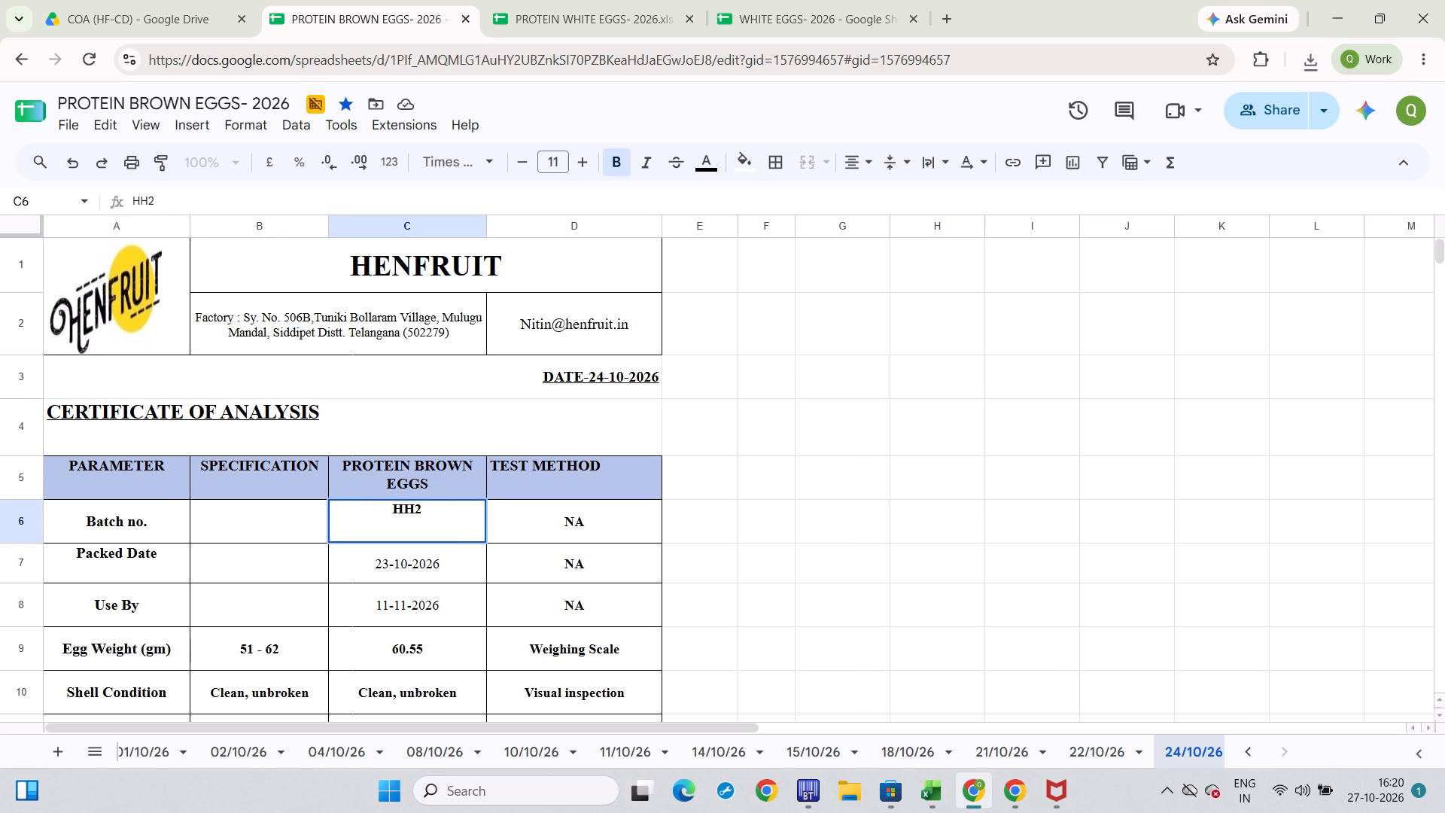
{"action": "key", "text": "BackSpace"}
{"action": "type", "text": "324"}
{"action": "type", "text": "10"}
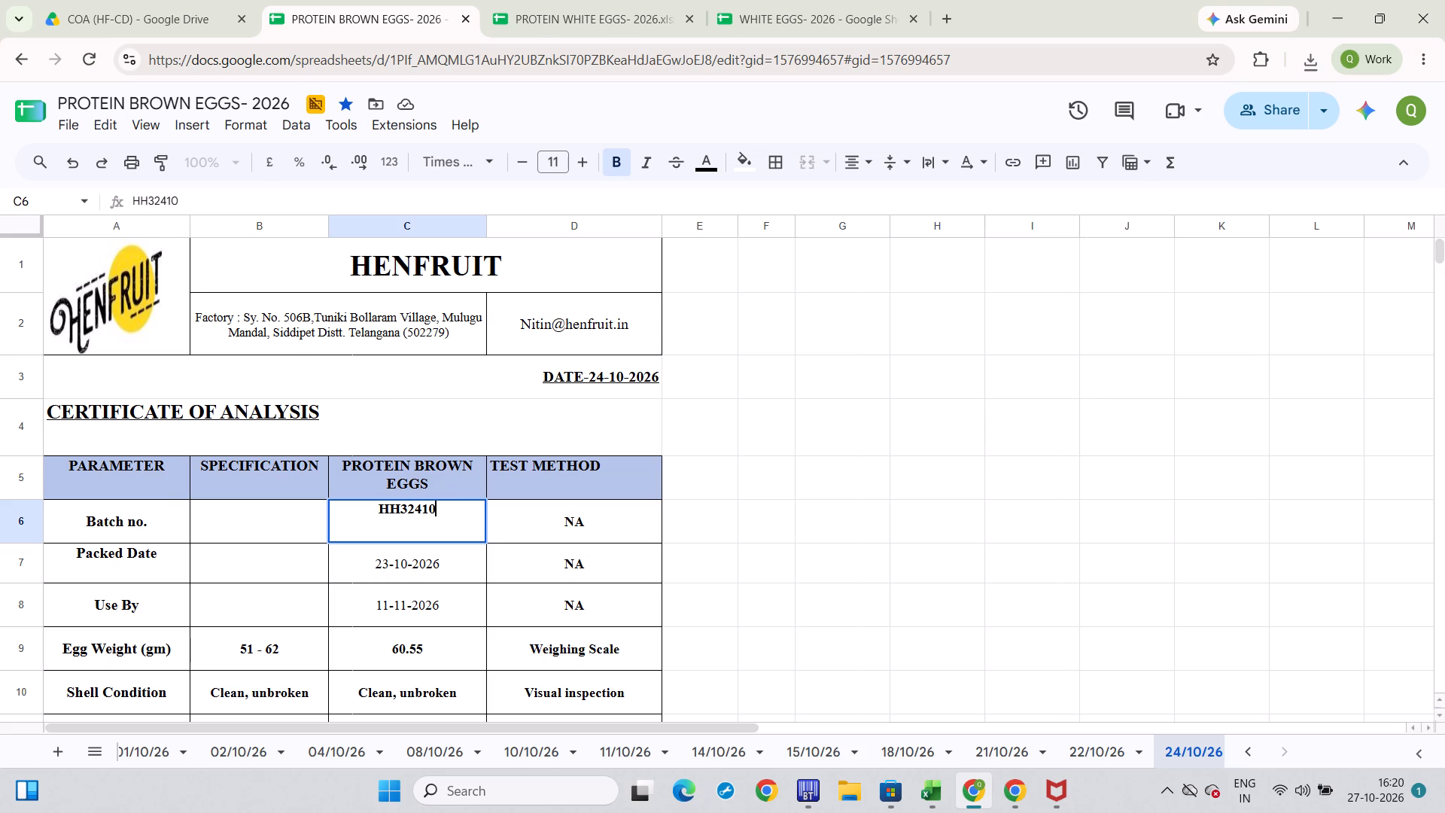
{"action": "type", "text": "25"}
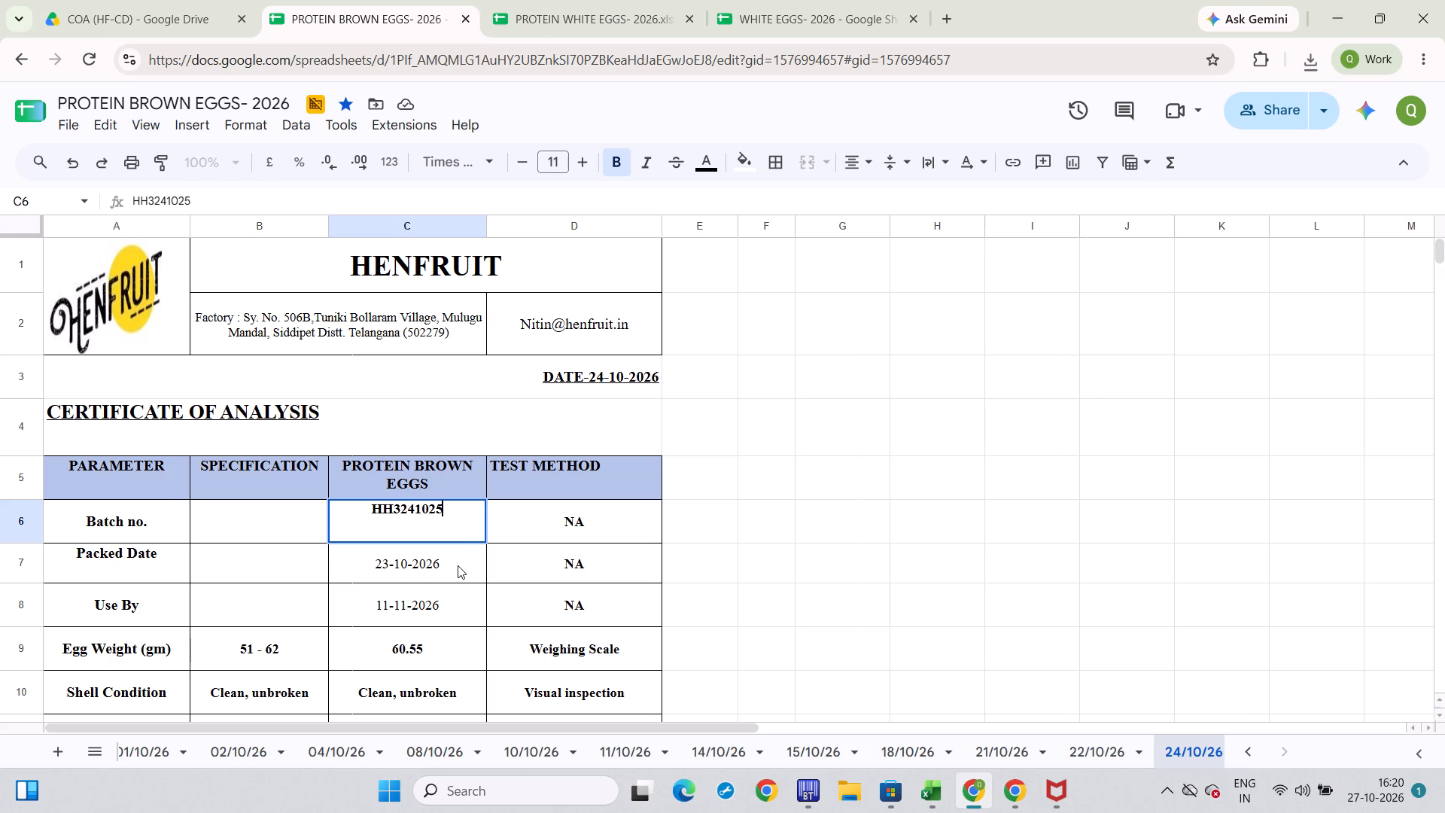
Set the protein brown eggs Packed Date to 25-10-2026 and the Use By date to 13-11-2026.
{"action": "double_click", "coordinate": [458, 565]}
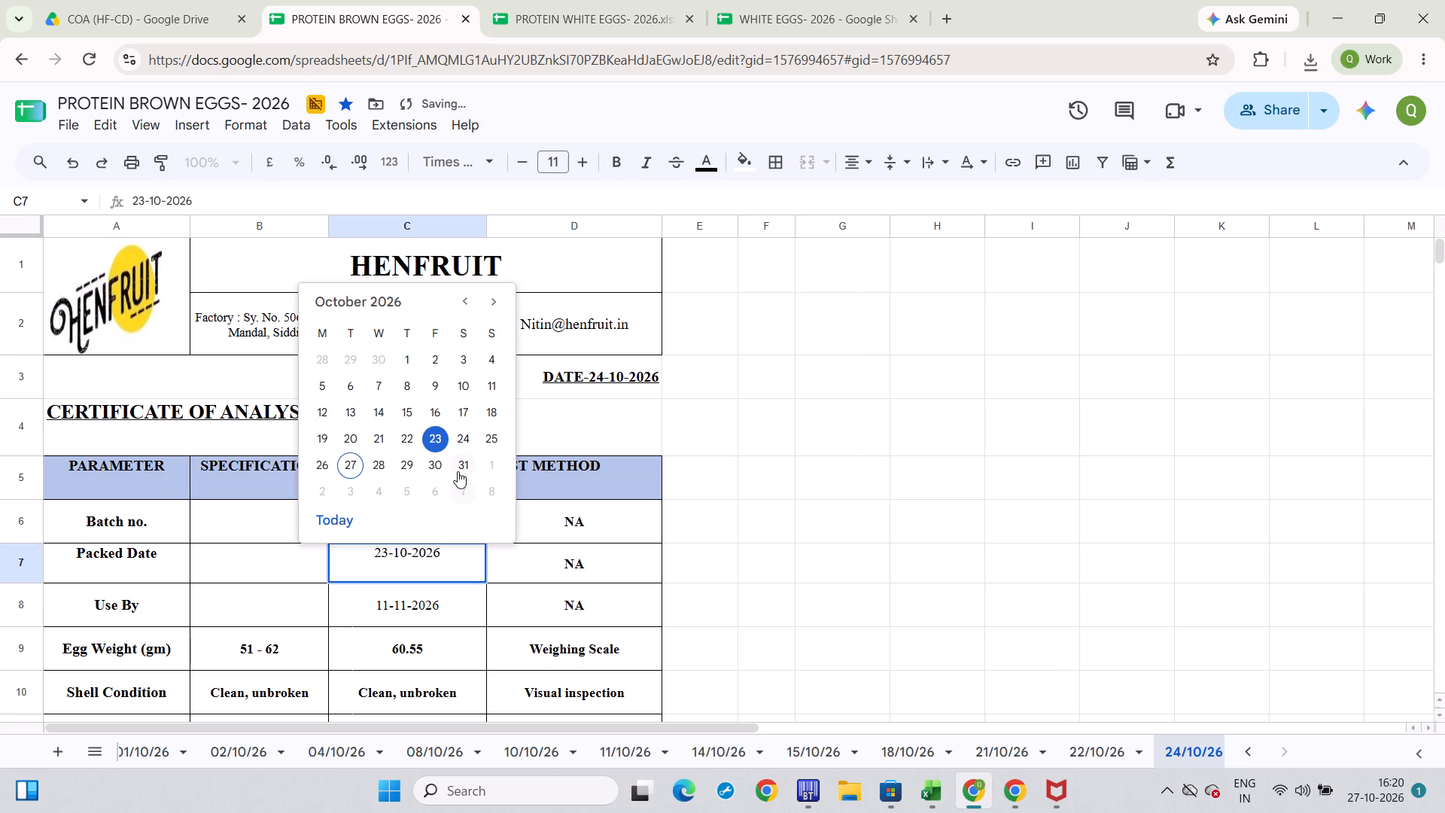
{"action": "left_click", "coordinate": [488, 444]}
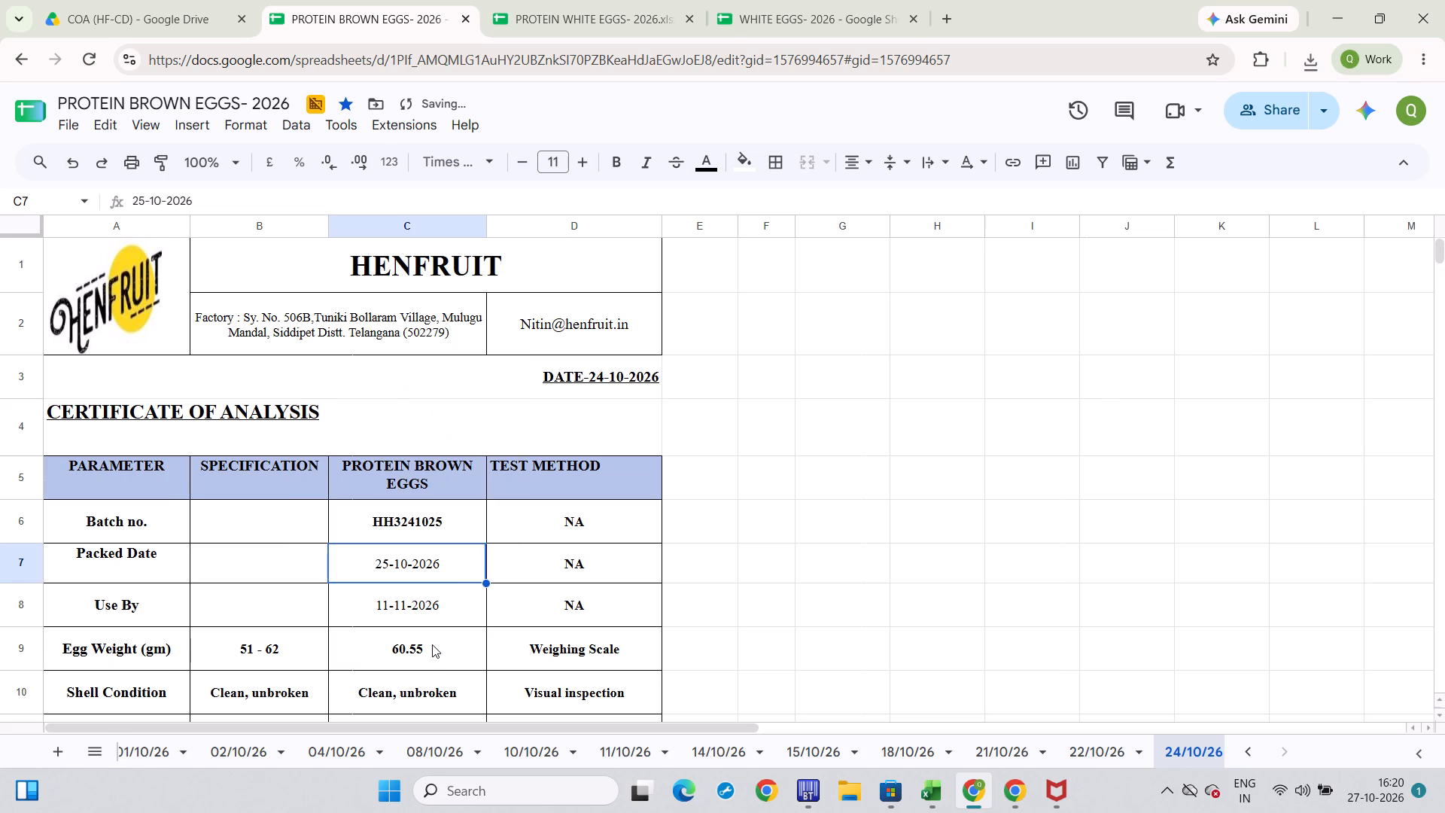
{"action": "double_click", "coordinate": [447, 612]}
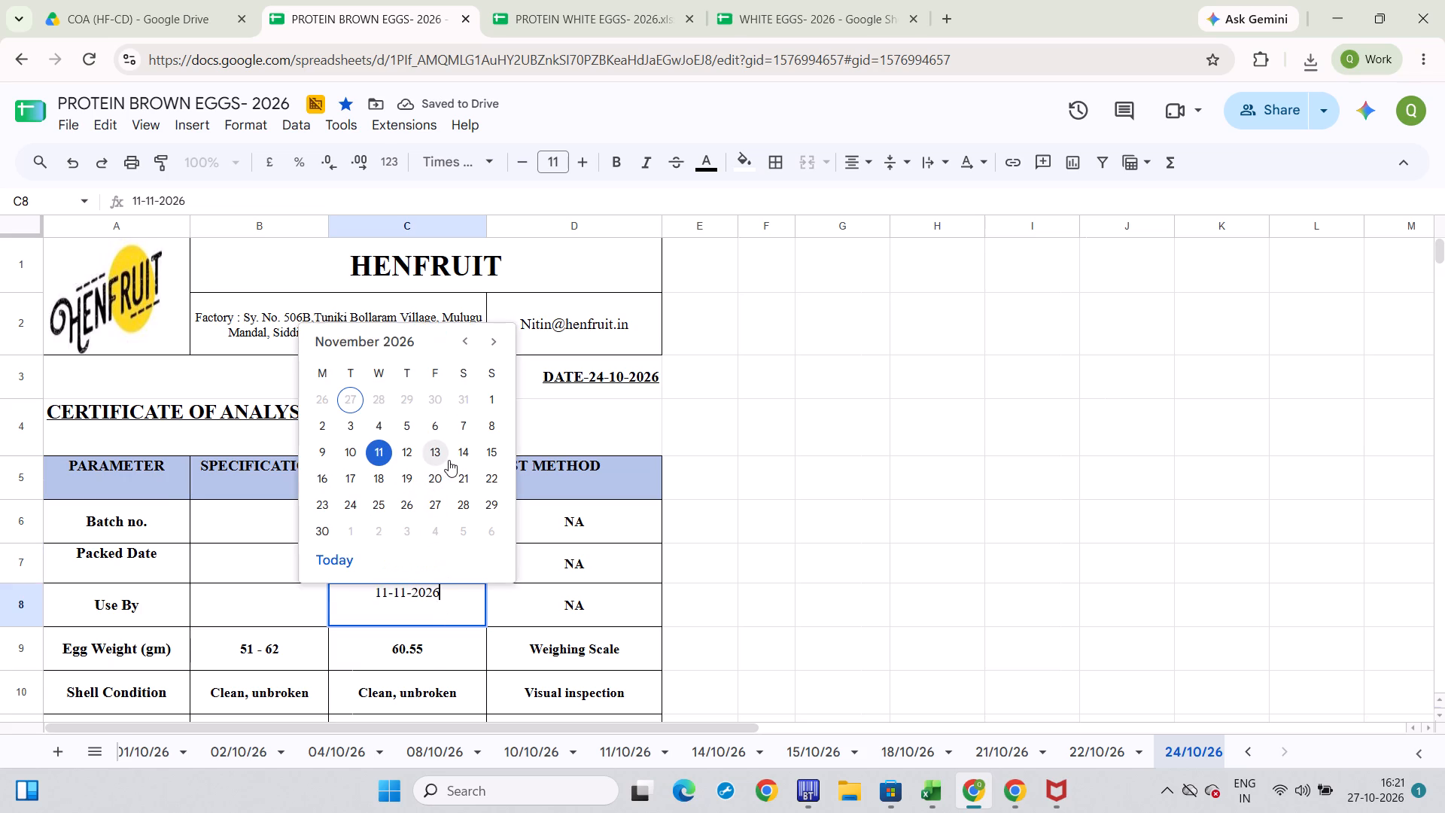
{"action": "left_click", "coordinate": [437, 456]}
Set the protein brown eggs Egg Weight (gm) result to 57.86.
{"action": "double_click", "coordinate": [433, 659]}
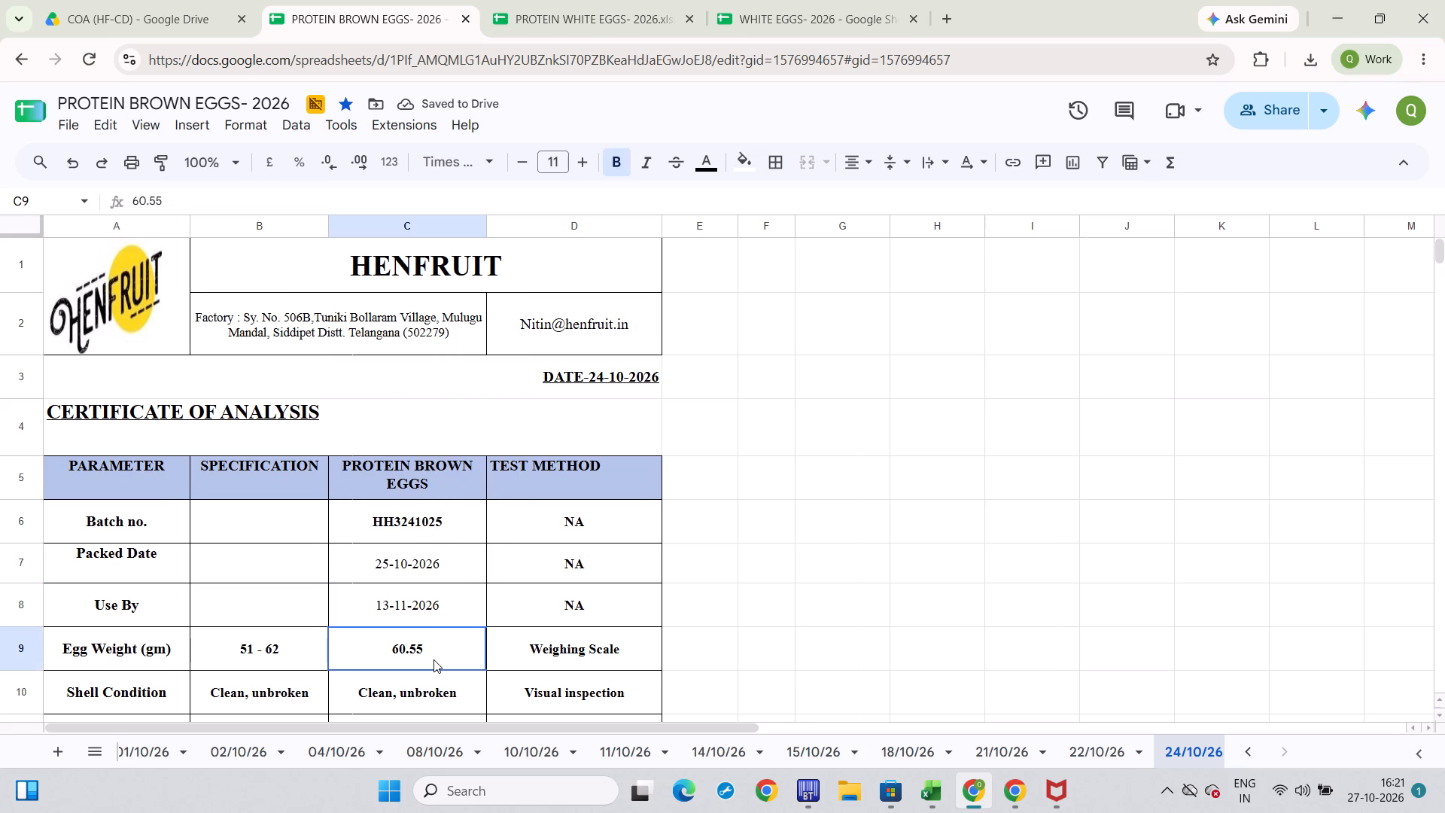
{"action": "key", "text": "BackSpace"}
{"action": "key", "text": "BackSpace"}
{"action": "key", "text": "BackSpace"}
{"action": "key", "text": "BackSpace"}
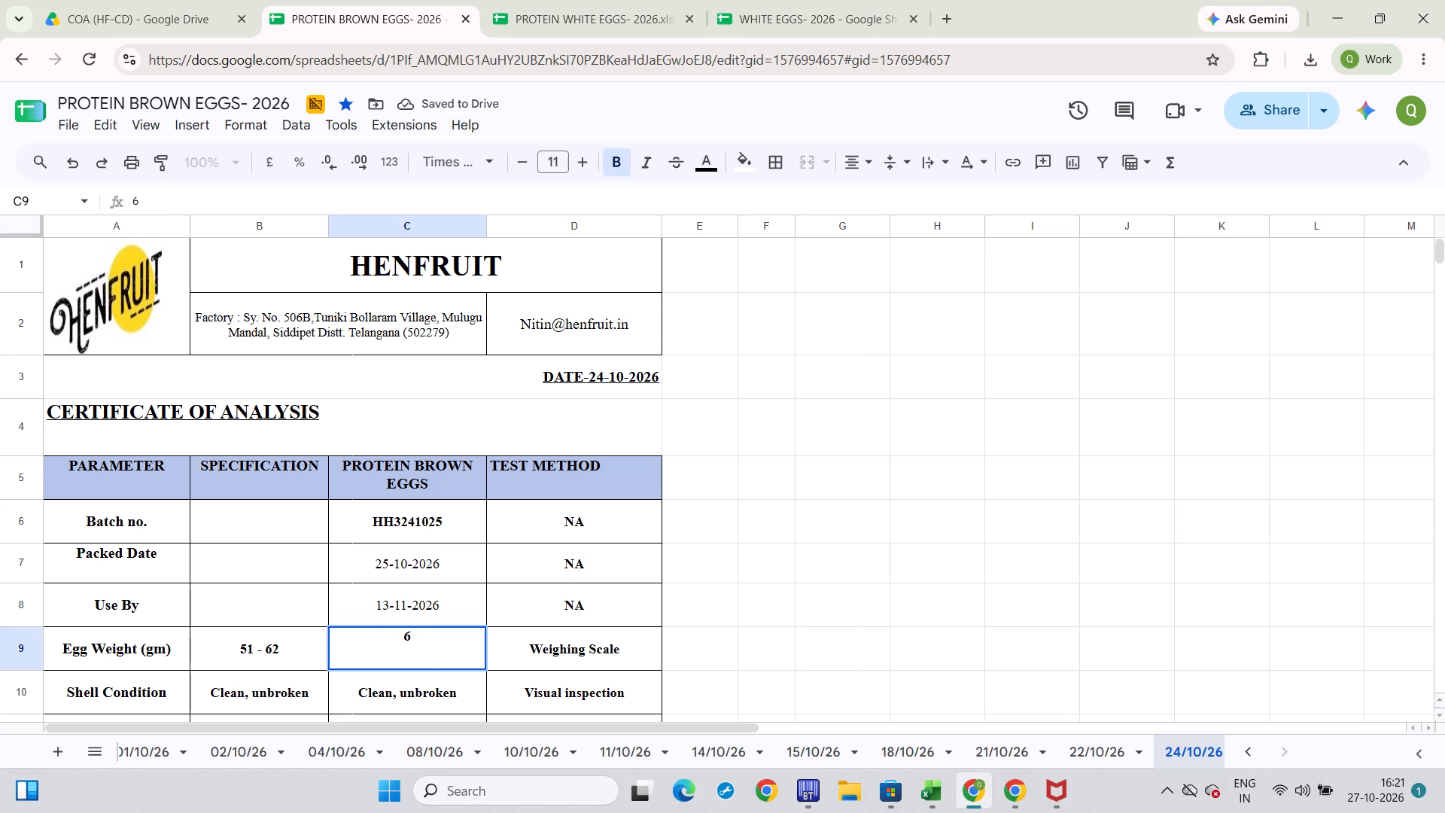
{"action": "key", "text": "BackSpace"}
{"action": "type", "text": "57"}
{"action": "key", "text": "period"}
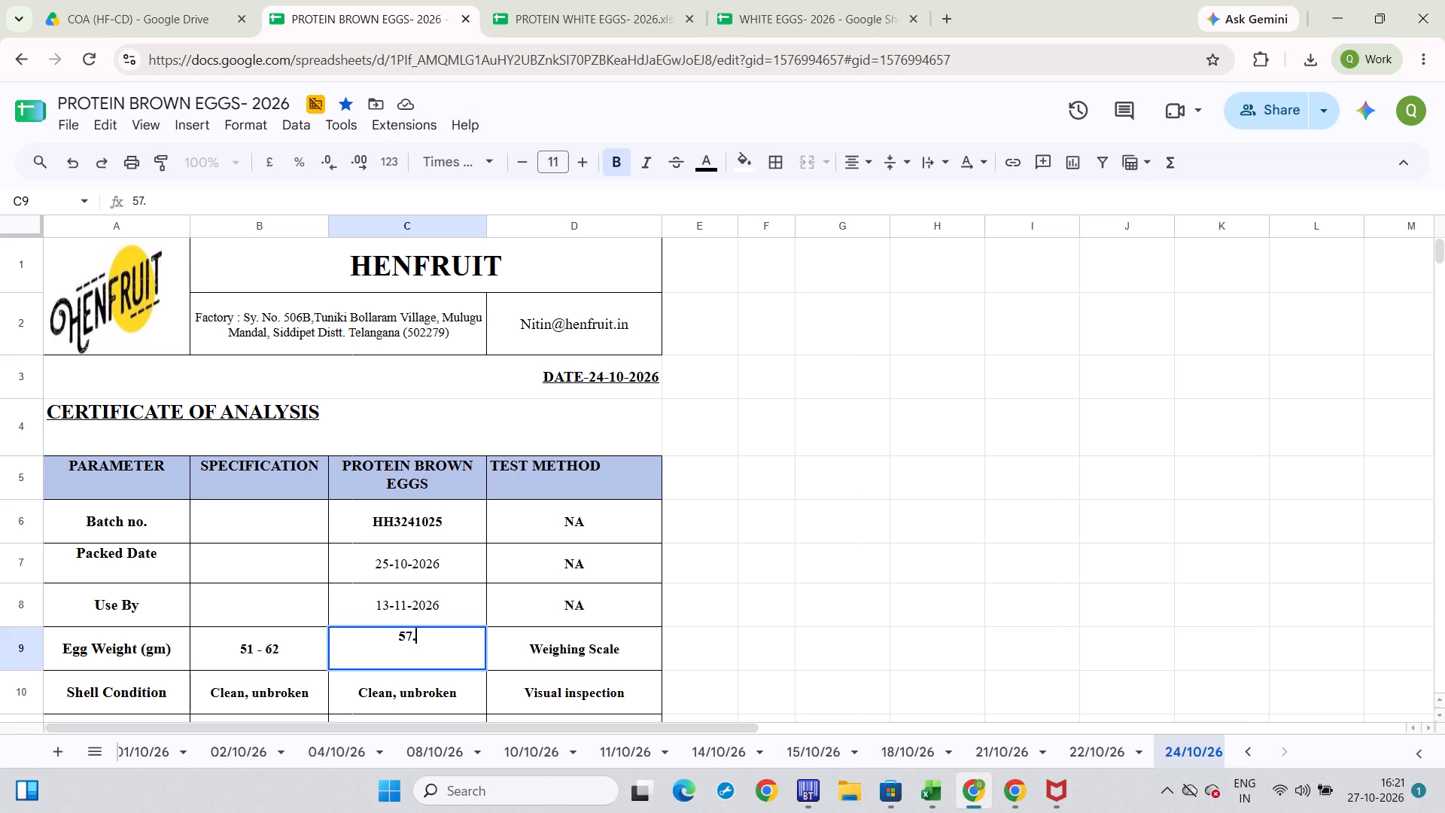
{"action": "type", "text": "86"}
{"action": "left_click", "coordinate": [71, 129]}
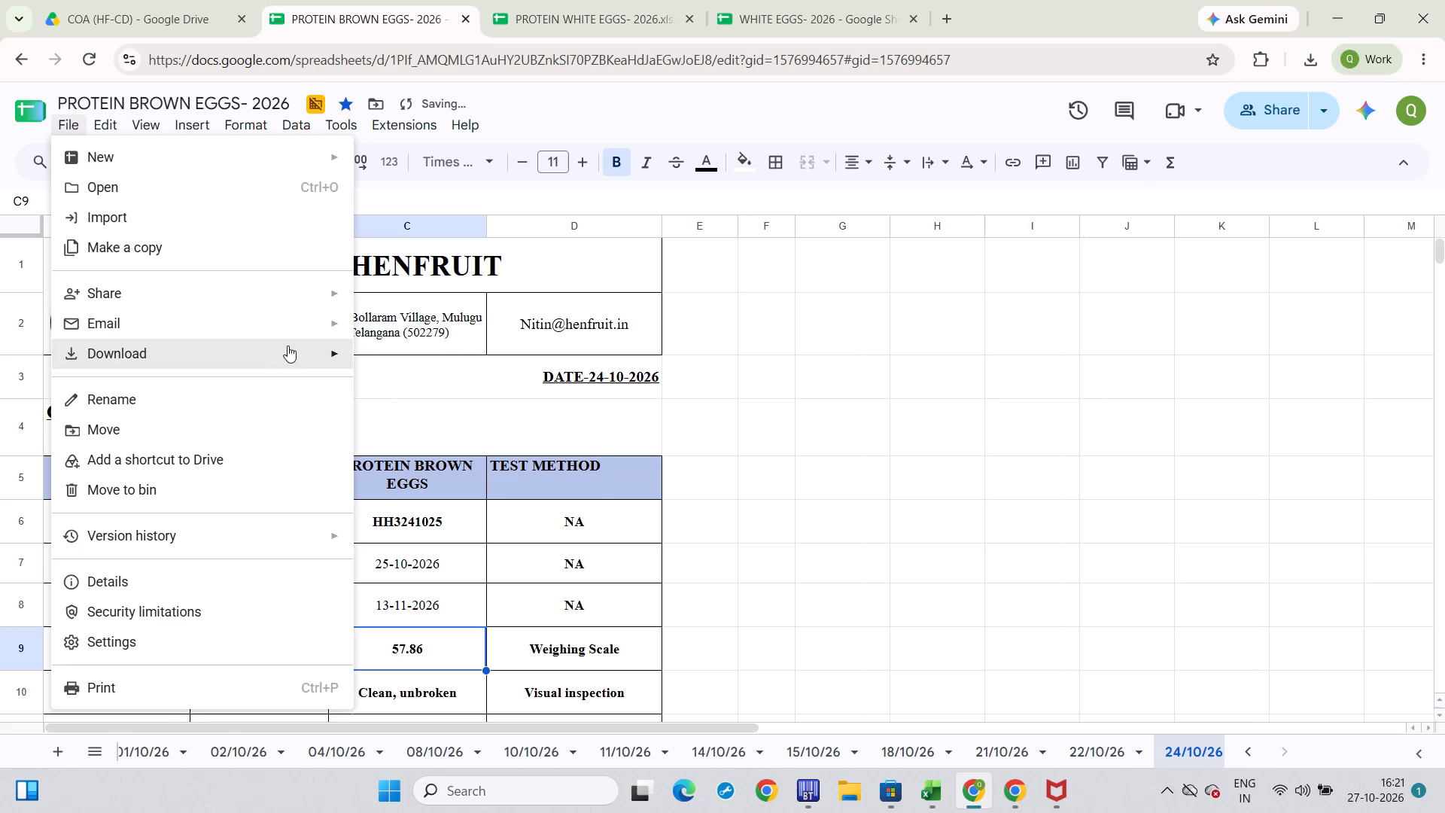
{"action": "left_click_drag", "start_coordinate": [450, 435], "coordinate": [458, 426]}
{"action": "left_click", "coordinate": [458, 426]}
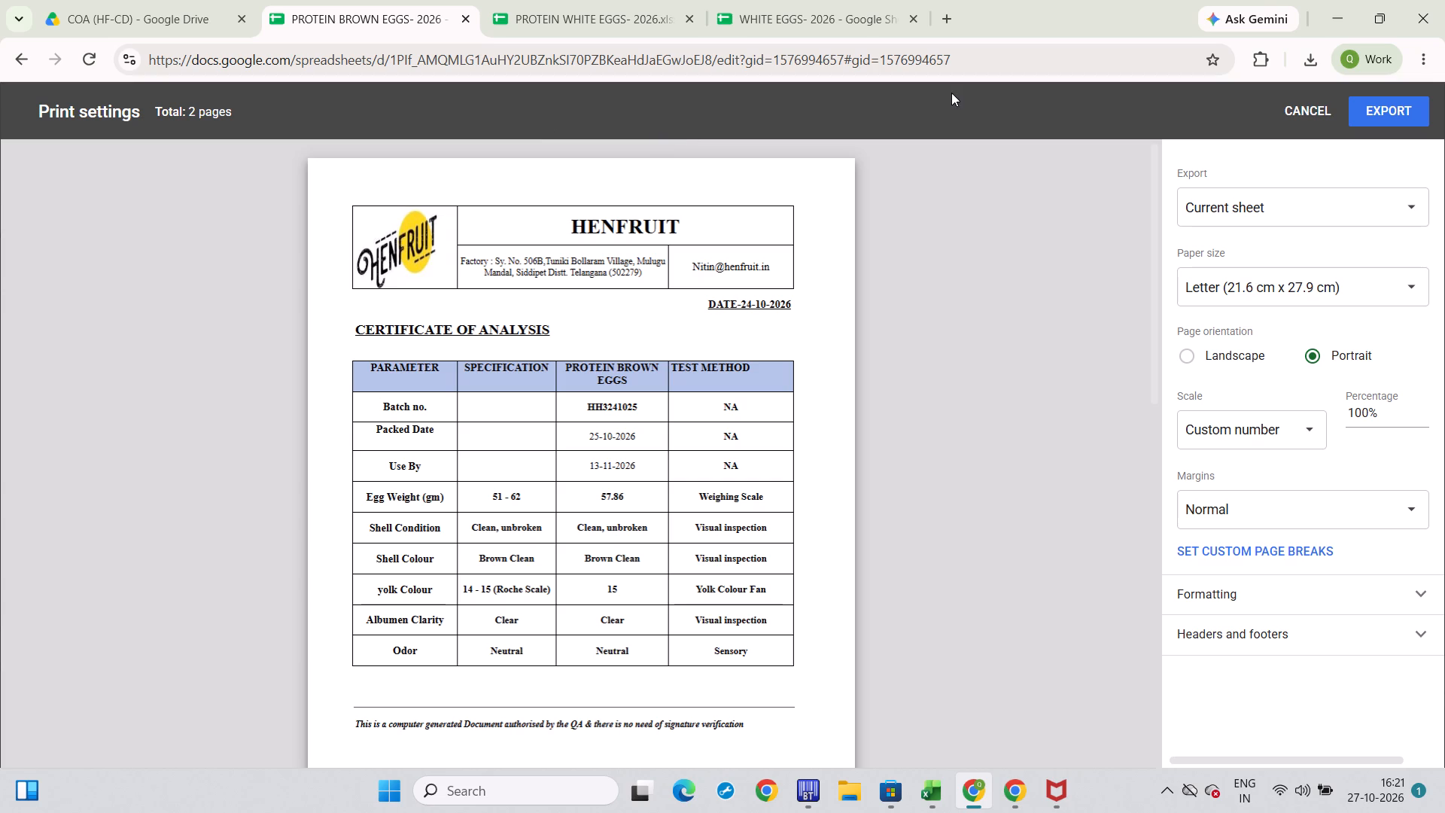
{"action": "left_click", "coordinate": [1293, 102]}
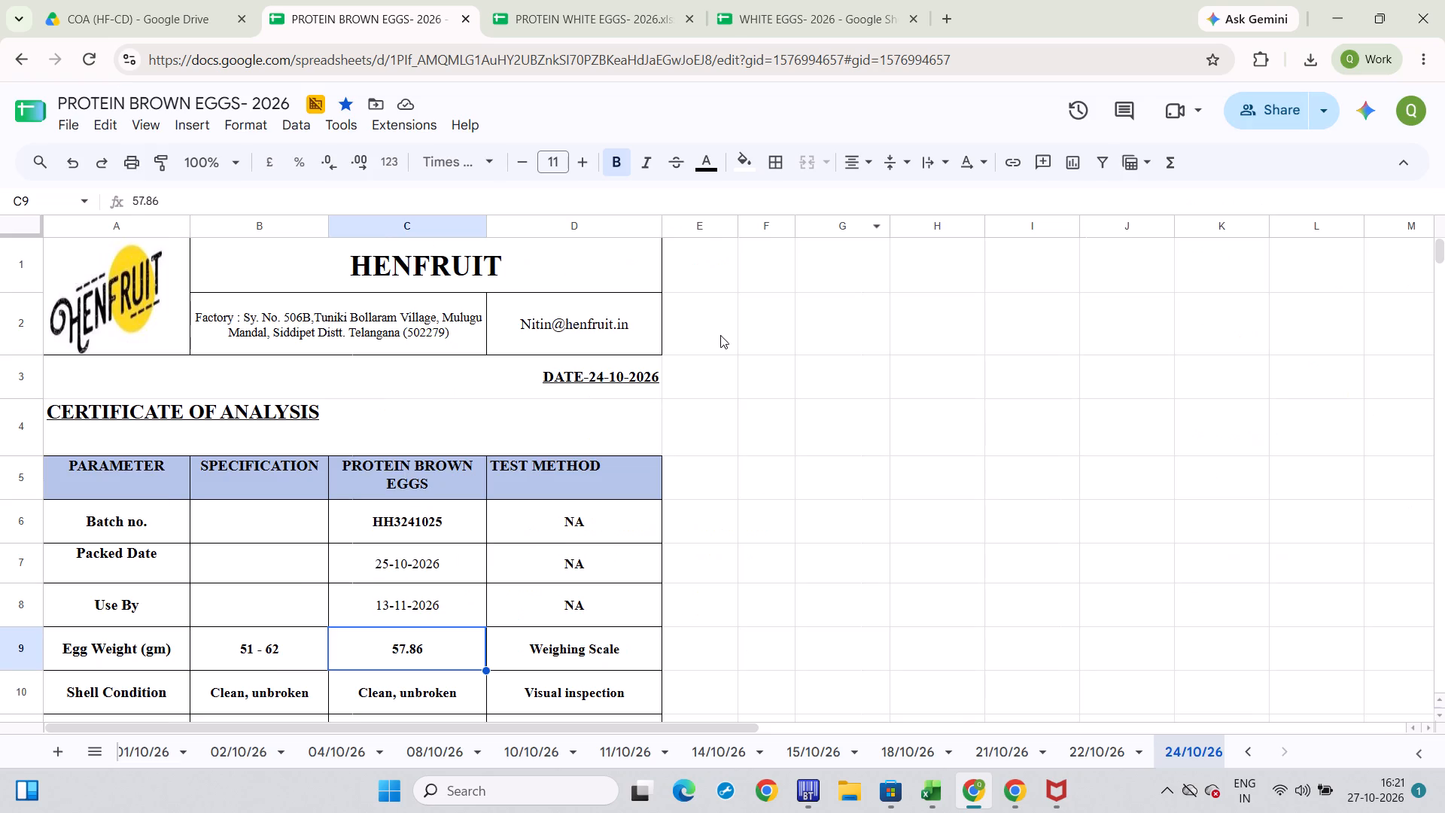
Export the 24/10/26 protein brown eggs certificate sheet as a portrait Letter-size PDF.
{"action": "left_click", "coordinate": [68, 130]}
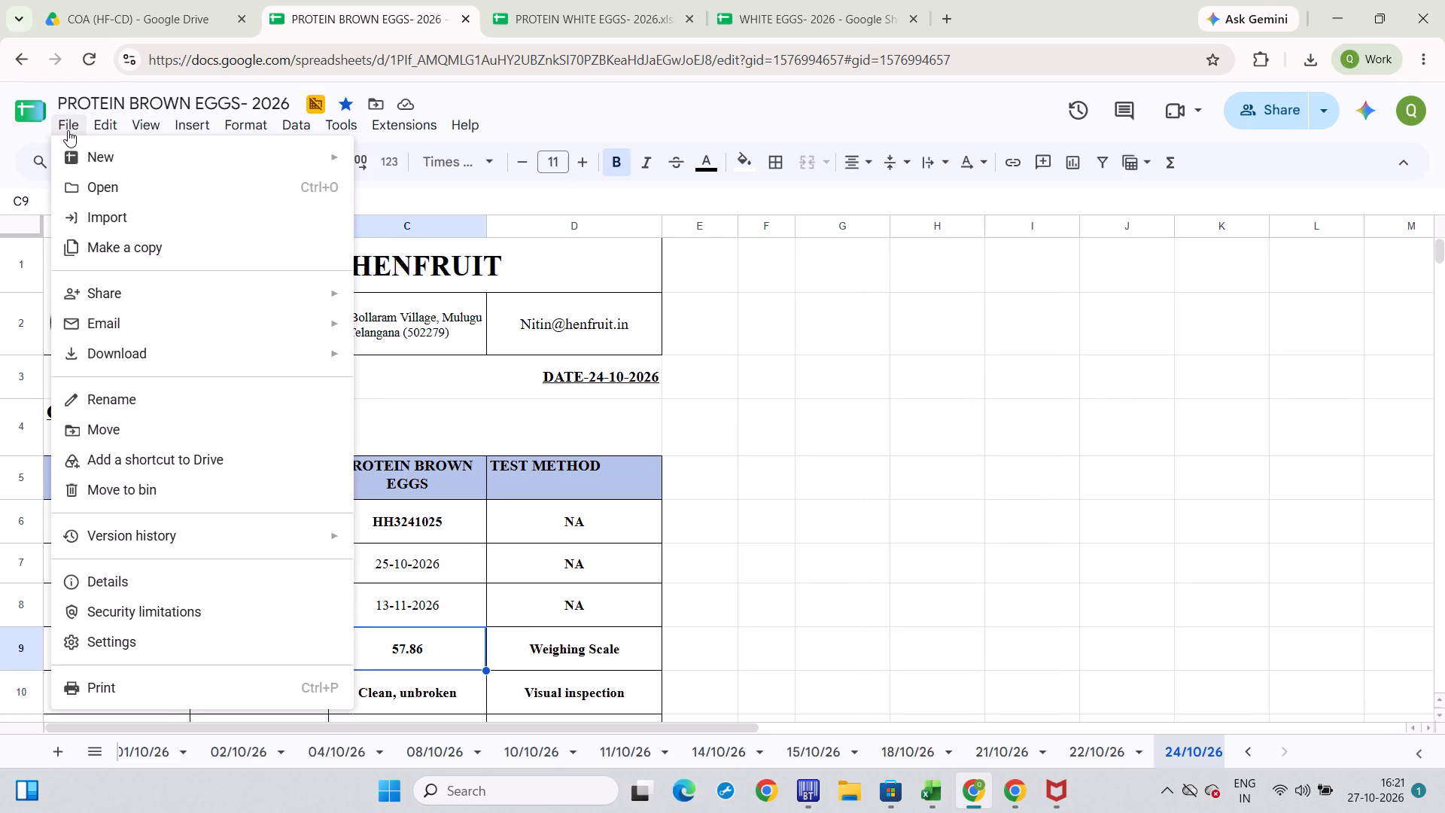
{"action": "left_click", "coordinate": [443, 416]}
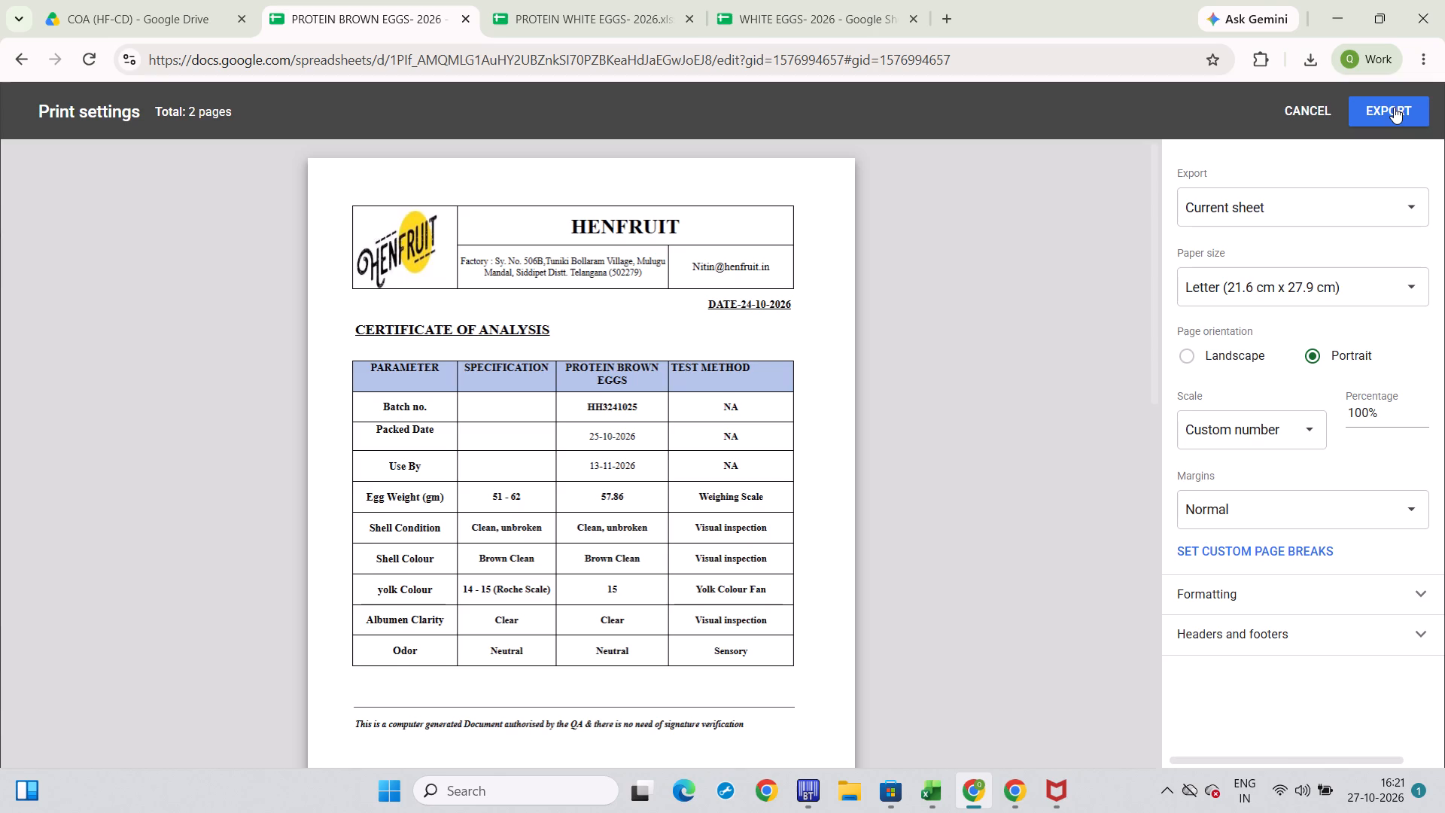
{"action": "left_click", "coordinate": [1394, 107]}
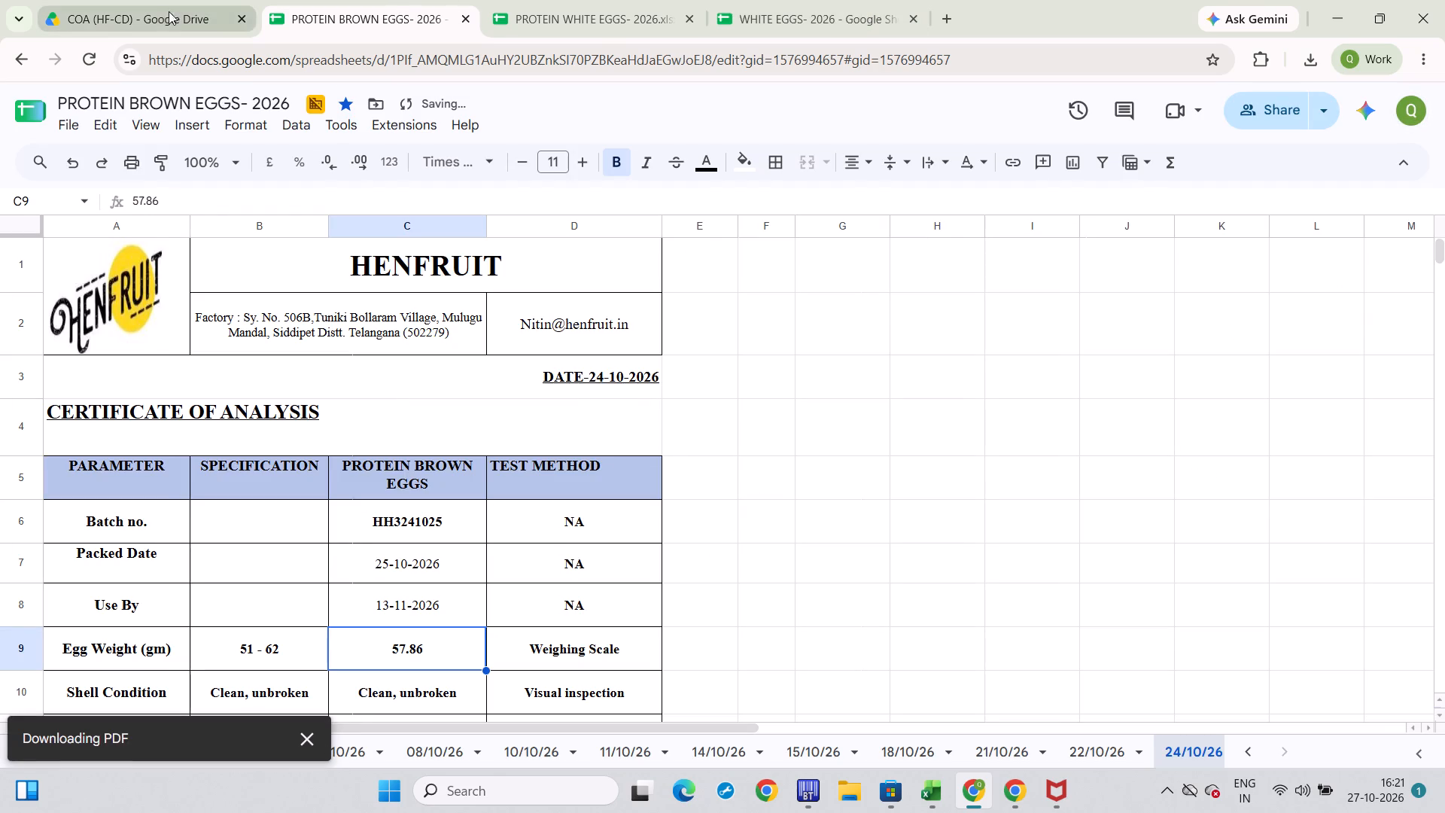
Enter a web search for WASTAPP in a new Chrome tab.
{"action": "left_click", "coordinate": [938, 12]}
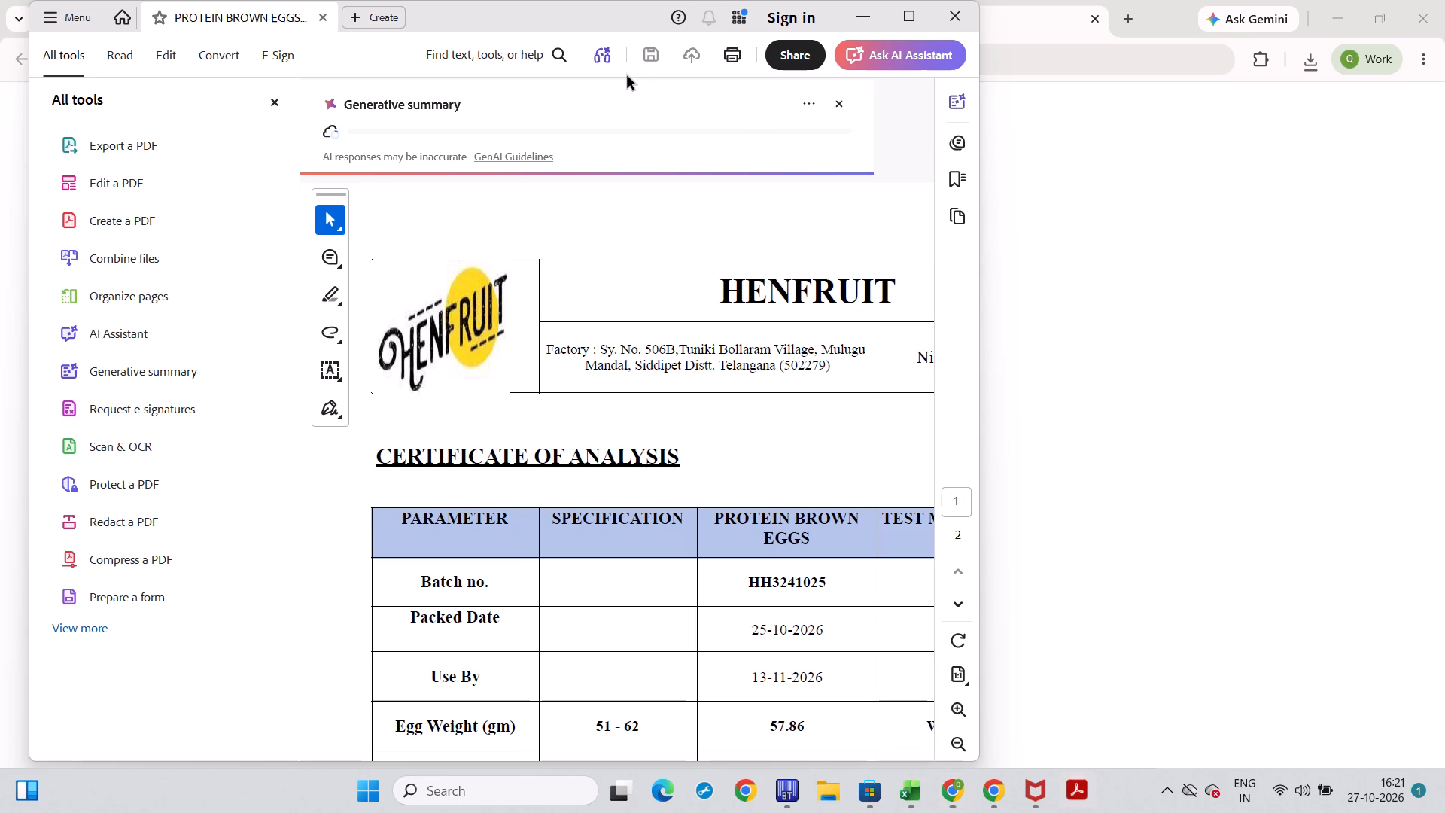
{"action": "left_click", "coordinate": [1048, 163]}
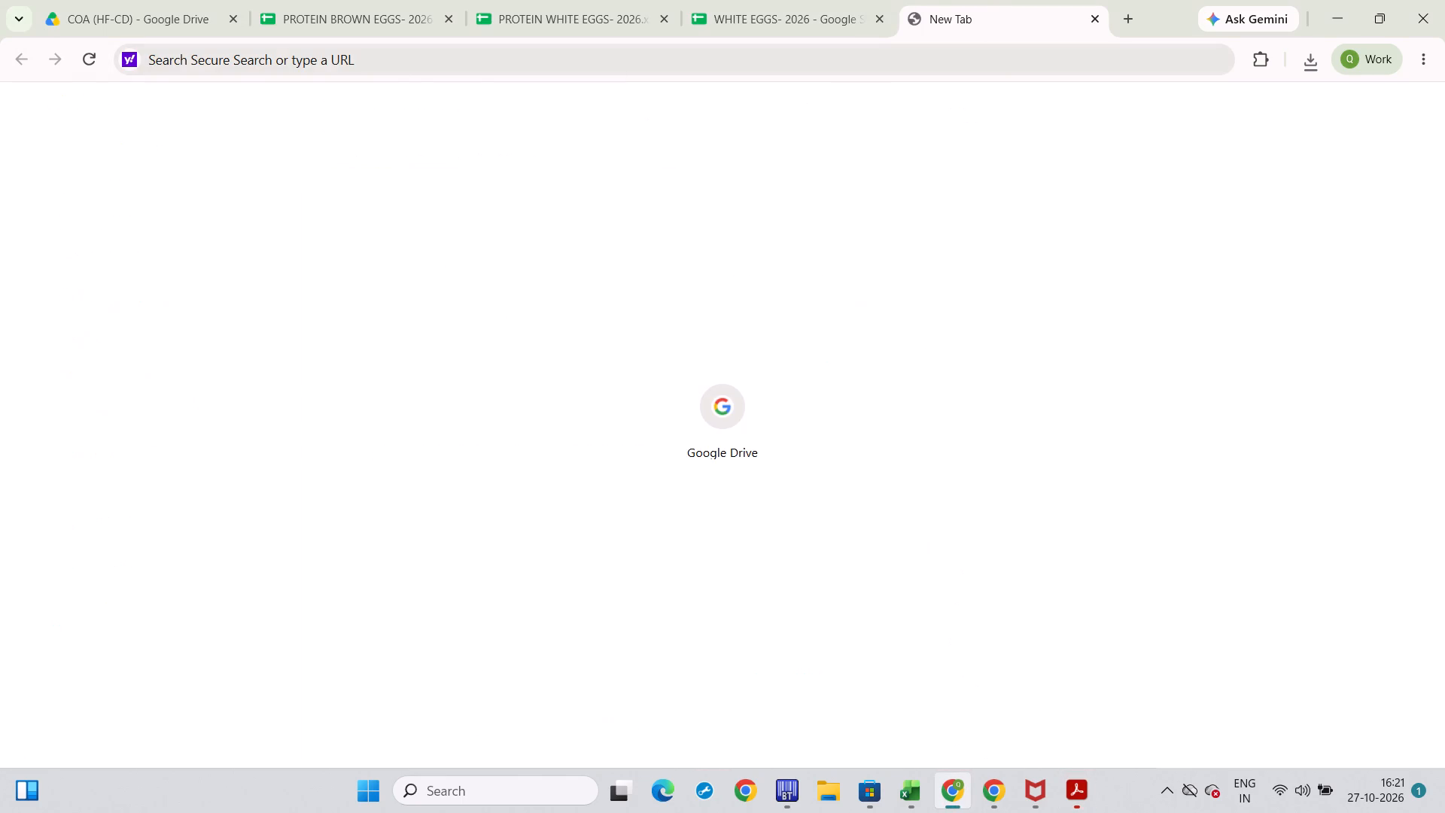
{"action": "left_click", "coordinate": [373, 63]}
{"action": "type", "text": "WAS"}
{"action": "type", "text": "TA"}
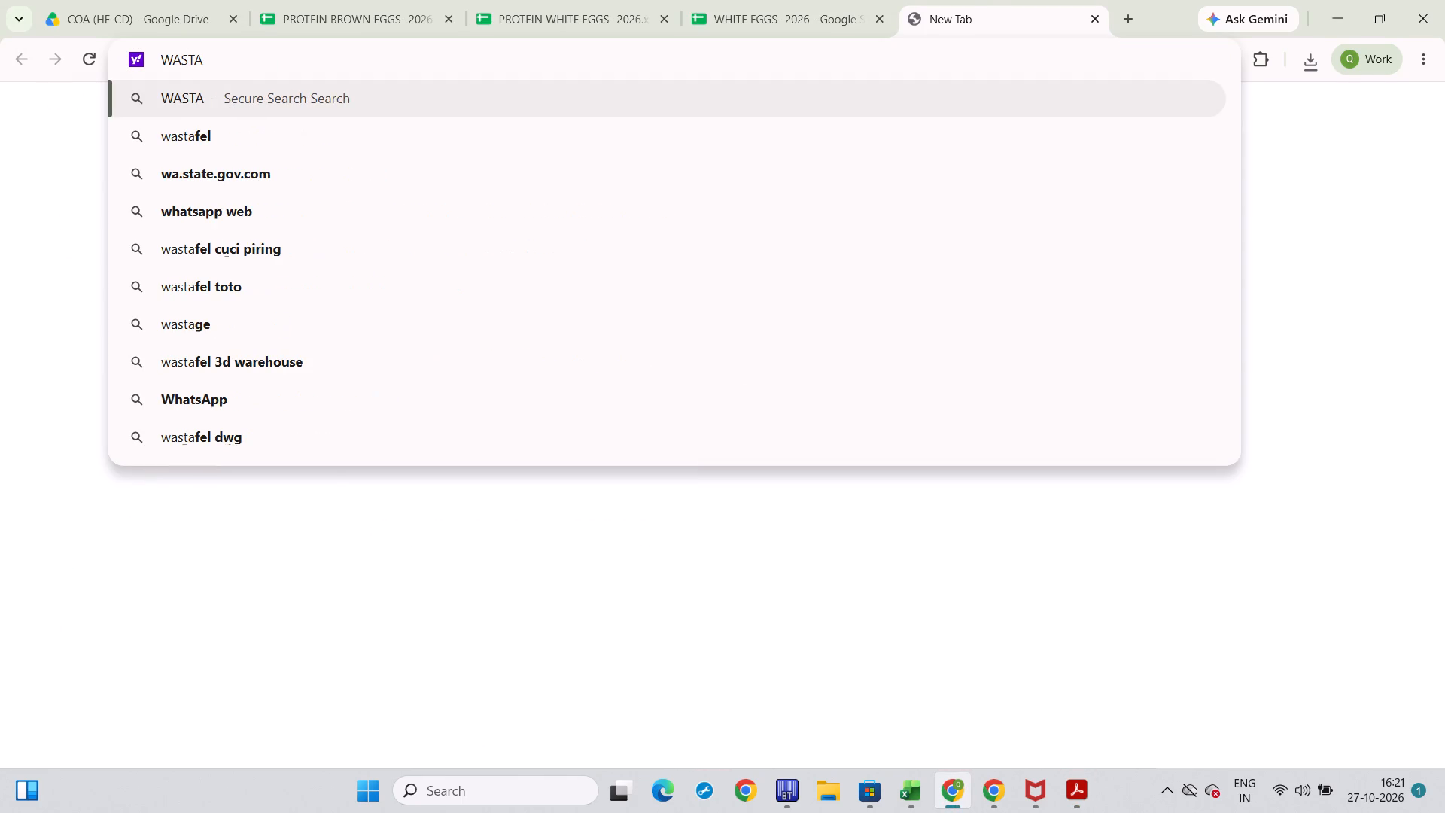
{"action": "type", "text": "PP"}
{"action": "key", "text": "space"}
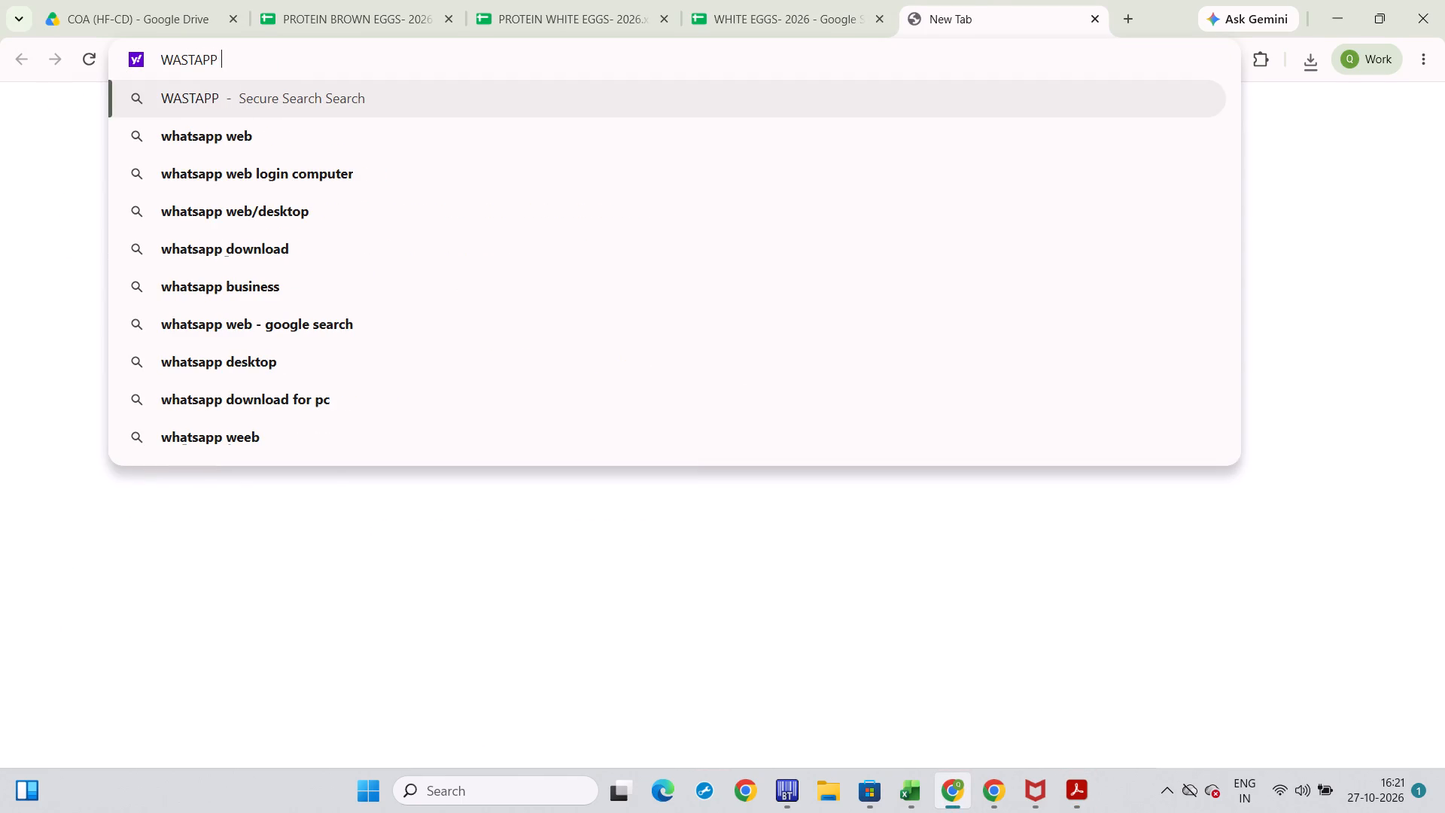
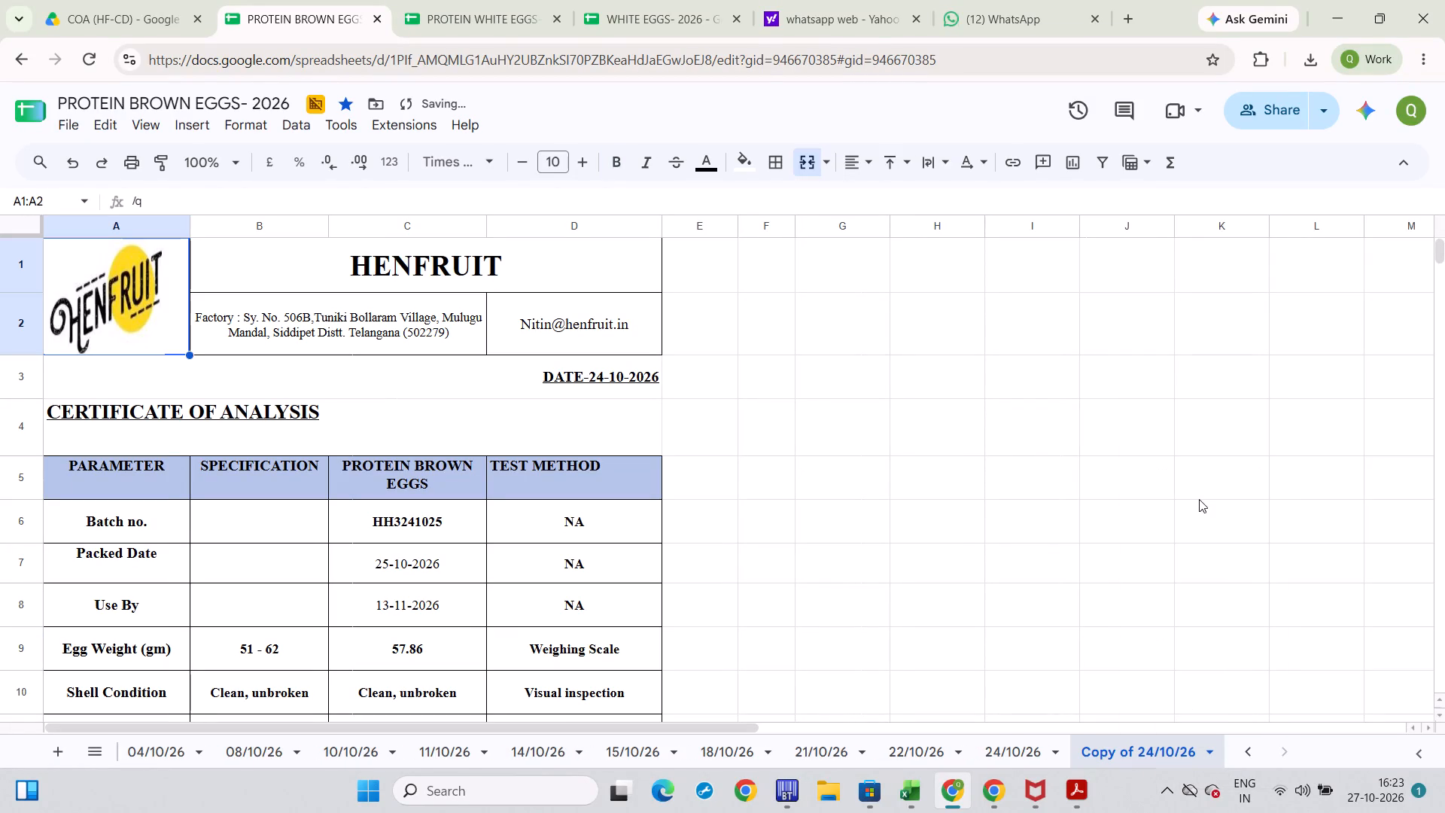
Rename the copied 24/10/26 protein brown eggs sheet as 25/10/26.
{"action": "double_click", "coordinate": [1141, 757]}
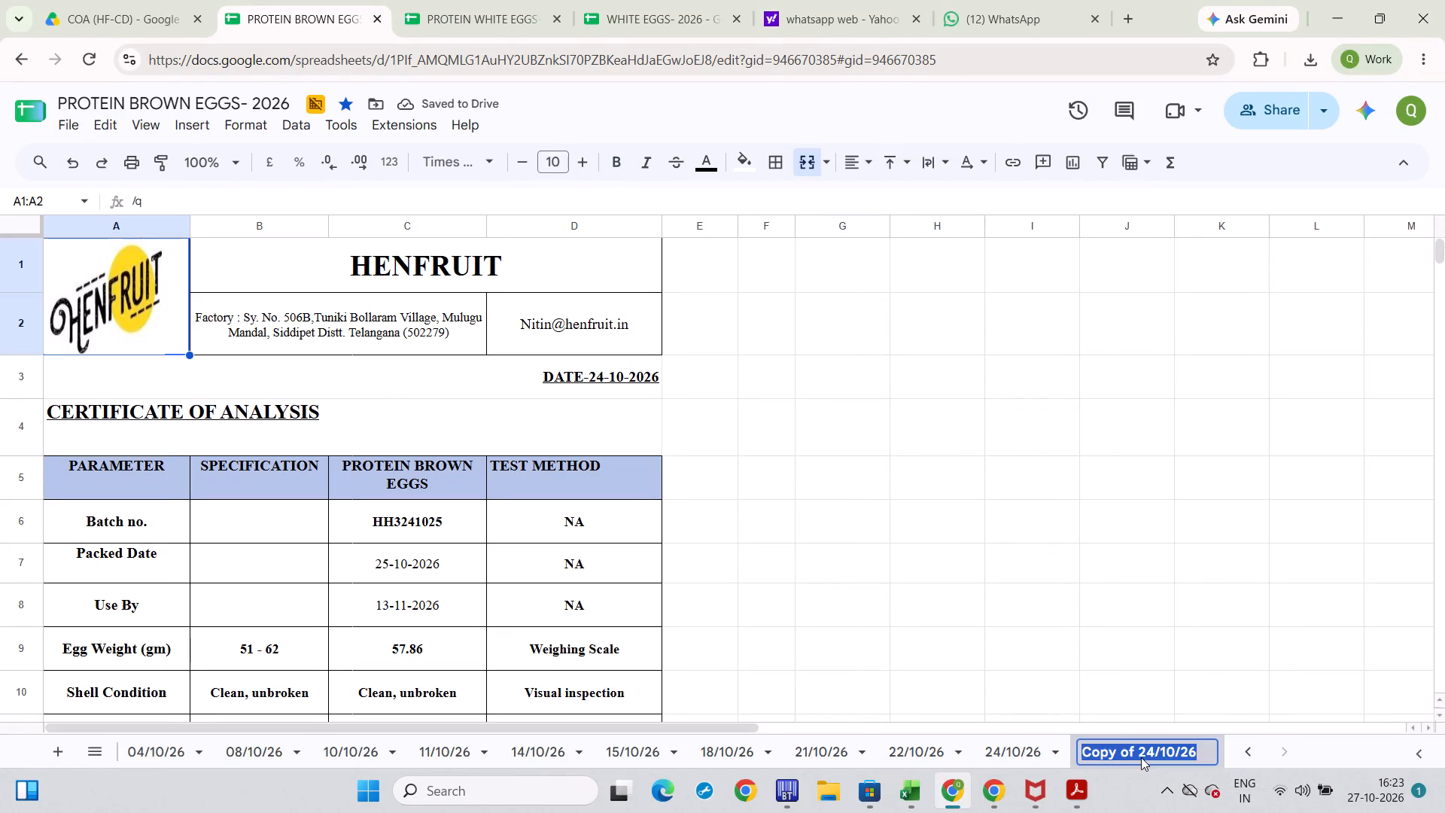
{"action": "key", "text": "BackSpace"}
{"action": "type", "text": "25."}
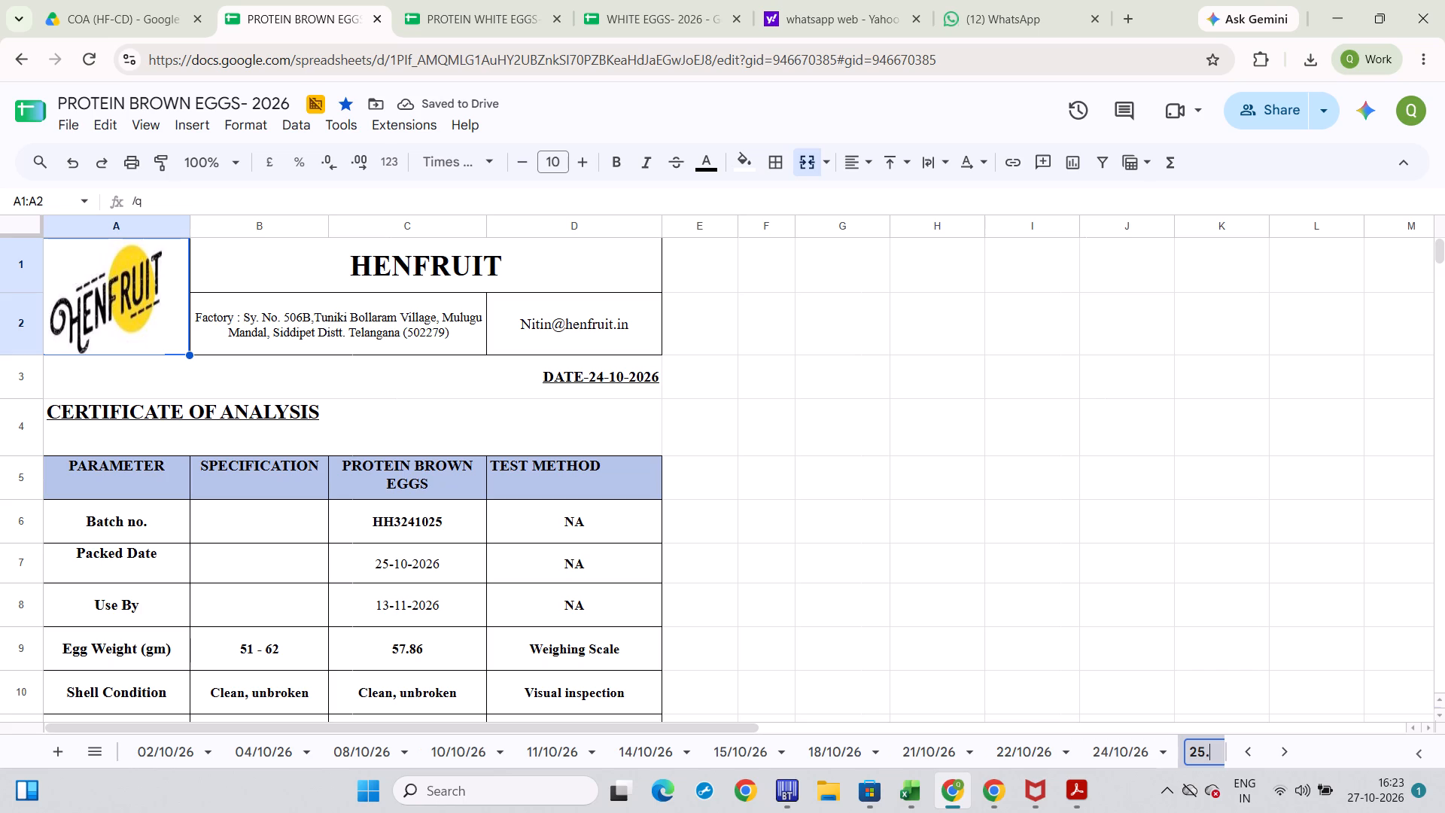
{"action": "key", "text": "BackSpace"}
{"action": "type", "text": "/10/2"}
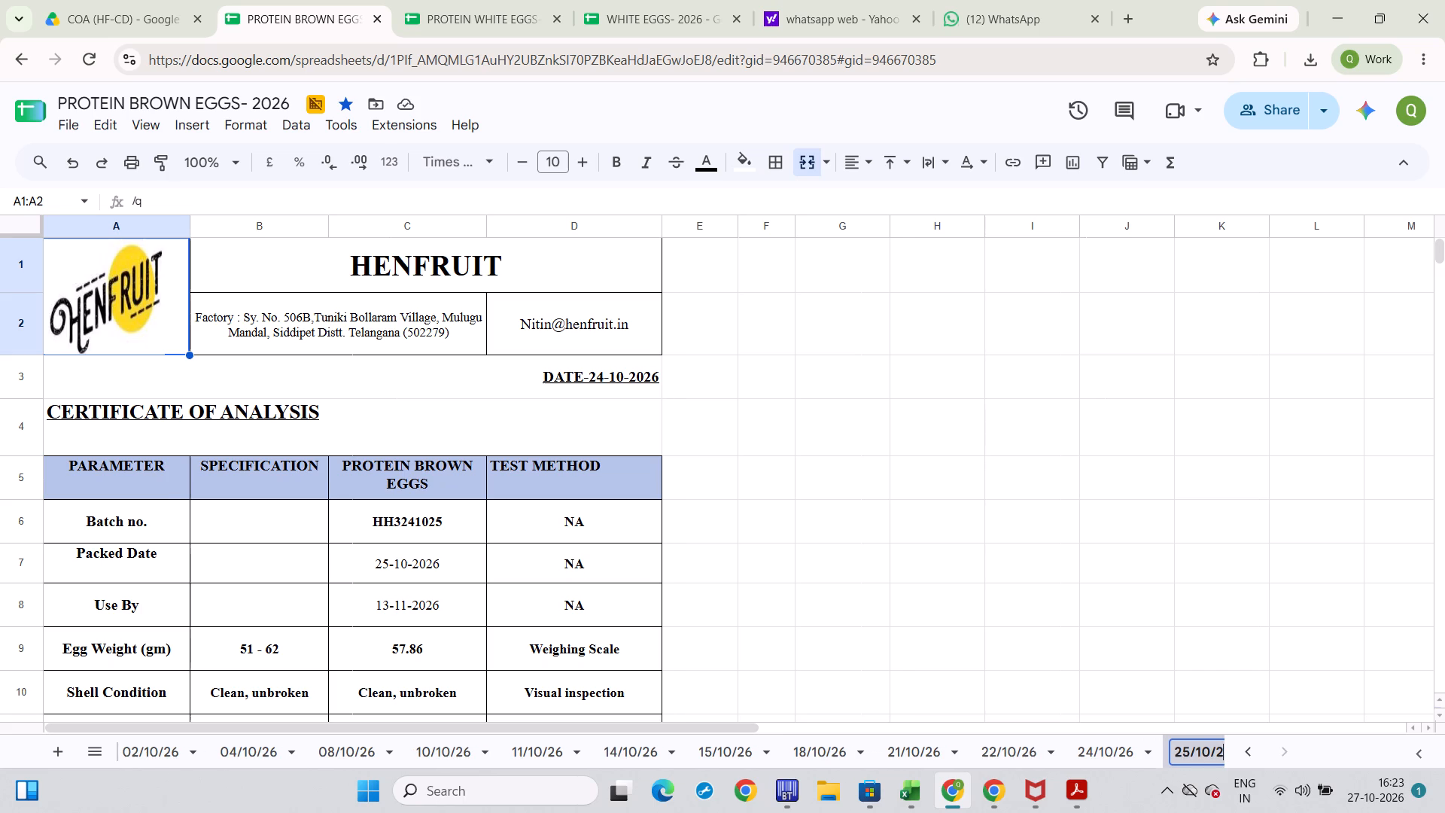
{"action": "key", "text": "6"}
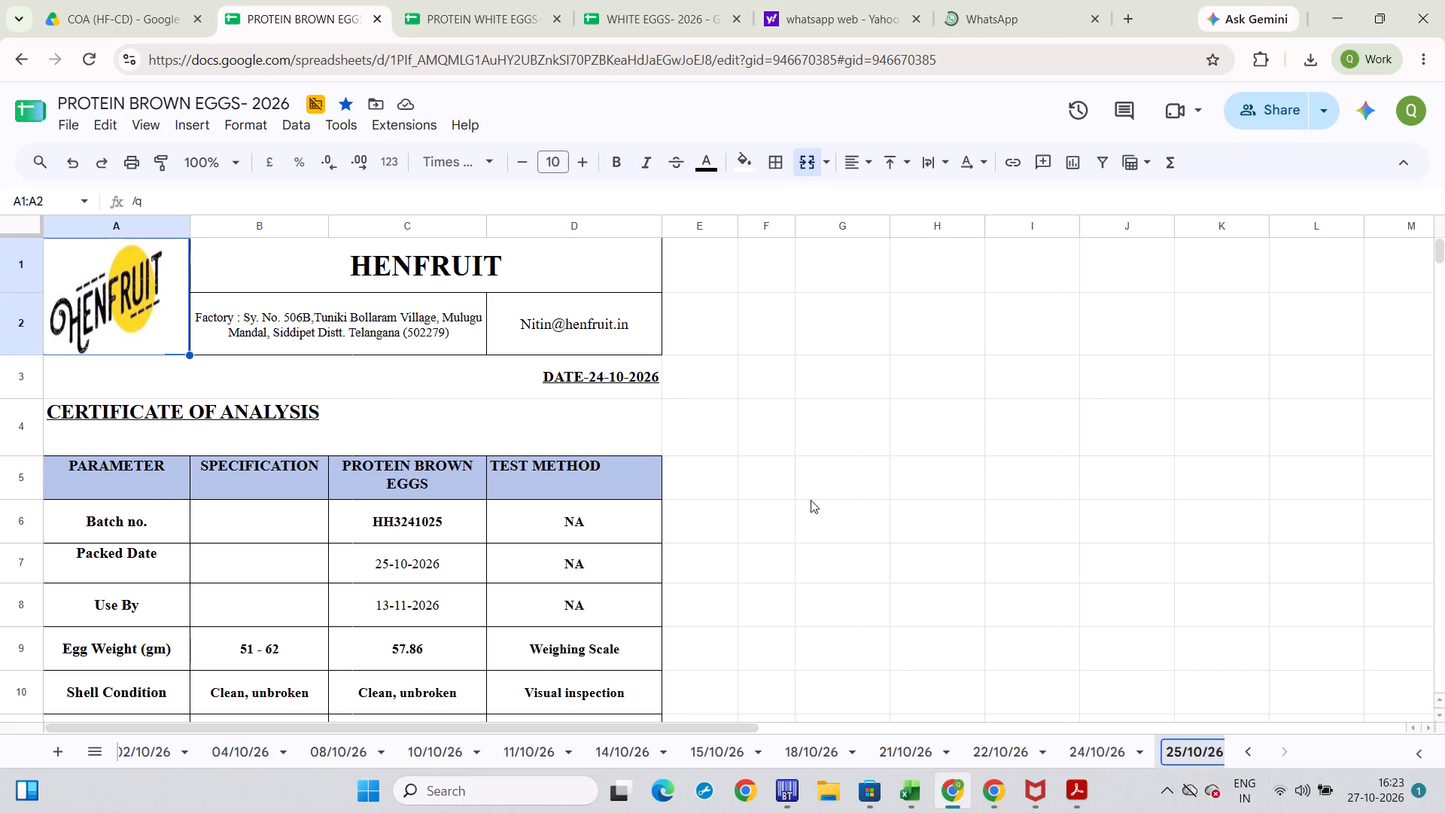
Edit the day in the DATE line above the Certificate of Analysis heading, removing its second digit.
{"action": "double_click", "coordinate": [606, 374]}
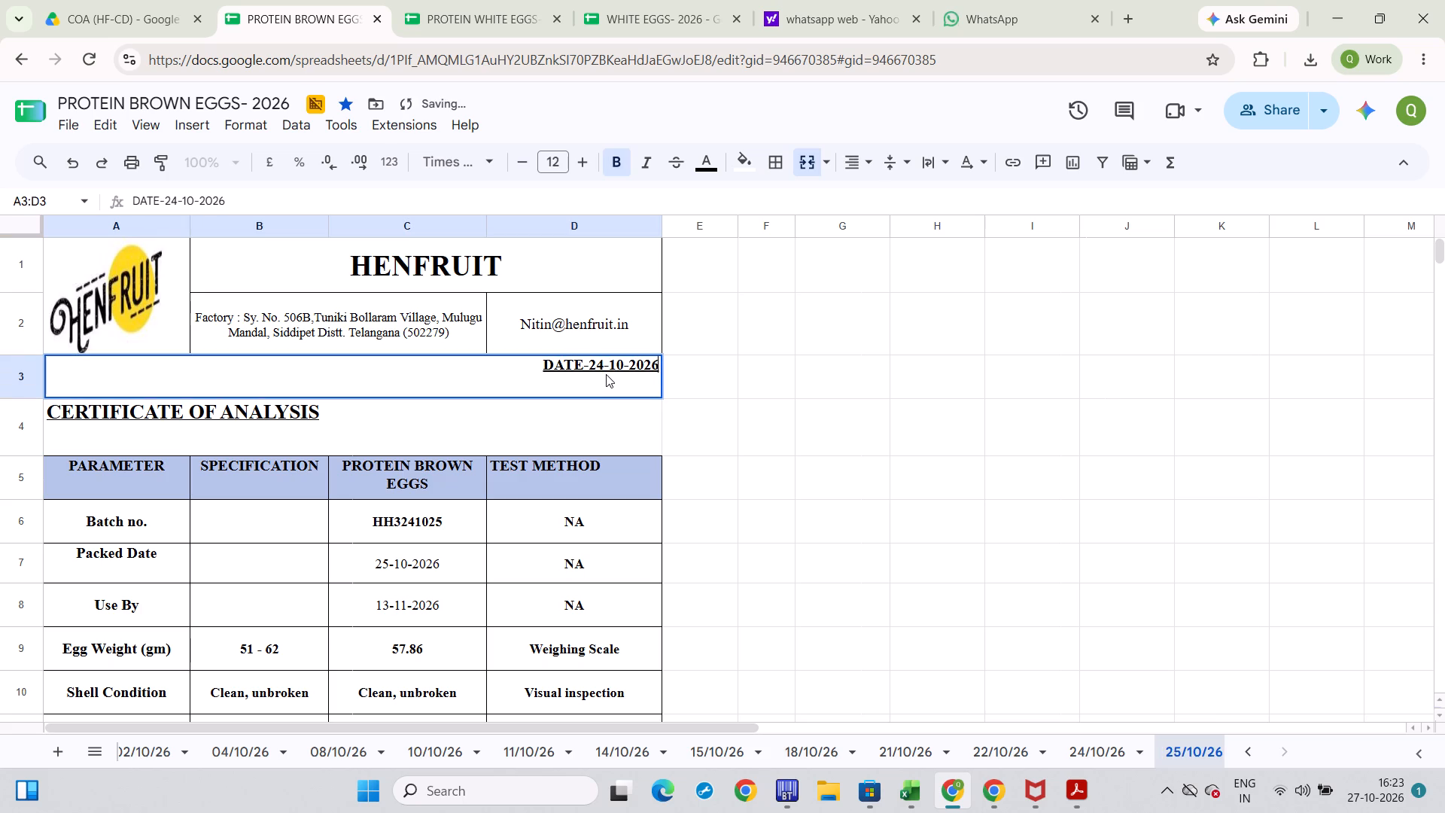
{"action": "left_click", "coordinate": [606, 367]}
{"action": "key", "text": "BackSpace"}
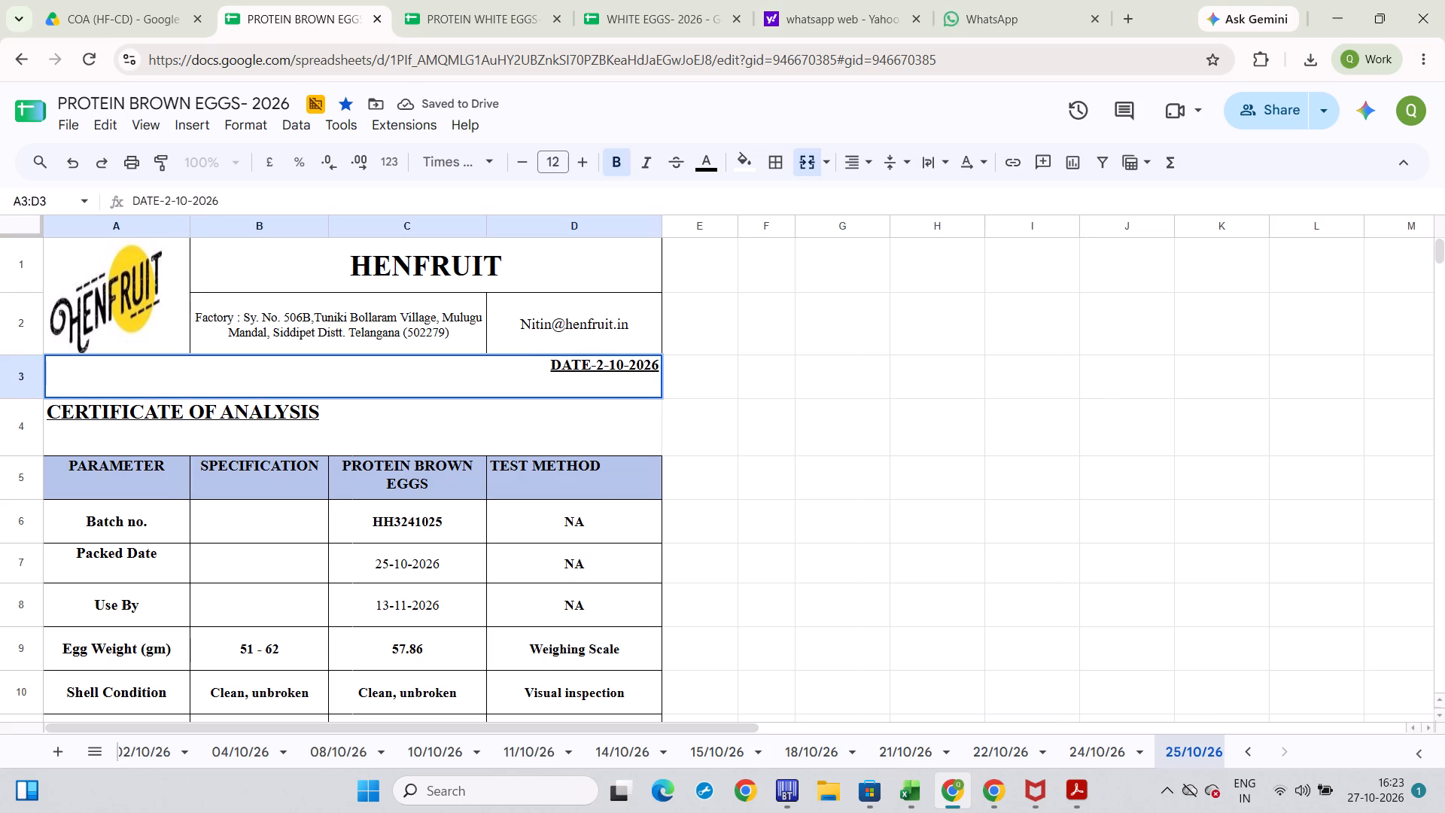
Set the certificate date on the 25/10/26 protein brown eggs sheet to DATE-25-10-2026.
{"action": "key", "text": "5"}
Open the protein brown eggs batch number for editing and remove its ending, keeping HH32.
{"action": "double_click", "coordinate": [469, 537]}
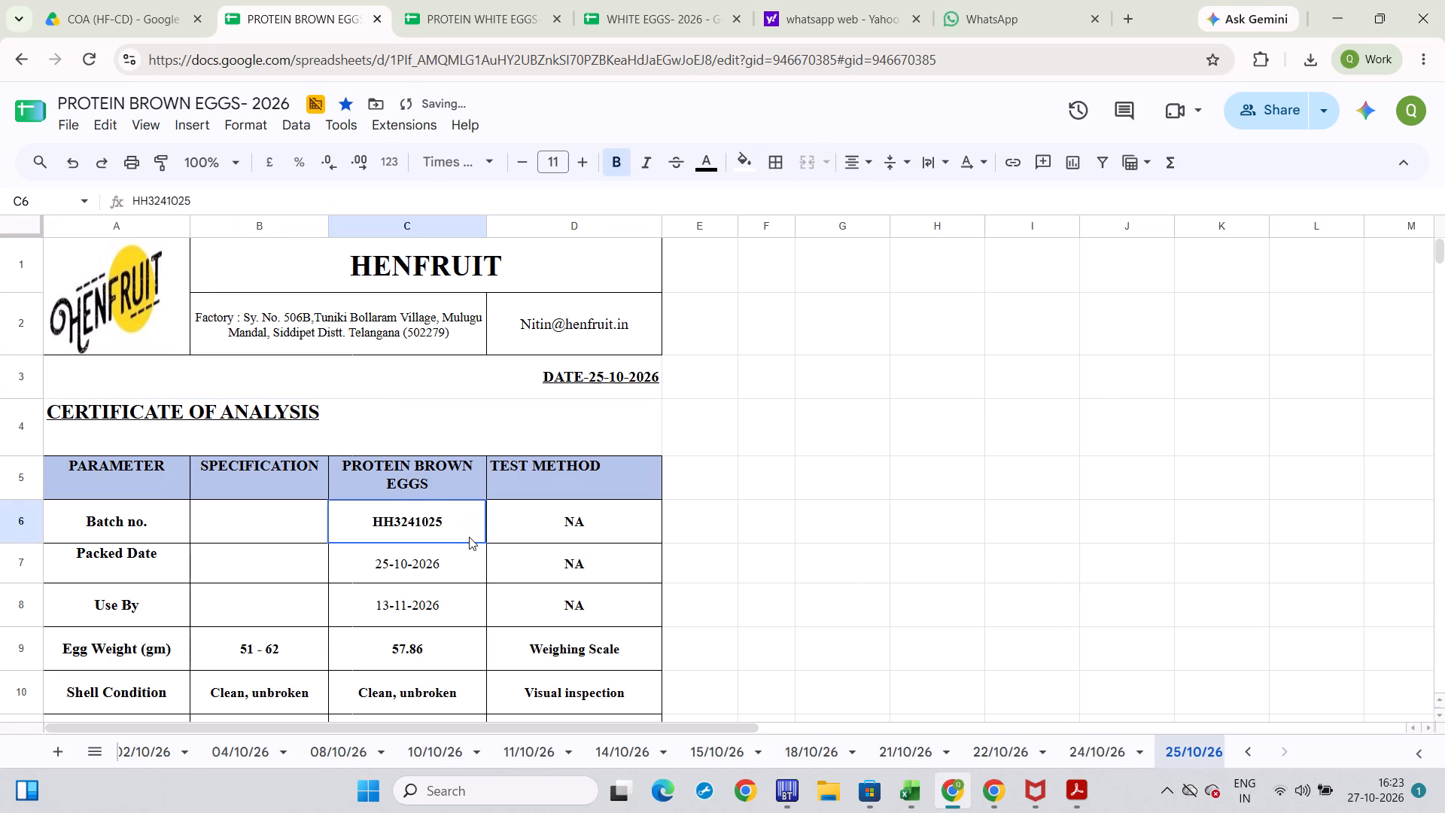
{"action": "key", "text": "BackSpace"}
{"action": "key", "text": "BackSpace"}
{"action": "key", "text": "BackSpace"}
{"action": "key", "text": "BackSpace"}
{"action": "key", "text": "BackSpace"}
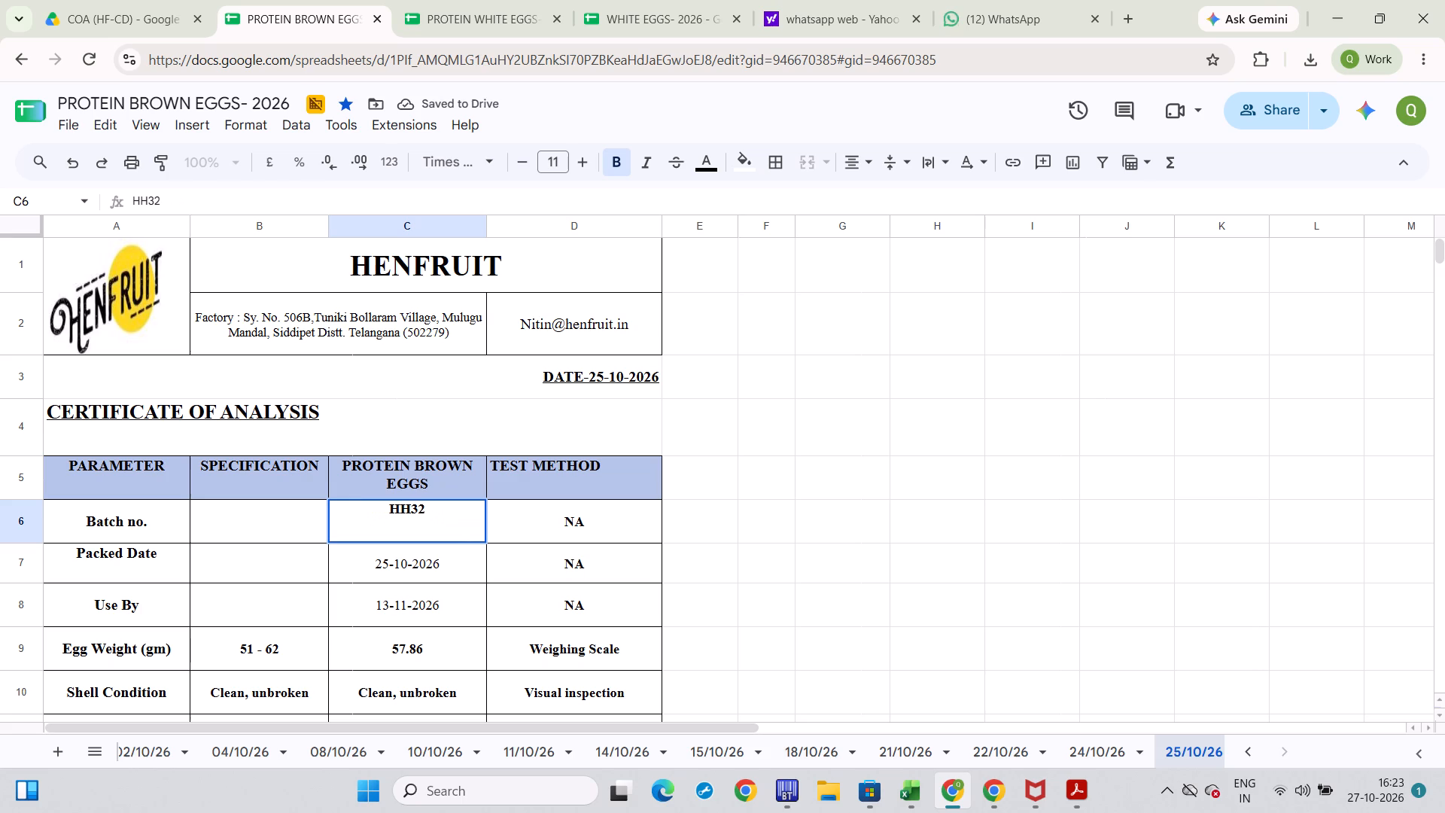
Complete the protein brown eggs batch number as HH3241026.
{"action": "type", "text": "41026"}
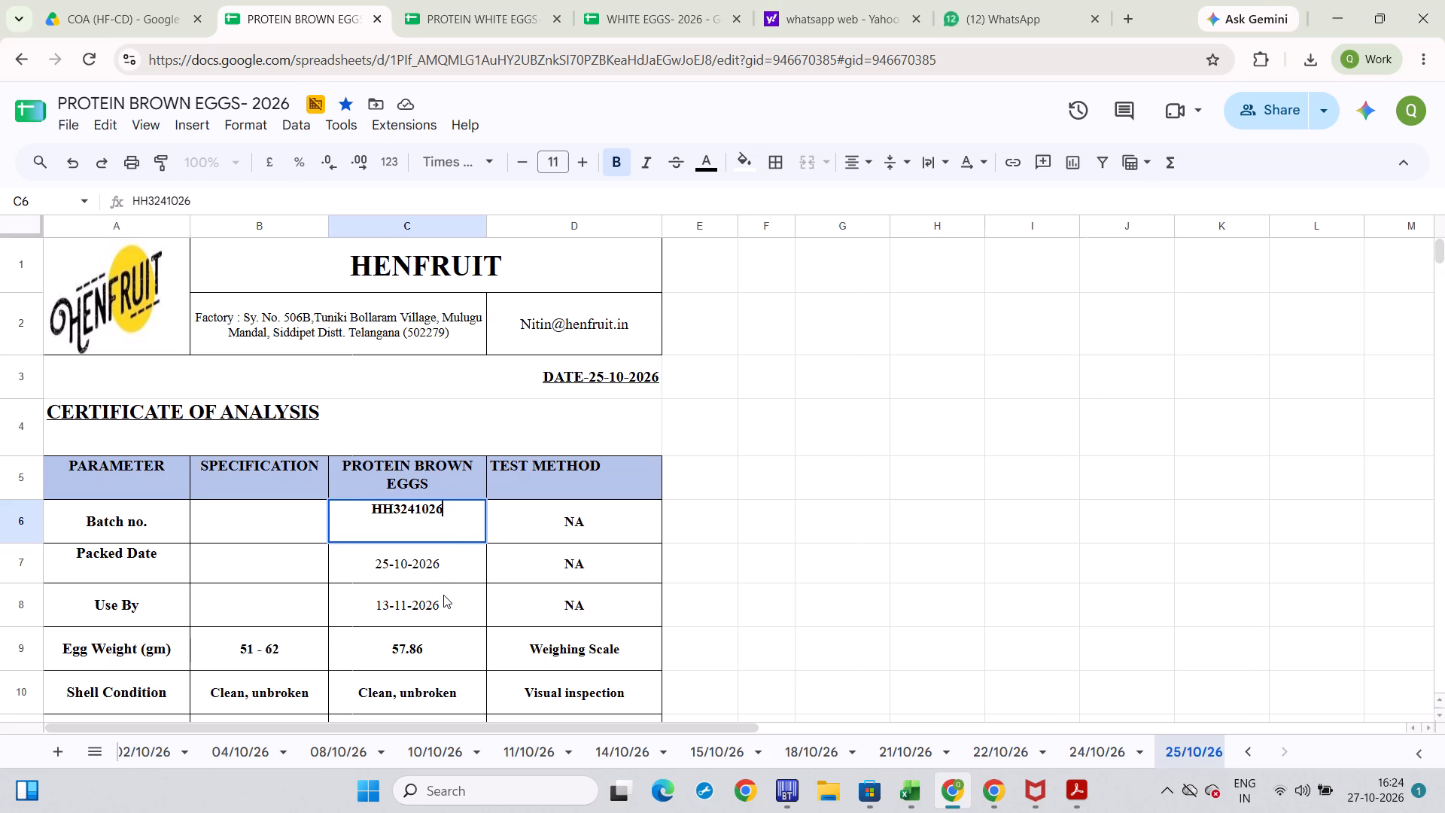
Set the protein brown eggs Packed Date to 26-10-2026 and the Use By date to 14-11-2026.
{"action": "double_click", "coordinate": [452, 564]}
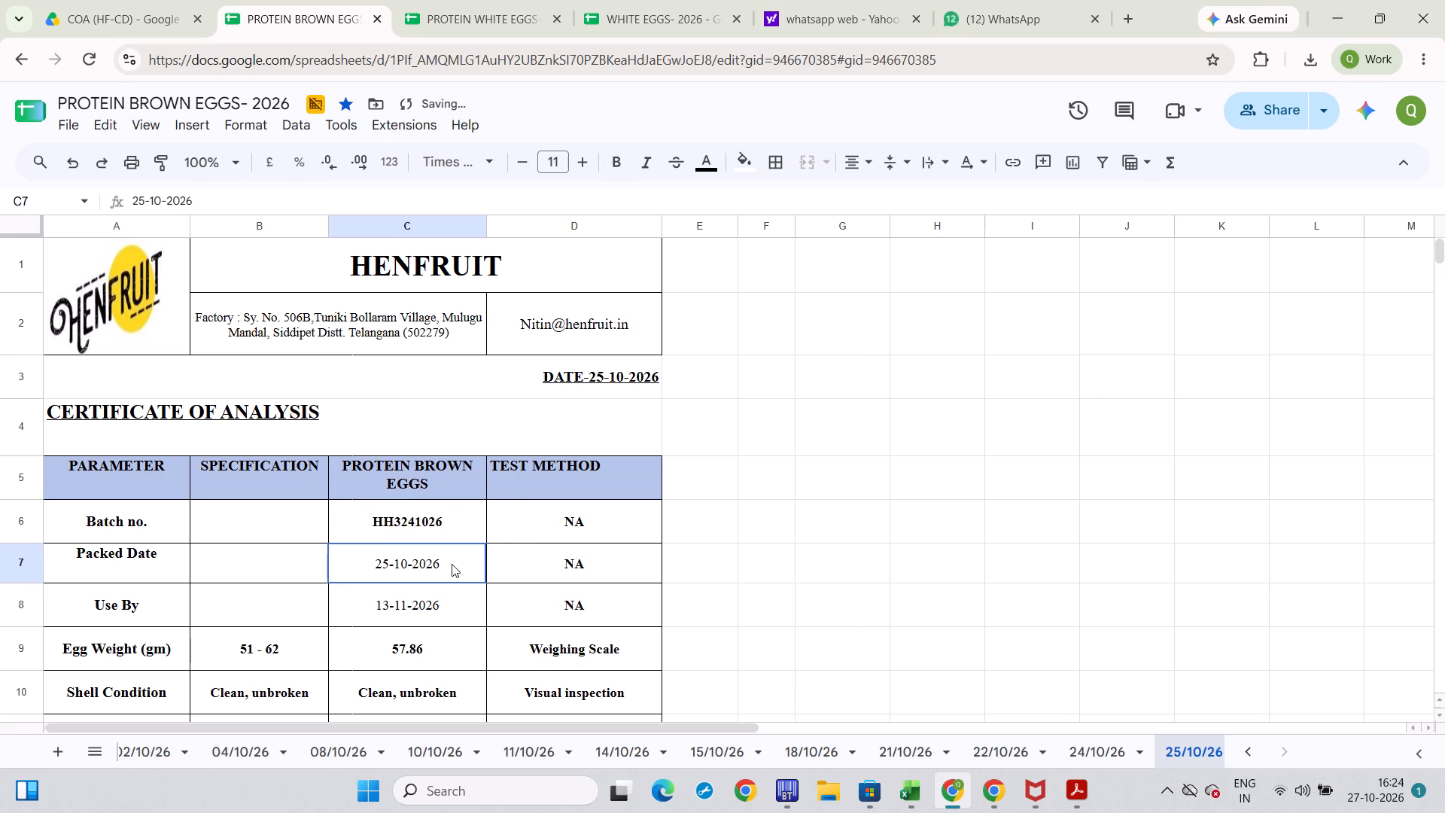
{"action": "left_click", "coordinate": [326, 465]}
{"action": "double_click", "coordinate": [449, 600]}
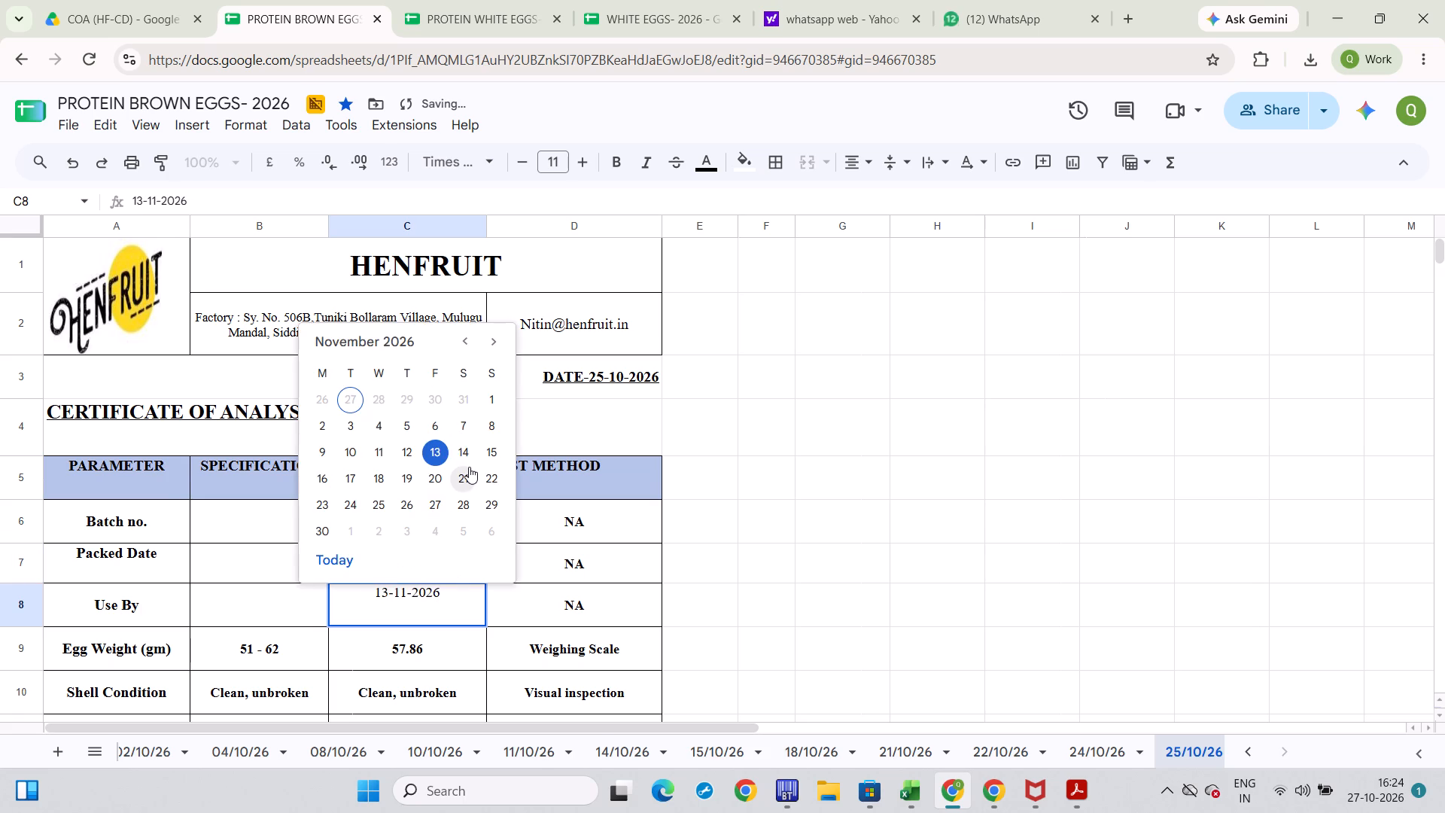
{"action": "left_click", "coordinate": [470, 445]}
{"action": "double_click", "coordinate": [446, 656]}
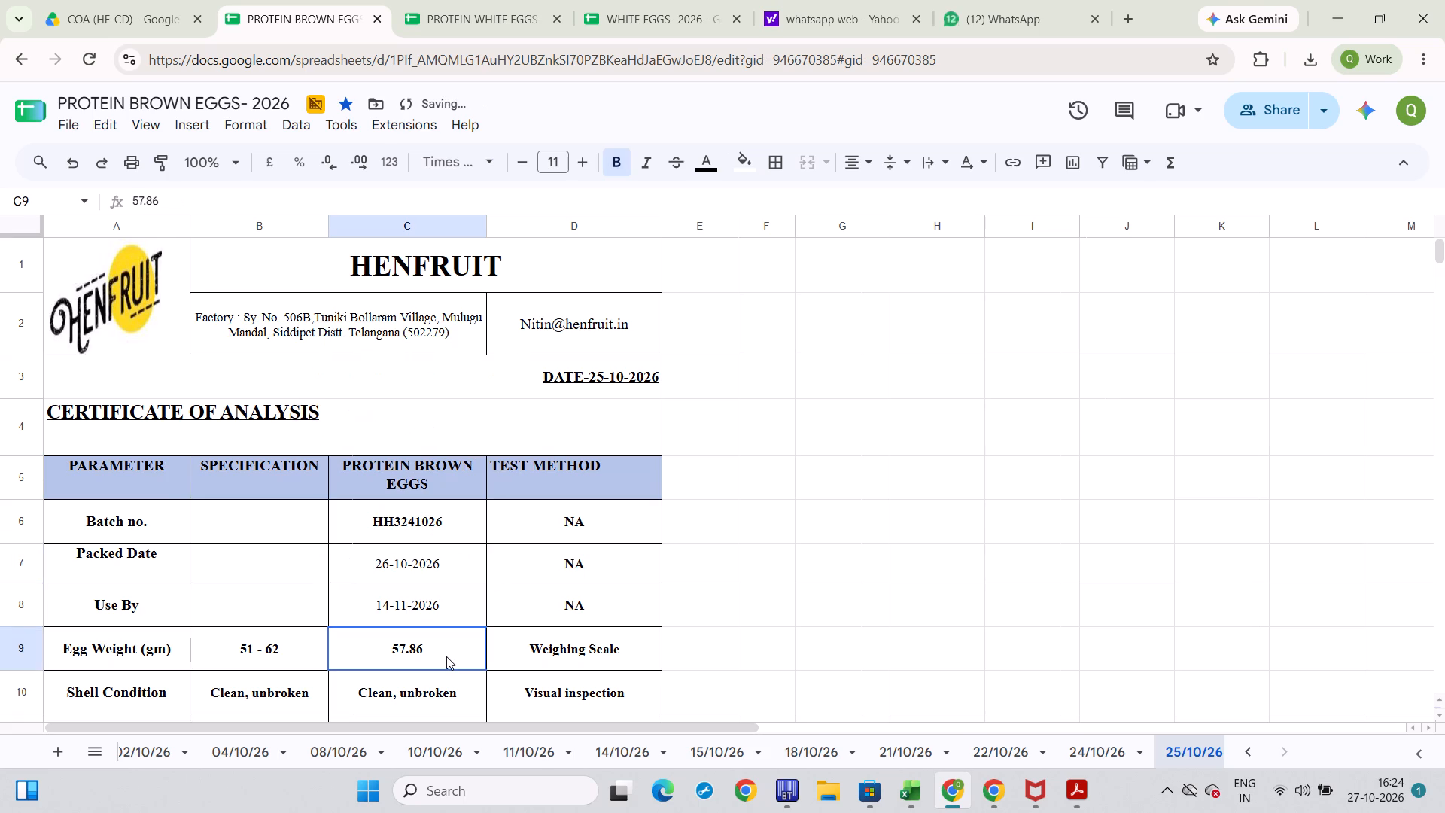
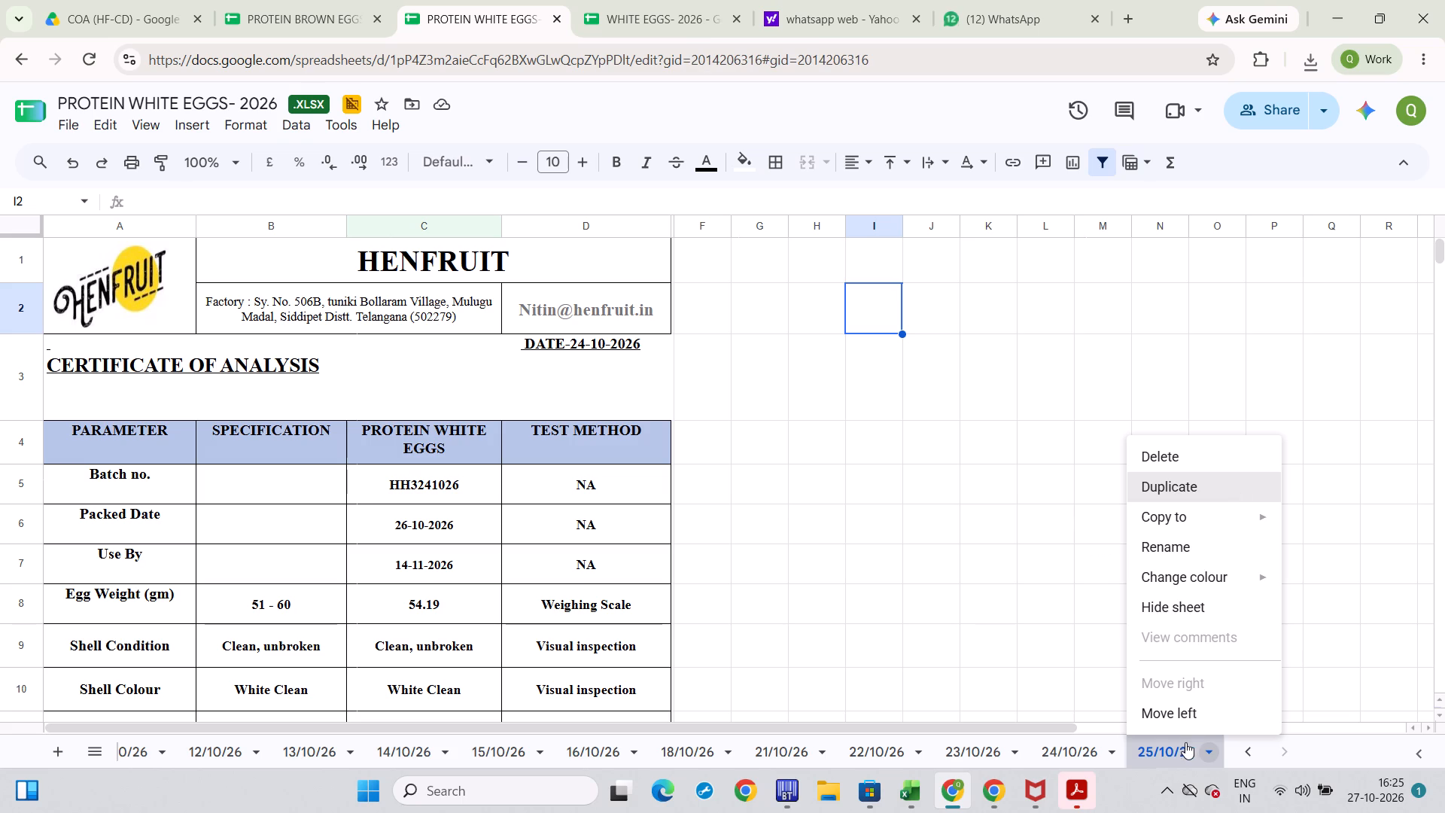
Rename the duplicated 25/10/26 sheet in the protein white eggs workbook as 26/10/26.
{"action": "double_click", "coordinate": [1185, 742]}
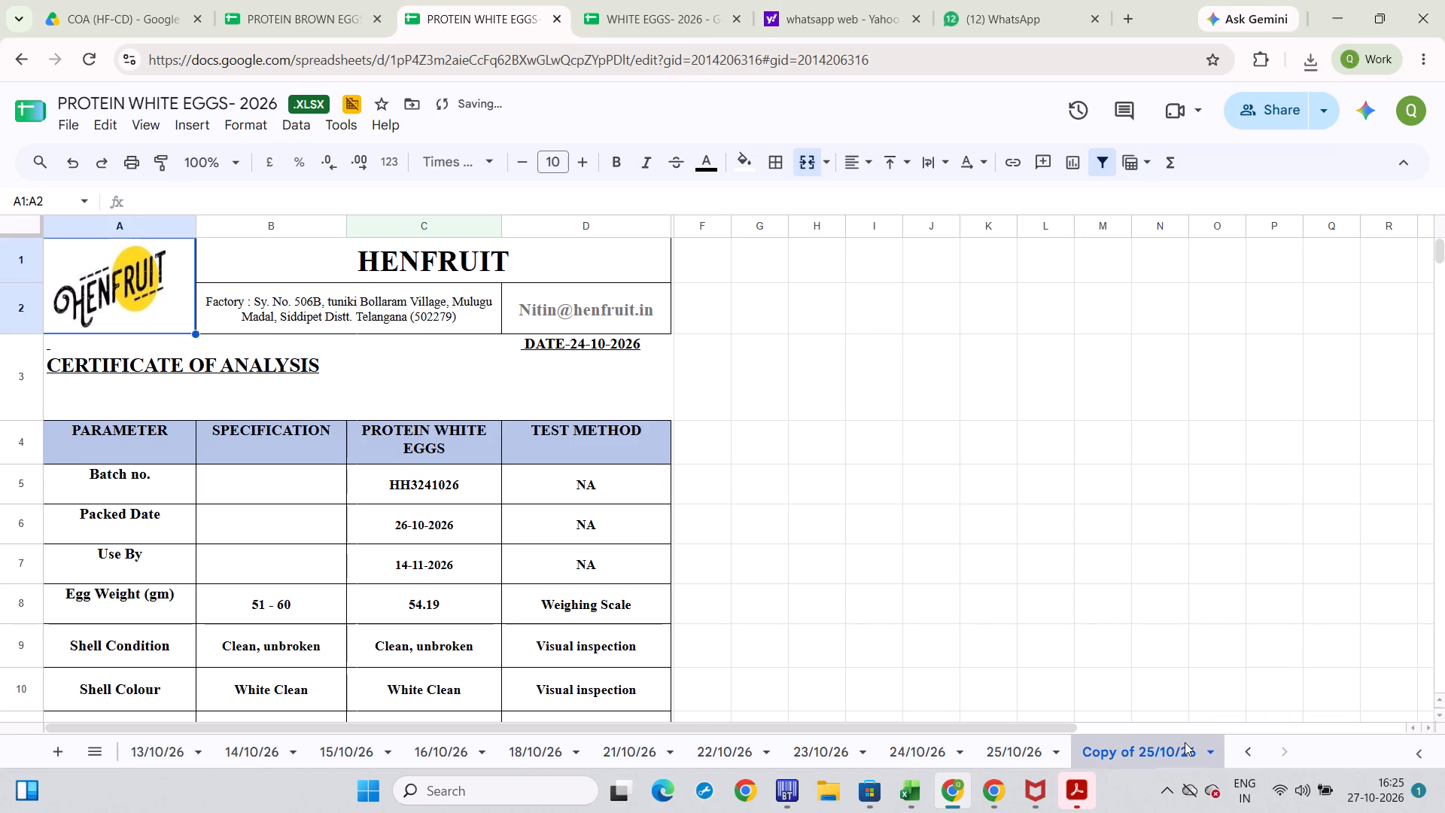
{"action": "key", "text": "BackSpace"}
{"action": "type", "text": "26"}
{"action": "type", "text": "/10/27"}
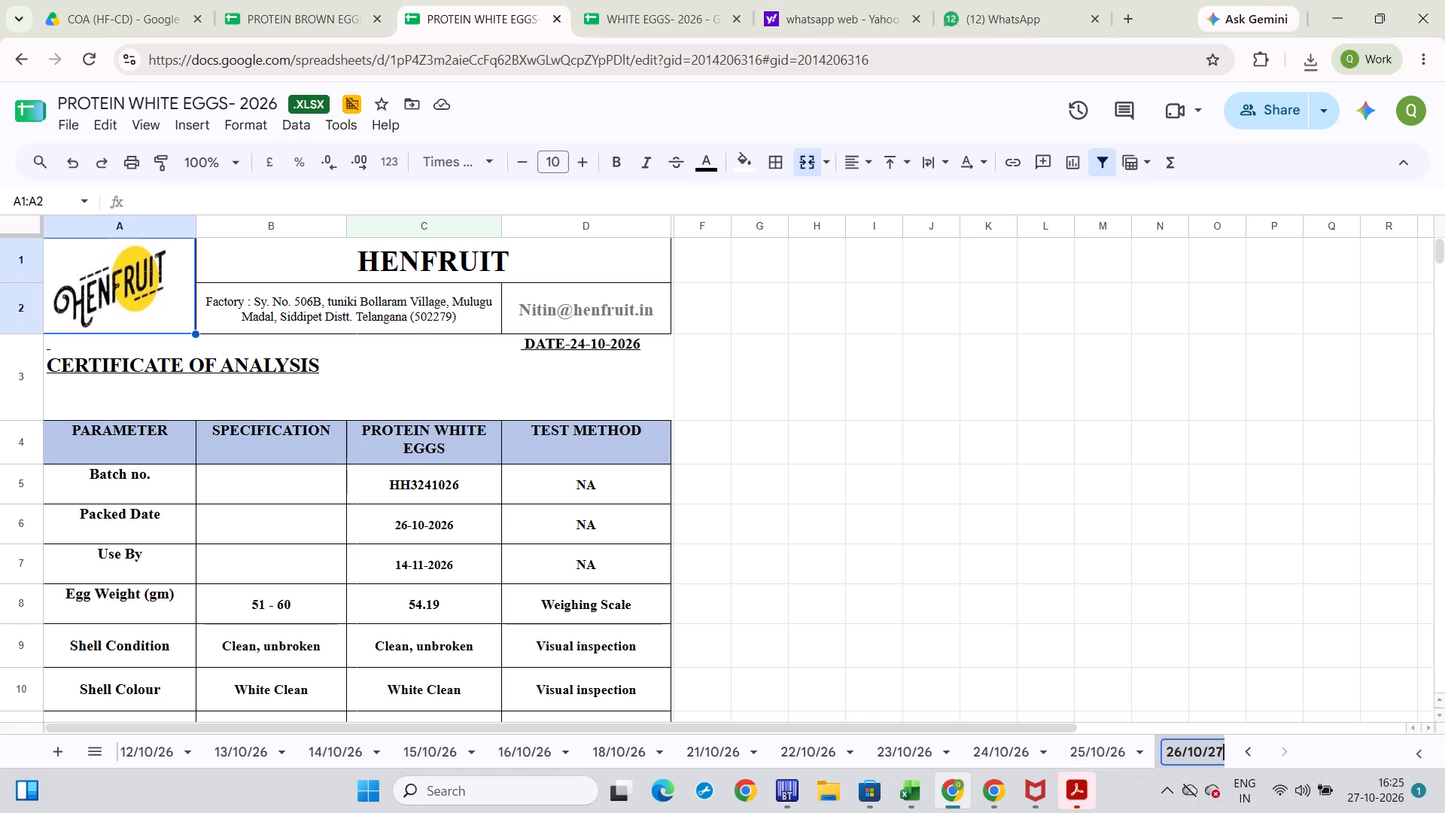
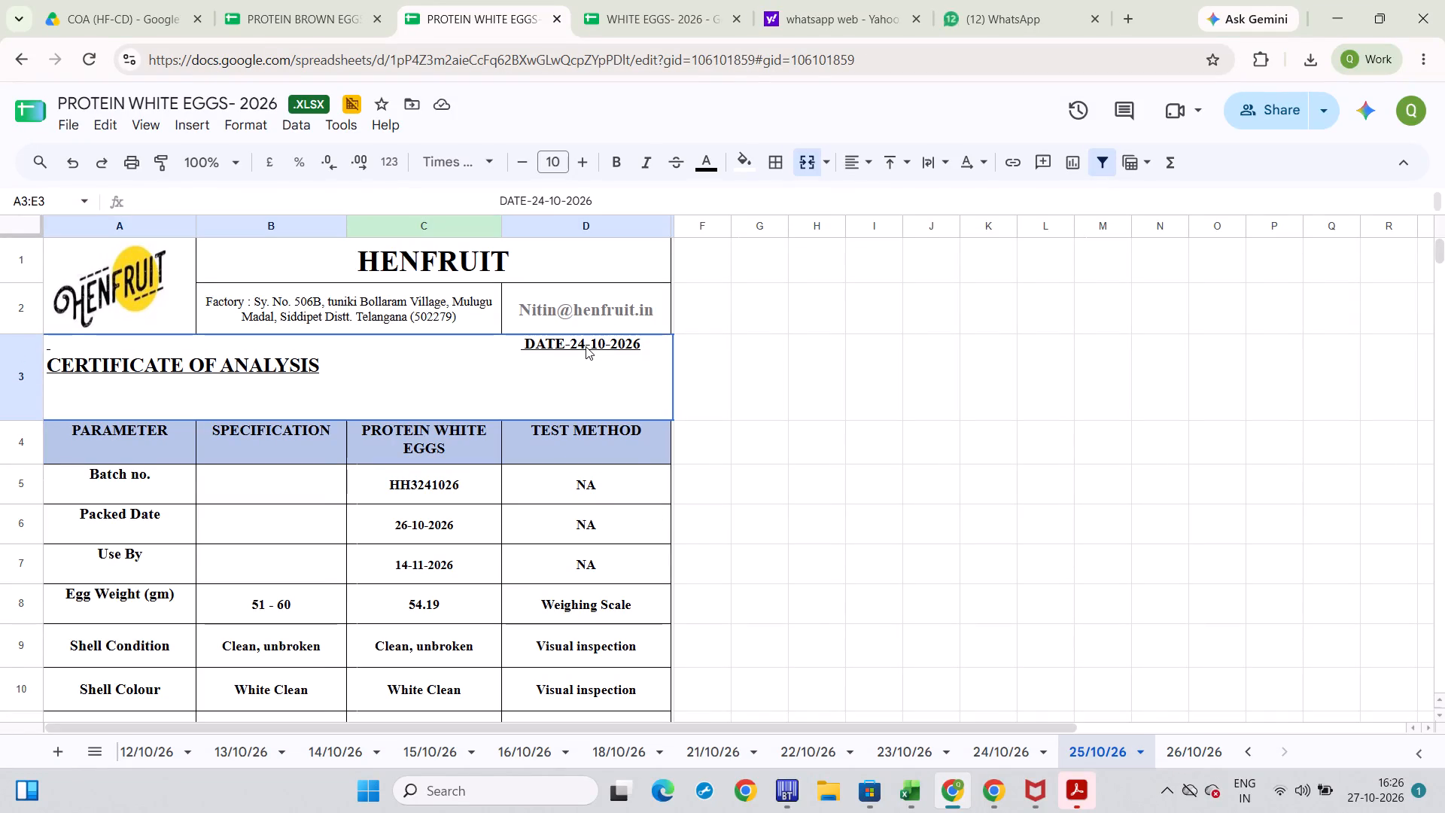
Set the certificate date on the 25/10/26 protein white eggs sheet to DATE-25-10-2026.
{"action": "left_click", "coordinate": [584, 346]}
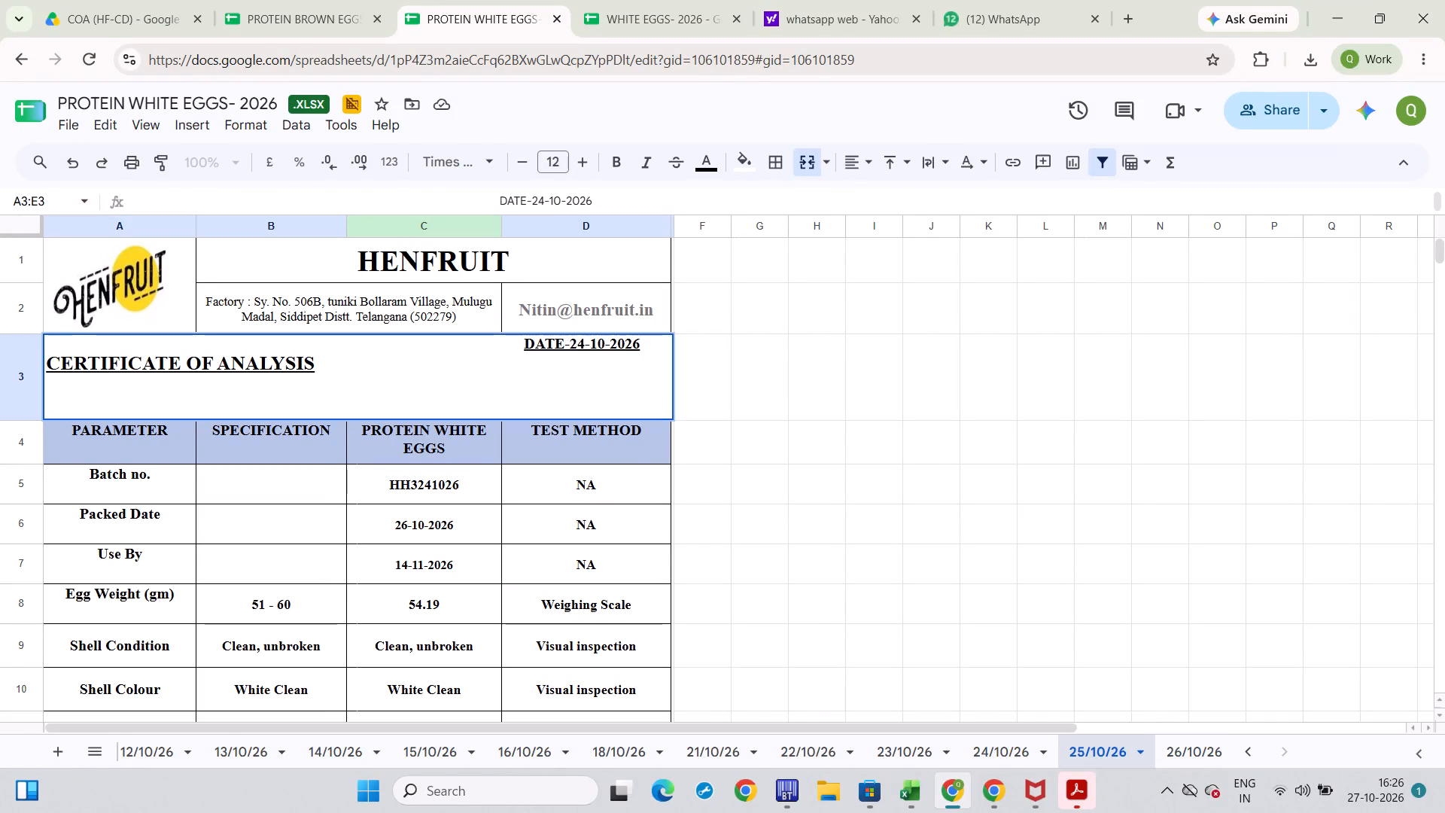
{"action": "key", "text": "BackSpace"}
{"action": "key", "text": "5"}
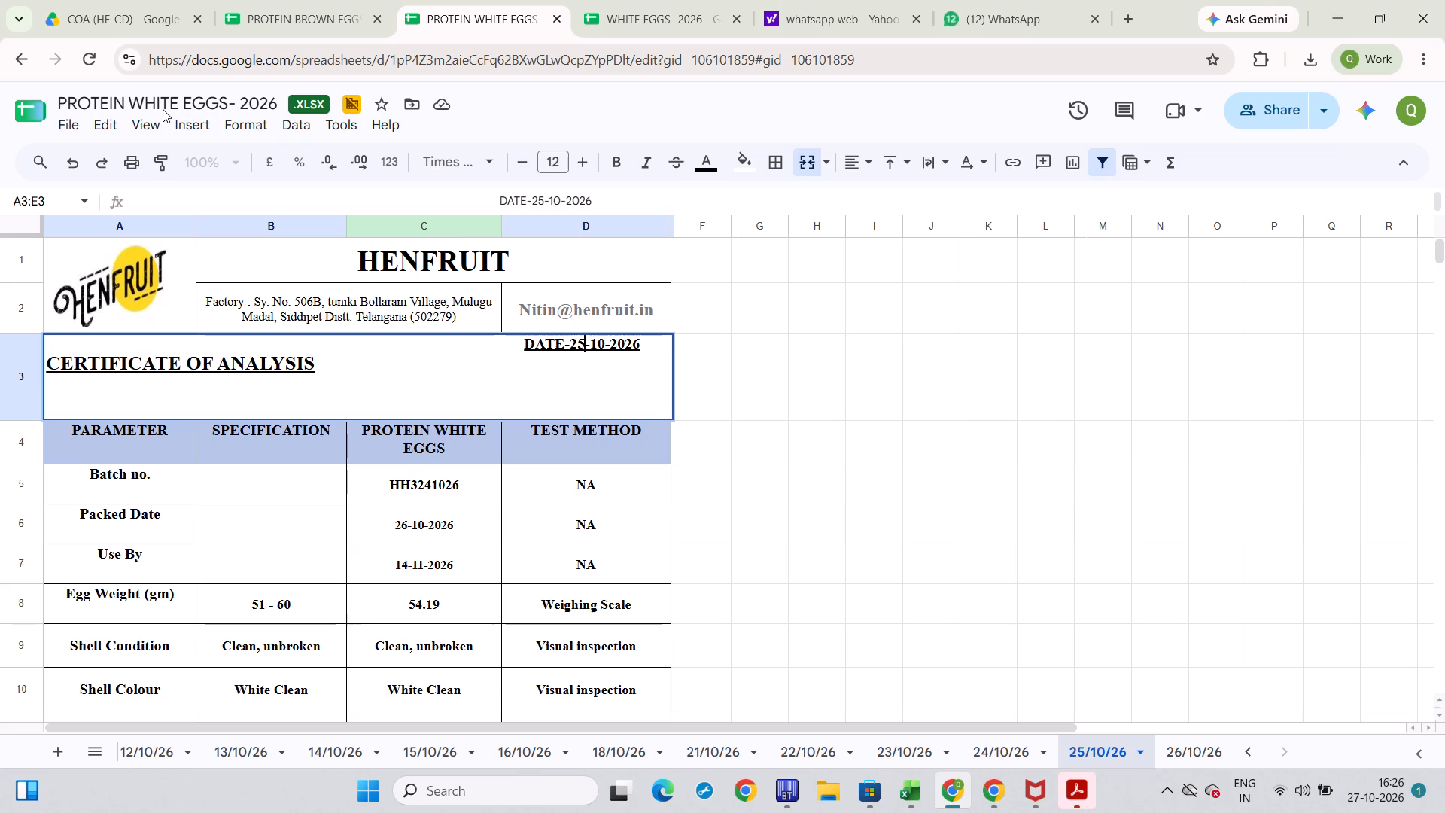
Start exporting the 25/10/26 protein white eggs certificate sheet as a PDF.
{"action": "left_click", "coordinate": [72, 131]}
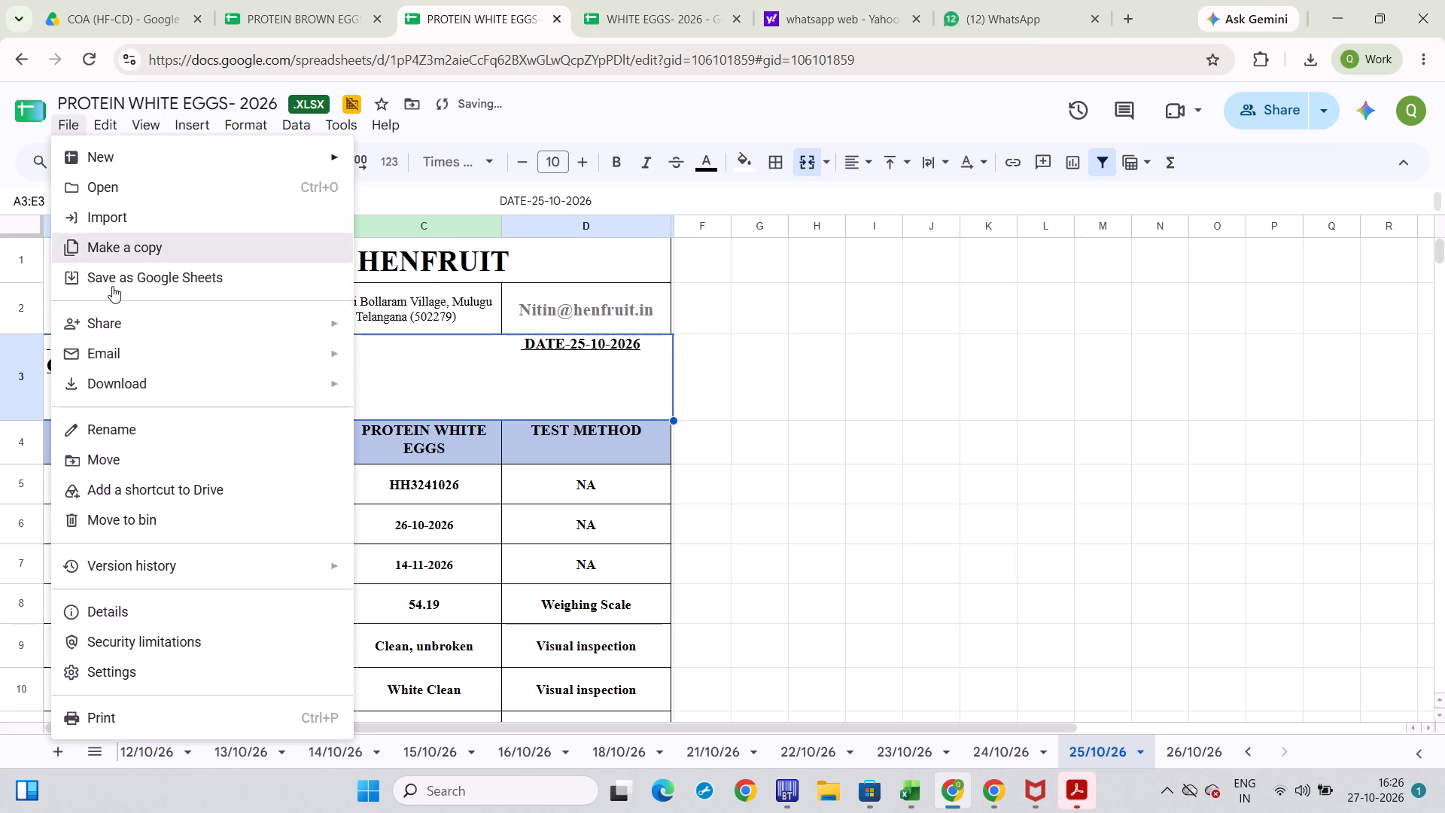
{"action": "left_click", "coordinate": [410, 455]}
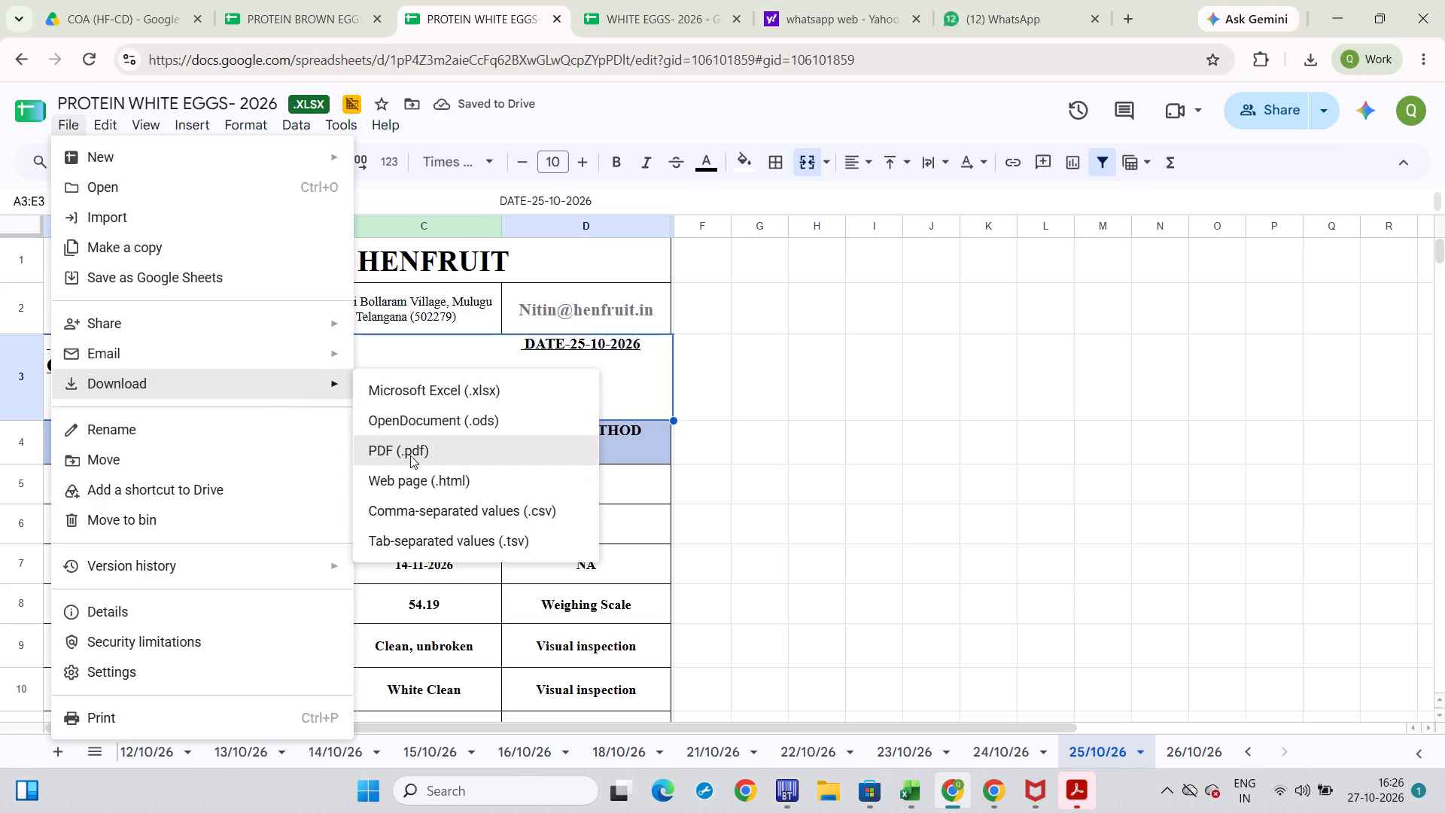
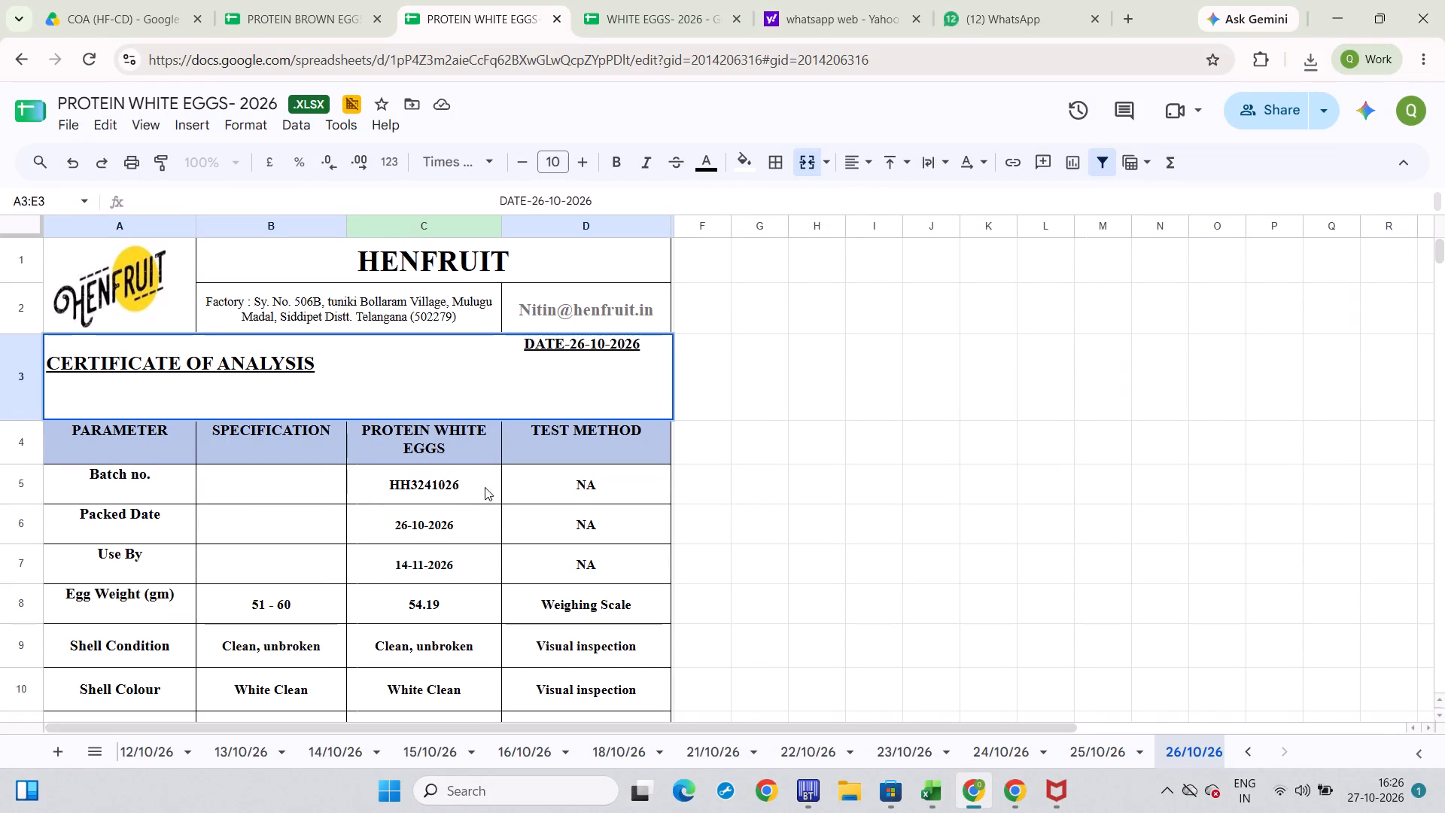
Set the batch number on the 26/10/26 protein white eggs sheet to HH7251026.
{"action": "double_click", "coordinate": [479, 501]}
{"action": "key", "text": "BackSpace"}
{"action": "key", "text": "BackSpace"}
{"action": "key", "text": "BackSpace"}
{"action": "key", "text": "BackSpace"}
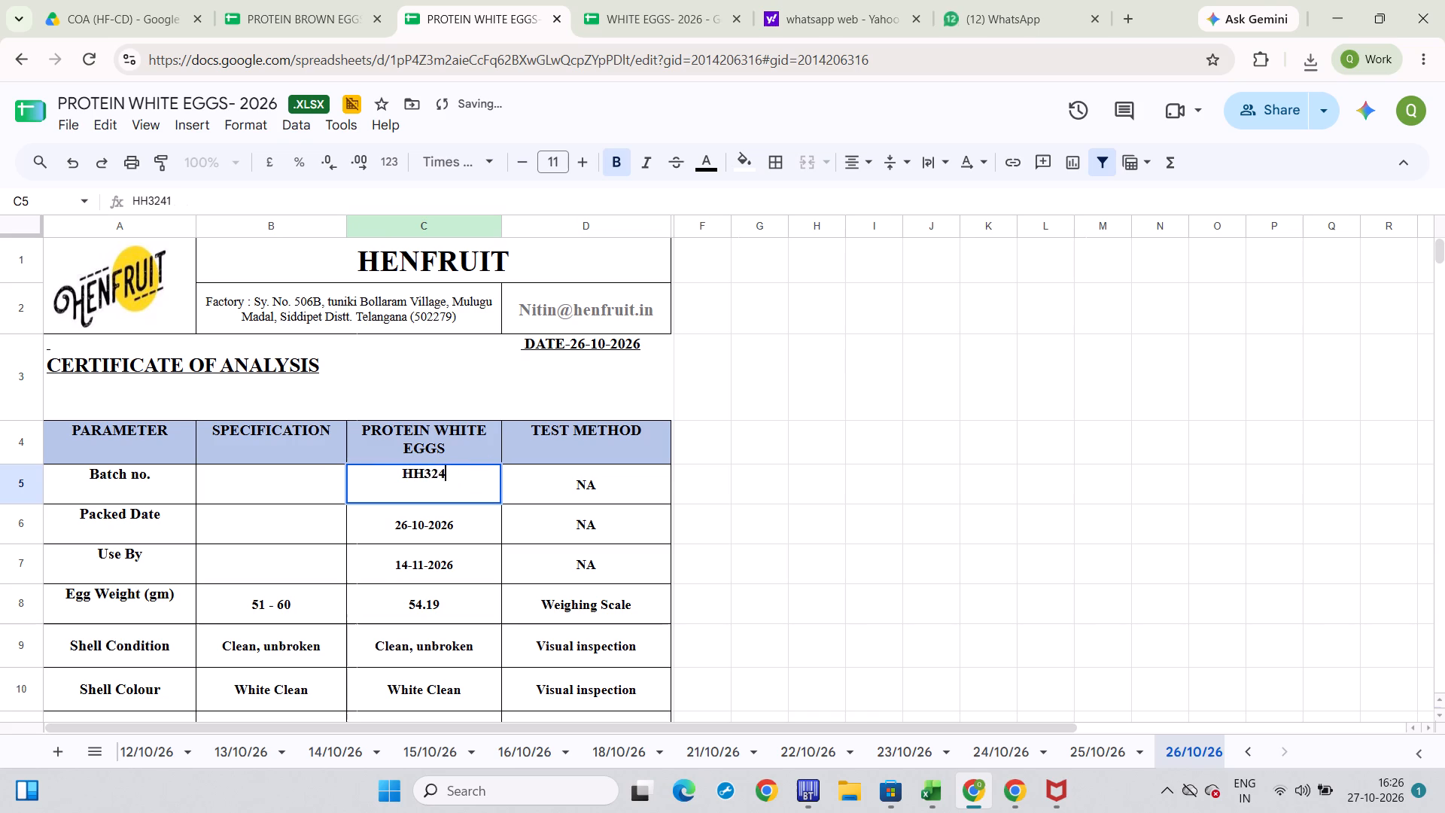
{"action": "key", "text": "BackSpace"}
{"action": "key", "text": "BackSpace"}
{"action": "key", "text": "BackSpace"}
{"action": "key", "text": "7"}
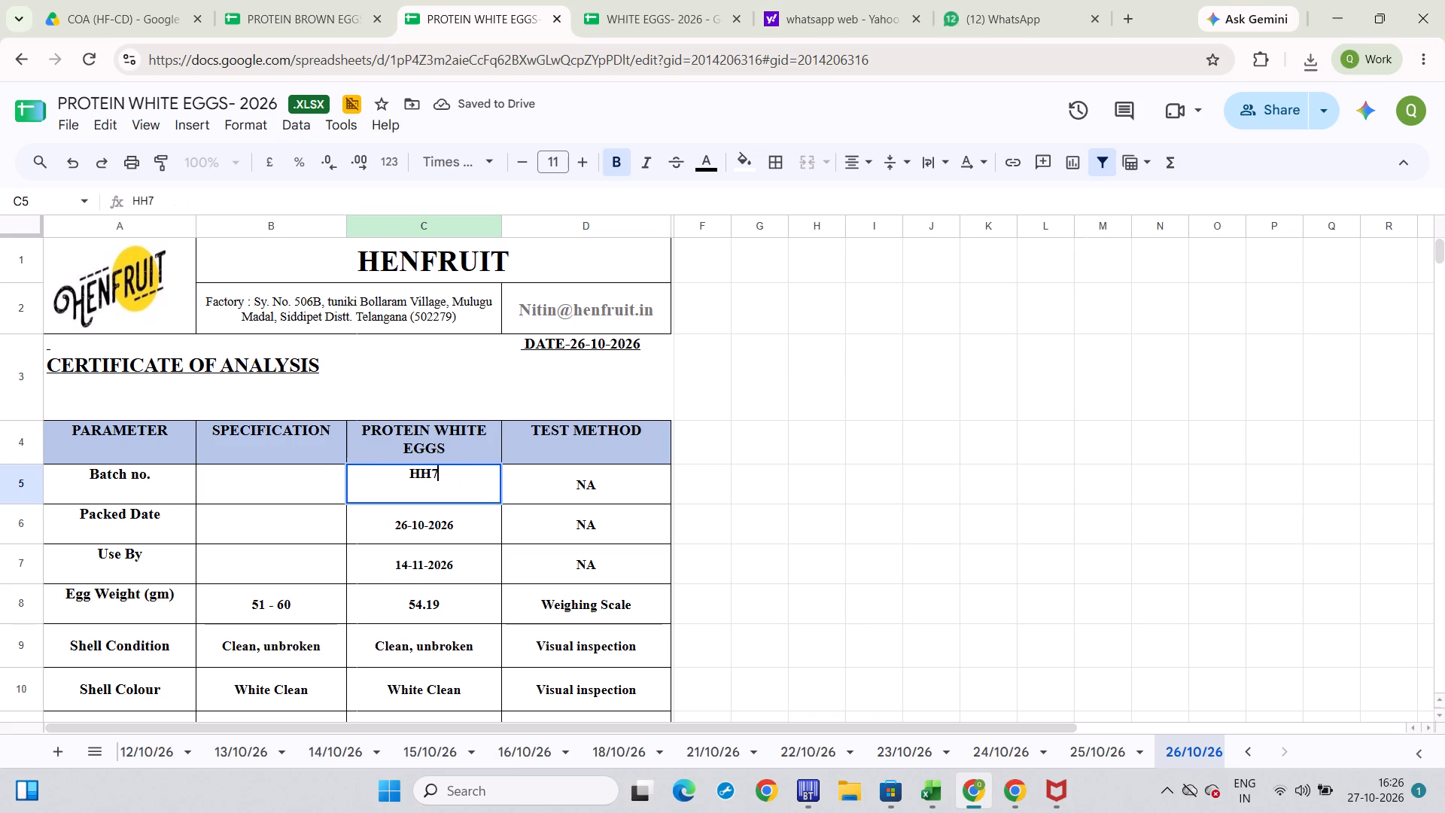
{"action": "key", "text": "2"}
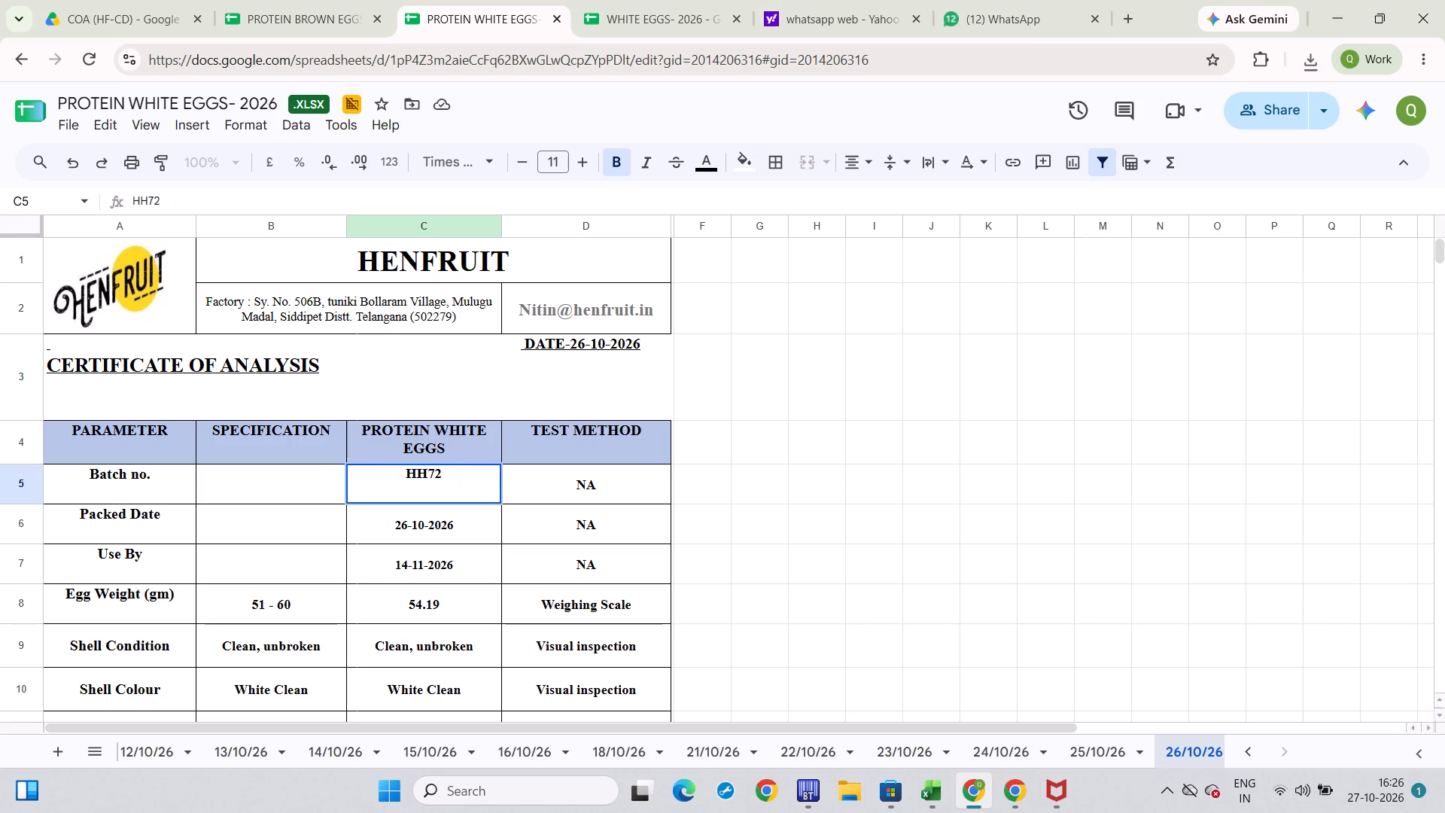
{"action": "type", "text": "51026"}
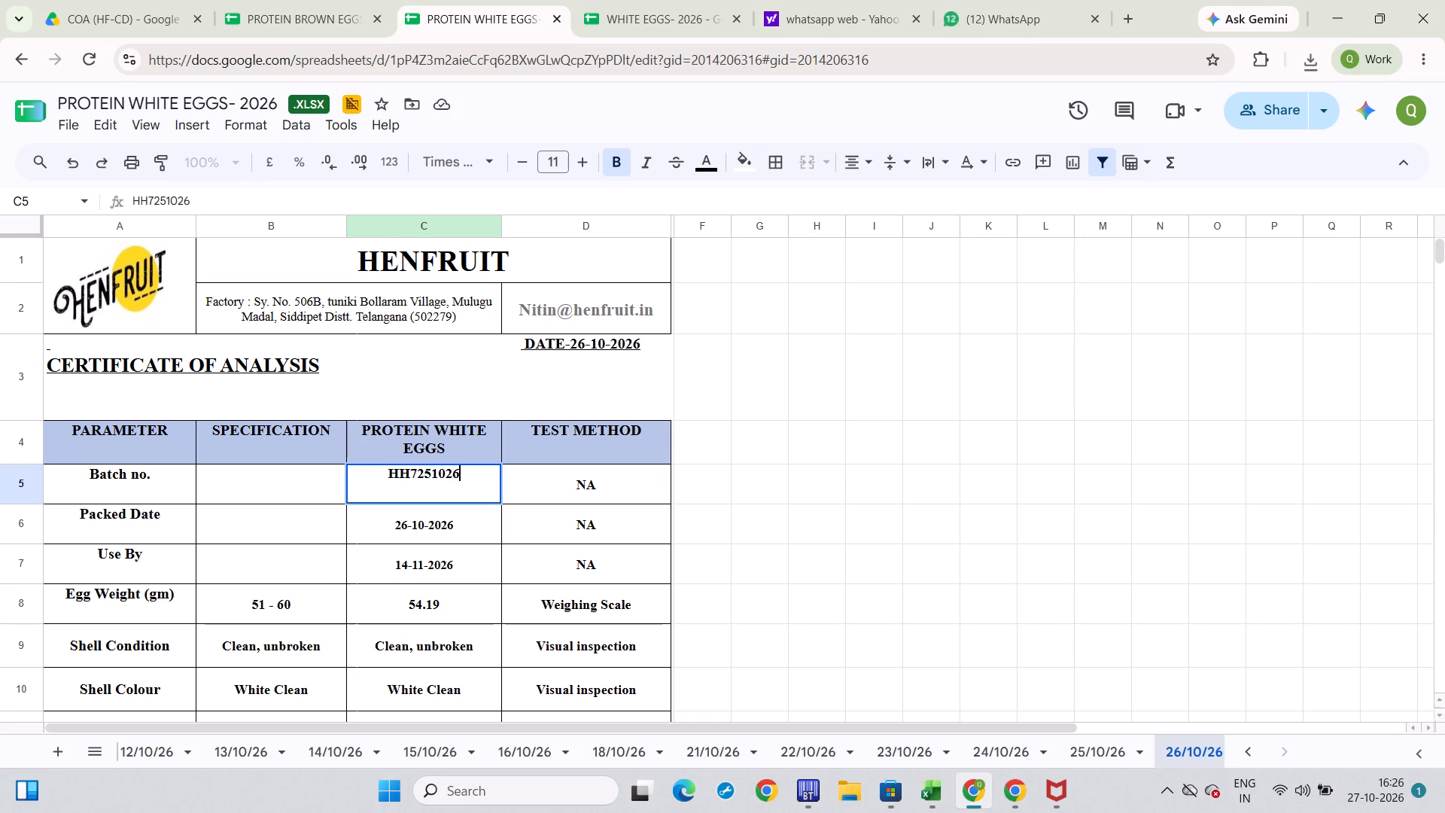
Set the packed date to 27-10-2026 and the use-by date to 15-11-2026 on the 26/10/26 protein white eggs sheet.
{"action": "double_click", "coordinate": [458, 546]}
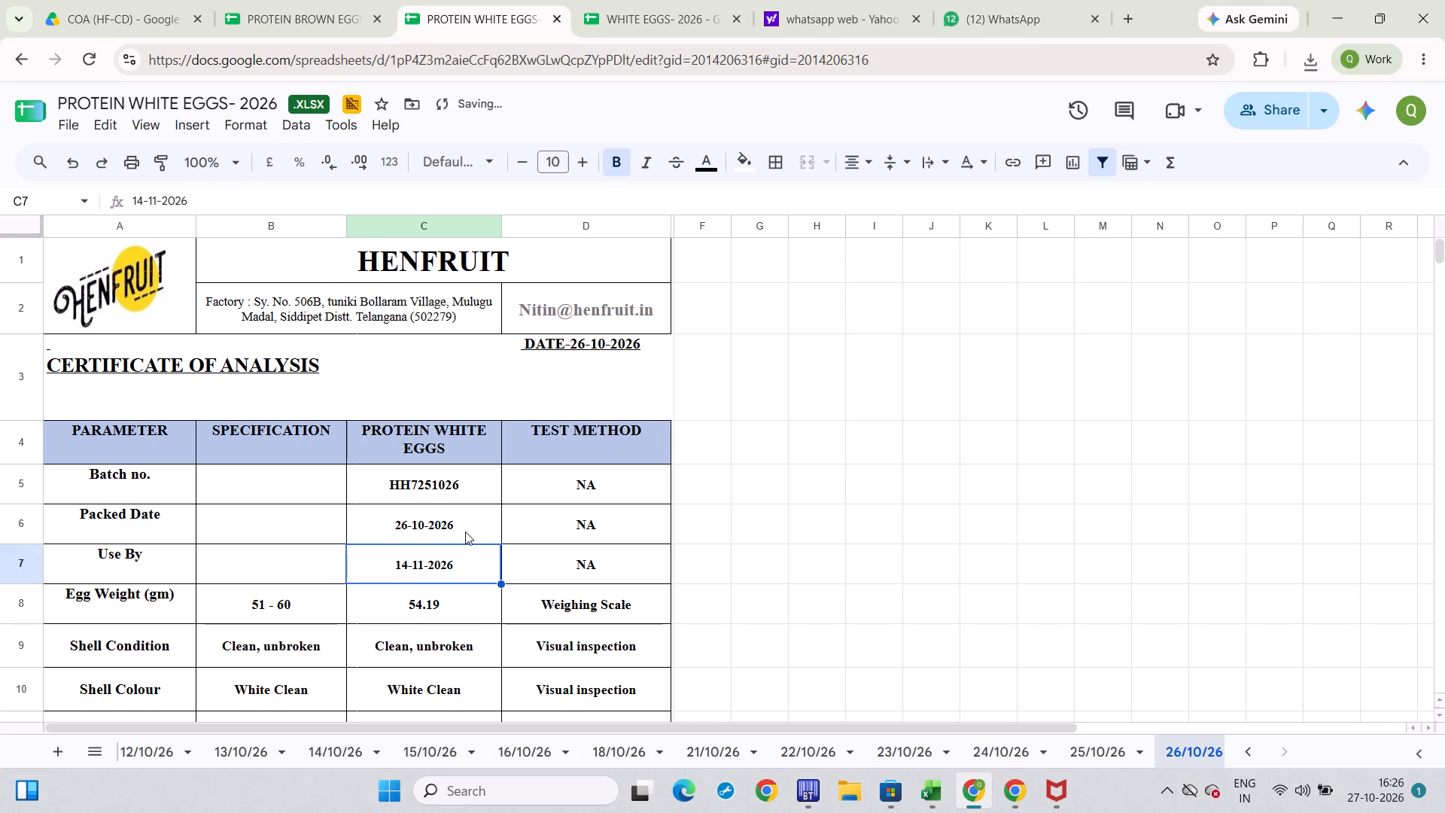
{"action": "double_click", "coordinate": [467, 528]}
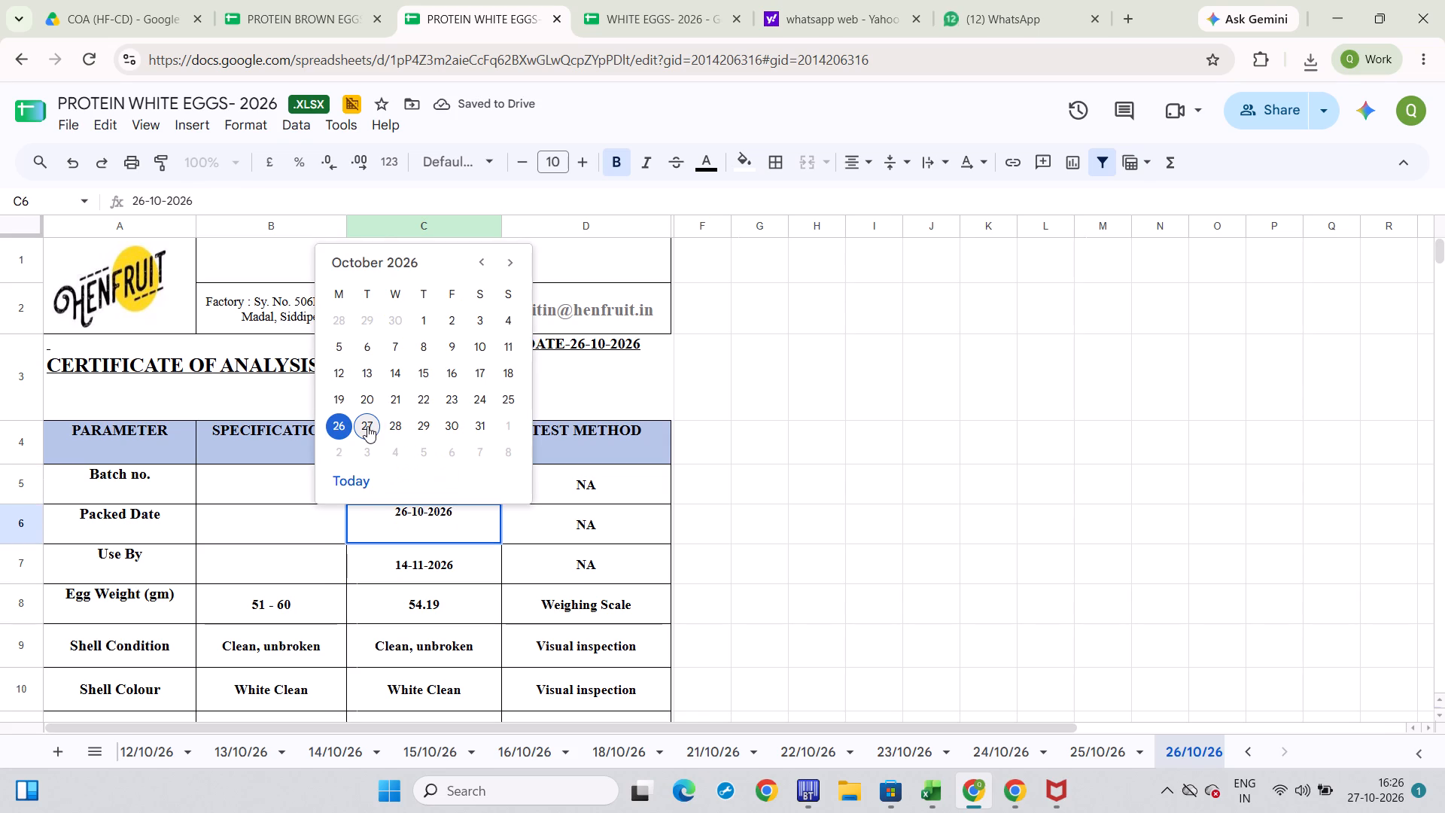
{"action": "left_click", "coordinate": [367, 426]}
{"action": "double_click", "coordinate": [417, 557]}
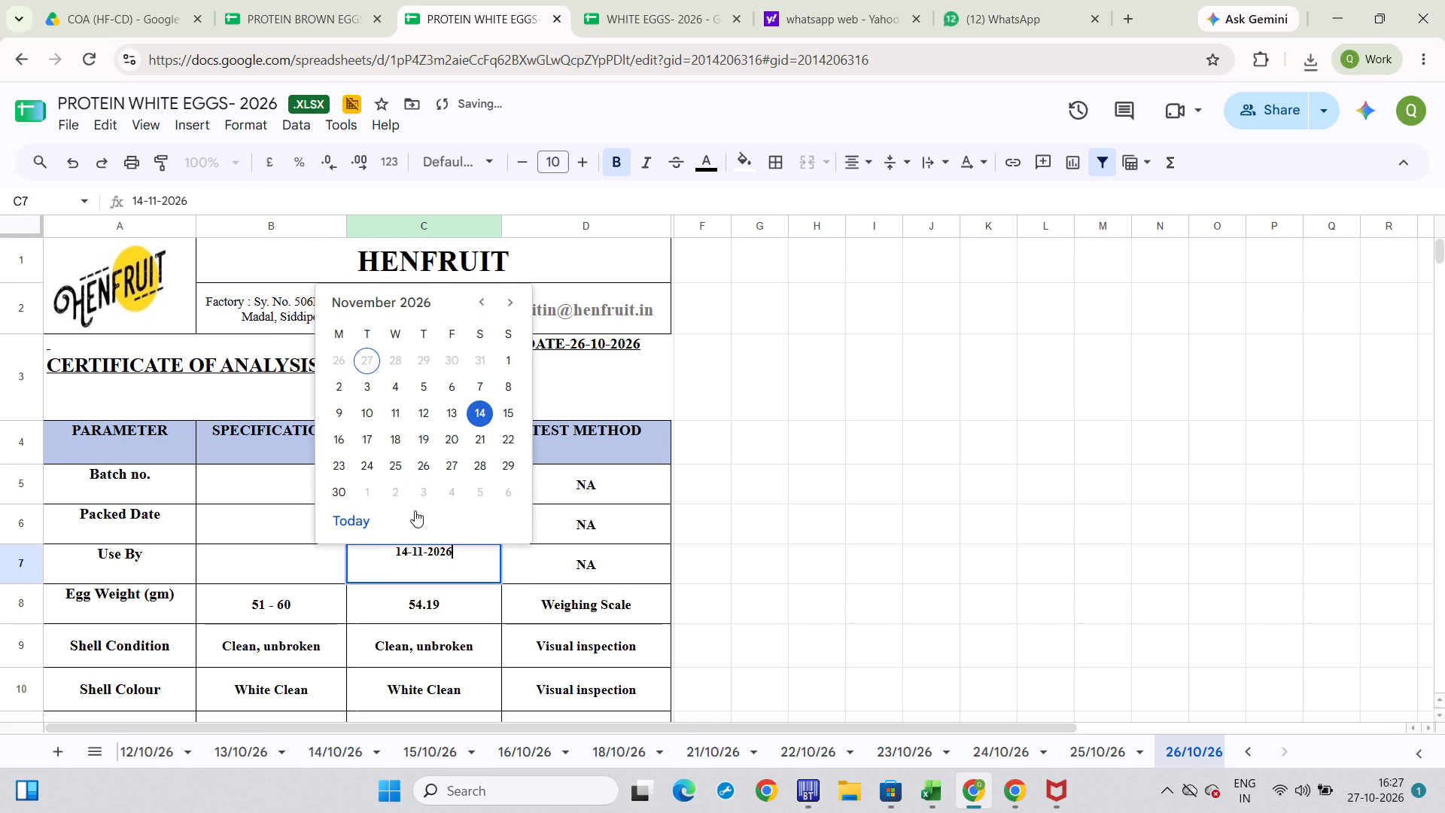
{"action": "left_click", "coordinate": [506, 410]}
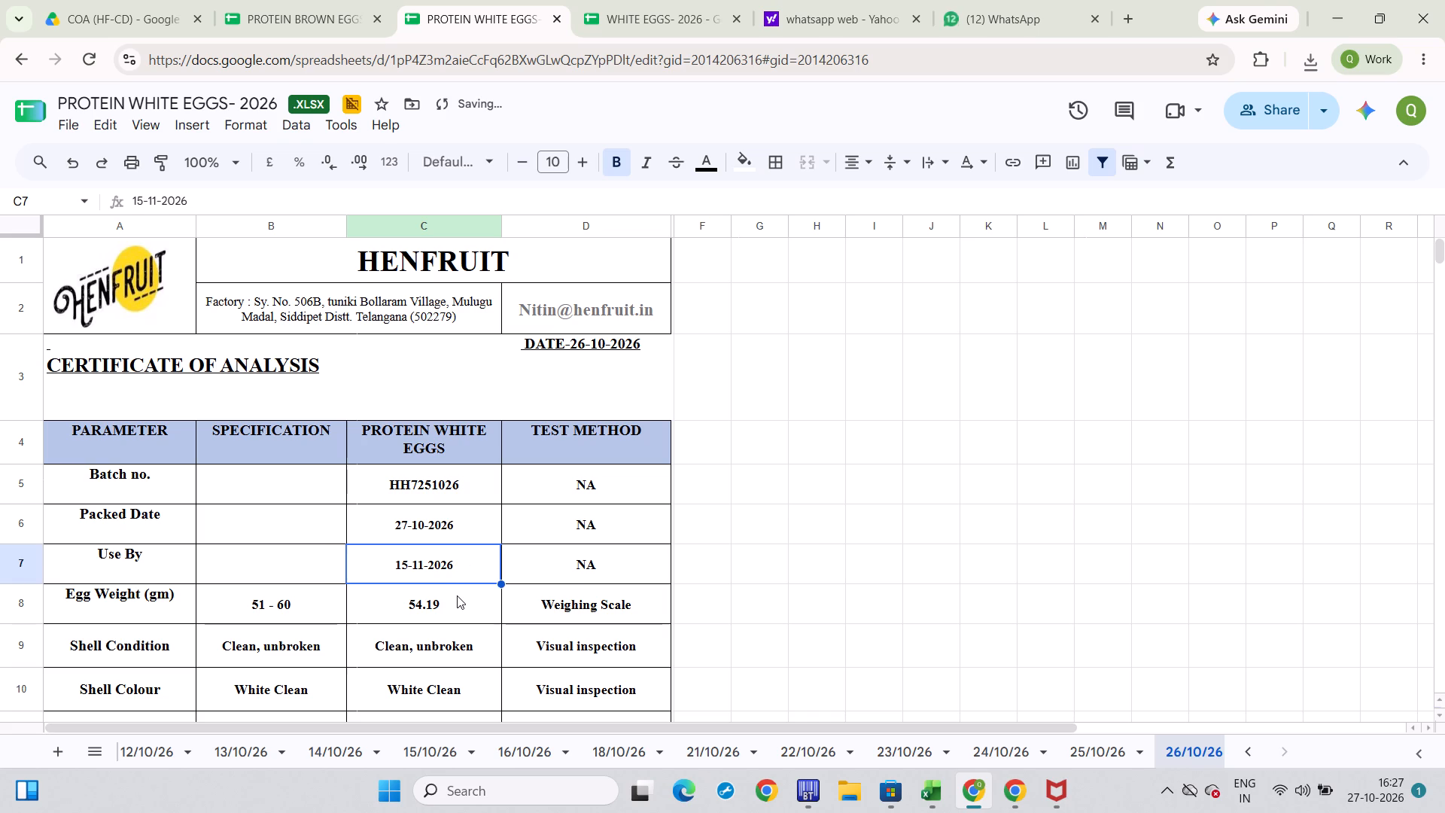
Set the protein white egg weight on the 26/10/26 sheet to 55.75.
{"action": "double_click", "coordinate": [457, 595]}
{"action": "key", "text": "BackSpace"}
{"action": "key", "text": "BackSpace"}
{"action": "key", "text": "BackSpace"}
{"action": "key", "text": "BackSpace"}
{"action": "key", "text": "BackSpace"}
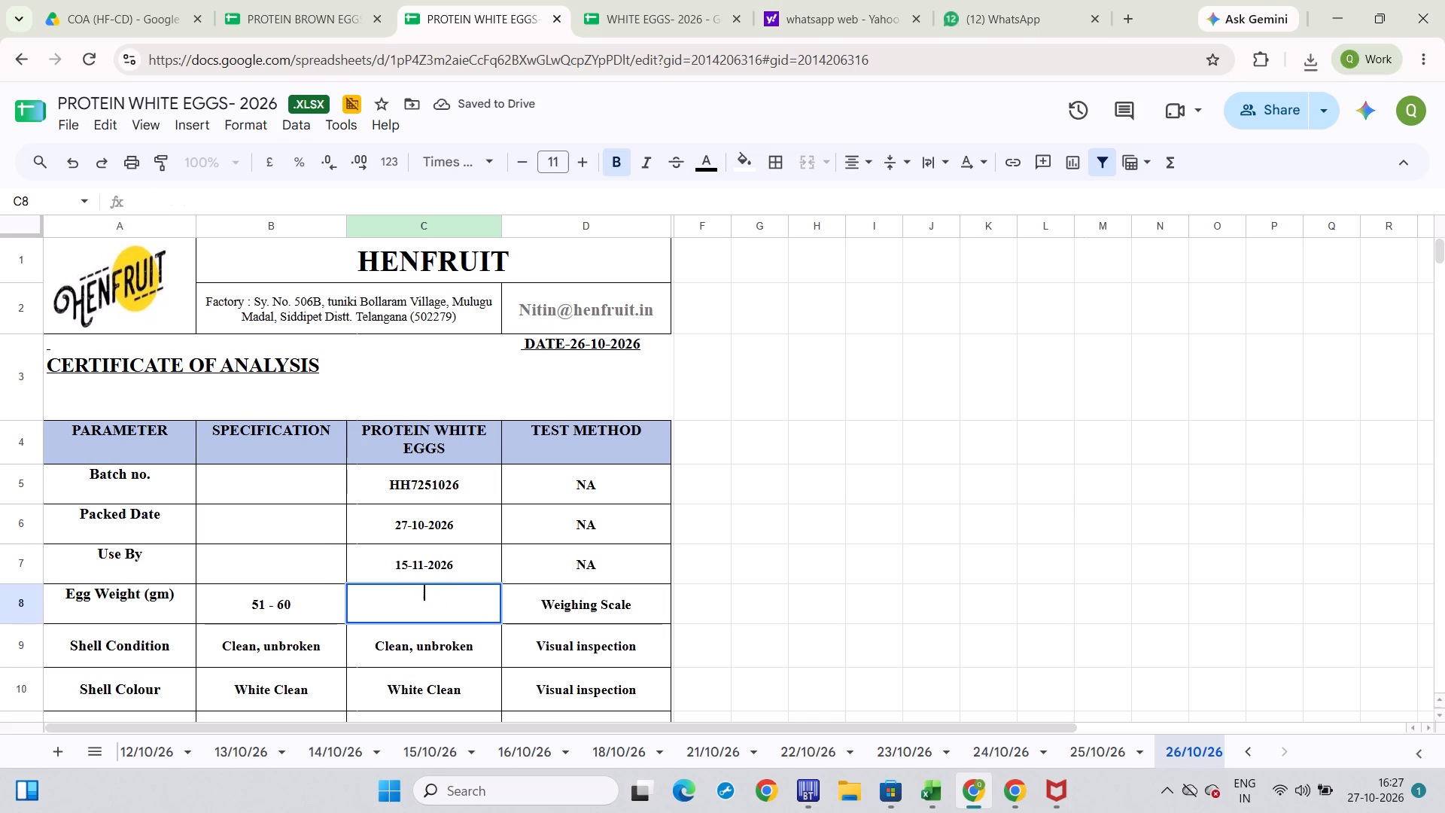
{"action": "type", "text": "55."}
{"action": "type", "text": "75"}
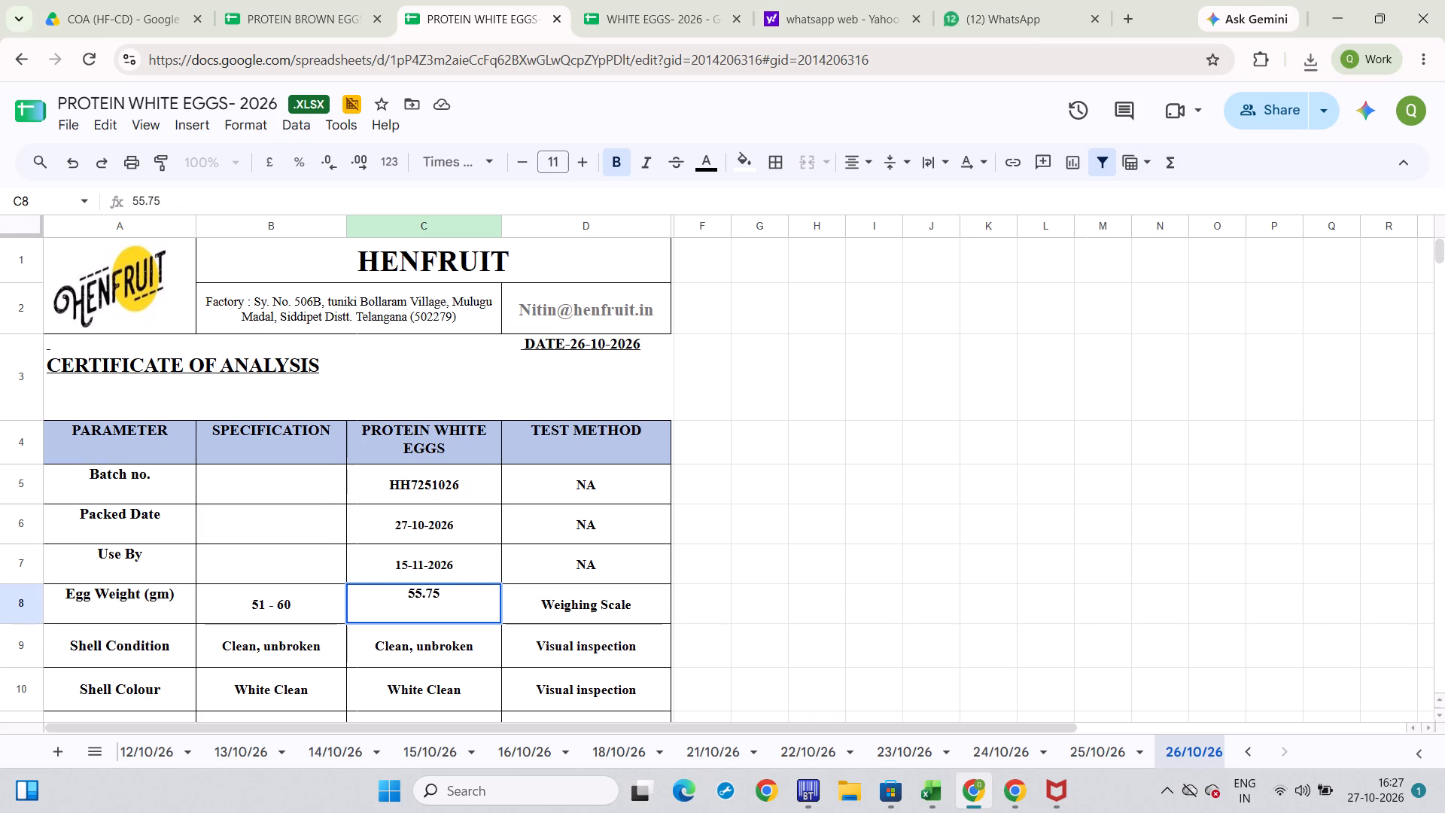
Export the current 26/10/26 protein white eggs sheet as a PDF in landscape Letter format.
{"action": "left_click", "coordinate": [71, 125]}
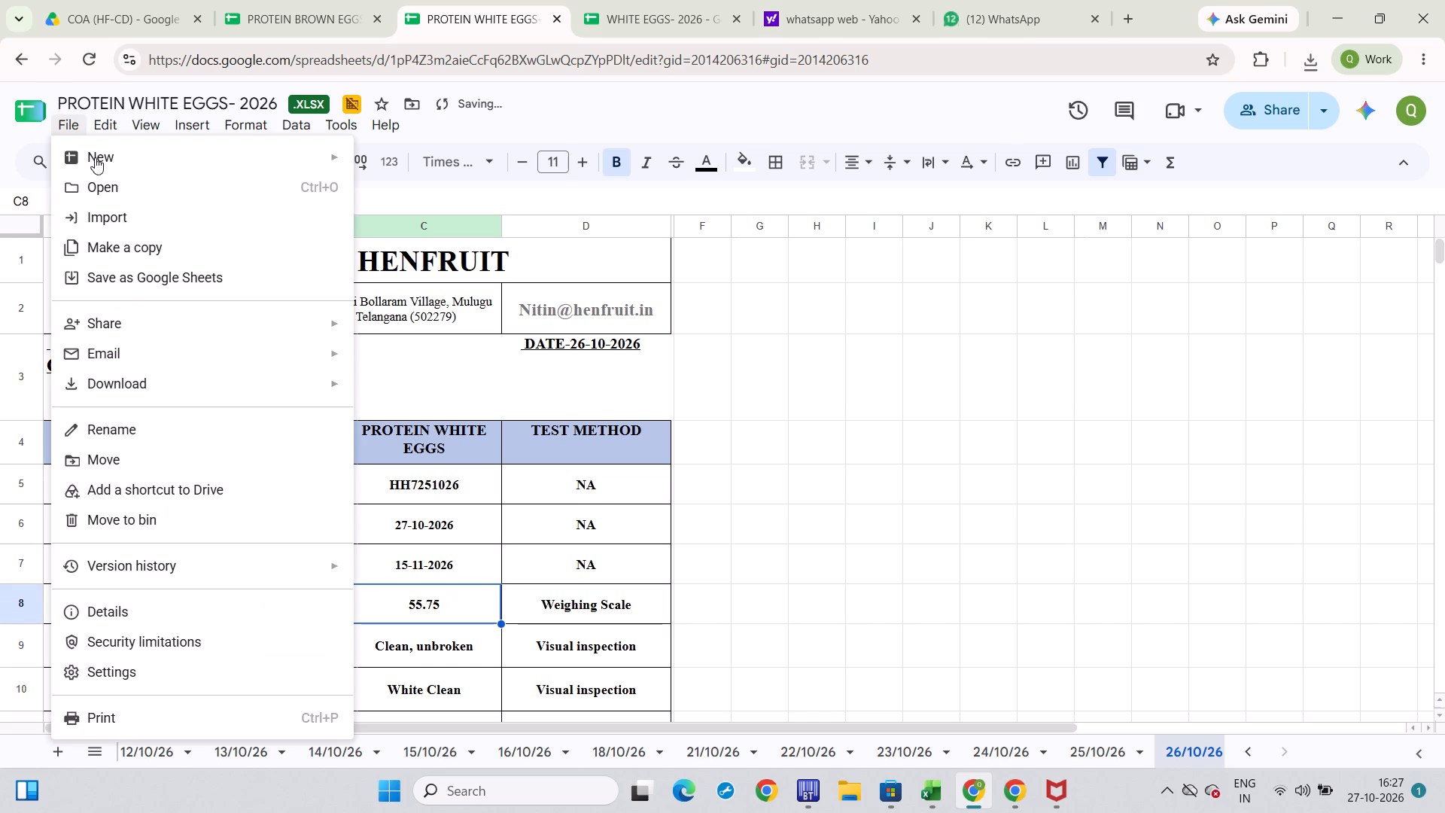
{"action": "left_click", "coordinate": [423, 460]}
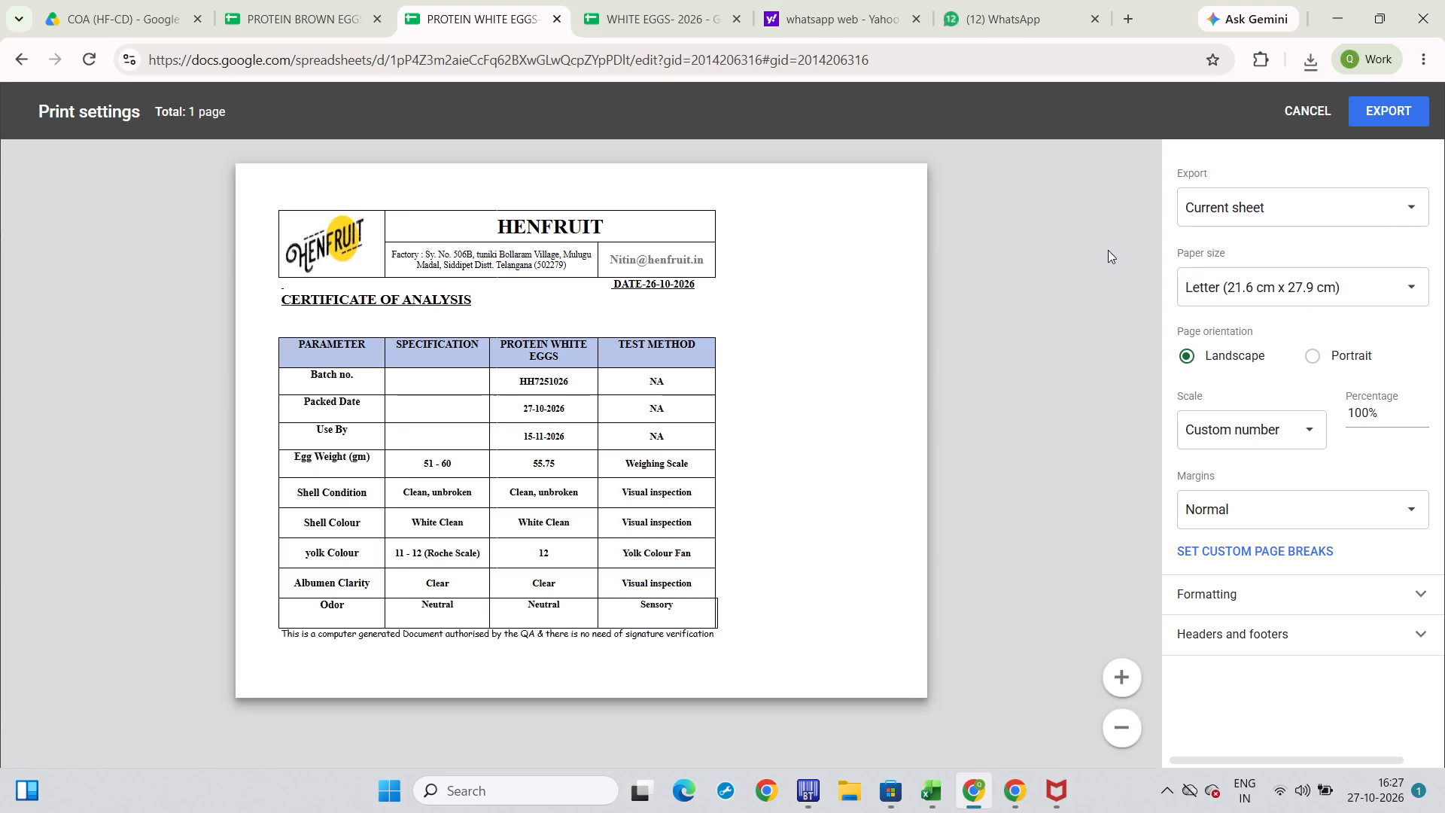
{"action": "left_click", "coordinate": [1407, 119]}
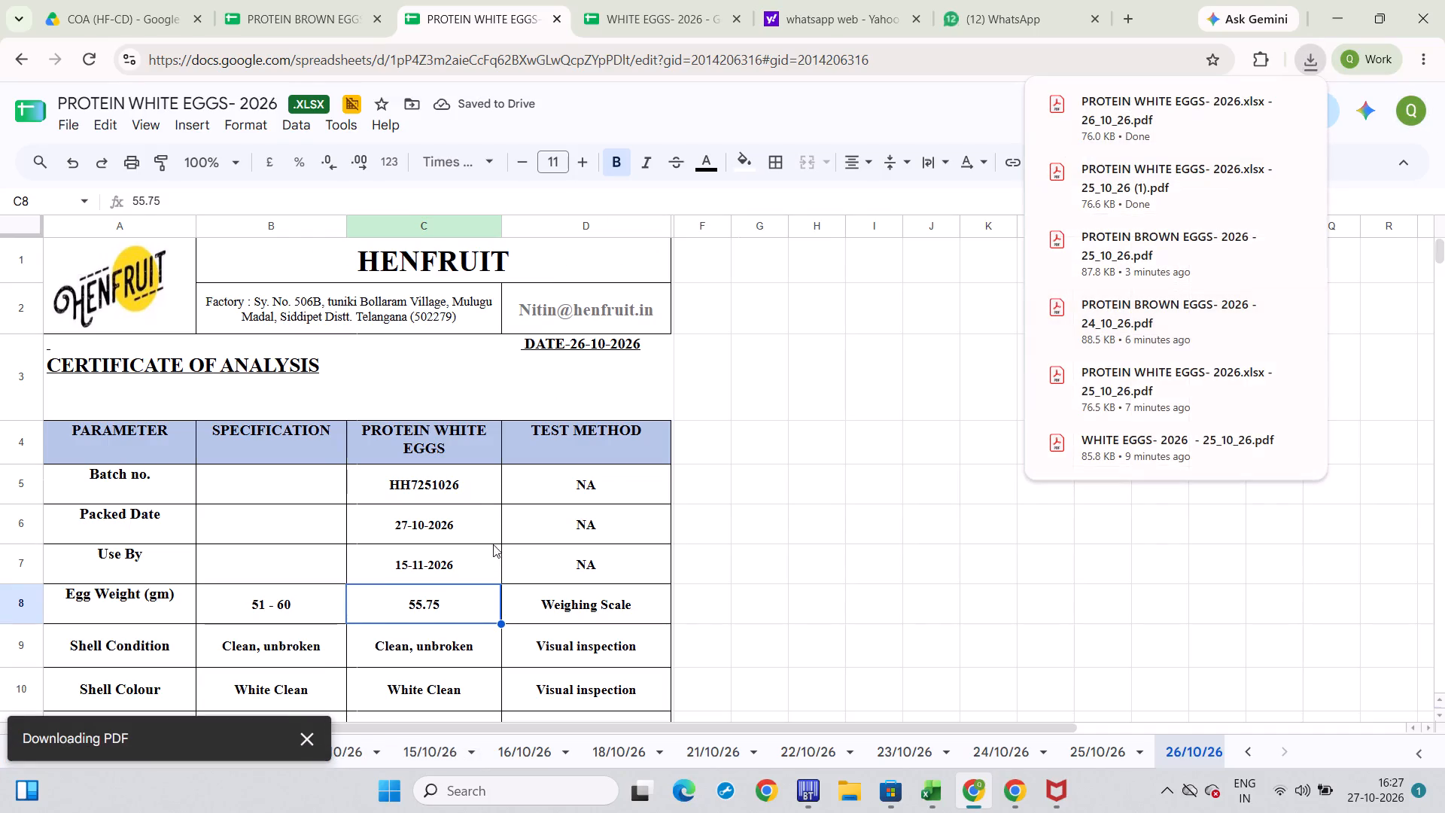
Return to the 26/10/26 protein white eggs sheet and change its batch number to HH7251027.
{"action": "left_click", "coordinate": [473, 495]}
{"action": "left_click", "coordinate": [473, 495]}
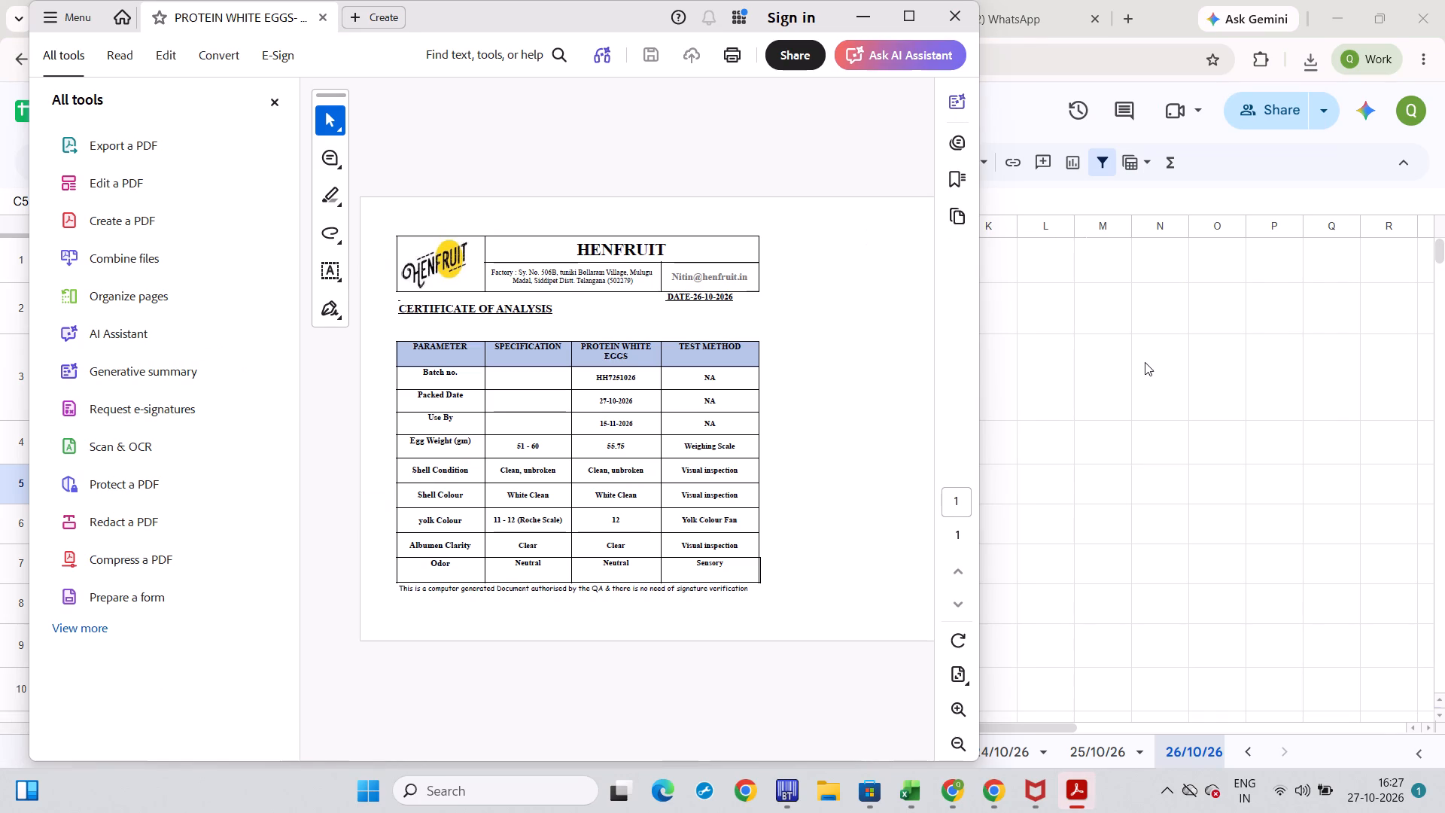
{"action": "left_click", "coordinate": [1145, 362]}
{"action": "double_click", "coordinate": [467, 488]}
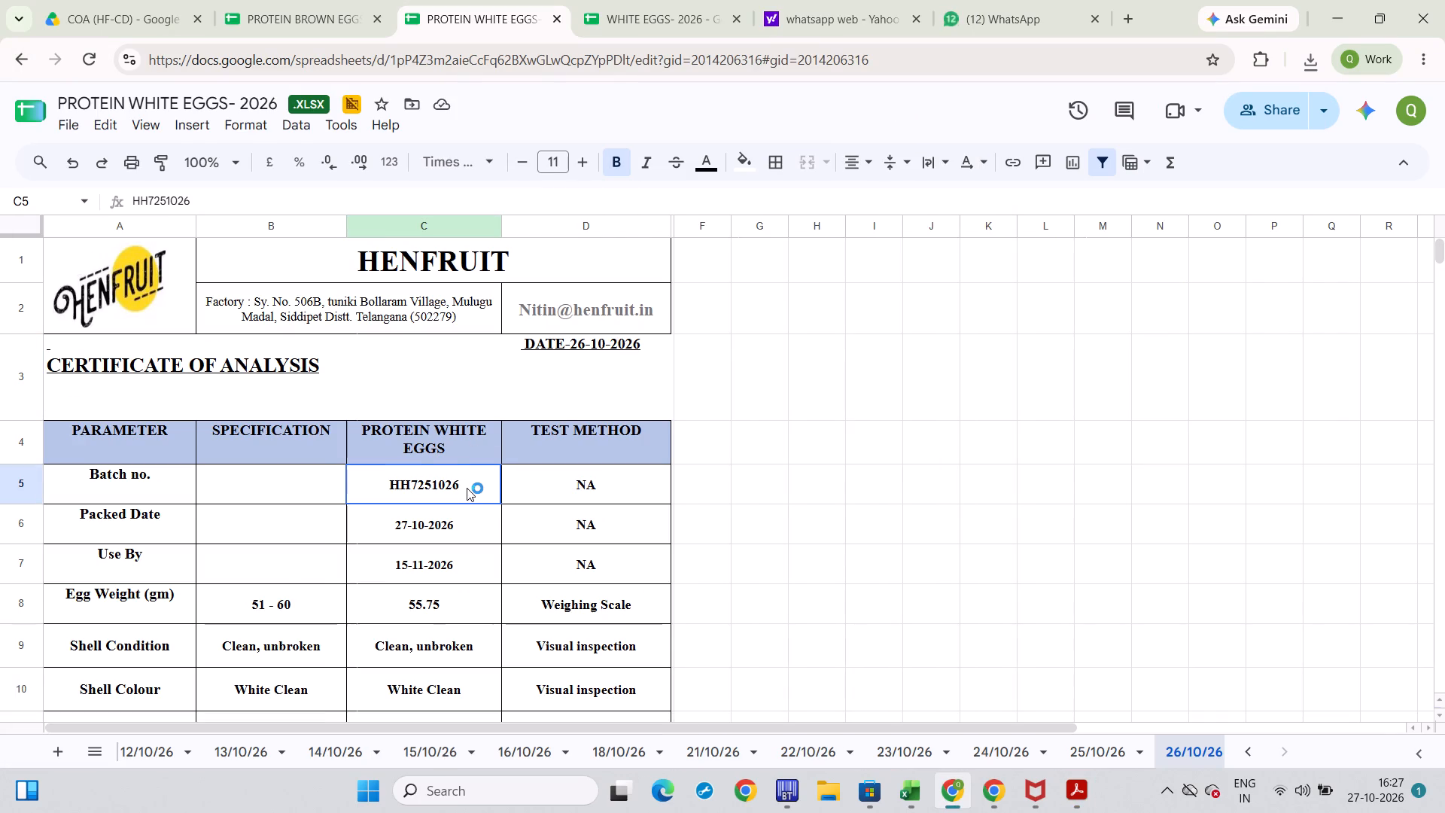
{"action": "key", "text": "BackSpace"}
{"action": "key", "text": "7"}
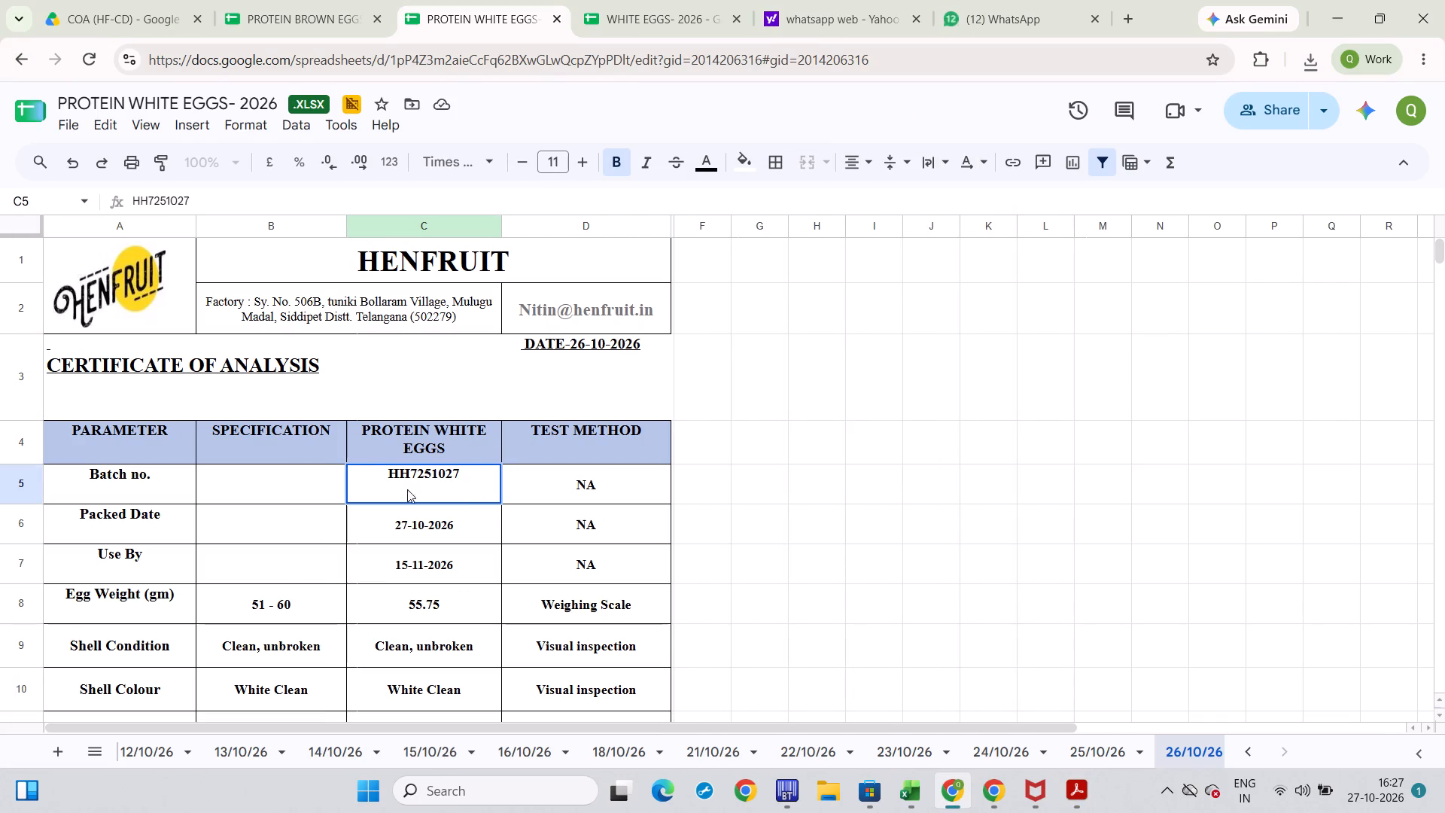
Download the current 26/10/26 protein white eggs sheet again as a PDF with the corrected batch number.
{"action": "left_click", "coordinate": [71, 131]}
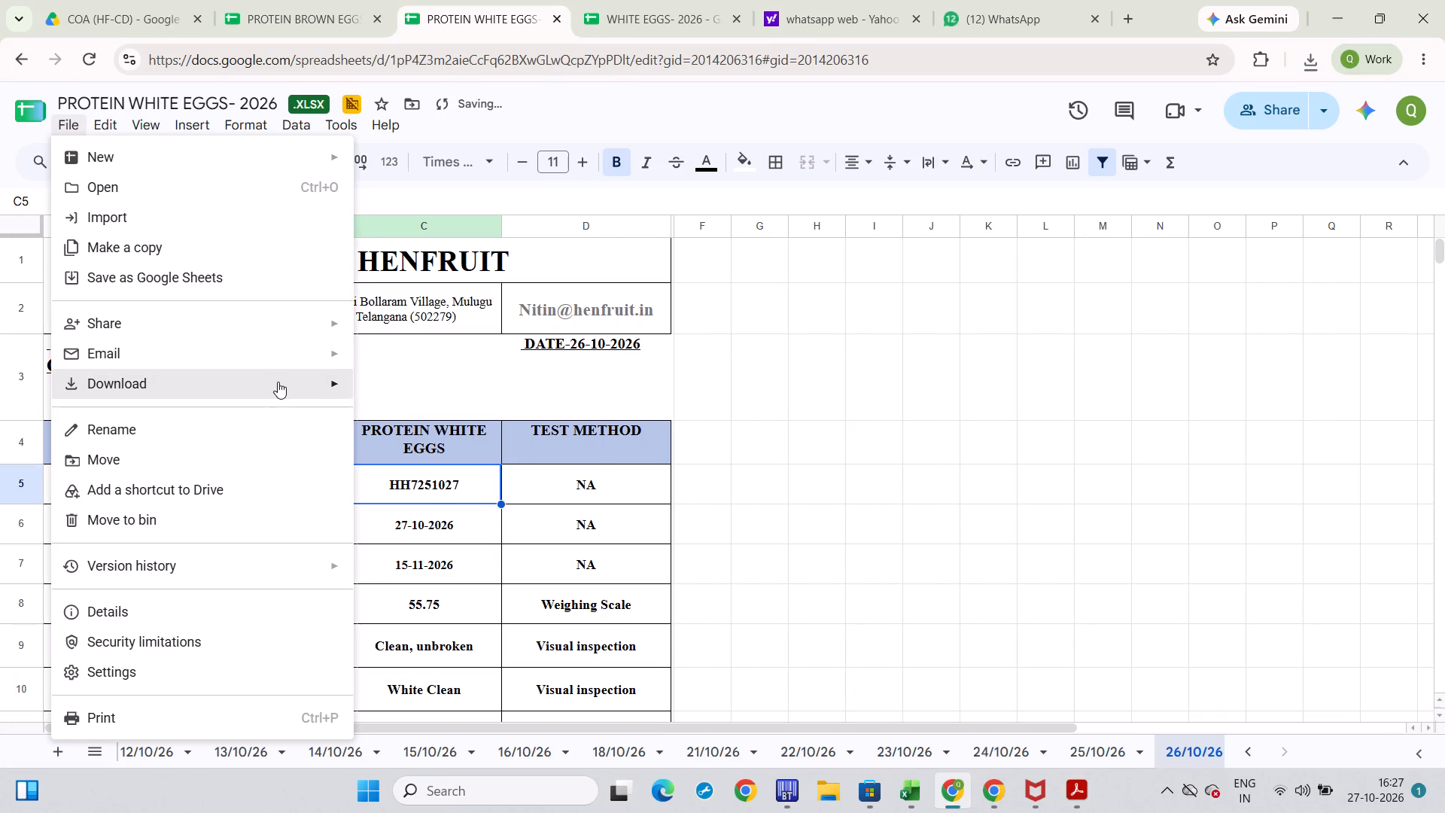
{"action": "left_click", "coordinate": [462, 459]}
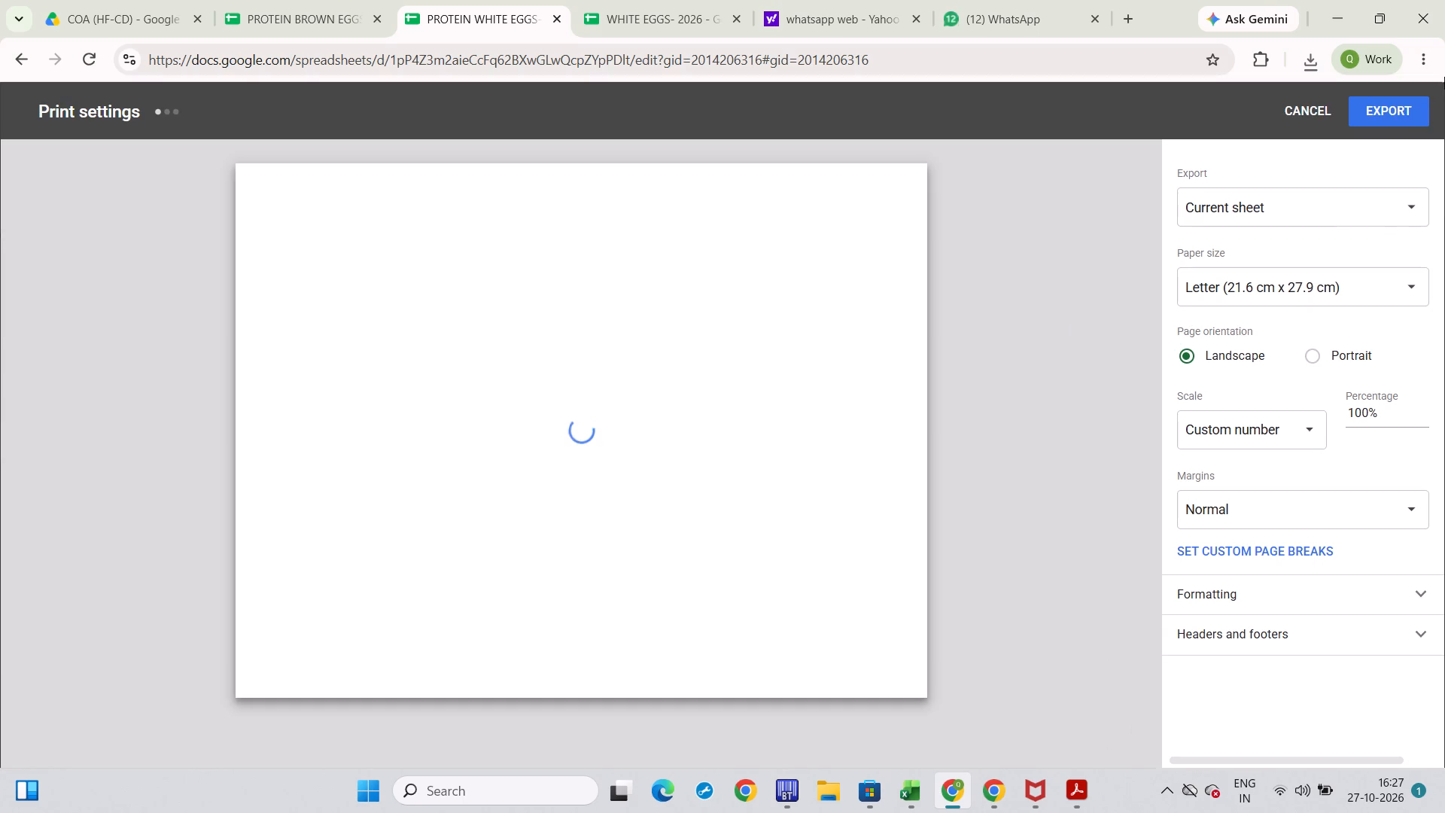
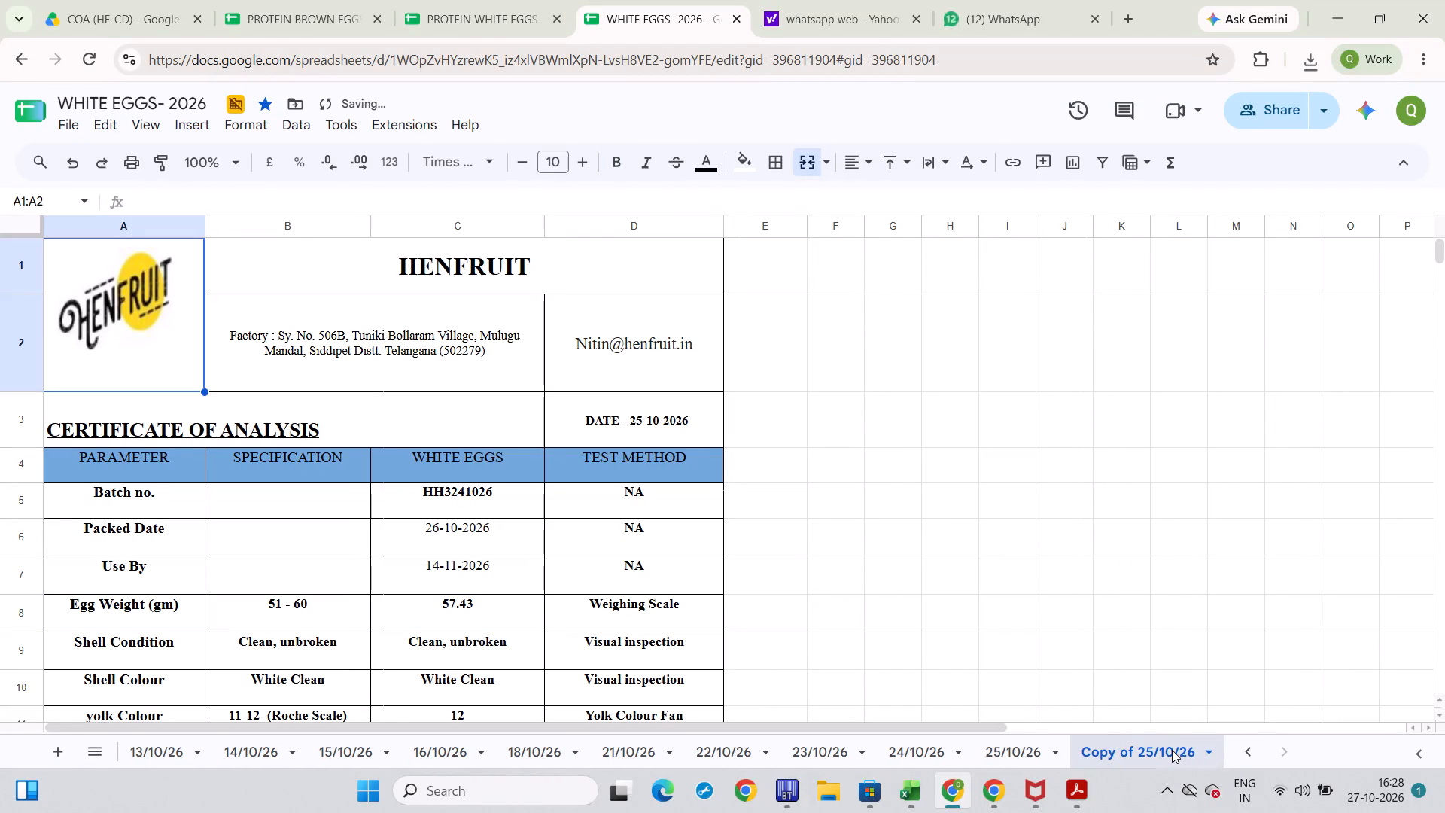
Rename the copied 25/10/26 sheet in the WHITE EGGS- 2026 spreadsheet as 26/10/26.
{"action": "key", "text": "BackSpace"}
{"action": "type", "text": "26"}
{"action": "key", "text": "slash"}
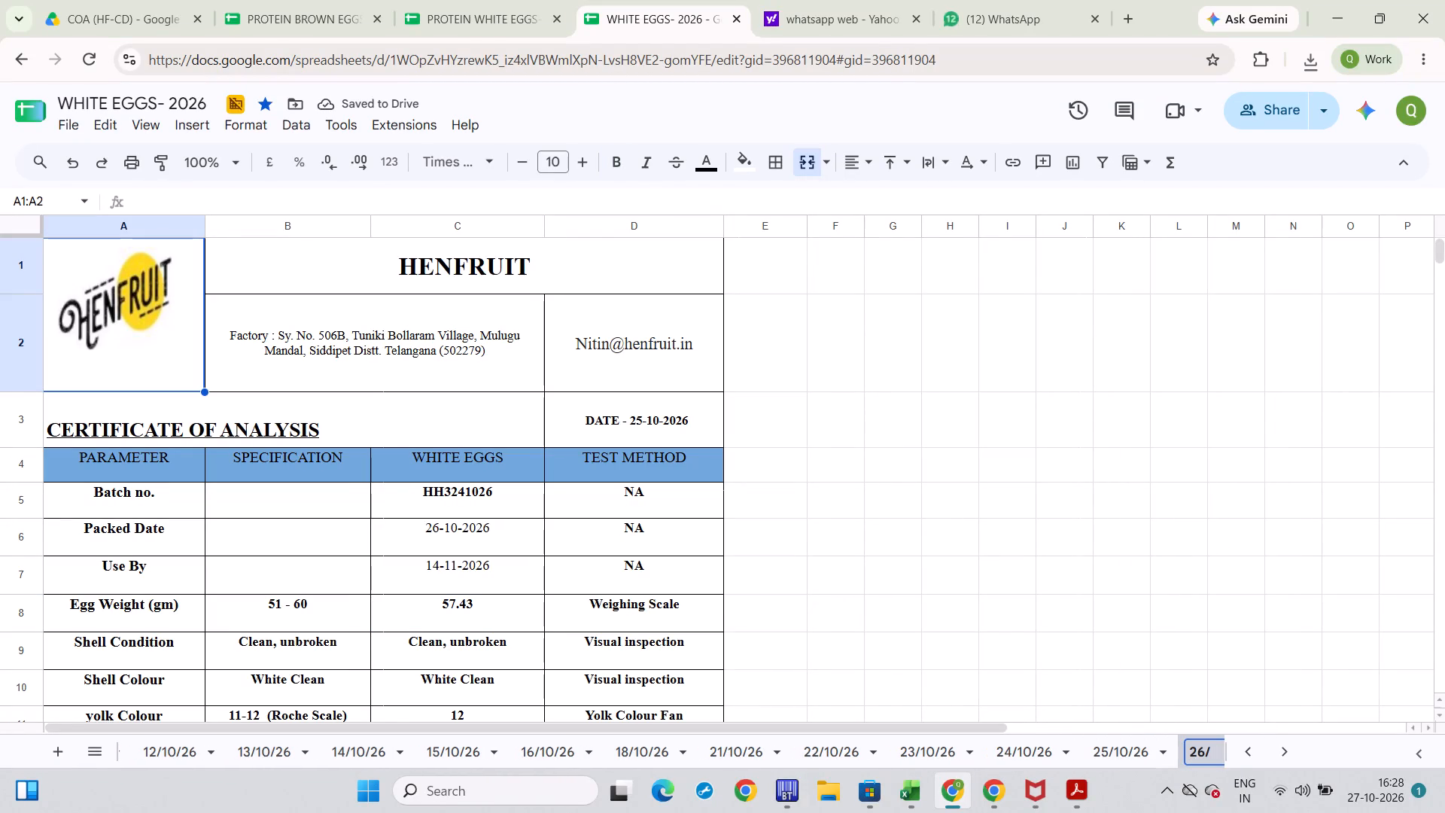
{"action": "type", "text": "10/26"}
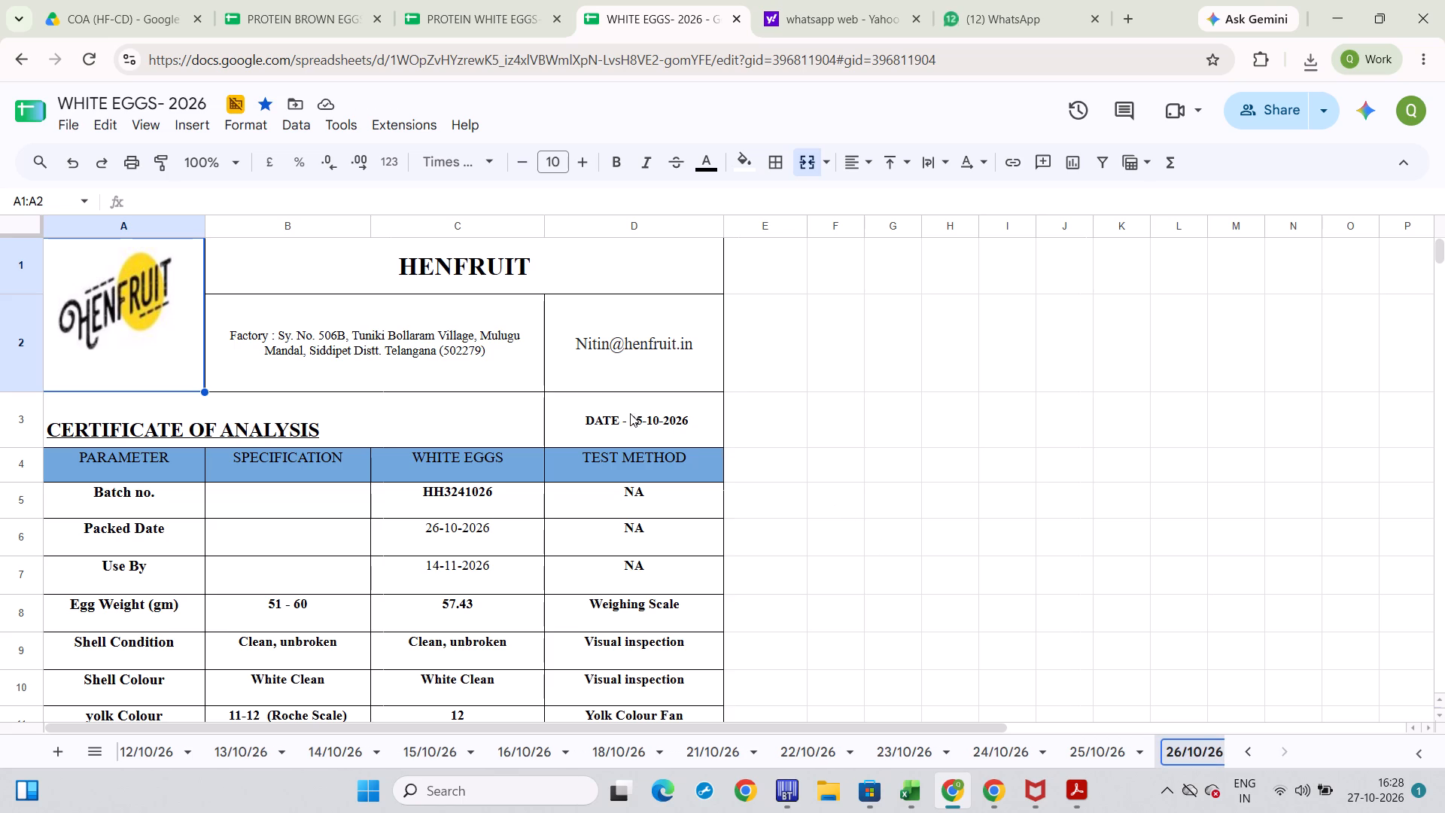
Open the certificate date on the 26/10/26 white eggs sheet for editing and clear the last digit of its day.
{"action": "double_click", "coordinate": [646, 418]}
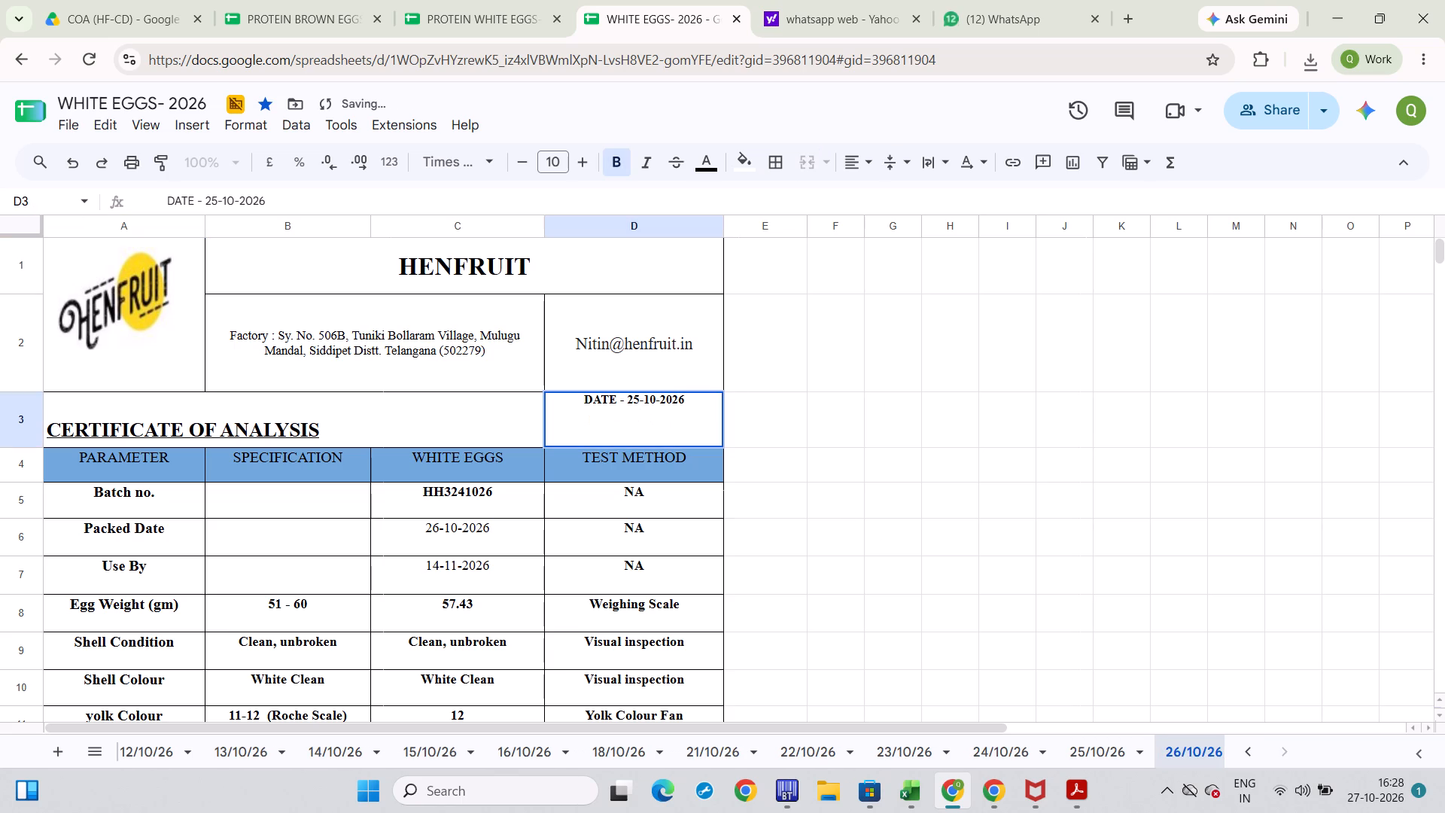
{"action": "left_click", "coordinate": [642, 398]}
{"action": "key", "text": "BackSpace"}
{"action": "key", "text": "BackSpace"}
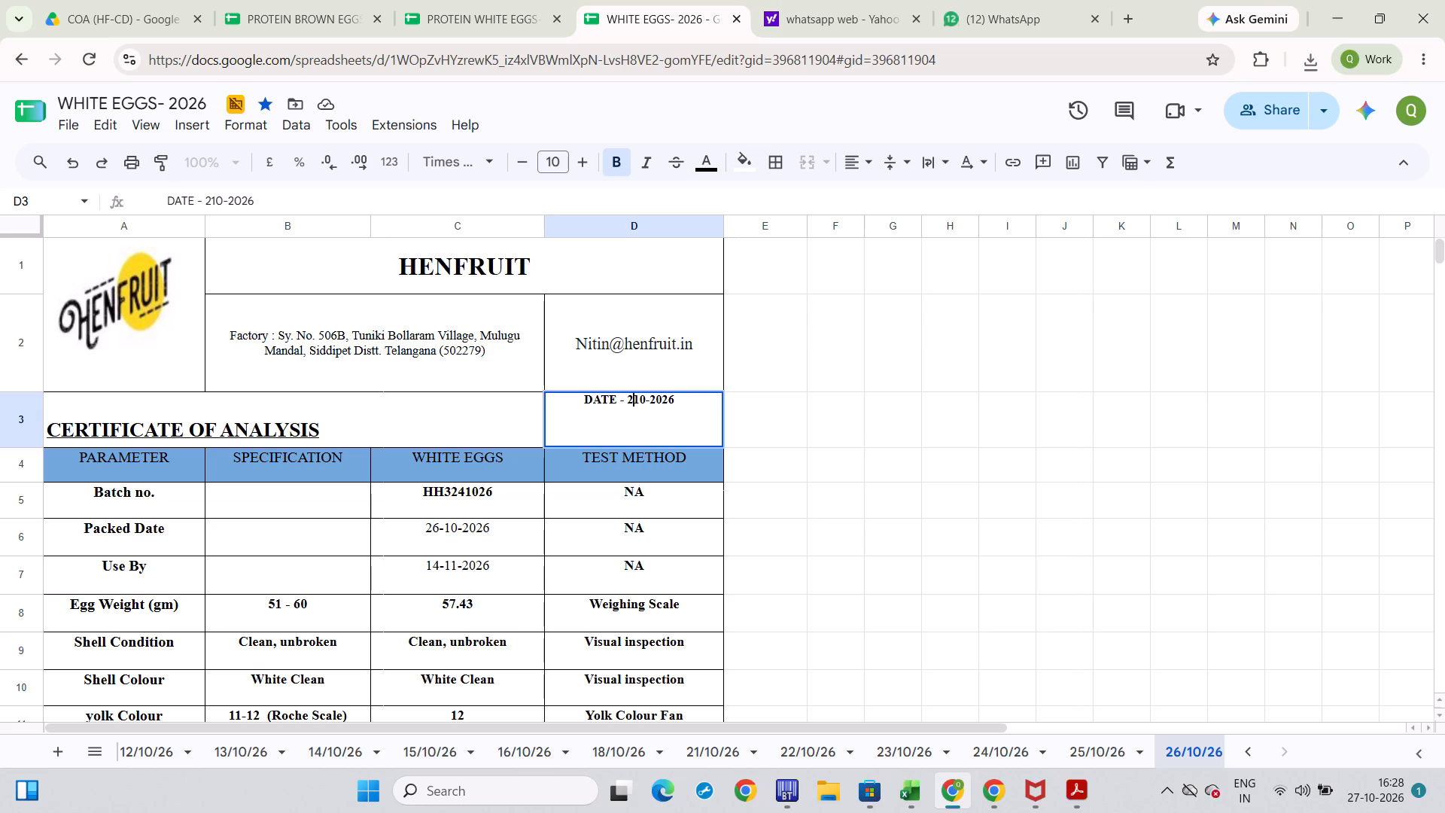
Complete the certificate date on the 26/10/26 white eggs sheet as 26-10-2026.
{"action": "key", "text": "6"}
{"action": "key", "text": "minus"}
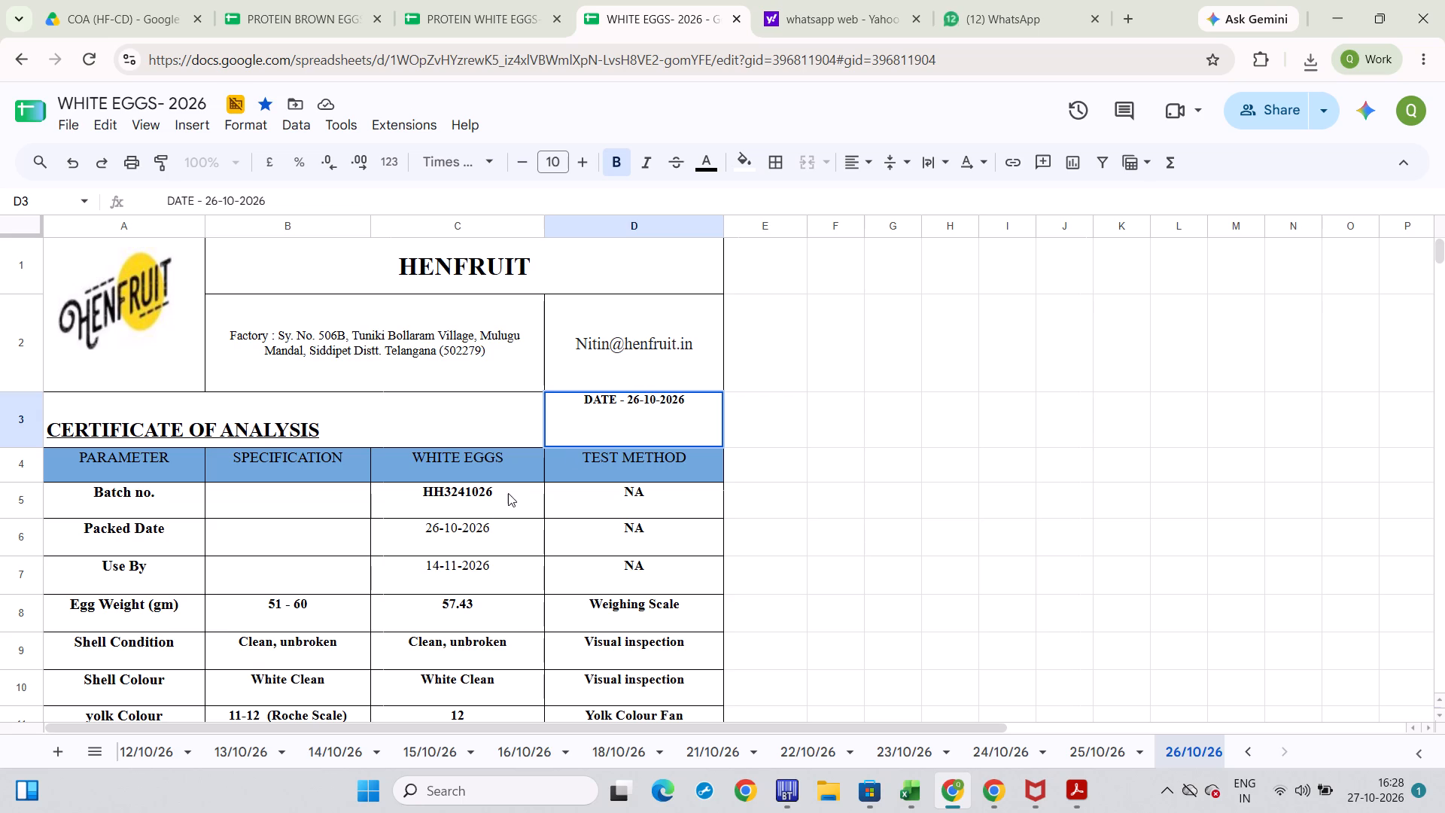
Replace the batch number on the 26/10/26 white eggs sheet with a new one beginning HH725.
{"action": "left_click", "coordinate": [508, 493]}
{"action": "double_click", "coordinate": [508, 493]}
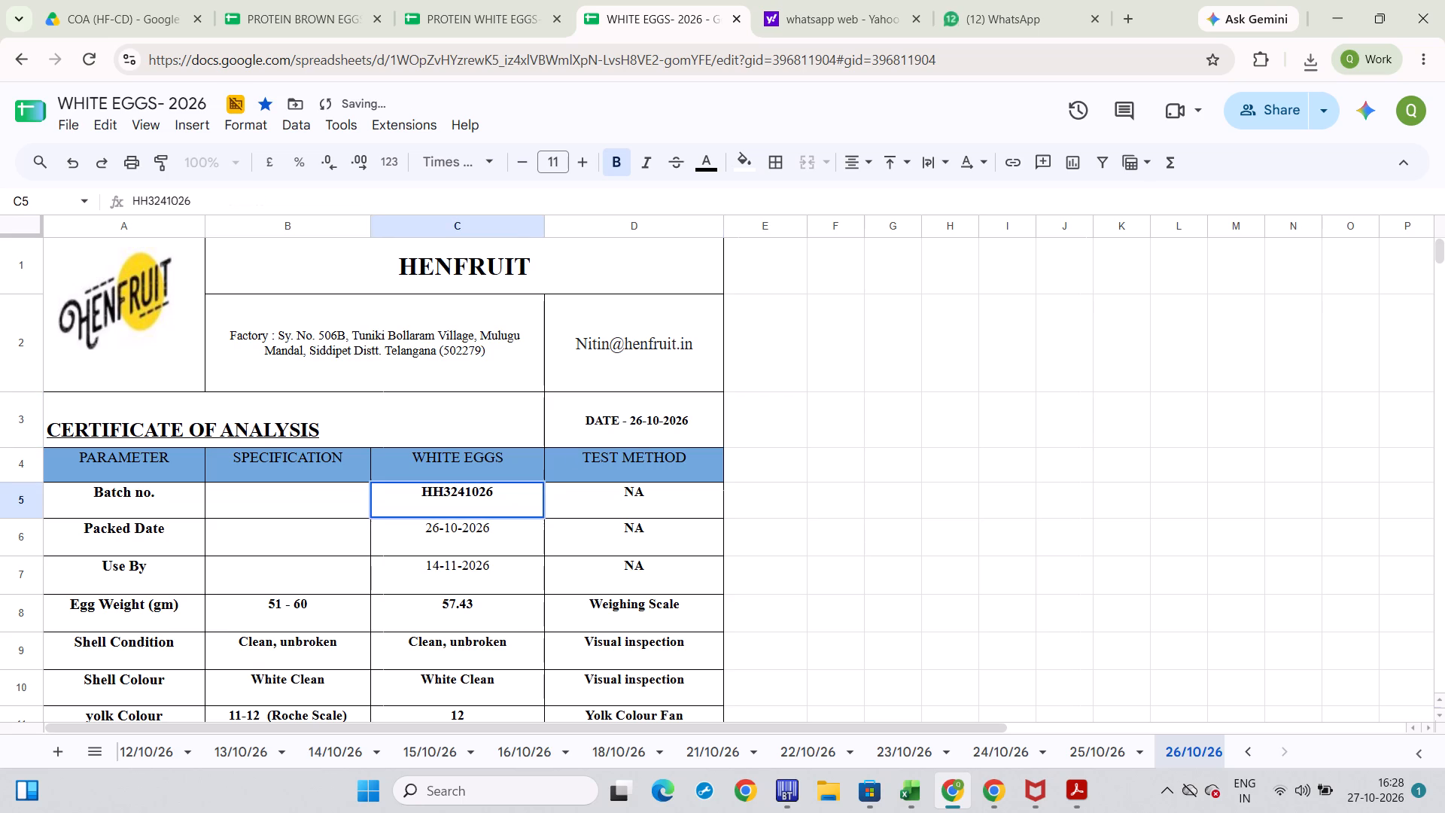
{"action": "key", "text": "BackSpace"}
{"action": "key", "text": "BackSpace"}
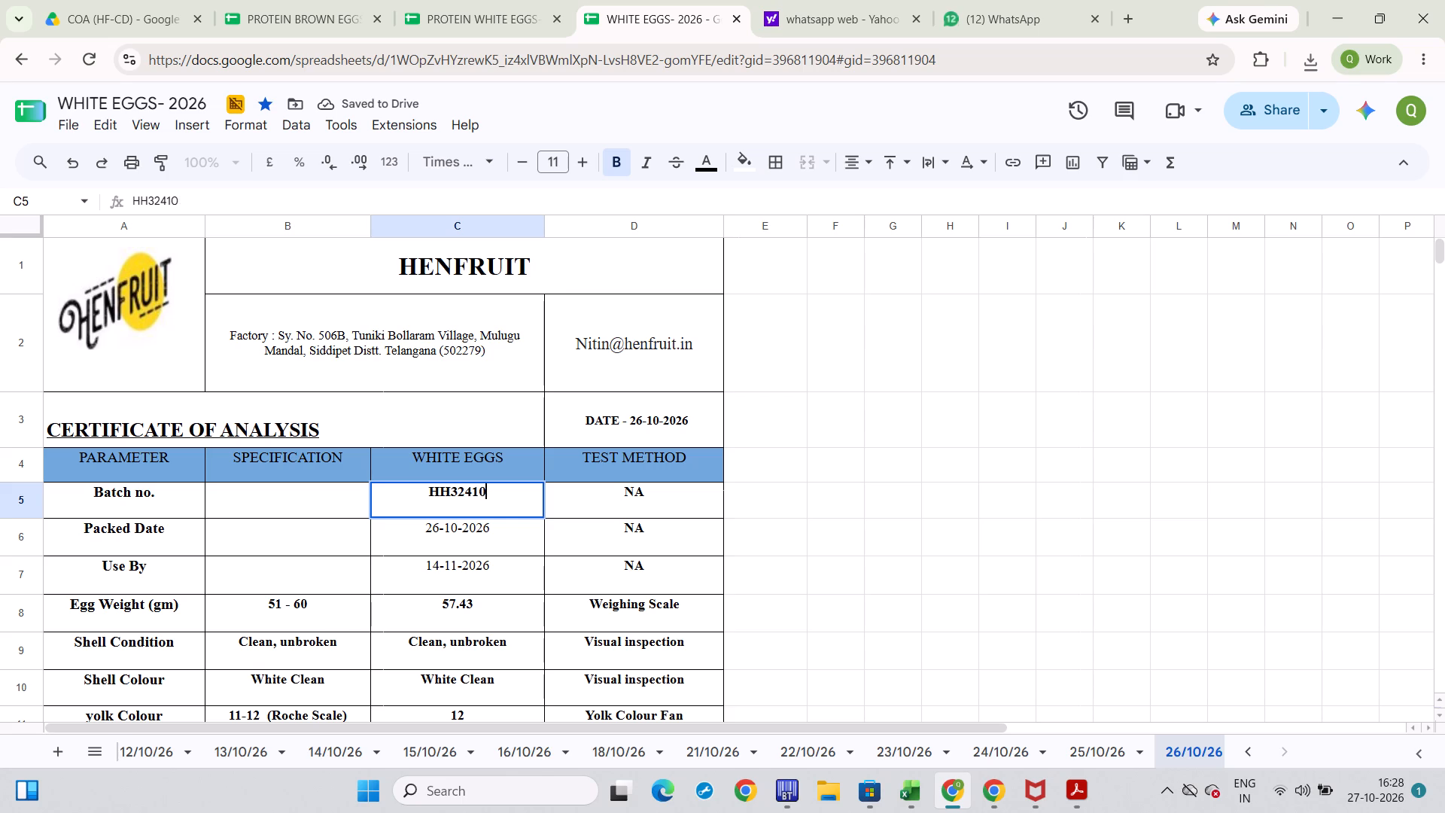
{"action": "key", "text": "BackSpace"}
{"action": "key", "text": "BackSpace"}
{"action": "key", "text": "BackSpace"}
{"action": "key", "text": "BackSpace"}
{"action": "key", "text": "BackSpace"}
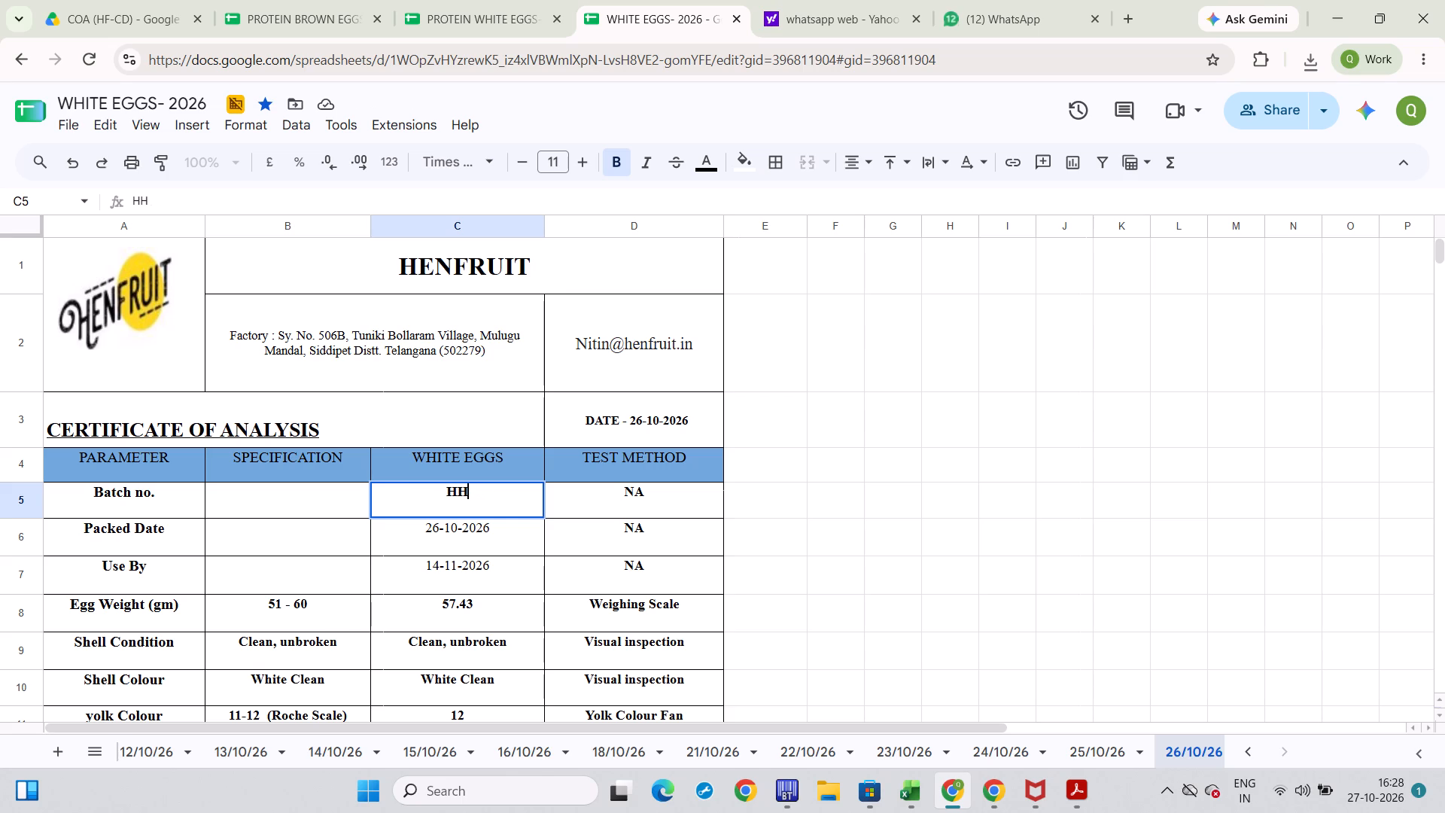
{"action": "key", "text": "7"}
{"action": "key", "text": "2"}
{"action": "key", "text": "5"}
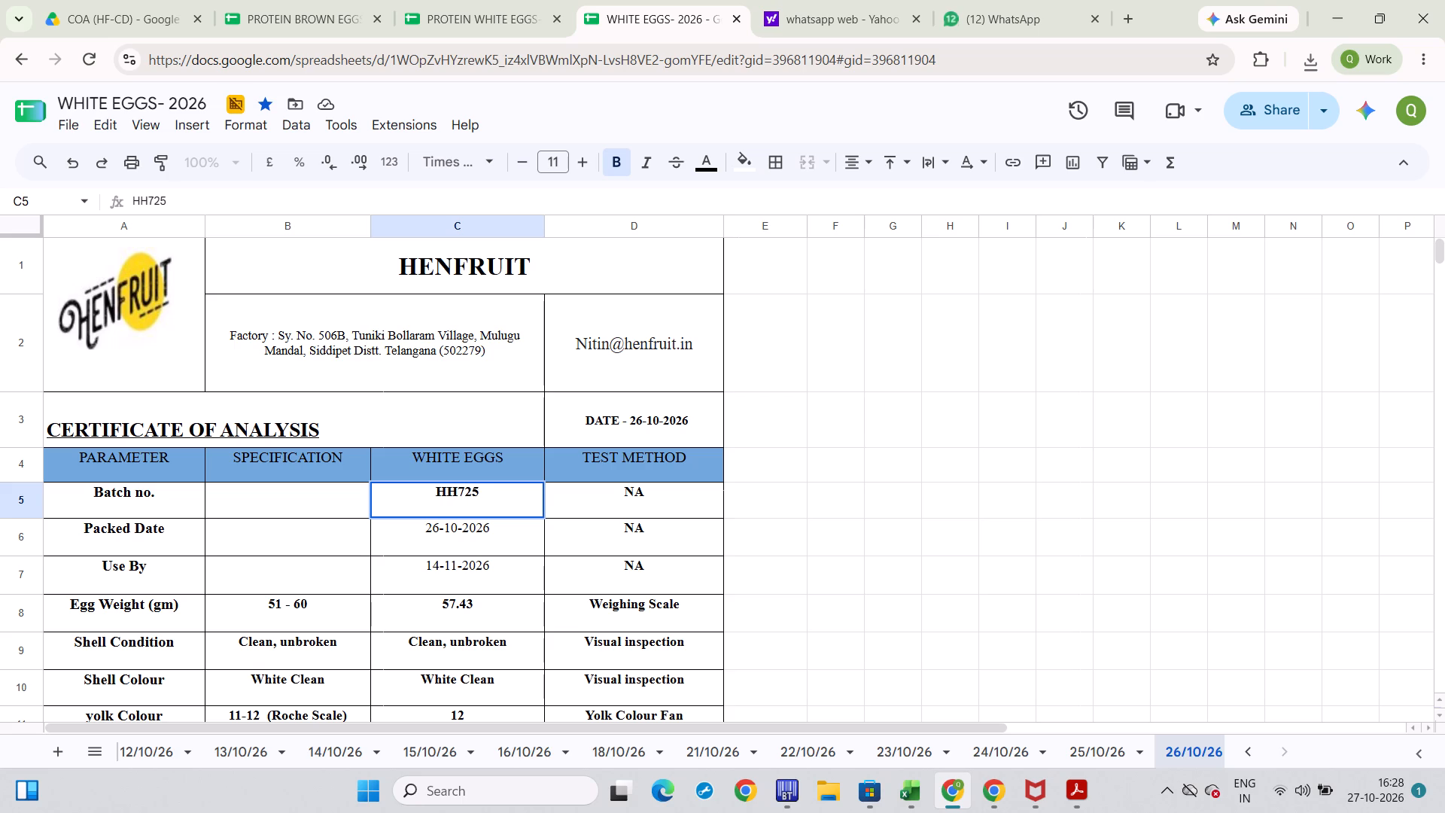
Complete the batch number on the 26/10/26 white eggs sheet as HH7251027.
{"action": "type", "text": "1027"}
Set the packed date to 27-10-2026 and the use-by date to 15-11-2026 on the white eggs certificate.
{"action": "double_click", "coordinate": [499, 539]}
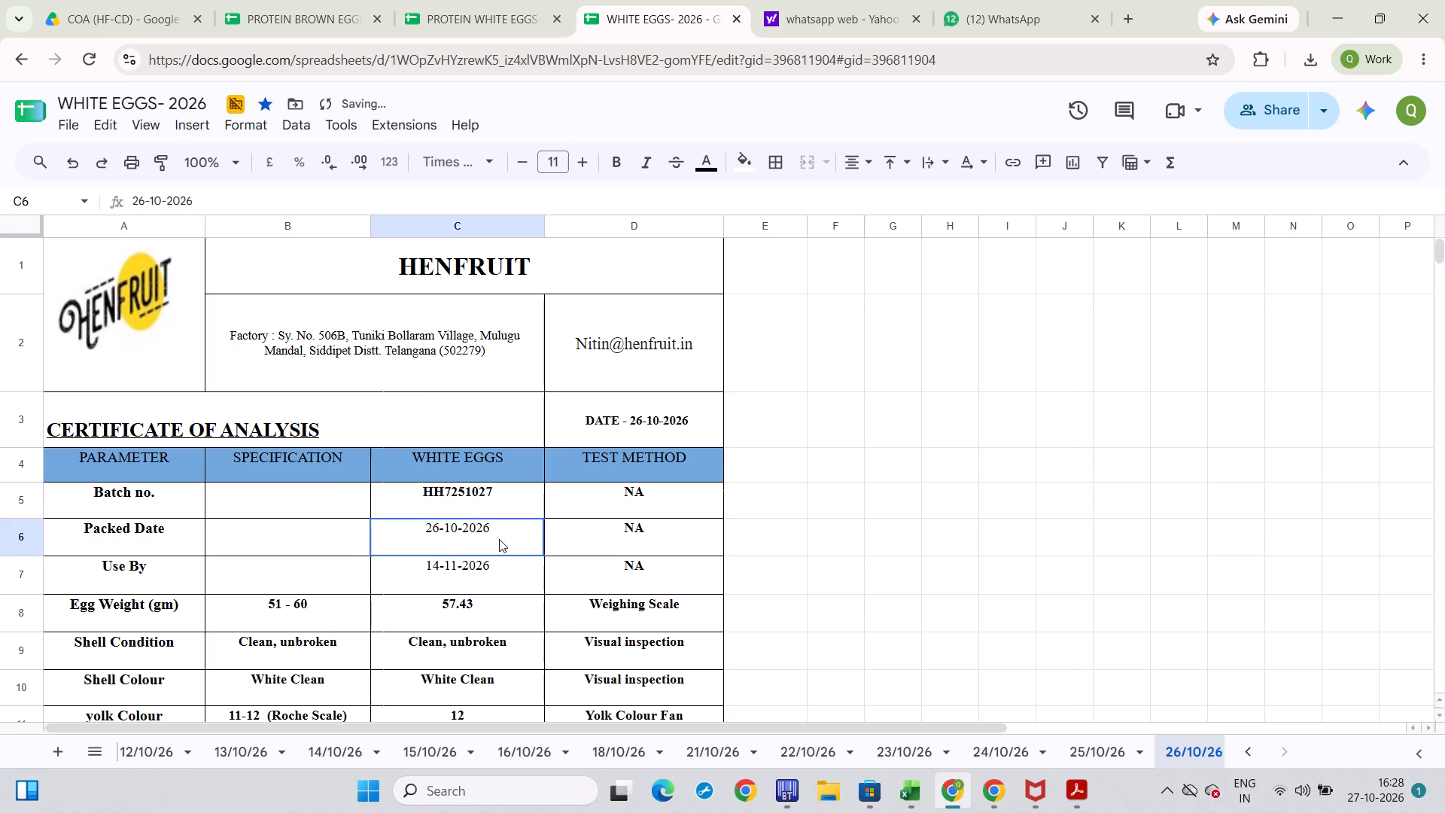
{"action": "left_click", "coordinate": [405, 449]}
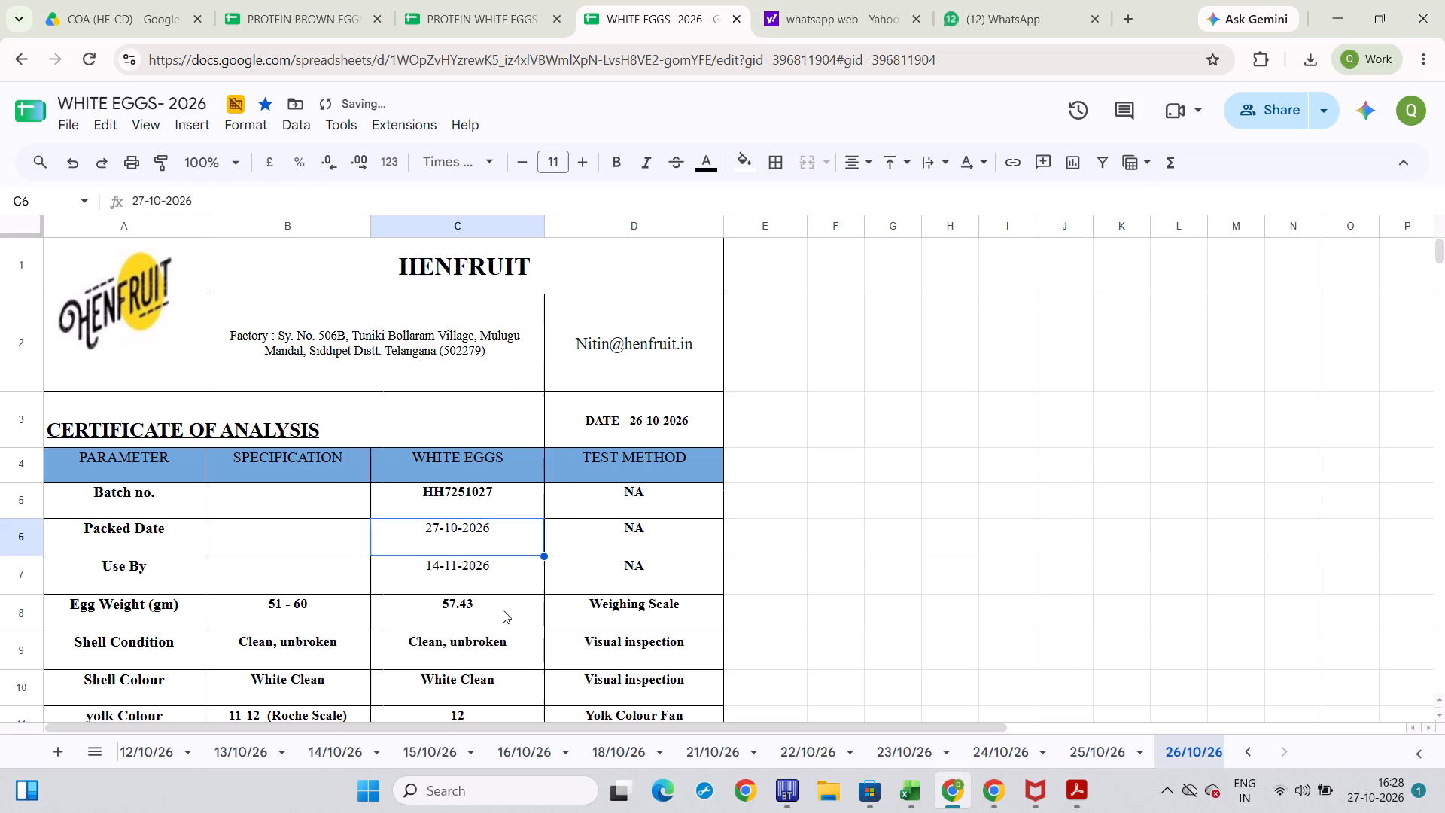
{"action": "double_click", "coordinate": [516, 583]}
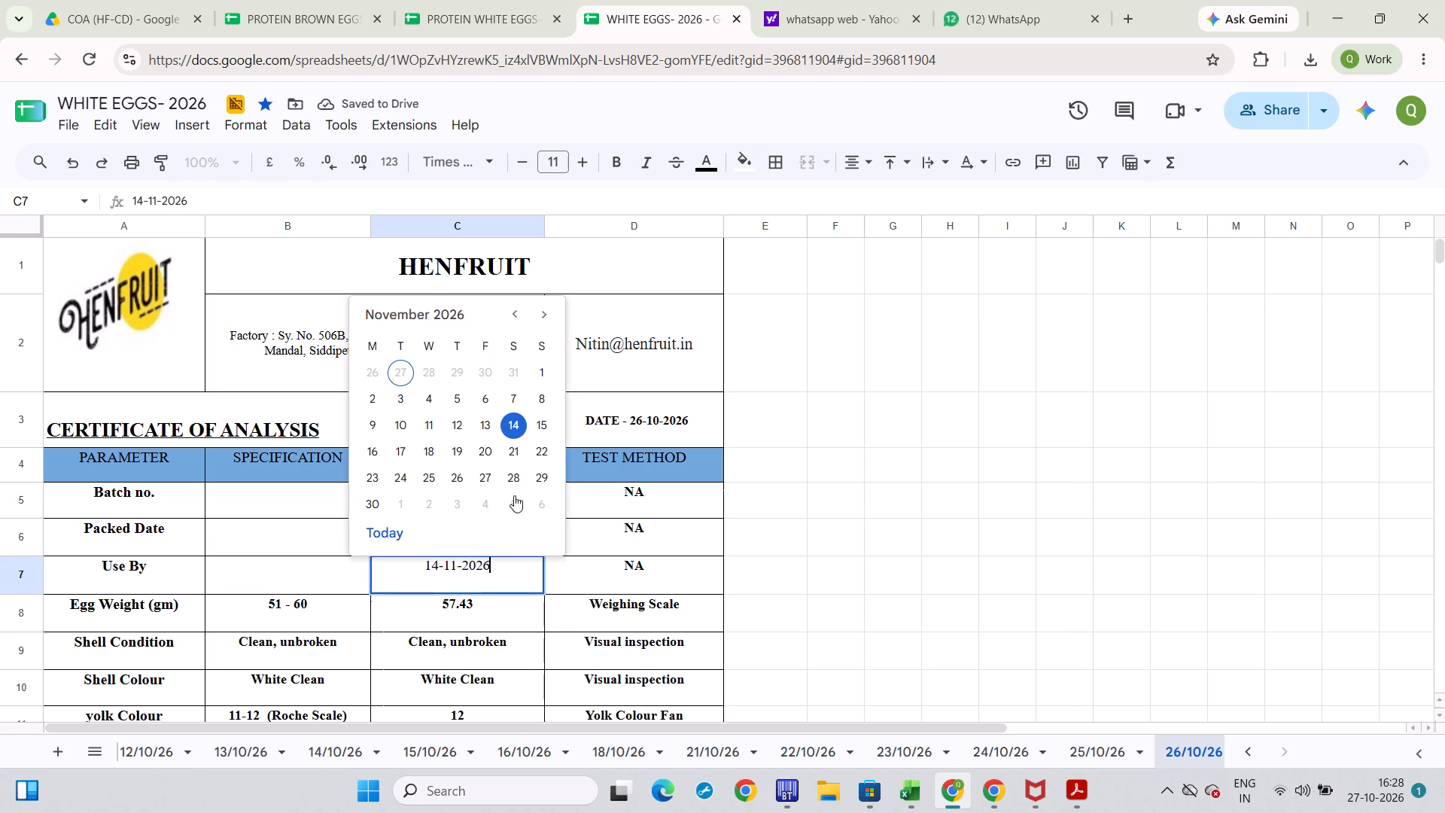
{"action": "left_click", "coordinate": [538, 422]}
Set the white eggs' egg weight to 56.21 gm on the 26/10/26 certificate.
{"action": "double_click", "coordinate": [476, 602]}
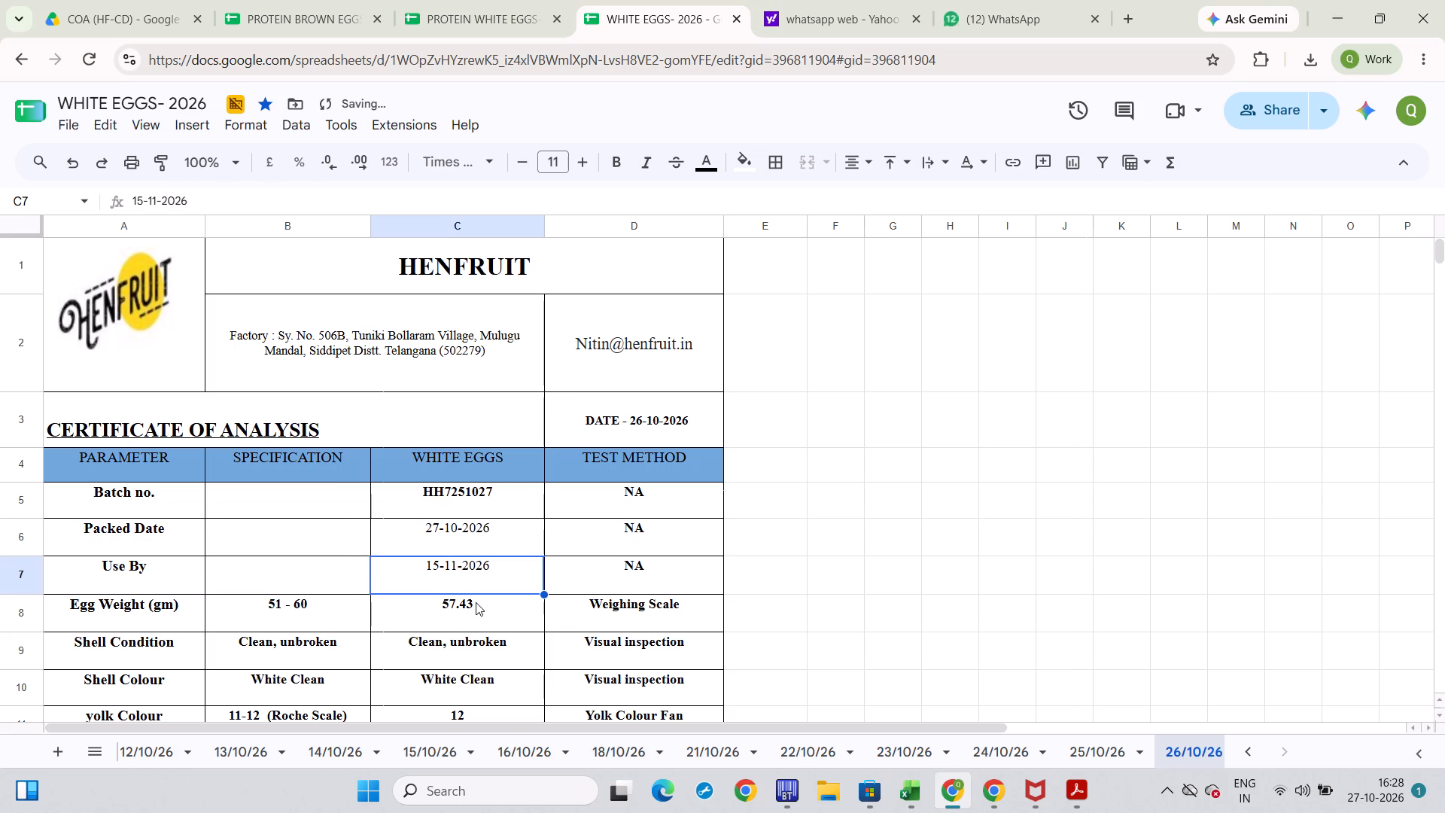
{"action": "key", "text": "BackSpace"}
{"action": "key", "text": "BackSpace"}
{"action": "key", "text": "BackSpace"}
{"action": "key", "text": "BackSpace"}
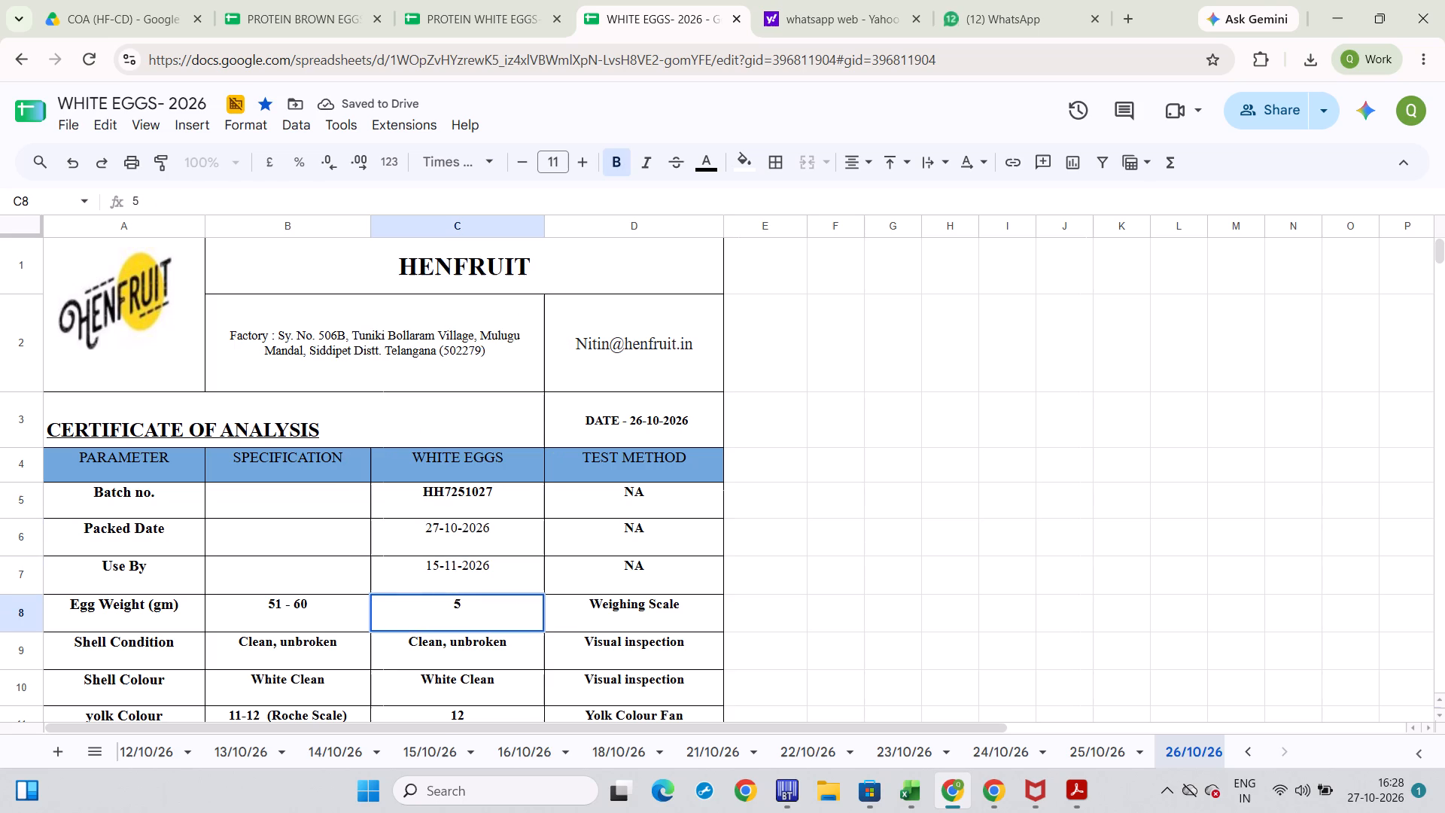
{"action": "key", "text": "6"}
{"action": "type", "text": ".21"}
Start downloading the 26/10/26 white eggs certificate as a PDF.
{"action": "left_click", "coordinate": [71, 117]}
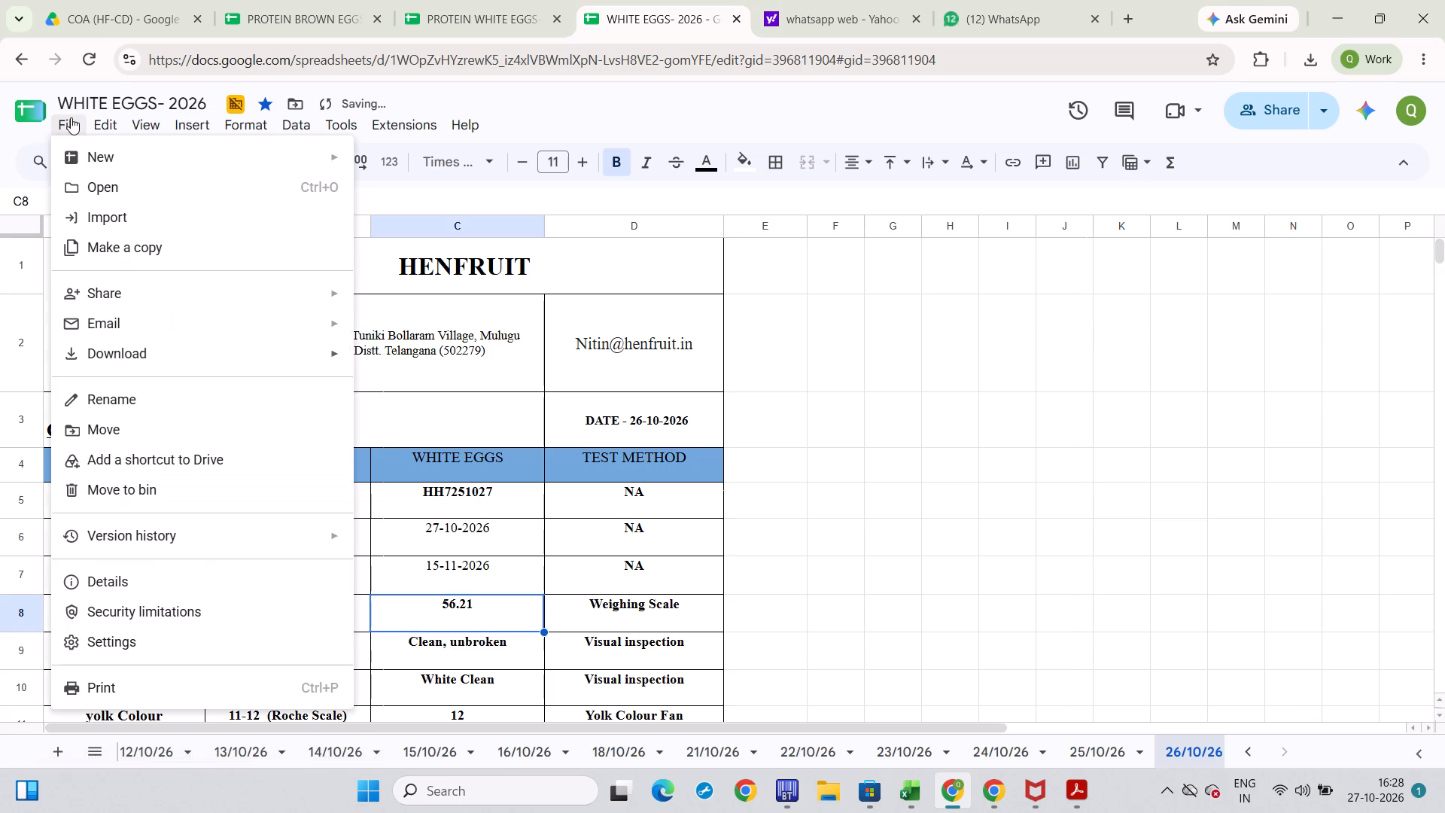
{"action": "left_click", "coordinate": [515, 431]}
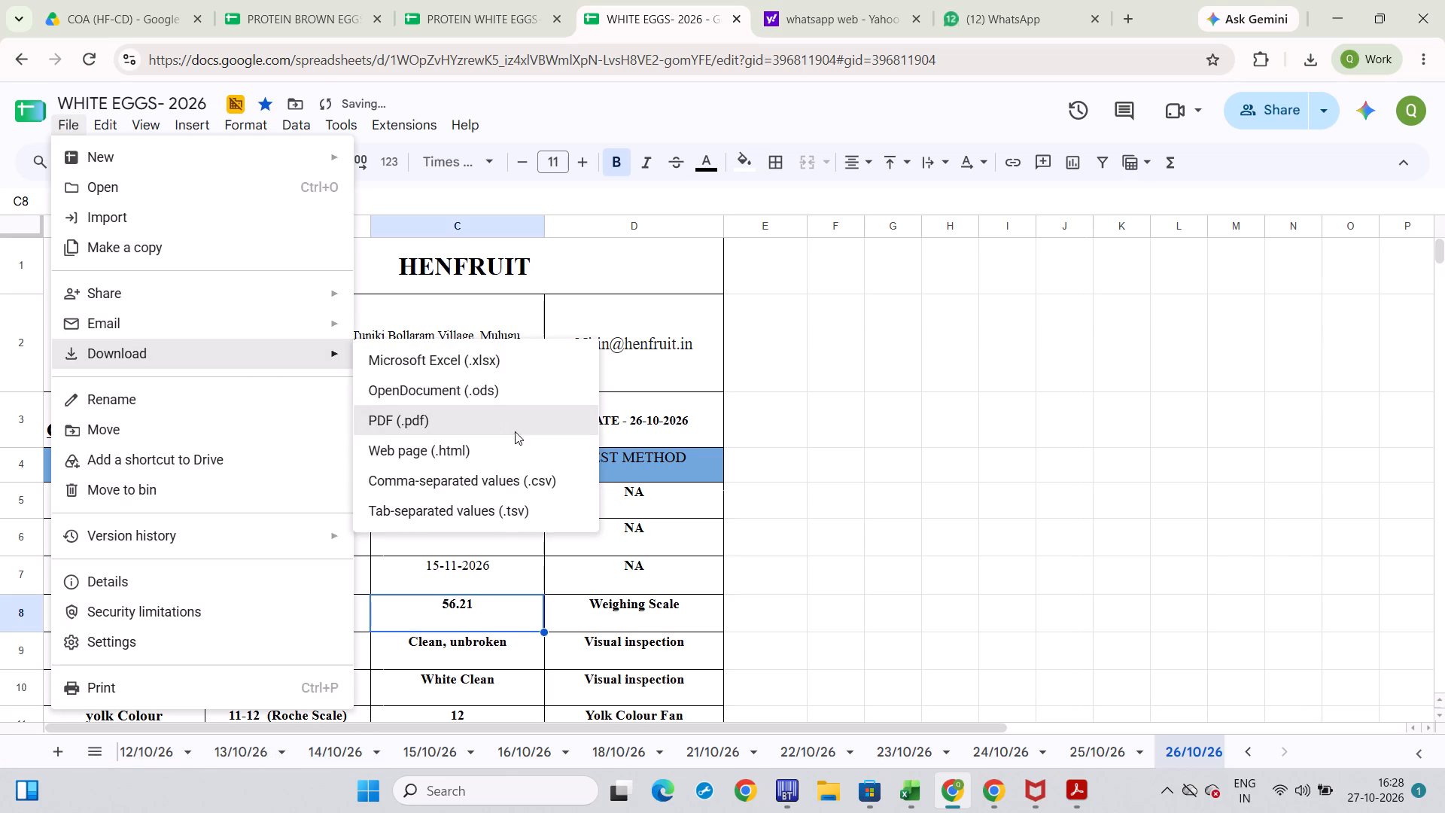
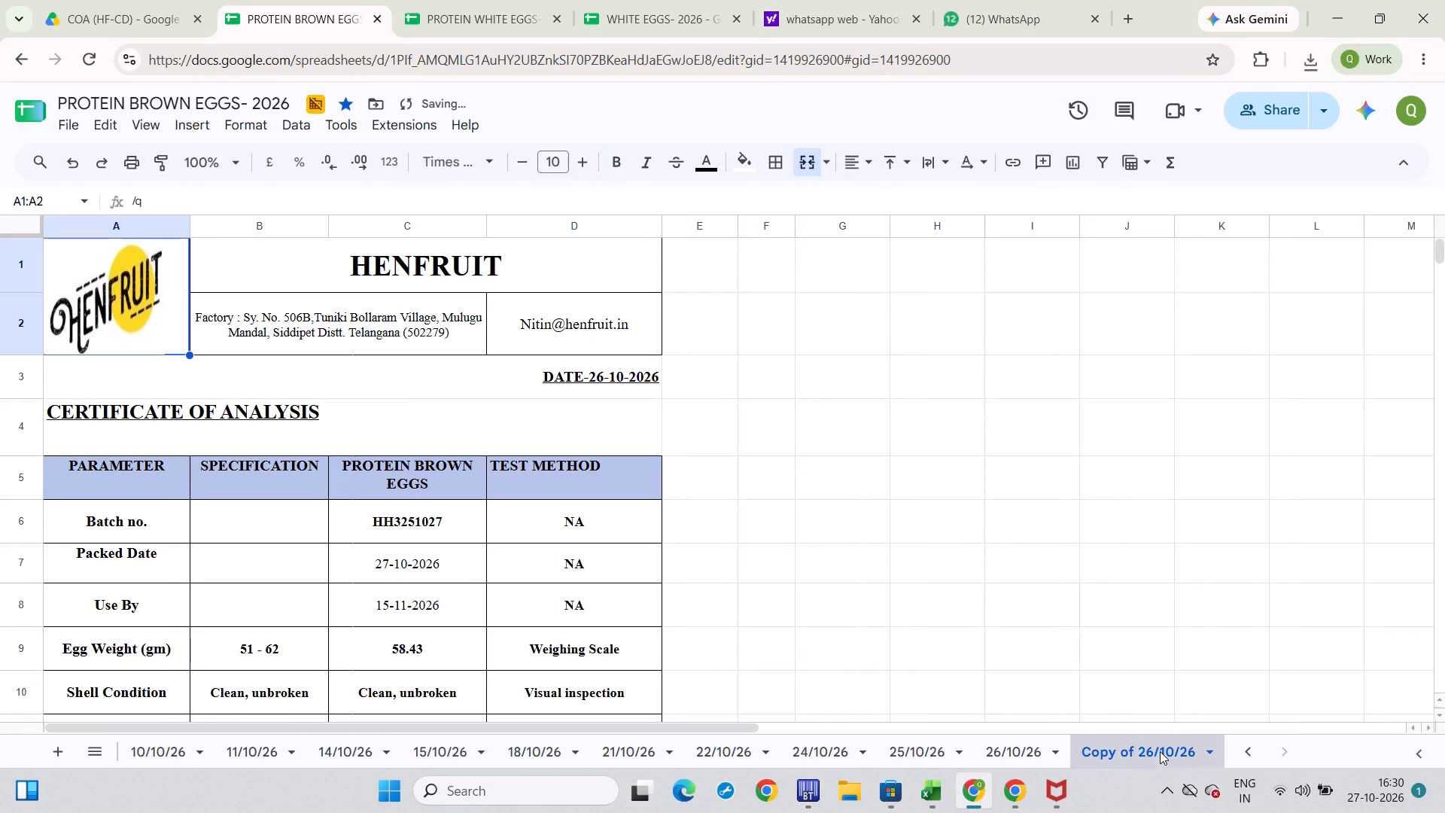
Rename the copied 26/10/26 sheet in the protein brown eggs workbook as 27/10/26.
{"action": "double_click", "coordinate": [1159, 761]}
{"action": "key", "text": "BackSpace"}
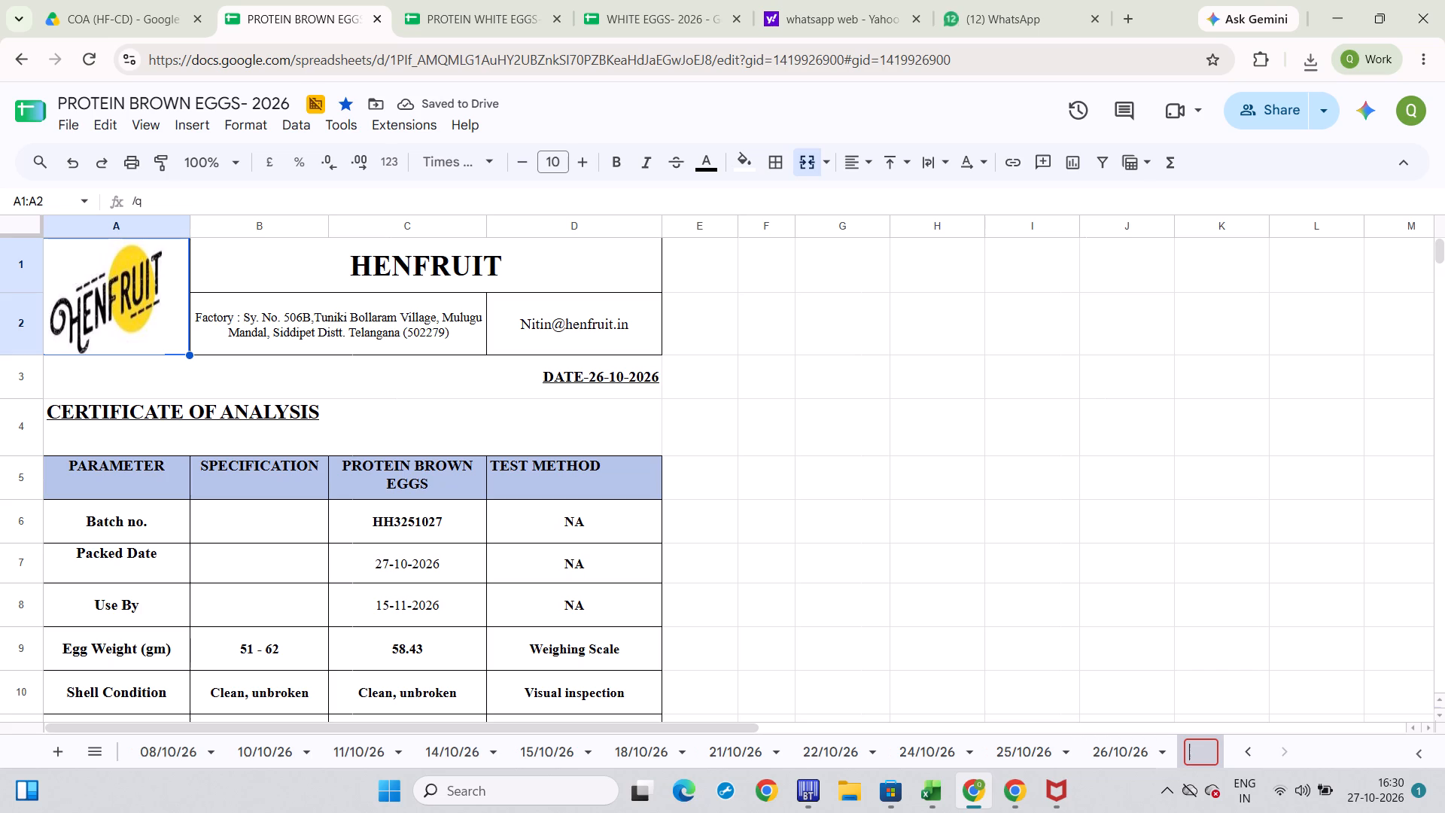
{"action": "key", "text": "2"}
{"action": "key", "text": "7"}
Complete the name of the new protein brown eggs sheet as 27/10/26.
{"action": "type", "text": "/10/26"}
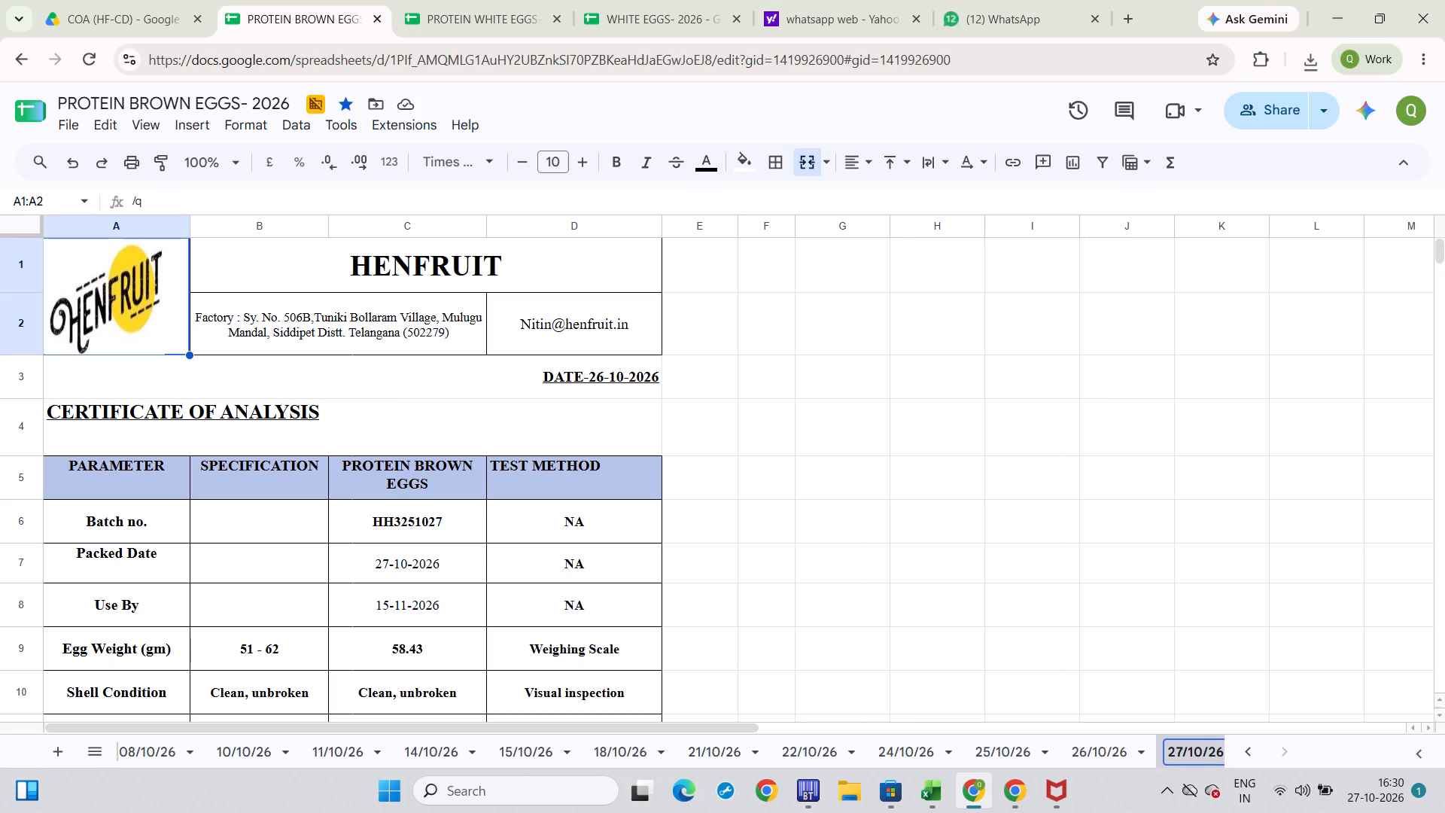
Set the certificate date on the 27/10/26 protein brown eggs sheet to 27-10-2026.
{"action": "double_click", "coordinate": [605, 382]}
{"action": "left_click", "coordinate": [602, 367]}
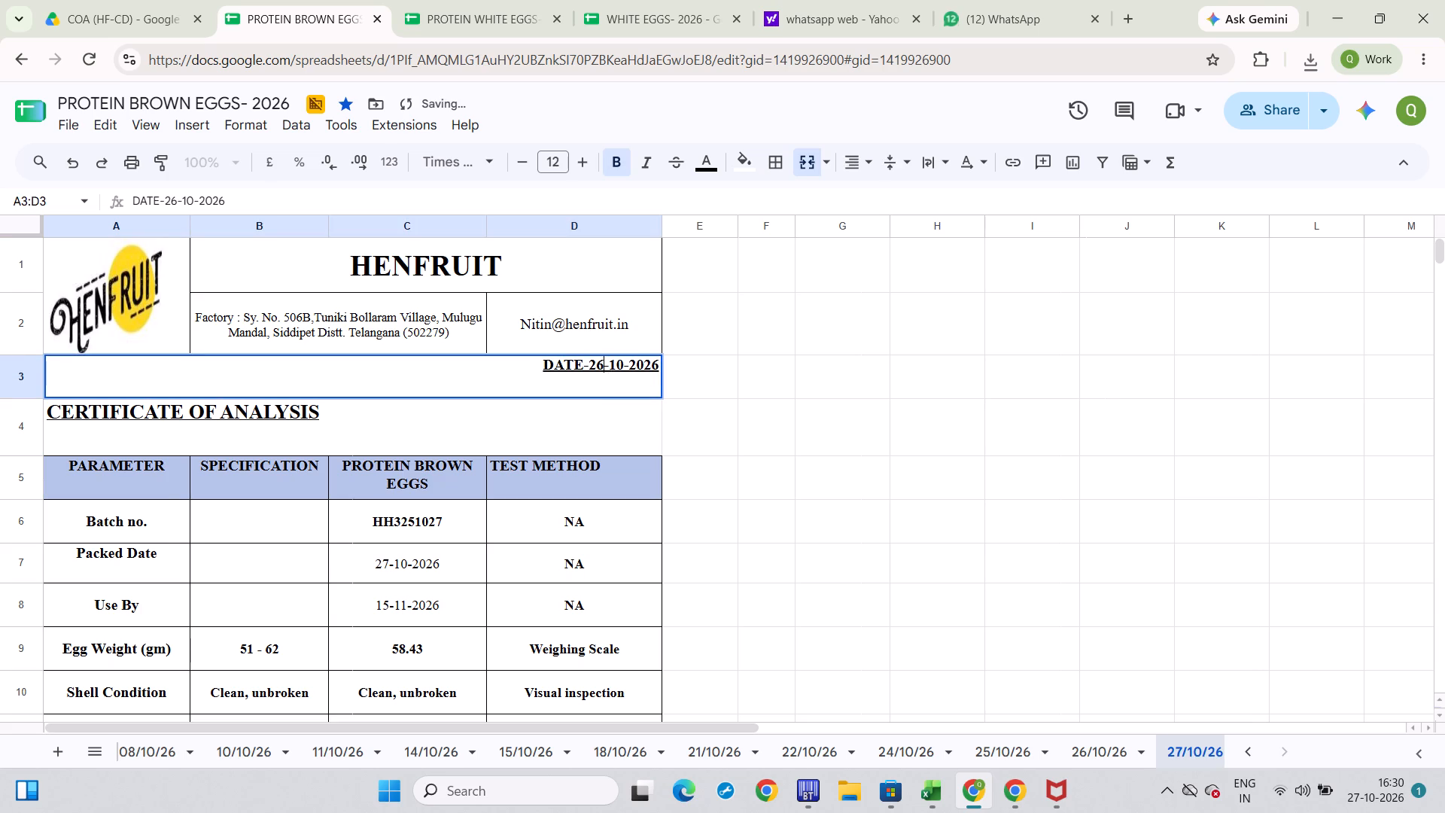
{"action": "key", "text": "BackSpace"}
{"action": "key", "text": "7"}
Set the batch number on the 27/10/26 protein brown eggs sheet to HH3271028.
{"action": "double_click", "coordinate": [445, 525]}
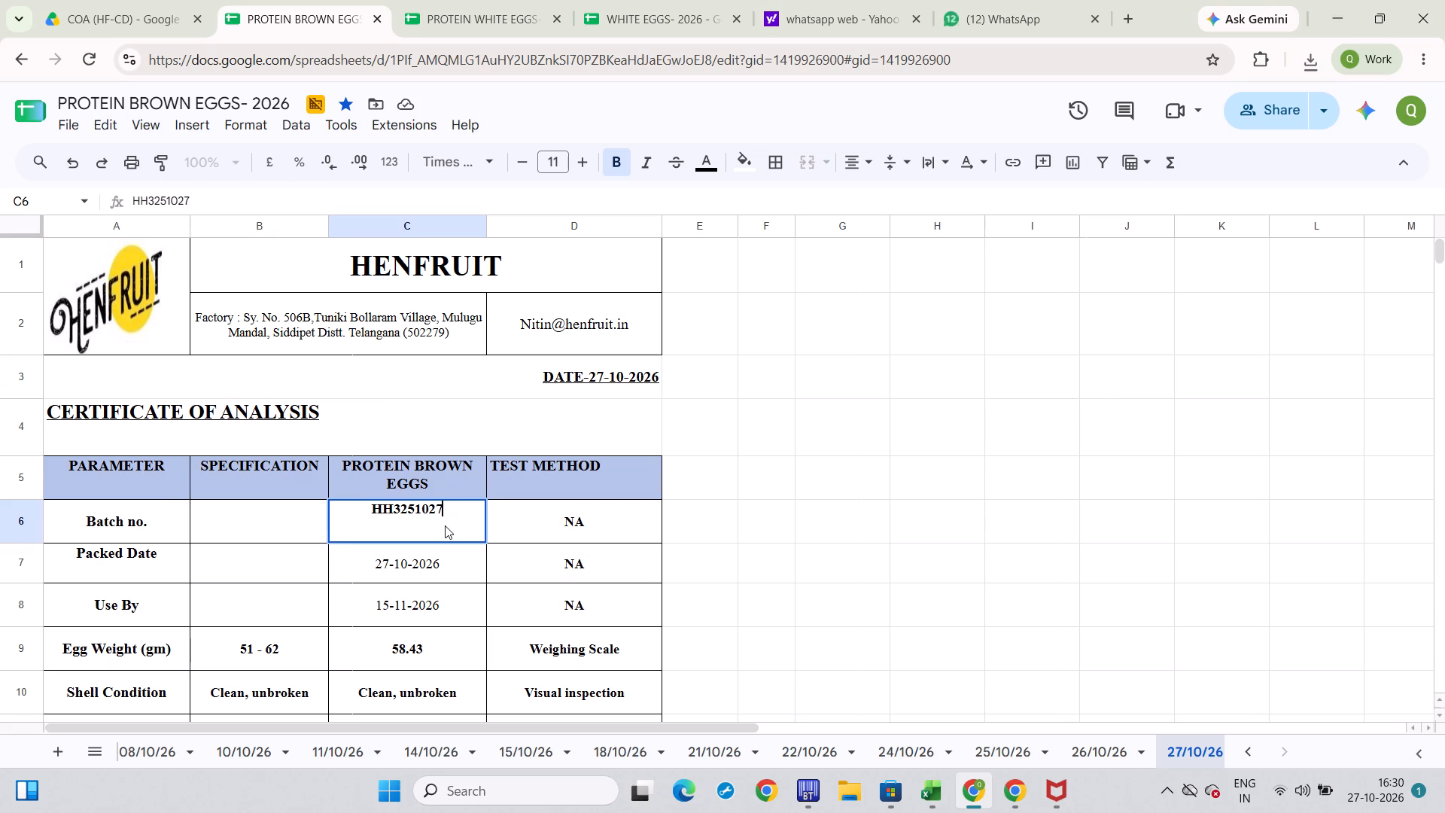
{"action": "key", "text": "BackSpace"}
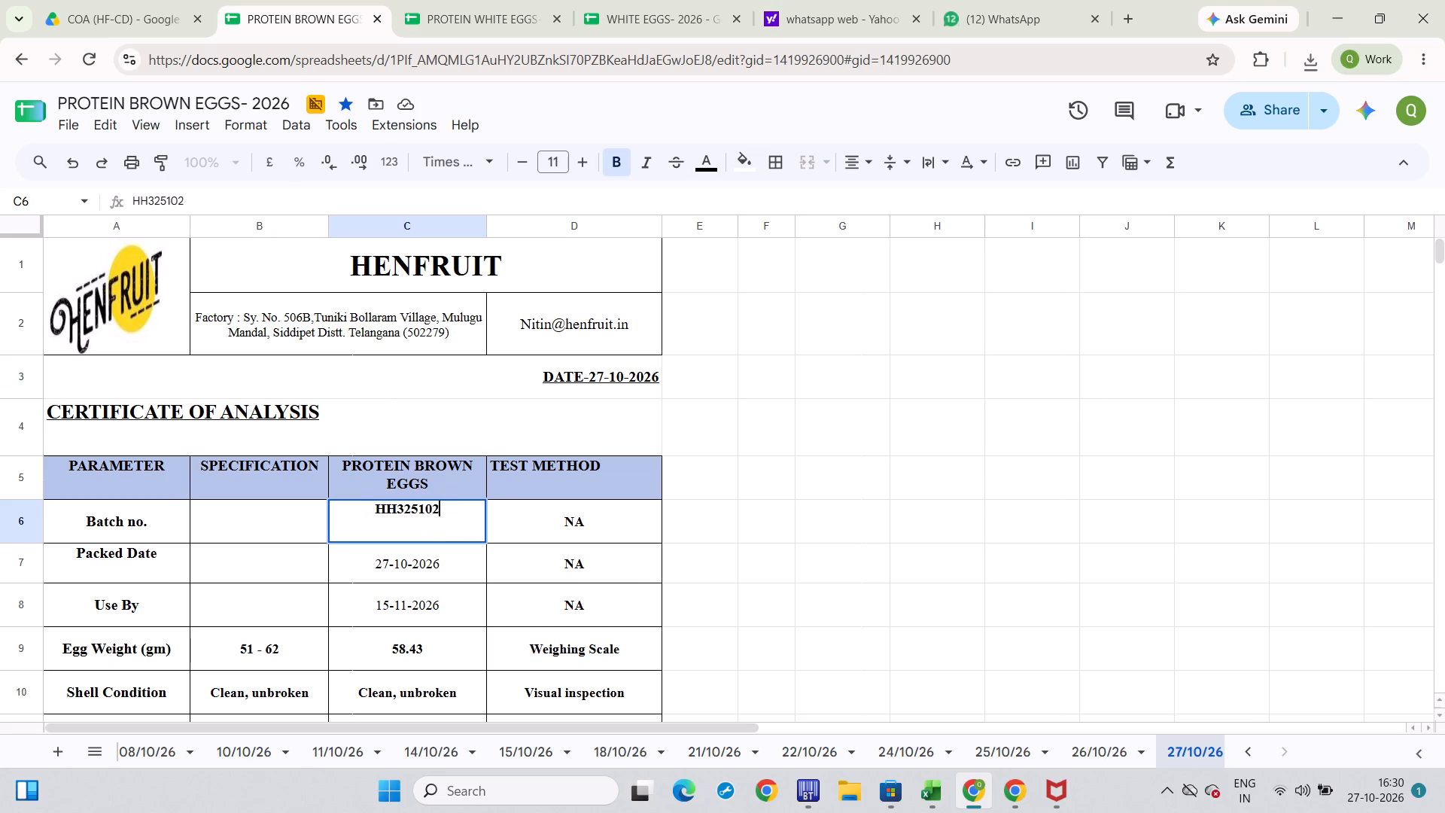
{"action": "key", "text": "BackSpace"}
{"action": "key", "text": "BackSpace"}
{"action": "key", "text": "BackSpace"}
{"action": "key", "text": "BackSpace"}
{"action": "type", "text": "71028"}
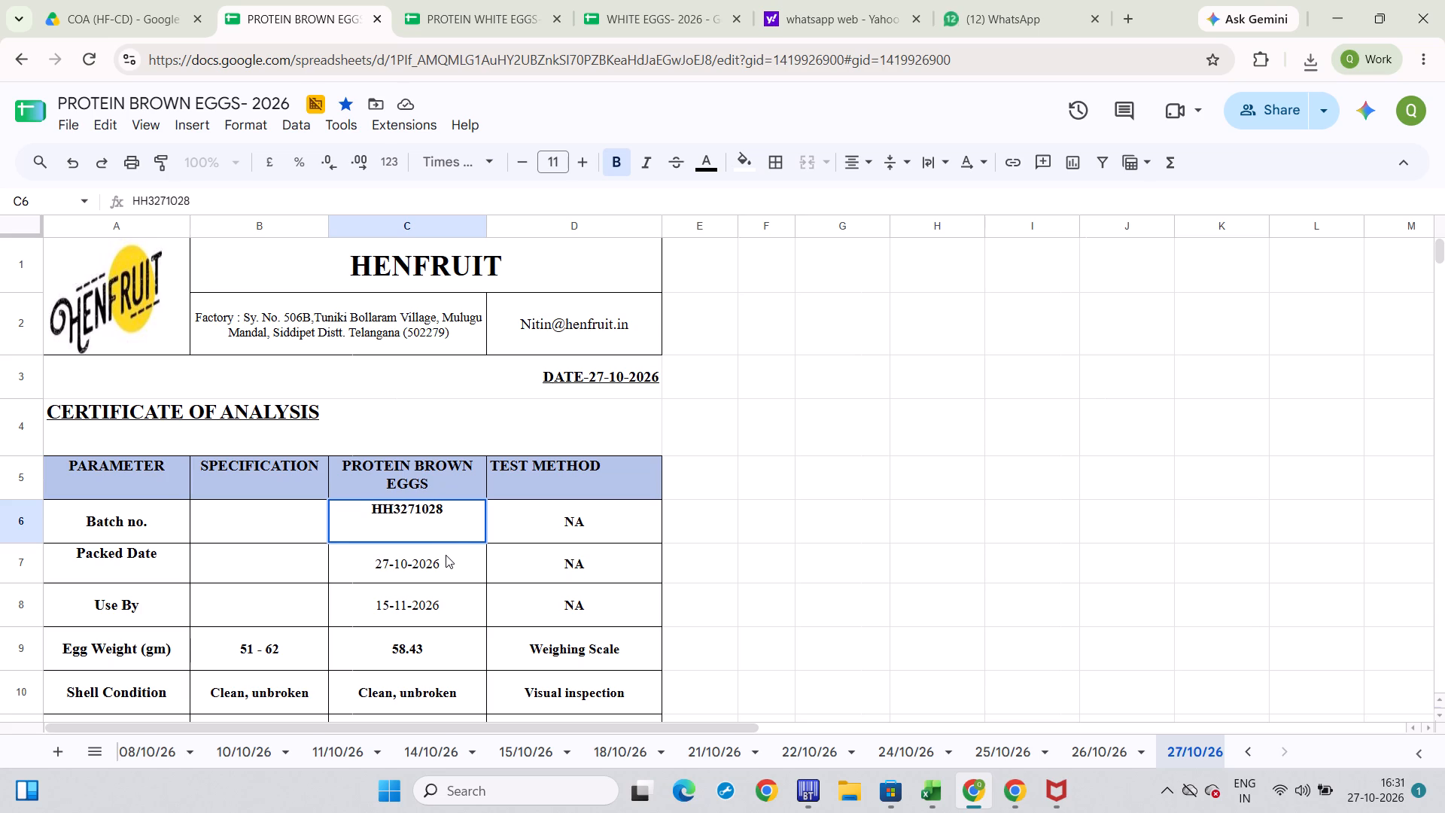
Set the protein brown eggs packed date to 28-10-2026 and the use-by date to 16-11-2026.
{"action": "double_click", "coordinate": [446, 555]}
{"action": "left_click", "coordinate": [378, 474]}
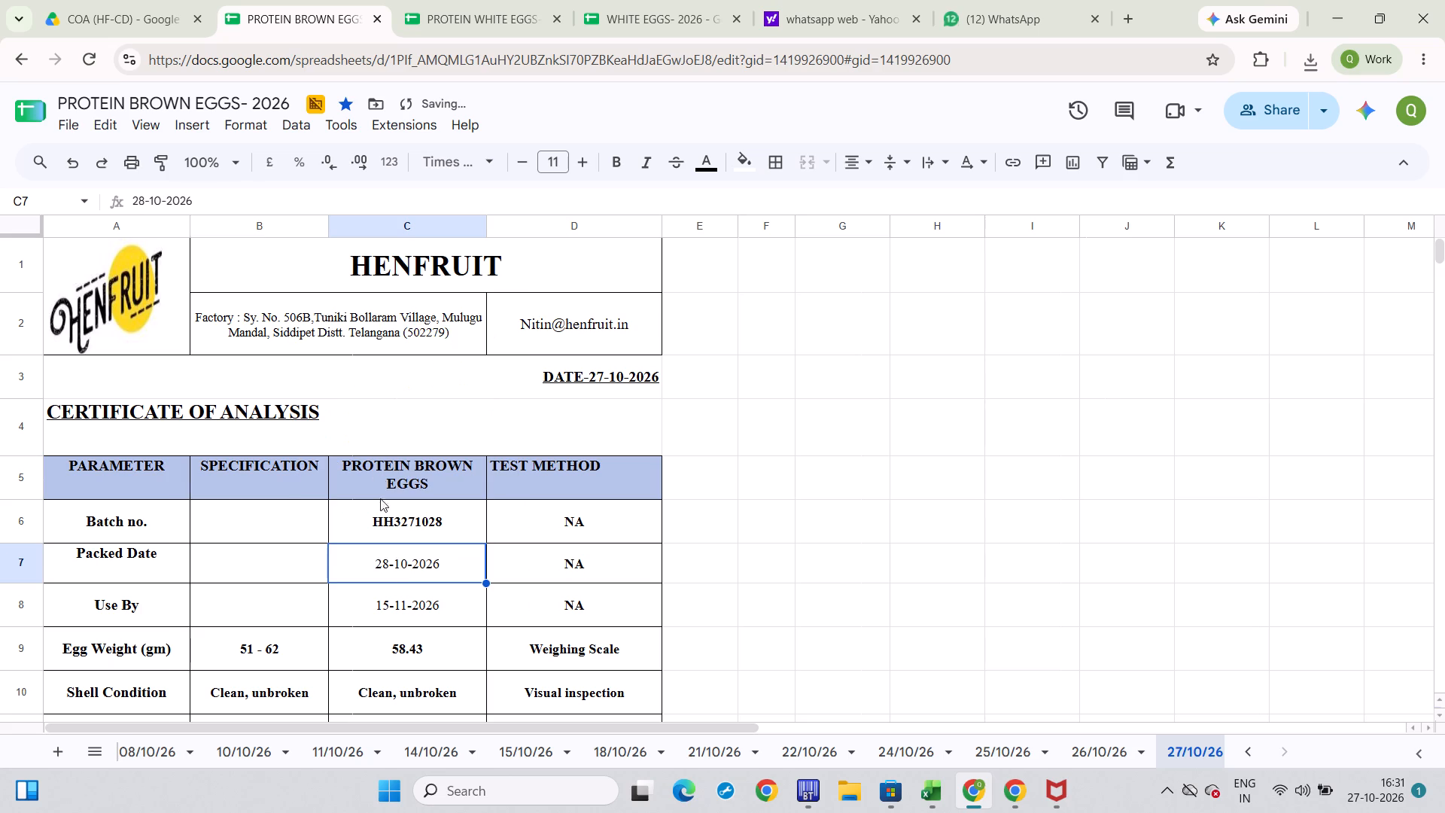
{"action": "double_click", "coordinate": [456, 611]}
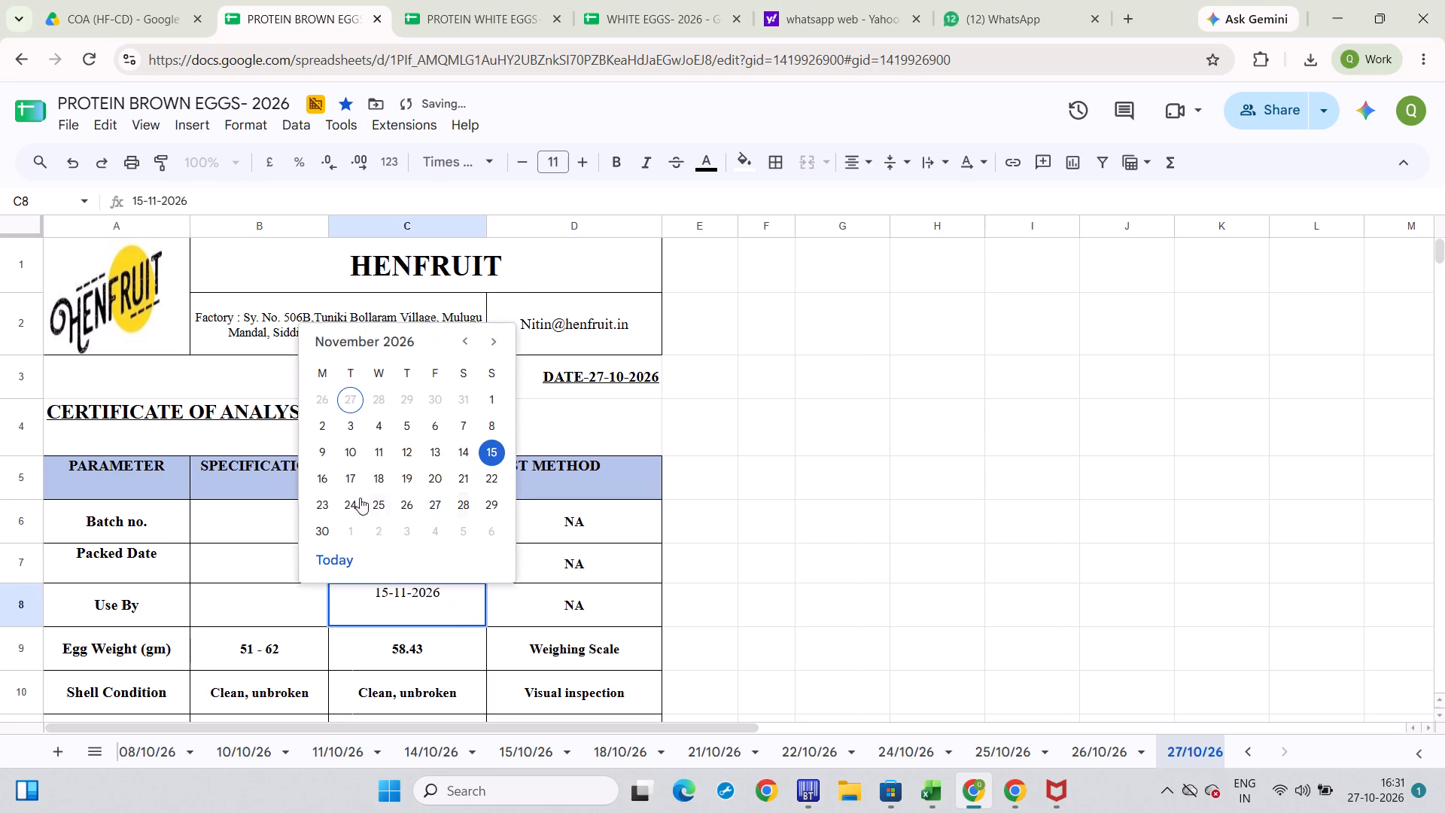
{"action": "left_click", "coordinate": [322, 484]}
Set the egg weight on the 27/10/26 protein brown eggs sheet to 57.38.
{"action": "double_click", "coordinate": [430, 645]}
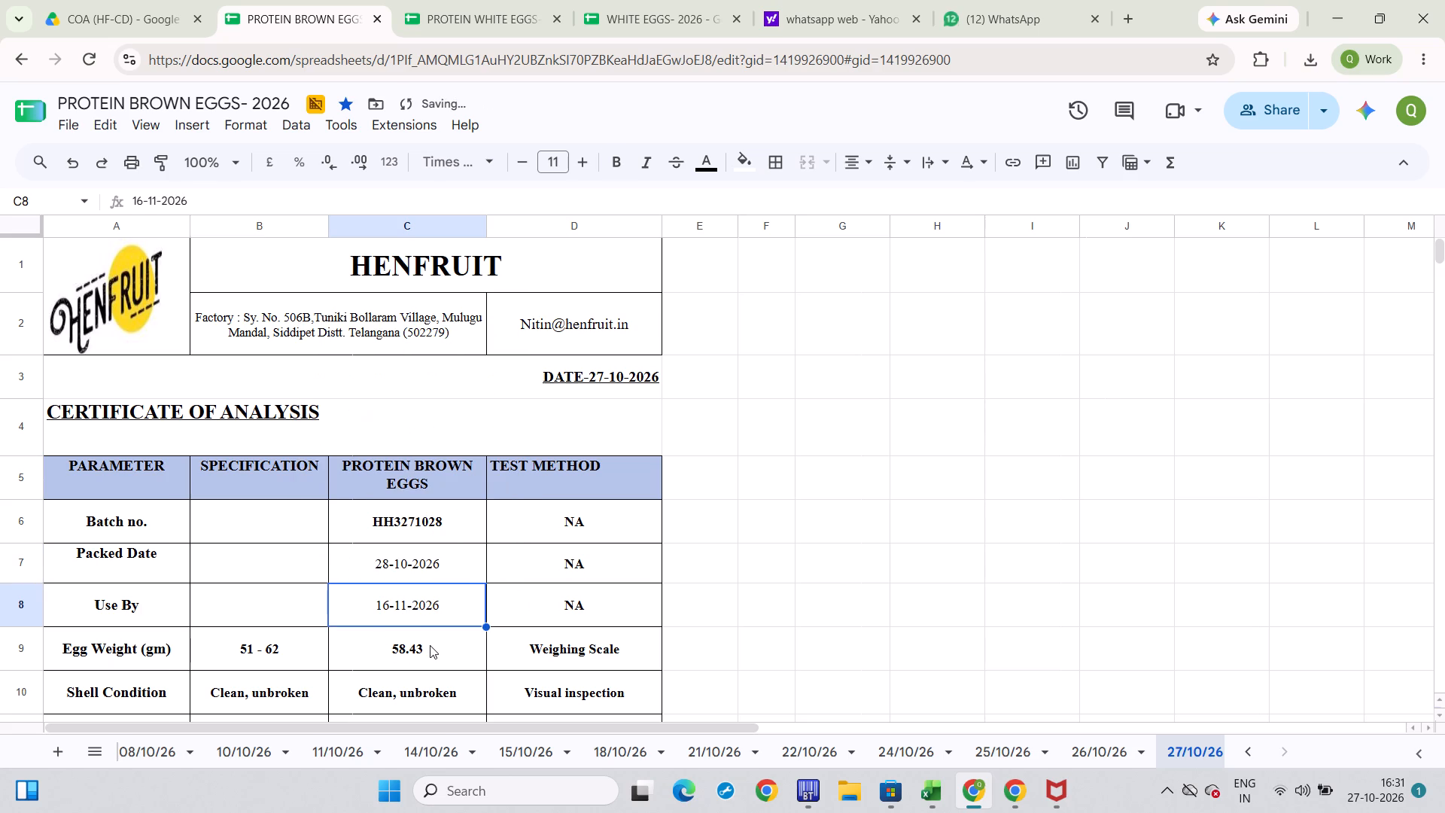
{"action": "key", "text": "BackSpace"}
{"action": "key", "text": "BackSpace"}
{"action": "key", "text": "BackSpace"}
{"action": "key", "text": "BackSpace"}
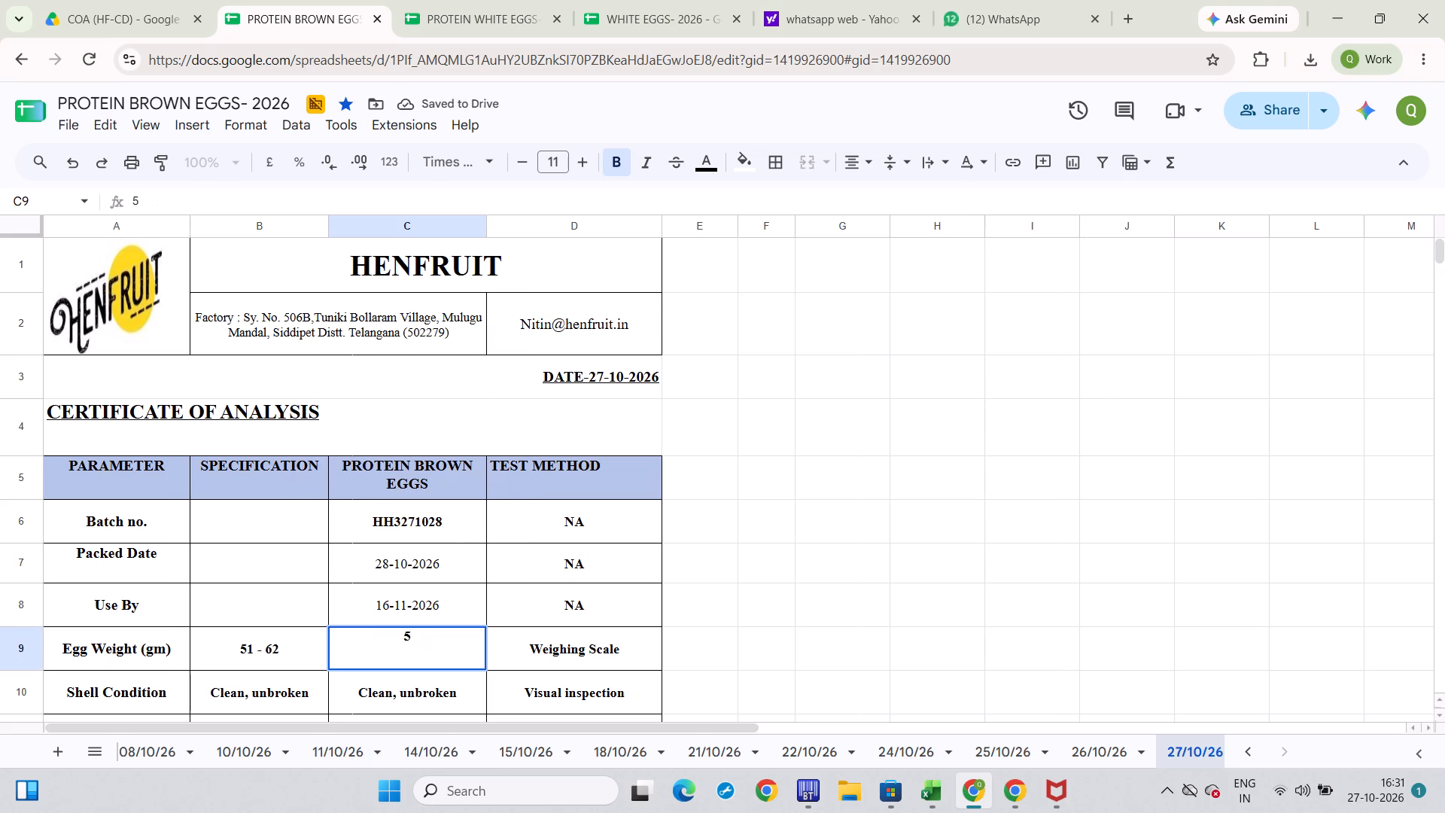
{"action": "key", "text": "7"}
{"action": "key", "text": "period"}
{"action": "key", "text": "3"}
{"action": "key", "text": "8"}
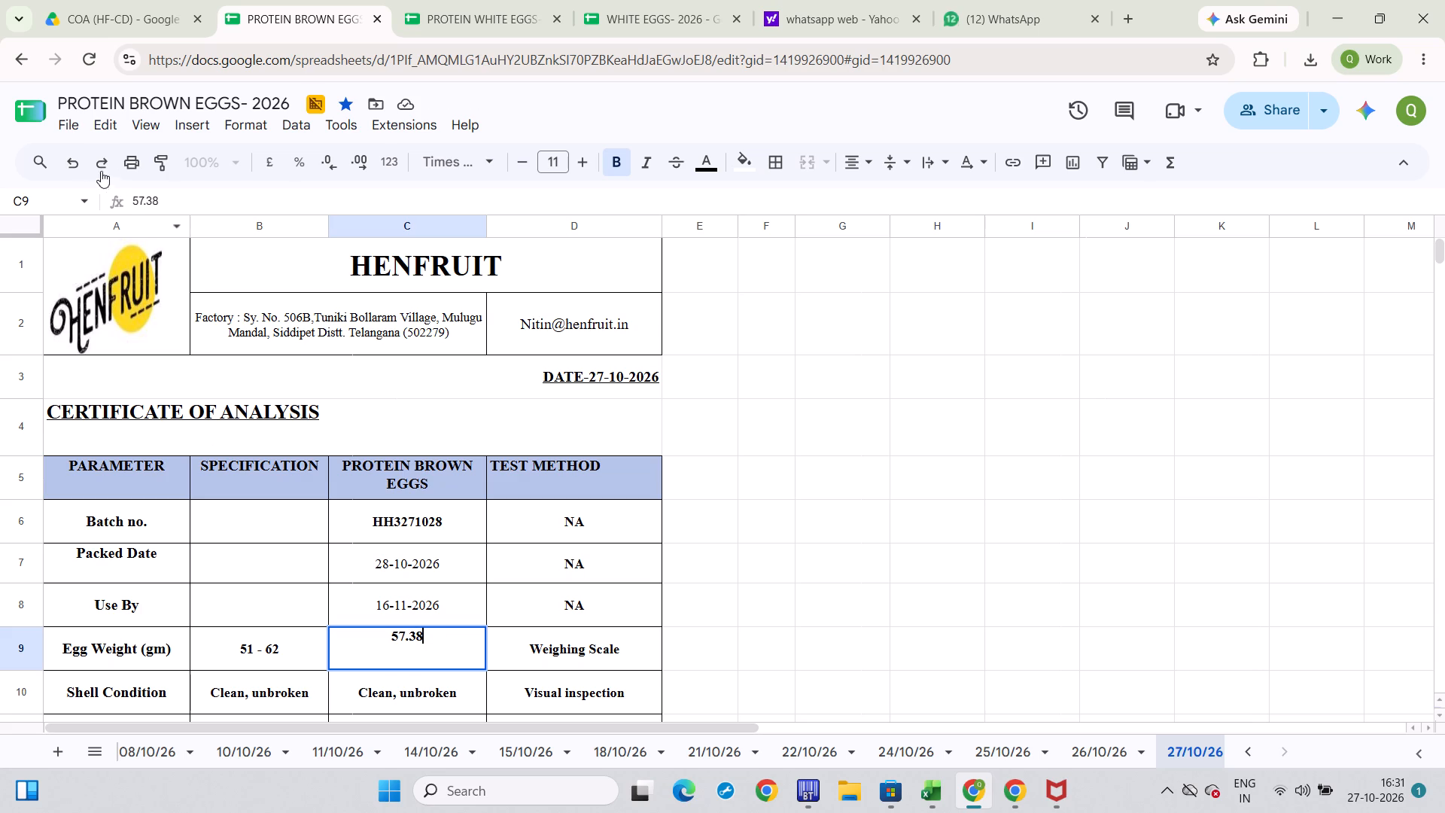
Export the current 27/10/26 protein brown eggs sheet as a PDF with the existing print settings.
{"action": "left_click", "coordinate": [65, 128]}
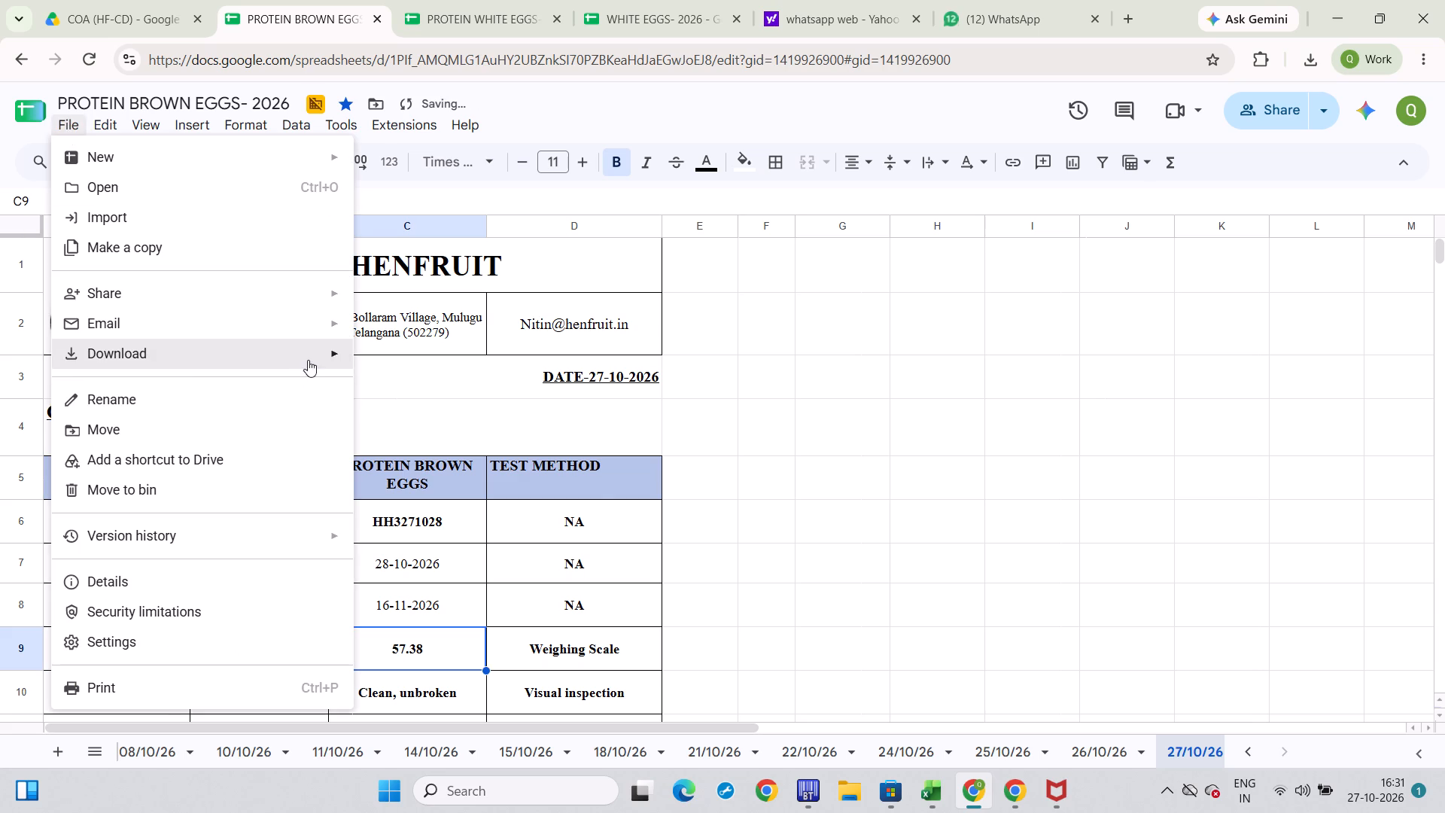
{"action": "left_click", "coordinate": [449, 413]}
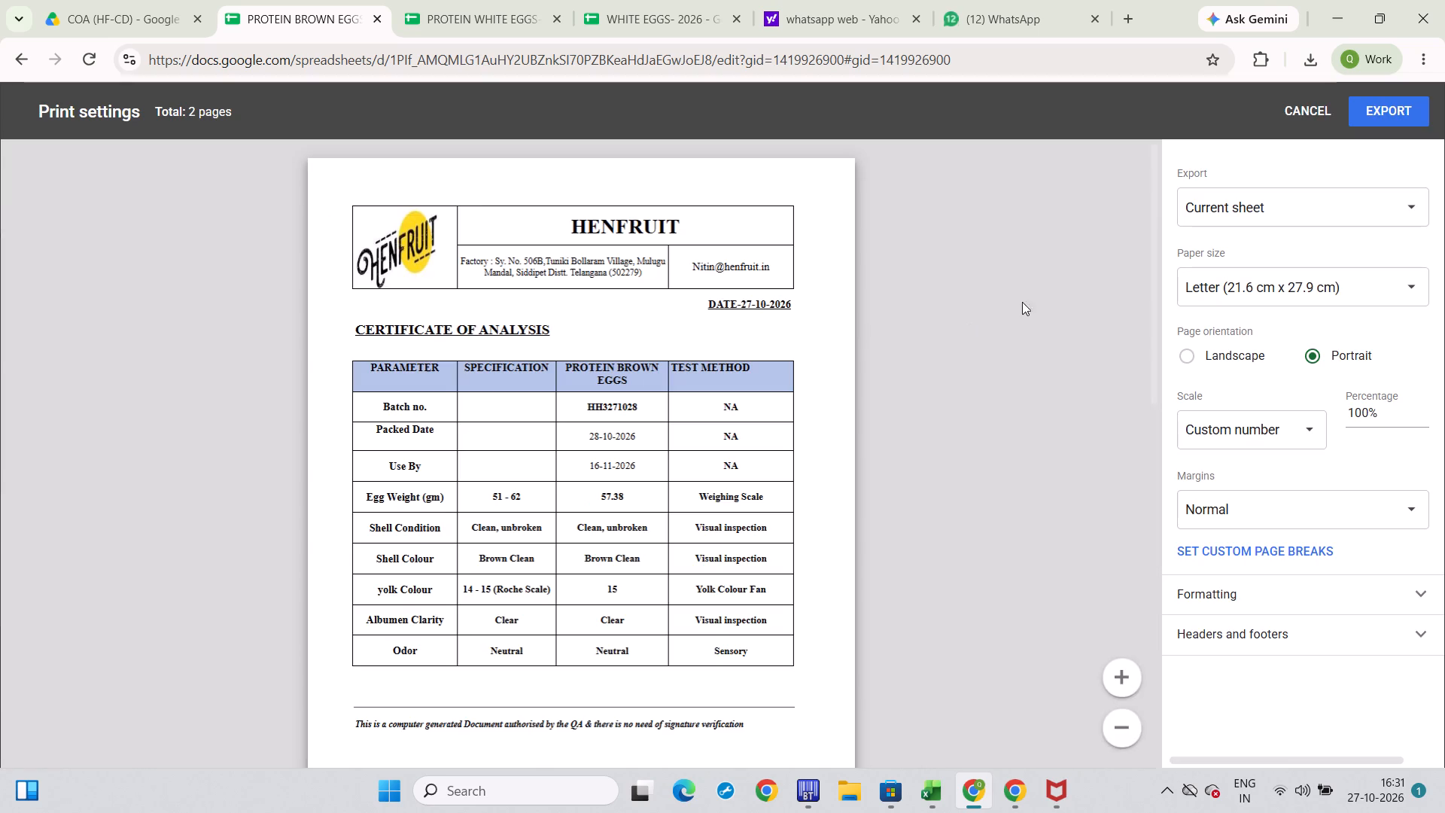
{"action": "left_click", "coordinate": [1389, 122]}
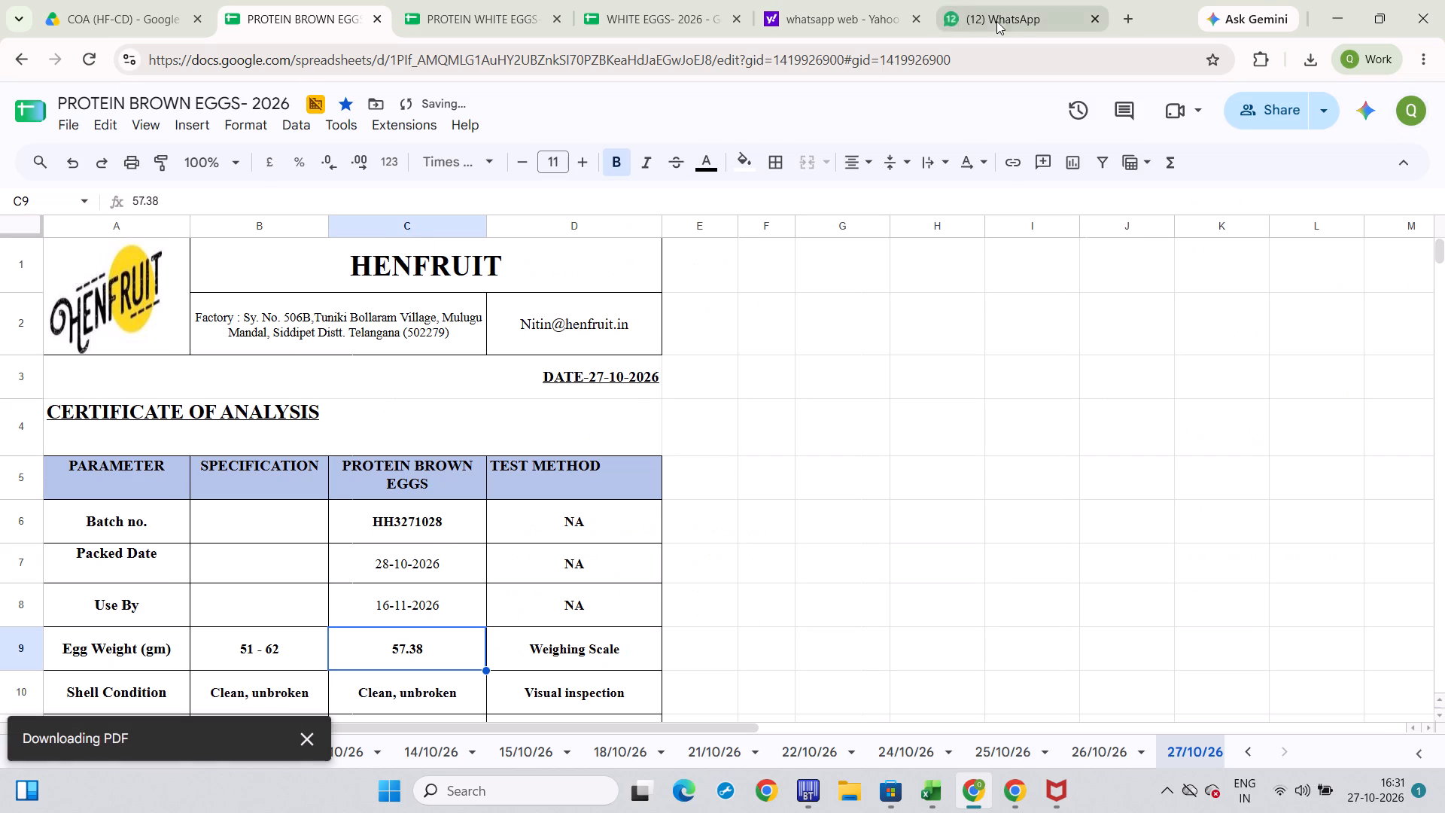
Duplicate the 26/10/26 sheet in the WHITE EGGS- 2026 spreadsheet.
{"action": "left_click", "coordinate": [692, 12]}
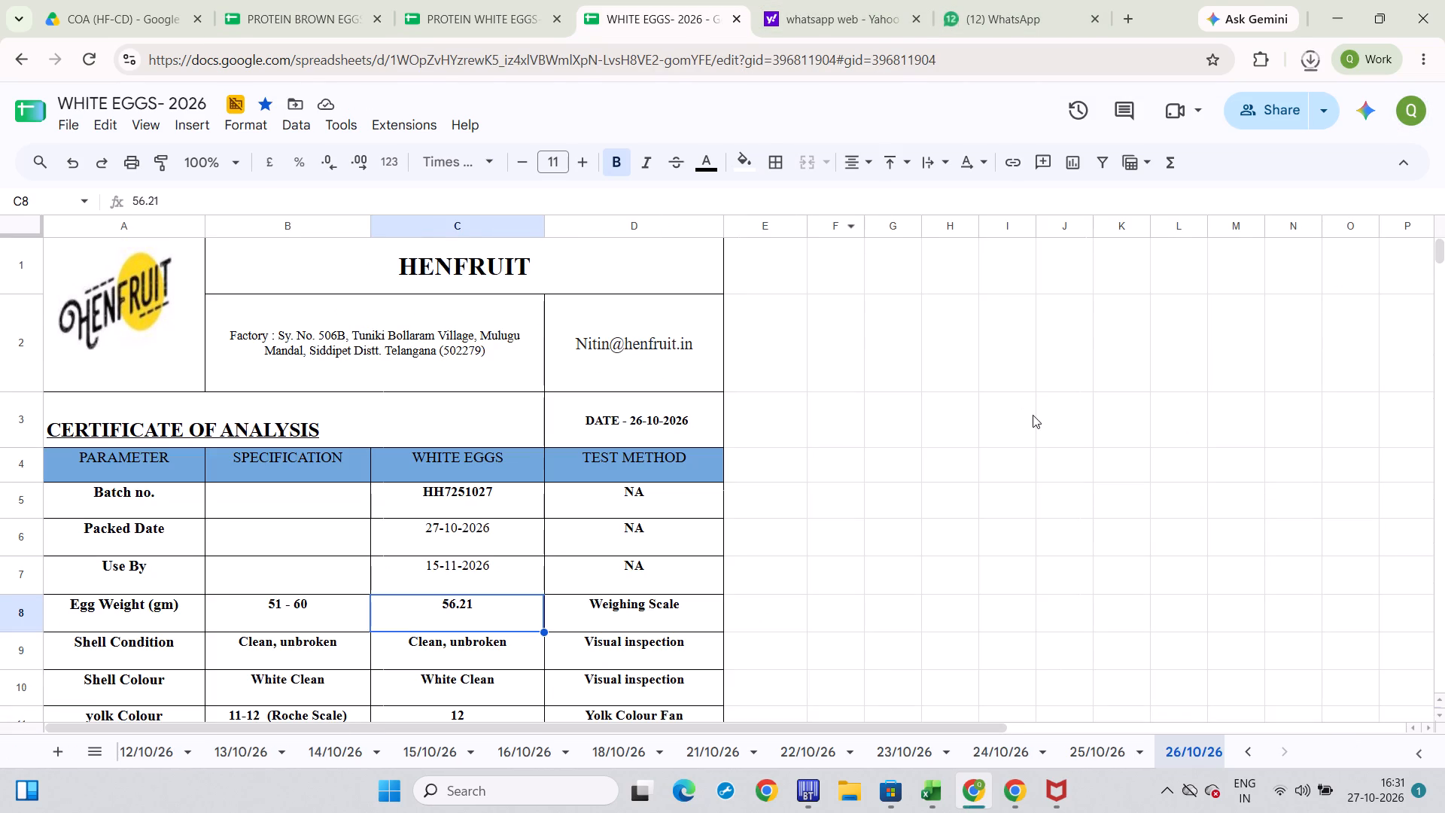
{"action": "scroll", "coordinate": [1212, 756], "scroll_direction": "down", "scroll_amount": 2}
{"action": "left_click", "coordinate": [1212, 756]}
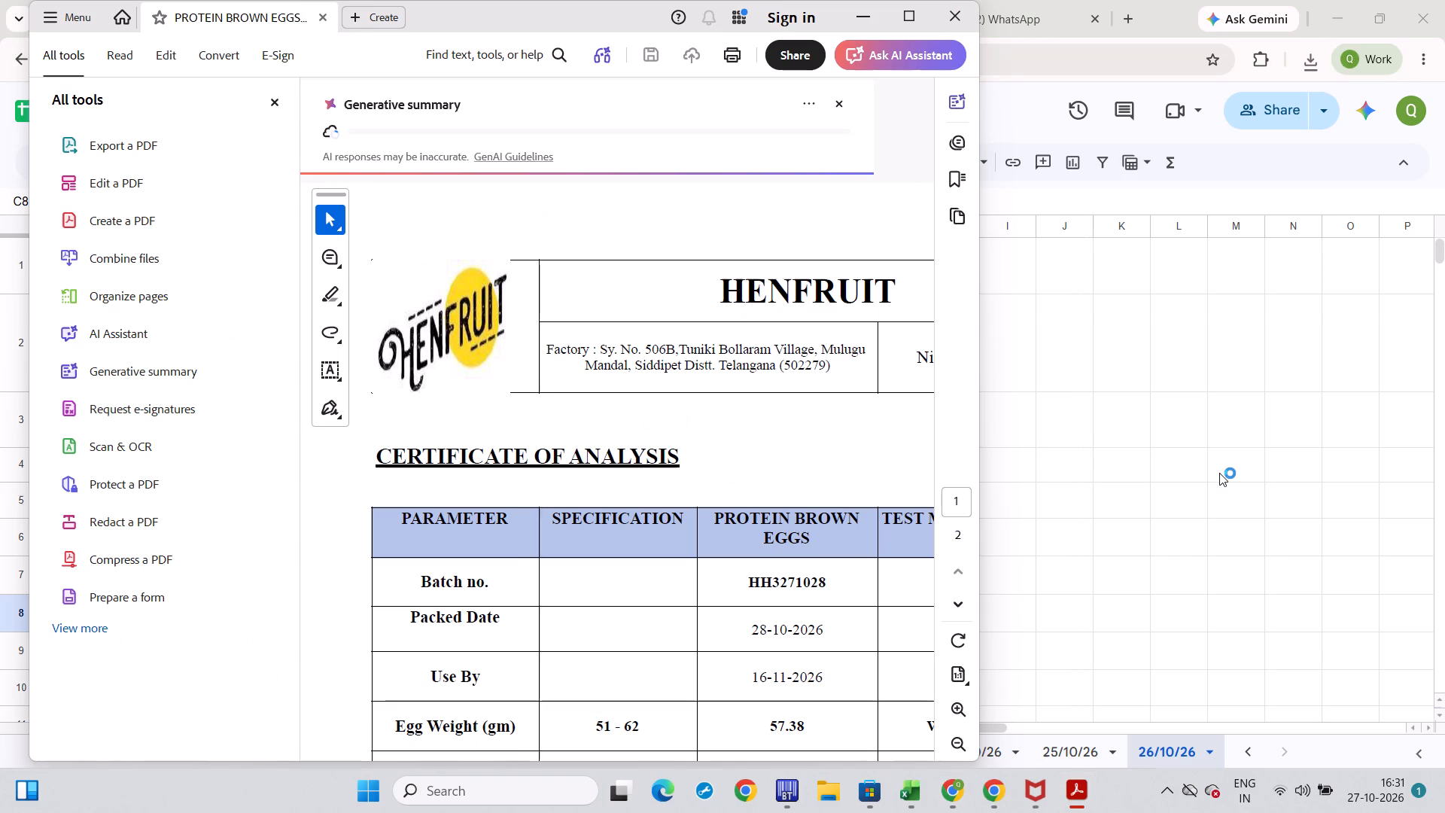
{"action": "left_click", "coordinate": [1219, 473]}
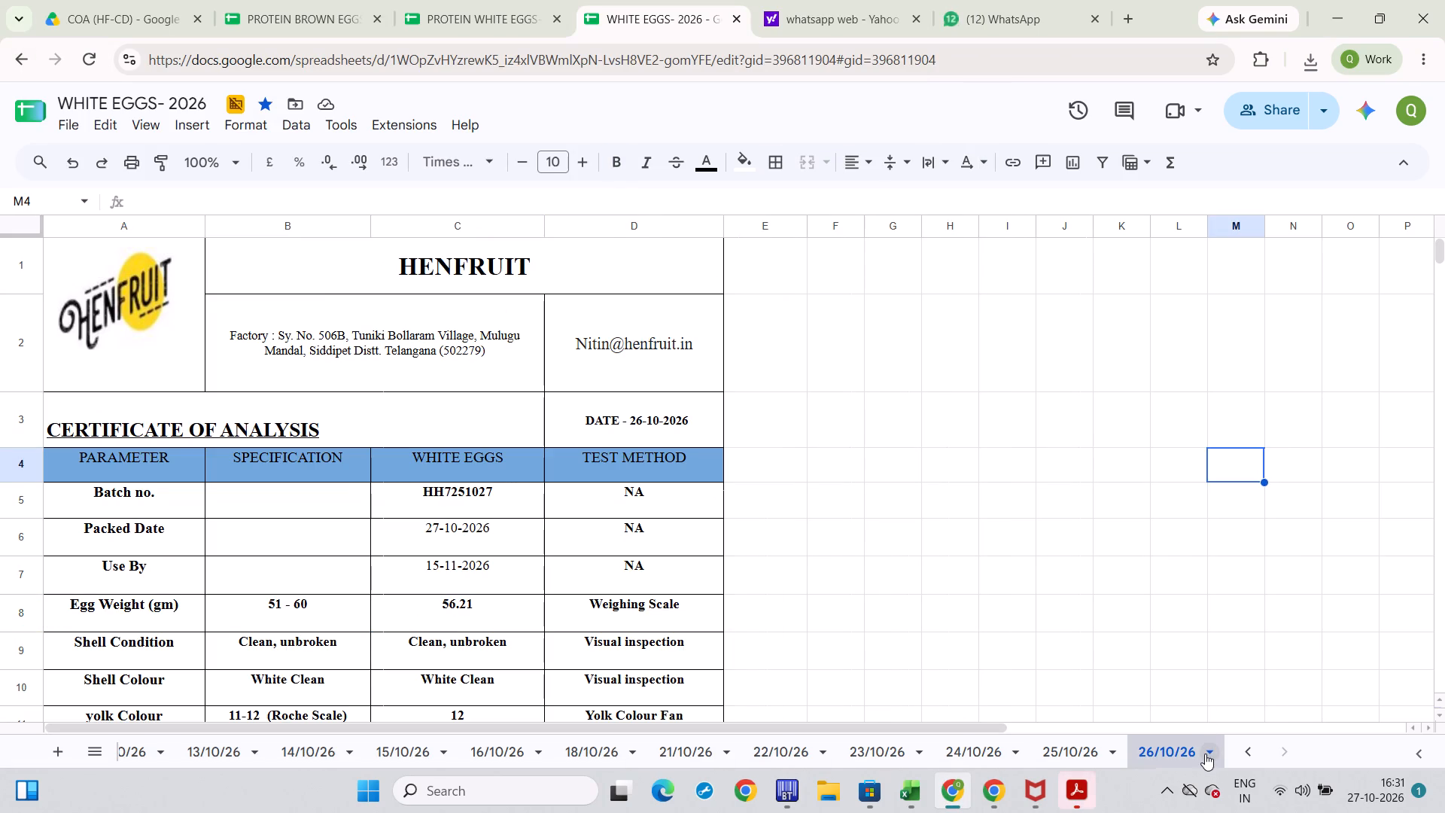
{"action": "left_click", "coordinate": [1205, 754]}
{"action": "left_click", "coordinate": [1214, 458]}
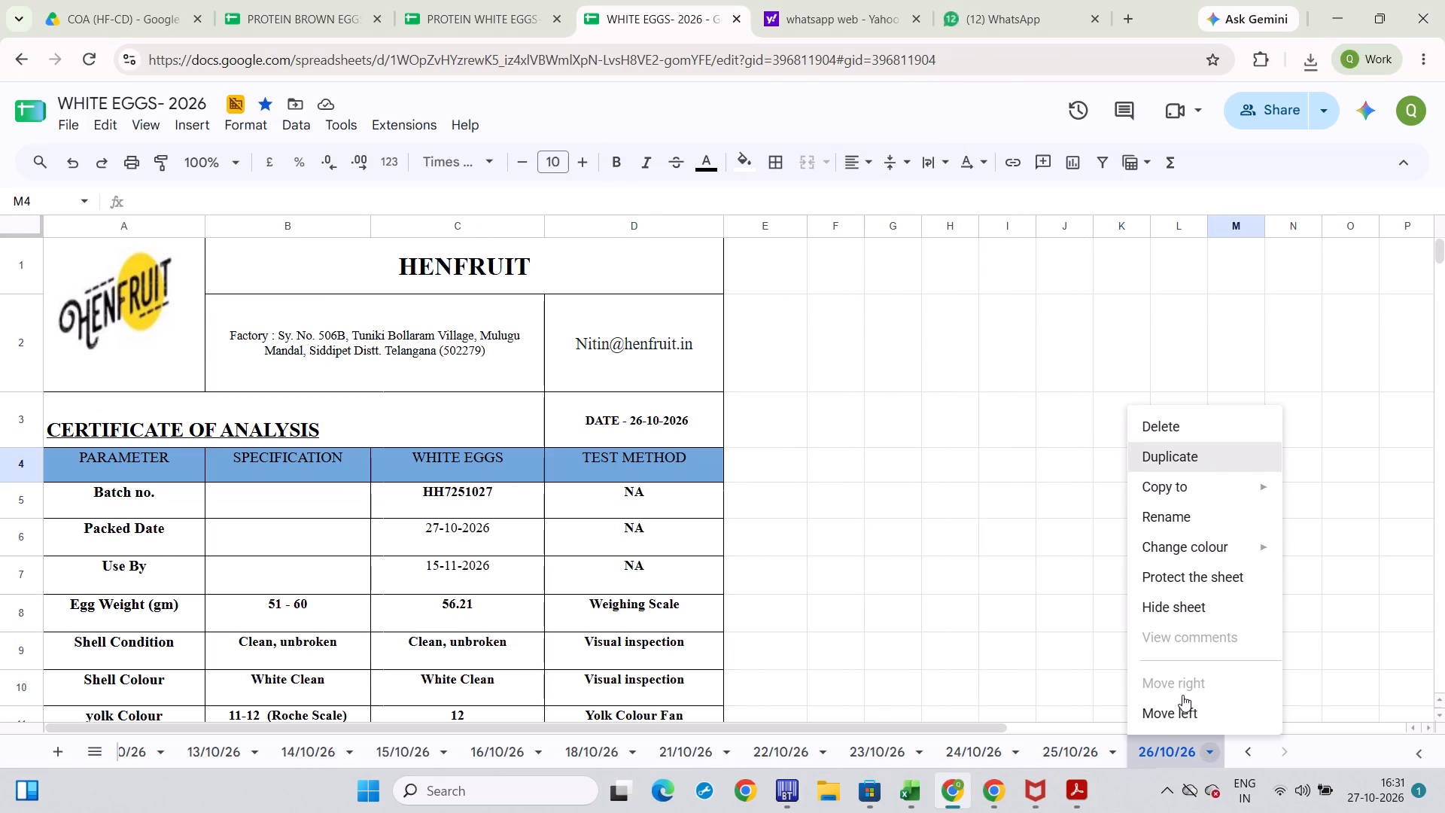
Rename the duplicated white eggs sheet as 27/10/26.
{"action": "double_click", "coordinate": [1178, 760]}
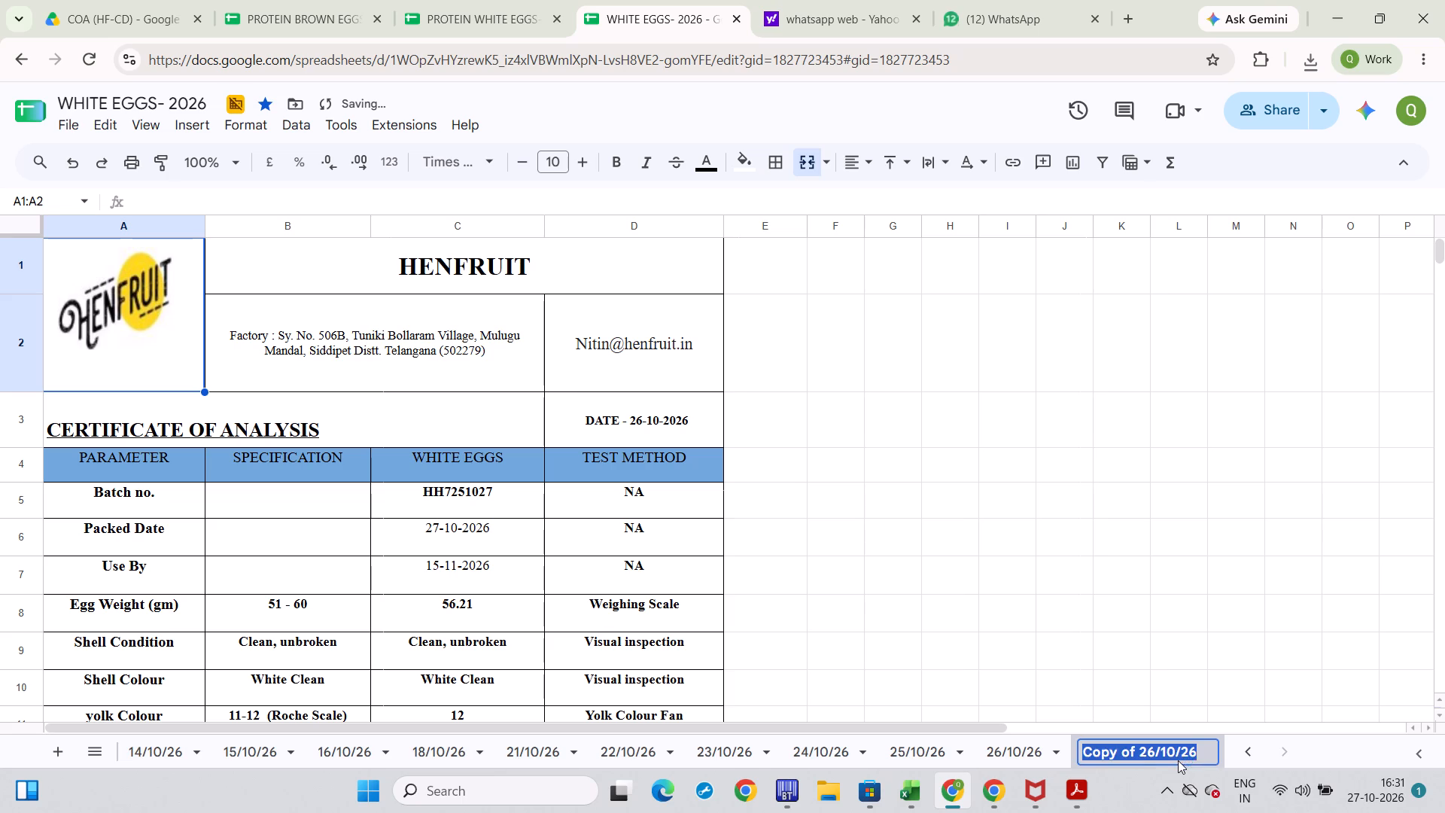
{"action": "key", "text": "BackSpace"}
{"action": "type", "text": "27/10/2"}
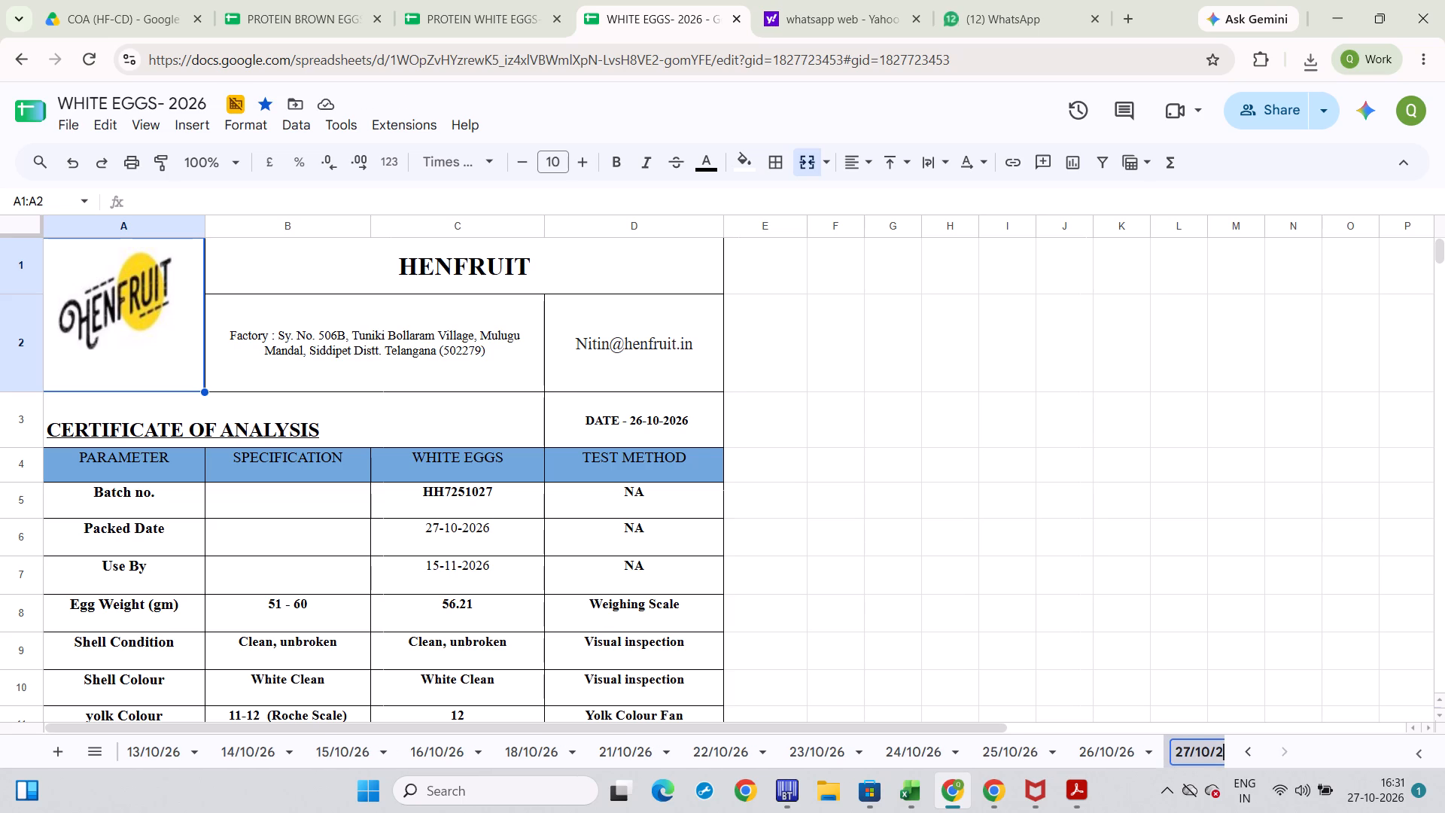
{"action": "key", "text": "6"}
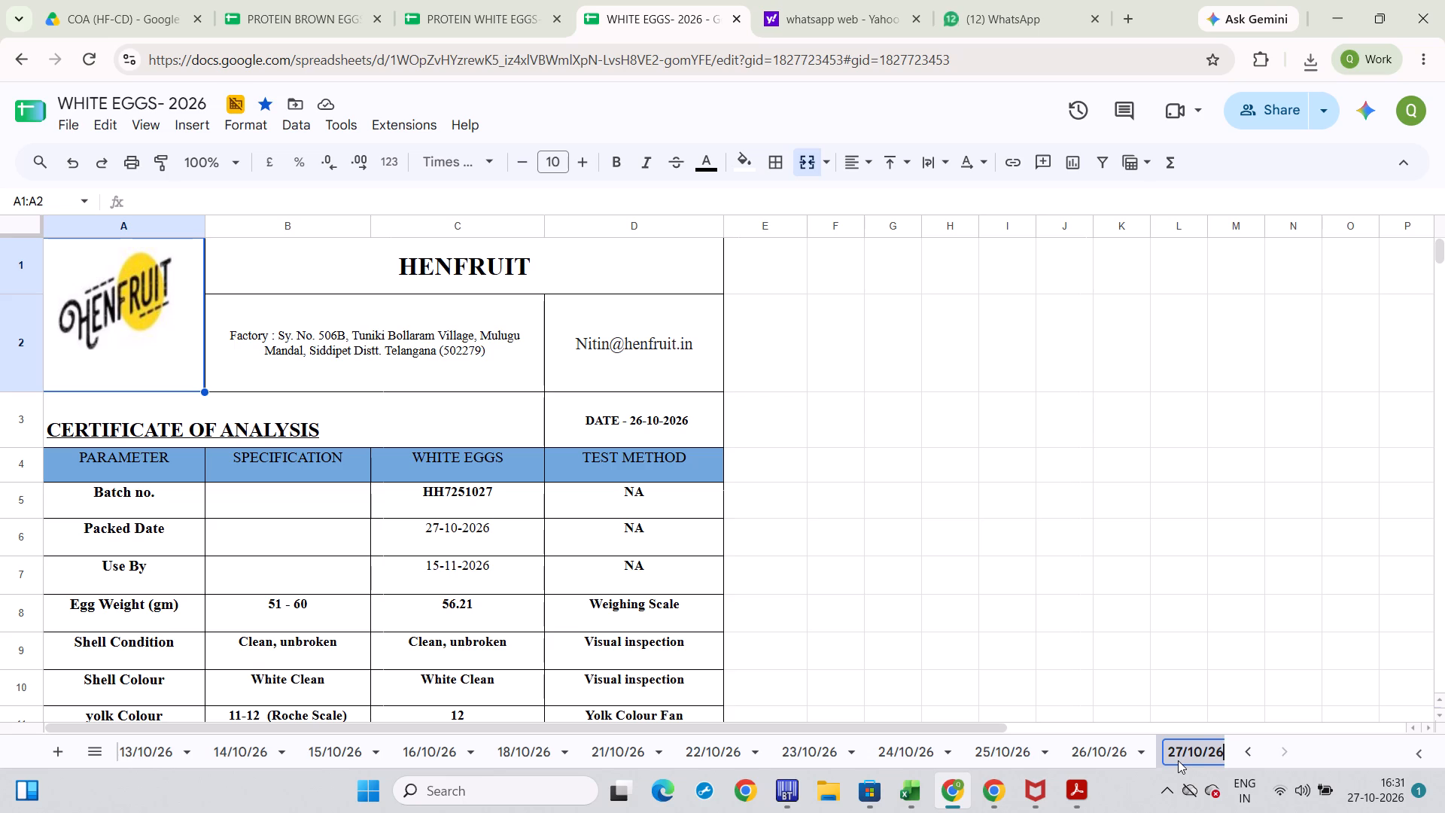
Set the certificate date on the 27/10/26 white eggs sheet to 27-10-2026.
{"action": "double_click", "coordinate": [642, 419]}
{"action": "left_click", "coordinate": [640, 400]}
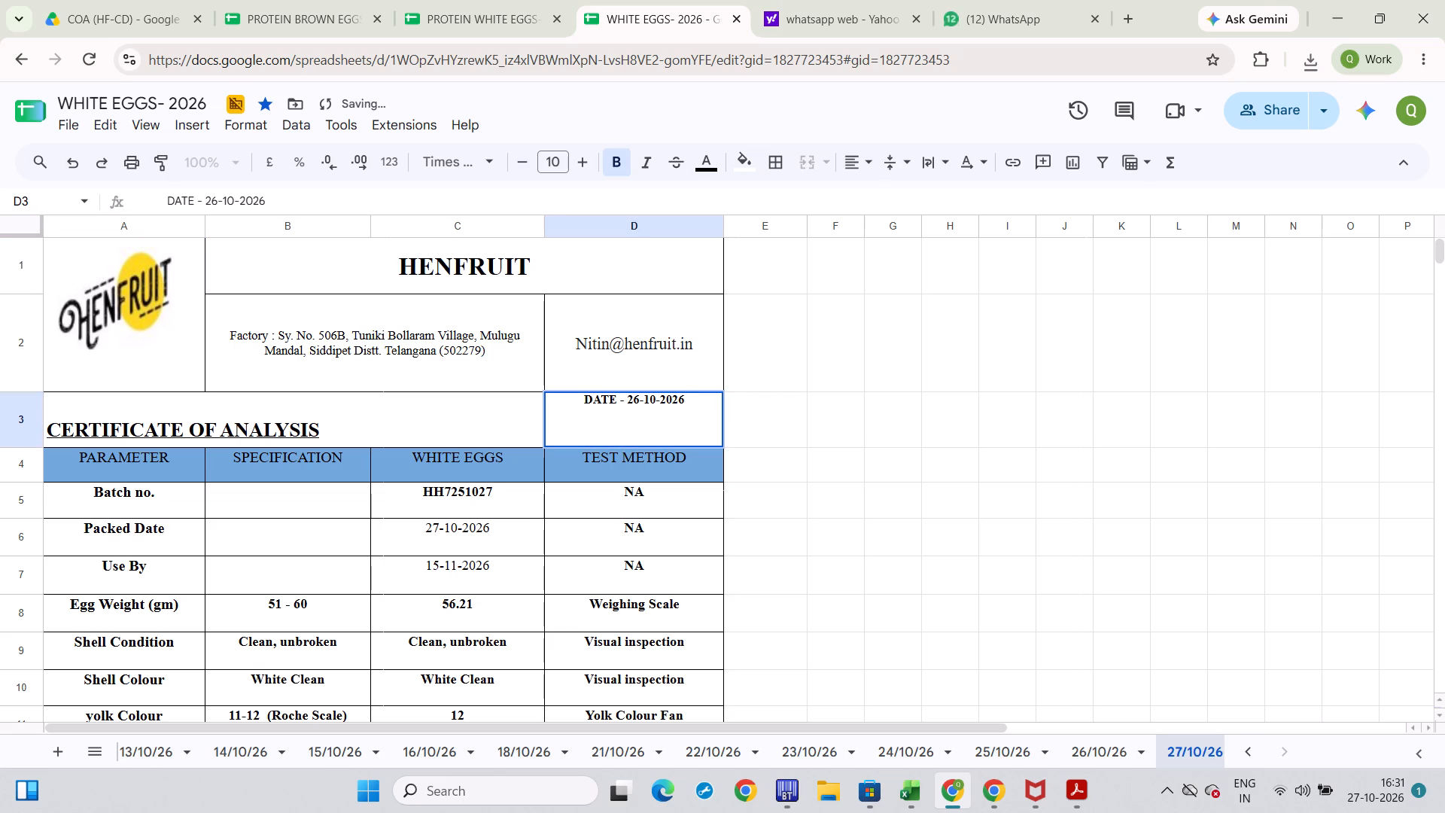
{"action": "key", "text": "BackSpace"}
{"action": "key", "text": "7"}
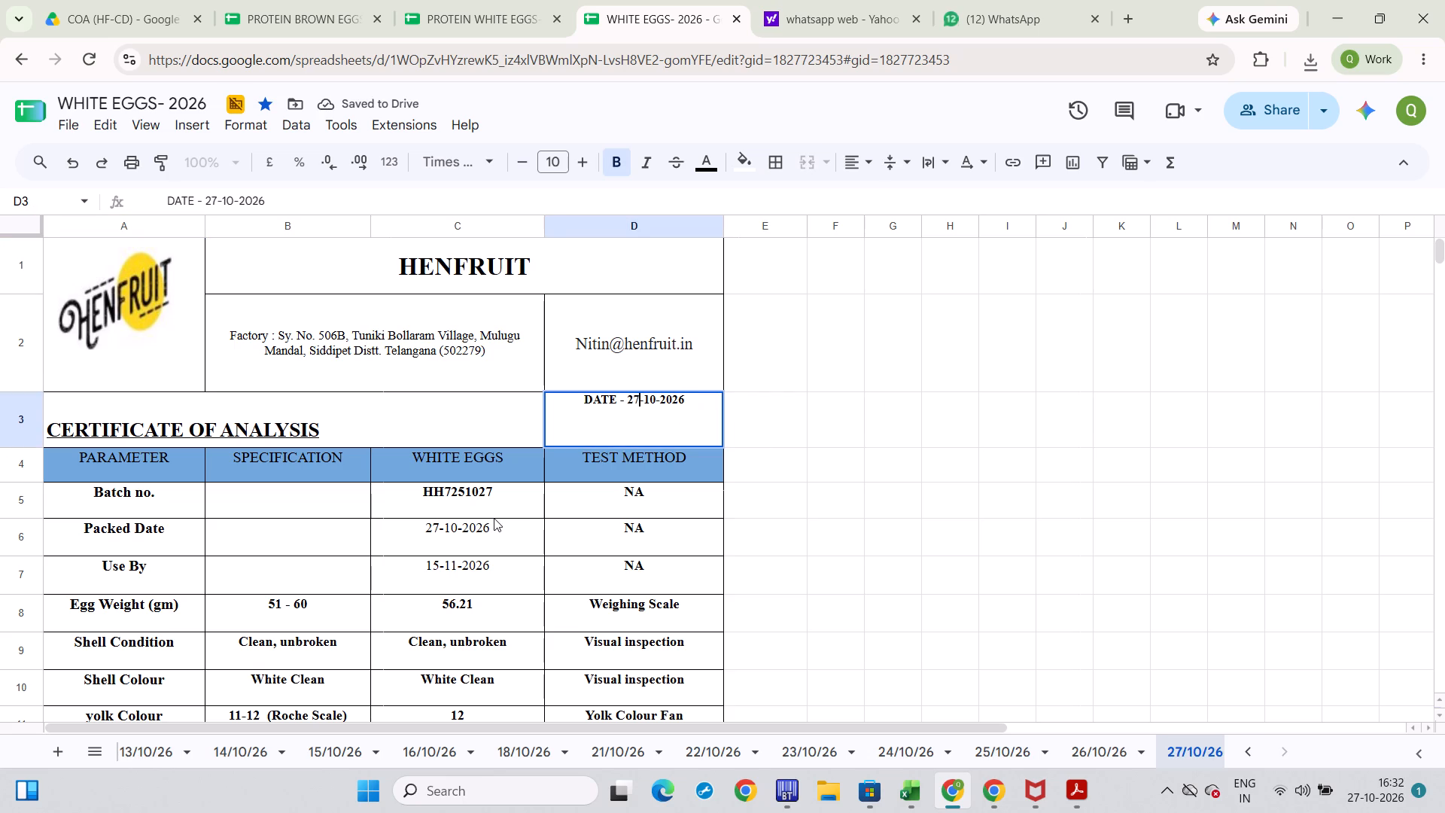
Set the batch number on the 27/10/26 white eggs sheet to HH7261028.
{"action": "double_click", "coordinate": [494, 518]}
{"action": "double_click", "coordinate": [501, 493]}
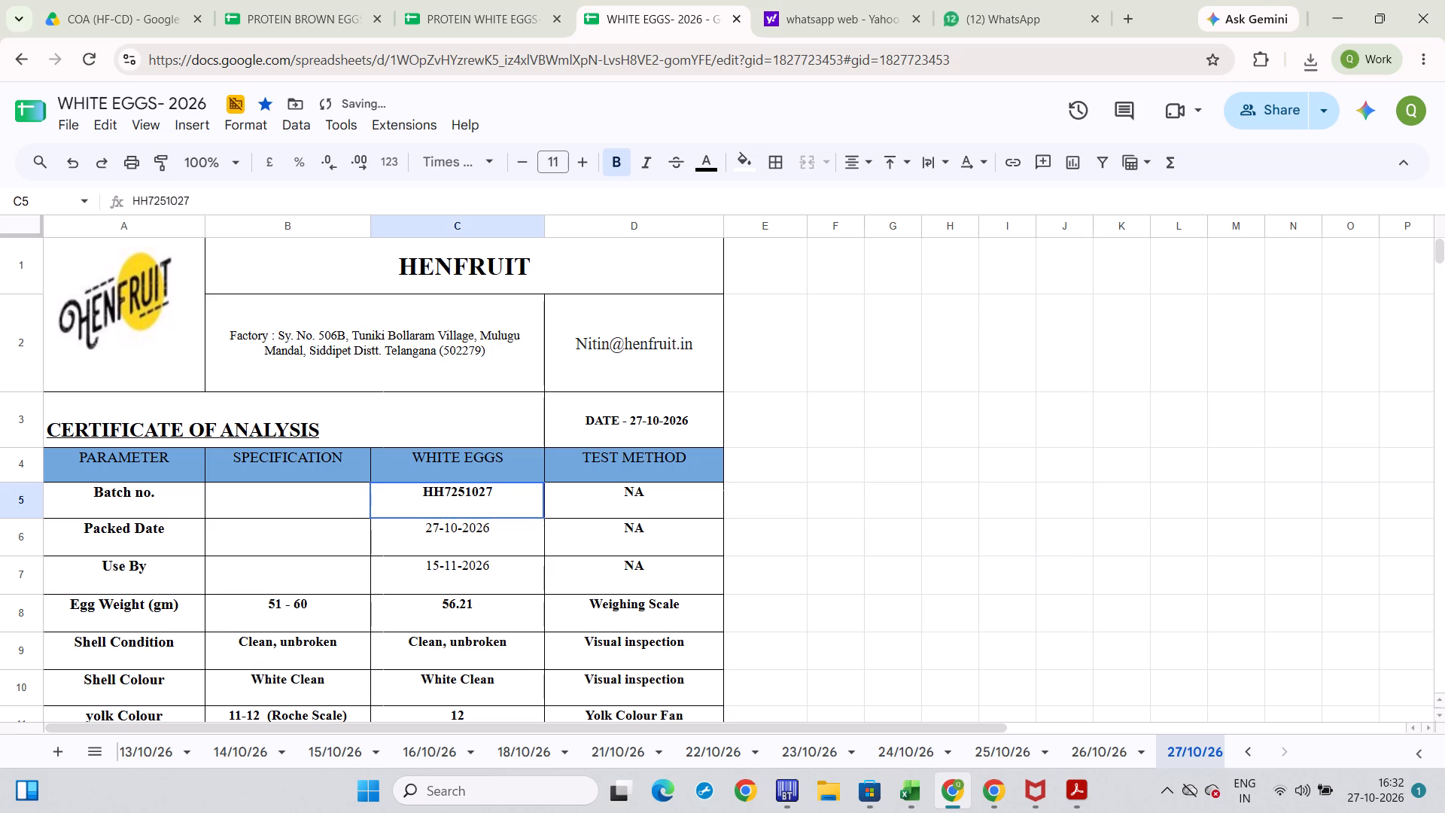
{"action": "key", "text": "BackSpace"}
{"action": "key", "text": "BackSpace"}
{"action": "key", "text": "BackSpace"}
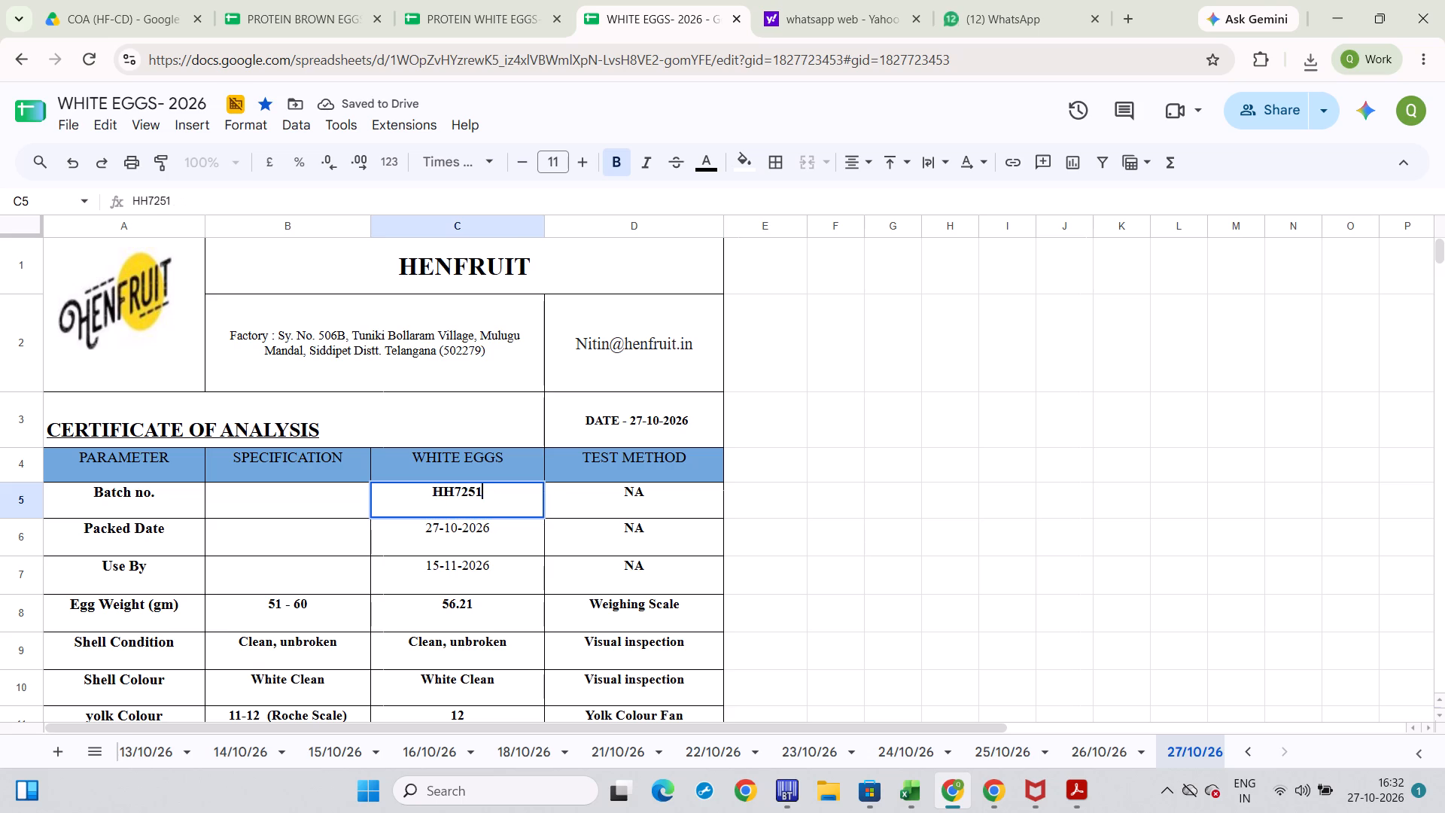
{"action": "key", "text": "BackSpace"}
{"action": "key", "text": "BackSpace"}
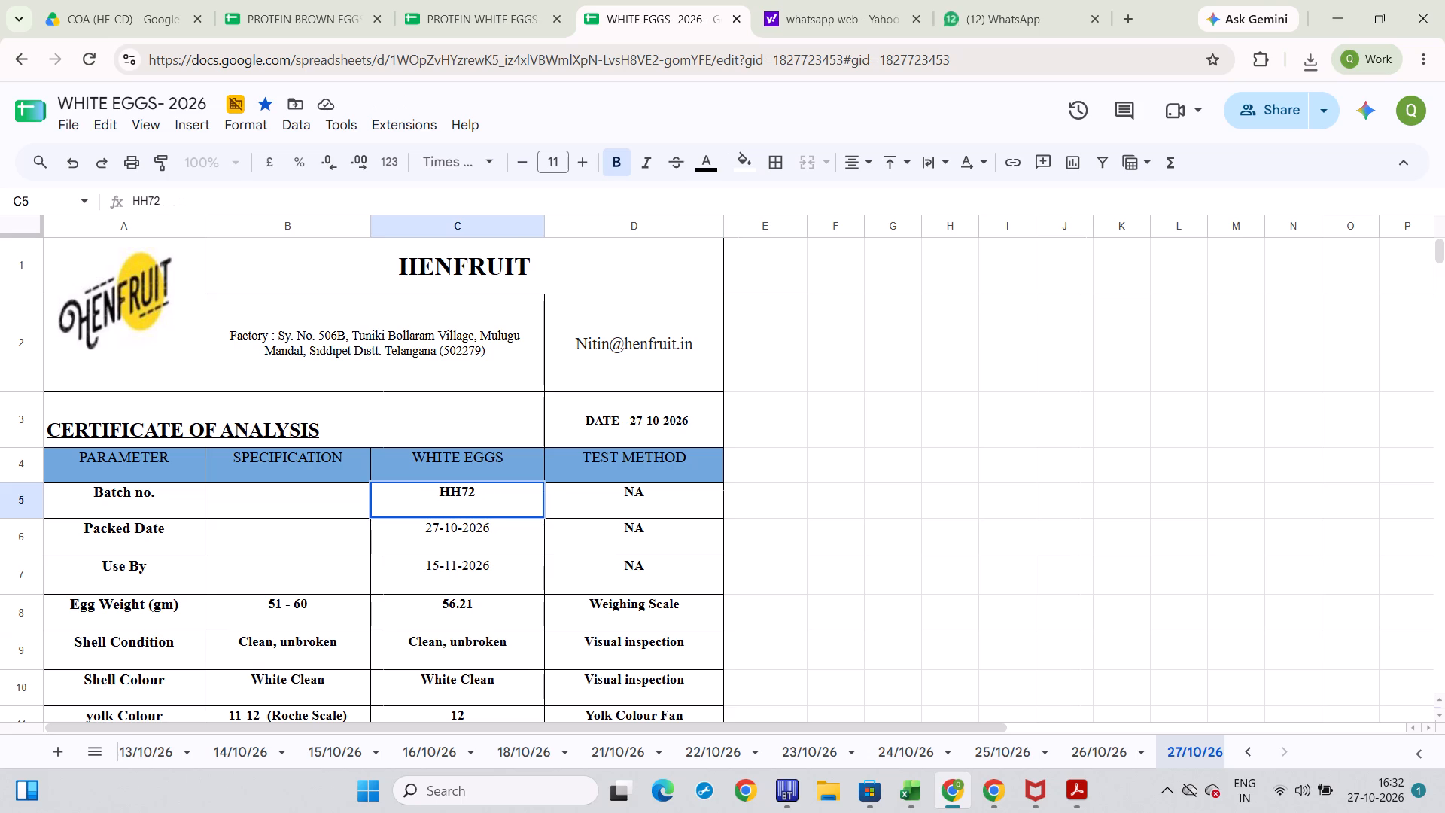
{"action": "key", "text": "6"}
{"action": "type", "text": "10"}
{"action": "type", "text": "28"}
Set the white eggs packed date to 28-10-2026 and the use-by date to 16-11-2026.
{"action": "double_click", "coordinate": [494, 520]}
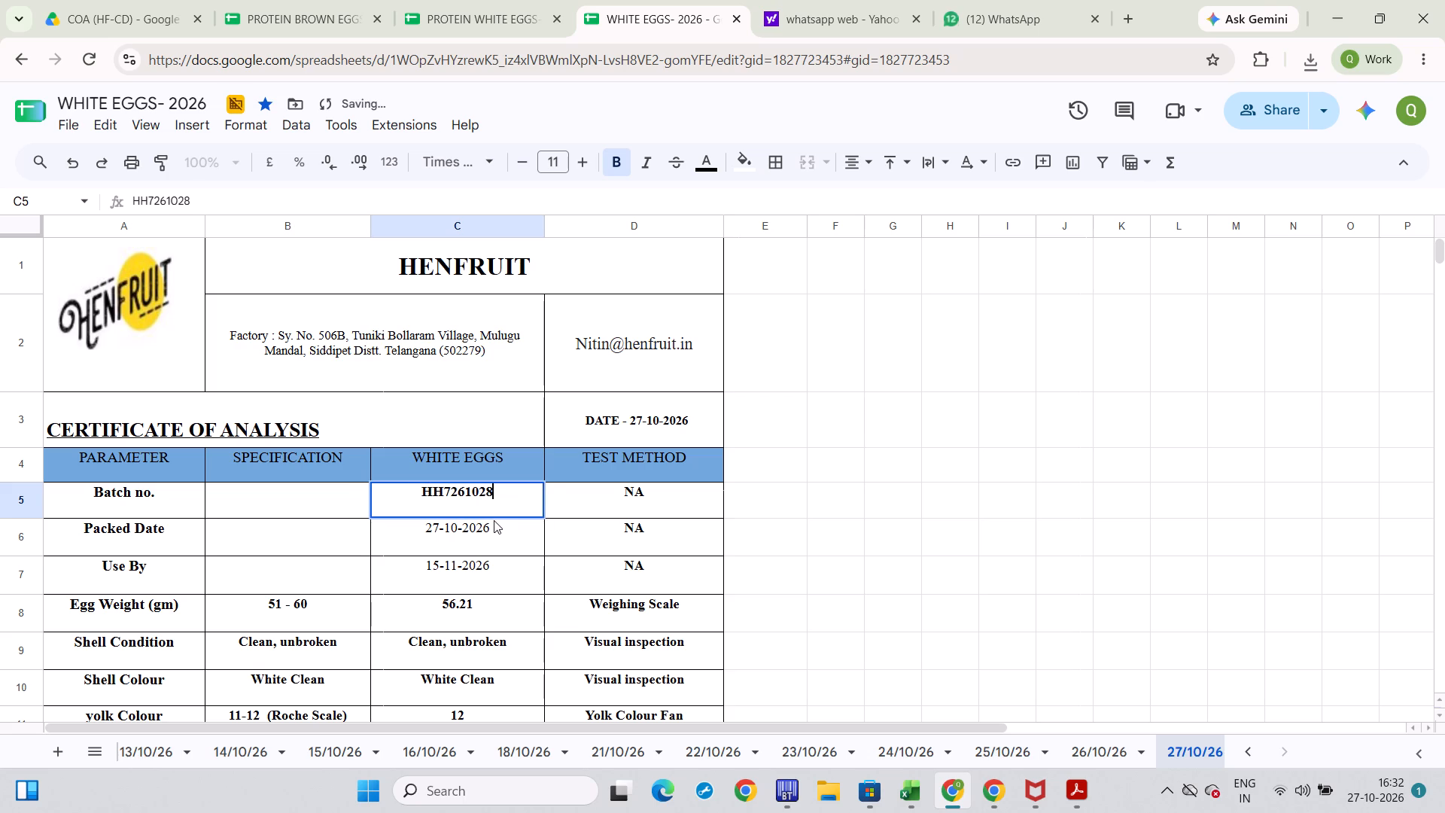
{"action": "double_click", "coordinate": [494, 535]}
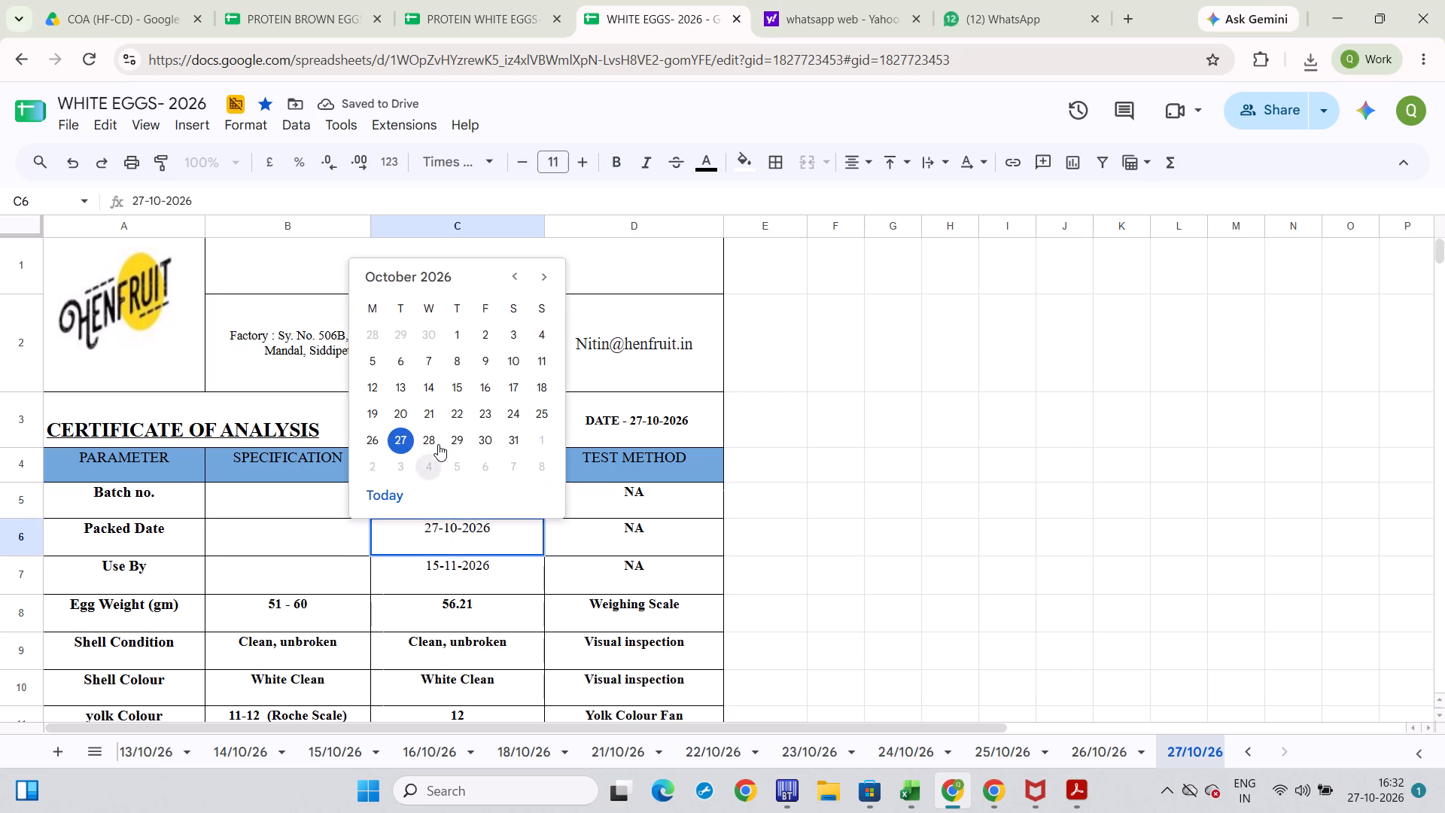
{"action": "left_click", "coordinate": [437, 441]}
{"action": "double_click", "coordinate": [504, 580]}
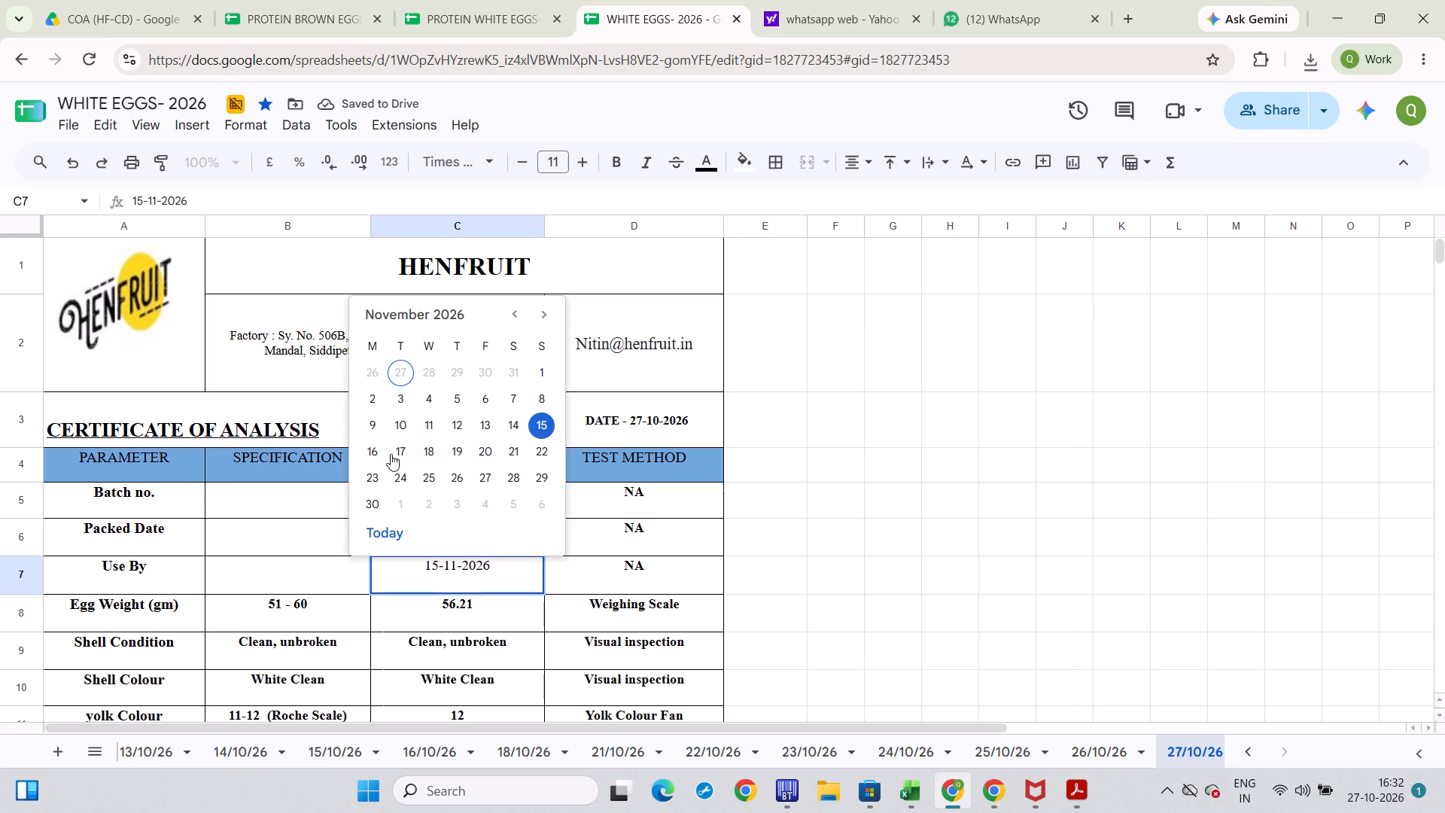
{"action": "left_click", "coordinate": [367, 460]}
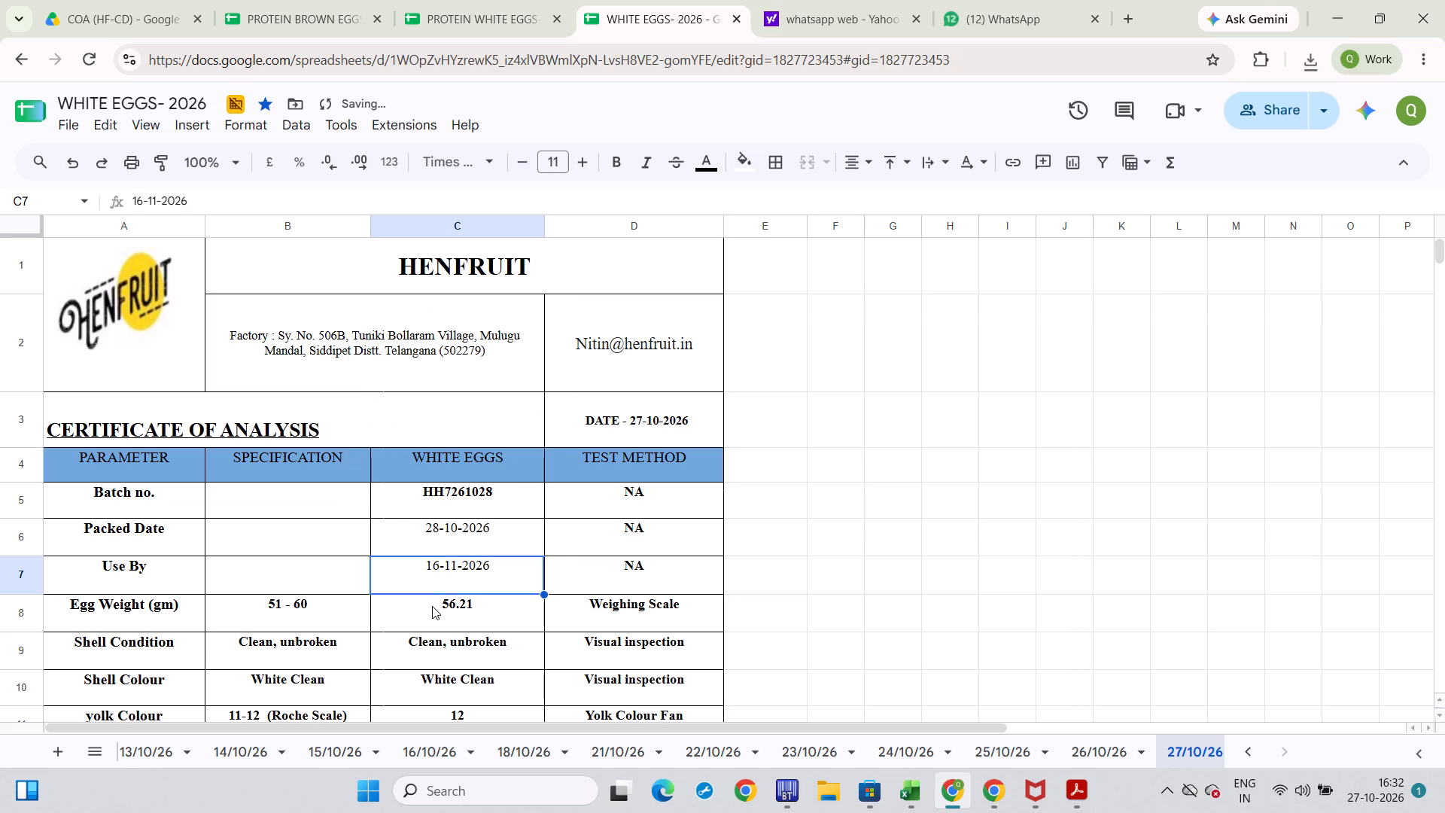
Set the egg weight on the 27/10/26 white eggs sheet to 55.98.
{"action": "double_click", "coordinate": [432, 606]}
{"action": "key", "text": "BackSpace"}
{"action": "key", "text": "BackSpace"}
{"action": "key", "text": "BackSpace"}
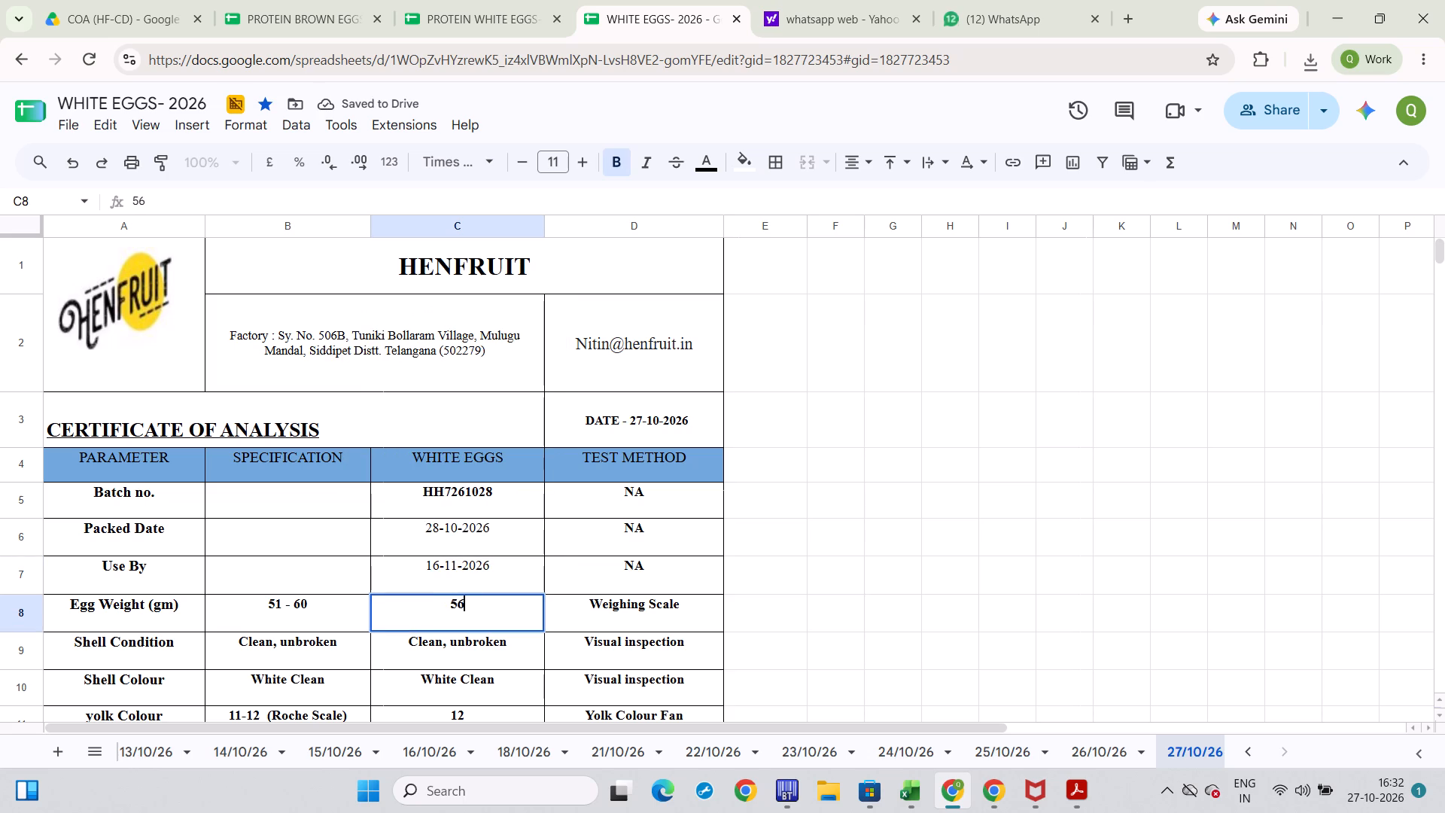
{"action": "key", "text": "BackSpace"}
{"action": "key", "text": "5"}
{"action": "key", "text": "period"}
{"action": "type", "text": "98"}
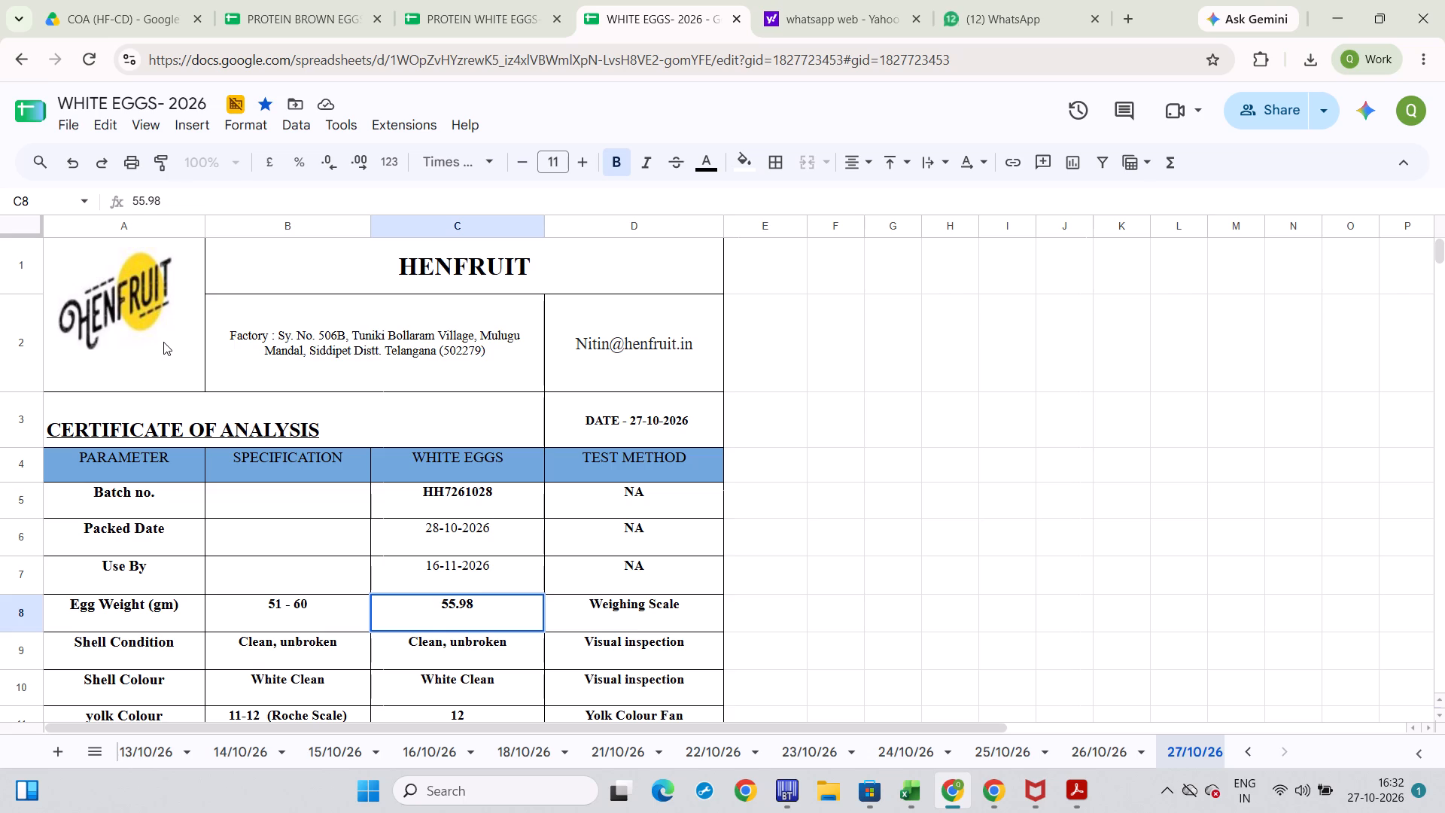
Export the 27/10/26 white eggs sheet as a PDF, current sheet only, Letter size in landscape.
{"action": "left_click", "coordinate": [59, 120]}
{"action": "left_click", "coordinate": [73, 123]}
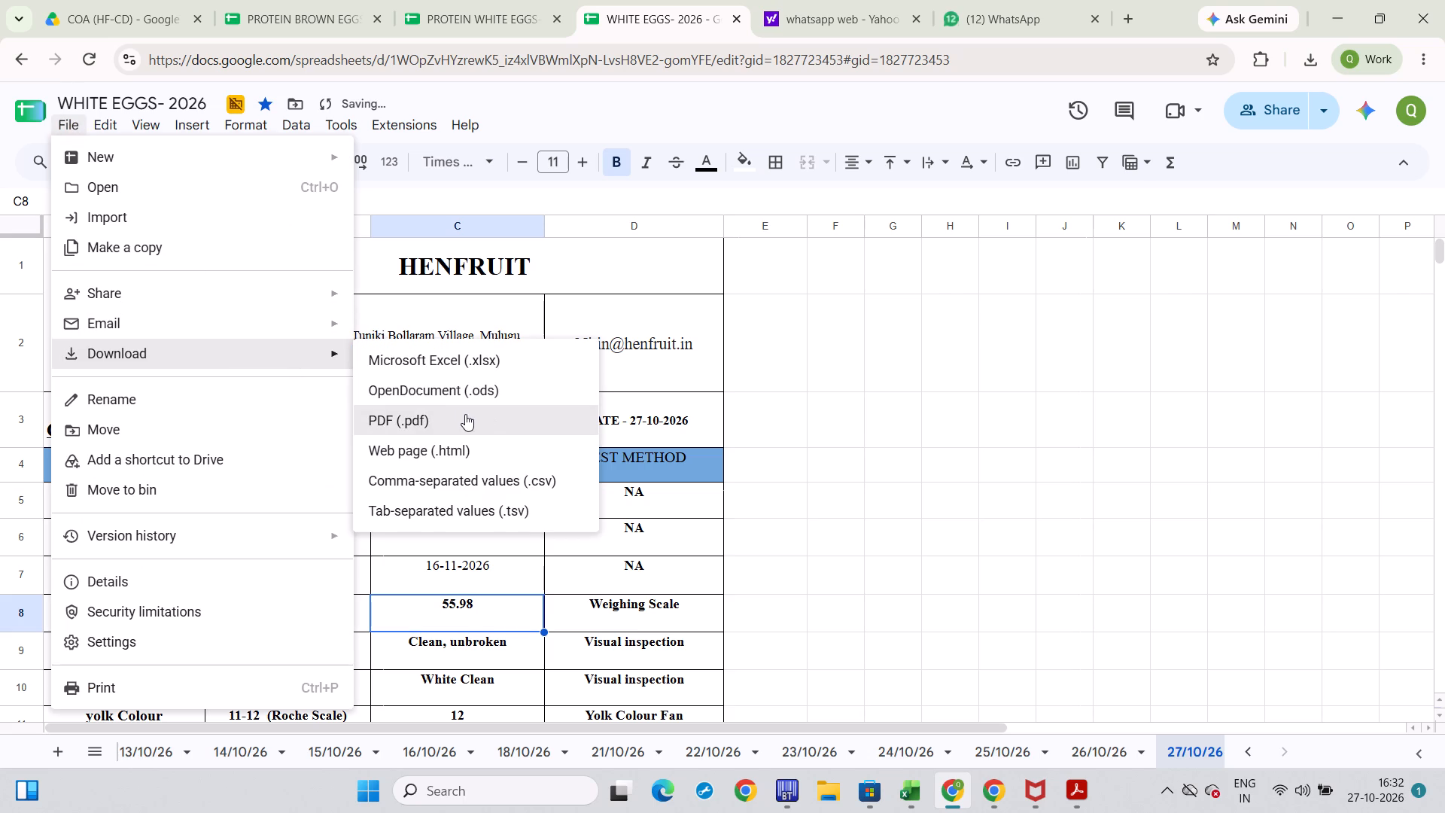
{"action": "left_click", "coordinate": [465, 414]}
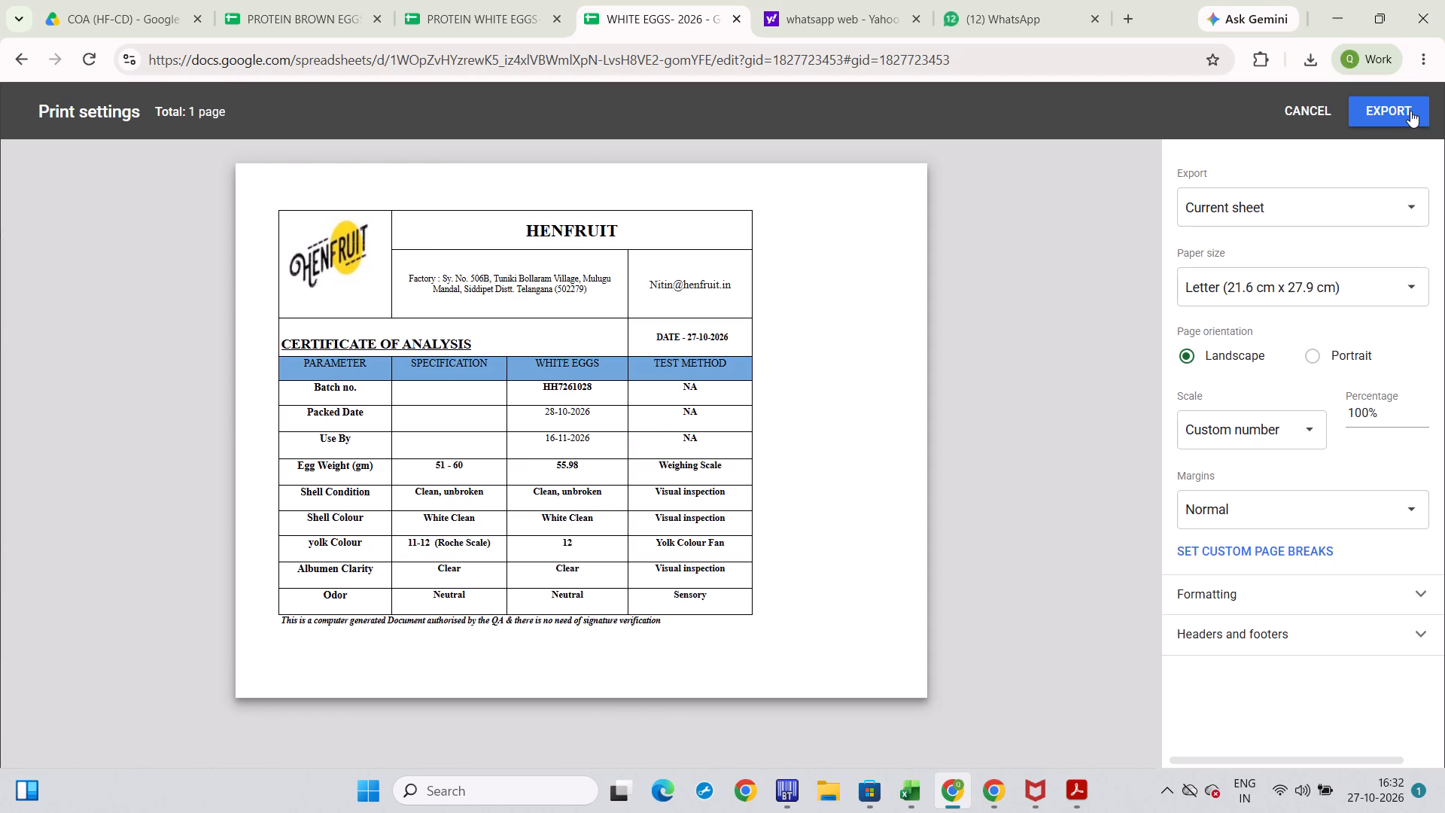
{"action": "left_click", "coordinate": [1410, 111]}
Duplicate the 26/10/26 sheet in the PROTEIN WHITE EGGS- 2026 workbook.
{"action": "left_click", "coordinate": [471, 4]}
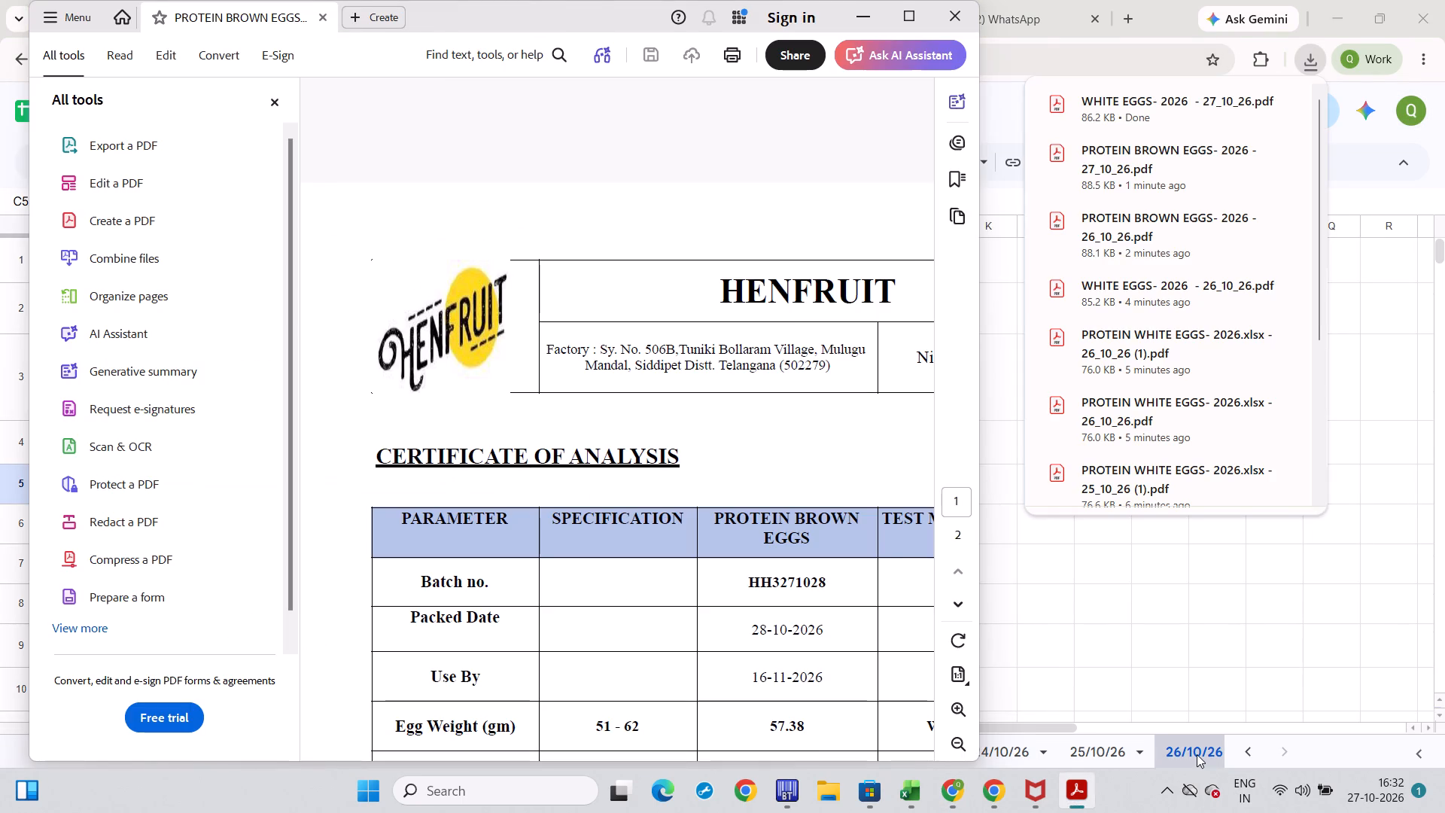
{"action": "left_click", "coordinate": [1197, 754]}
{"action": "scroll", "coordinate": [1197, 754], "scroll_direction": "down", "scroll_amount": 3}
{"action": "left_click", "coordinate": [1212, 754]}
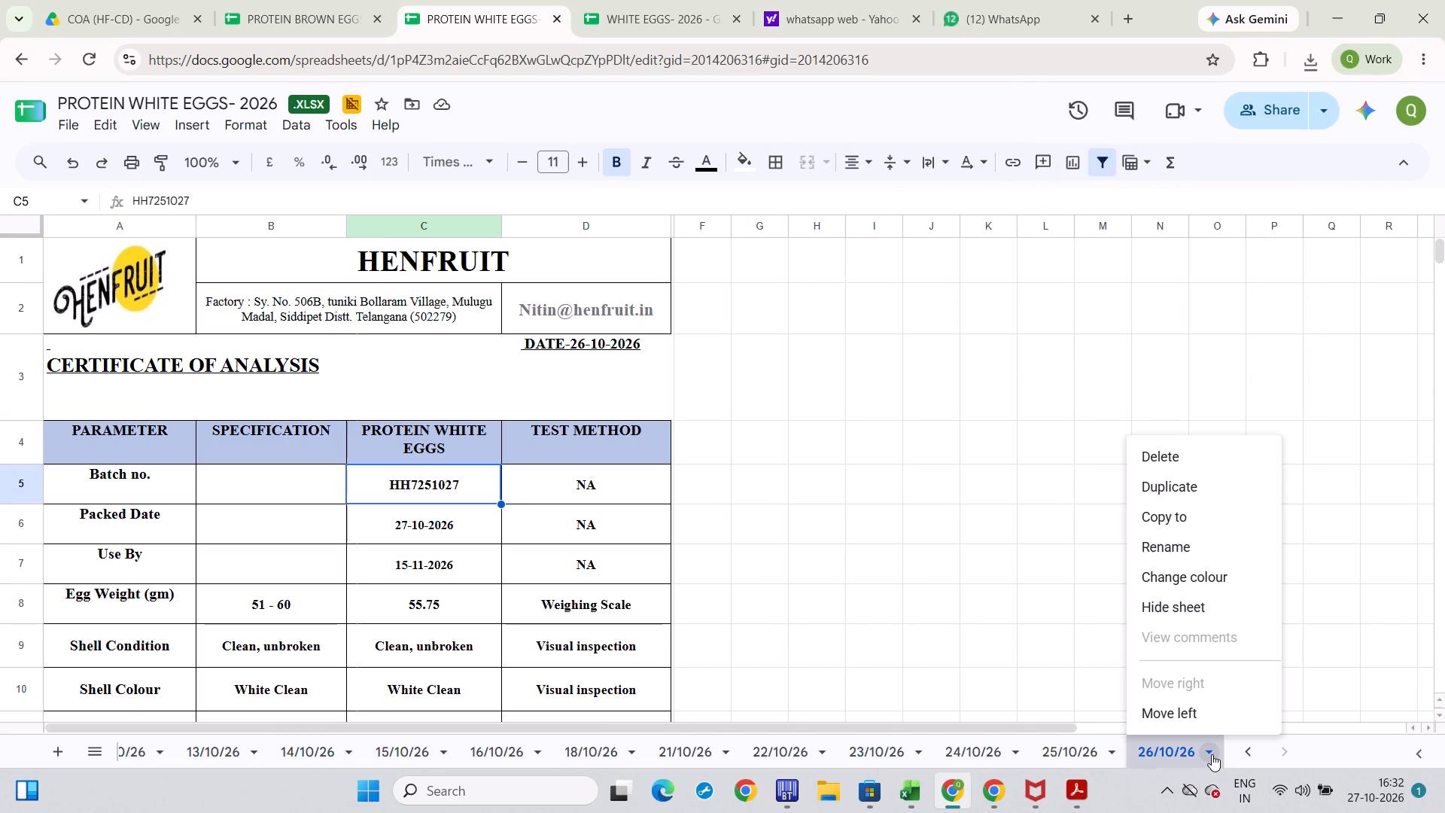
{"action": "left_click", "coordinate": [1200, 490]}
Rename the duplicated protein white eggs sheet as 27/10/26.
{"action": "double_click", "coordinate": [1171, 743]}
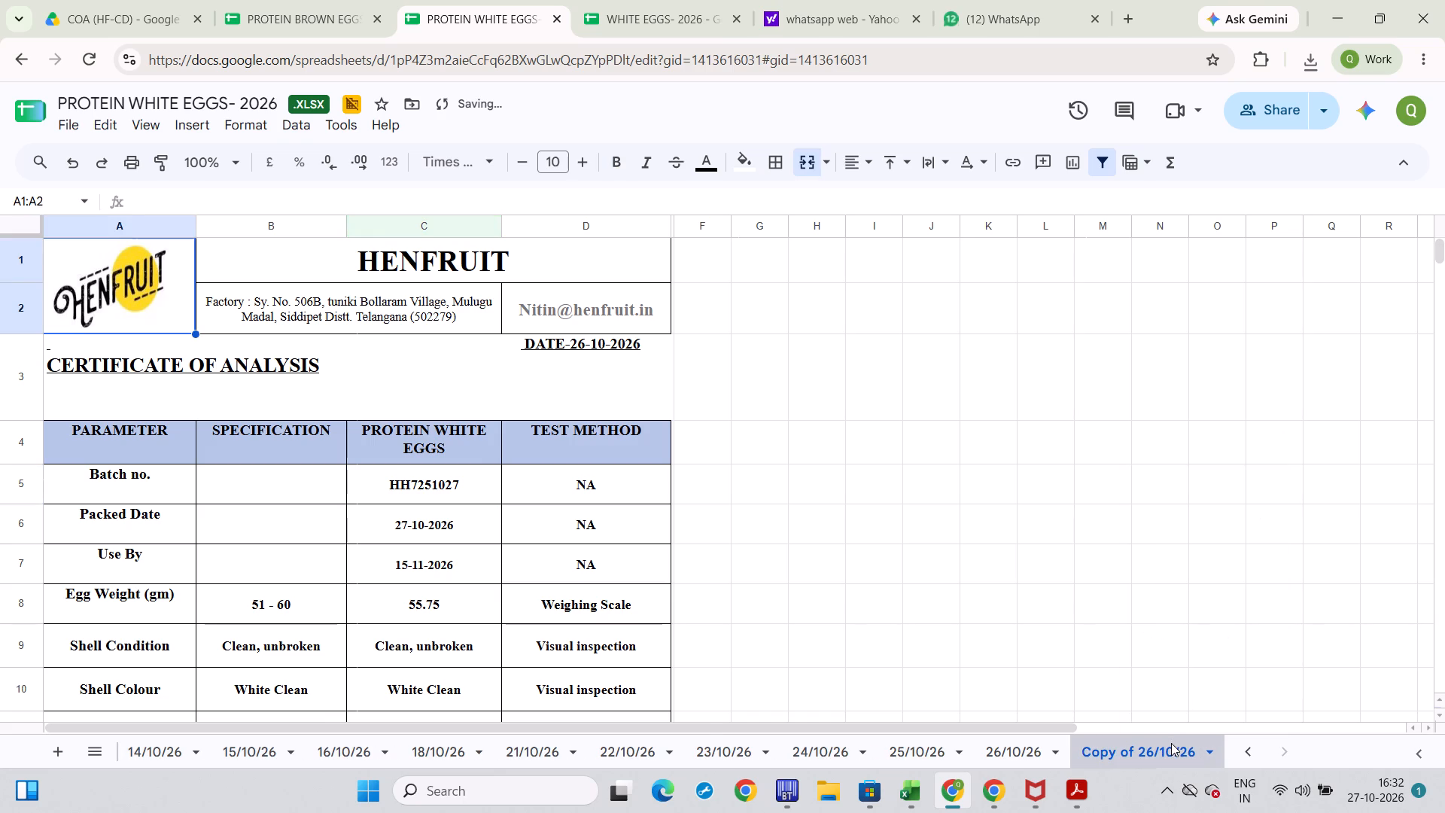
{"action": "key", "text": "BackSpace"}
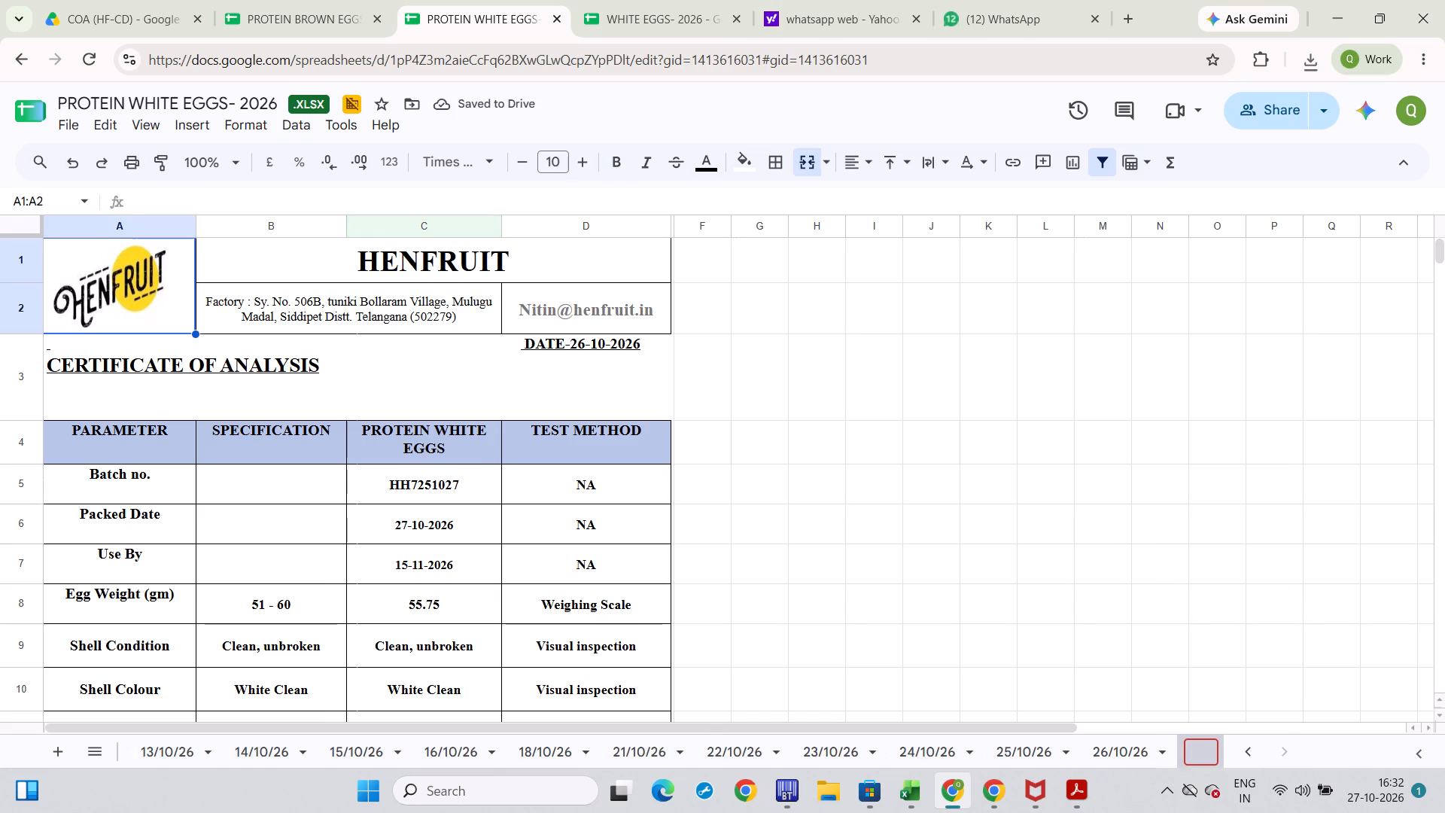
{"action": "key", "text": "2"}
{"action": "type", "text": "7/10/2"}
{"action": "key", "text": "6"}
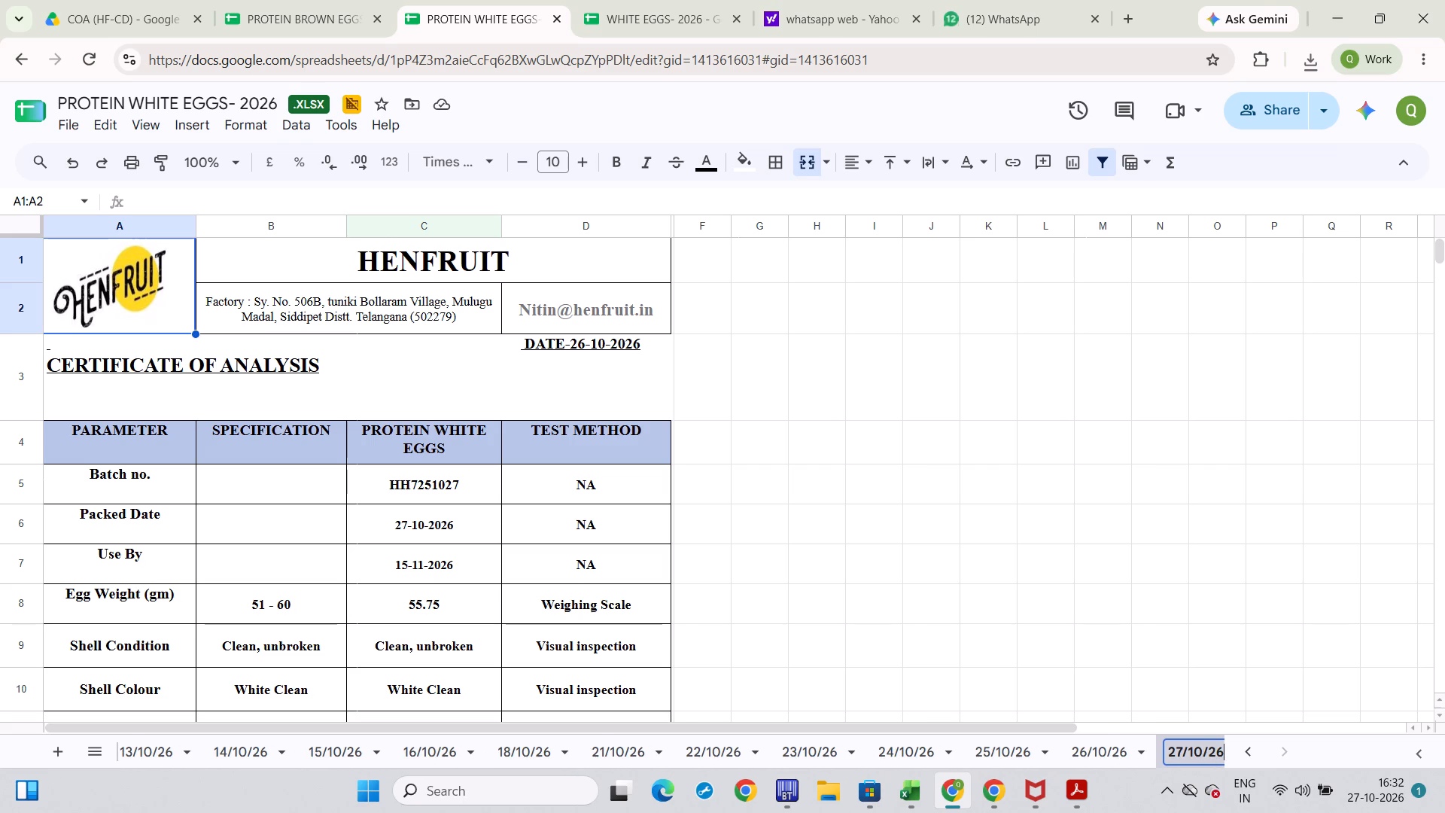
Set the certificate date on the 27/10/26 protein white eggs sheet to 27-10-2026.
{"action": "double_click", "coordinate": [586, 348]}
{"action": "left_click", "coordinate": [586, 348]}
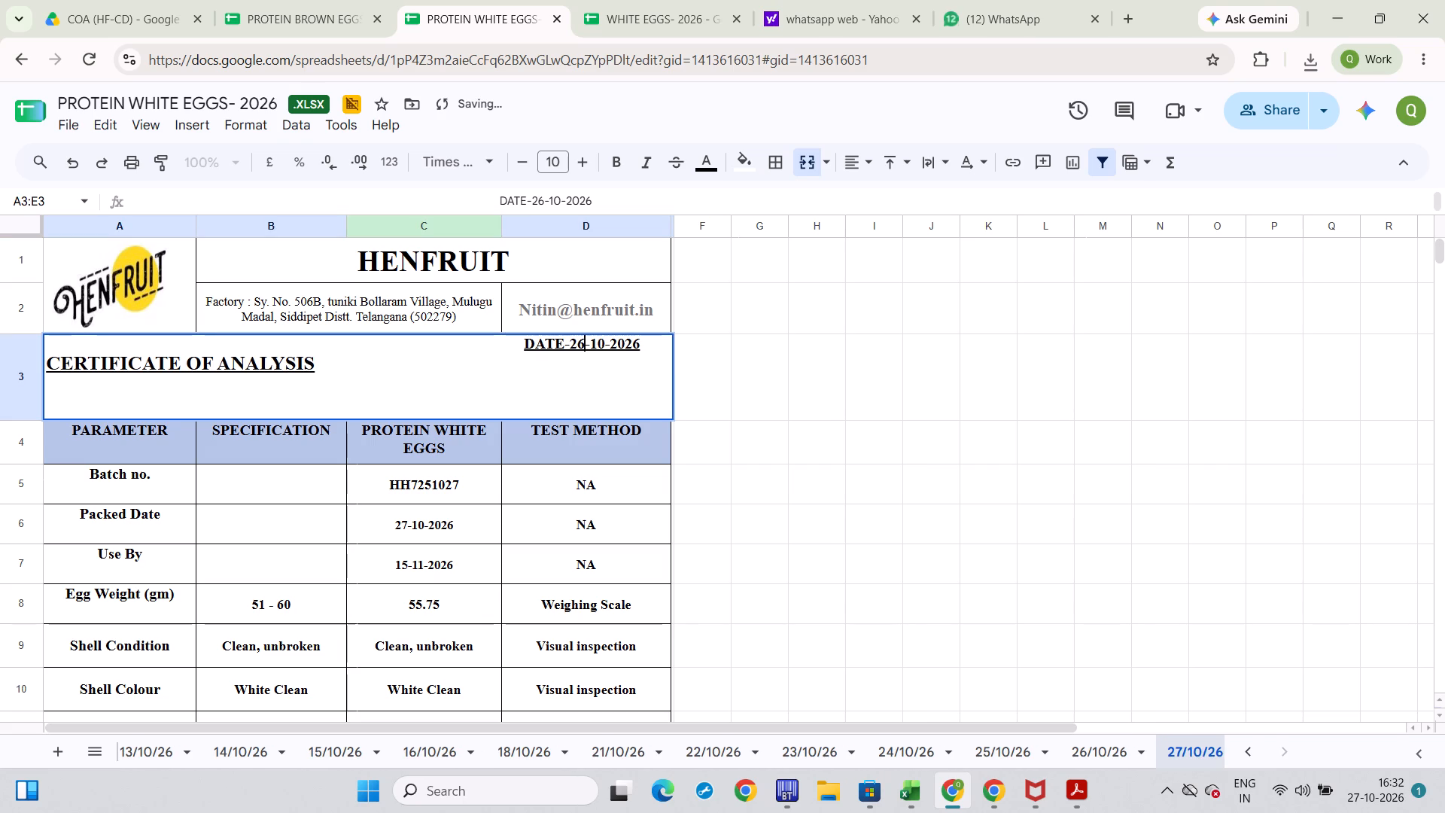
{"action": "key", "text": "BackSpace"}
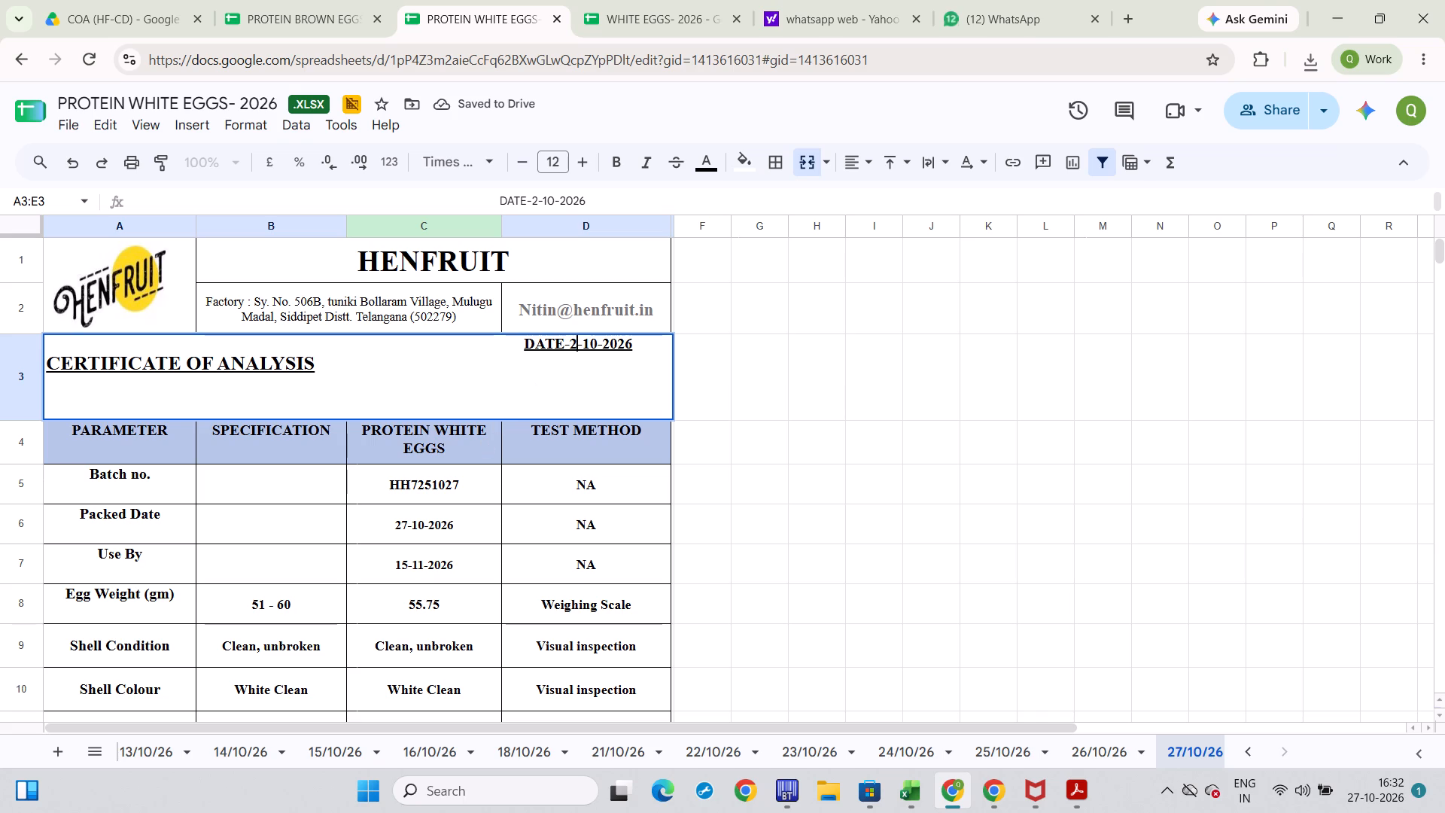
{"action": "key", "text": "7"}
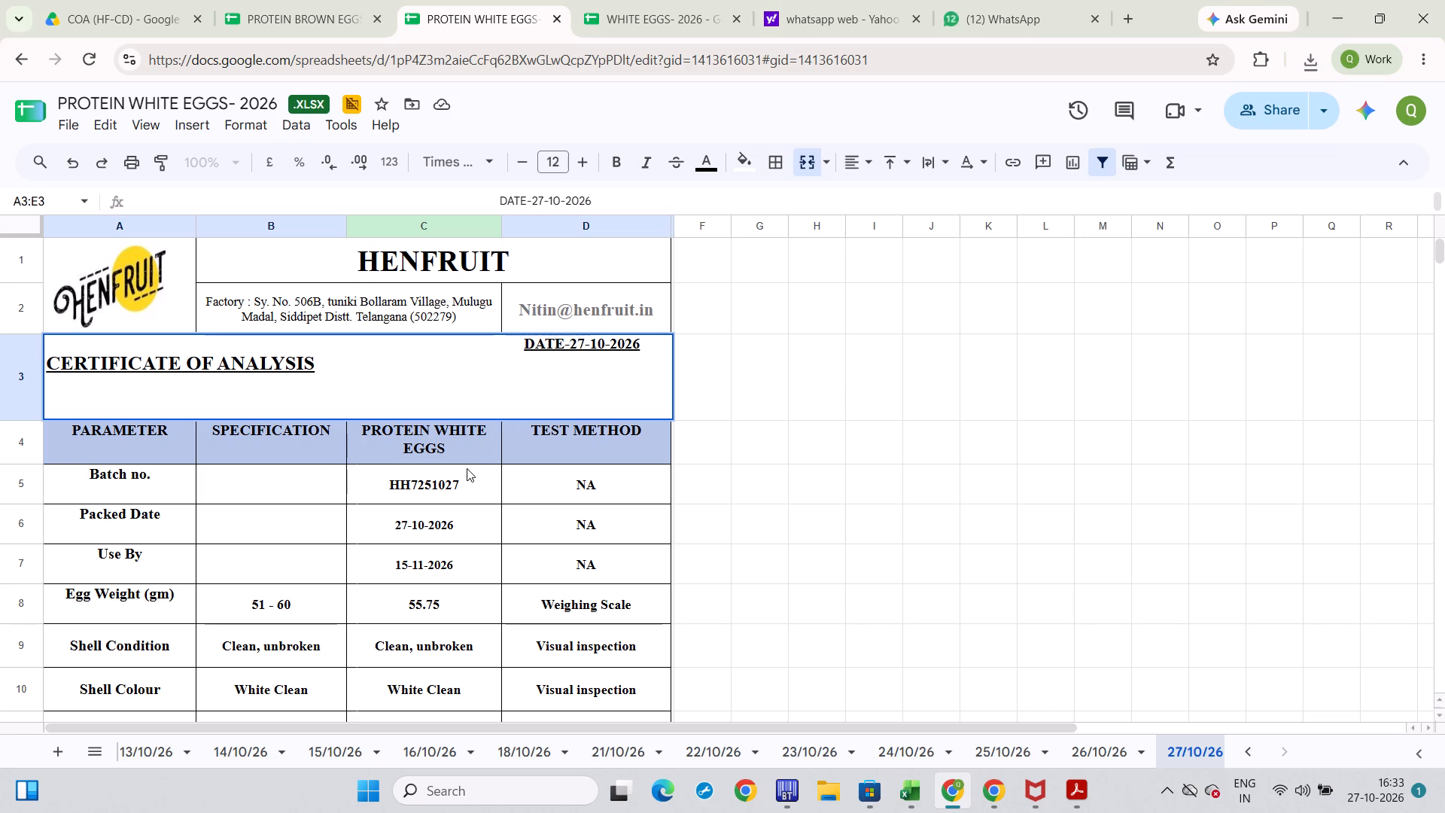
Replace the ending of the batch number on the 27/10/26 protein white eggs sheet, entering HH72610 as its beginning.
{"action": "double_click", "coordinate": [466, 470]}
{"action": "key", "text": "BackSpace"}
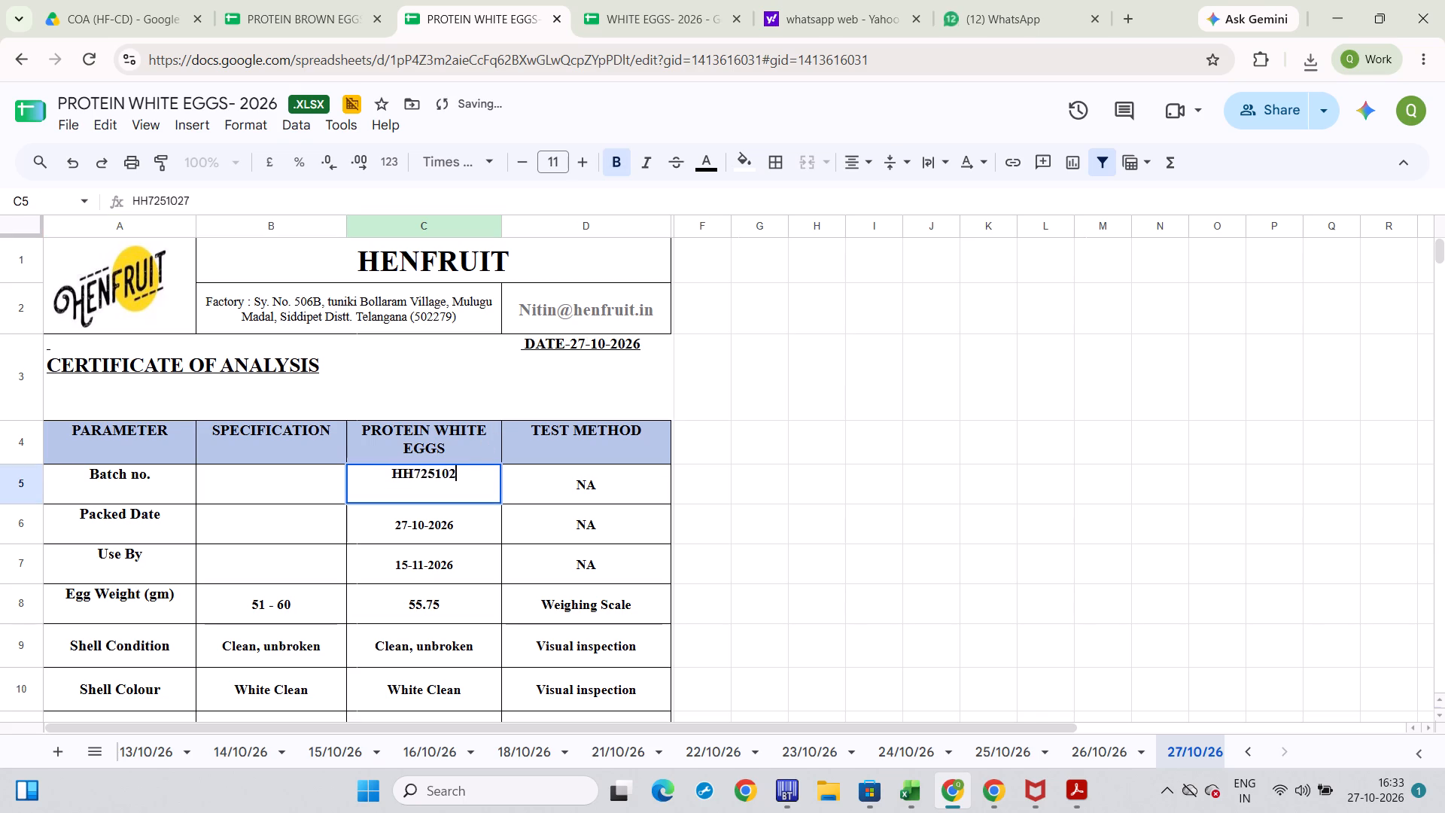
{"action": "key", "text": "BackSpace"}
{"action": "key", "text": "BackSpace"}
{"action": "key", "text": "BackSpace"}
{"action": "key", "text": "BackSpace"}
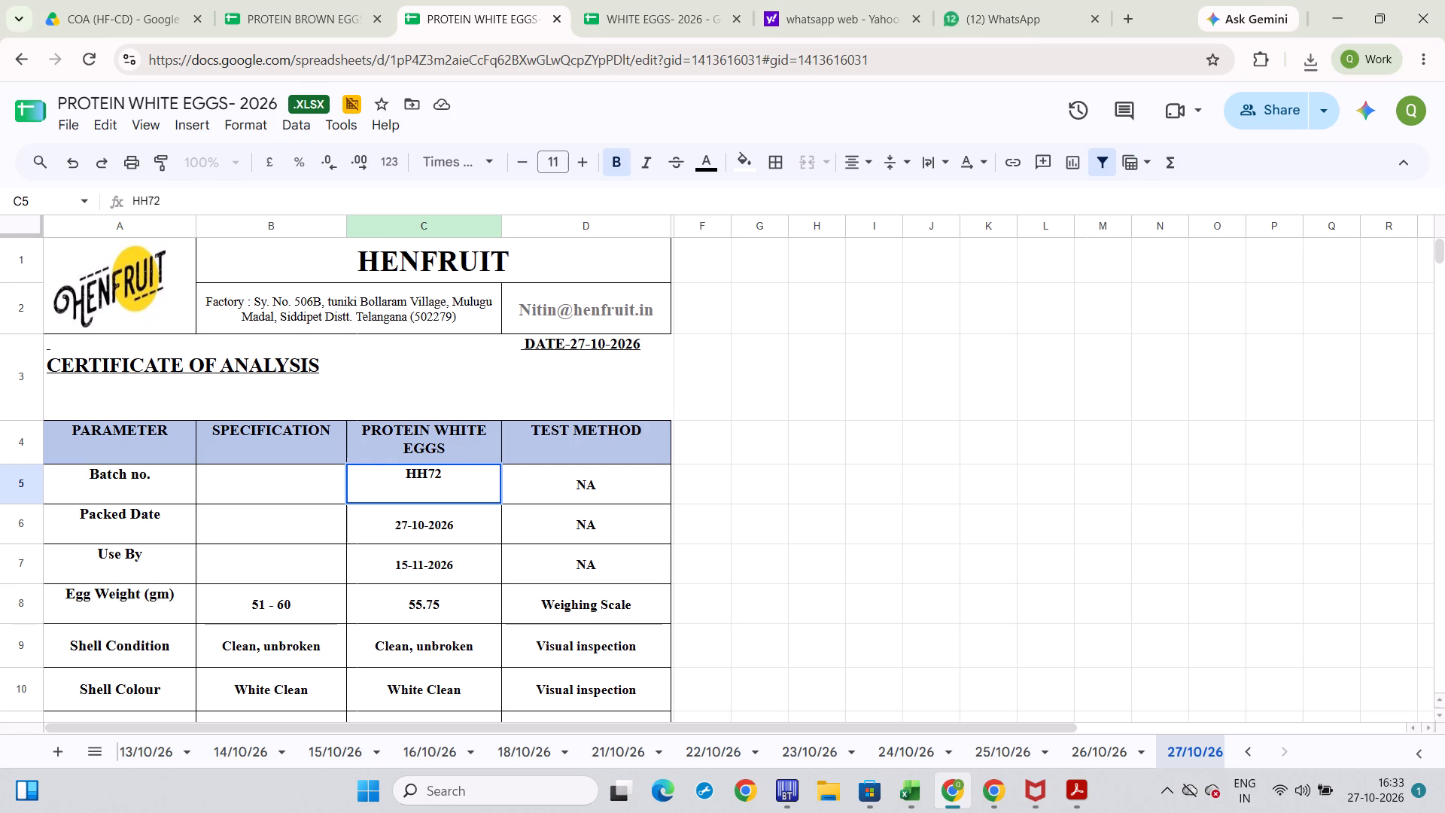
{"action": "key", "text": "6"}
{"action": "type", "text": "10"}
Complete the batch number on the 27/10/26 protein white eggs sheet as HH7261028.
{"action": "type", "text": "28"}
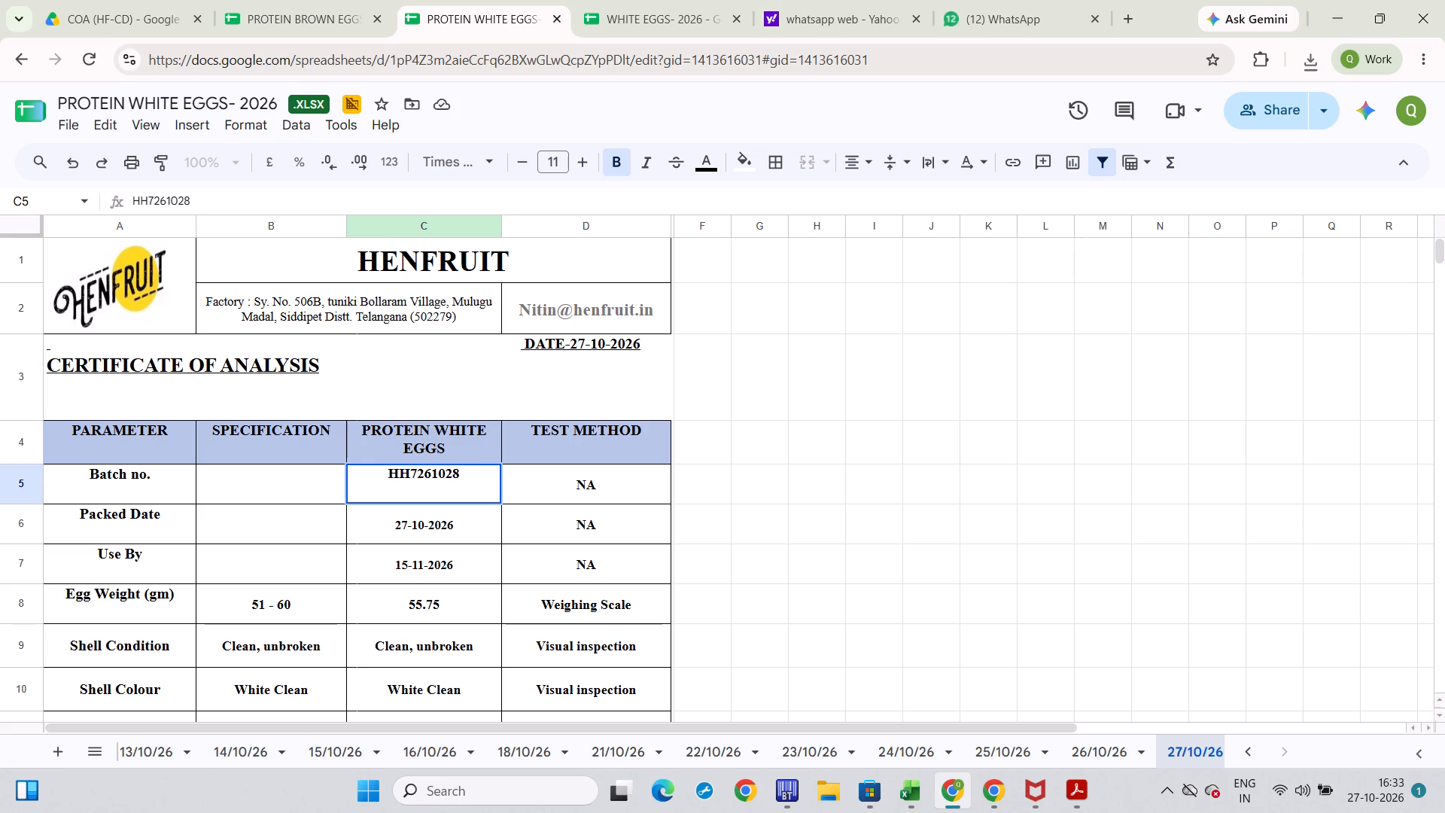
Set the packed date to 28-10-2026 and the use-by date to 16-11-2026 on the 27/10/26 protein white eggs sheet.
{"action": "double_click", "coordinate": [473, 527]}
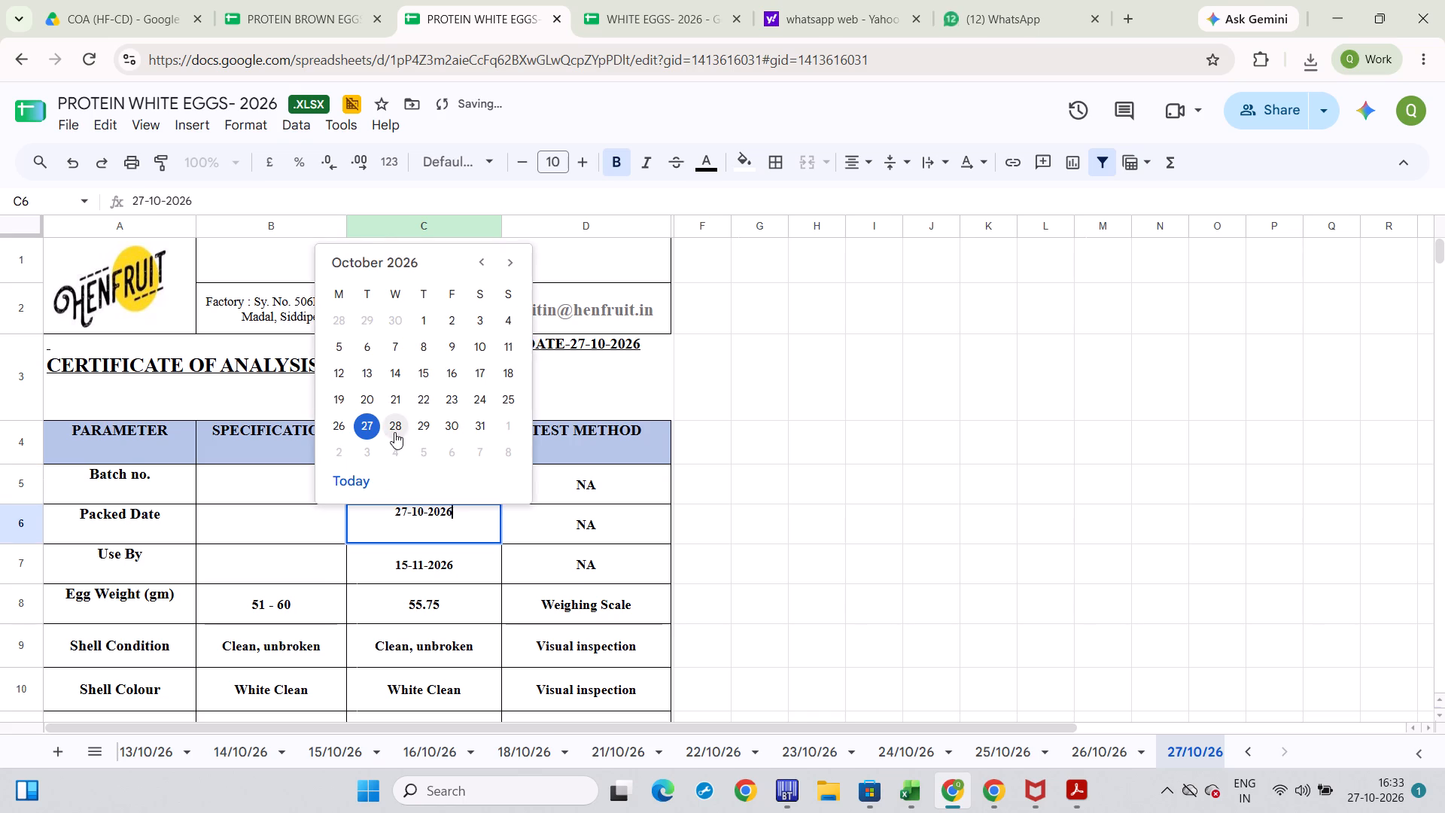
{"action": "left_click", "coordinate": [394, 432]}
{"action": "double_click", "coordinate": [477, 575]}
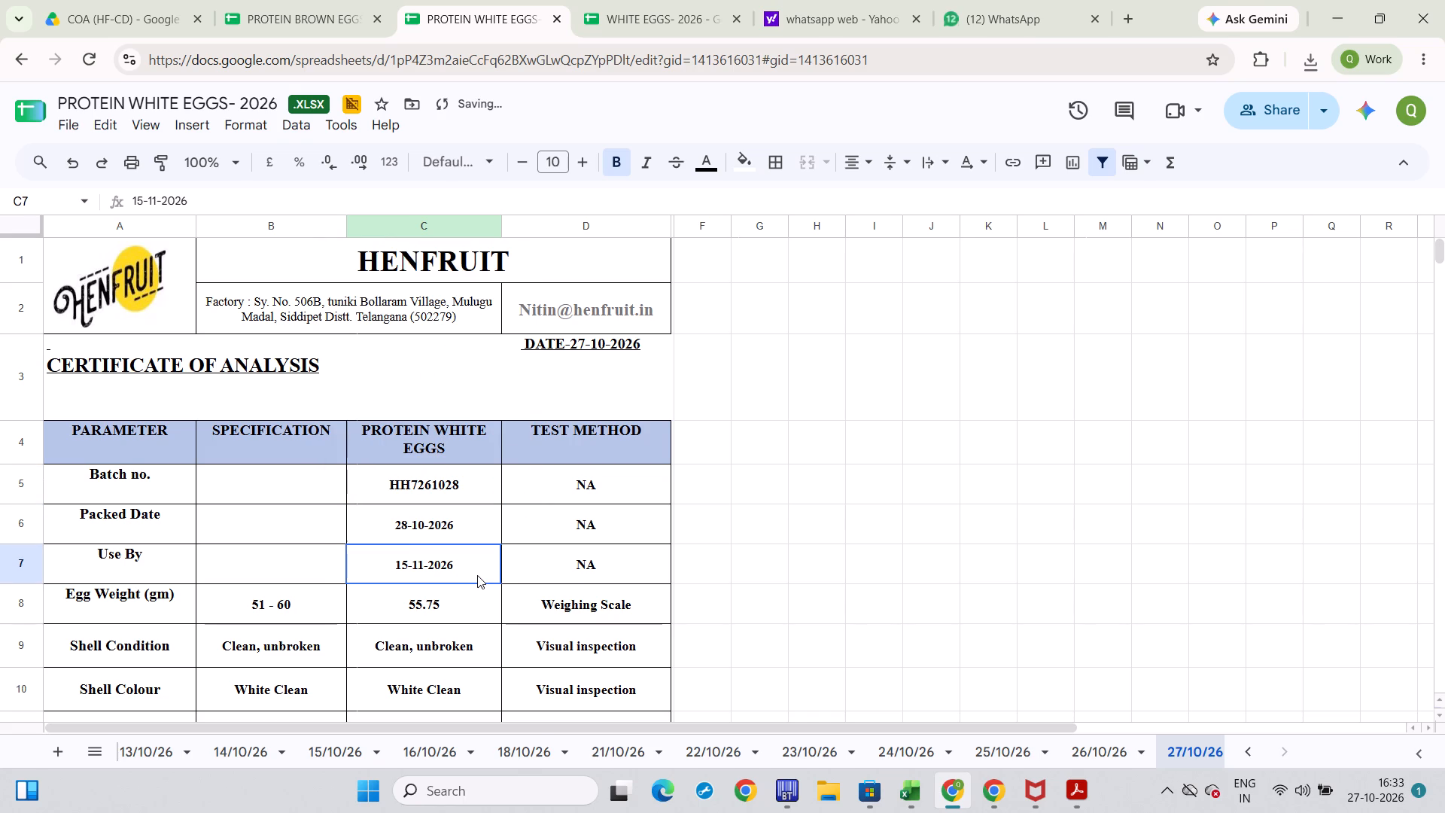
{"action": "left_click", "coordinate": [348, 440]}
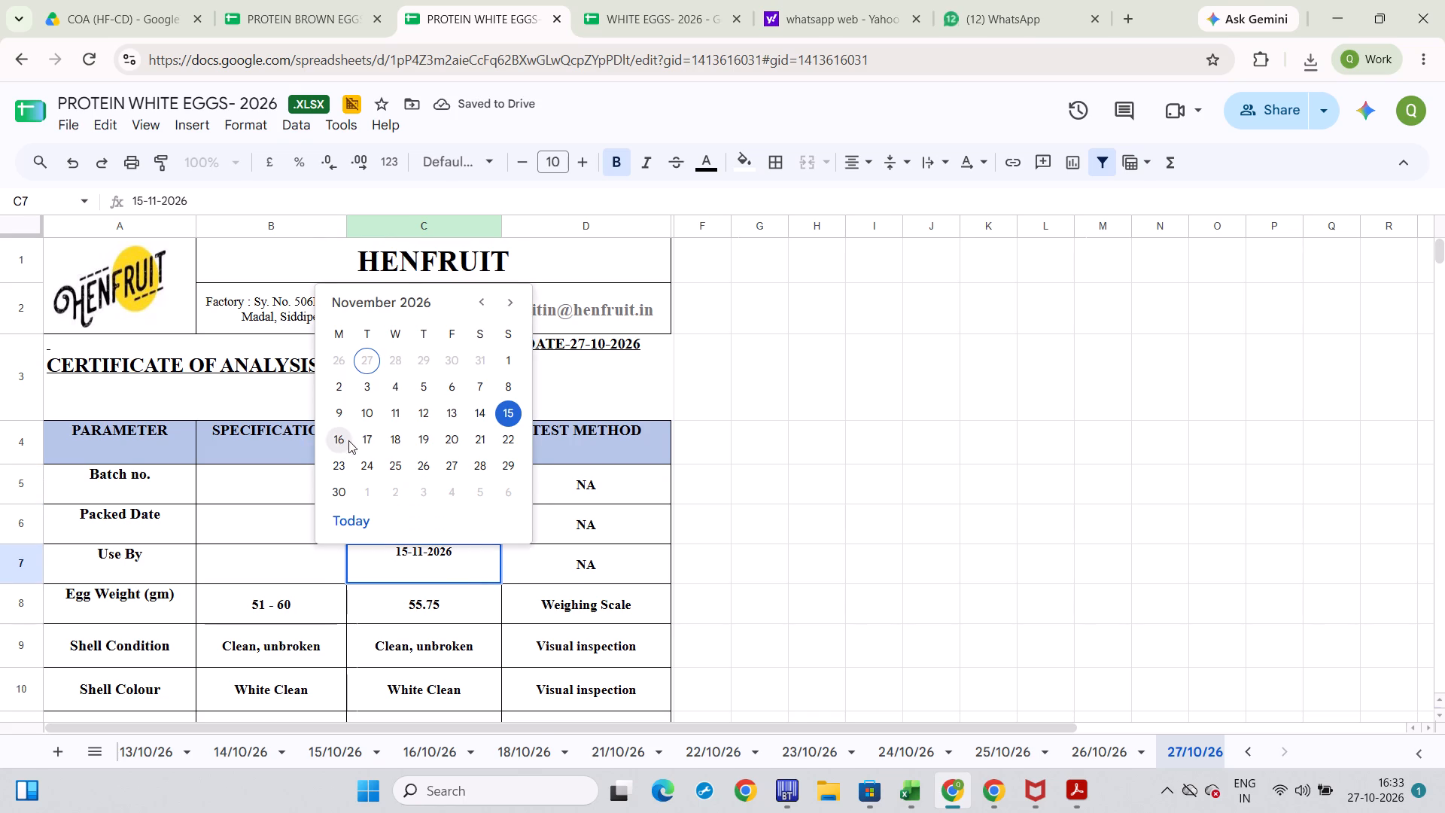
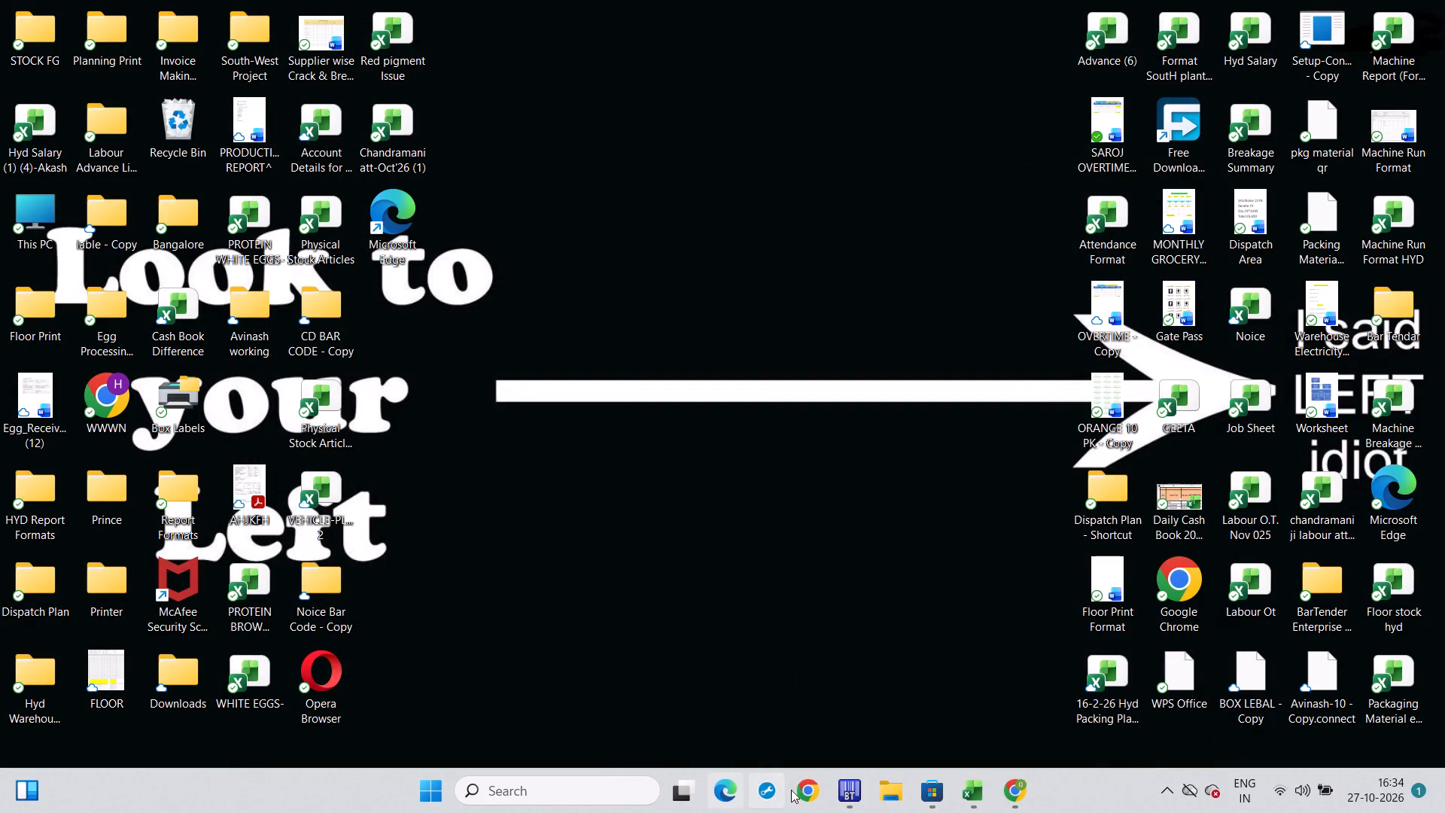
Switch to BarTender and set the barcode data on the High Protein Egg 10pk label to b_839704_29-10-2026_0001.
{"action": "left_click", "coordinate": [860, 784]}
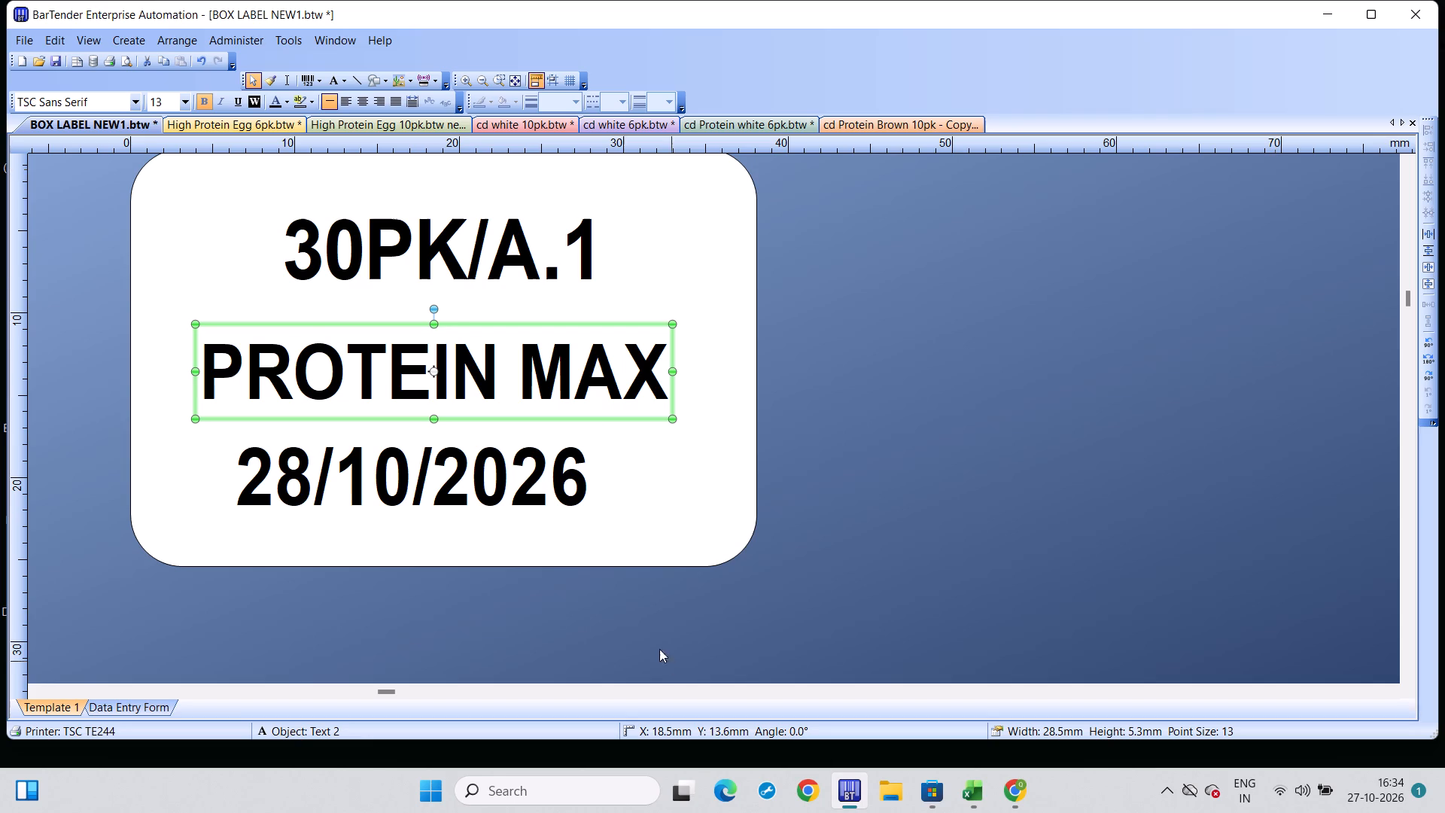
{"action": "left_click", "coordinate": [384, 121]}
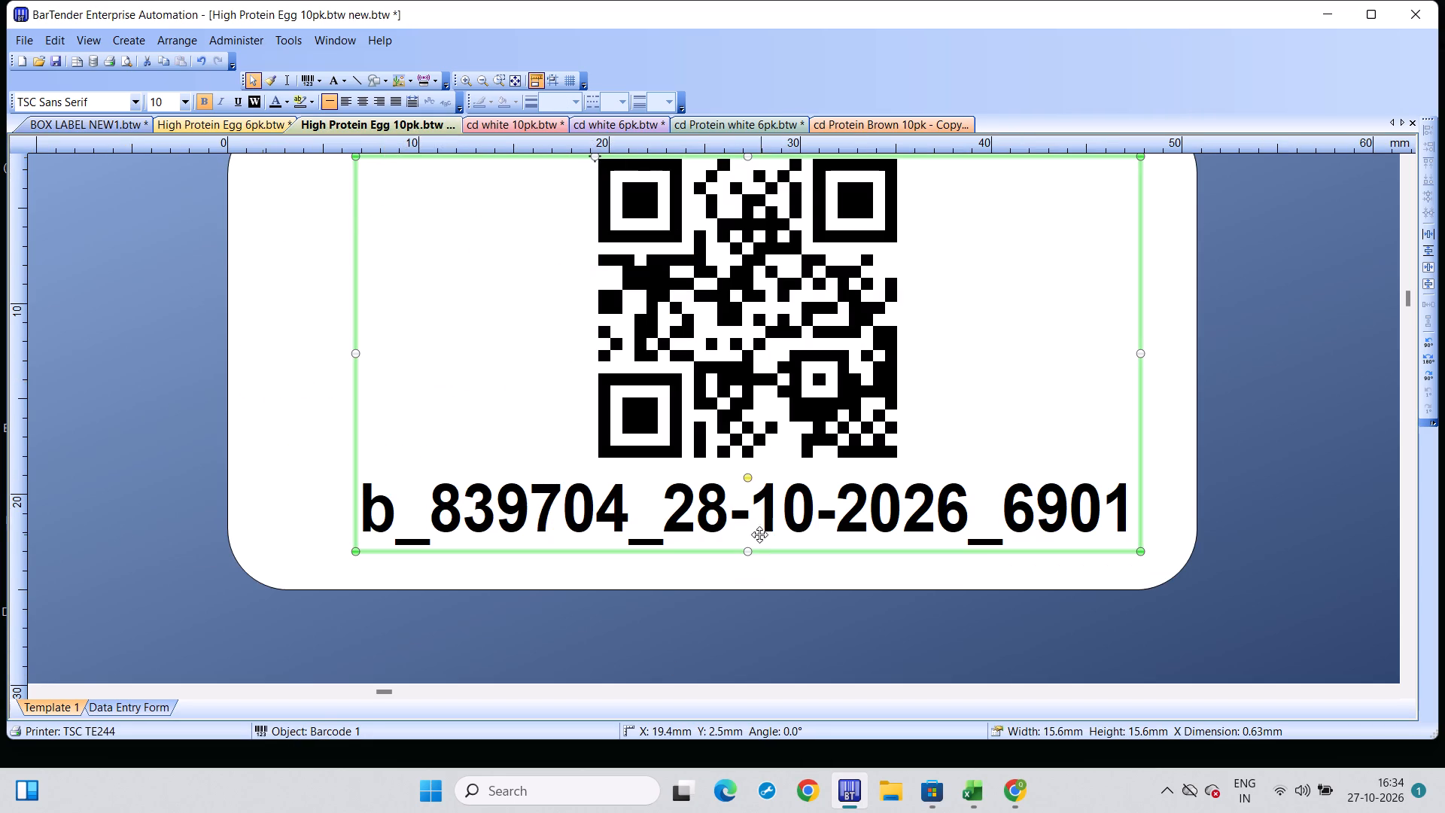
{"action": "double_click", "coordinate": [748, 523]}
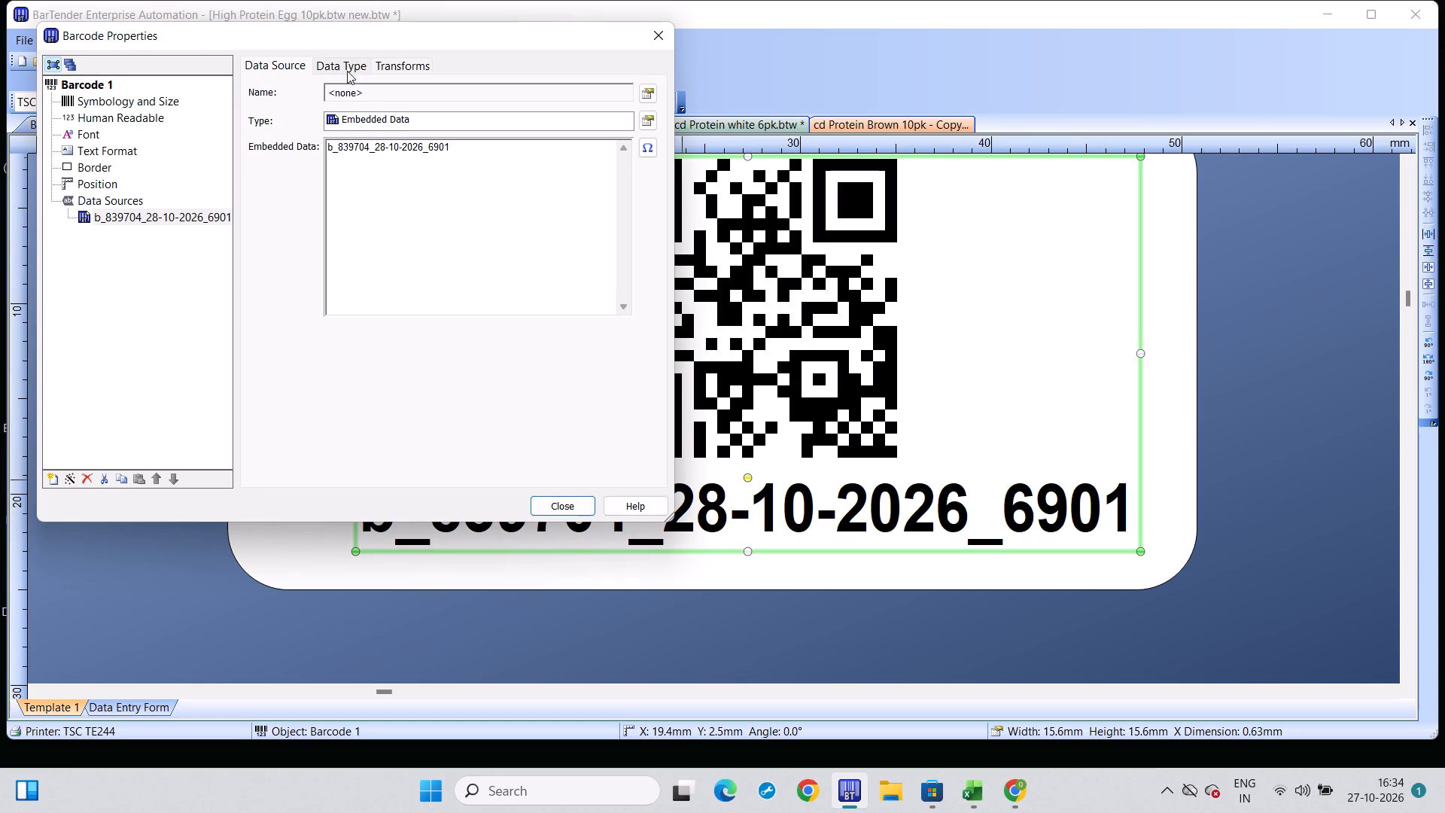
{"action": "left_click", "coordinate": [385, 172]}
{"action": "key", "text": "BackSpace"}
{"action": "key", "text": "9"}
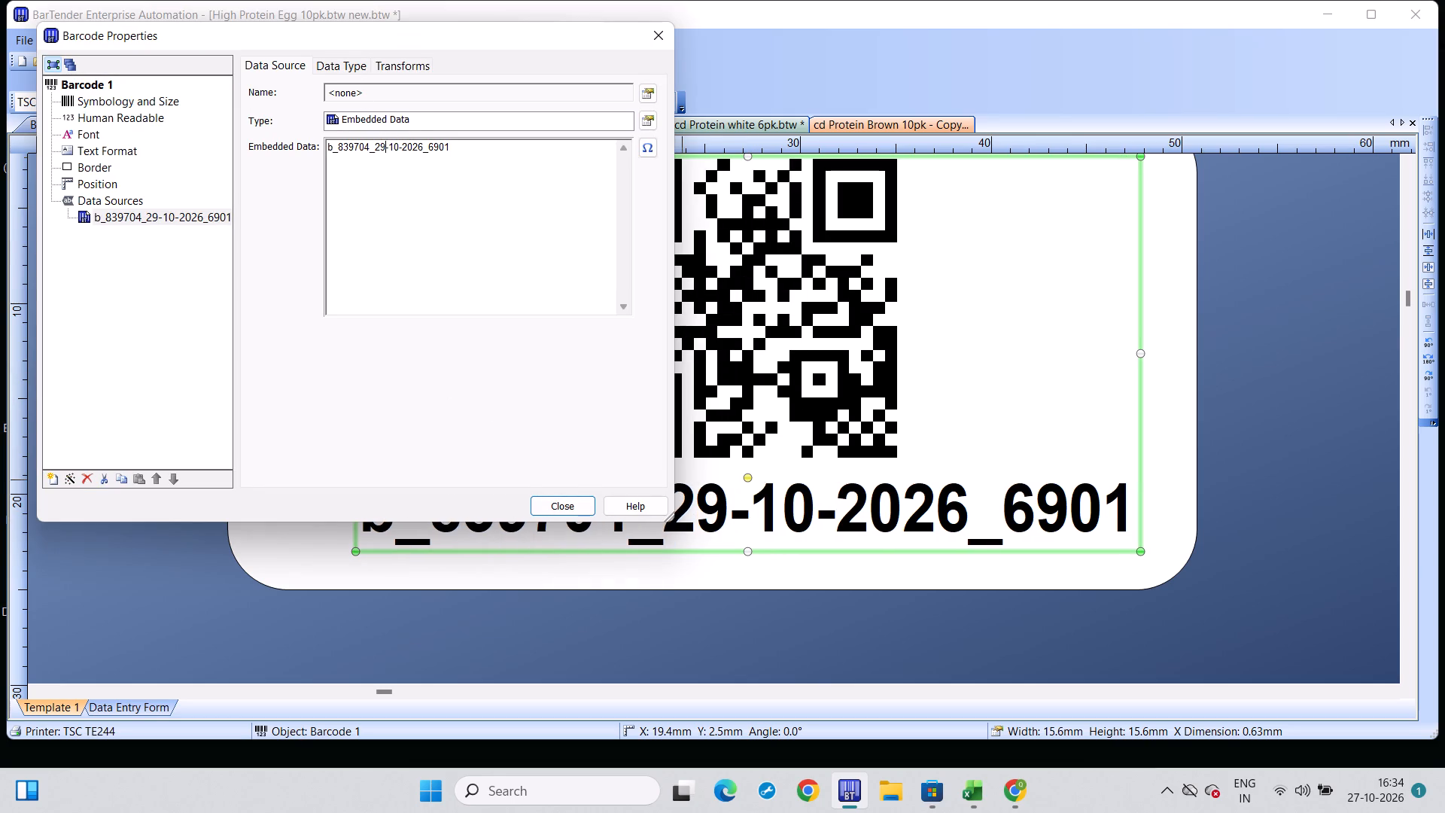
{"action": "left_click", "coordinate": [443, 169]}
{"action": "key", "text": "BackSpace"}
{"action": "key", "text": "BackSpace"}
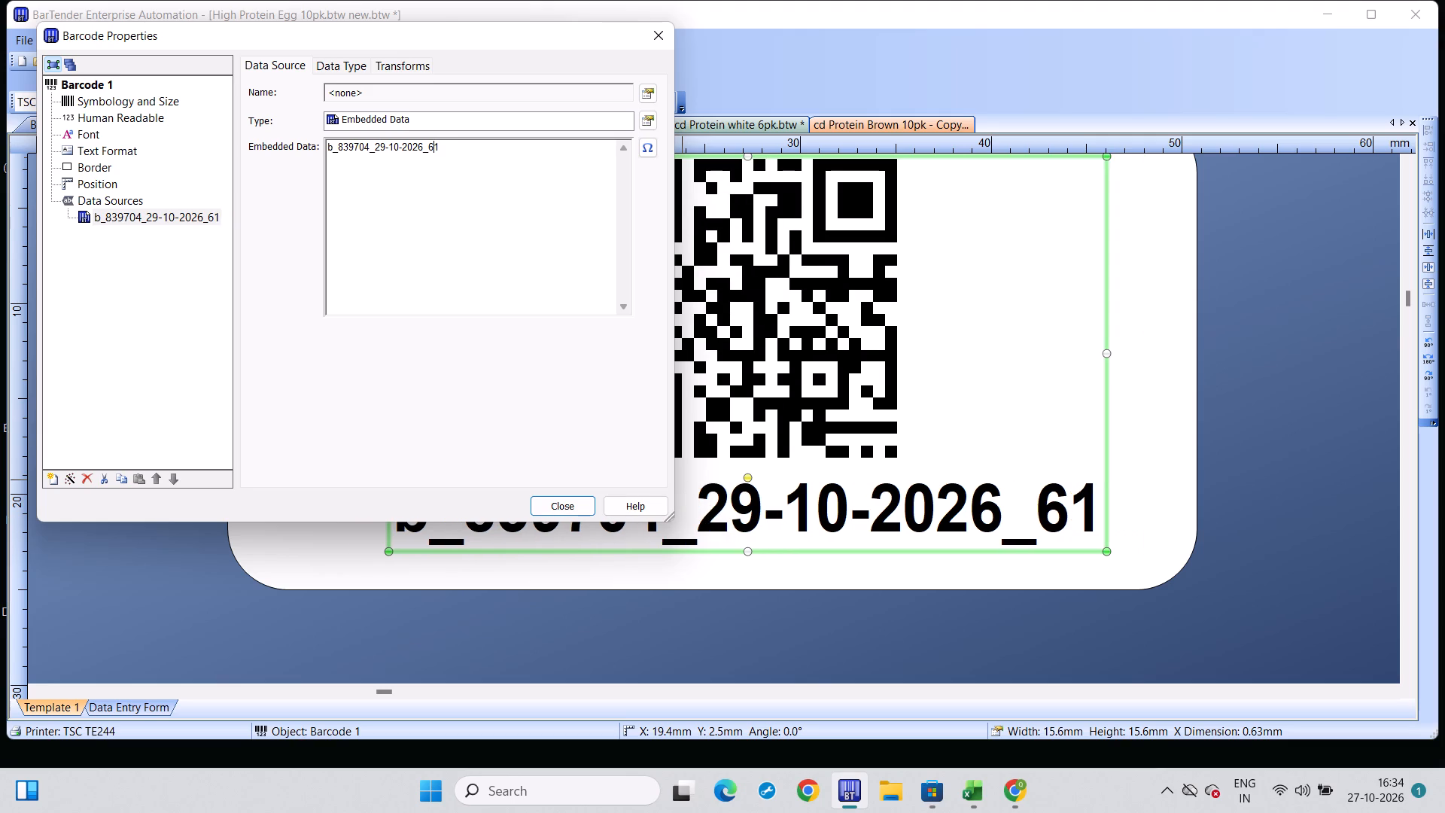
{"action": "key", "text": "BackSpace"}
{"action": "type", "text": "000"}
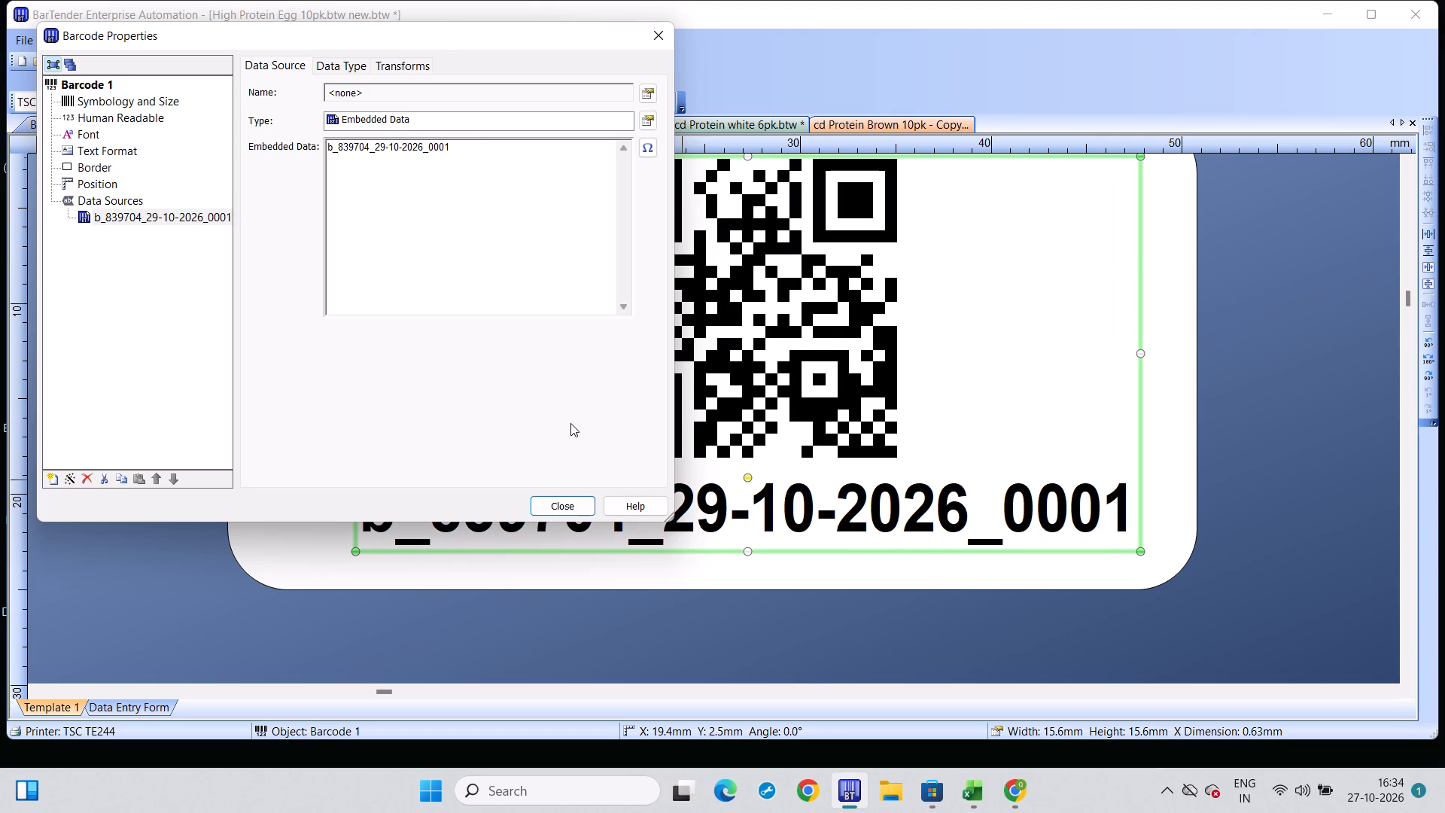
{"action": "left_click", "coordinate": [563, 501]}
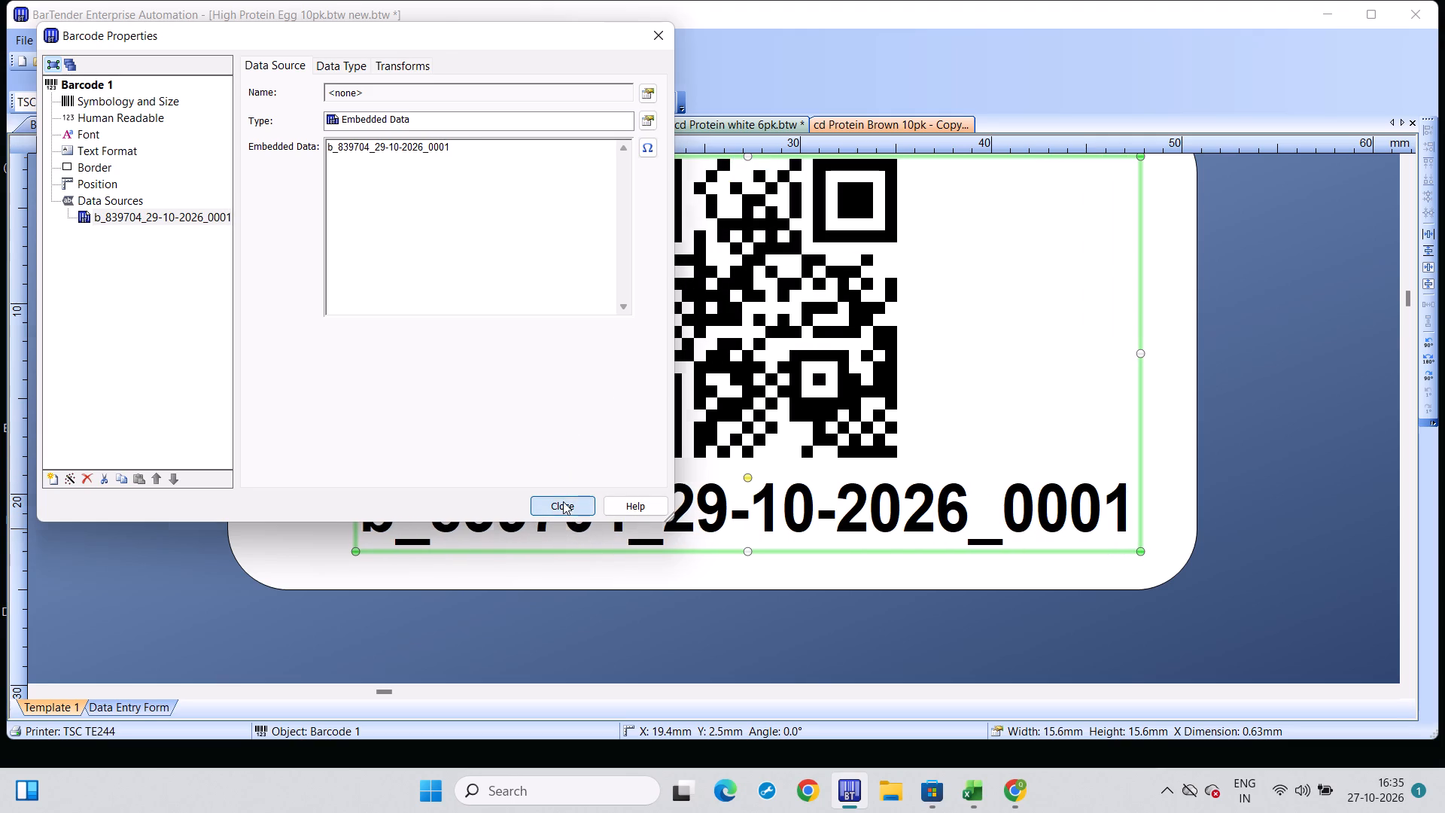
Print the High Protein Egg 10pk label on the TSC TE244 with 905 serial numbers.
{"action": "key", "text": "ctrl+p"}
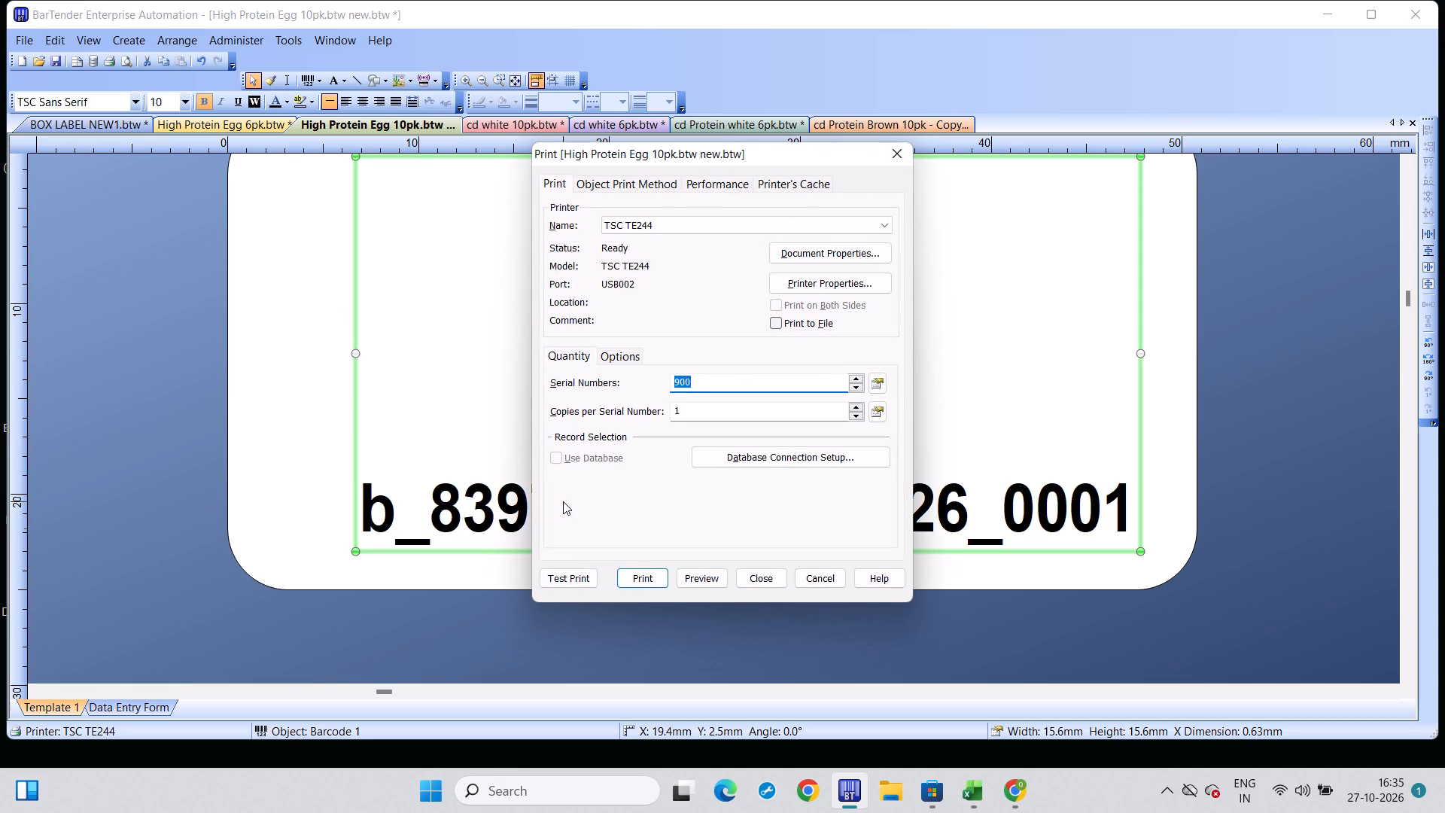
{"action": "key", "text": "9"}
{"action": "key", "text": "0"}
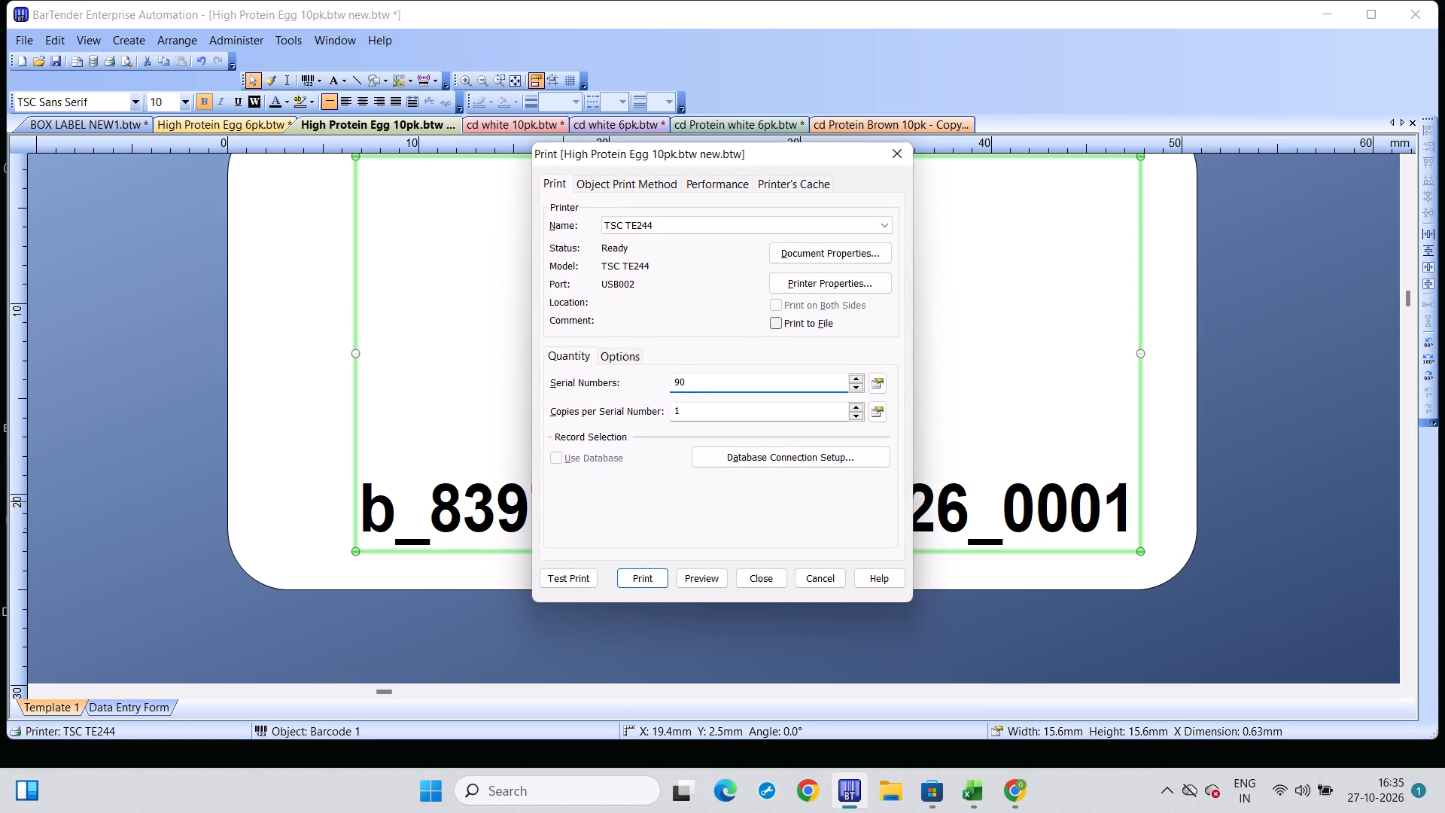
{"action": "key", "text": "5"}
{"action": "key", "text": "Return"}
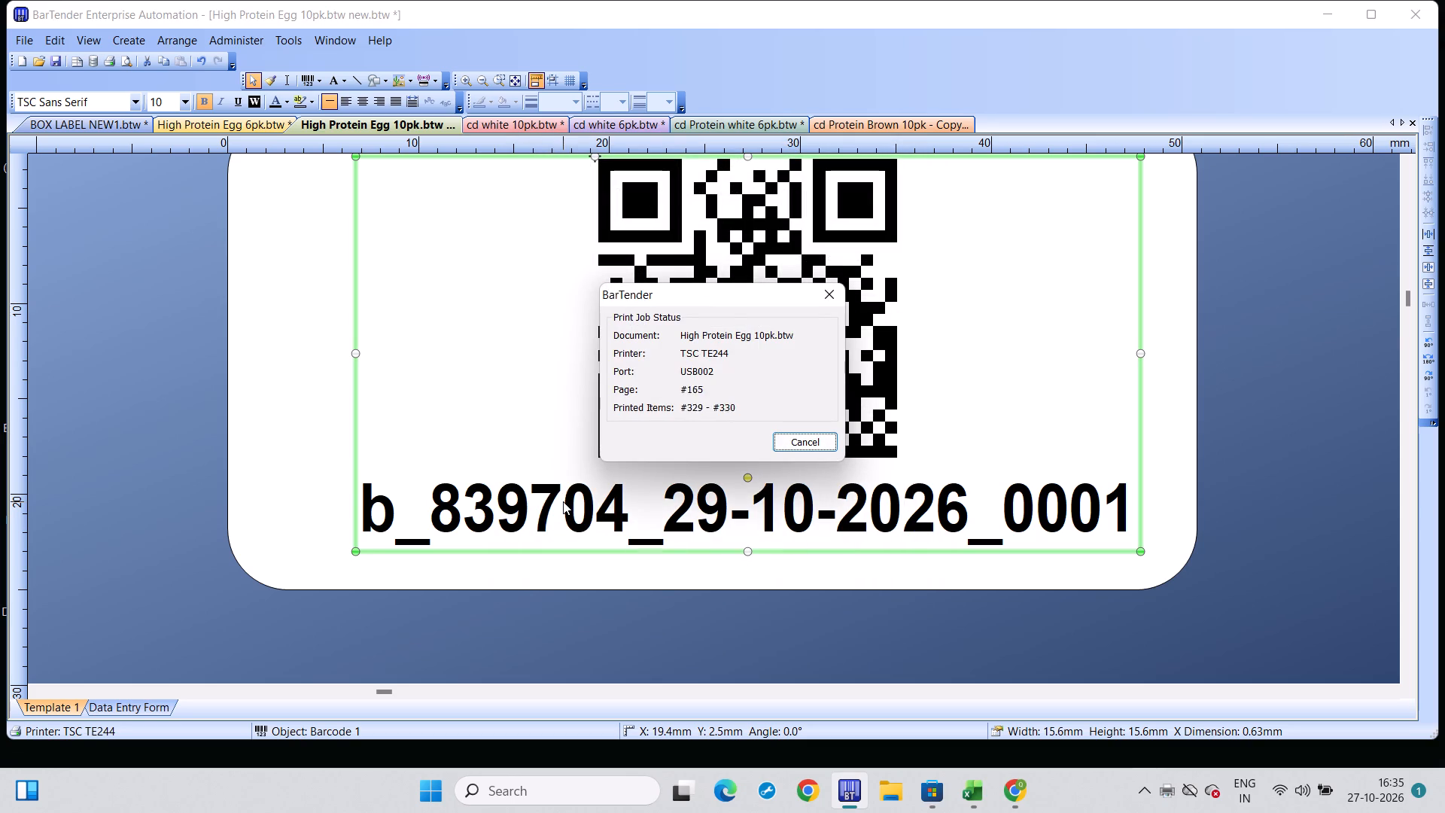
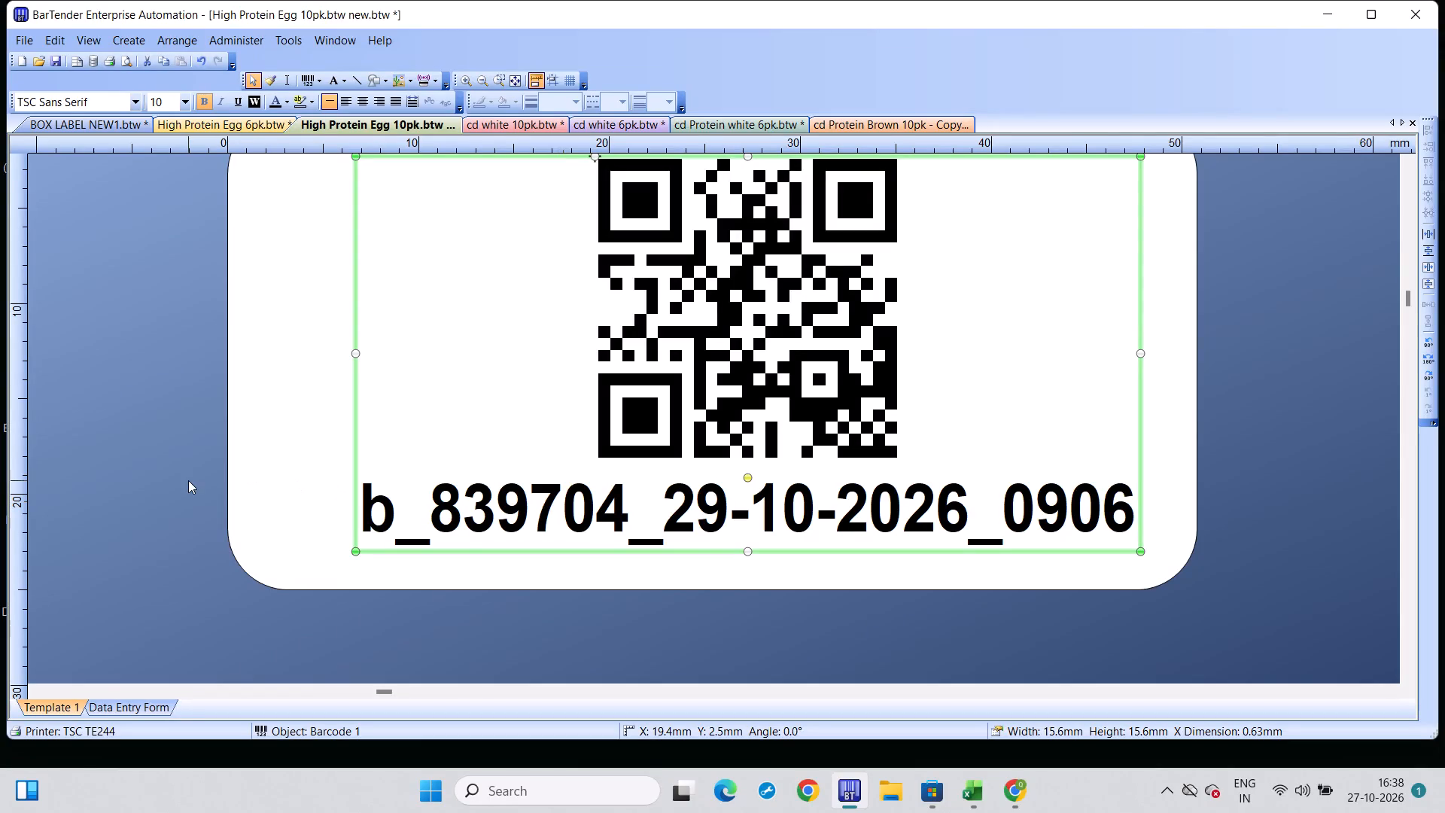
Switch to the BOX LABEL NEW1.btw label document.
{"action": "left_click", "coordinate": [75, 124]}
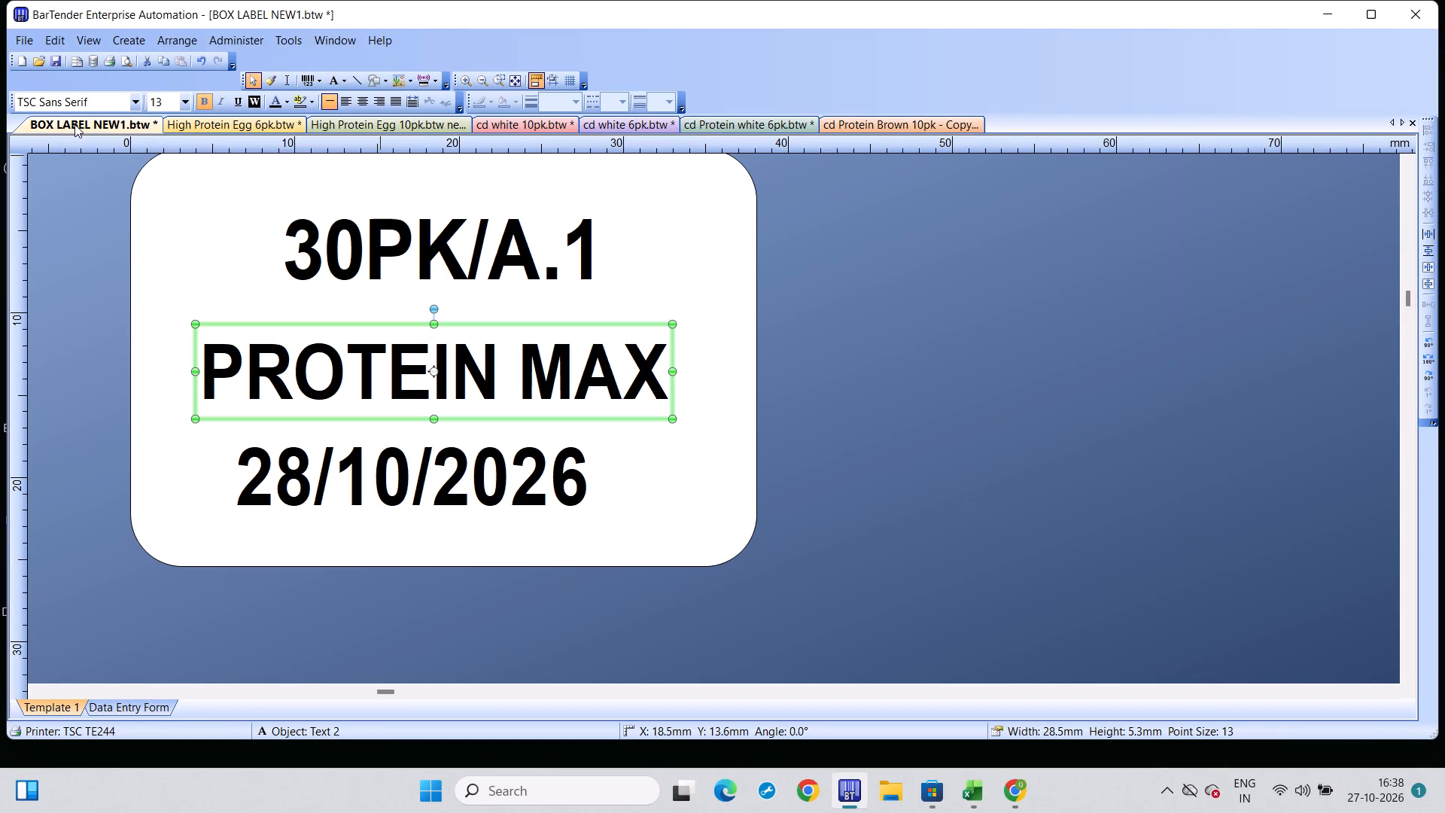
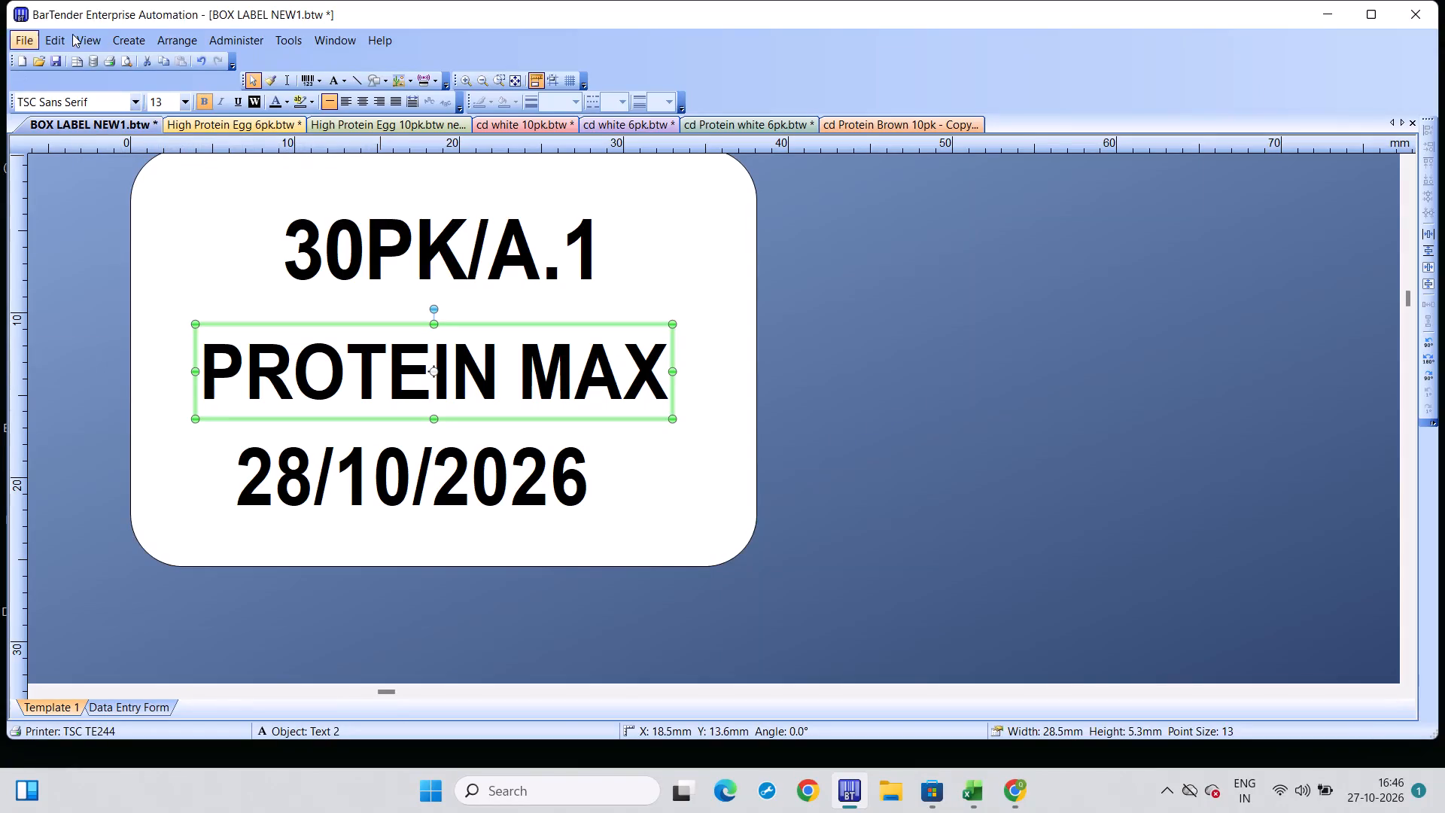
Change the pack size in the label's top text line so it reads 10PK/A.1.
{"action": "left_click", "coordinate": [377, 260]}
{"action": "left_click", "coordinate": [361, 248]}
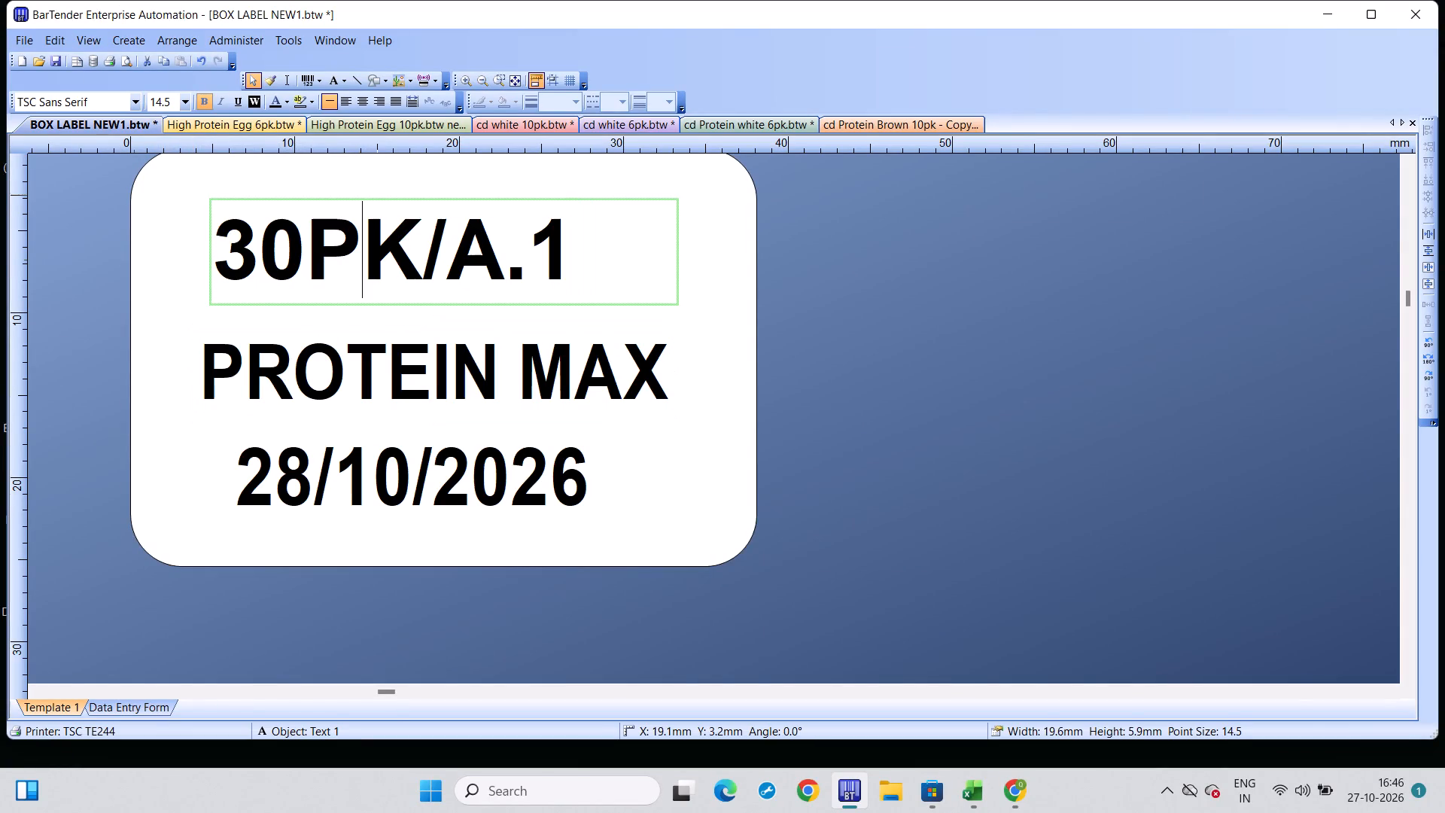
{"action": "left_click", "coordinate": [310, 239]}
{"action": "key", "text": "BackSpace"}
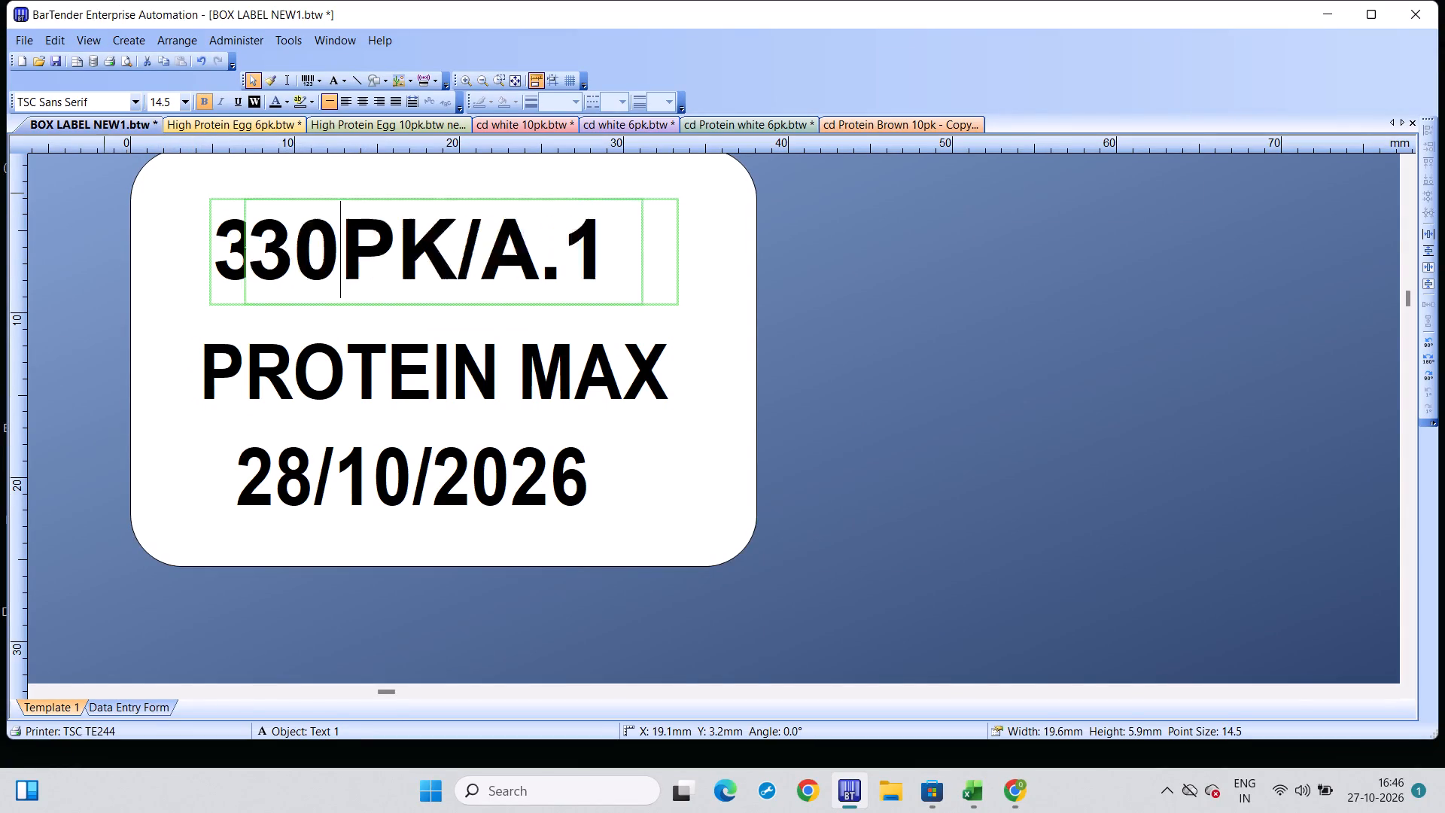
{"action": "key", "text": "BackSpace"}
{"action": "type", "text": "10"}
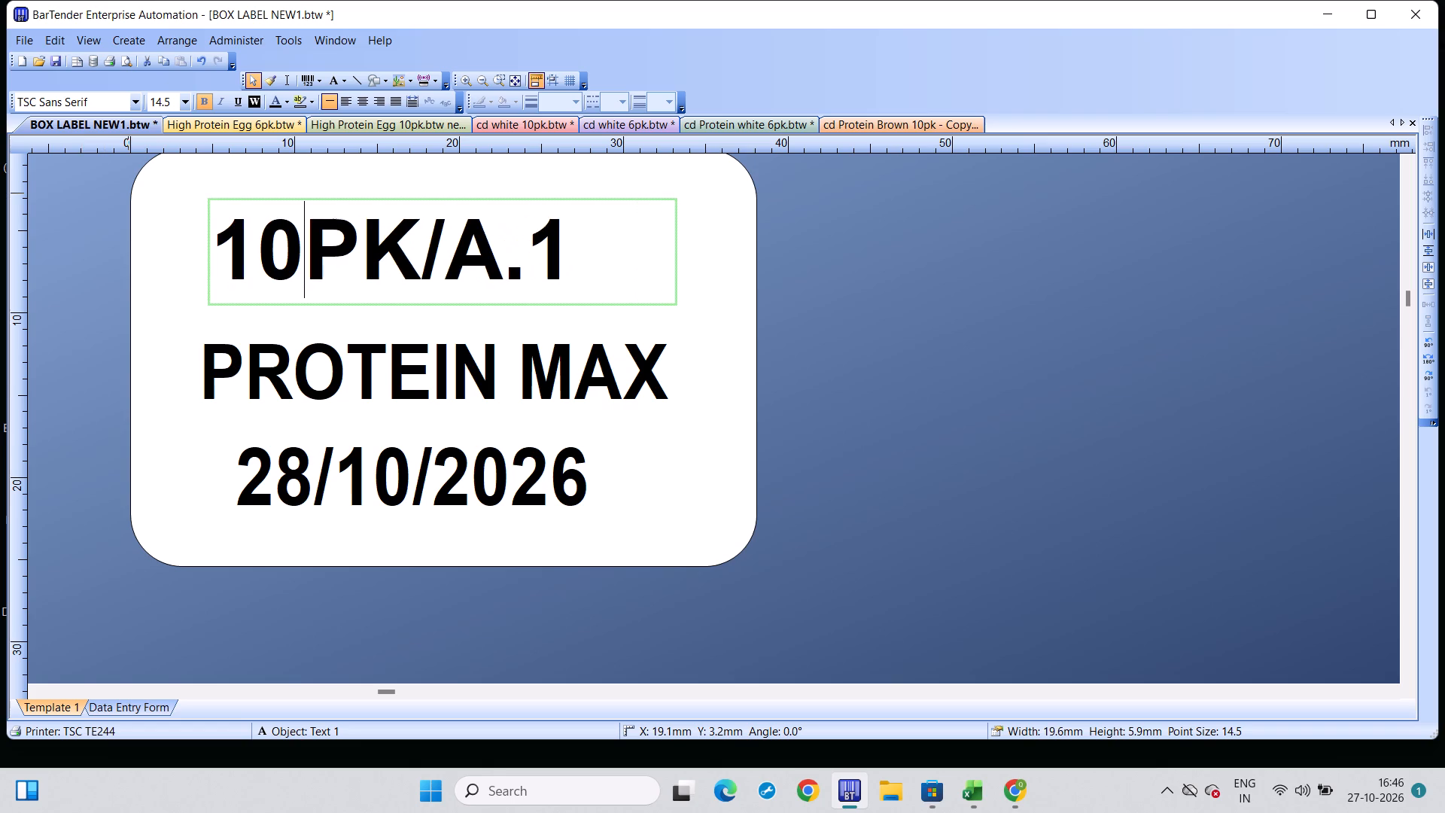
{"action": "left_click", "coordinate": [692, 354]}
{"action": "left_click", "coordinate": [692, 354]}
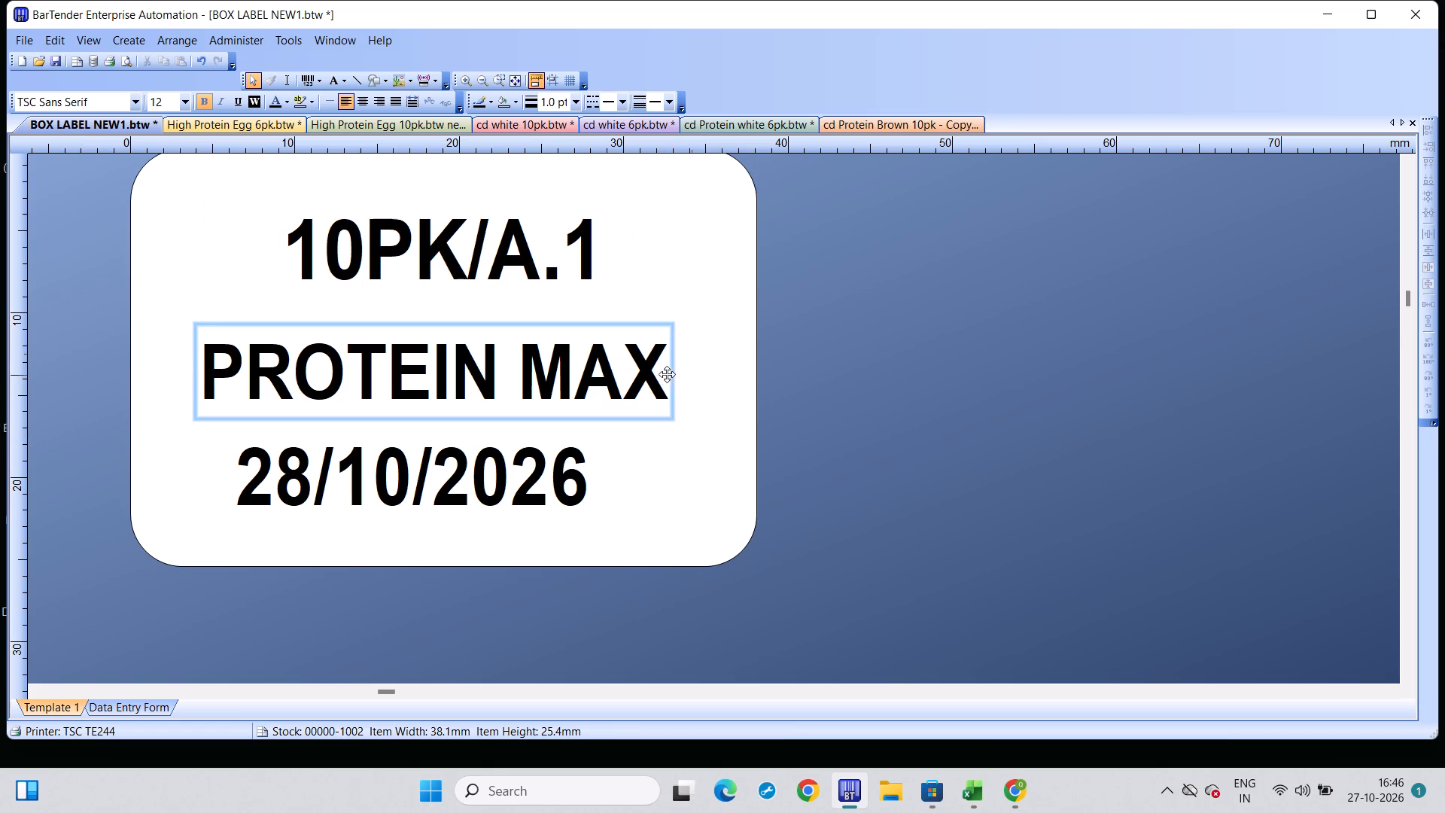
Replace the product name in the label's middle text line with POWER BROWN.
{"action": "left_click", "coordinate": [610, 364]}
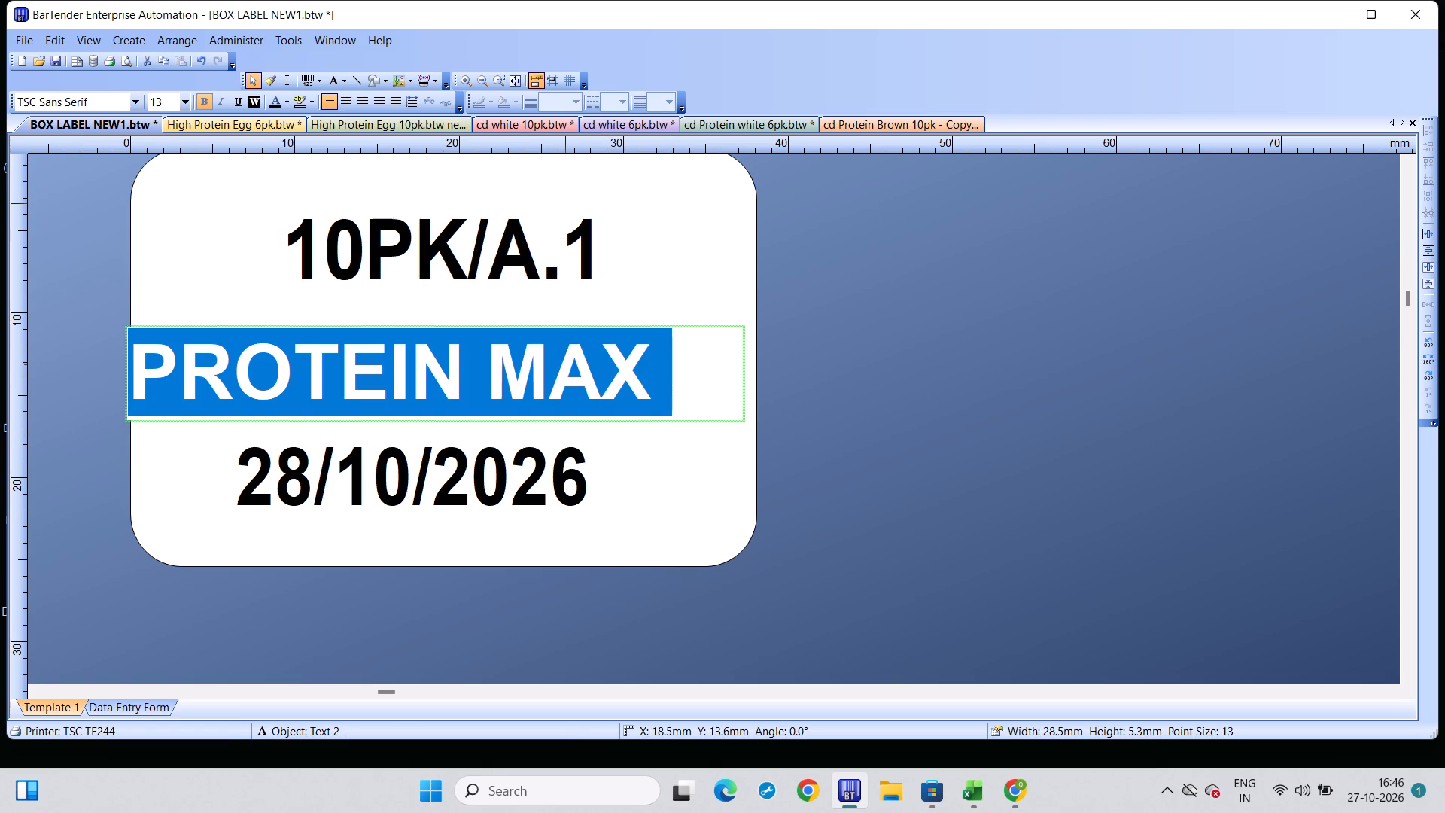
{"action": "left_click", "coordinate": [665, 377]}
{"action": "key", "text": "BackSpace"}
{"action": "key", "text": "BackSpace"}
{"action": "key", "text": "BackSpace"}
{"action": "key", "text": "BackSpace"}
{"action": "key", "text": "BackSpace"}
{"action": "key", "text": "BackSpace"}
{"action": "key", "text": "BackSpace"}
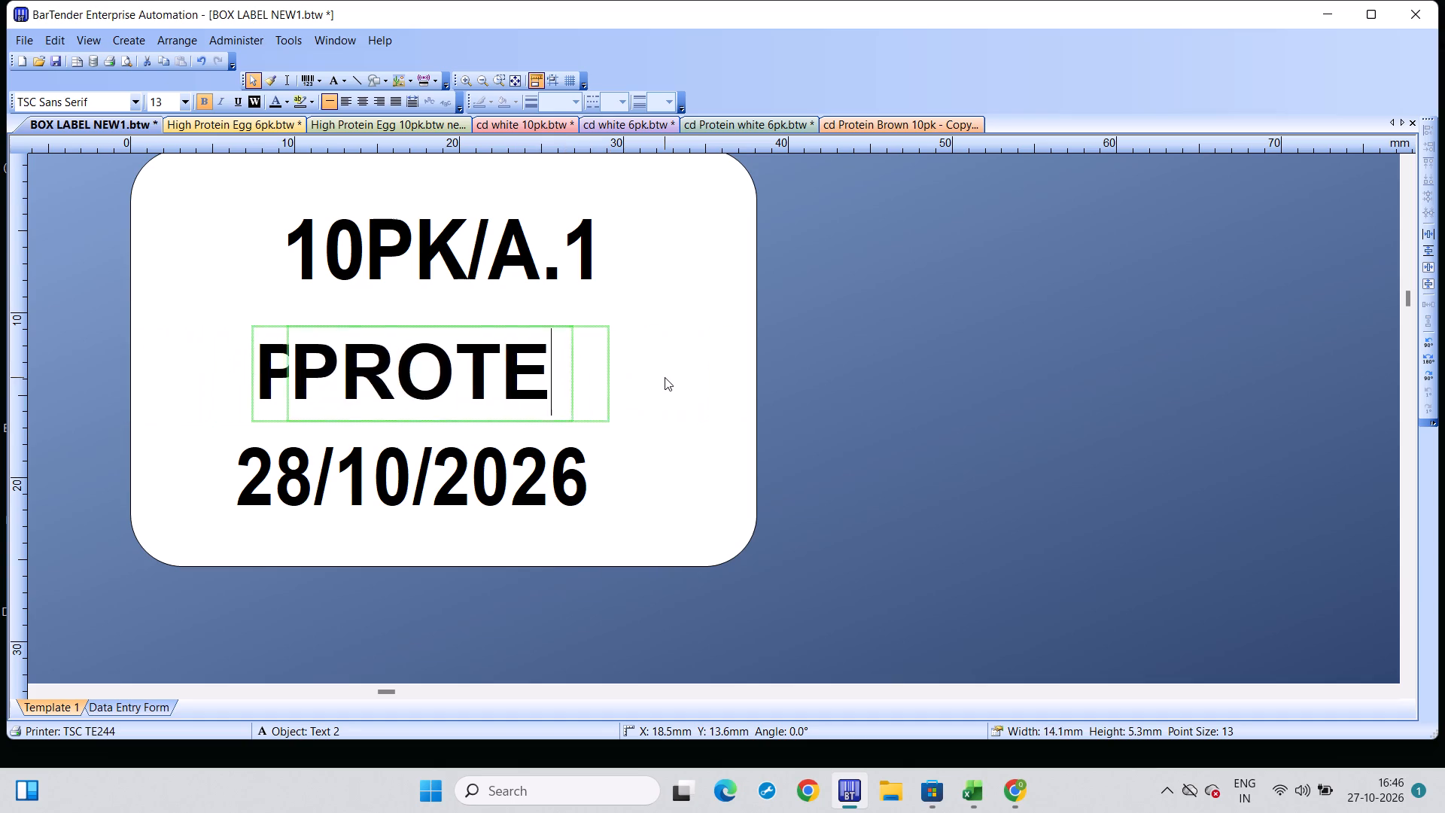
{"action": "key", "text": "BackSpace"}
{"action": "key", "text": "BackSpace"}
{"action": "key", "text": "BackSpace"}
{"action": "key", "text": "o"}
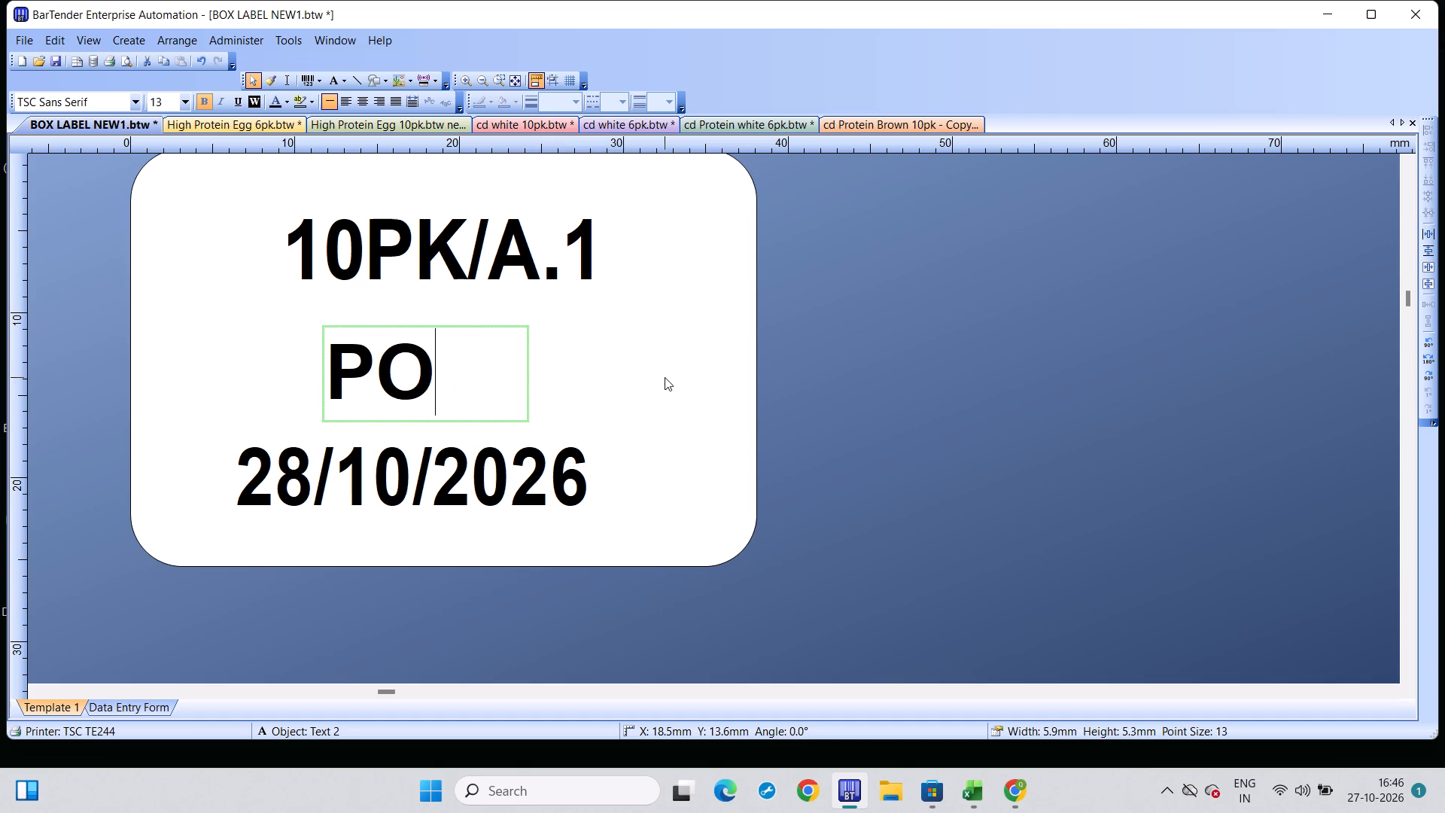
{"action": "type", "text": "WER"}
{"action": "key", "text": "space"}
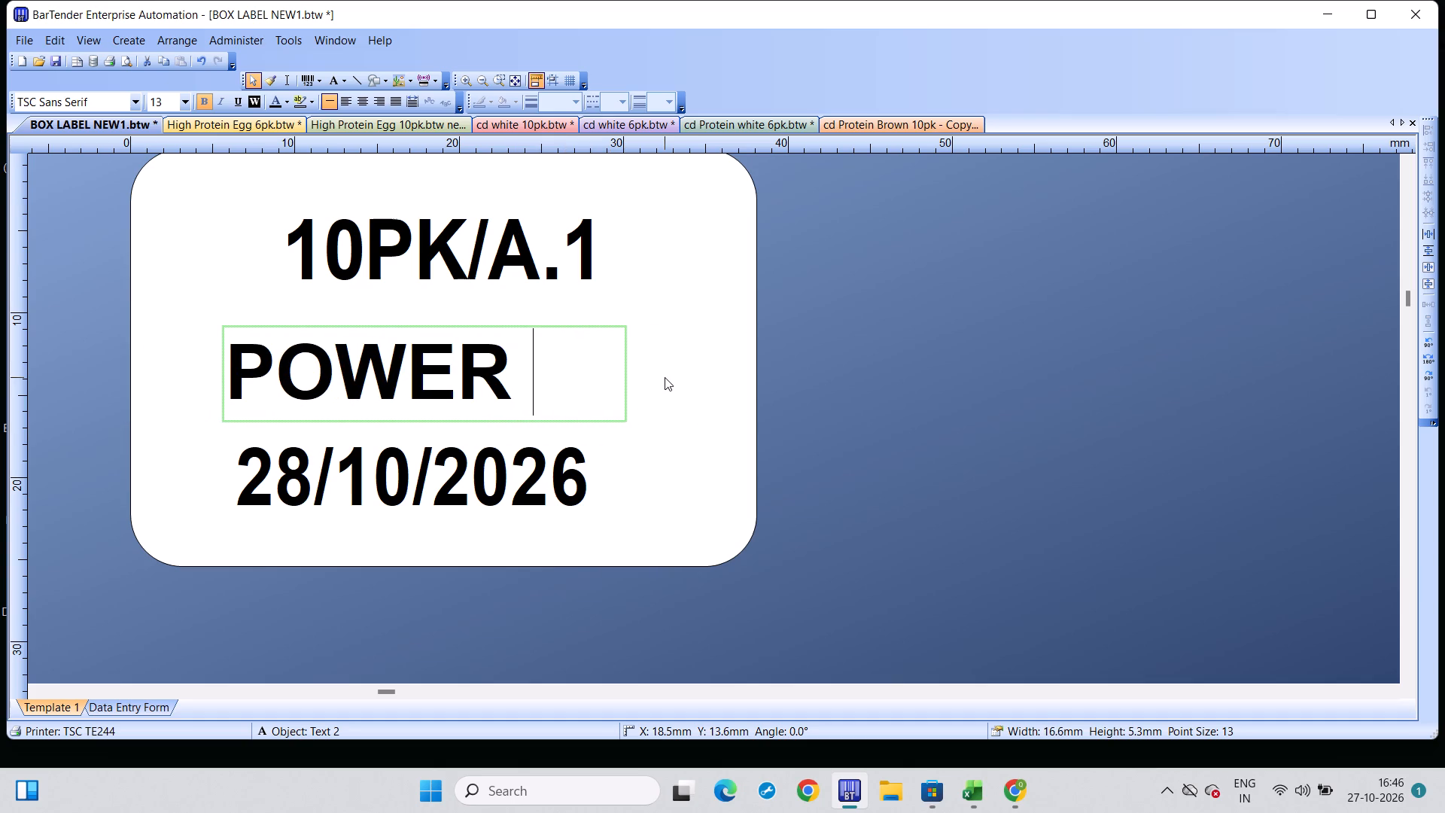
{"action": "type", "text": "BROWN"}
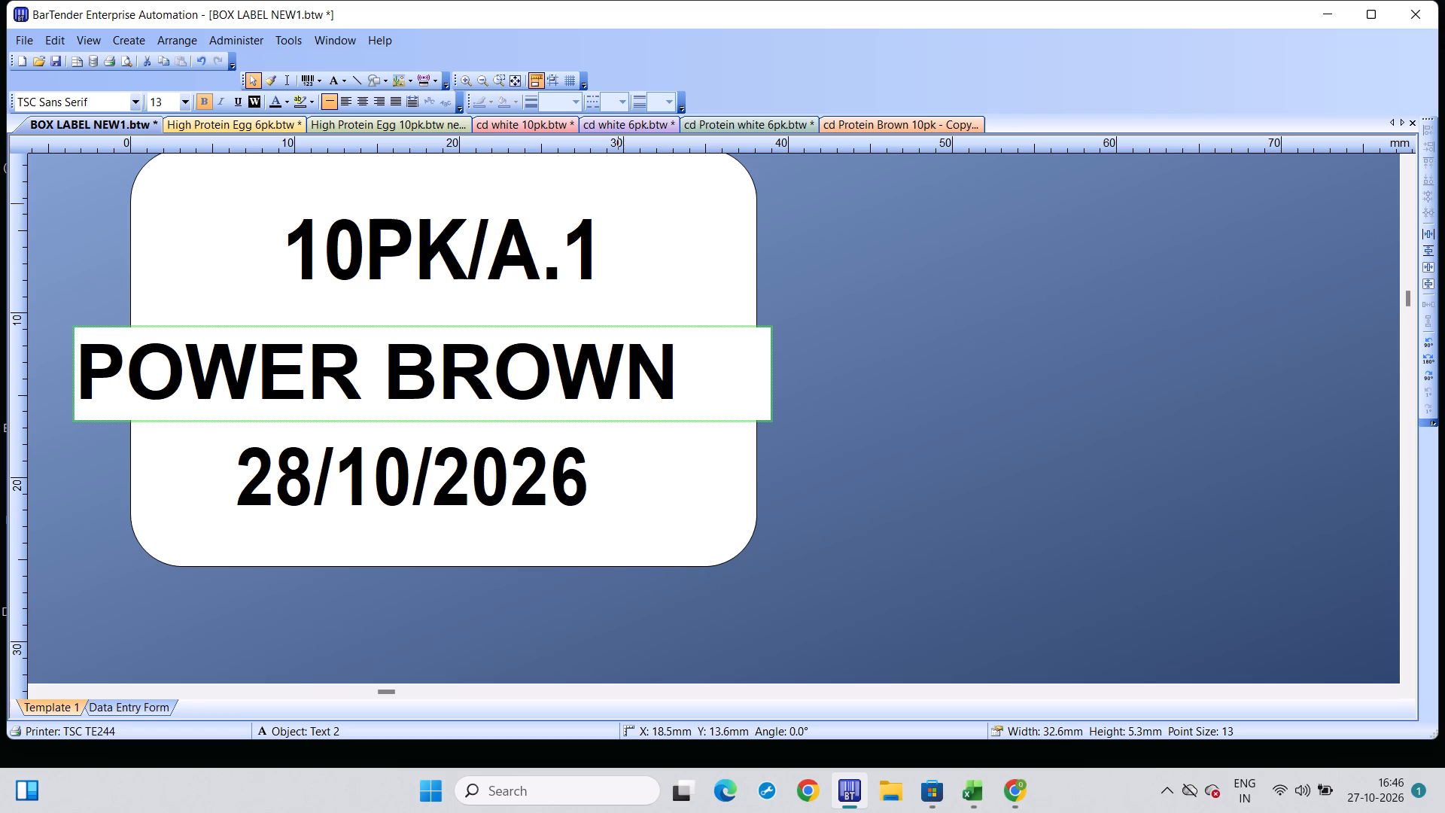
{"action": "left_click", "coordinate": [625, 475]}
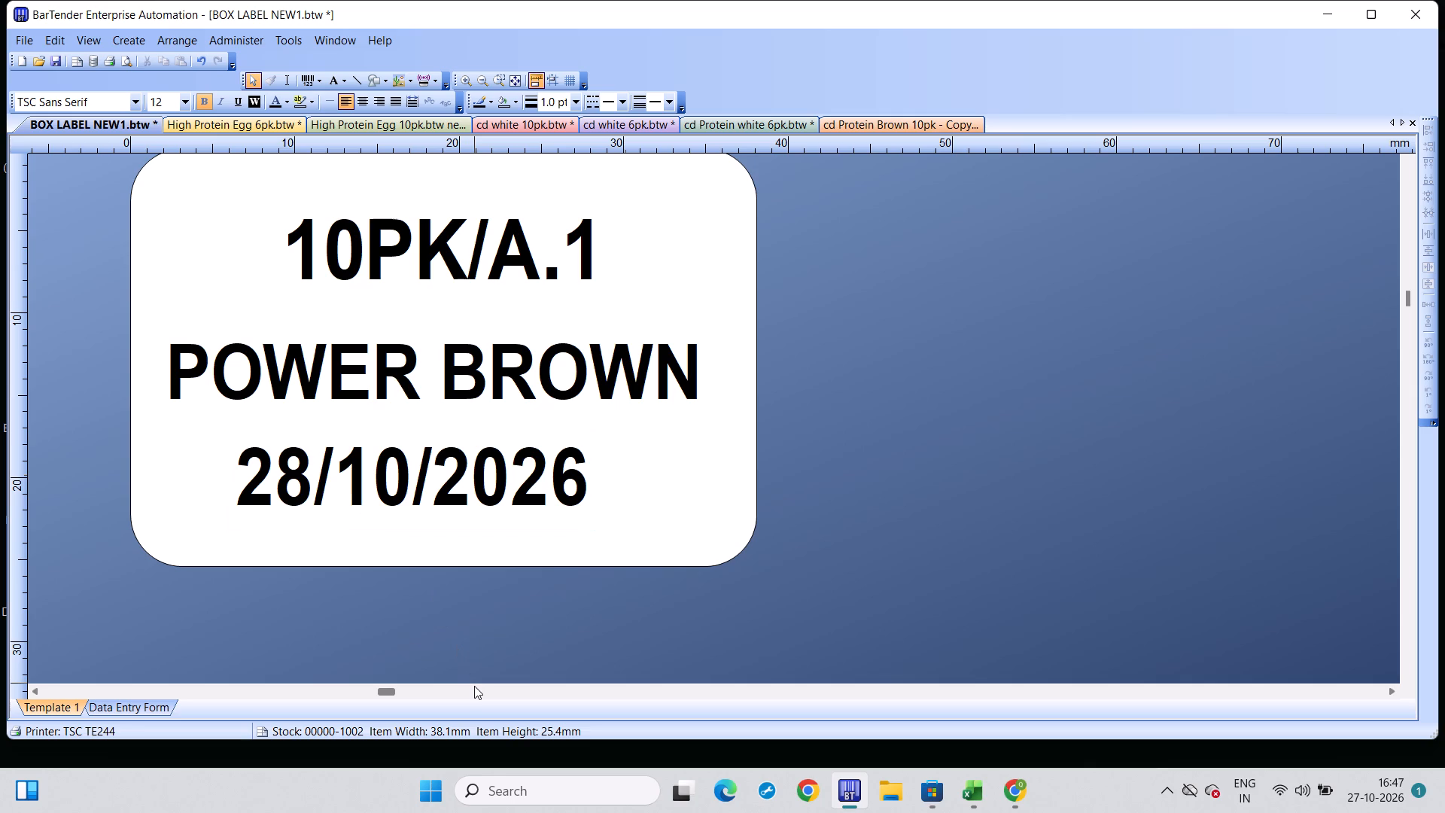
Print 22 copies of the POWER BROWN box label on the TSC TE244 printer.
{"action": "key", "text": "ctrl+p"}
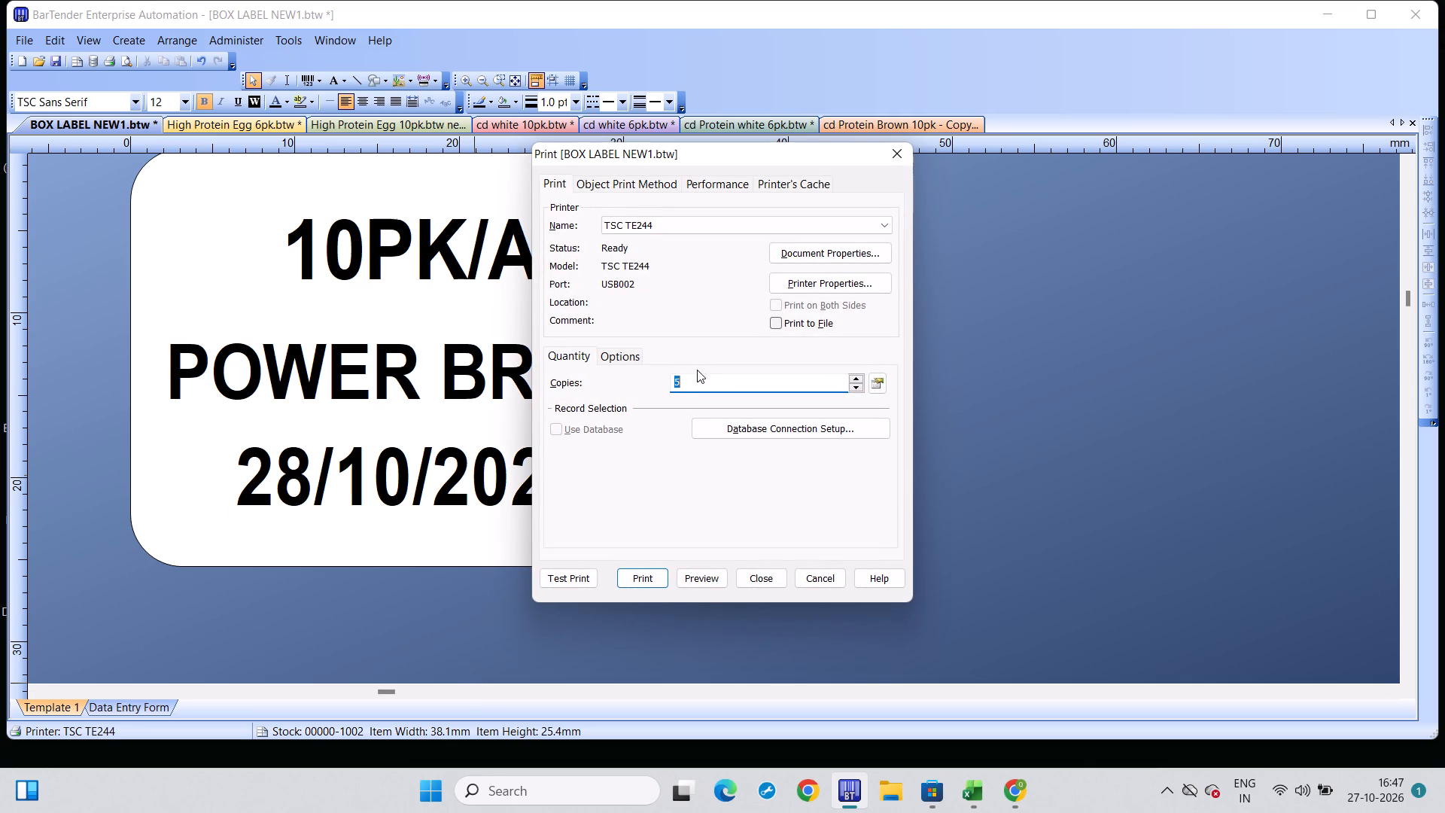
{"action": "left_click", "coordinate": [691, 376]}
{"action": "key", "text": "BackSpace"}
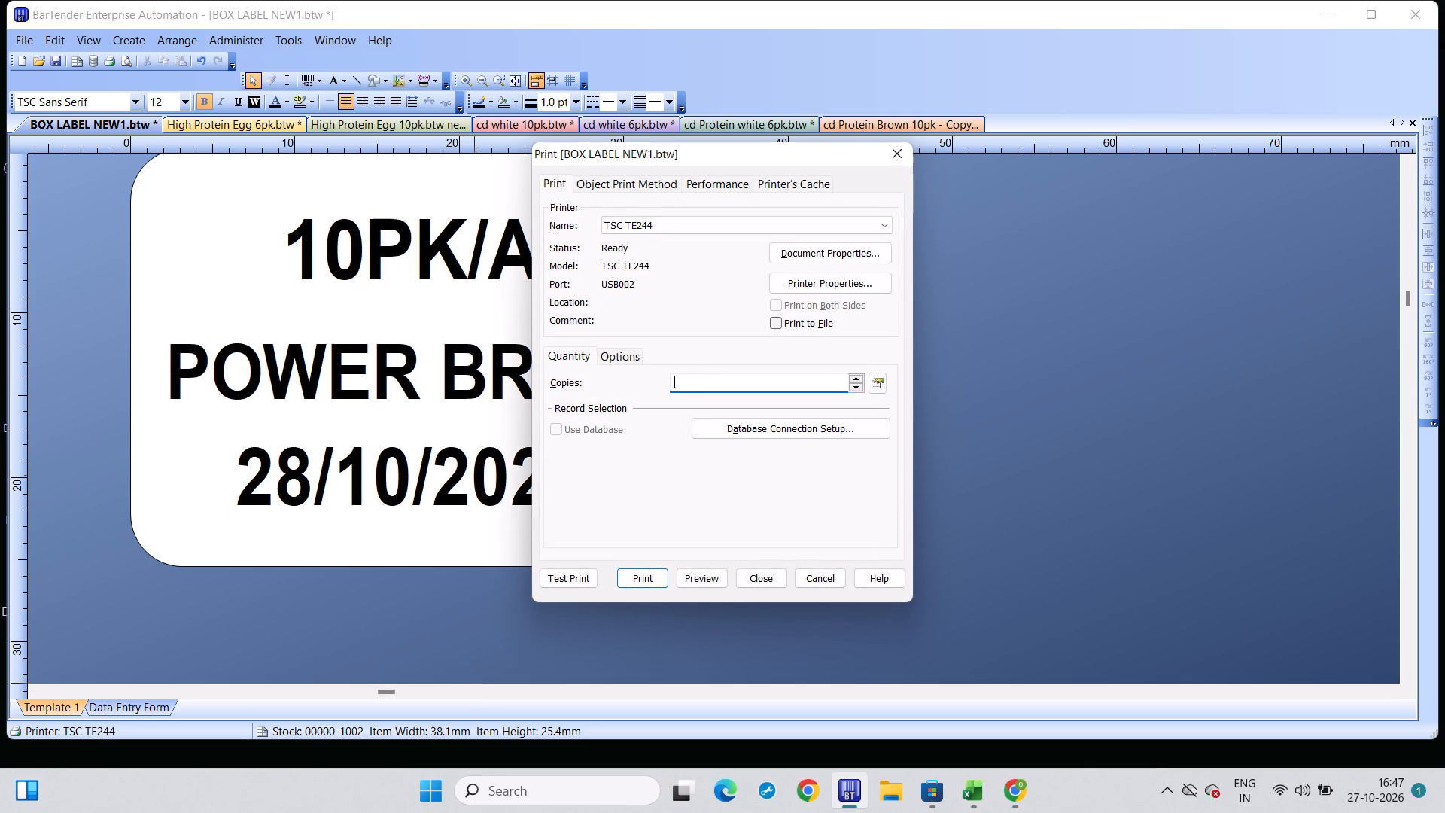
{"action": "left_click", "coordinate": [691, 376]}
{"action": "key", "text": "2"}
{"action": "key", "text": "2"}
{"action": "key", "text": "Return"}
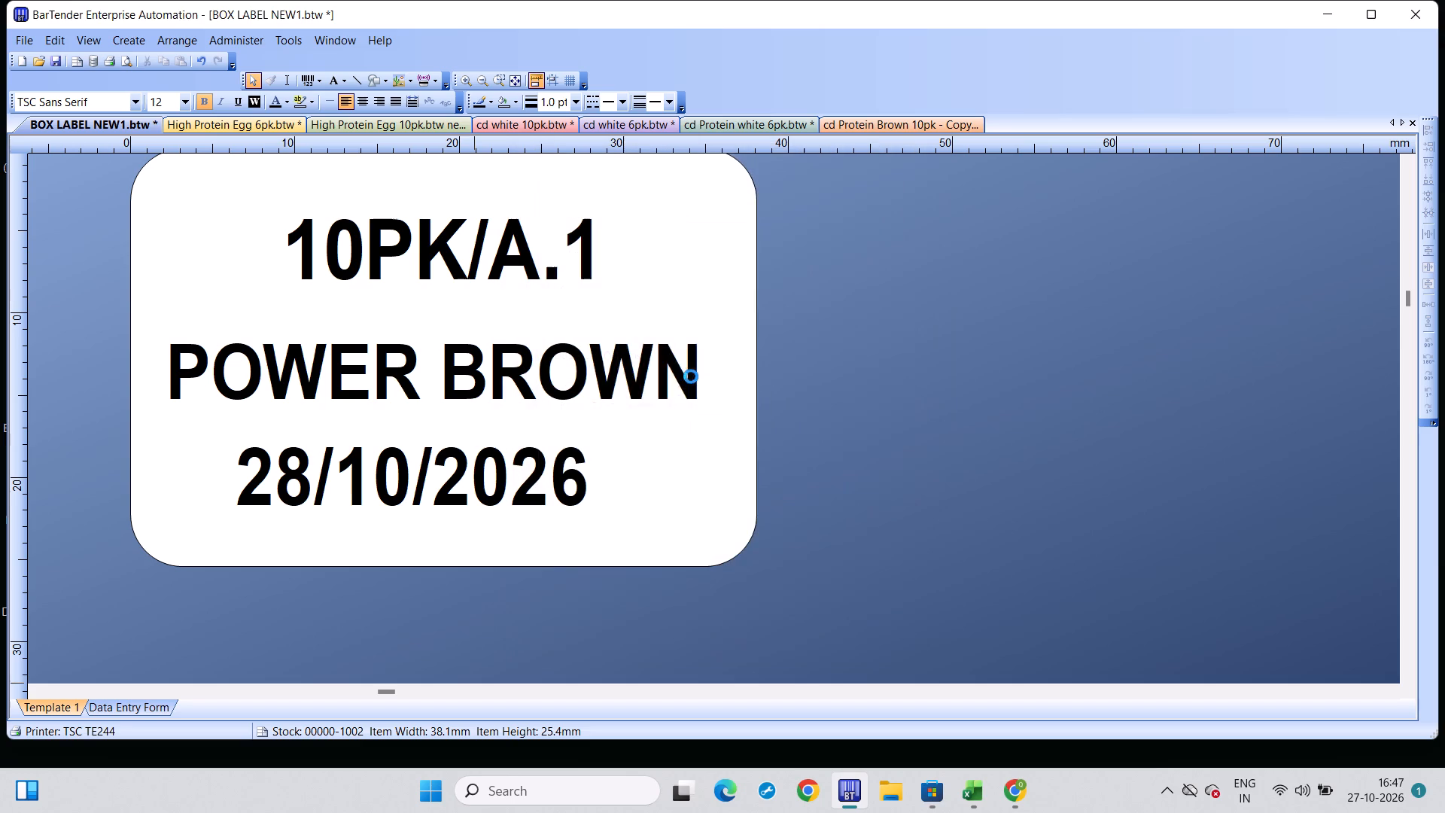
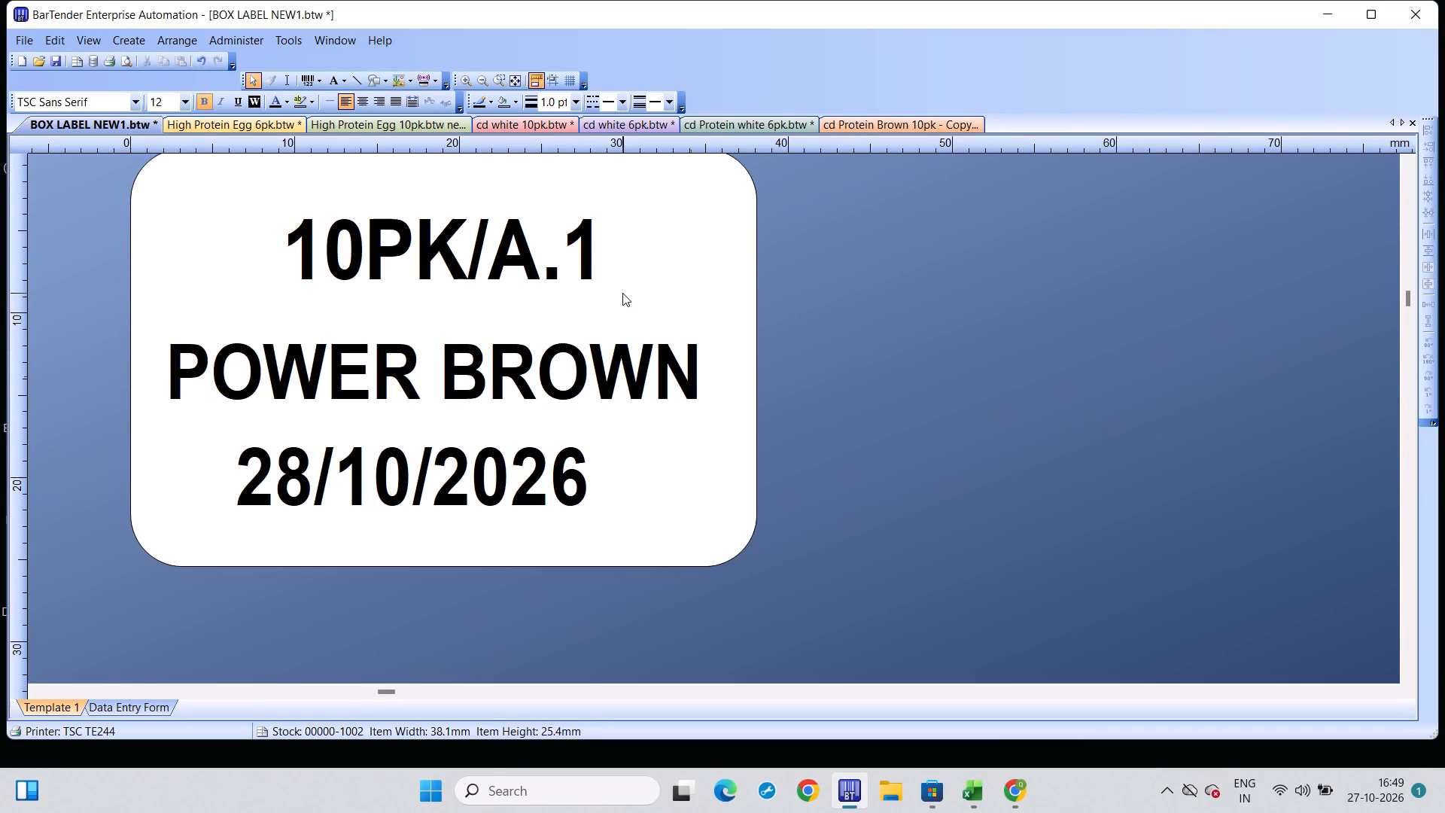
Replace the product name in the box label's middle text line with DESI TAN.
{"action": "left_click", "coordinate": [622, 293]}
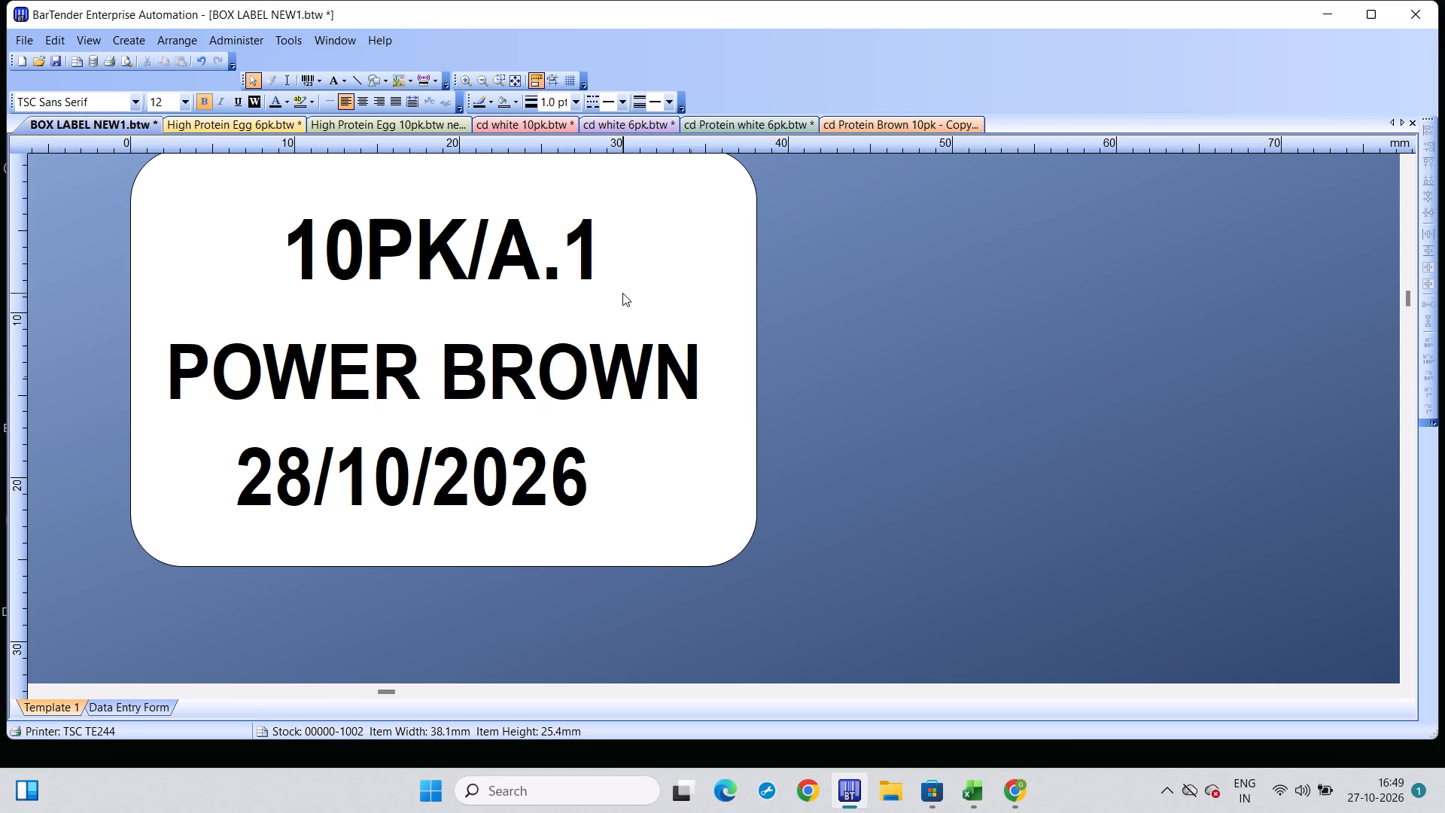
{"action": "left_click", "coordinate": [699, 381]}
{"action": "left_click", "coordinate": [684, 375]}
{"action": "left_click", "coordinate": [684, 375]}
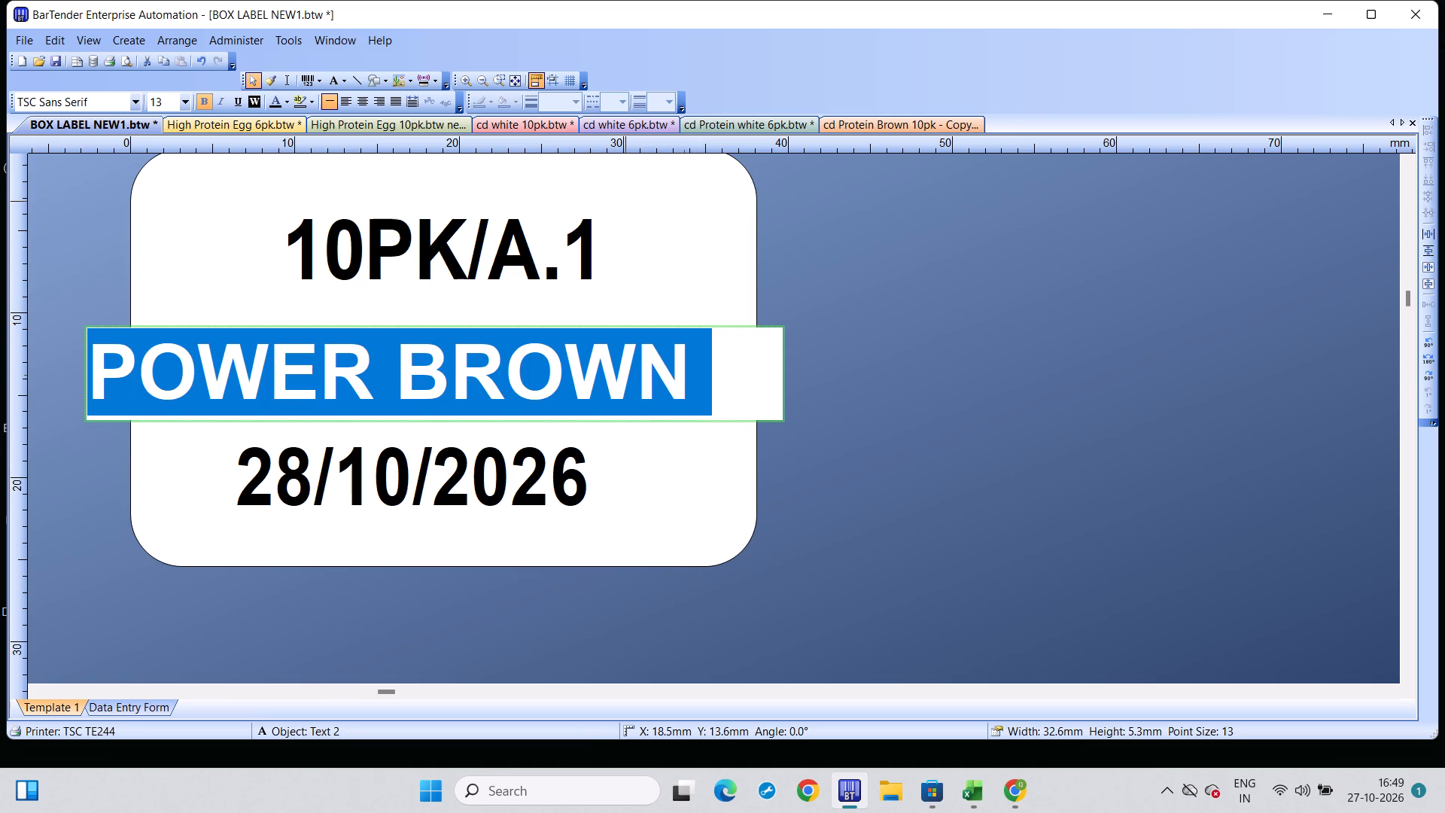
{"action": "key", "text": "BackSpace"}
{"action": "key", "text": "BackSpace"}
{"action": "key", "text": "BackSpace"}
{"action": "key", "text": "BackSpace"}
{"action": "key", "text": "BackSpace"}
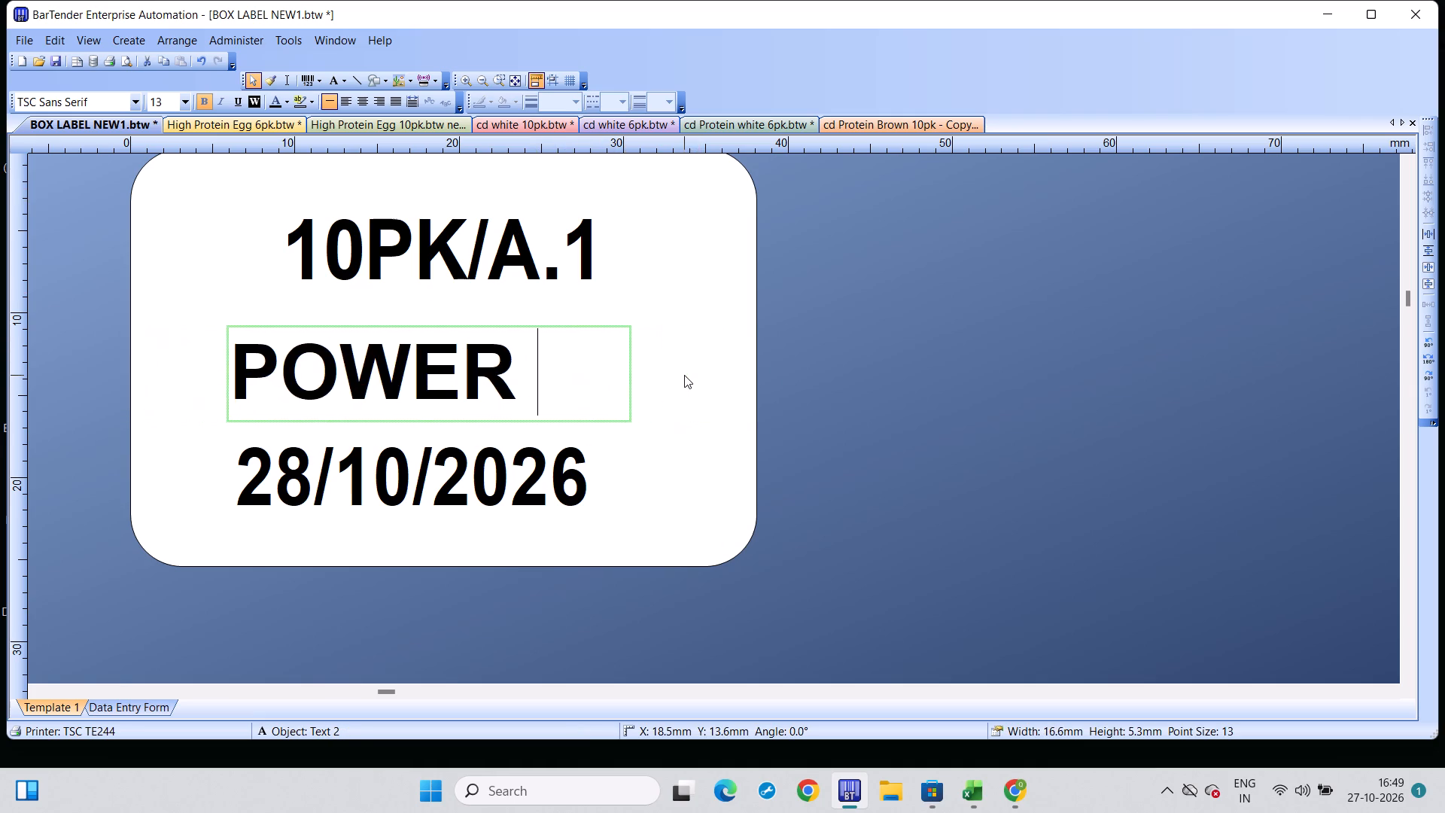
{"action": "key", "text": "BackSpace"}
{"action": "key", "text": "BackSpace"}
{"action": "key", "text": "BackSpace"}
{"action": "key", "text": "BackSpace"}
{"action": "key", "text": "BackSpace"}
{"action": "key", "text": "BackSpace"}
{"action": "type", "text": "DESI"}
{"action": "key", "text": "space"}
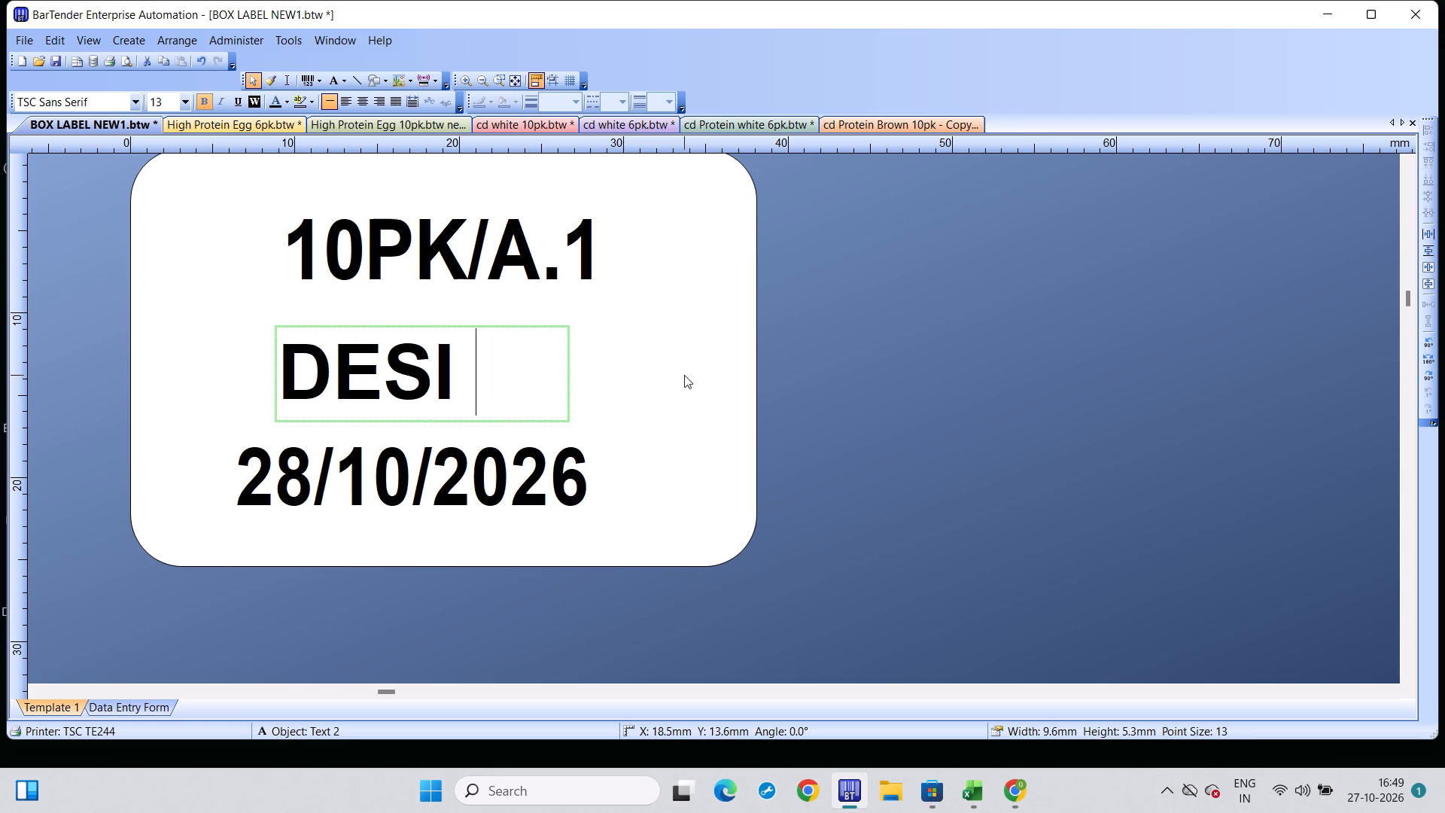
{"action": "type", "text": "TAN"}
Print 5 copies of the DESI TAN box label on the TSC TE244 printer.
{"action": "key", "text": "ctrl+p"}
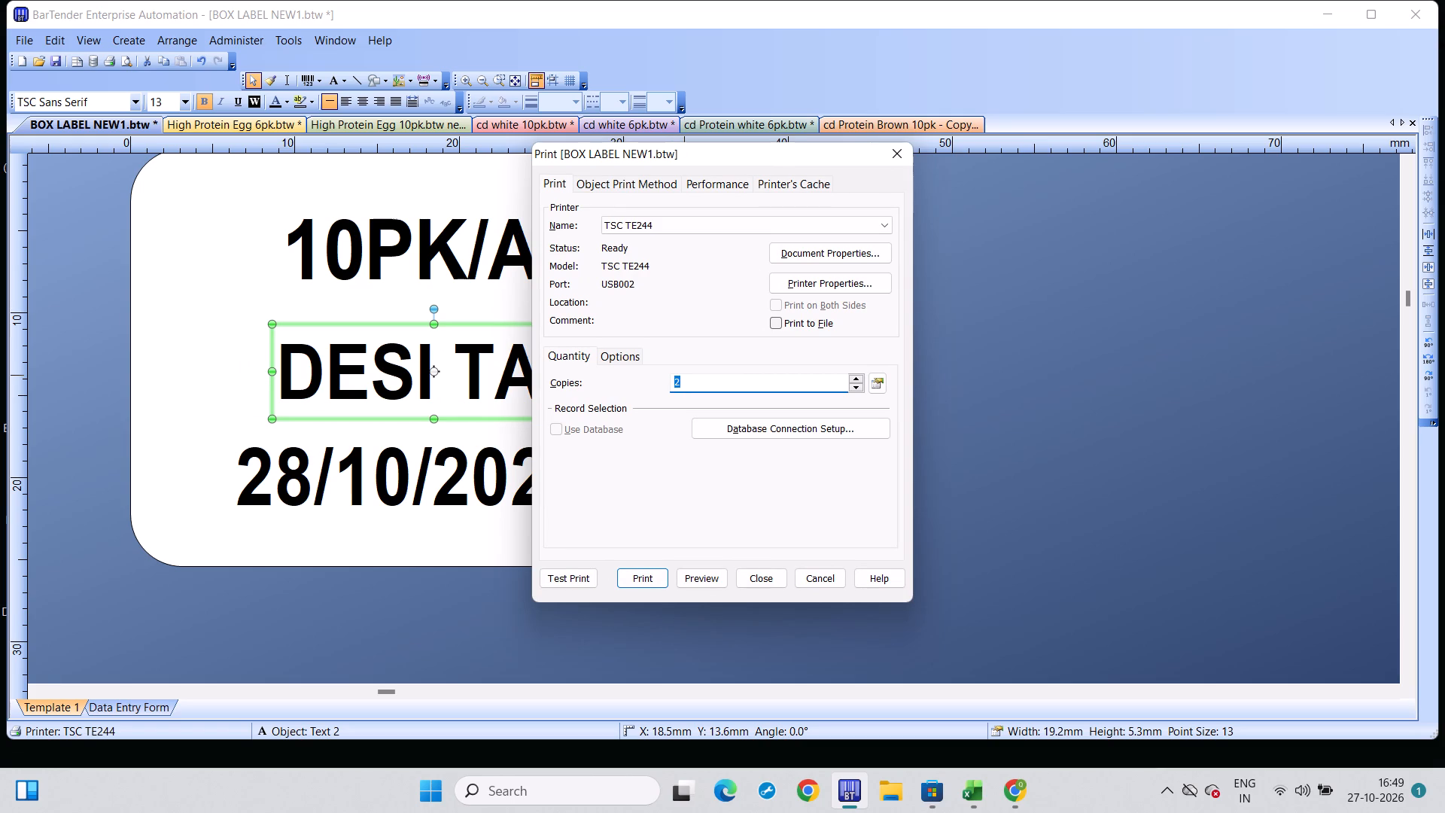
{"action": "left_click", "coordinate": [684, 387]}
{"action": "key", "text": "BackSpace"}
{"action": "key", "text": "5"}
{"action": "key", "text": "Return"}
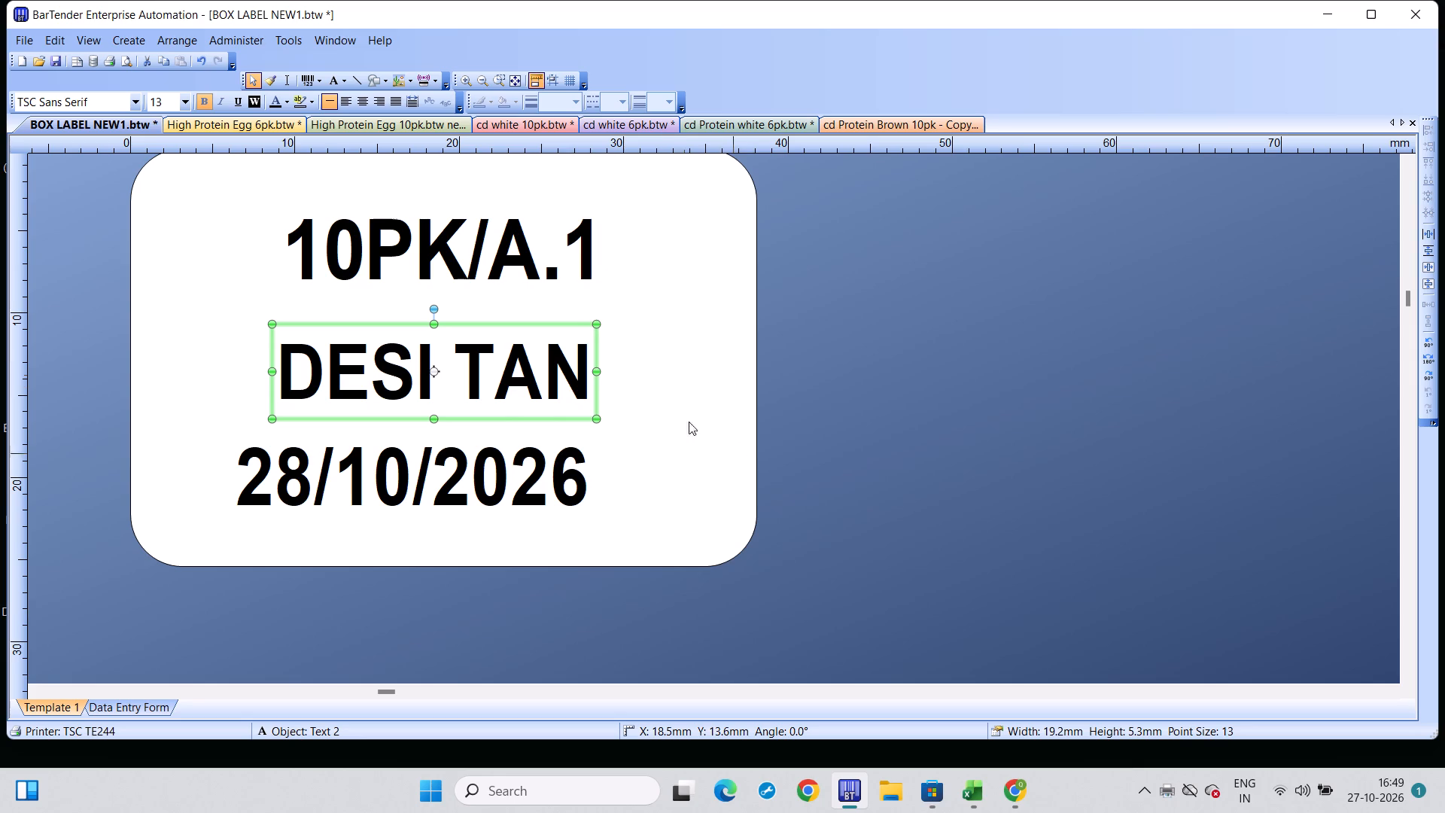
Replace the product name in the box label's middle text line with POWER BROWN.
{"action": "left_click", "coordinate": [573, 358]}
{"action": "left_click", "coordinate": [573, 358]}
{"action": "key", "text": "BackSpace"}
{"action": "key", "text": "BackSpace"}
{"action": "key", "text": "BackSpace"}
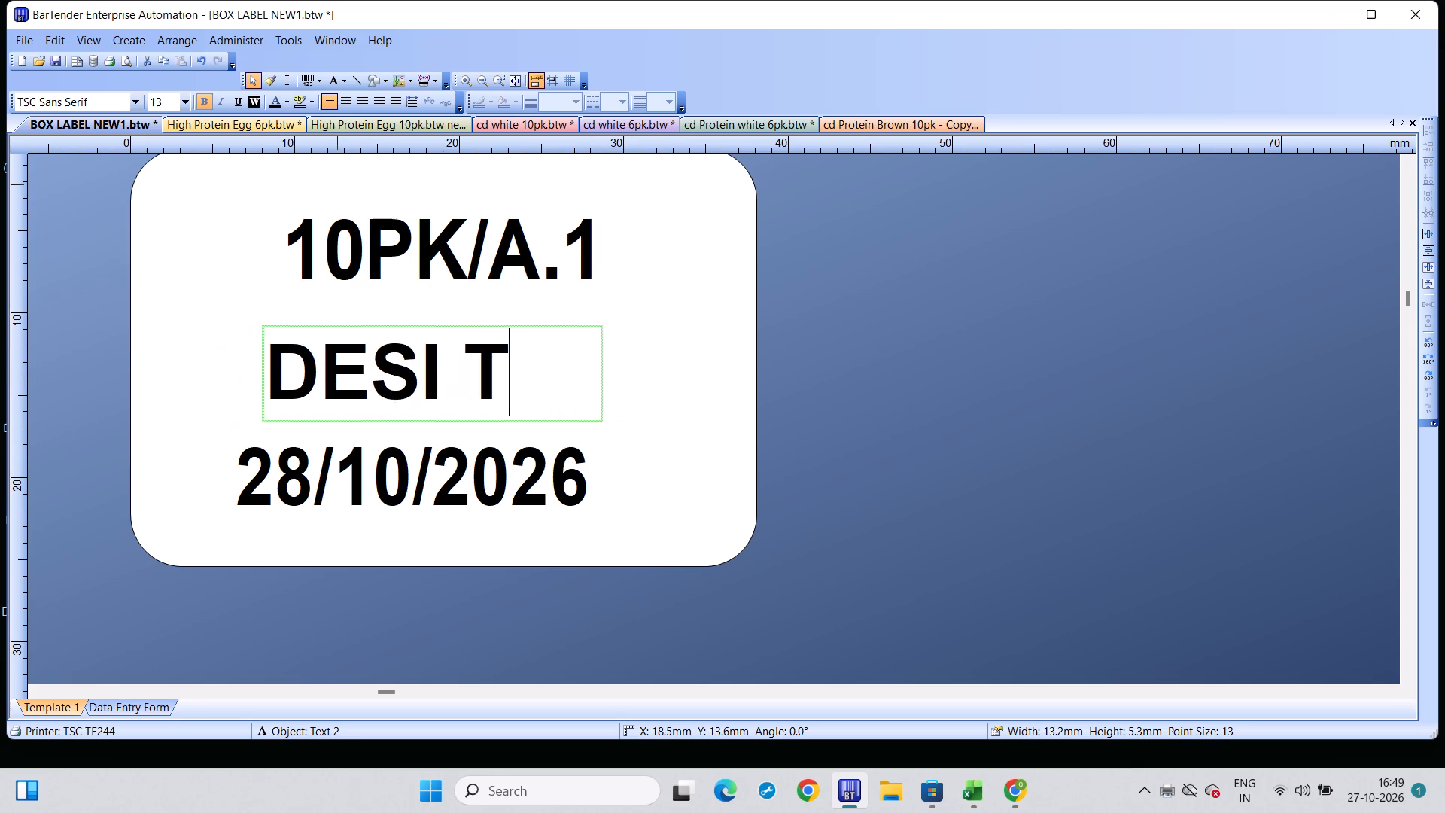
{"action": "key", "text": "BackSpace"}
{"action": "key", "text": "BackSpace"}
{"action": "key", "text": "BackSpace"}
{"action": "key", "text": "BackSpace"}
{"action": "key", "text": "BackSpace"}
{"action": "type", "text": "POEW"}
{"action": "key", "text": "BackSpace"}
{"action": "key", "text": "BackSpace"}
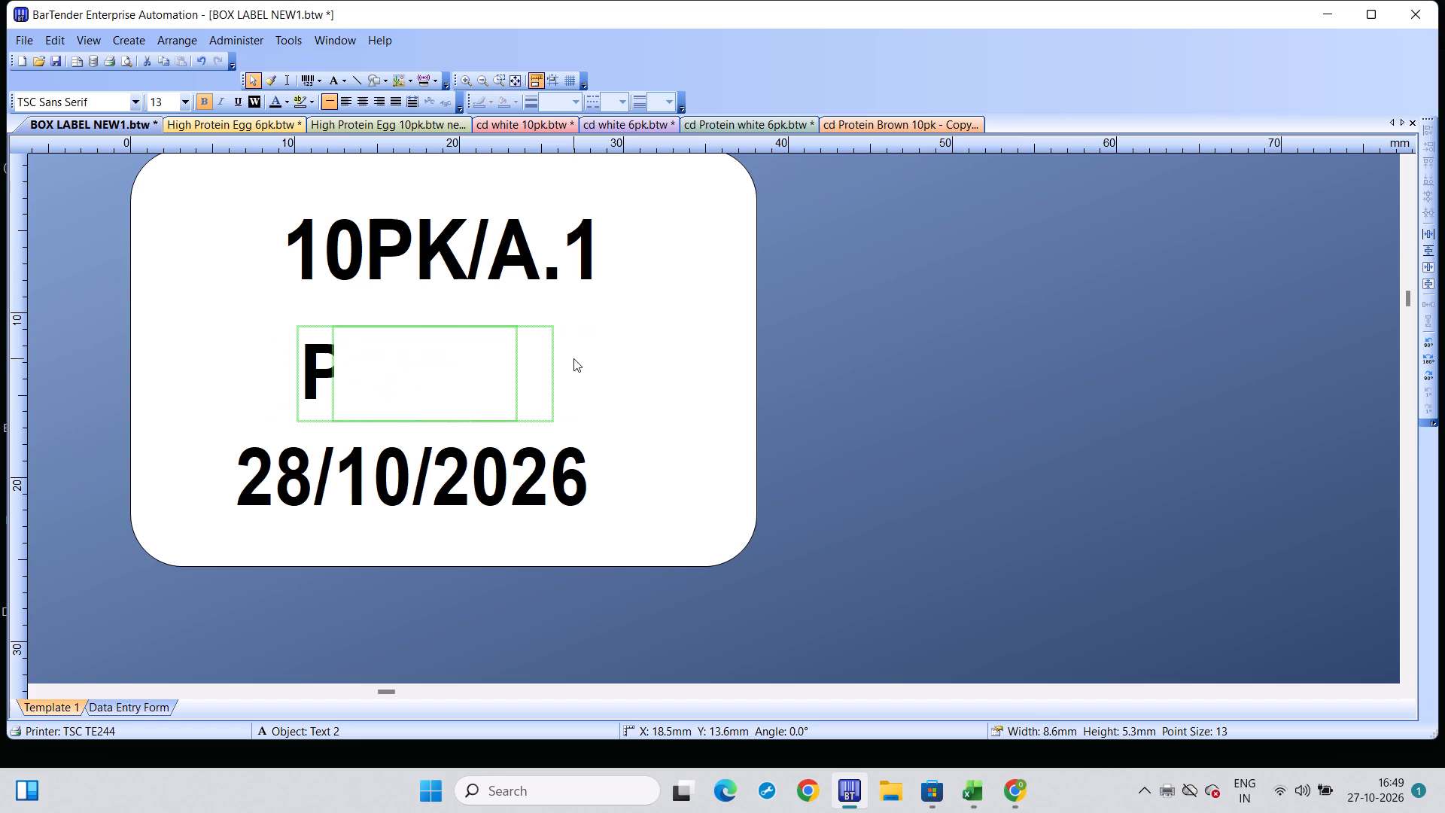
{"action": "type", "text": "WER"}
{"action": "key", "text": "space"}
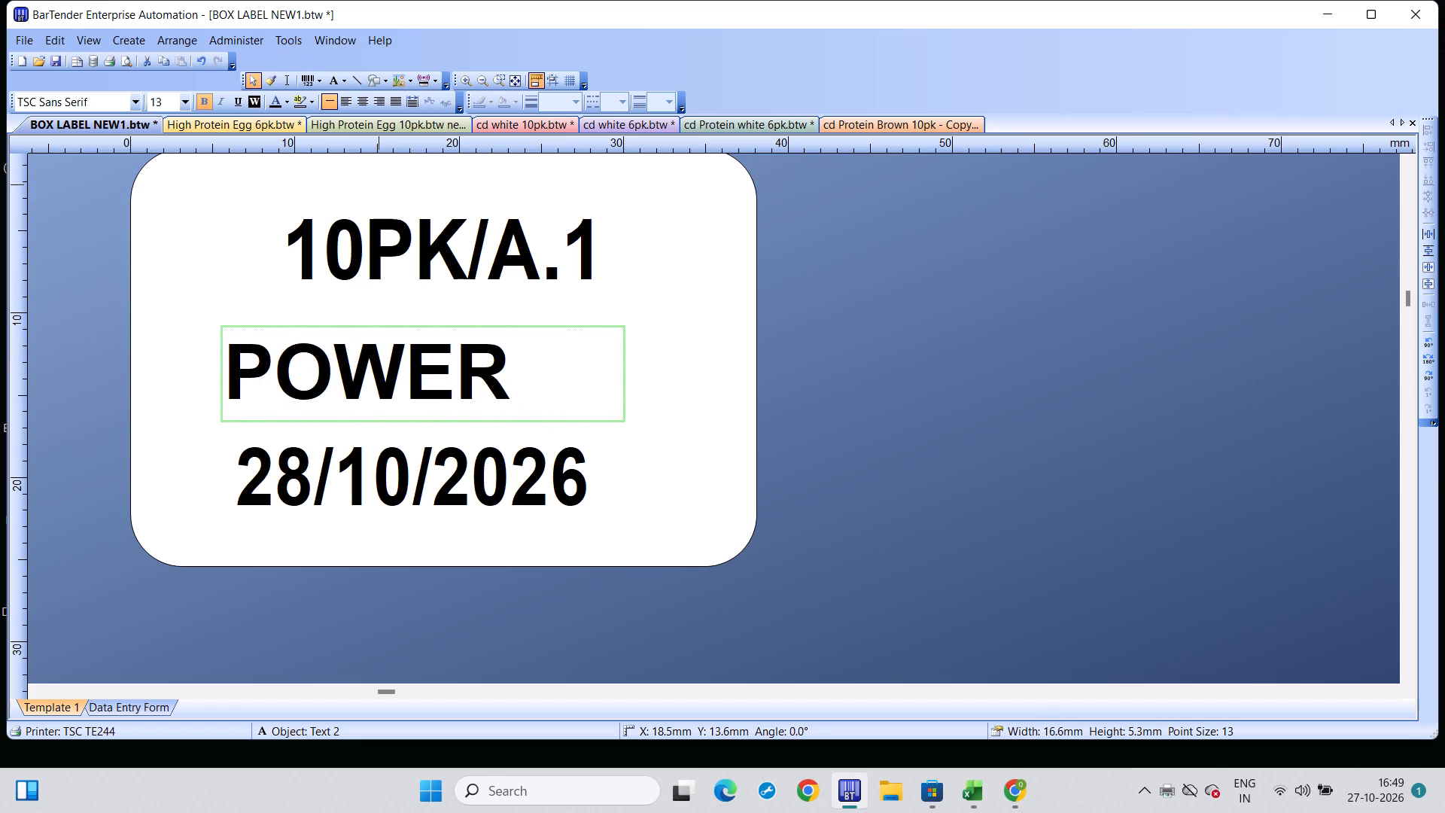
{"action": "type", "text": "BRO"}
{"action": "key", "text": "w"}
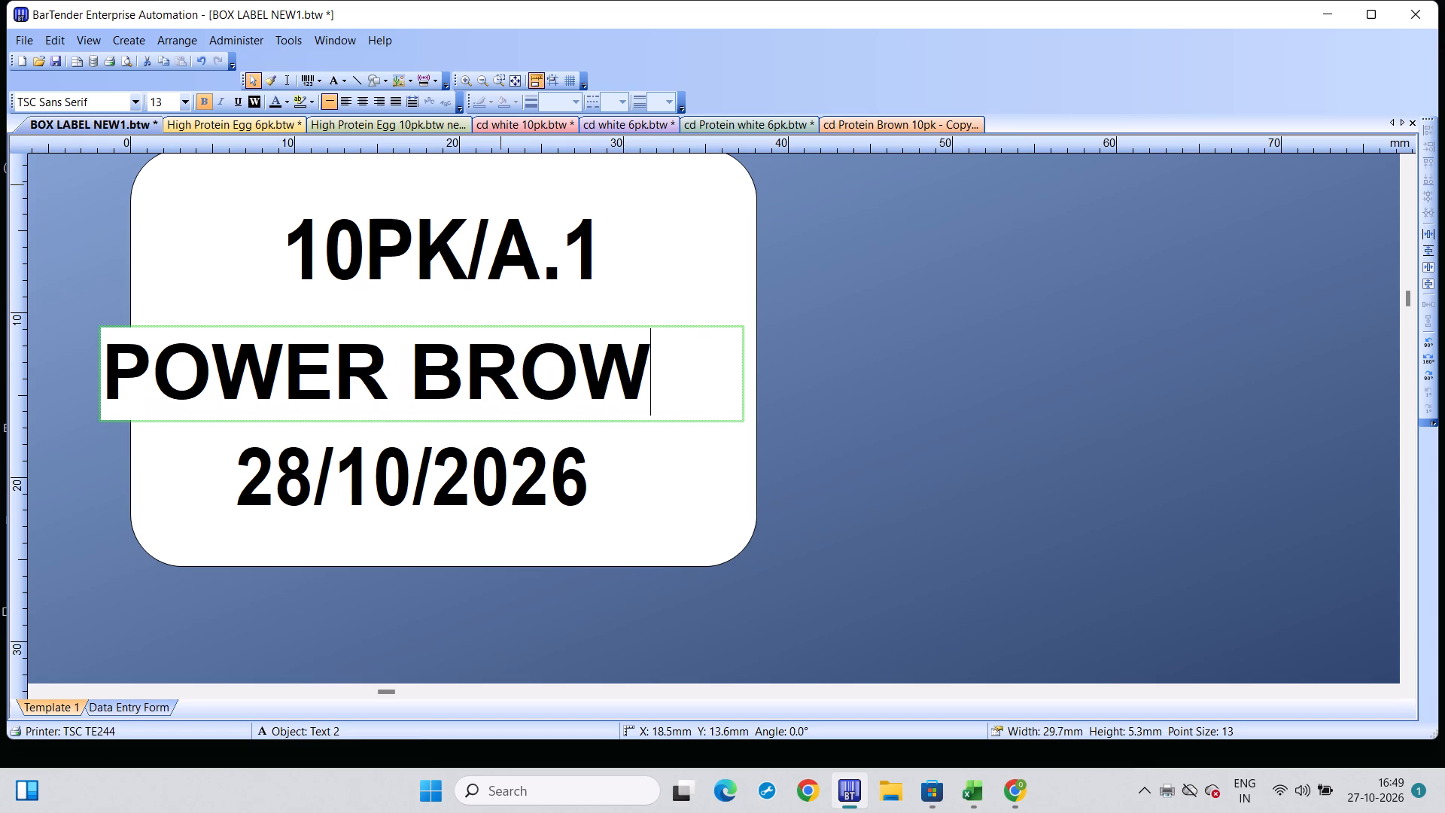
{"action": "type", "text": "N"}
{"action": "key", "text": "space"}
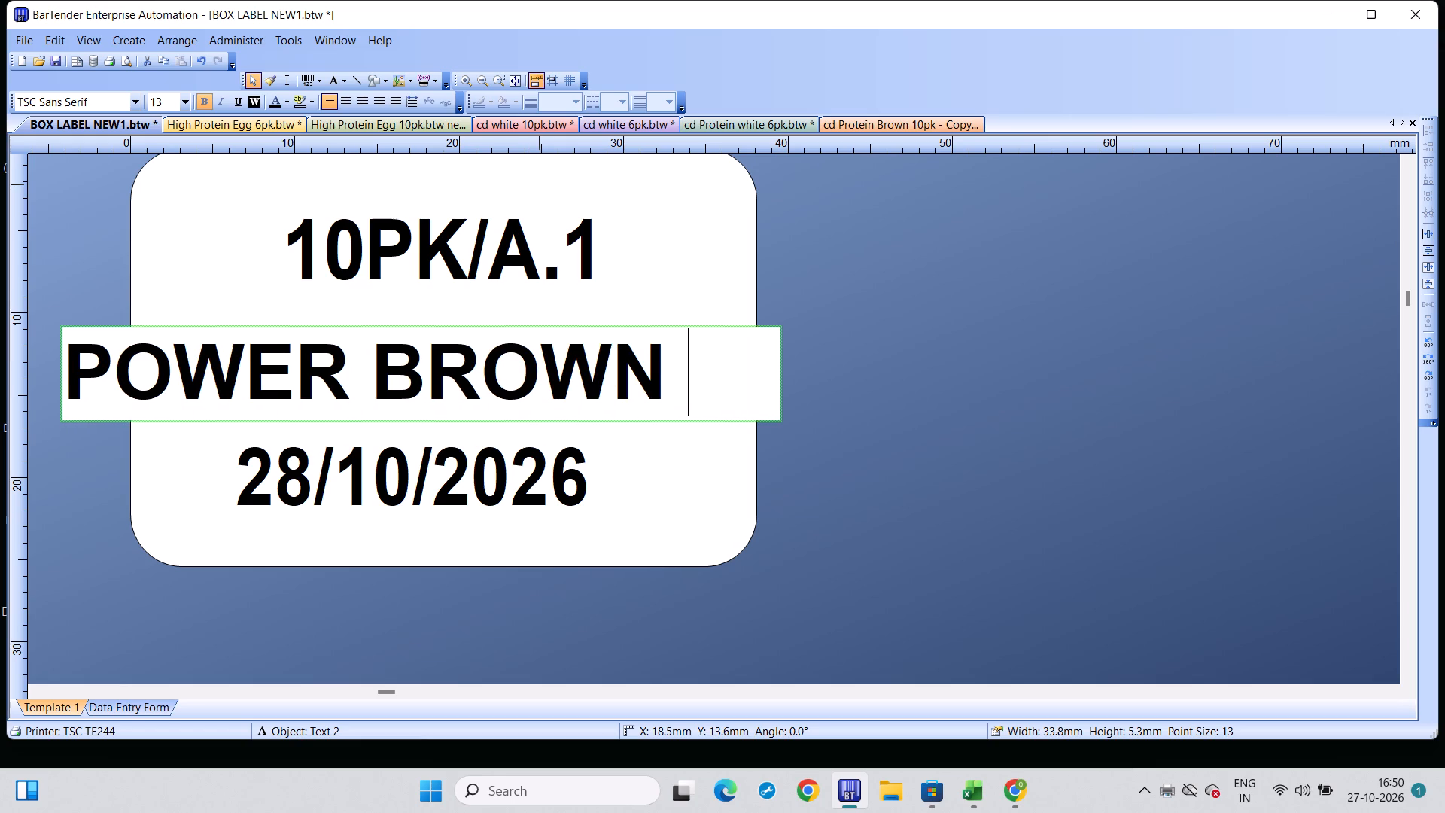
Print the POWER BROWN box label on the TSC TE244 printer, keeping the offered number of copies.
{"action": "key", "text": "ctrl+p"}
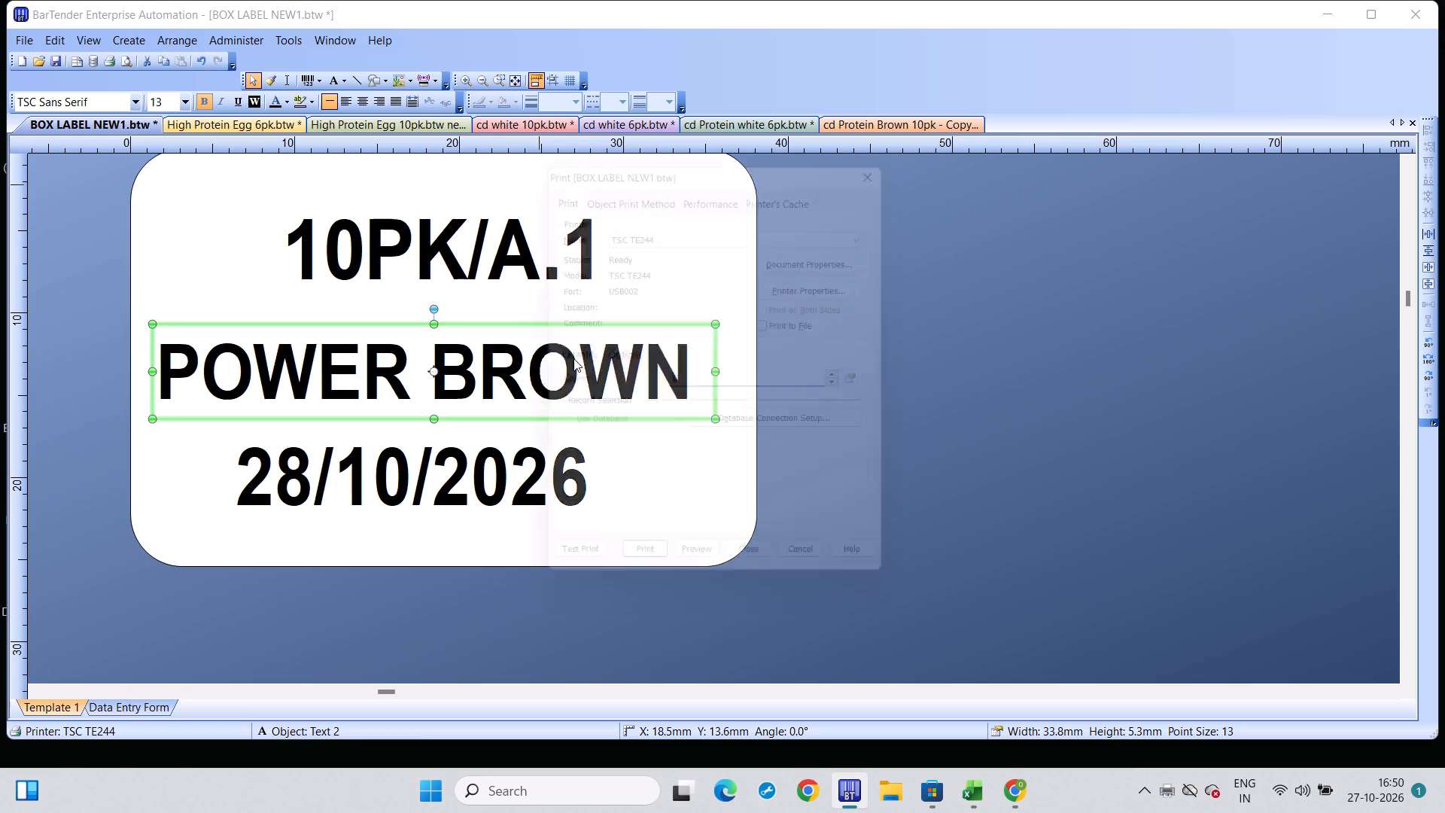
{"action": "key", "text": "Return"}
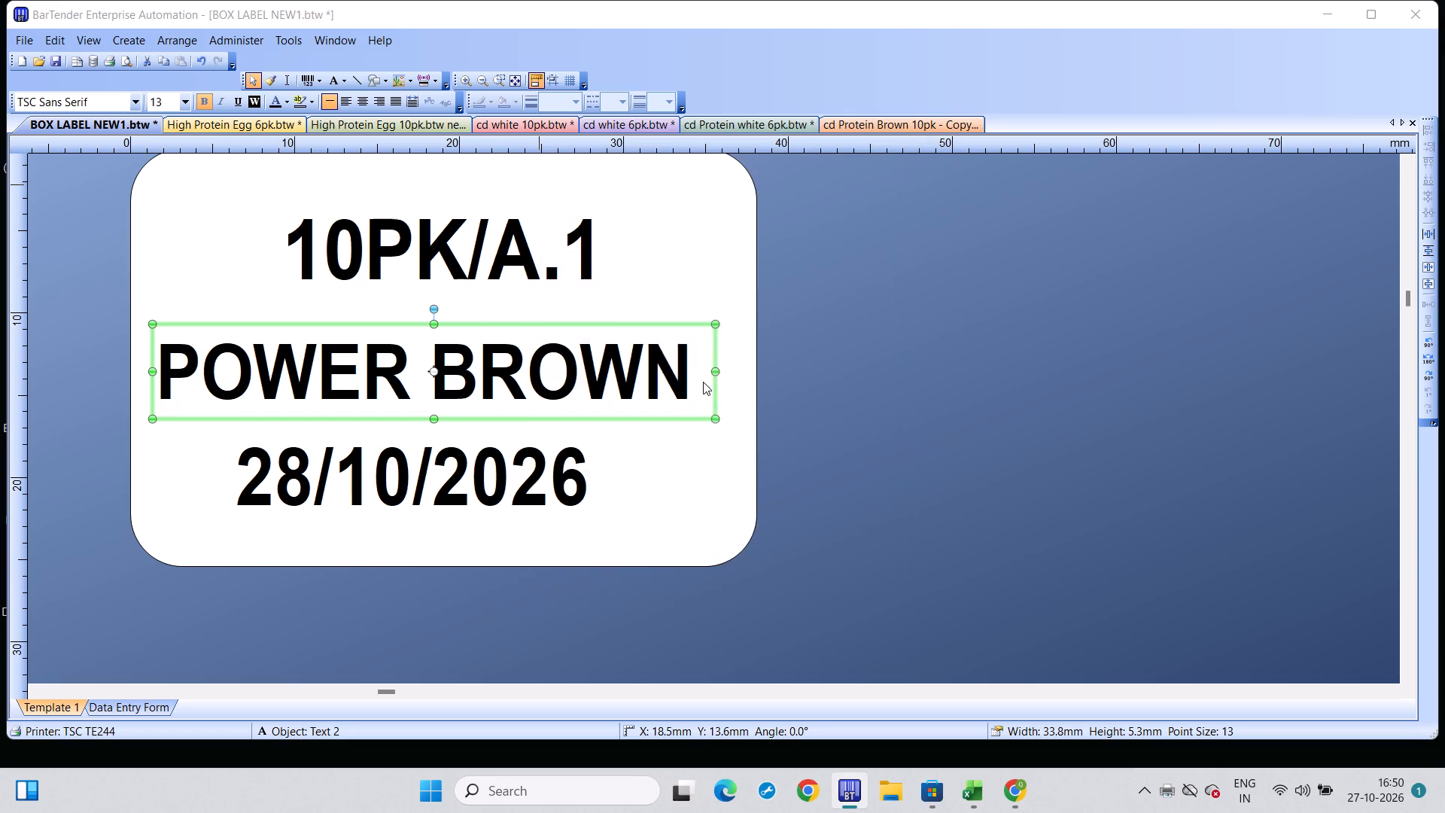
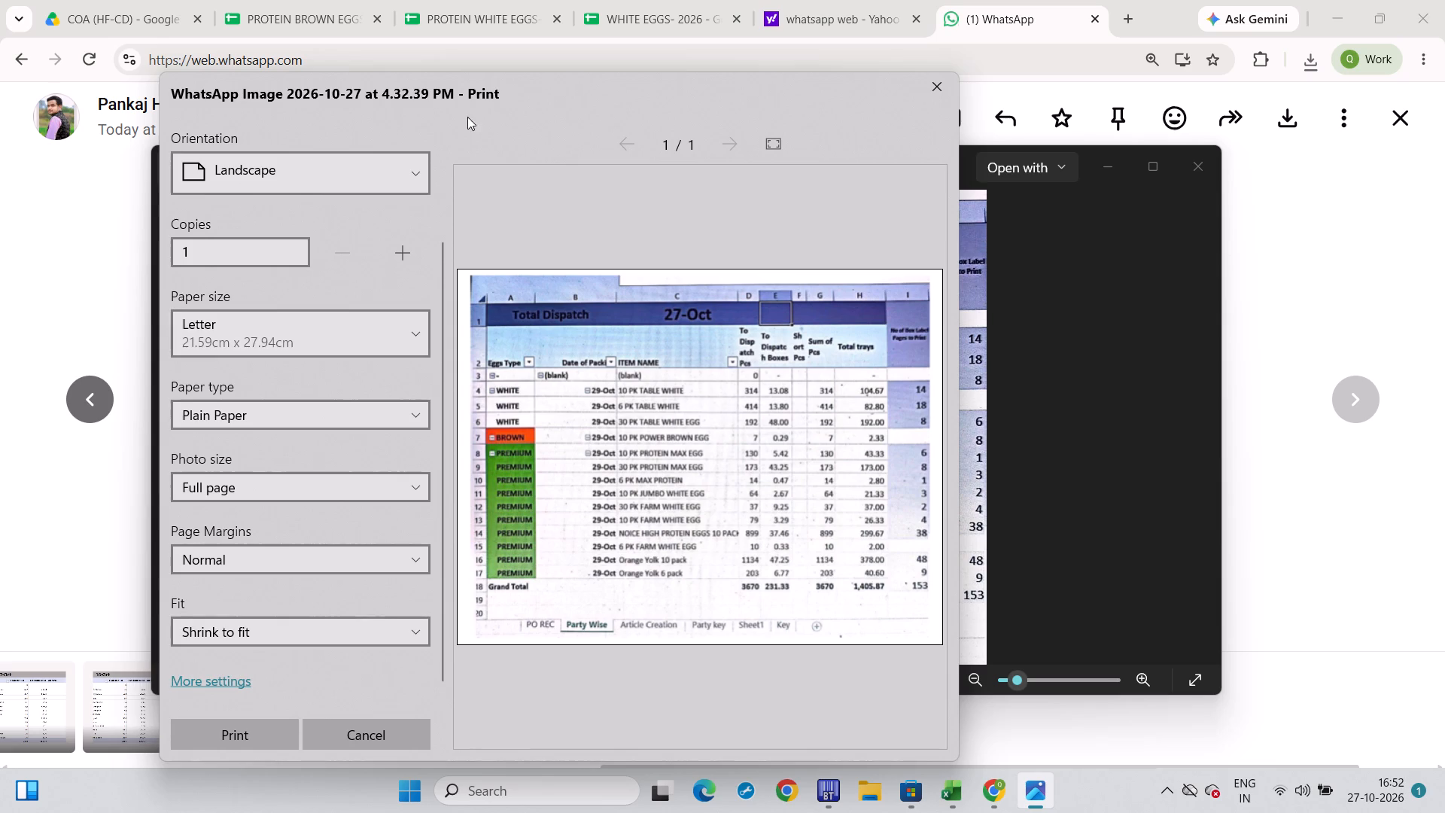
{"action": "double_click", "coordinate": [409, 259]}
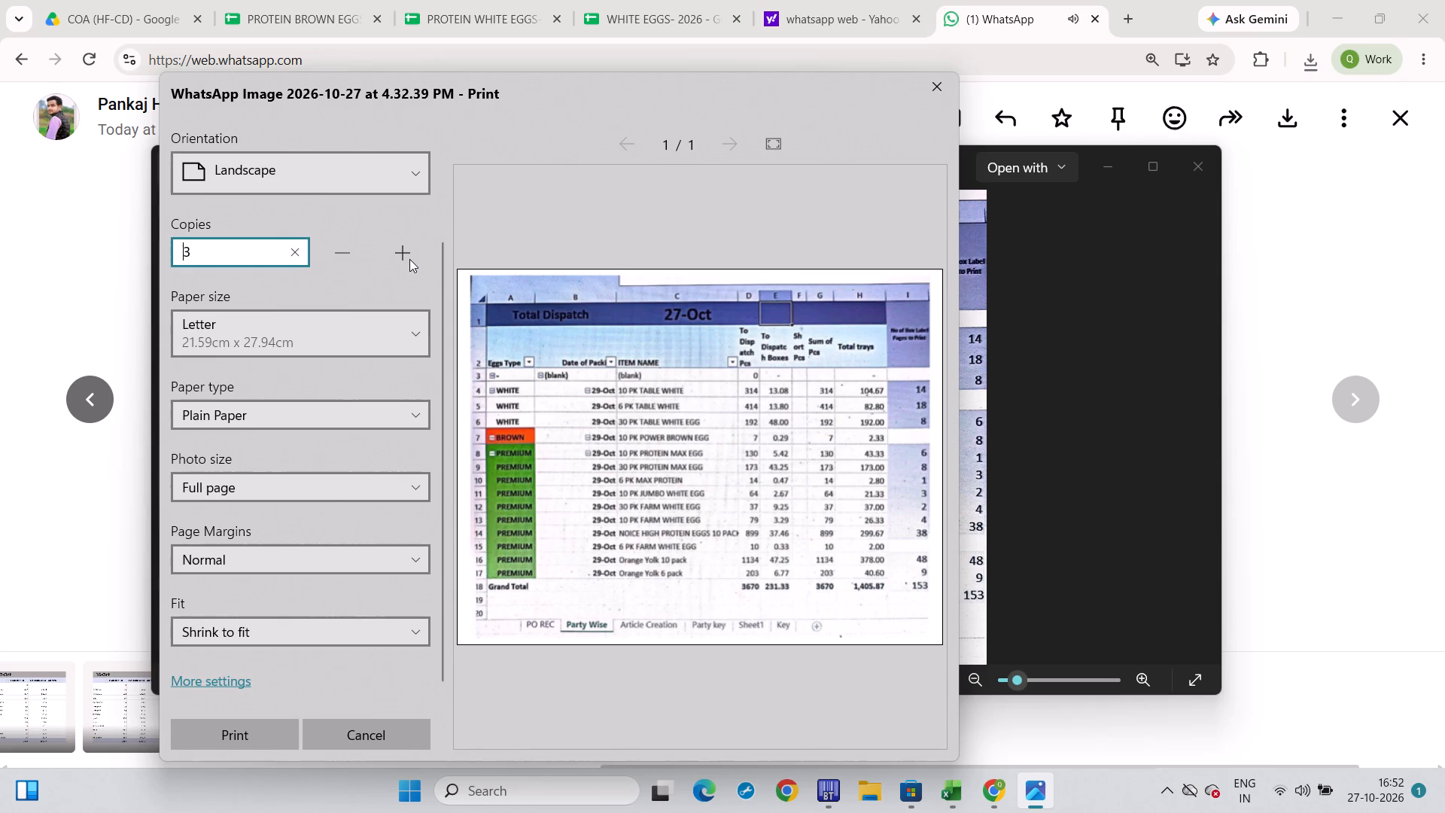
{"action": "left_click", "coordinate": [409, 259]}
{"action": "left_click", "coordinate": [351, 254]}
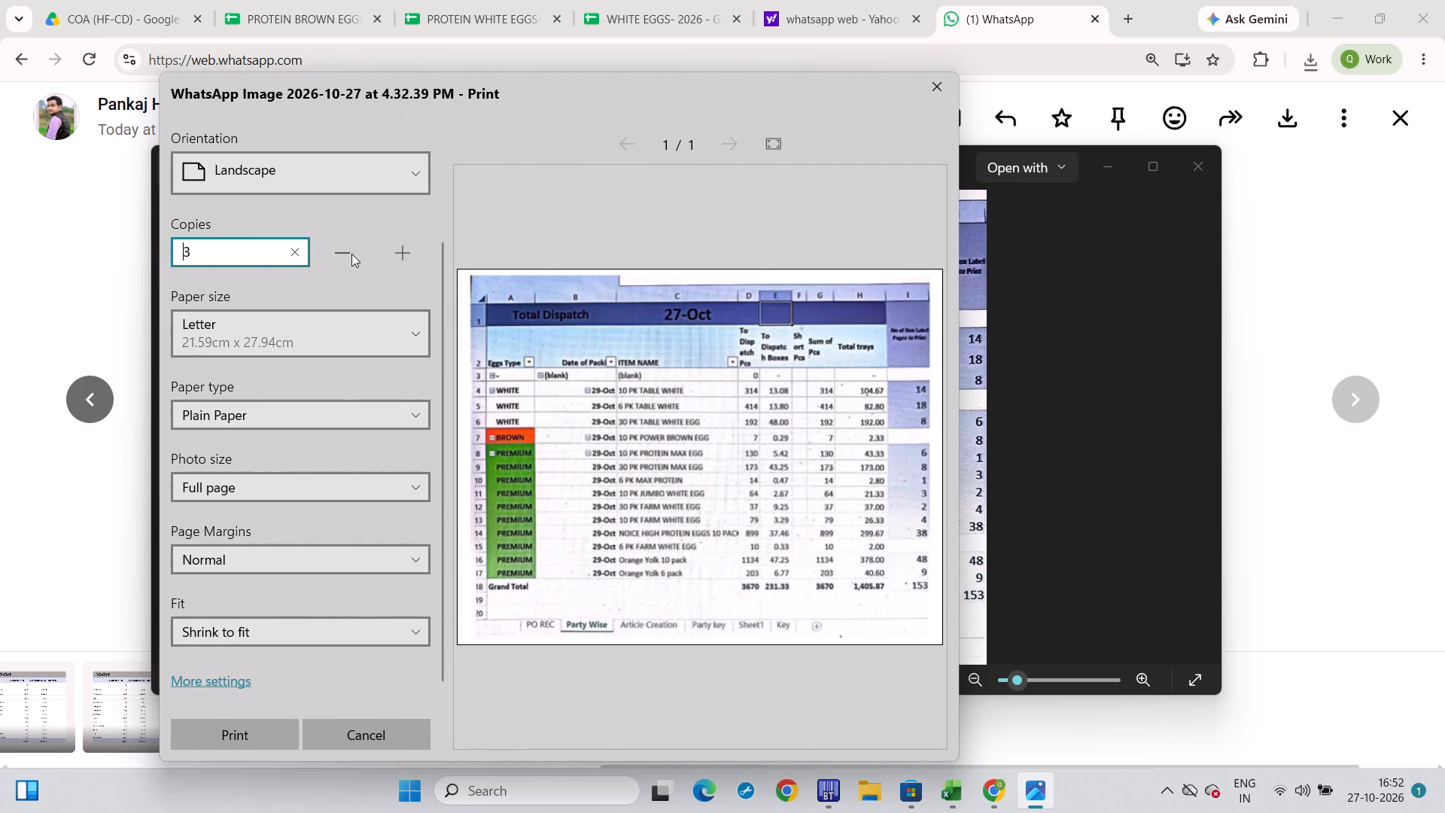
{"action": "left_click", "coordinate": [351, 254]}
{"action": "left_click", "coordinate": [285, 734]}
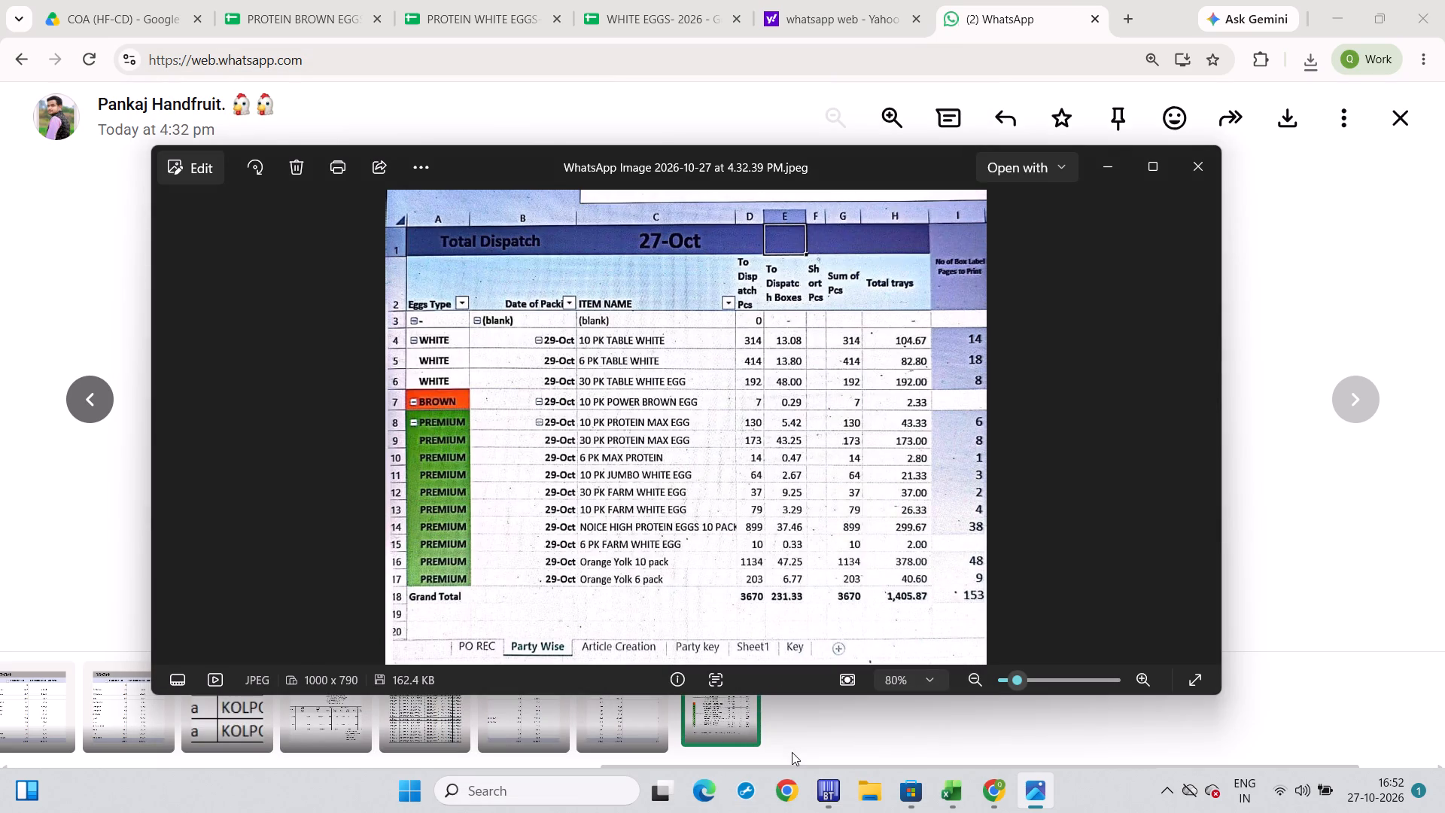
Switch from the dispatch sheet image back to the BOX LABEL NEW1 design in BarTender.
{"action": "left_click", "coordinate": [837, 794]}
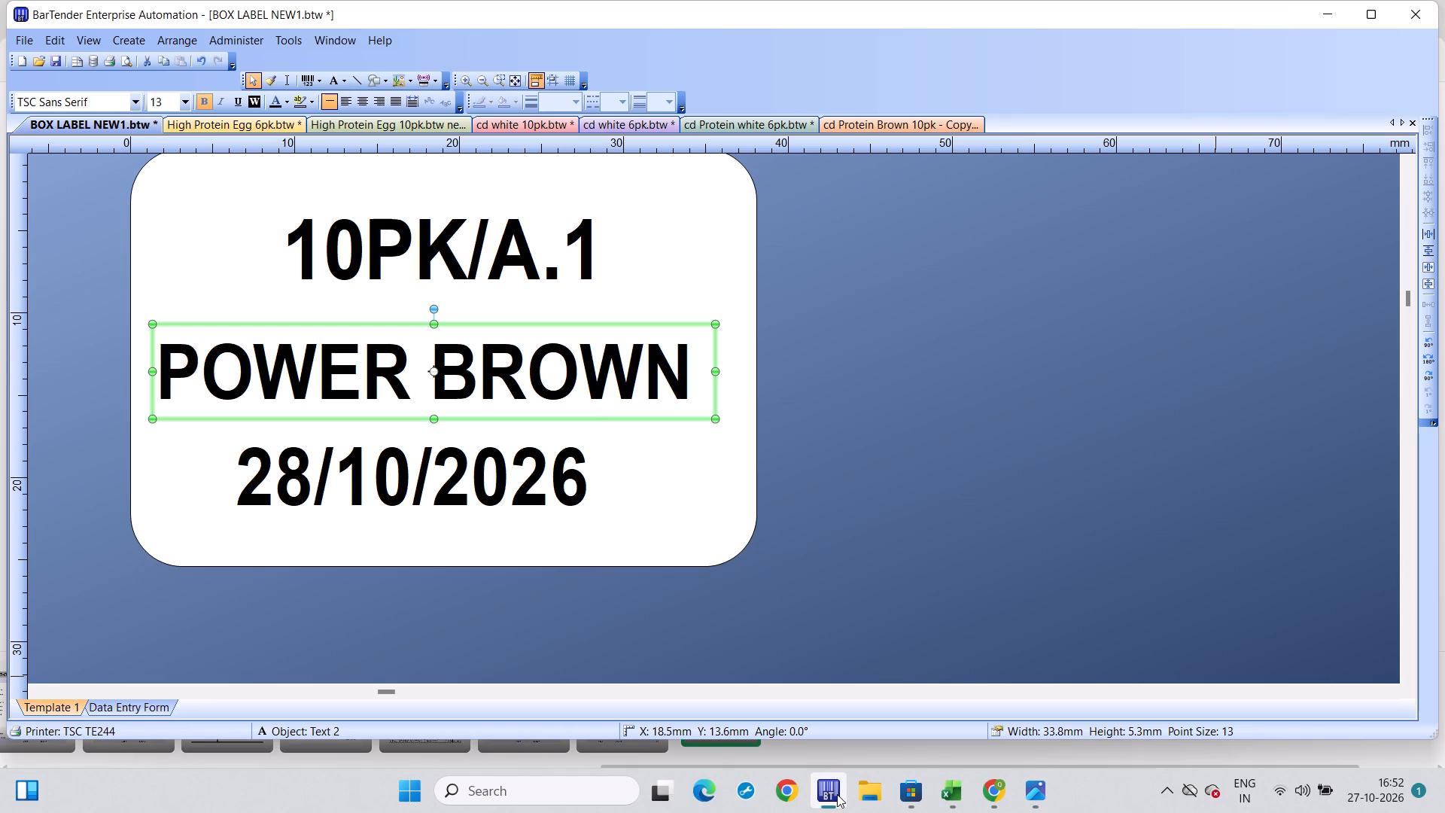
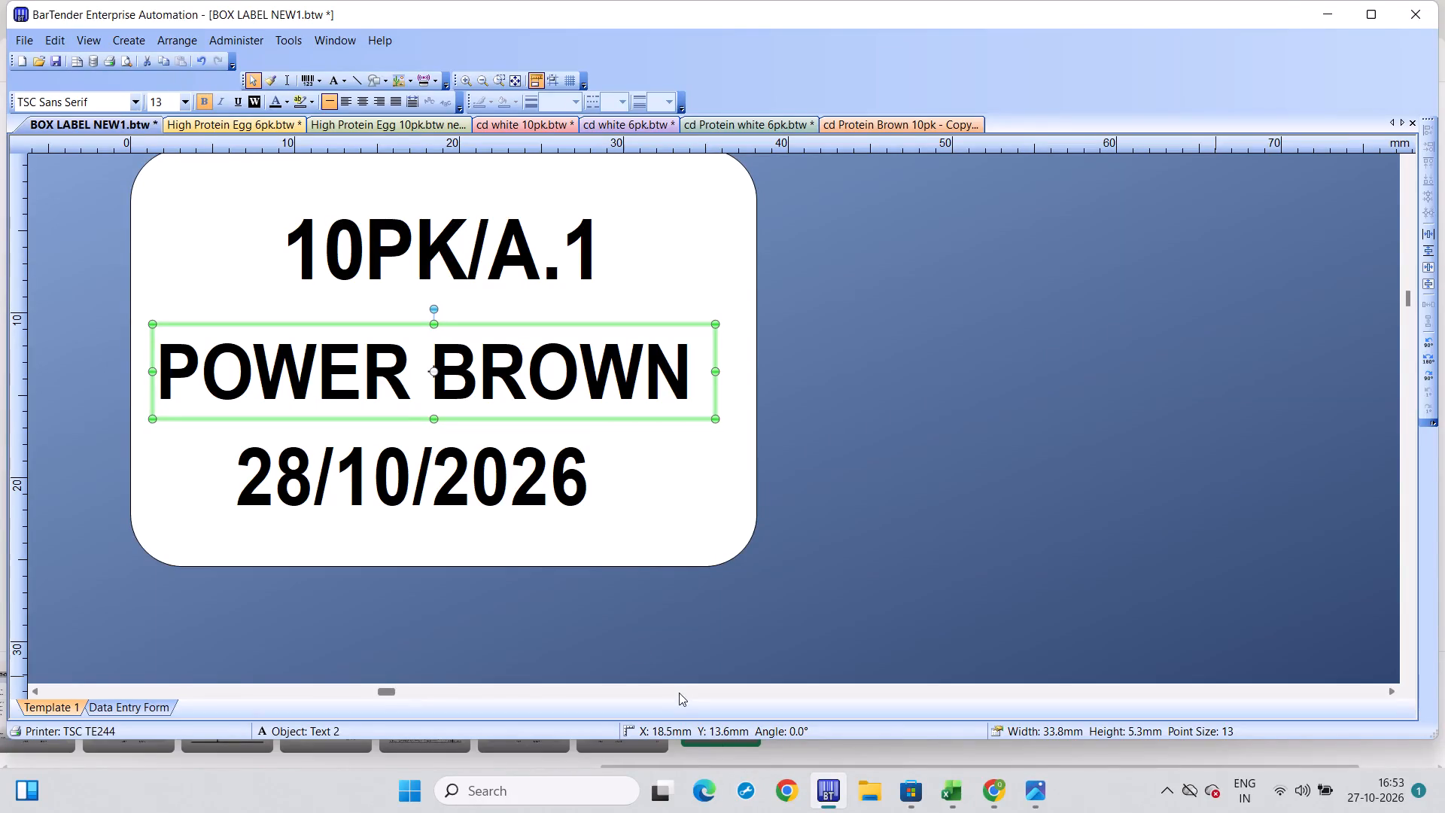
Change the product name on the box label's middle line to TABLE WHITE.
{"action": "left_click", "coordinate": [412, 378]}
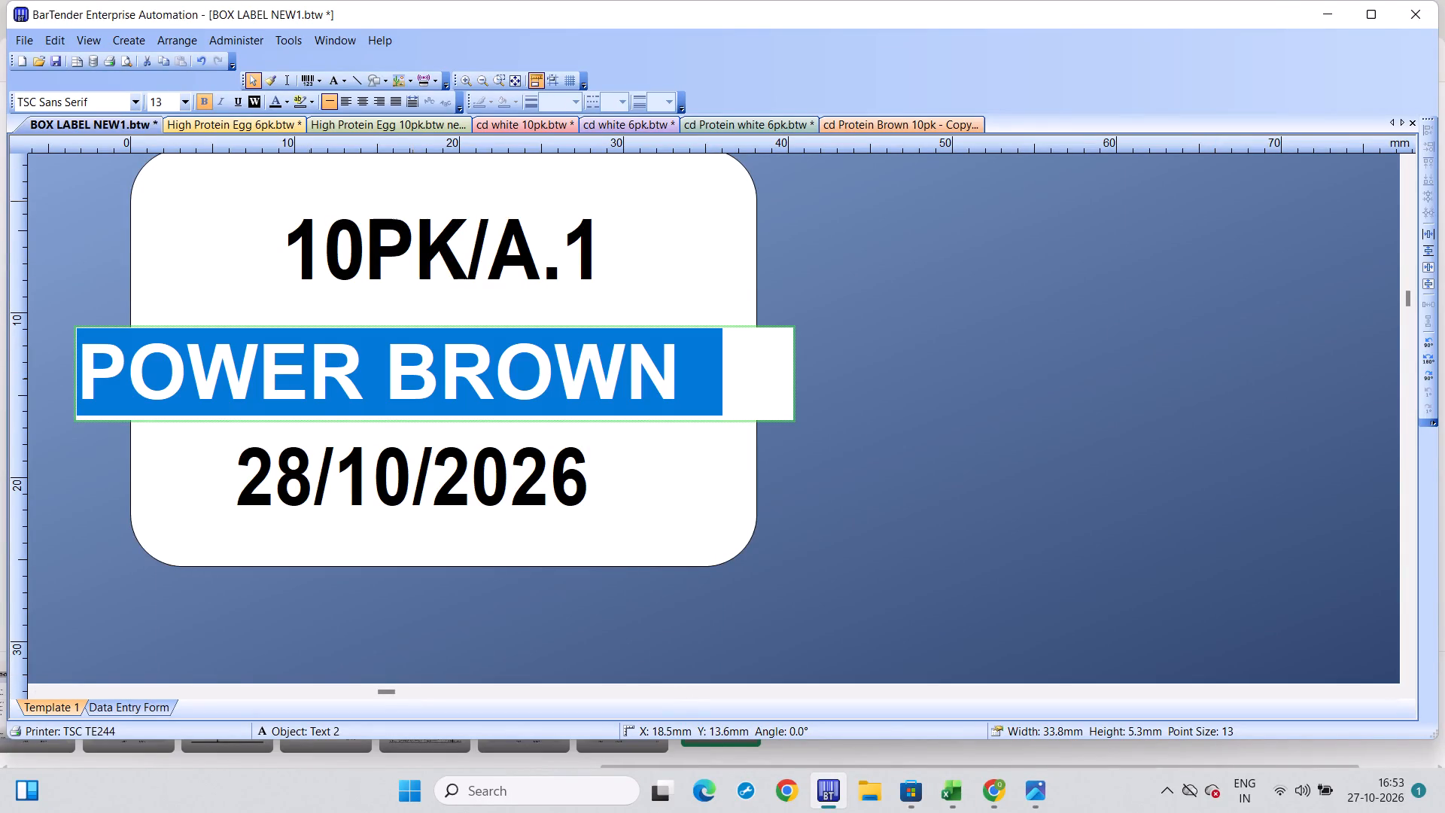
{"action": "left_click", "coordinate": [357, 375]}
{"action": "key", "text": "BackSpace"}
{"action": "key", "text": "BackSpace"}
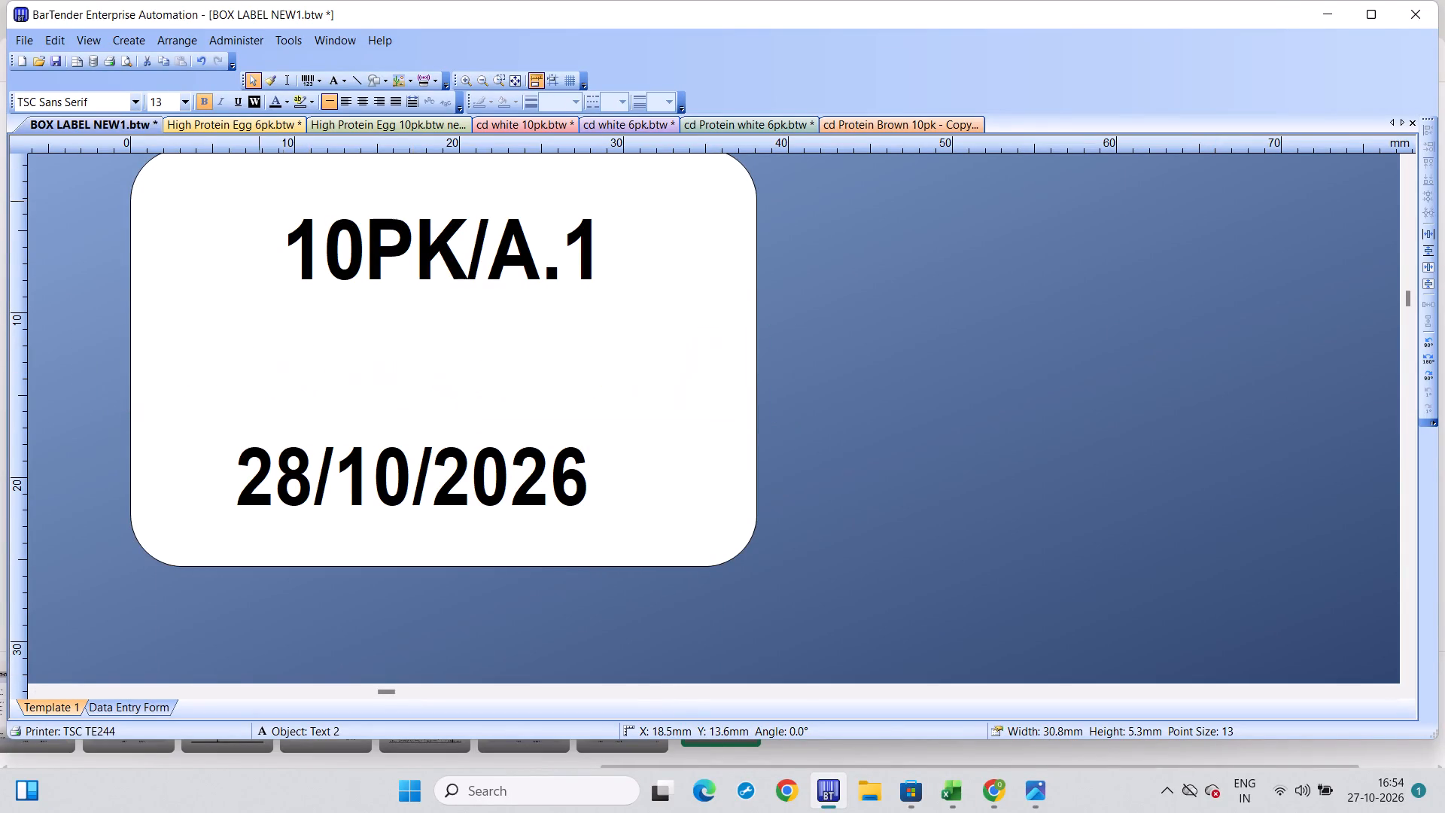
{"action": "key", "text": "BackSpace"}
{"action": "key", "text": "BackSpace"}
{"action": "key", "text": "BackSpace"}
{"action": "type", "text": "TABLE"}
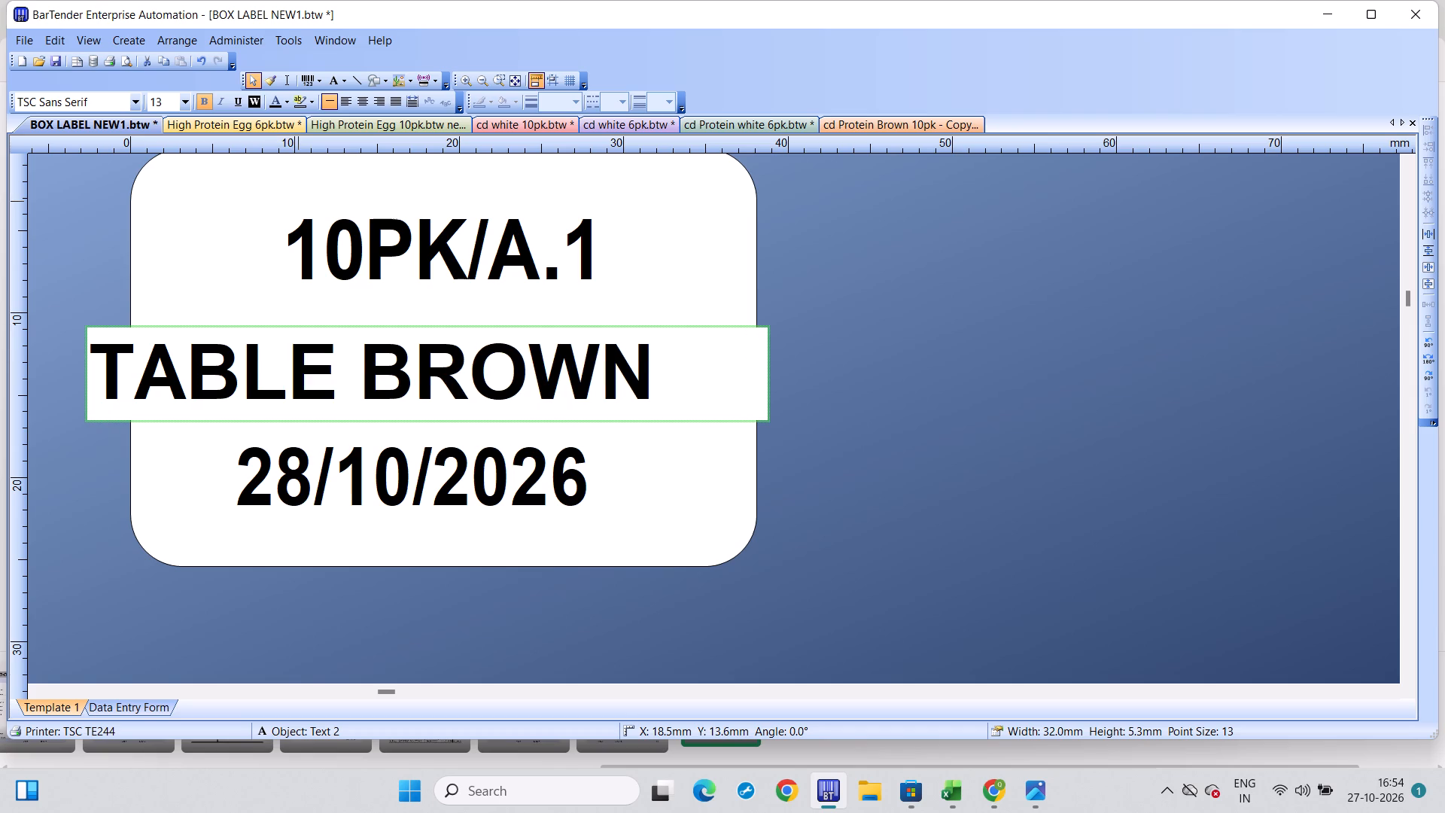
{"action": "left_click", "coordinate": [660, 367]}
{"action": "key", "text": "BackSpace"}
{"action": "key", "text": "BackSpace"}
{"action": "key", "text": "BackSpace"}
{"action": "key", "text": "BackSpace"}
{"action": "key", "text": "BackSpace"}
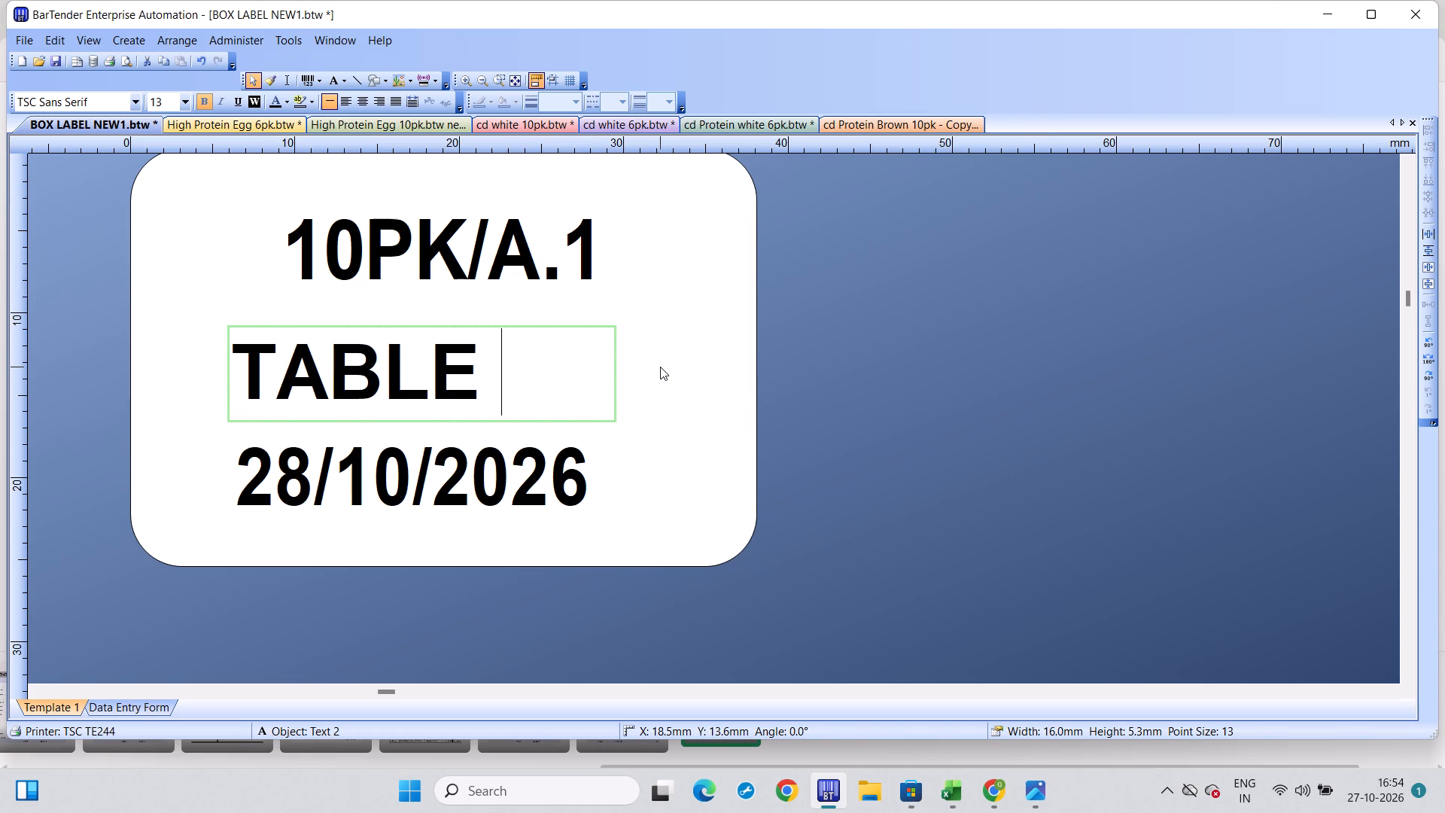
{"action": "type", "text": "WHITE"}
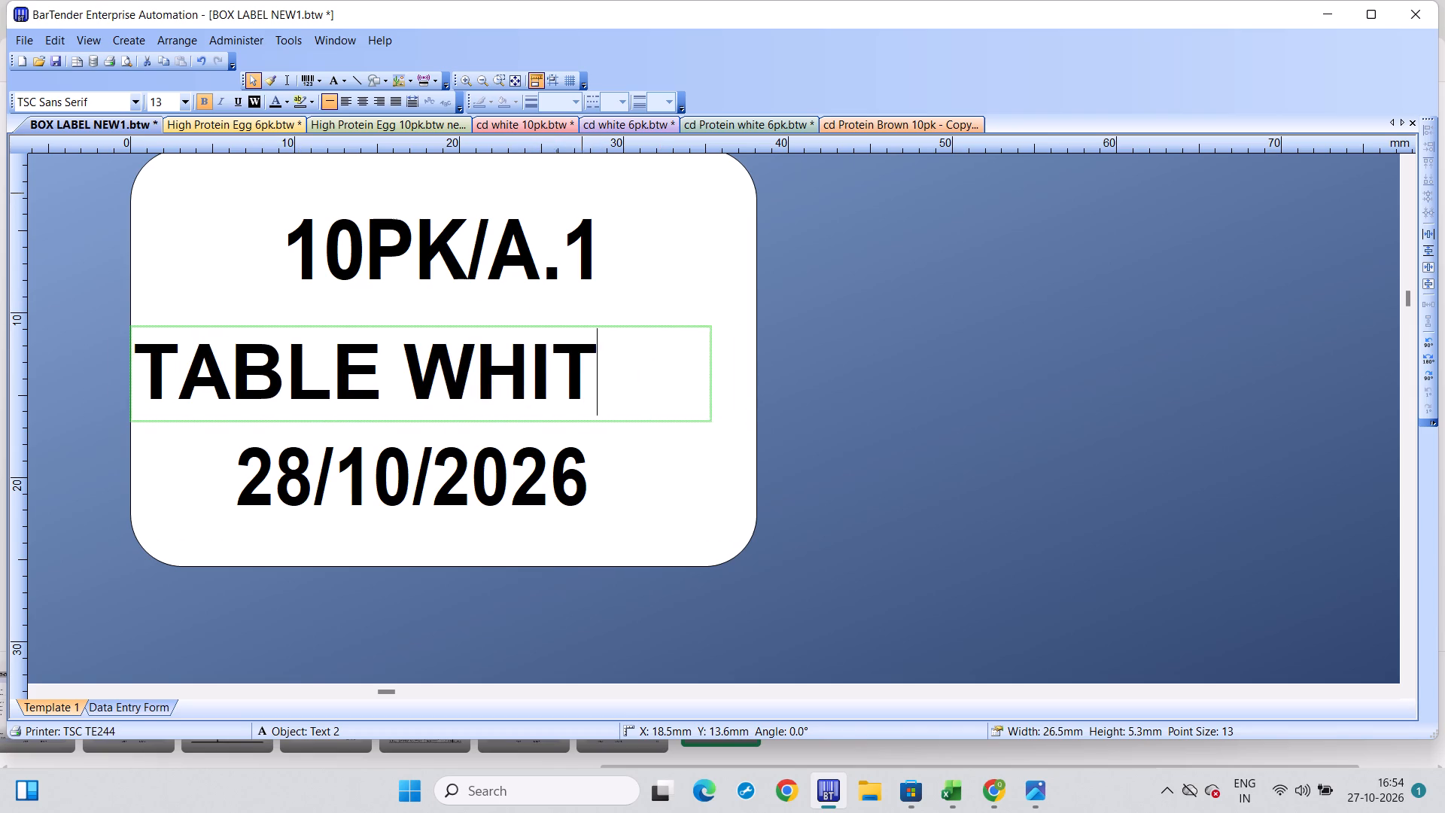
Set the date on the box label's bottom line to 29/10/2026.
{"action": "left_click", "coordinate": [315, 468]}
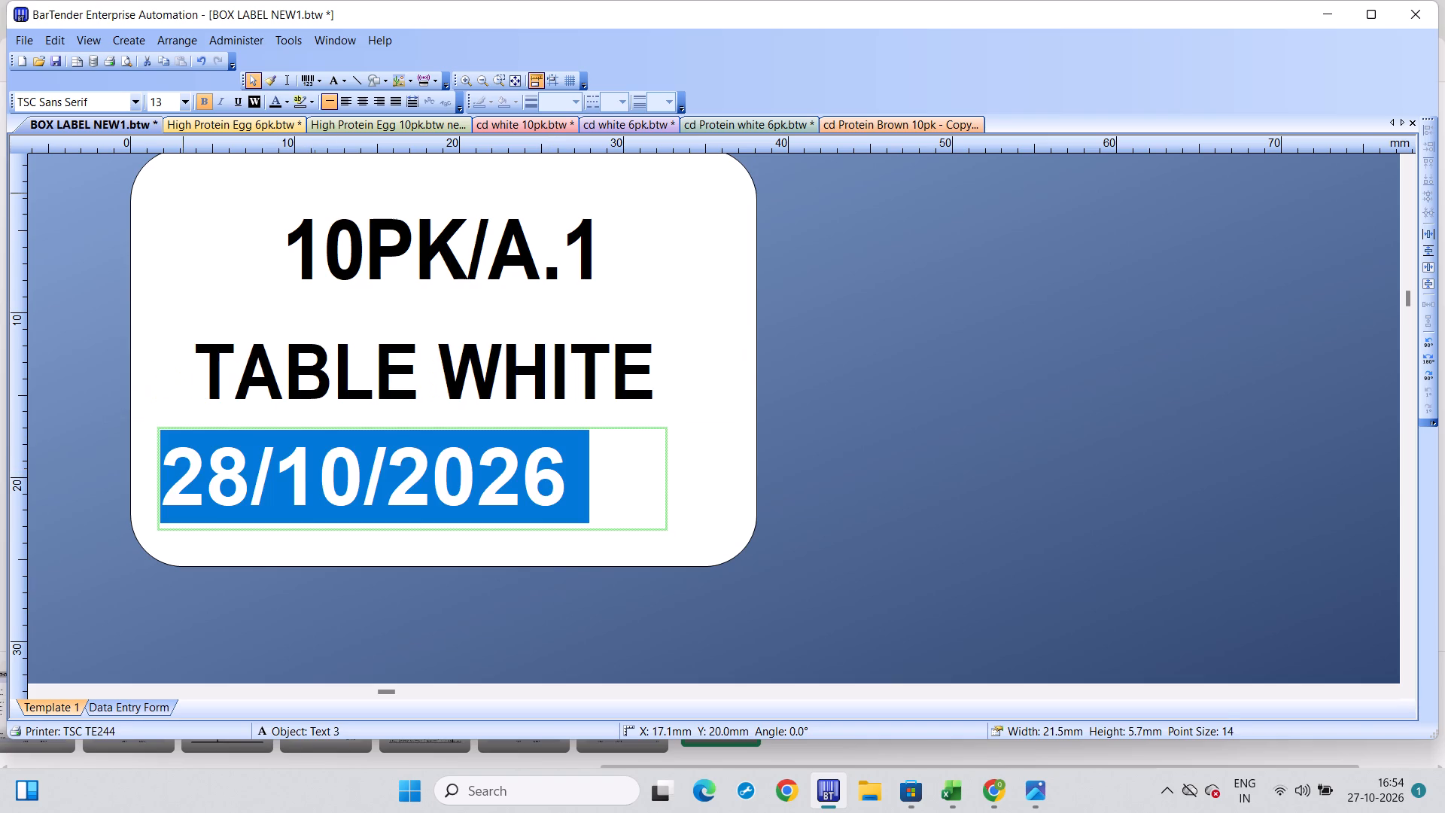
{"action": "left_click", "coordinate": [249, 482]}
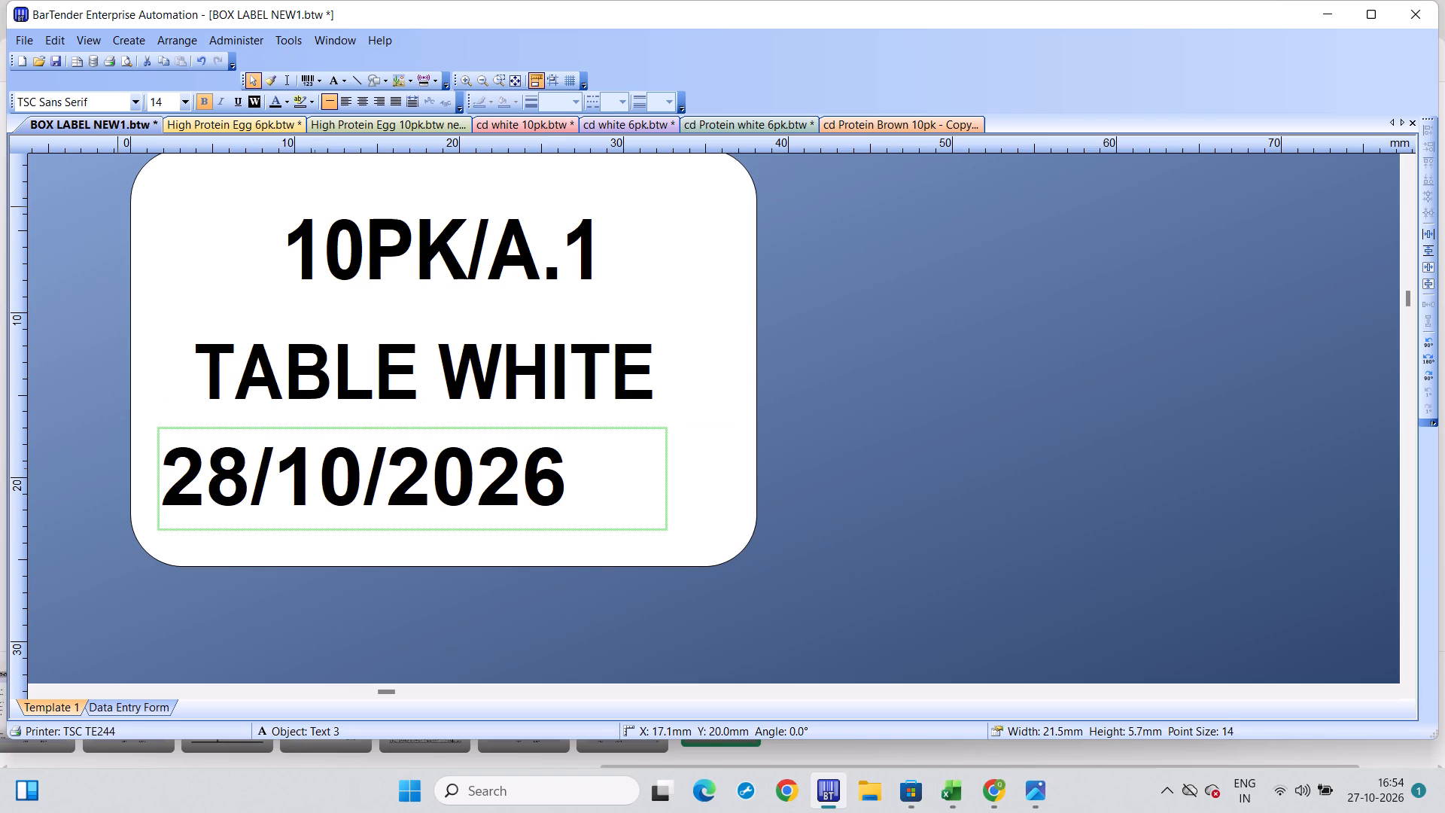
{"action": "key", "text": "BackSpace"}
{"action": "key", "text": "9"}
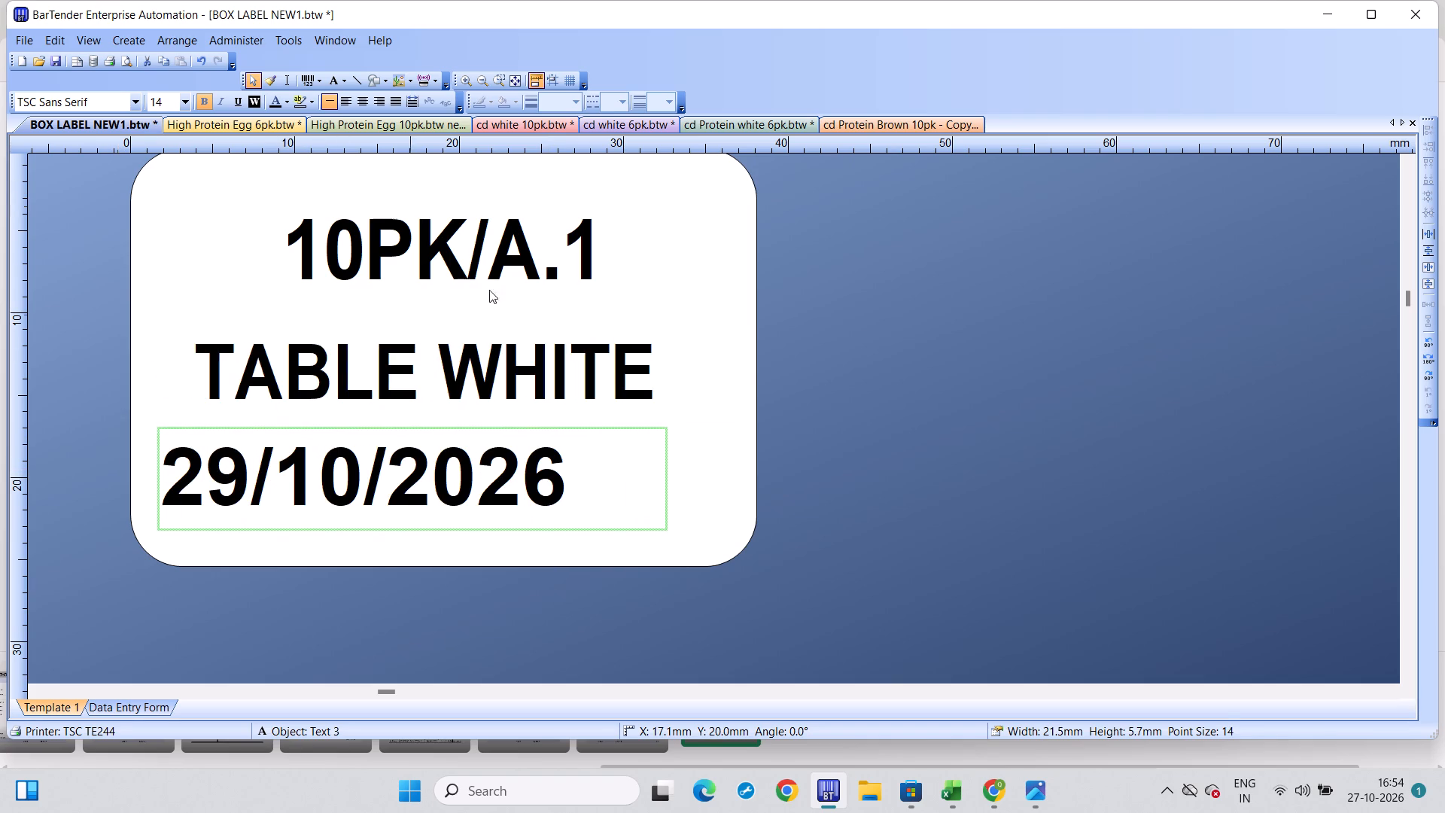
Change the pack size on the box label's top line so it reads 6PK/A.1.
{"action": "left_click", "coordinate": [363, 248]}
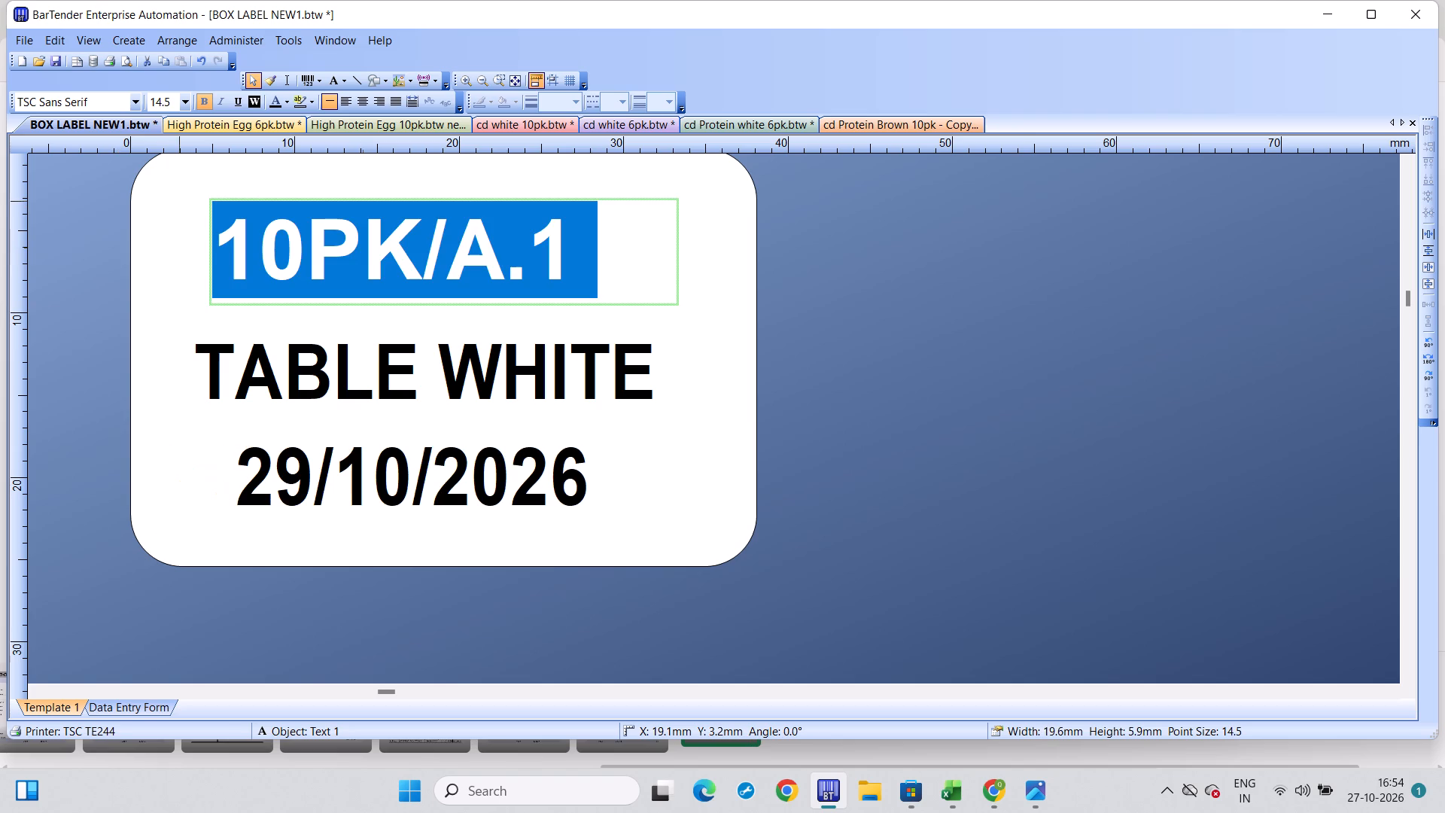
{"action": "left_click", "coordinate": [305, 251]}
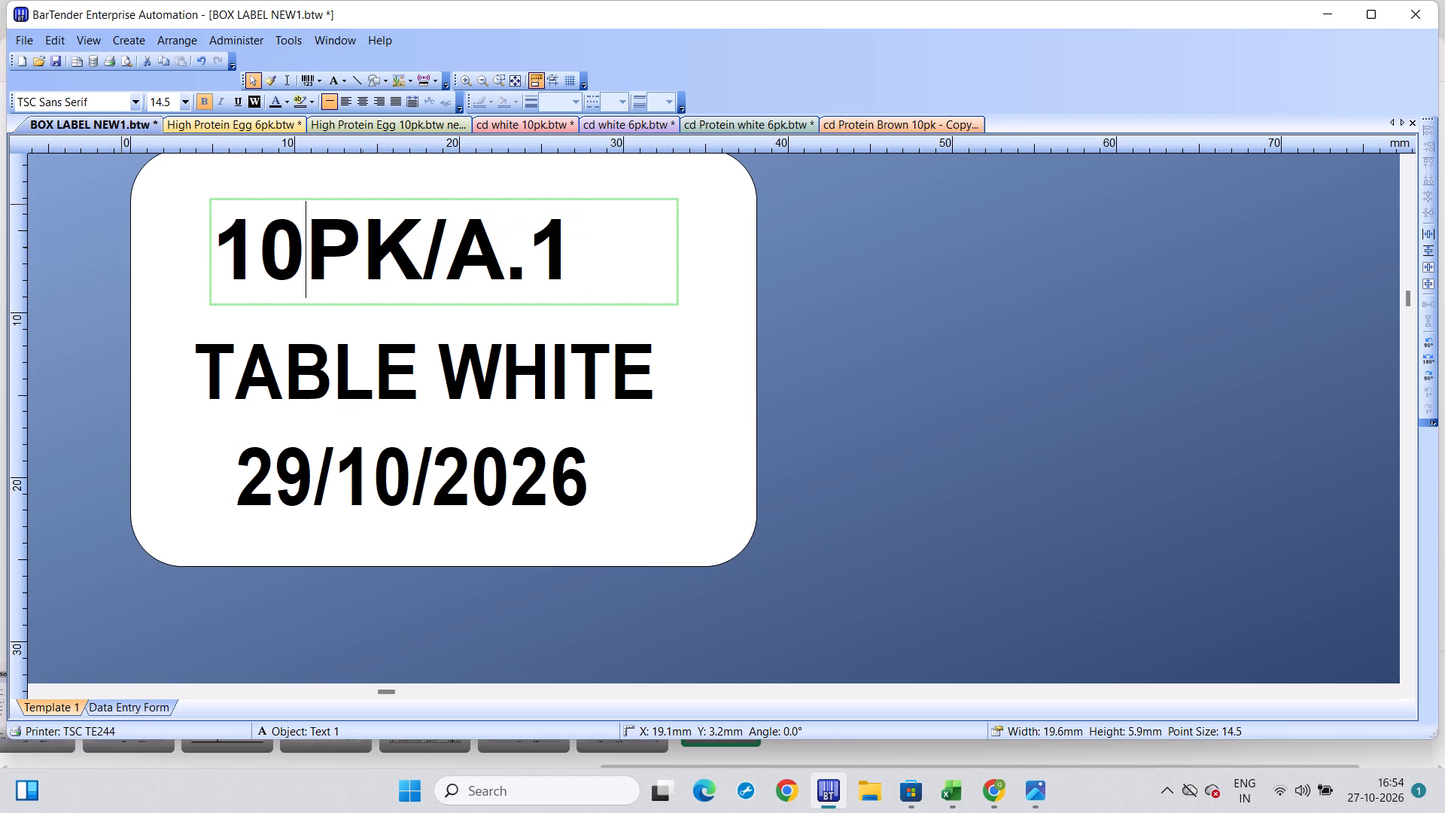
{"action": "key", "text": "BackSpace"}
{"action": "key", "text": "BackSpace"}
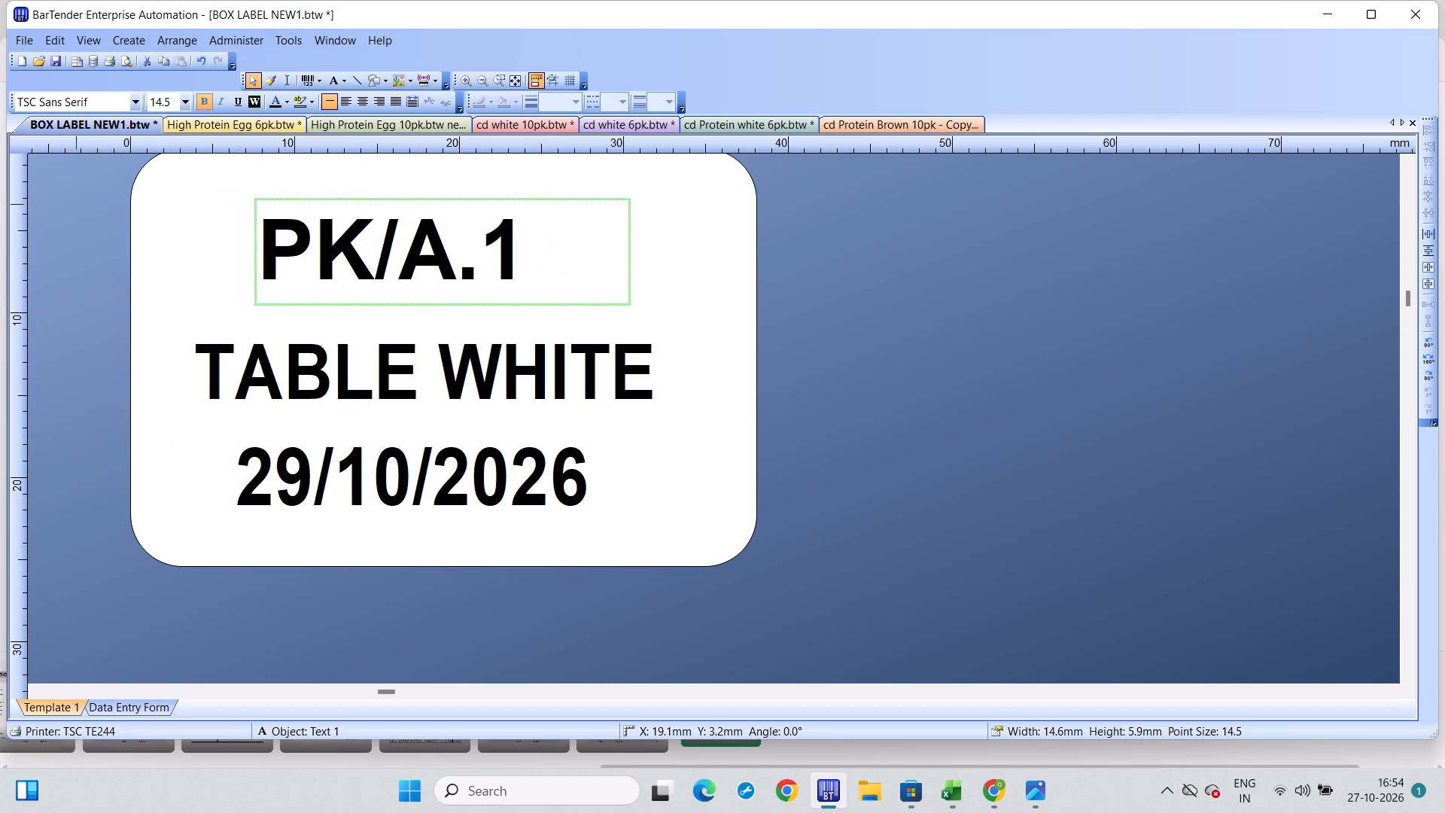
{"action": "key", "text": "6"}
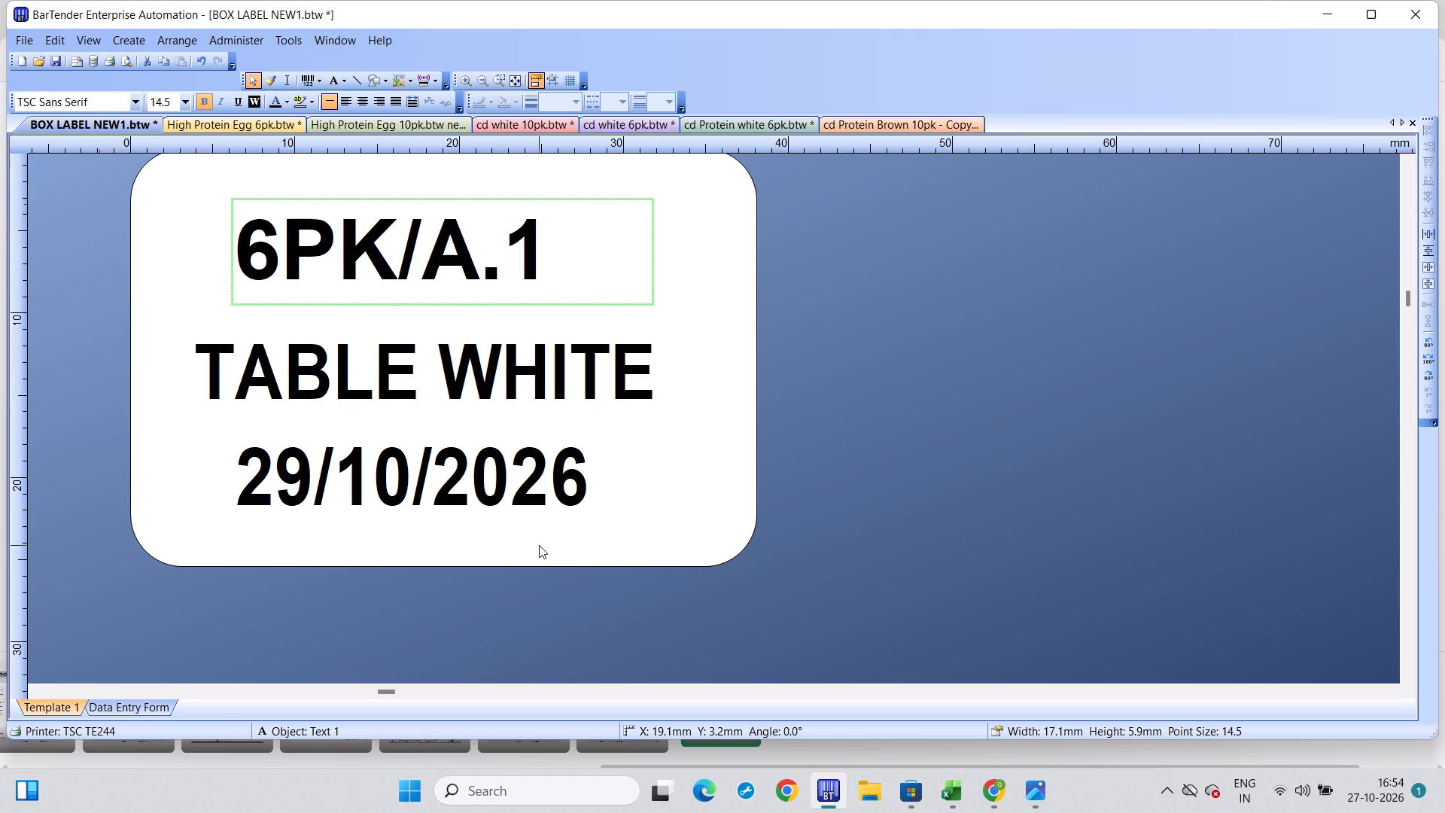
Print 20 copies of the 6PK/A.1 TABLE WHITE box label on the TSC TE244 printer.
{"action": "key", "text": "ctrl+p"}
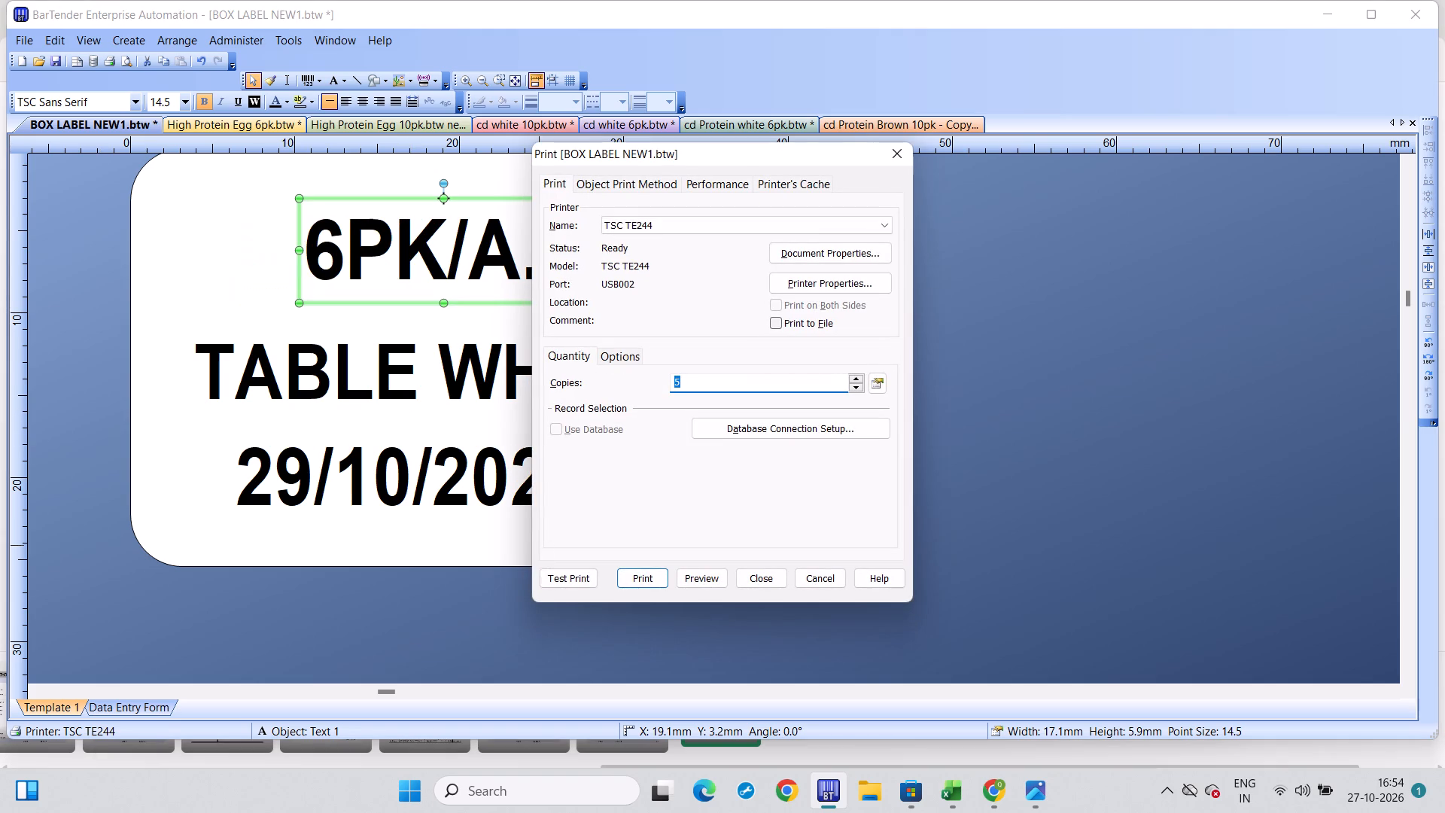
{"action": "left_click", "coordinate": [690, 380]}
{"action": "key", "text": "BackSpace"}
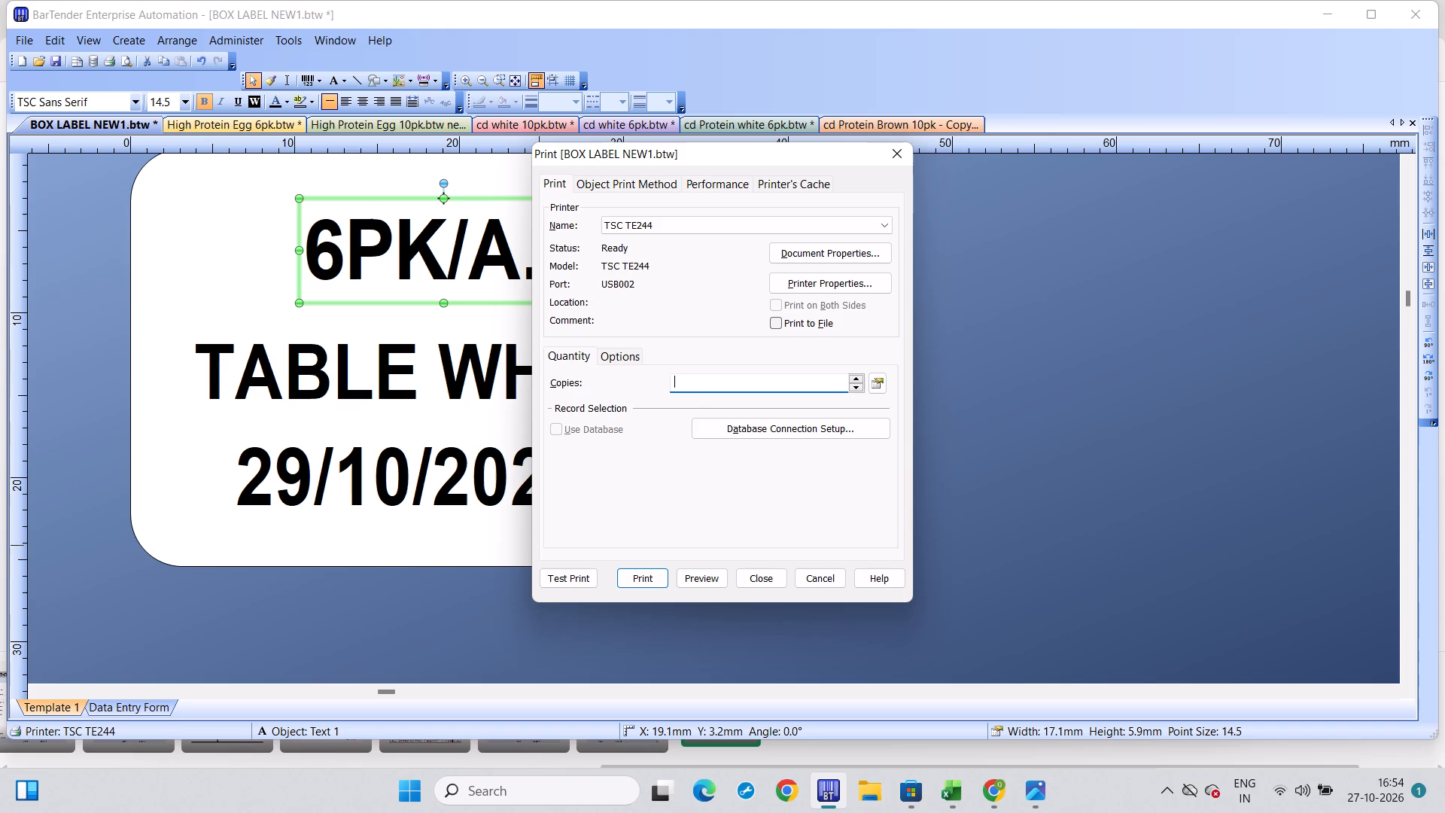
{"action": "key", "text": "2"}
{"action": "key", "text": "0"}
{"action": "left_click", "coordinate": [642, 582]}
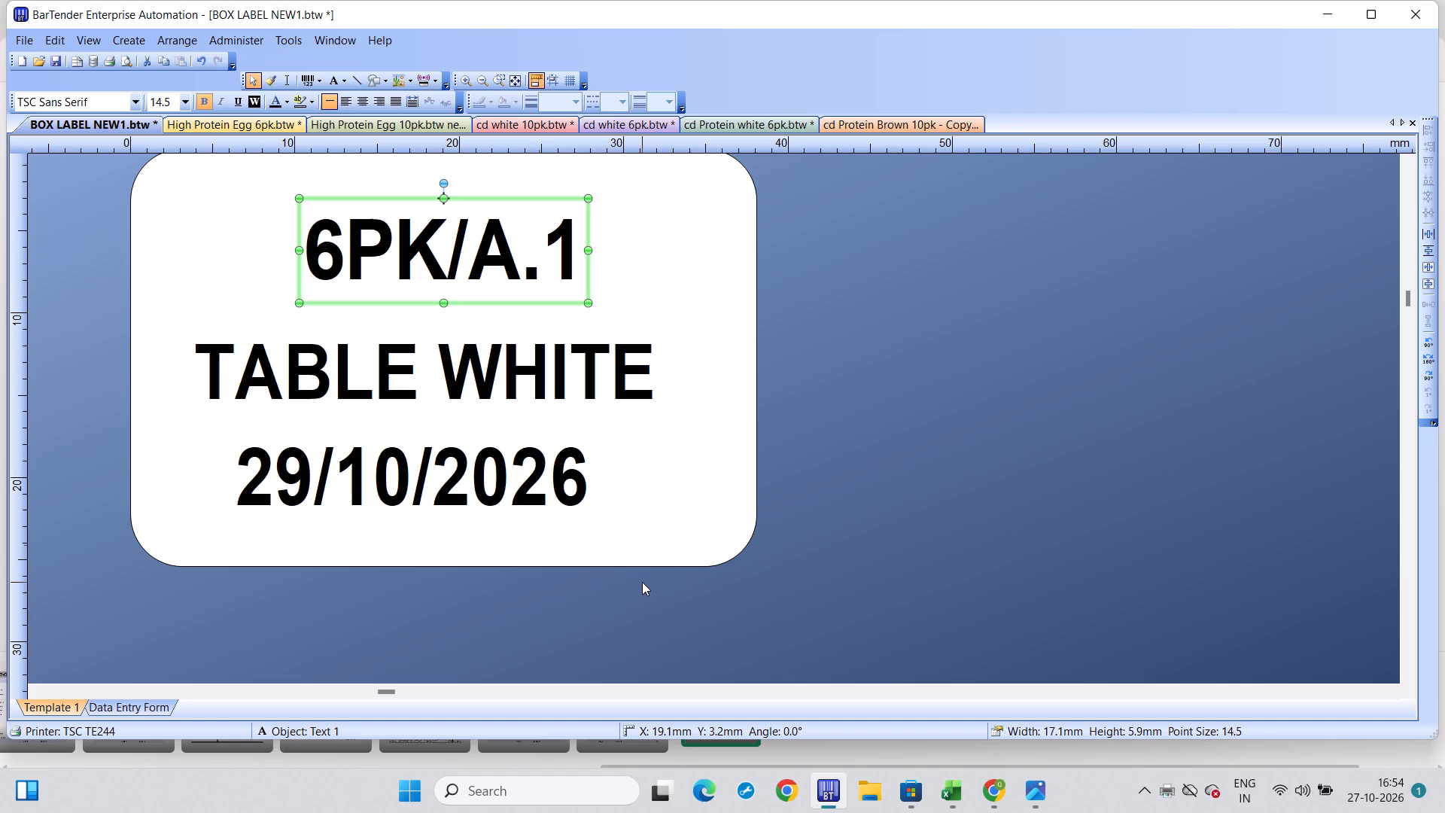
Change the pack size on the box label's top line so it reads 10PK/A.1.
{"action": "left_click", "coordinate": [342, 245]}
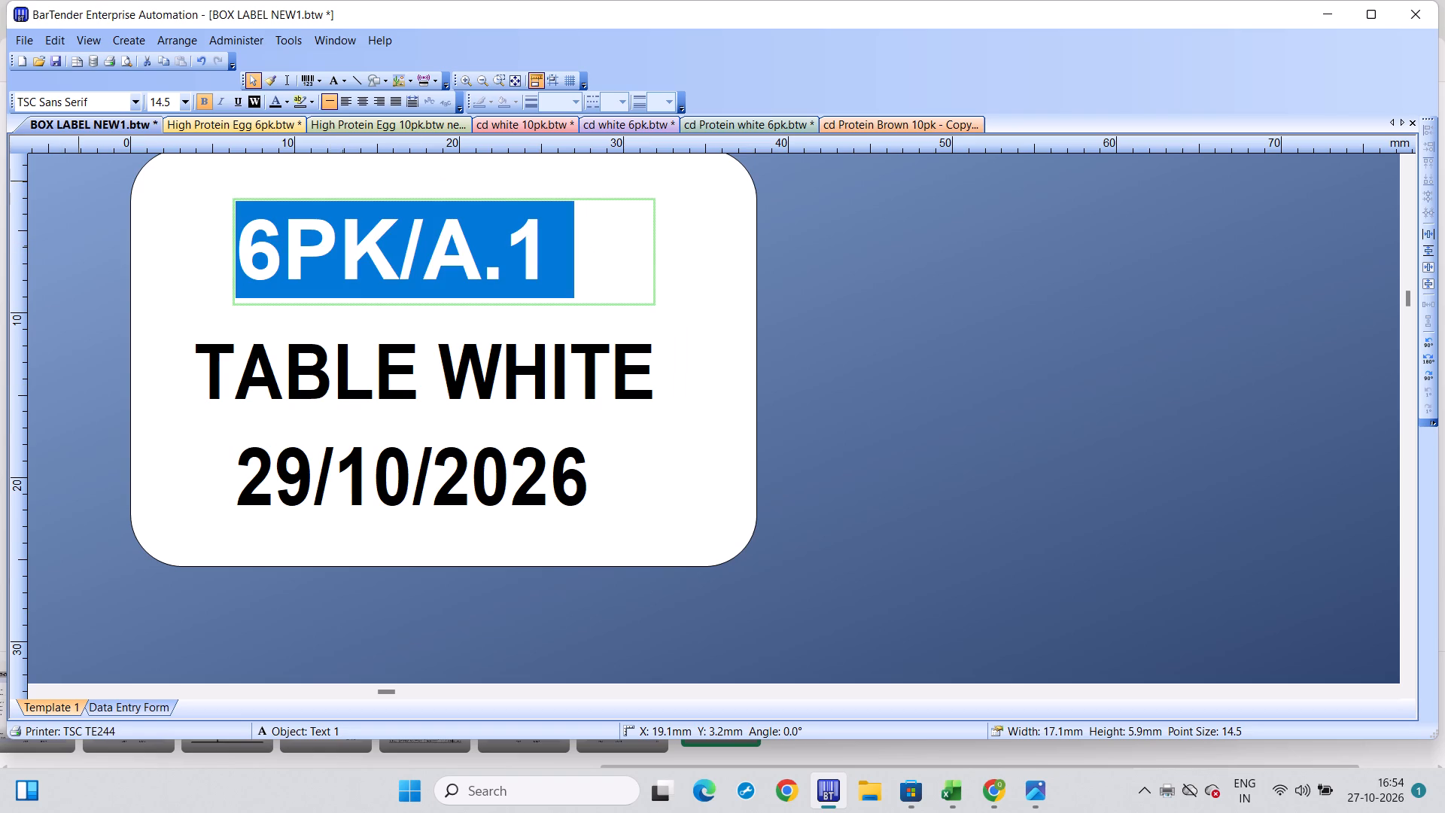
{"action": "double_click", "coordinate": [285, 227]}
{"action": "left_click", "coordinate": [281, 228]}
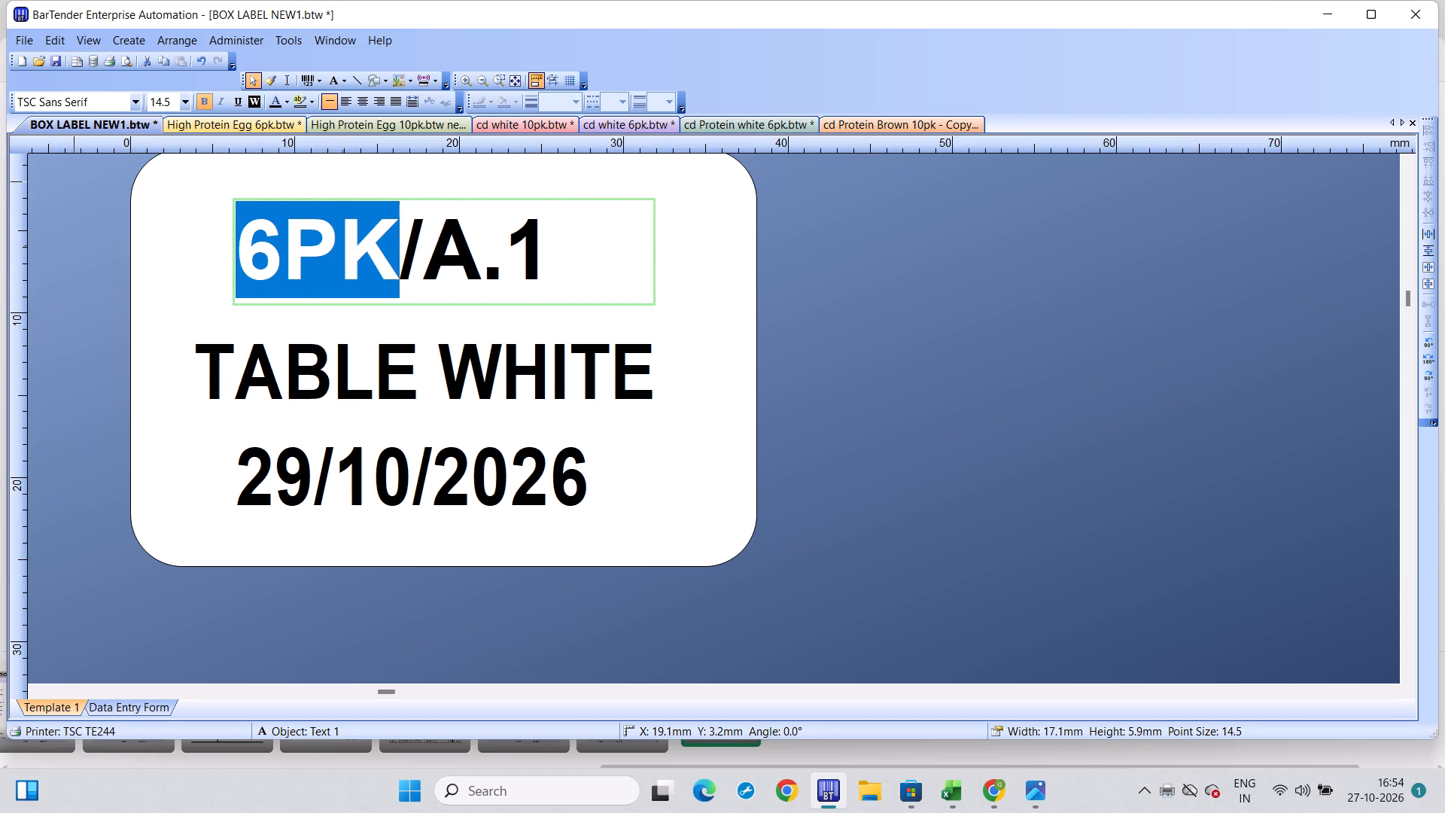
{"action": "key", "text": "BackSpace"}
{"action": "type", "text": "10"}
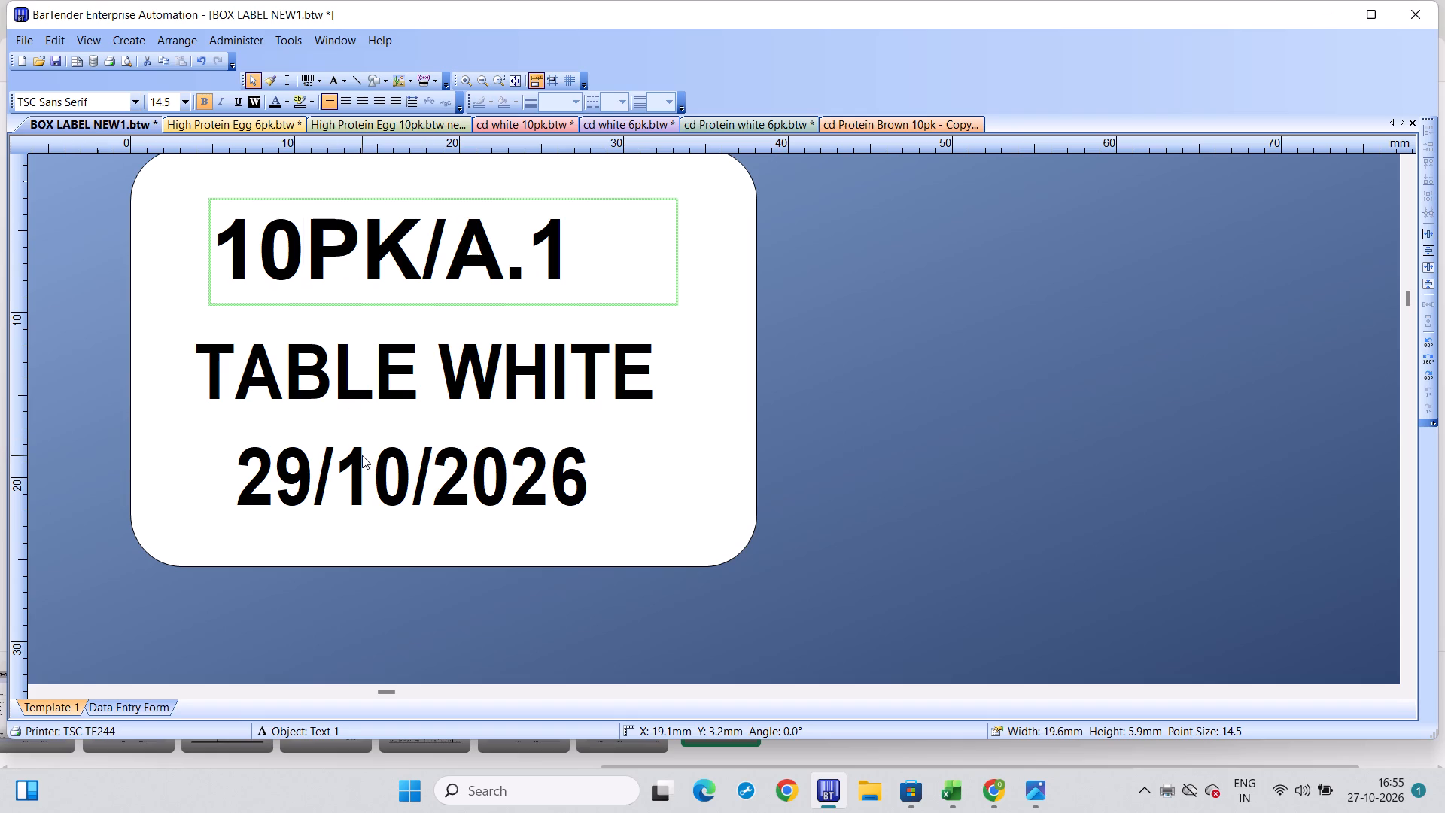
Open the print settings for the 10PK/A.1 TABLE WHITE box label dated 29/10/2026.
{"action": "key", "text": "ctrl+p"}
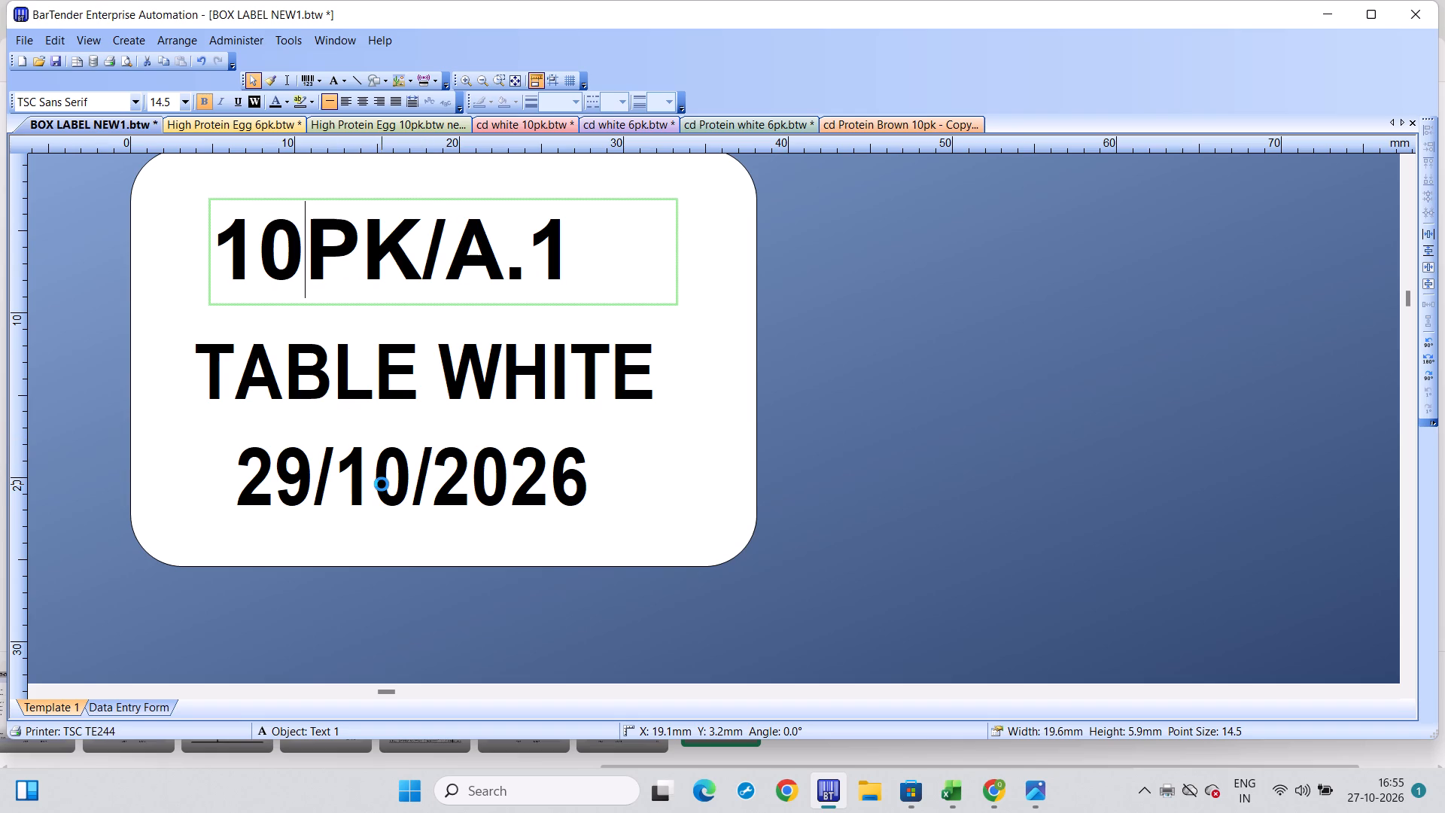
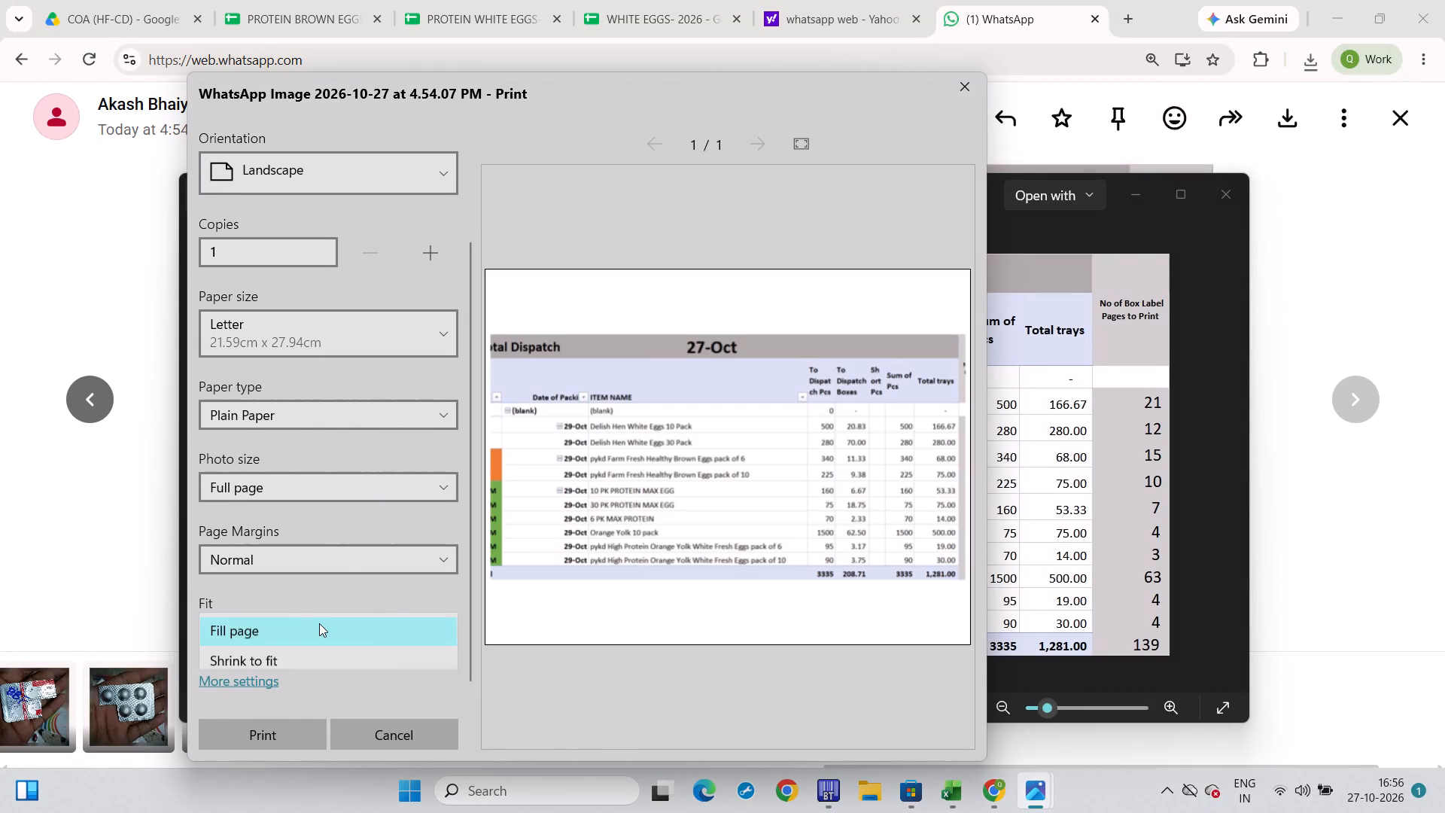
Set the 27-Oct dispatch sheet image's print fit to Shrink to fit.
{"action": "left_click", "coordinate": [315, 659]}
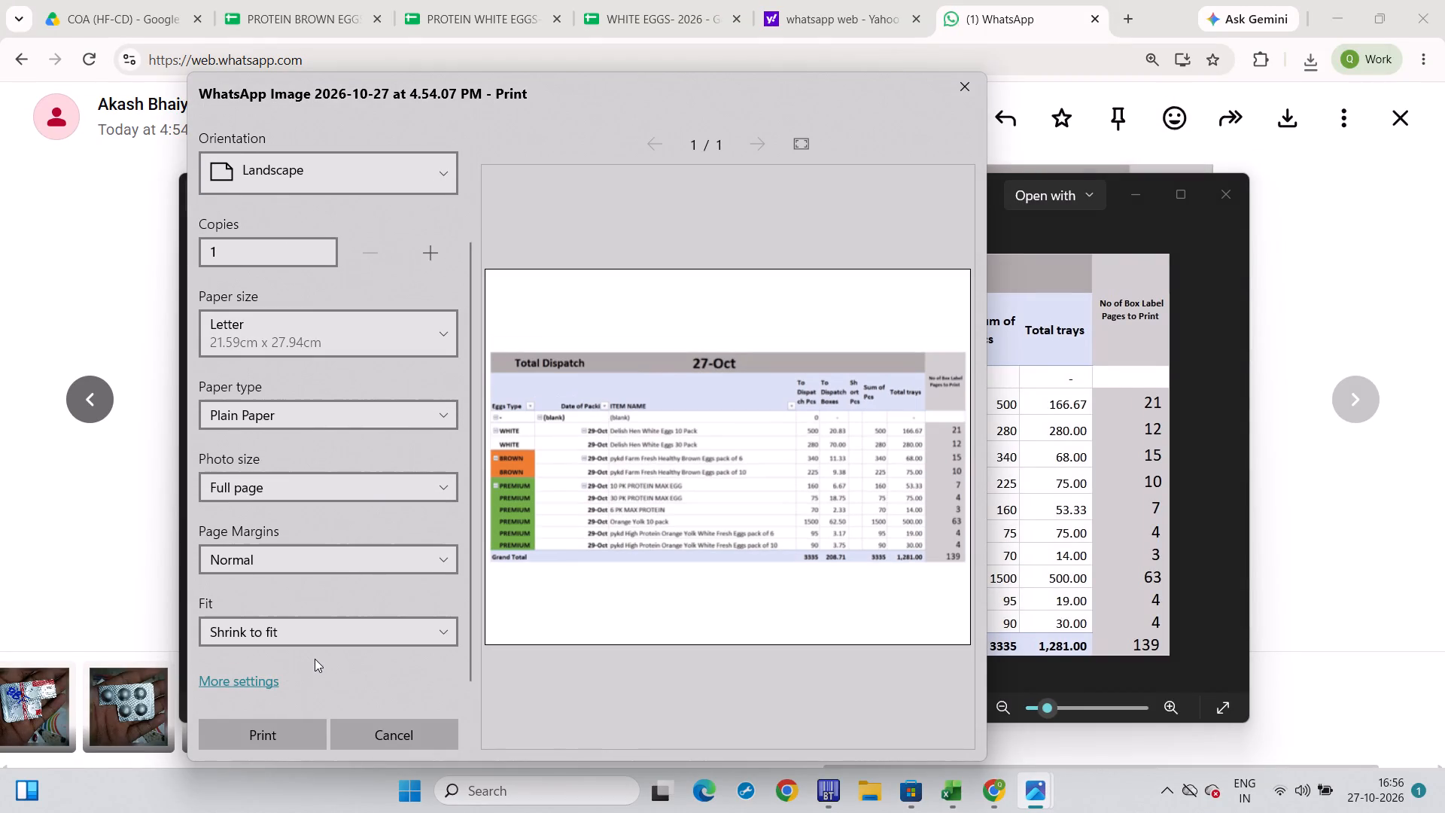
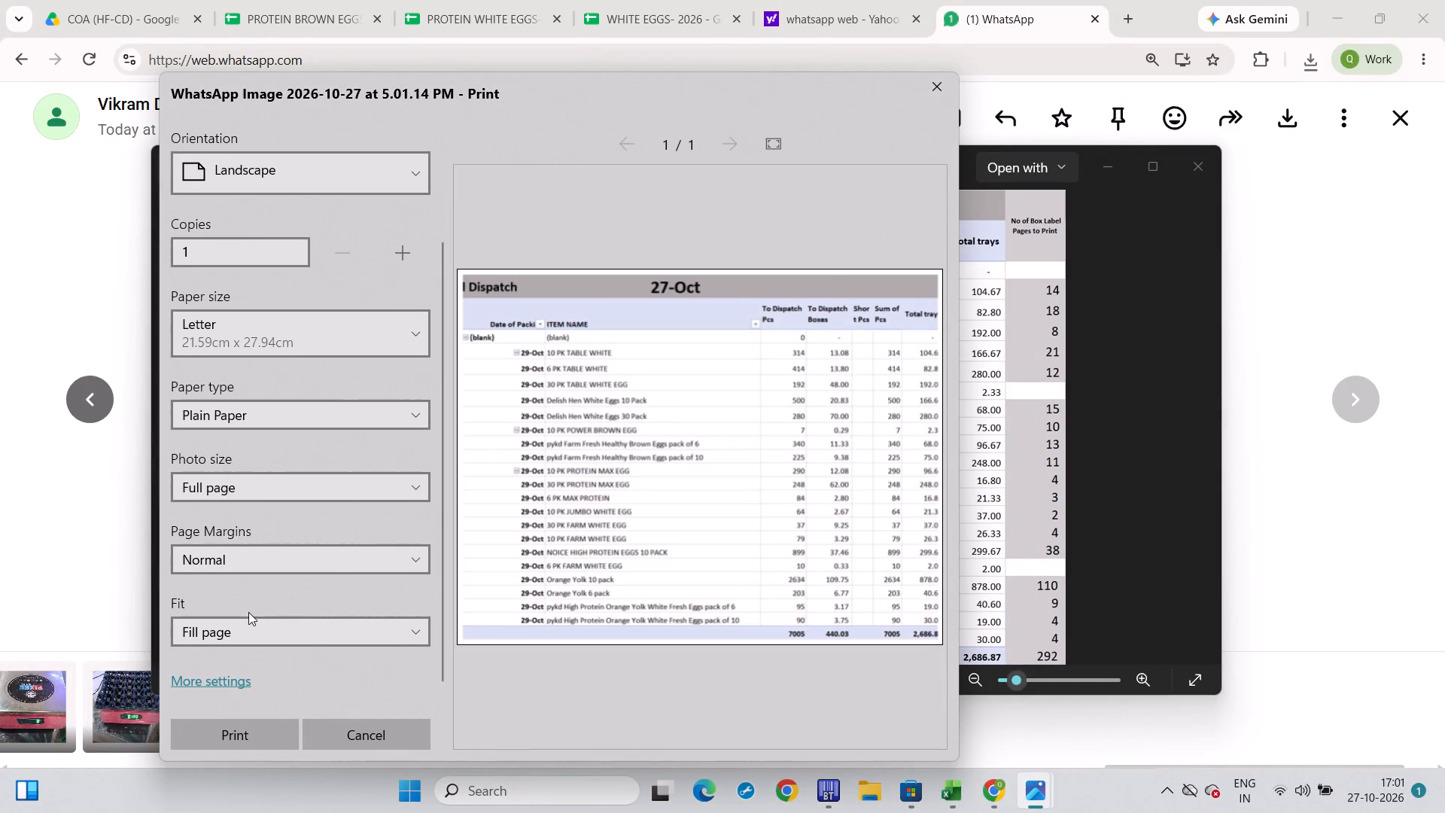
Print 2 landscape copies of the 27-Oct Total Dispatch sheet image on Letter paper, with the fit set to Shrink to fit.
{"action": "left_click", "coordinate": [263, 629]}
{"action": "left_click", "coordinate": [260, 676]}
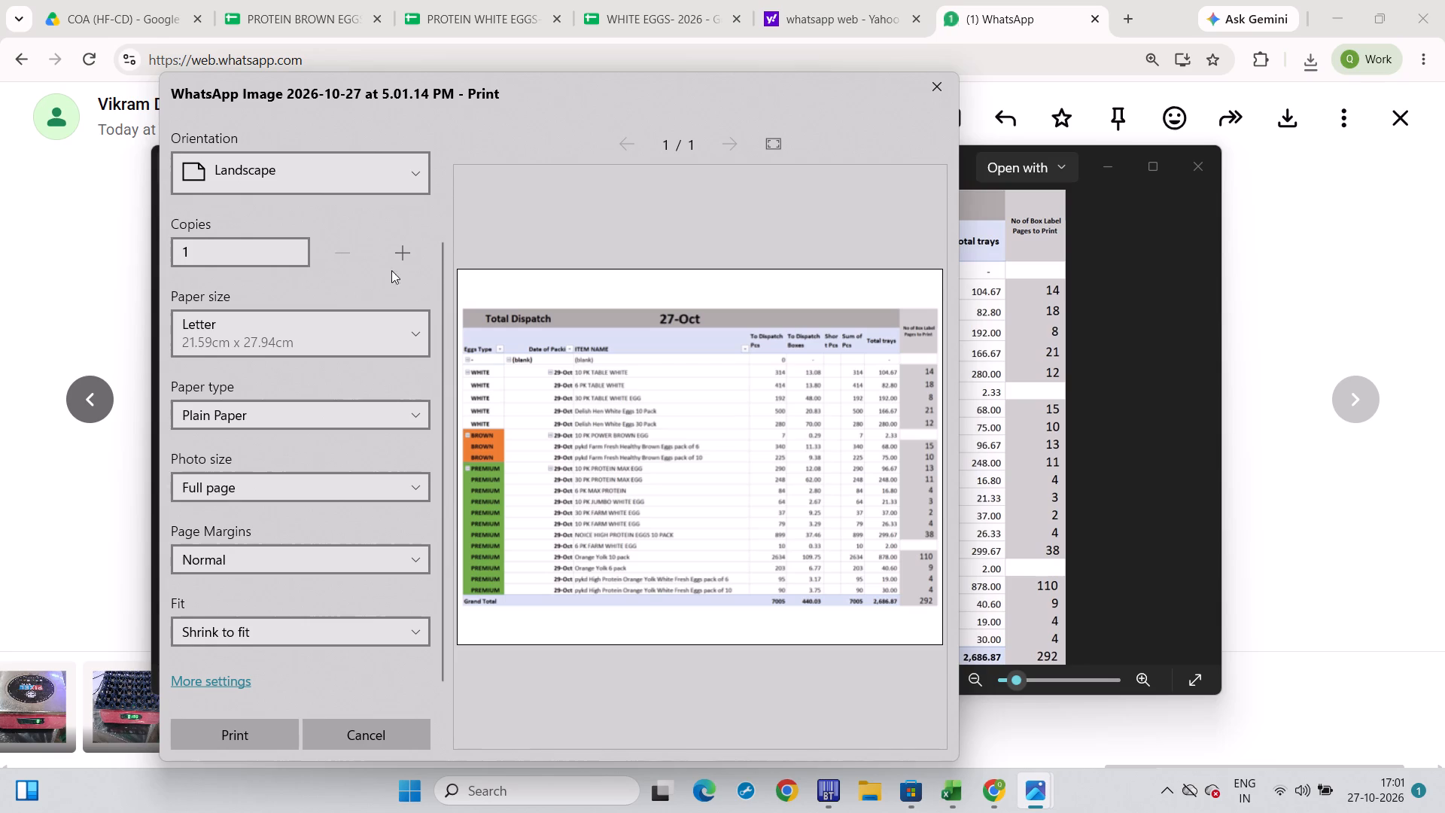
{"action": "left_click", "coordinate": [396, 251]}
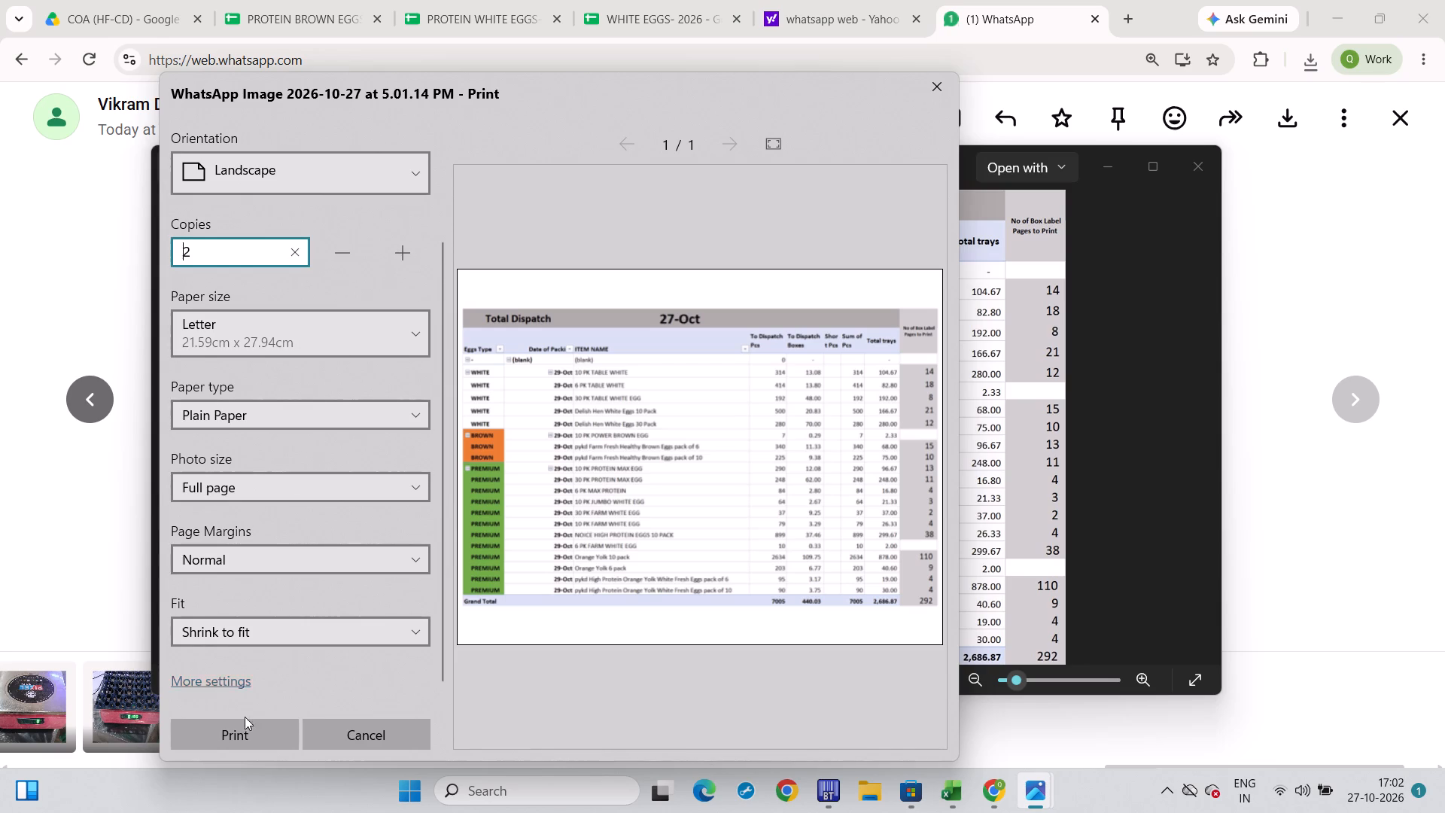
{"action": "left_click", "coordinate": [245, 738]}
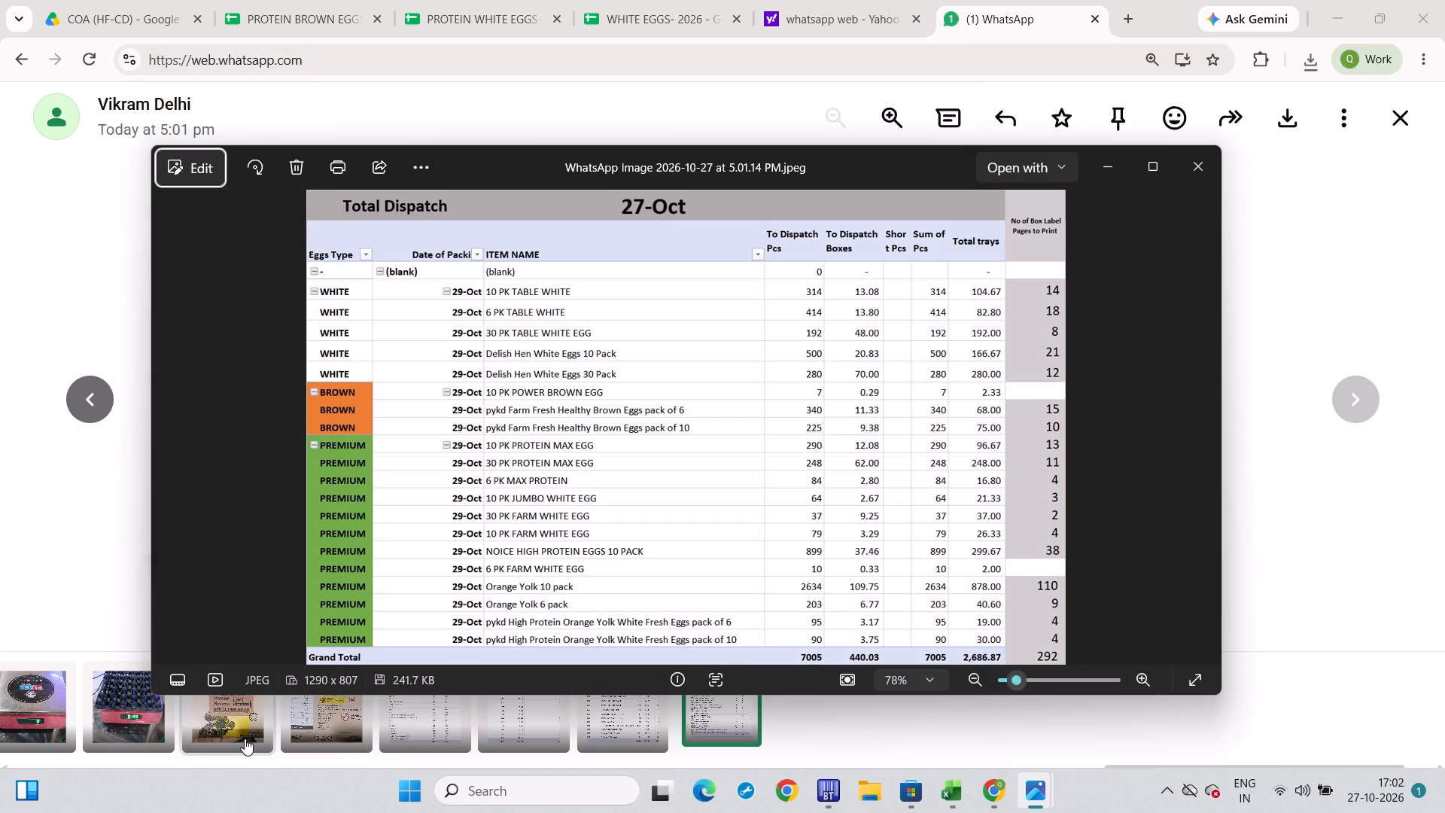
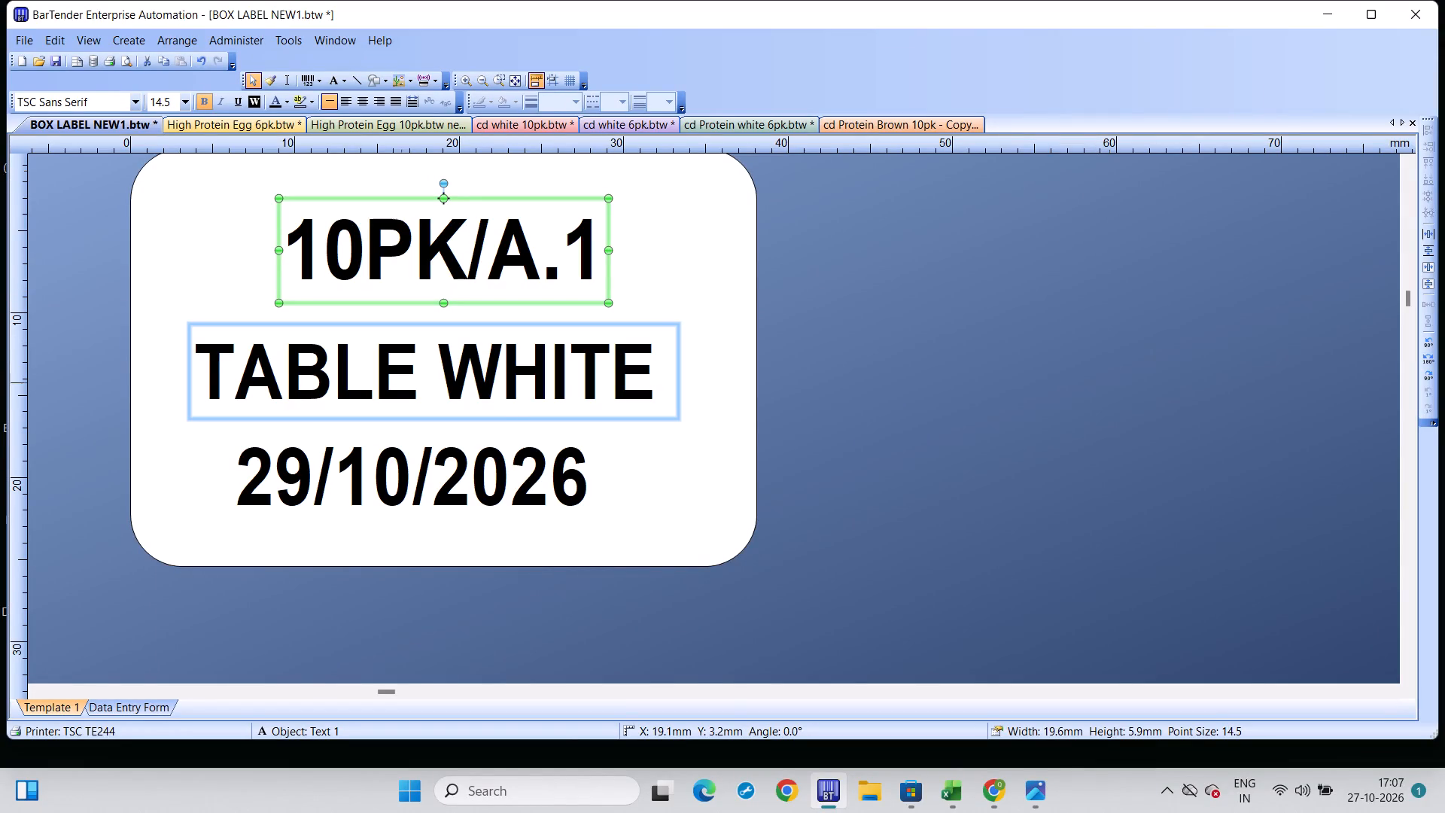
Change the product name on the box label's middle line so it reads FARAM WHITE.
{"action": "left_click", "coordinate": [424, 376]}
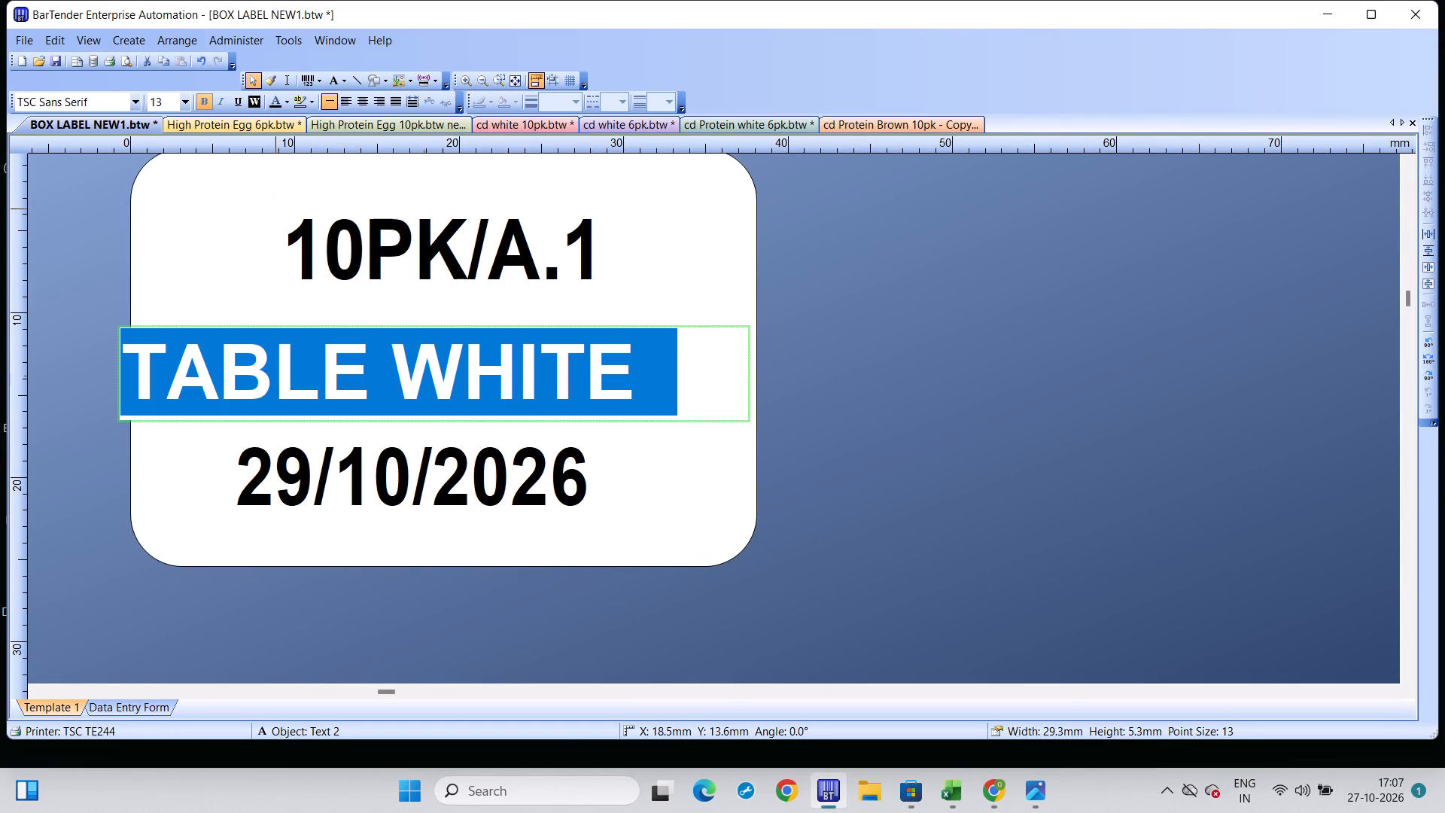
{"action": "left_click", "coordinate": [367, 382]}
{"action": "key", "text": "BackSpace"}
{"action": "key", "text": "BackSpace"}
{"action": "key", "text": "BackSpace"}
{"action": "key", "text": "BackSpace"}
{"action": "key", "text": "BackSpace"}
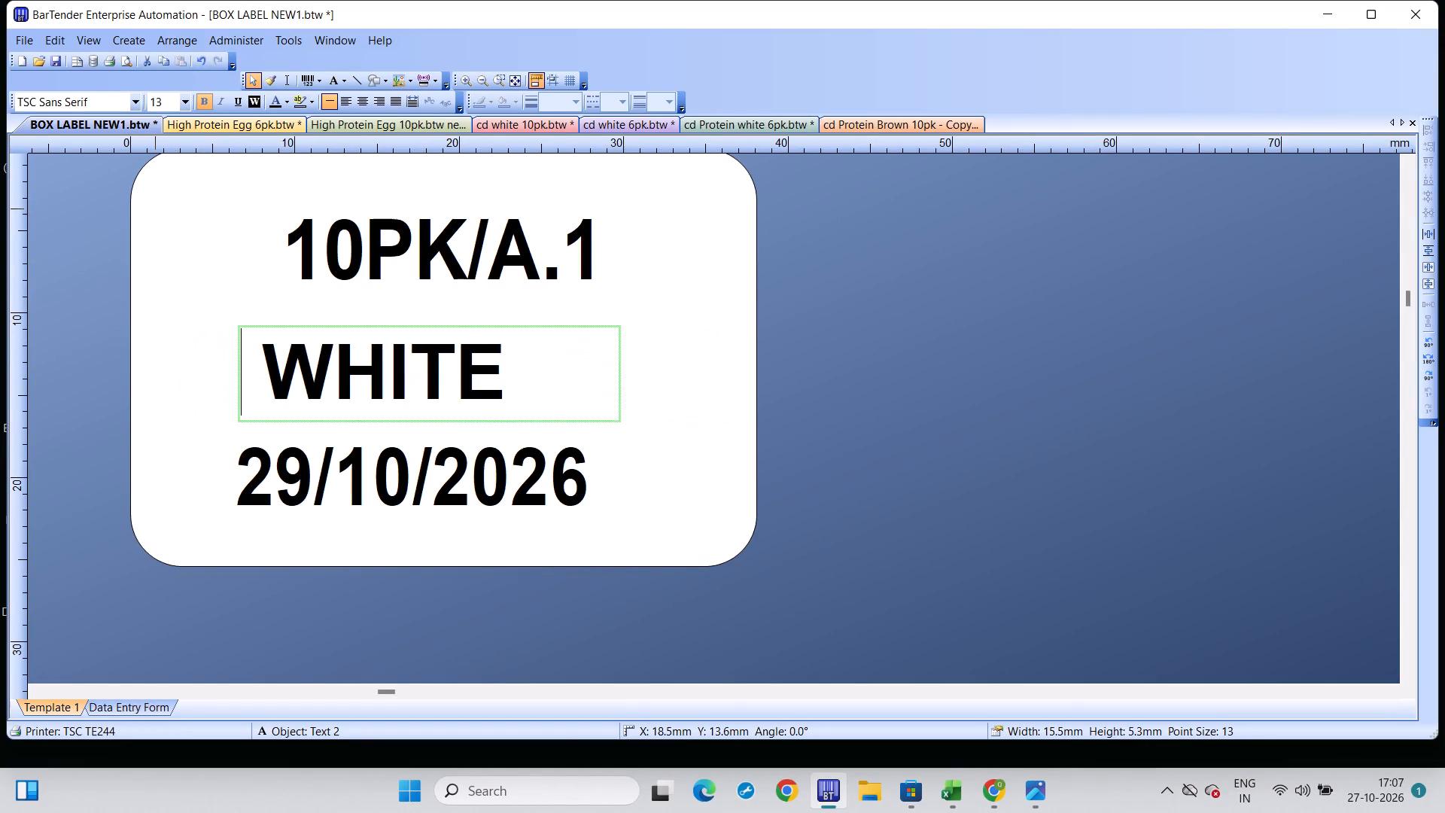
{"action": "type", "text": "FAA,"}
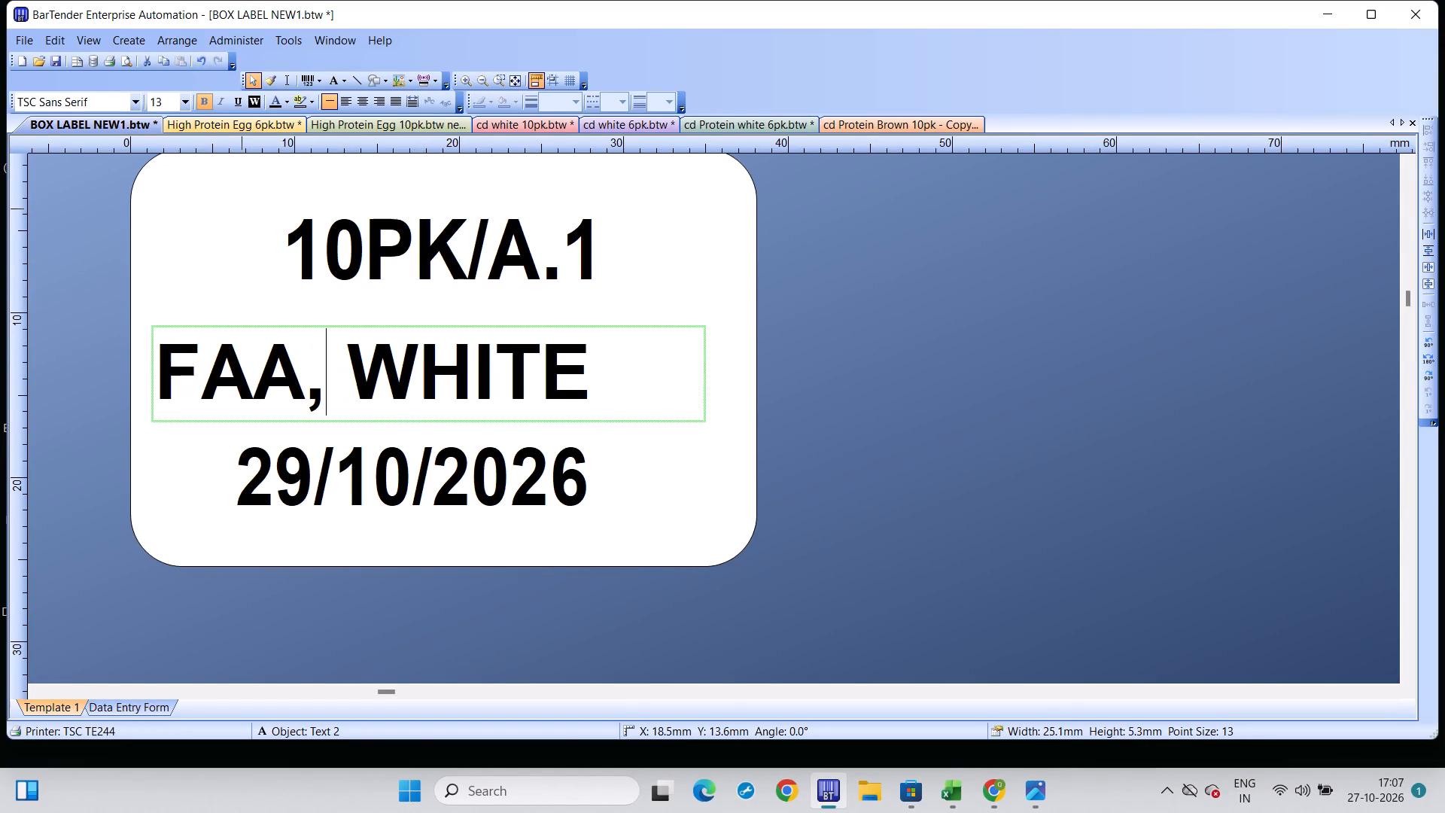
{"action": "key", "text": "BackSpace"}
{"action": "key", "text": "m"}
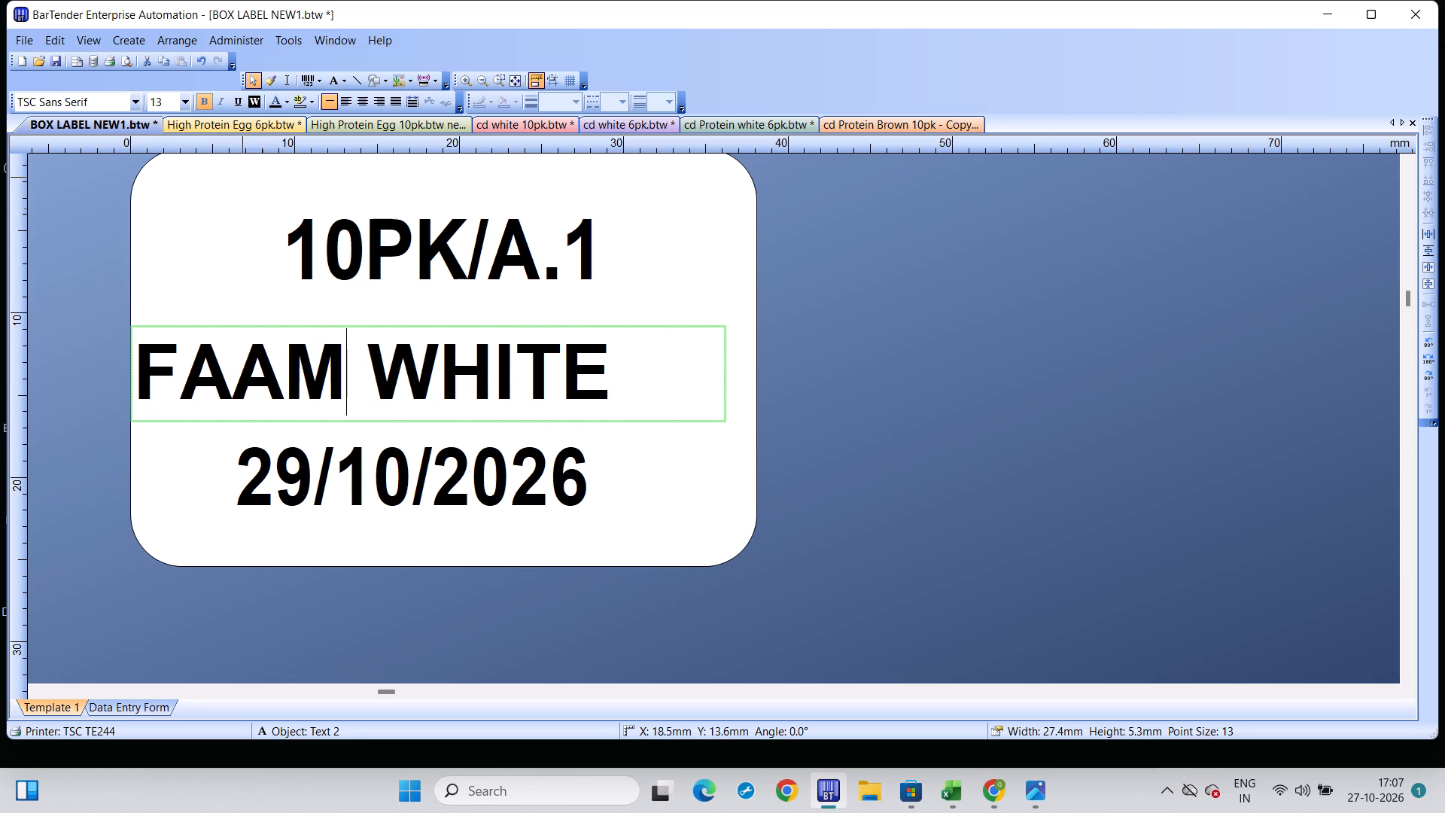
{"action": "key", "text": "BackSpace"}
{"action": "key", "text": "BackSpace"}
{"action": "type", "text": "RAM"}
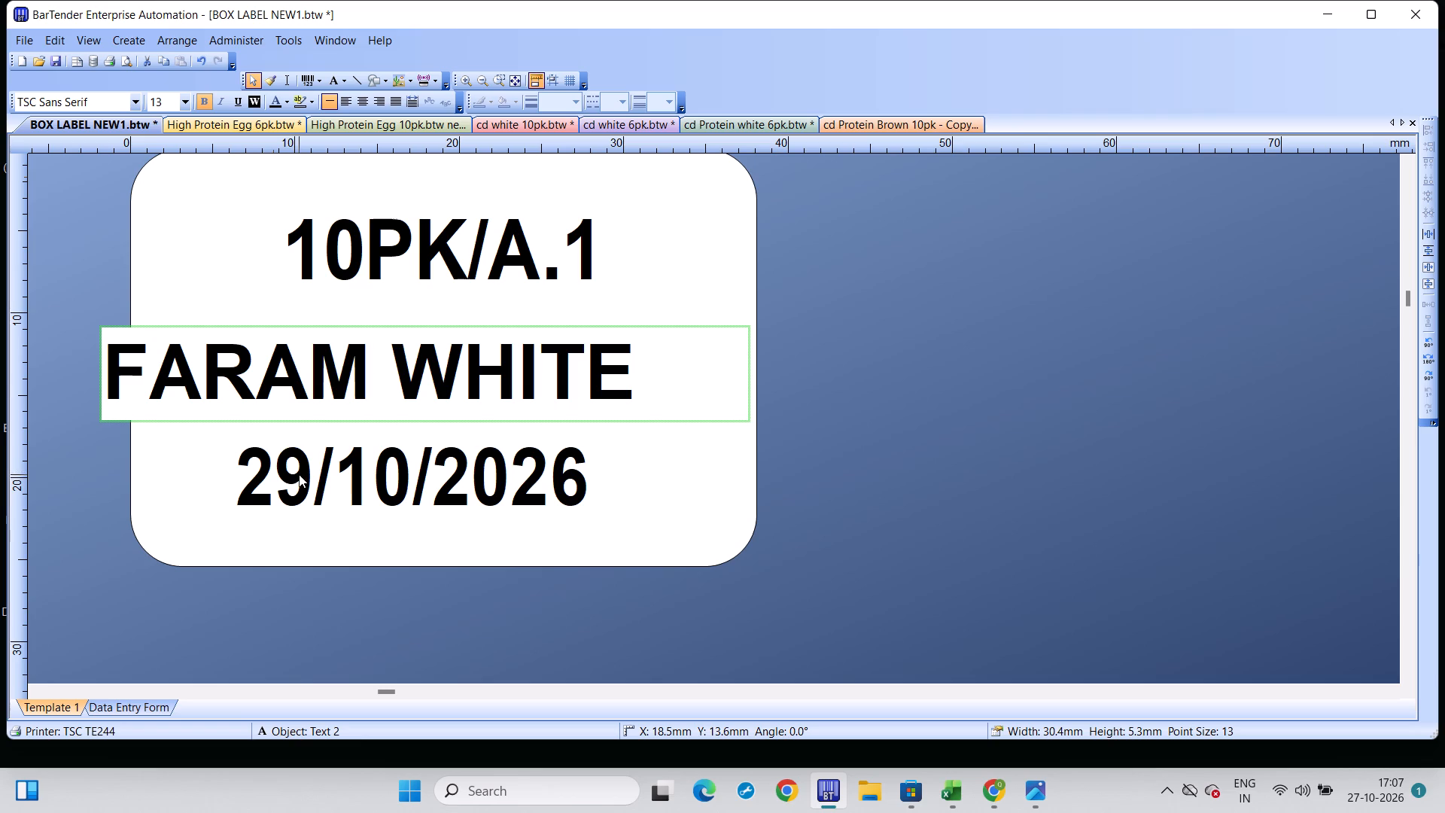
Print 8 copies of the 10PK/A.1 FARAM WHITE box label on the TSC TE244 printer.
{"action": "key", "text": "ctrl+p"}
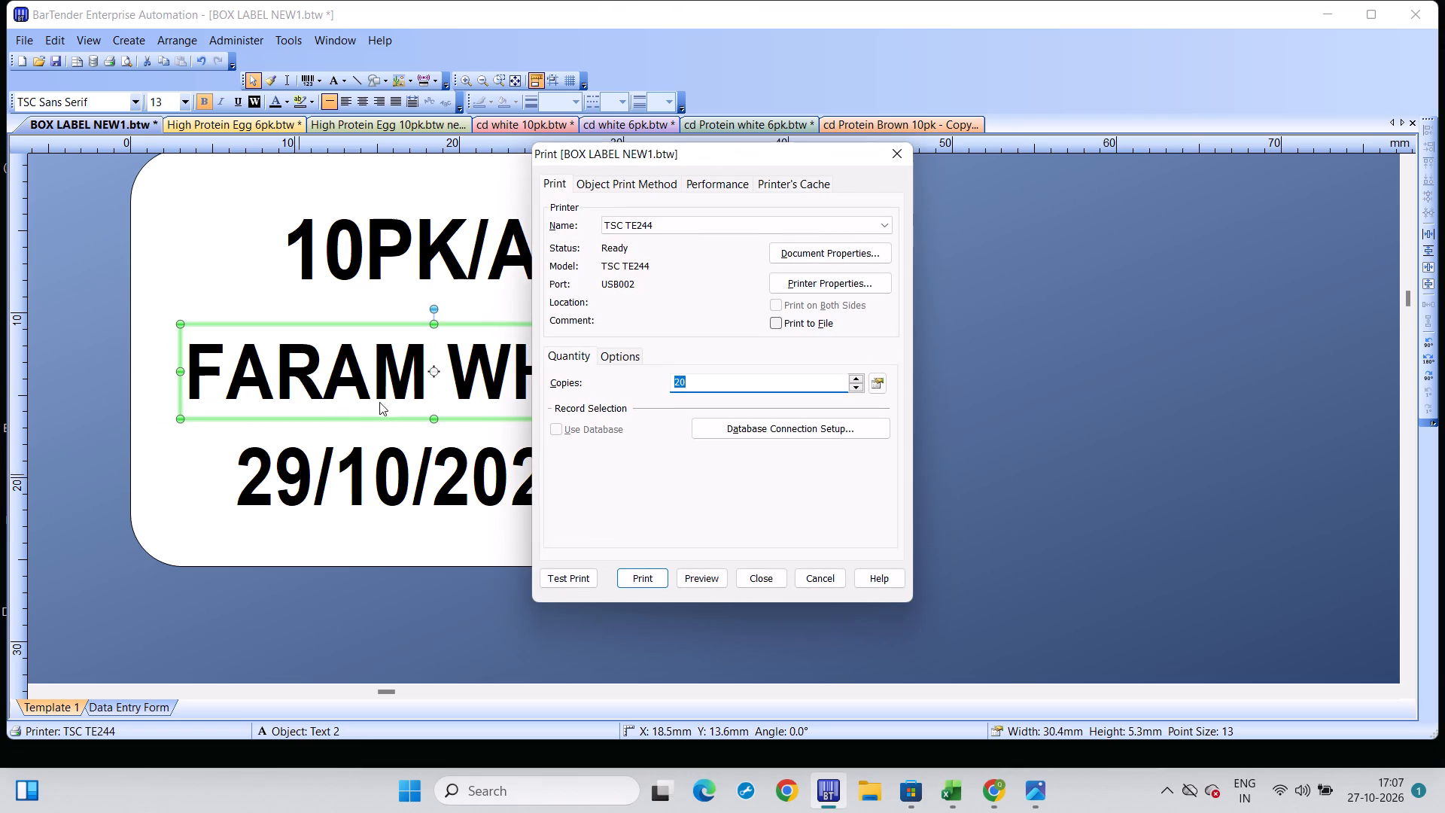
{"action": "left_click", "coordinate": [726, 383]}
{"action": "key", "text": "BackSpace"}
{"action": "key", "text": "BackSpace"}
{"action": "key", "text": "8"}
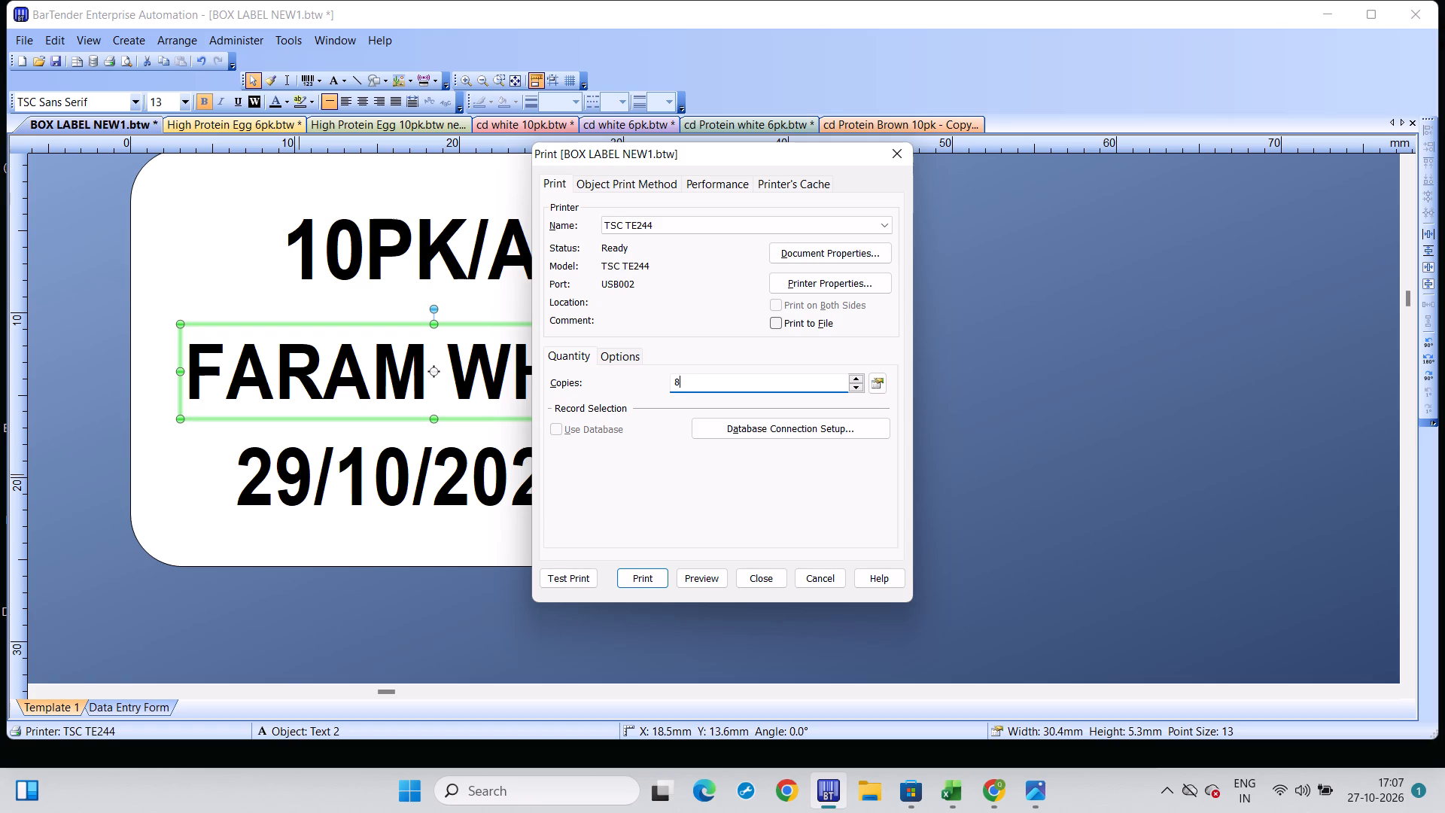
{"action": "left_click", "coordinate": [637, 571]}
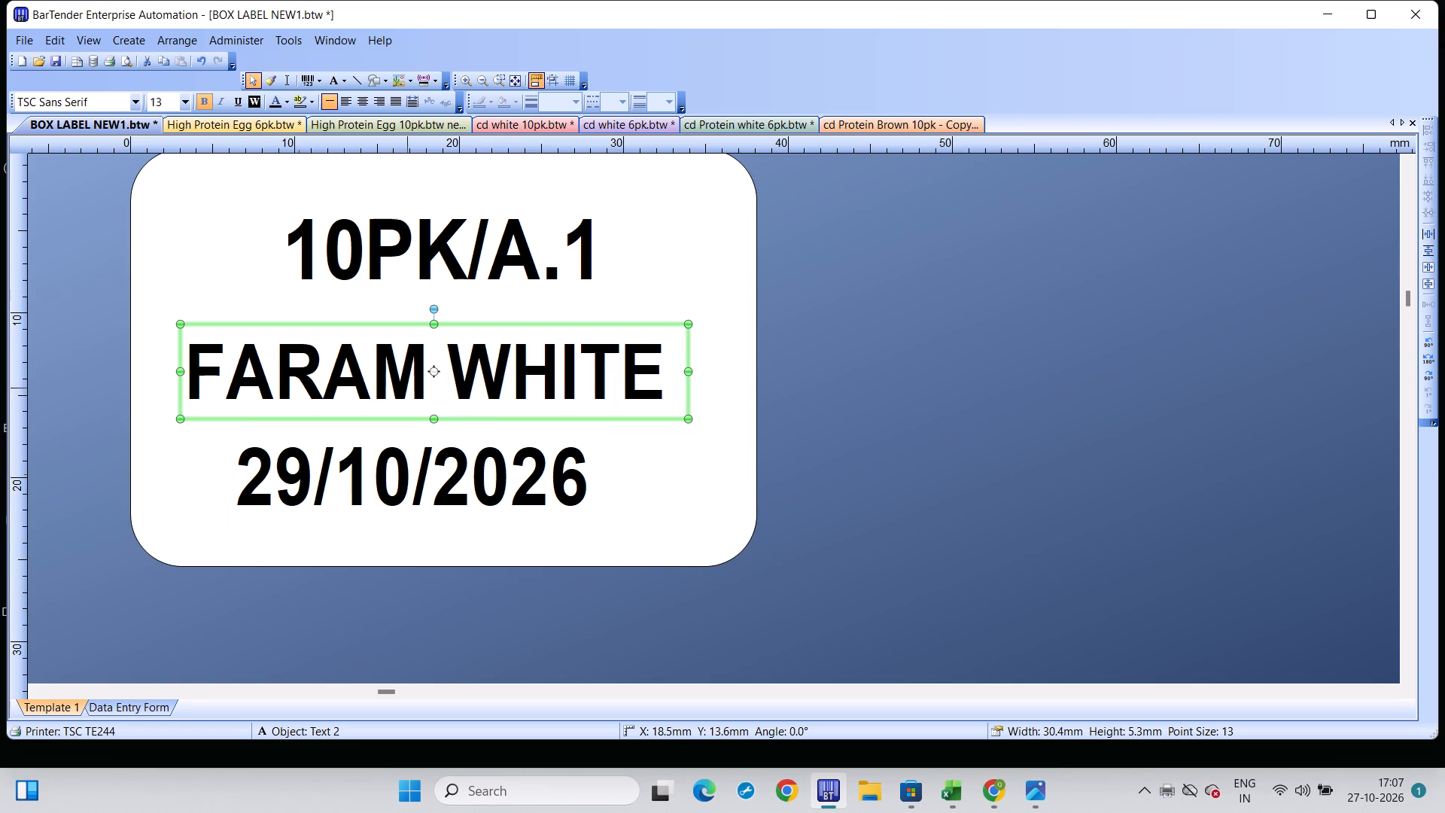
Change the product name on the box label's middle line so it reads only JUMBO.
{"action": "left_click", "coordinate": [434, 379]}
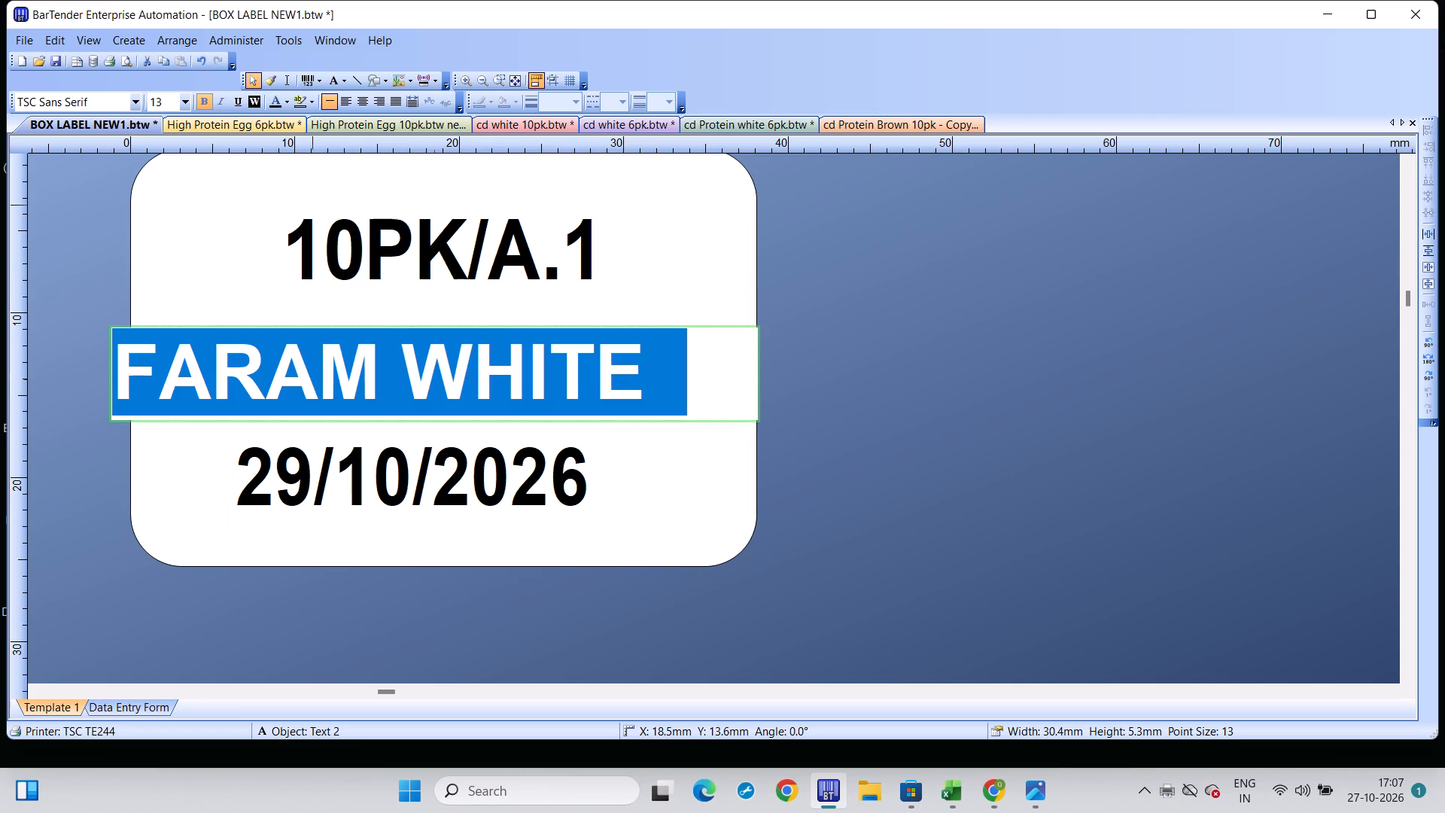
{"action": "left_click", "coordinate": [391, 379]}
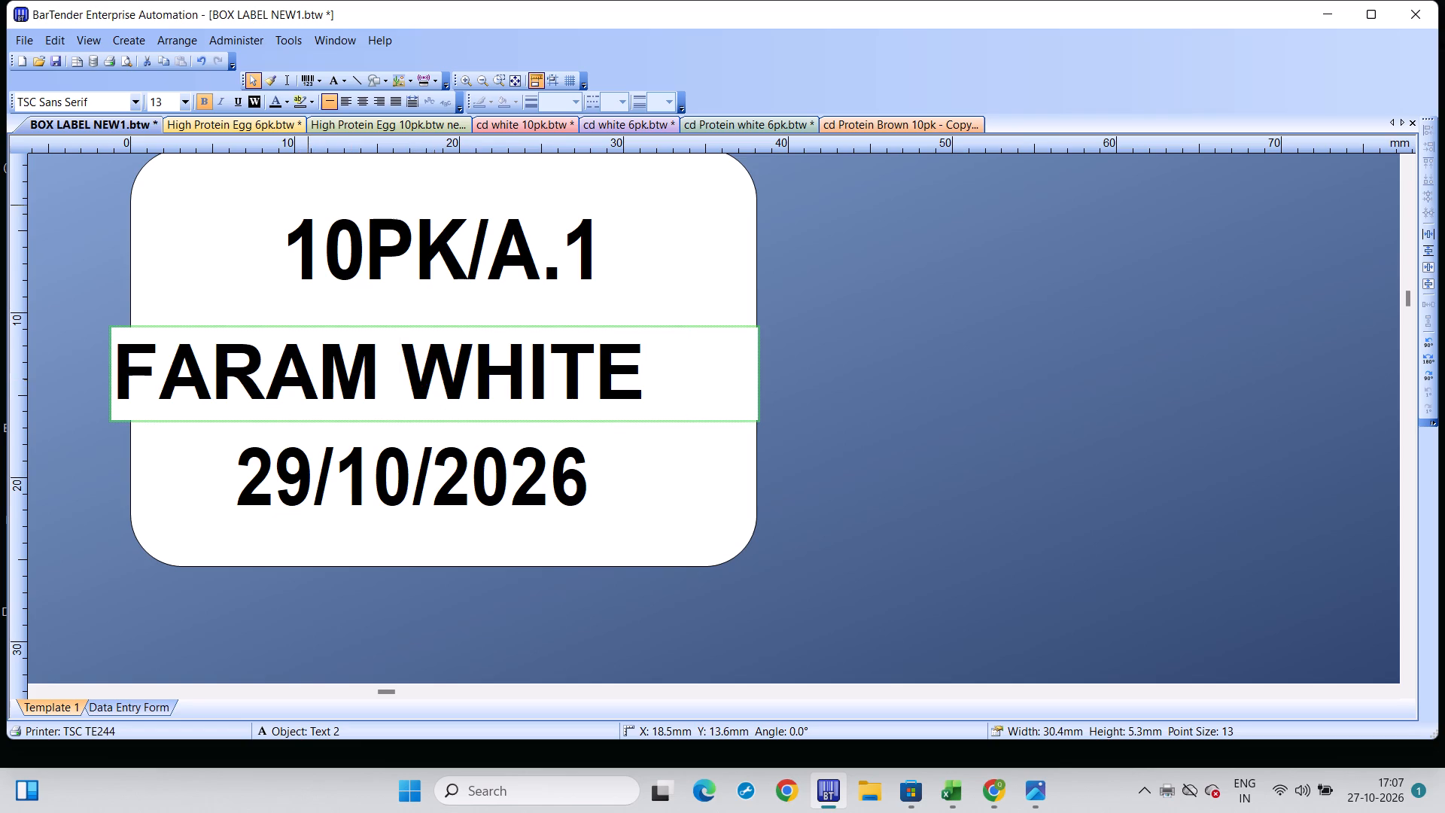
{"action": "left_click", "coordinate": [378, 374]}
{"action": "key", "text": "BackSpace"}
{"action": "key", "text": "BackSpace"}
{"action": "key", "text": "BackSpace"}
{"action": "key", "text": "BackSpace"}
{"action": "key", "text": "BackSpace"}
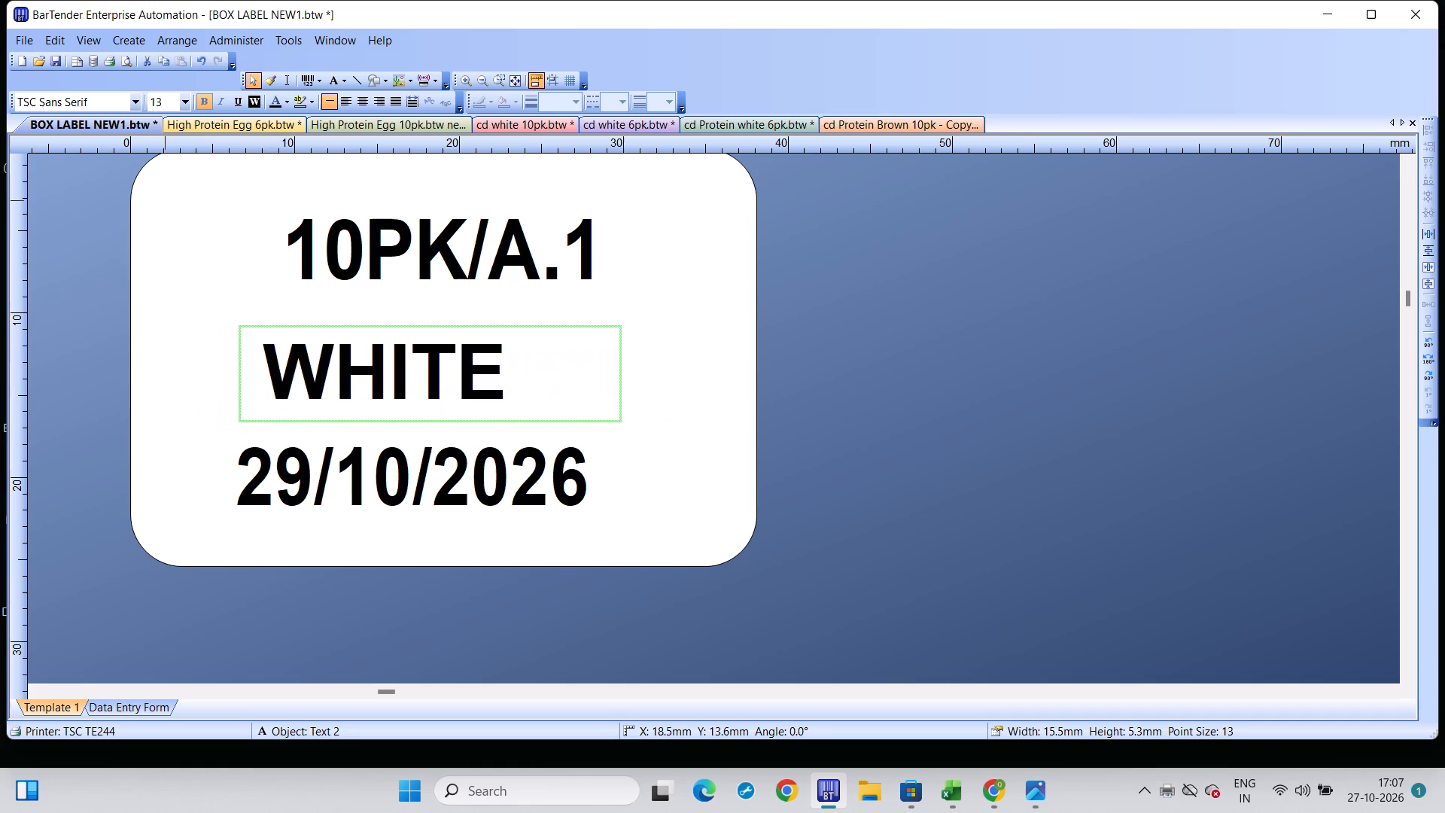
{"action": "type", "text": "JUMBO"}
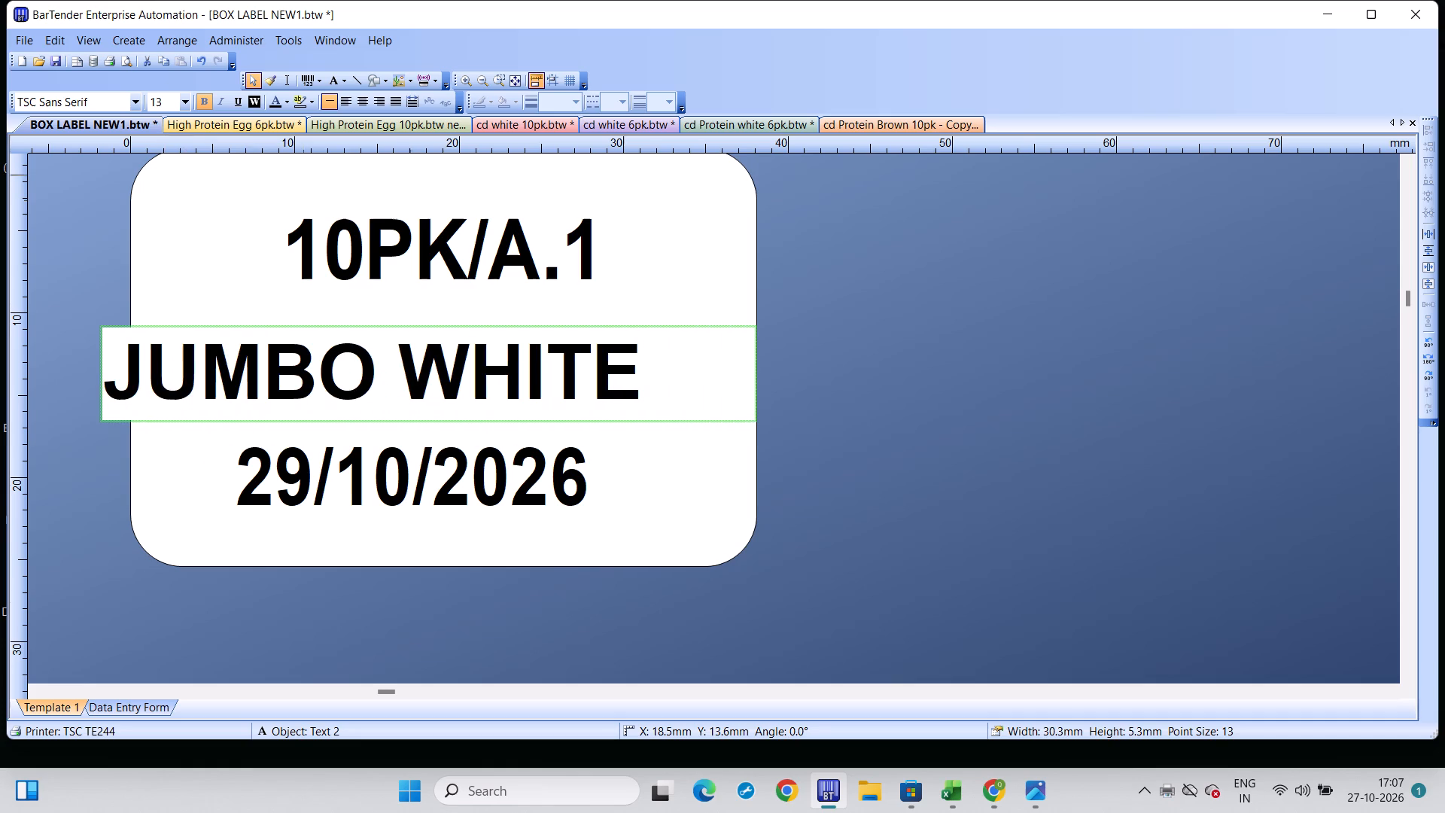
{"action": "left_click", "coordinate": [640, 355]}
{"action": "key", "text": "BackSpace"}
{"action": "key", "text": "BackSpace"}
{"action": "key", "text": "BackSpace"}
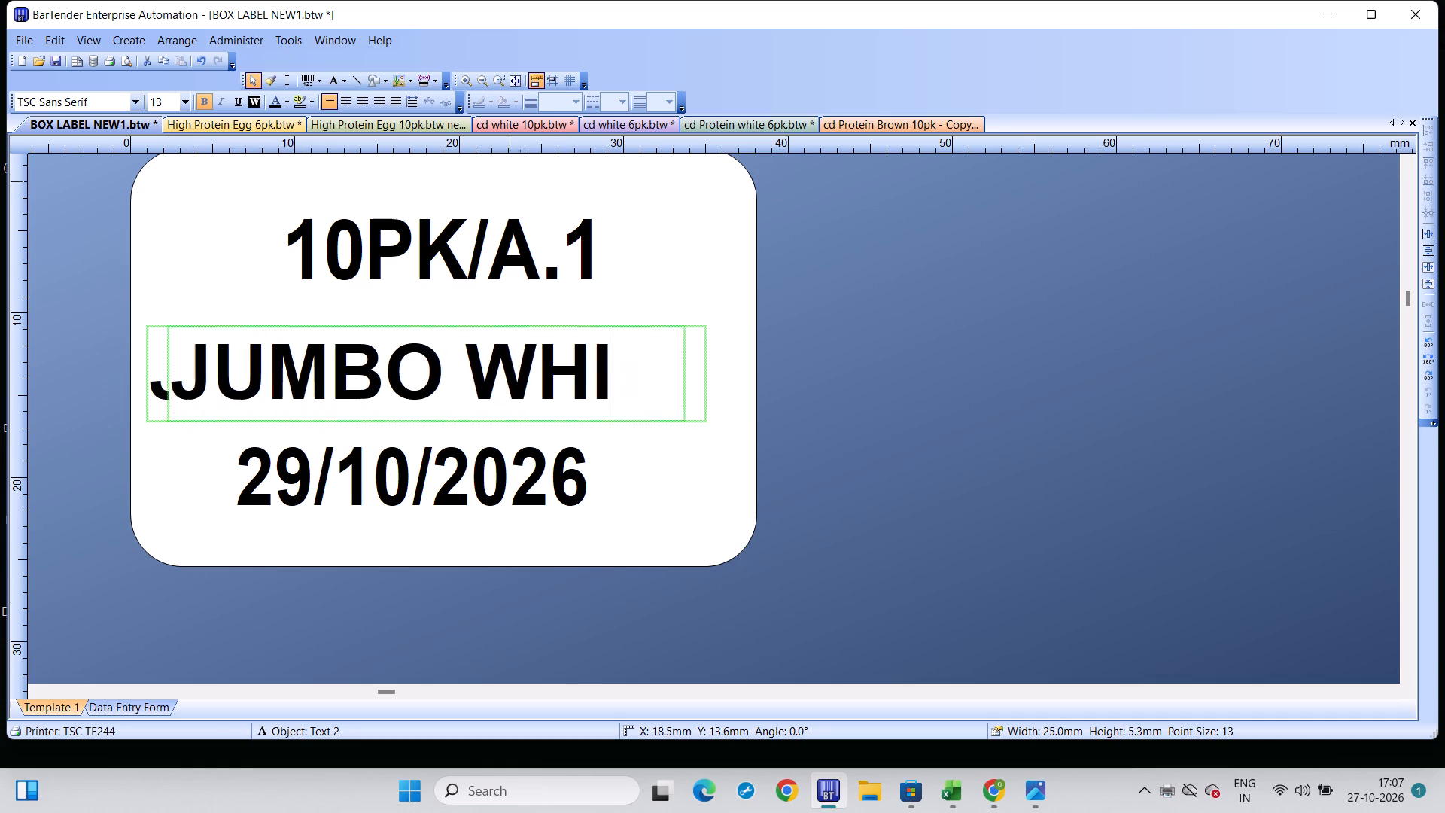
{"action": "key", "text": "BackSpace"}
{"action": "key", "text": "BackSpace"}
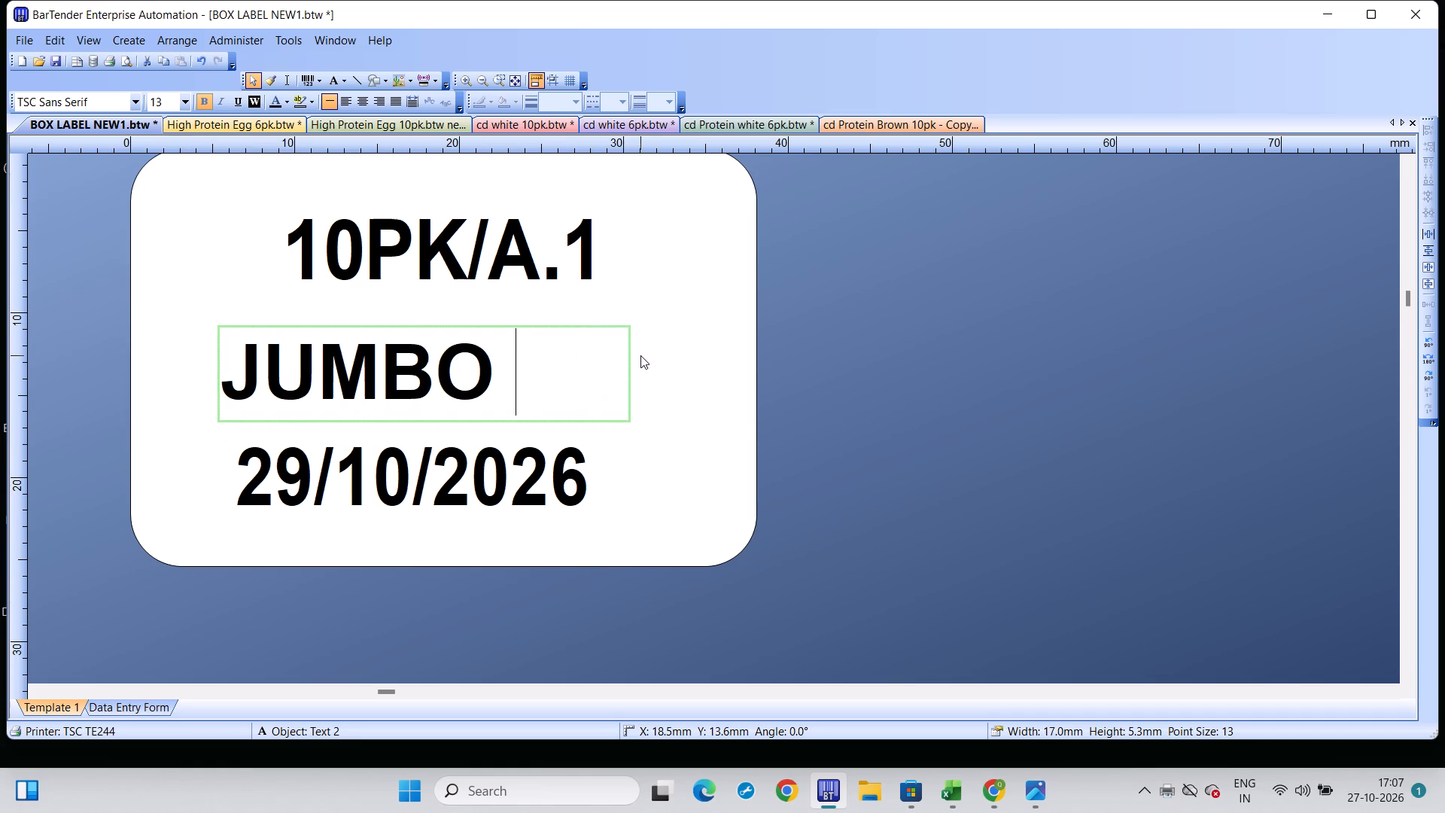
Print 8 copies of the 10PK/A.1 JUMBO box label on the TSC TE244 printer.
{"action": "key", "text": "ctrl+p"}
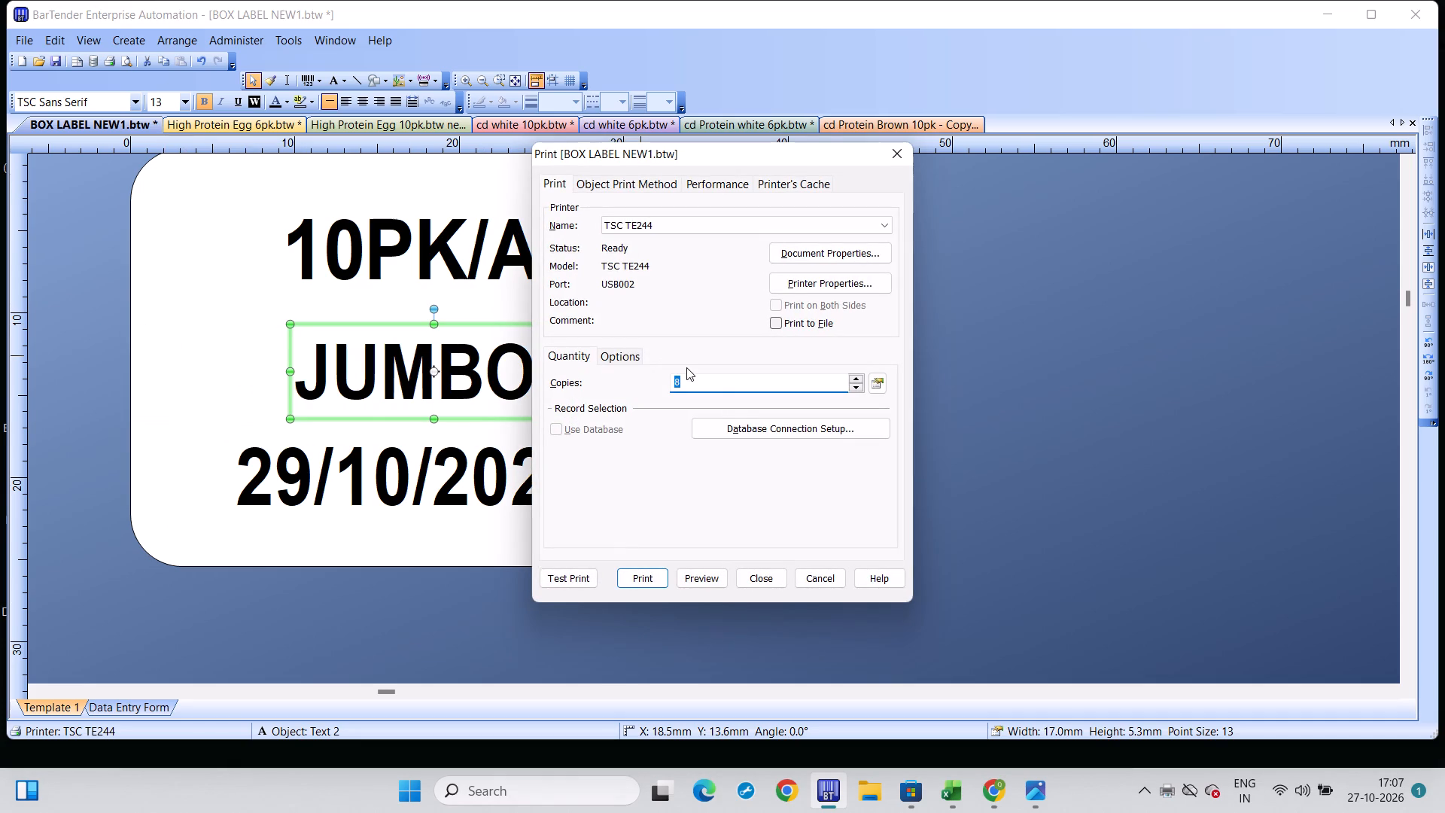
{"action": "left_click", "coordinate": [687, 380]}
{"action": "key", "text": "BackSpace"}
{"action": "key", "text": "8"}
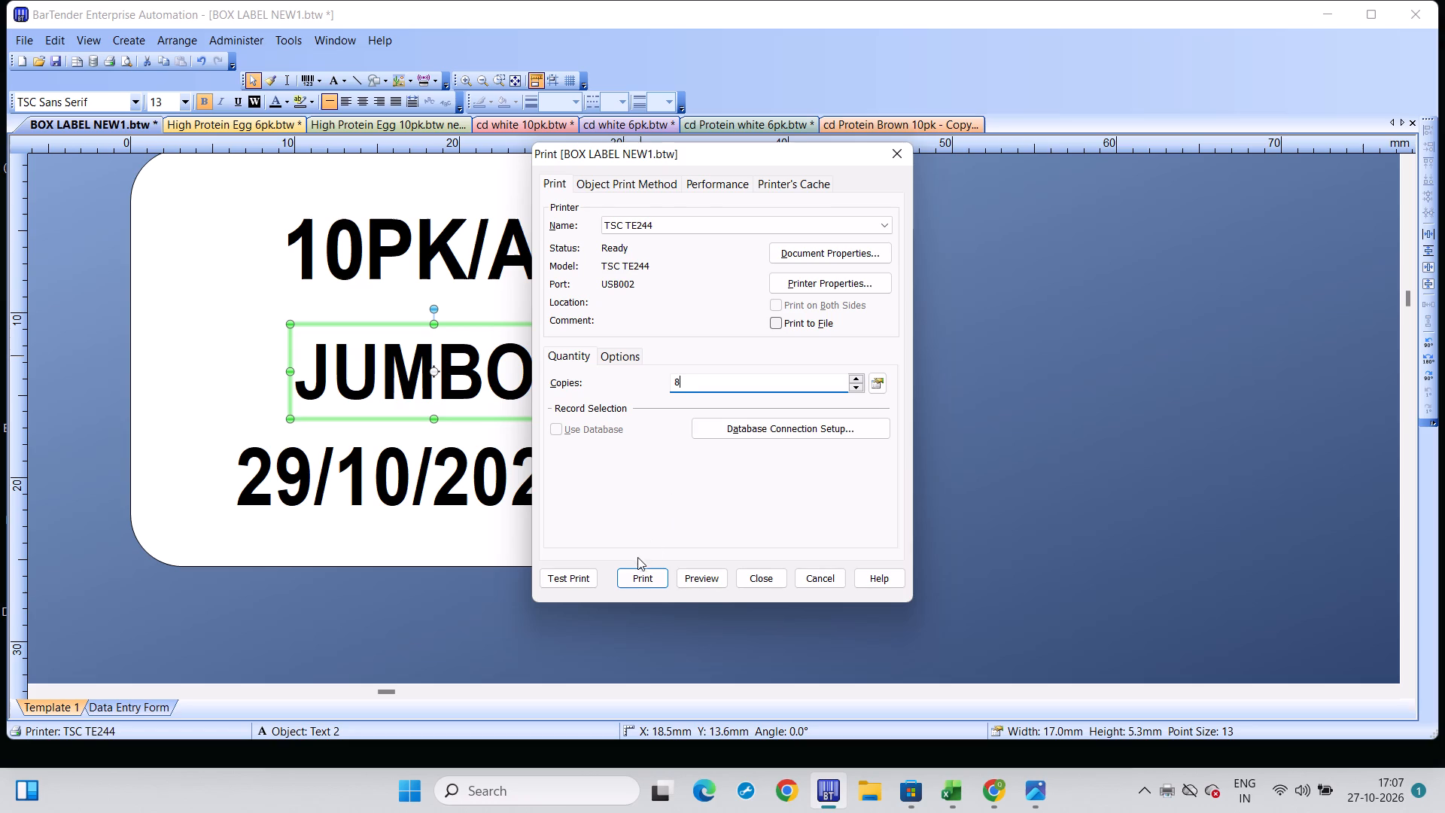
{"action": "left_click", "coordinate": [634, 580]}
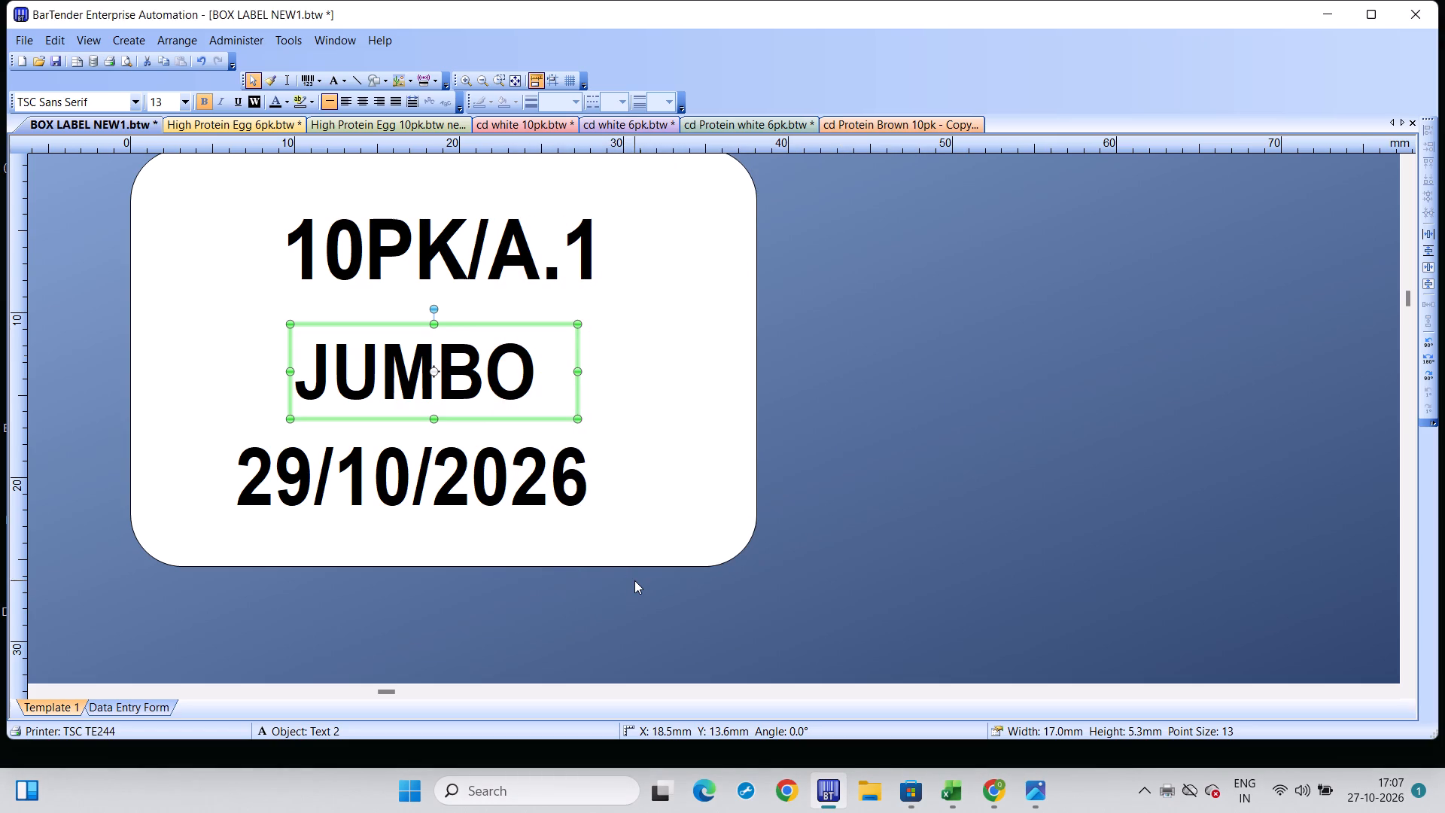
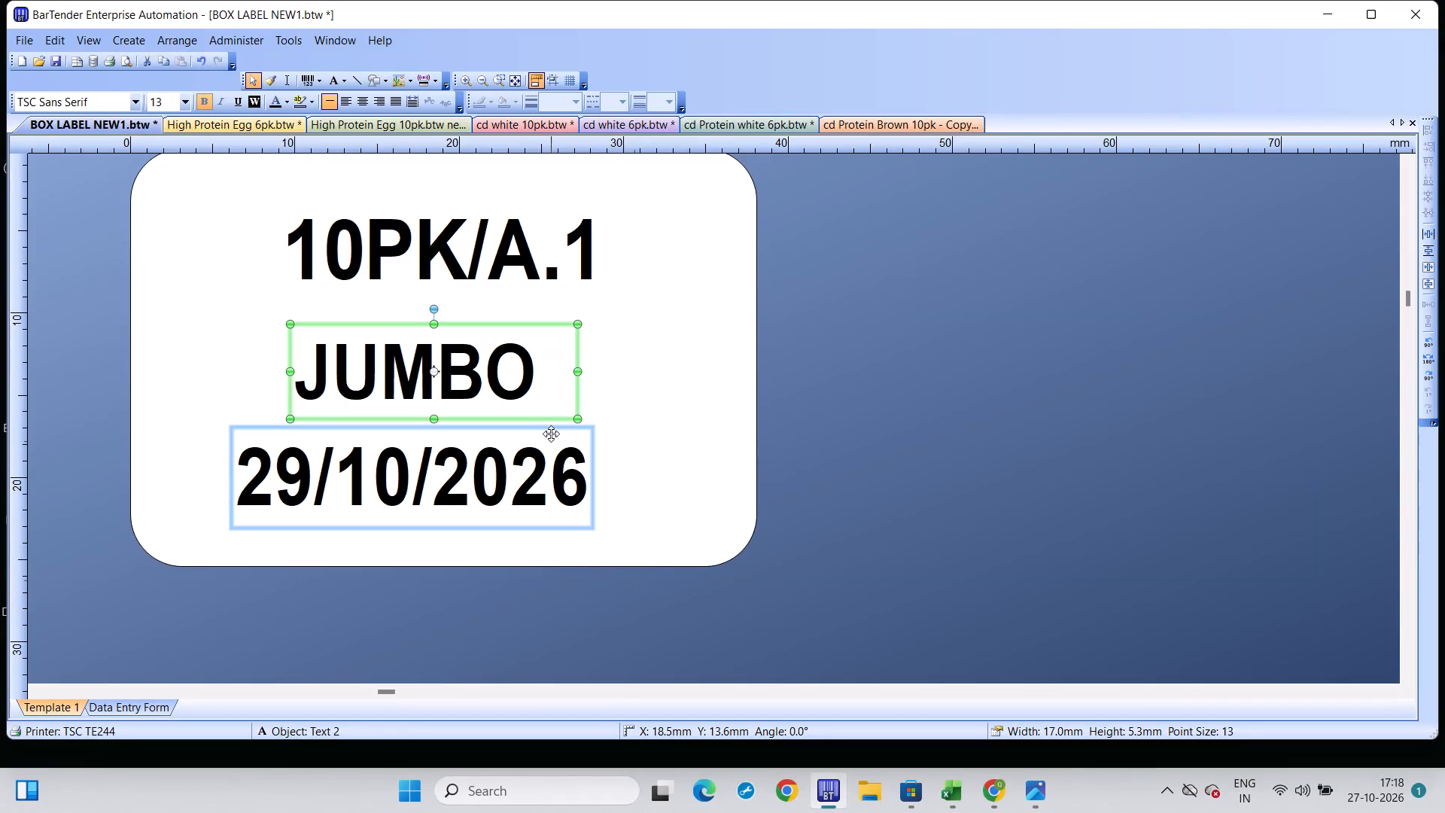
Change the product name on the box label's middle line so it reads NOICE PROTEIN.
{"action": "left_click", "coordinate": [540, 382]}
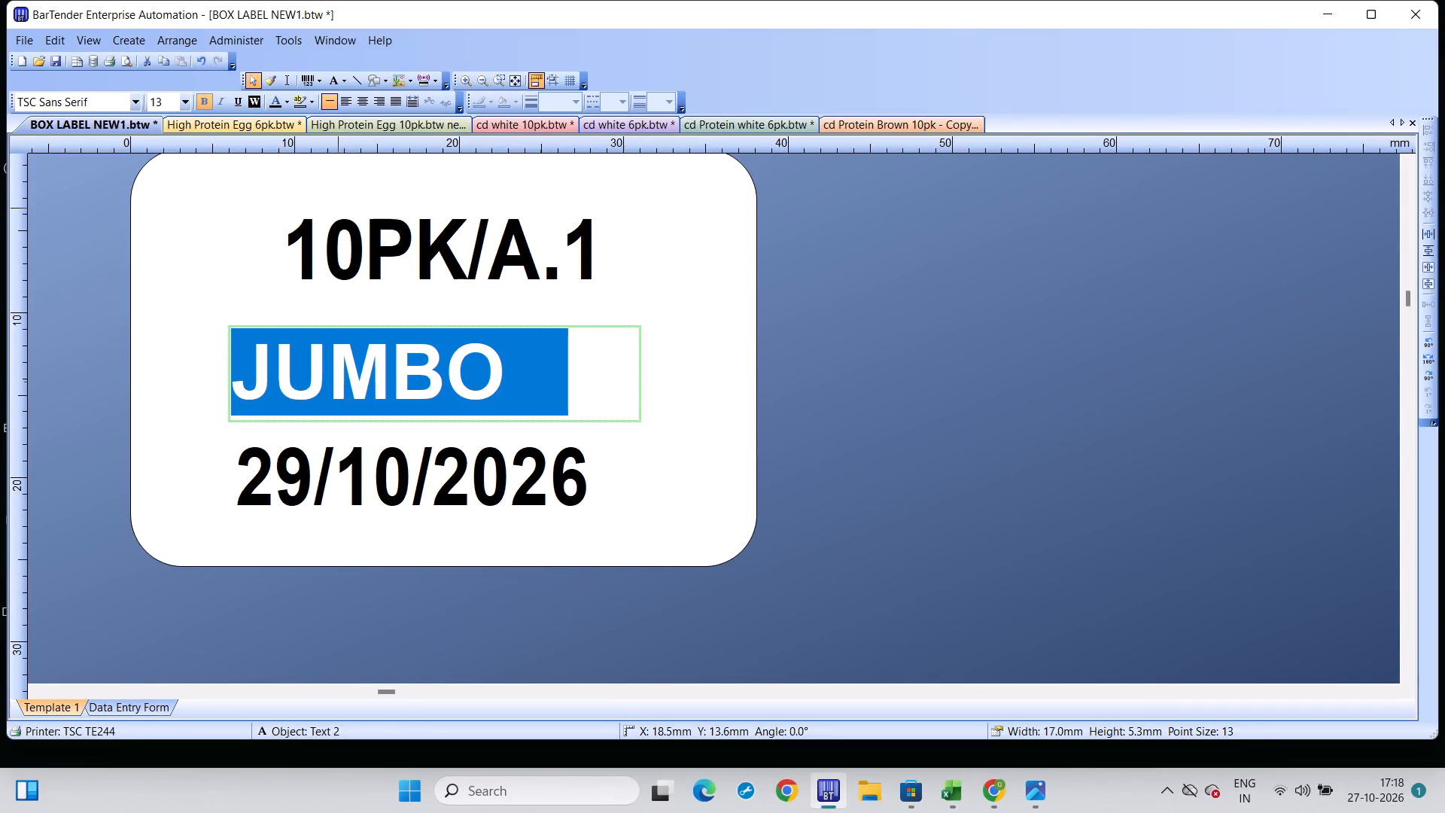
{"action": "key", "text": "BackSpace"}
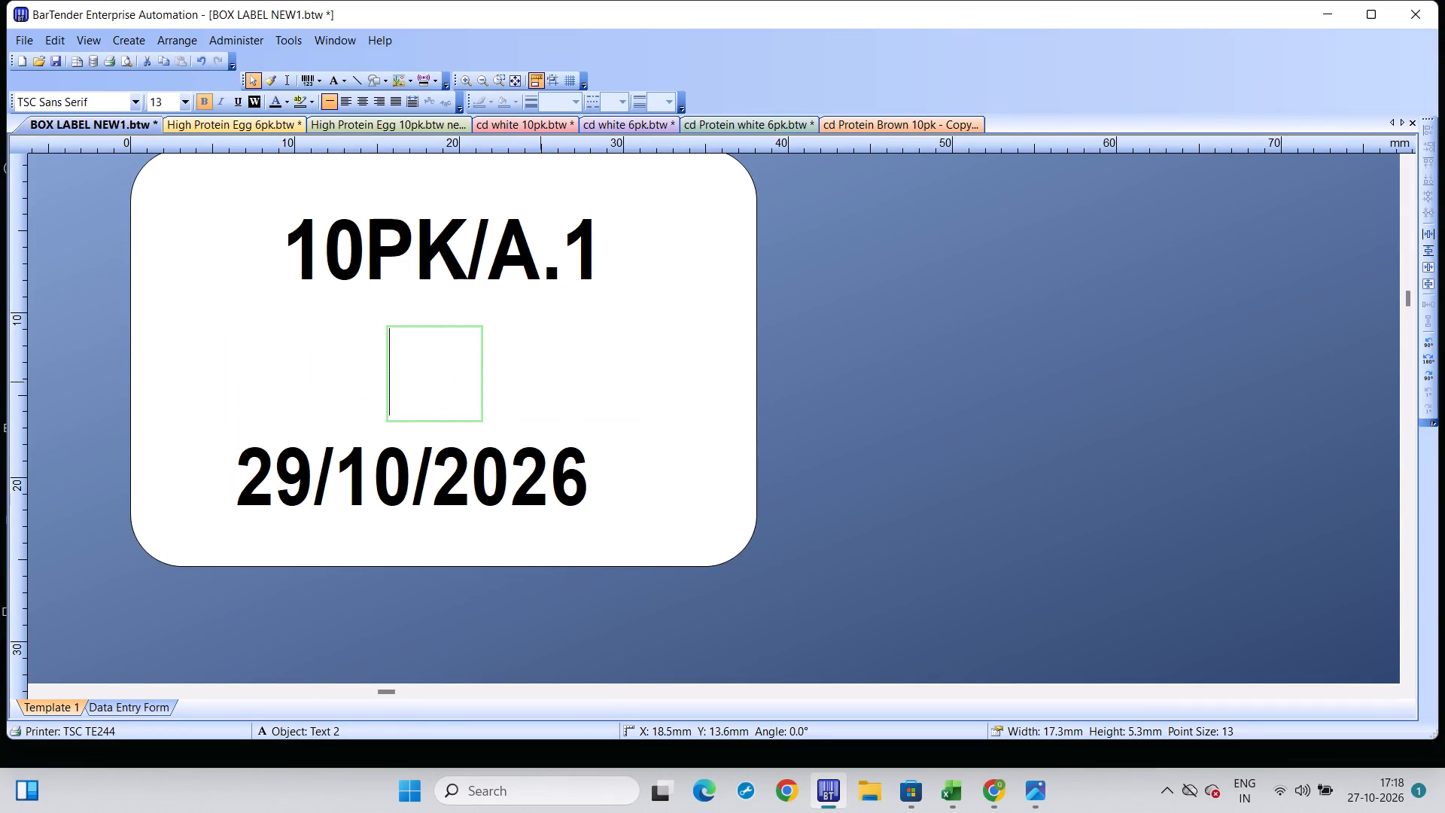
{"action": "type", "text": "NOI"}
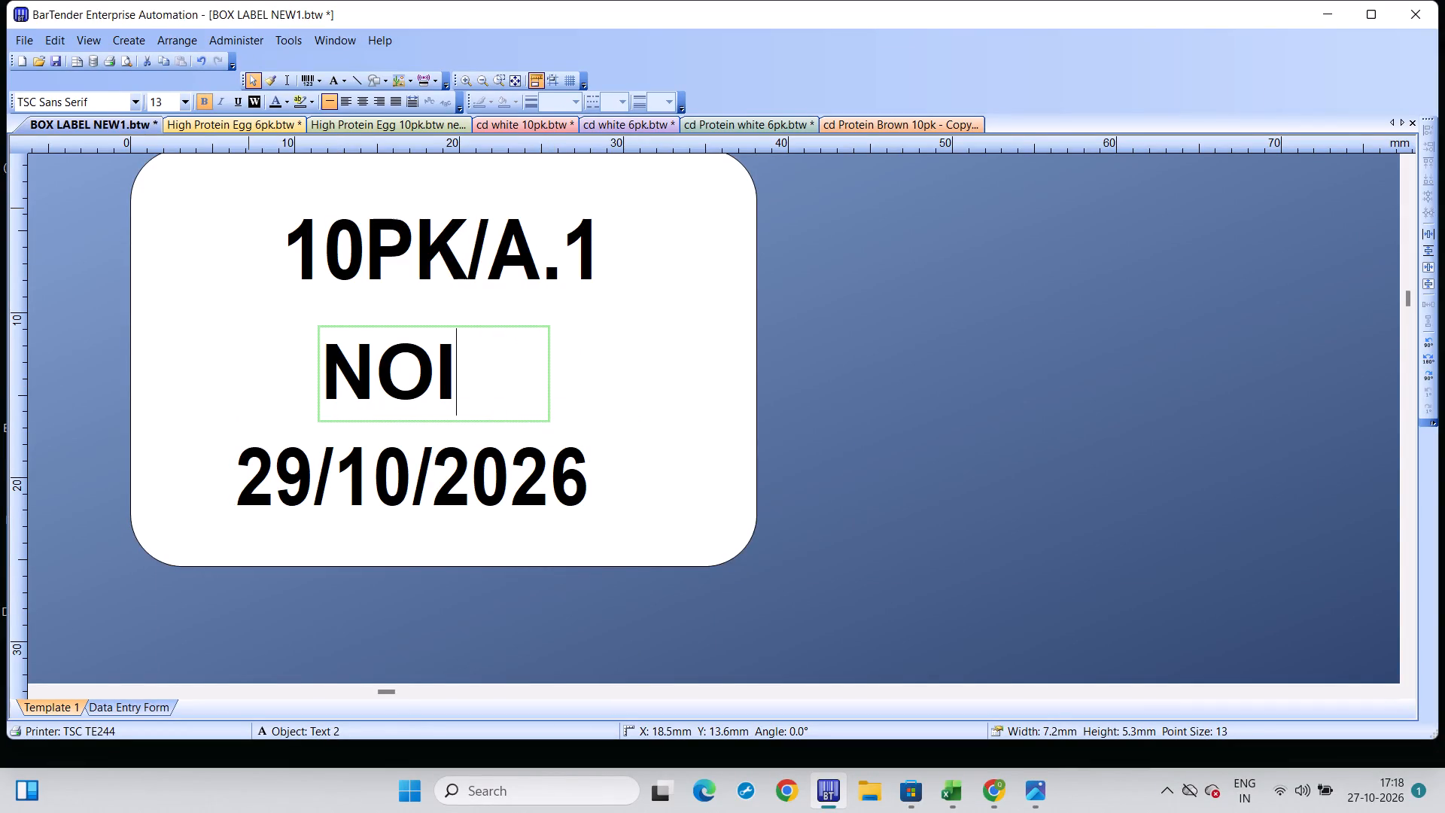
{"action": "type", "text": "CE"}
{"action": "key", "text": "space"}
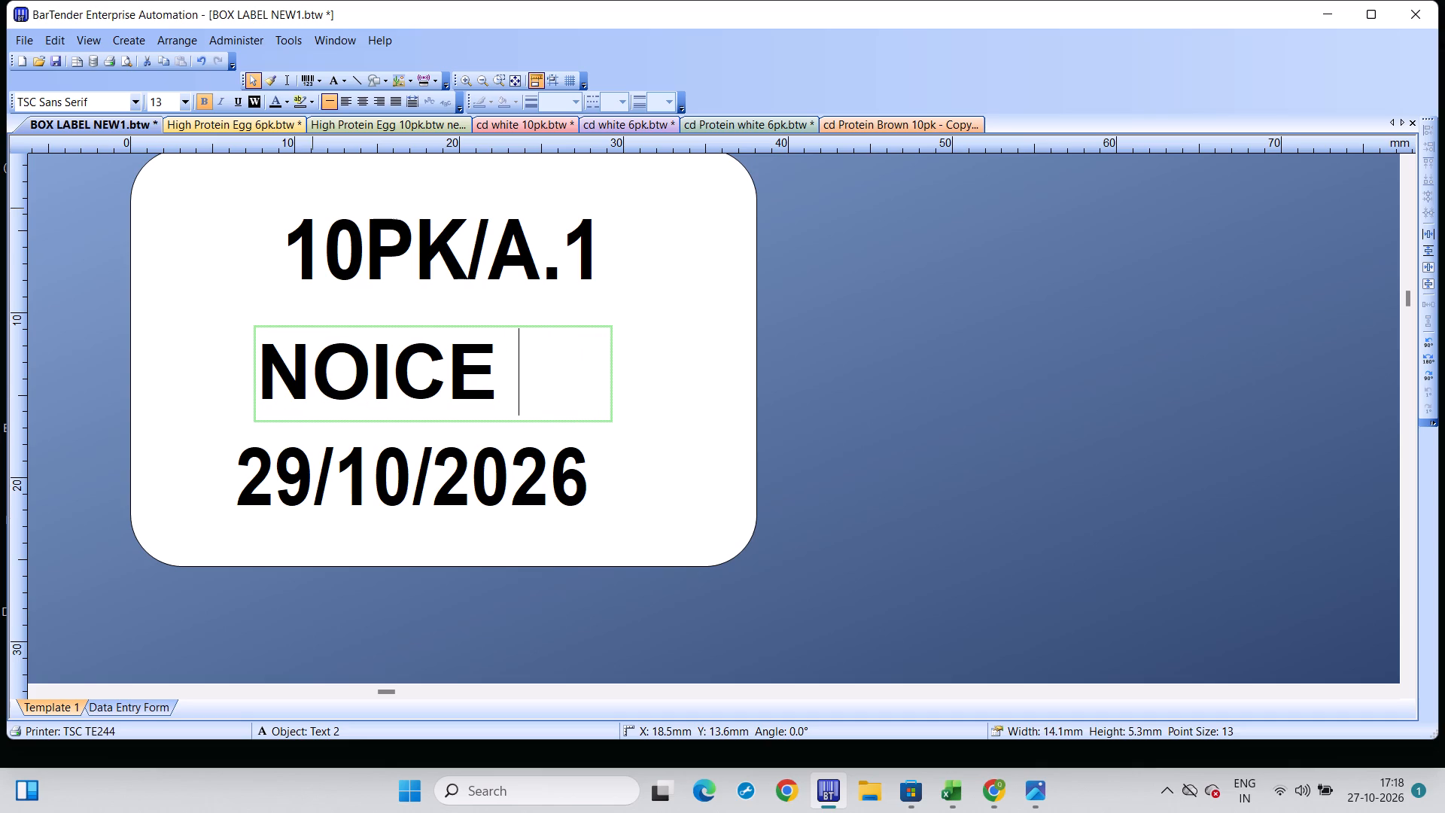
{"action": "type", "text": "PROTEIN"}
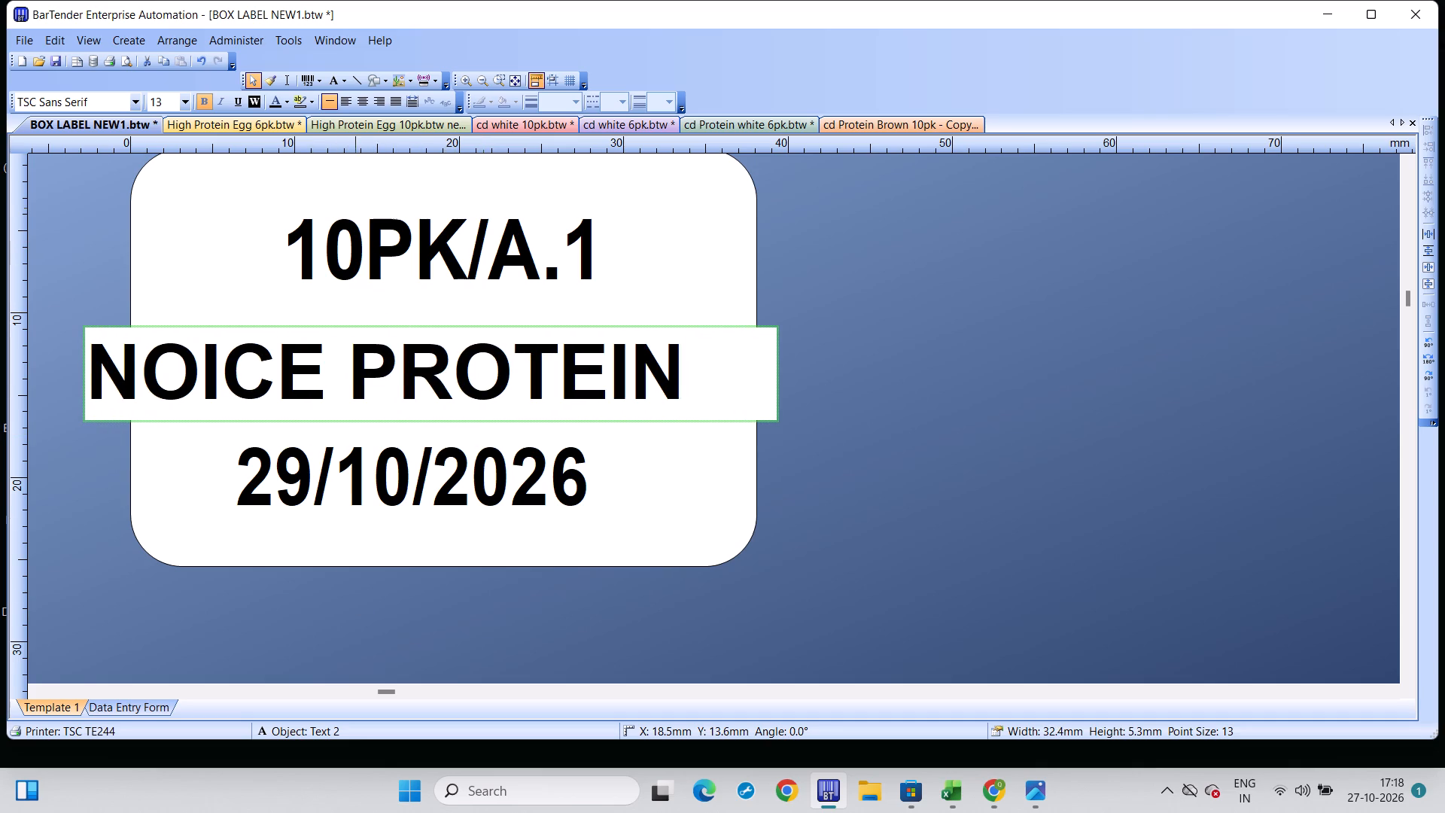
Print 50 copies of the 10PK/A.1 NOICE PROTEIN box label on the TSC TE244 printer.
{"action": "key", "text": "ctrl+p"}
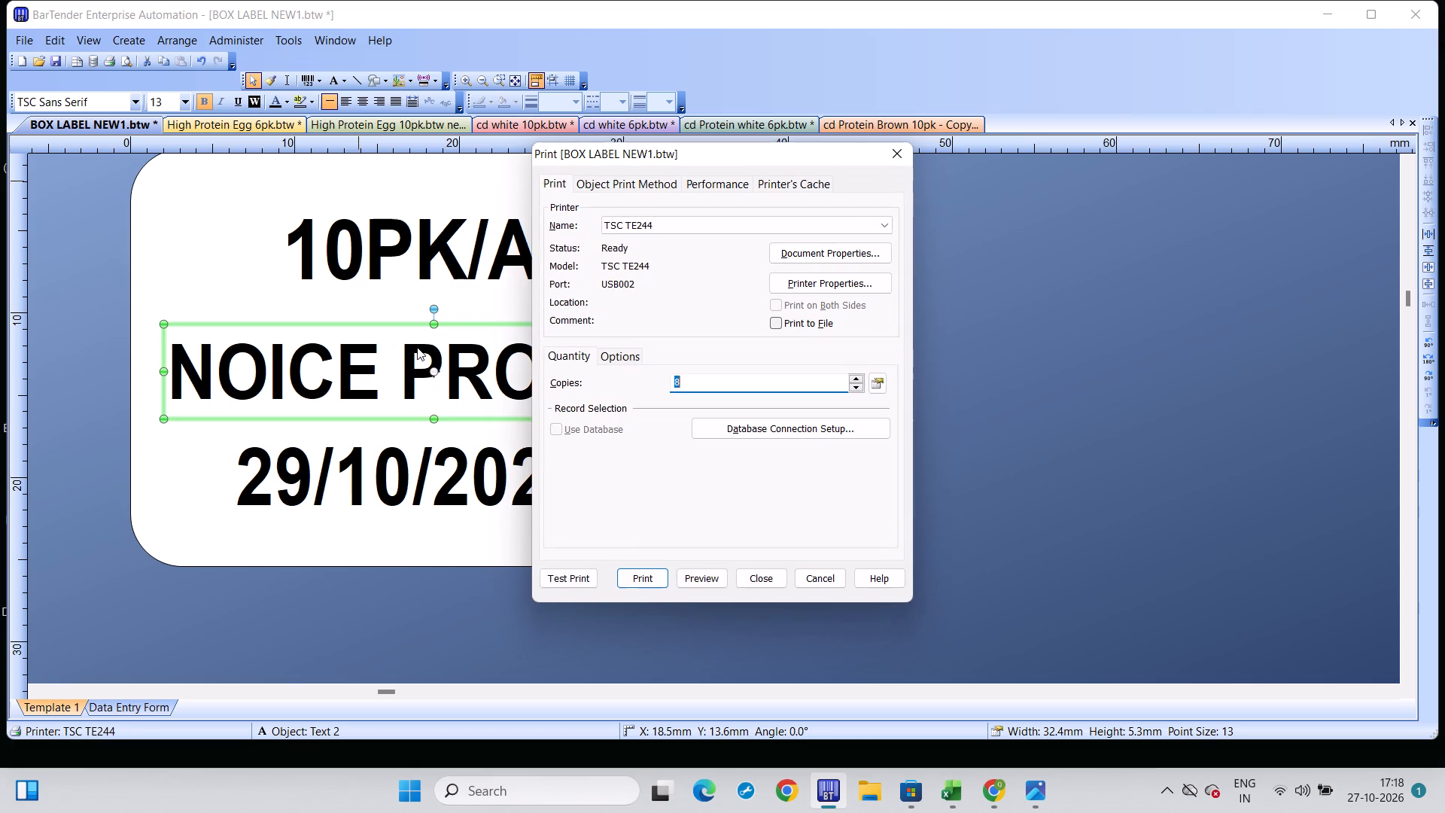
{"action": "left_click", "coordinate": [695, 379]}
{"action": "key", "text": "BackSpace"}
{"action": "type", "text": "50"}
{"action": "left_click", "coordinate": [636, 580]}
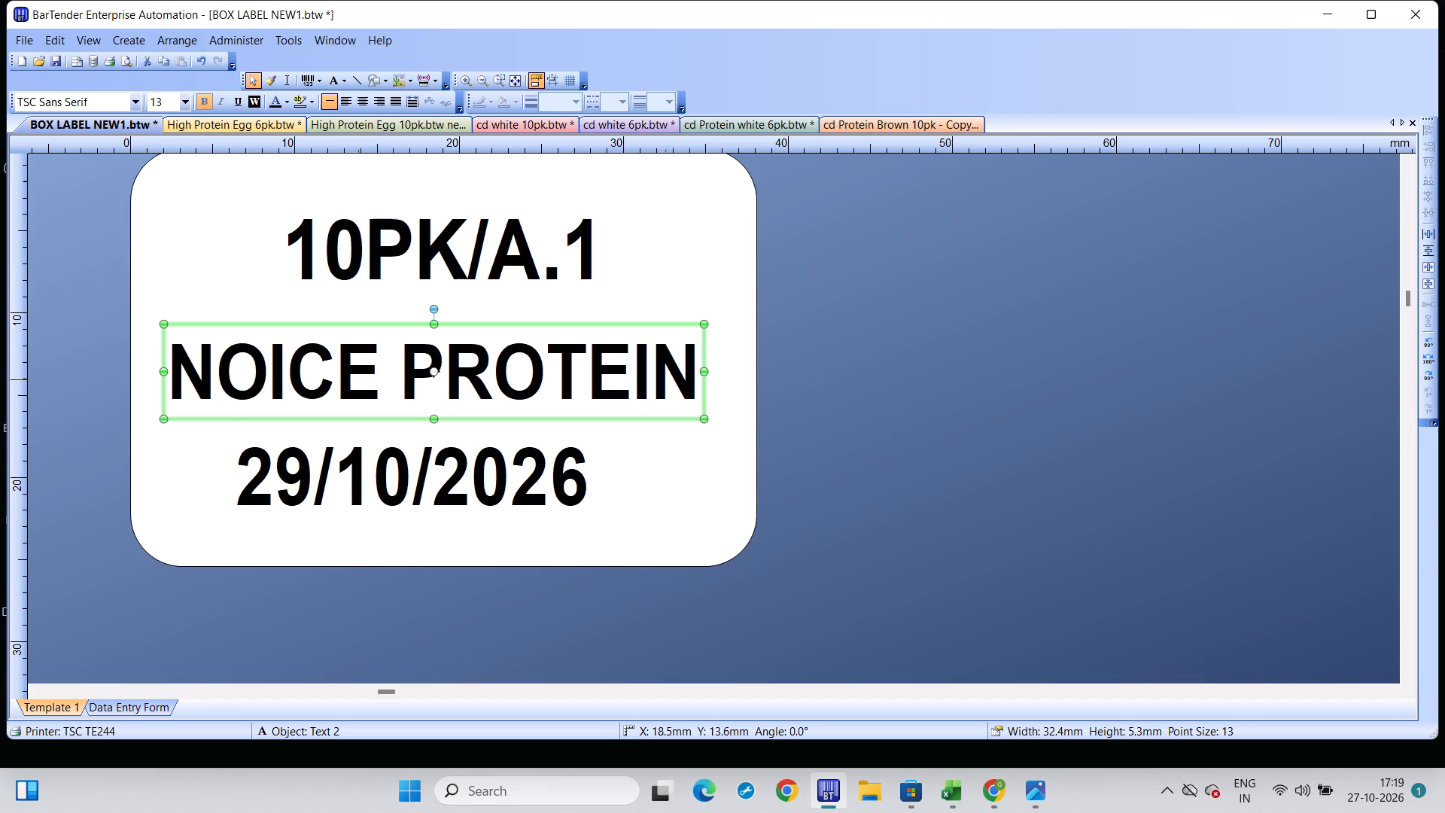
Replace the product name on the box label's middle line with PROTEIN MAX.
{"action": "left_click", "coordinate": [690, 379]}
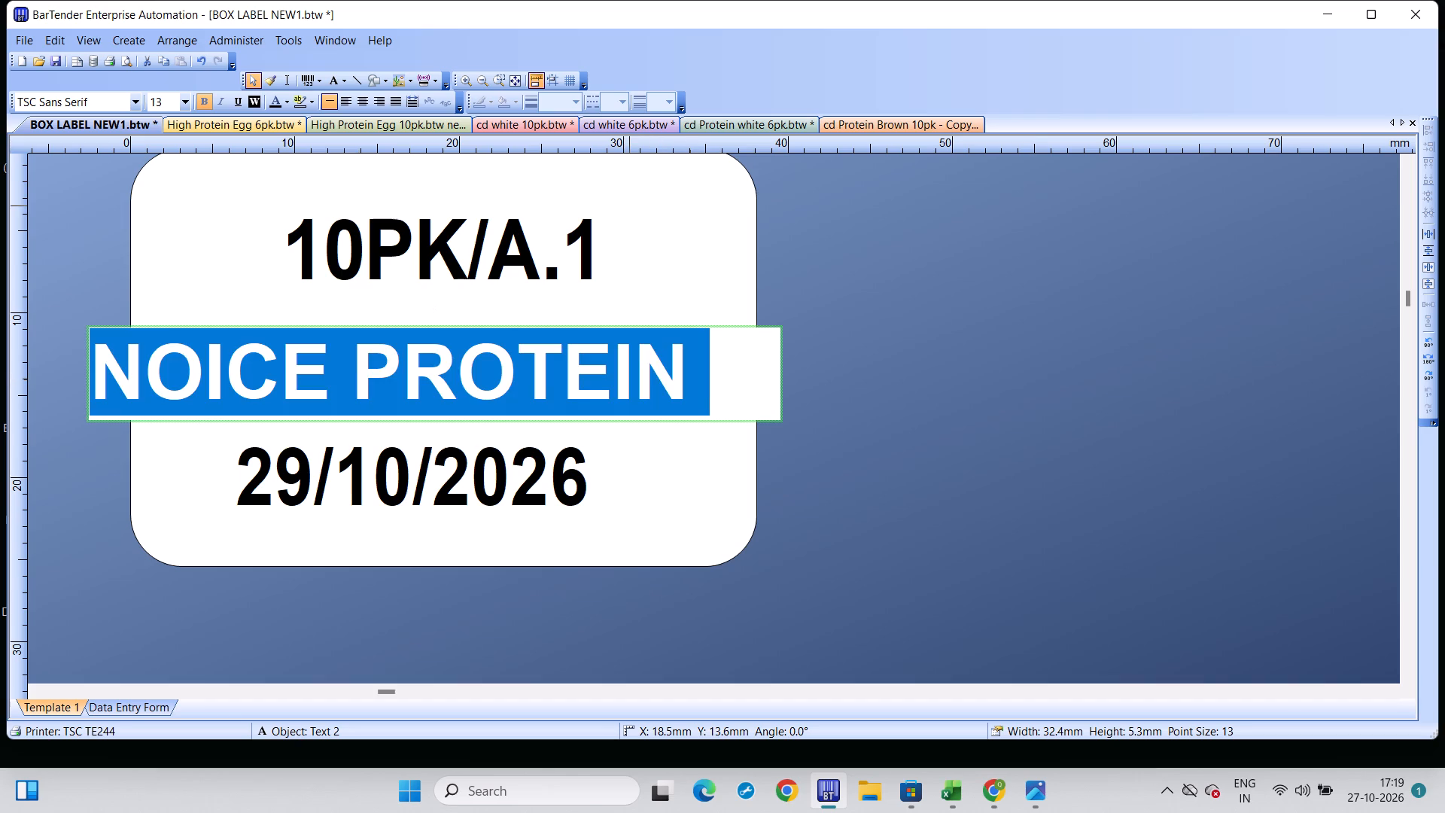
{"action": "left_click", "coordinate": [690, 379]}
{"action": "key", "text": "BackSpace"}
{"action": "key", "text": "BackSpace"}
{"action": "key", "text": "BackSpace"}
{"action": "key", "text": "BackSpace"}
{"action": "key", "text": "BackSpace"}
{"action": "key", "text": "BackSpace"}
{"action": "key", "text": "BackSpace"}
{"action": "key", "text": "BackSpace"}
{"action": "key", "text": "BackSpace"}
{"action": "key", "text": "BackSpace"}
{"action": "key", "text": "BackSpace"}
{"action": "key", "text": "BackSpace"}
{"action": "key", "text": "BackSpace"}
{"action": "key", "text": "BackSpace"}
{"action": "key", "text": "BackSpace"}
{"action": "key", "text": "BackSpace"}
{"action": "key", "text": "BackSpace"}
{"action": "key", "text": "BackSpace"}
{"action": "key", "text": "BackSpace"}
{"action": "key", "text": "BackSpace"}
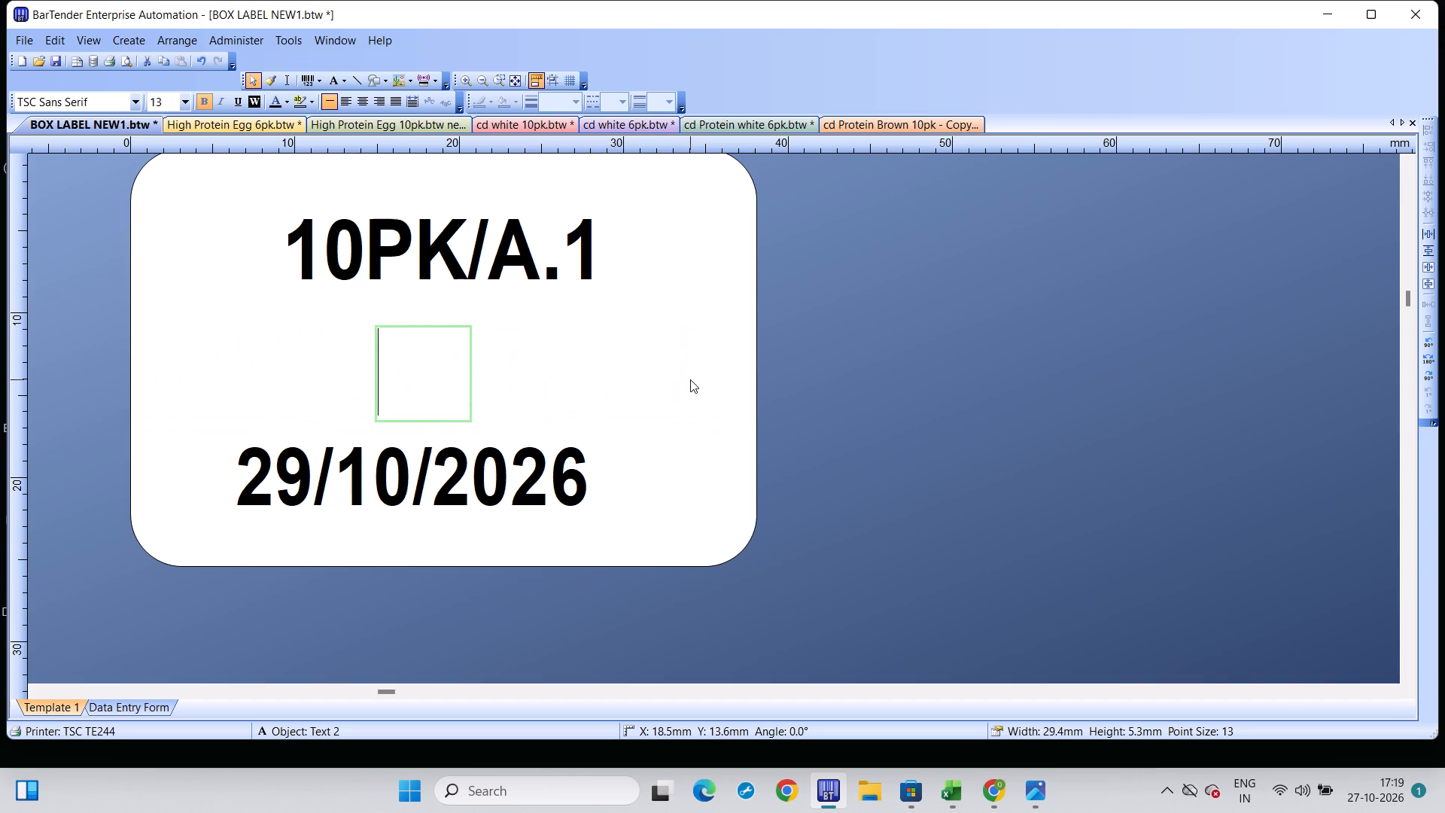
{"action": "key", "text": "p"}
{"action": "type", "text": "OTEIN MAX"}
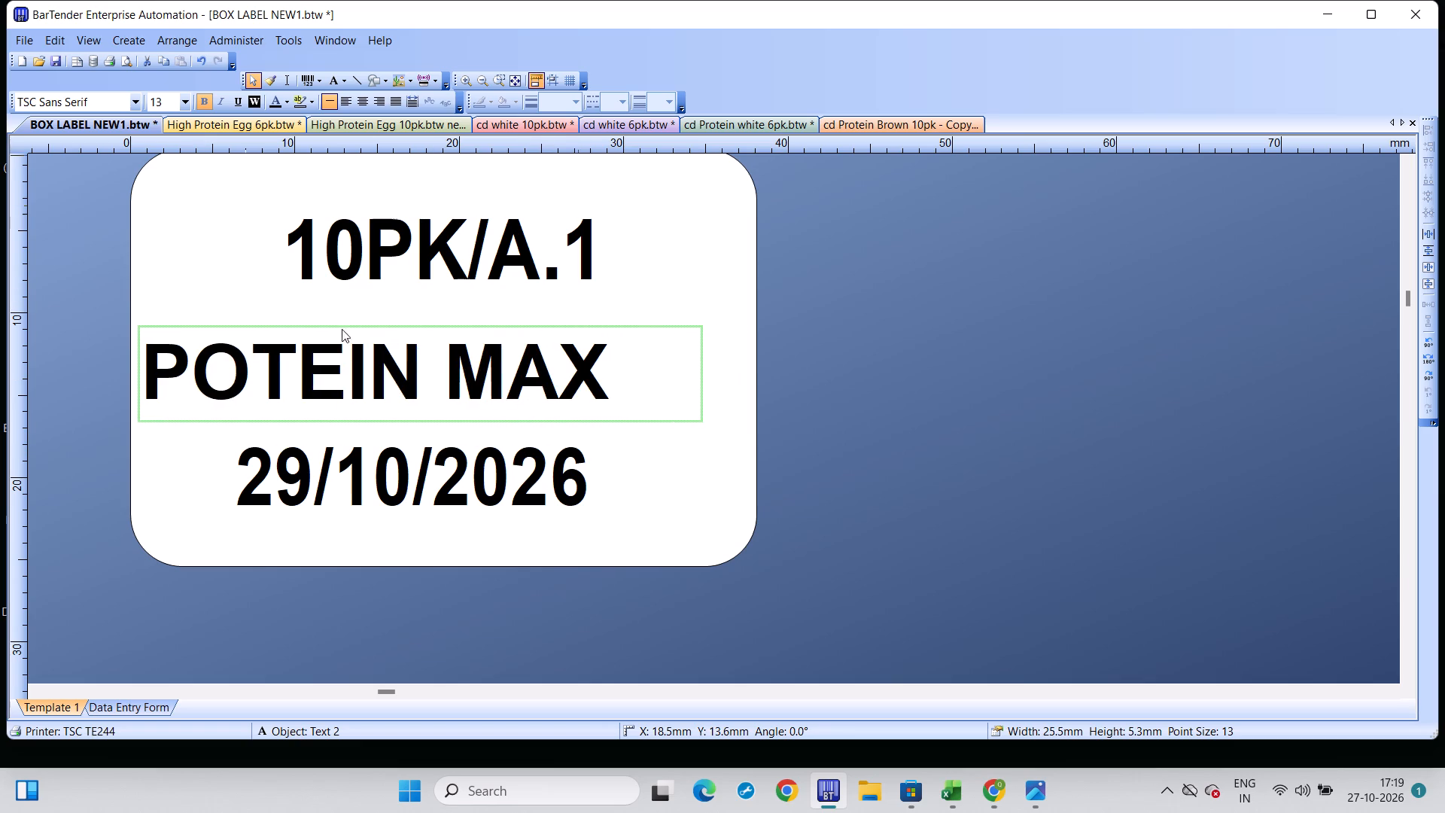
{"action": "left_click", "coordinate": [244, 373]}
{"action": "key", "text": "BackSpace"}
{"action": "type", "text": "RO"}
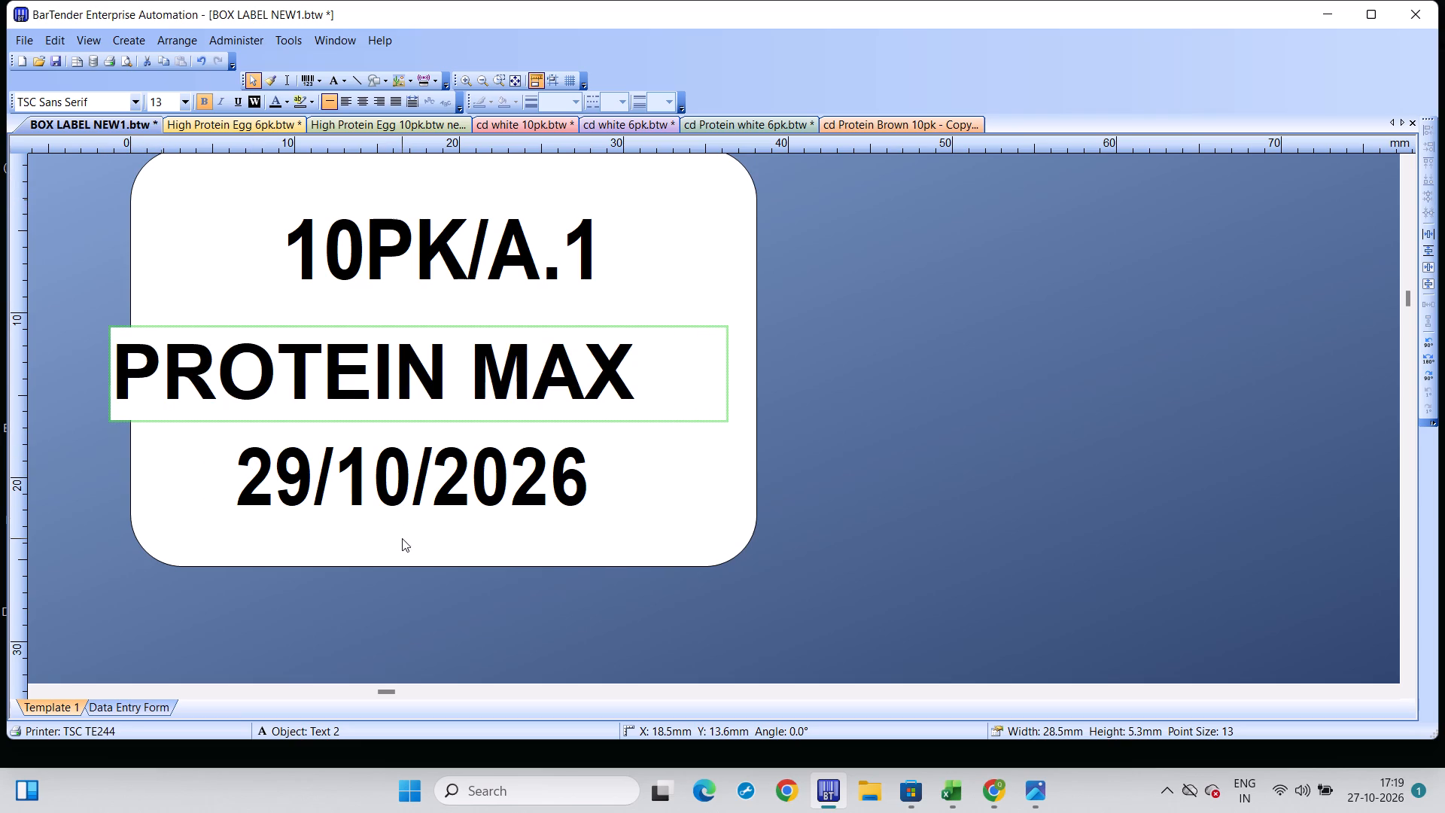
Print 13 copies of the 10PK/A.1 PROTEIN MAX box label on the TSC TE244 printer.
{"action": "key", "text": "ctrl+p"}
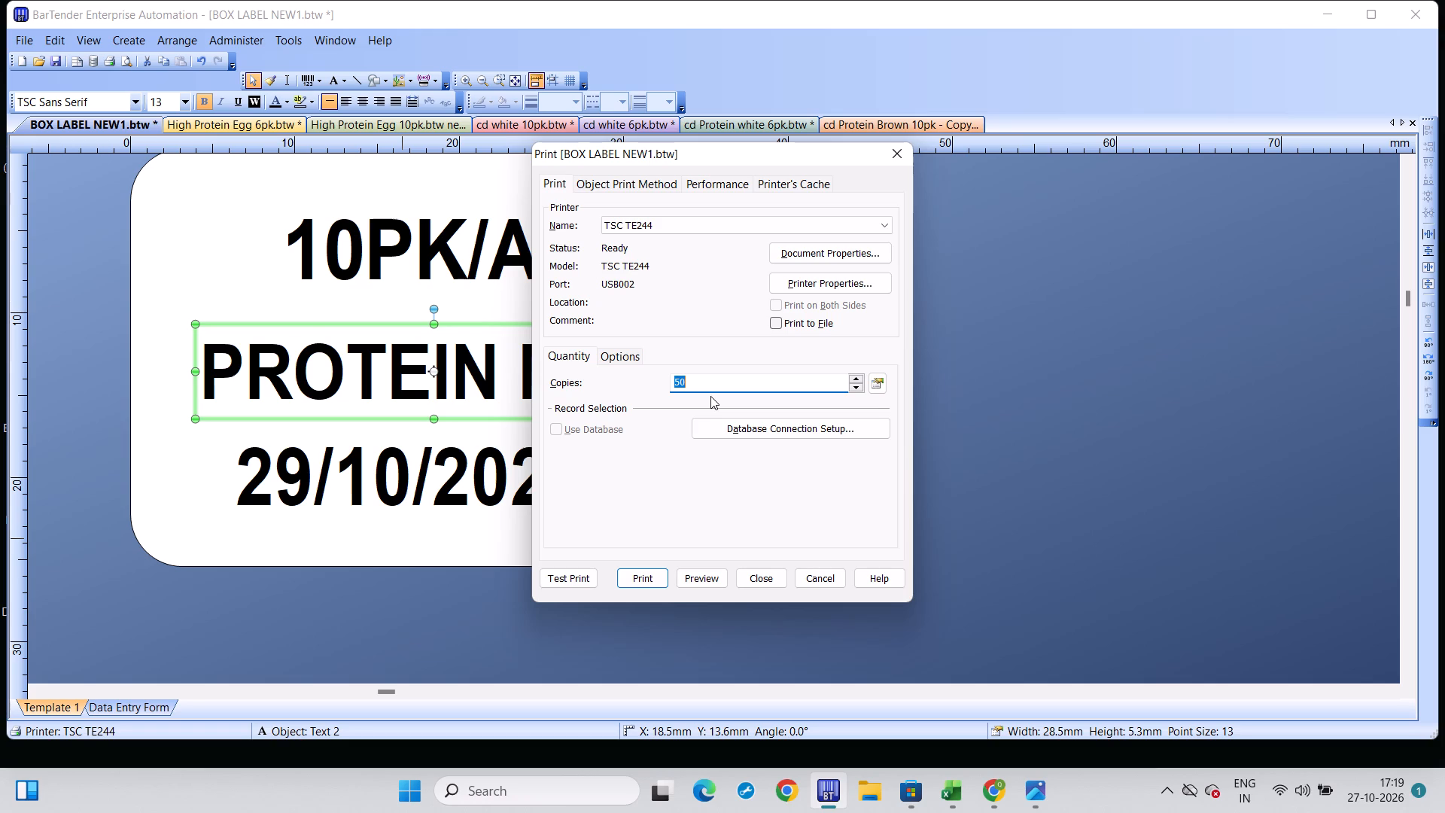
{"action": "left_click", "coordinate": [710, 396]}
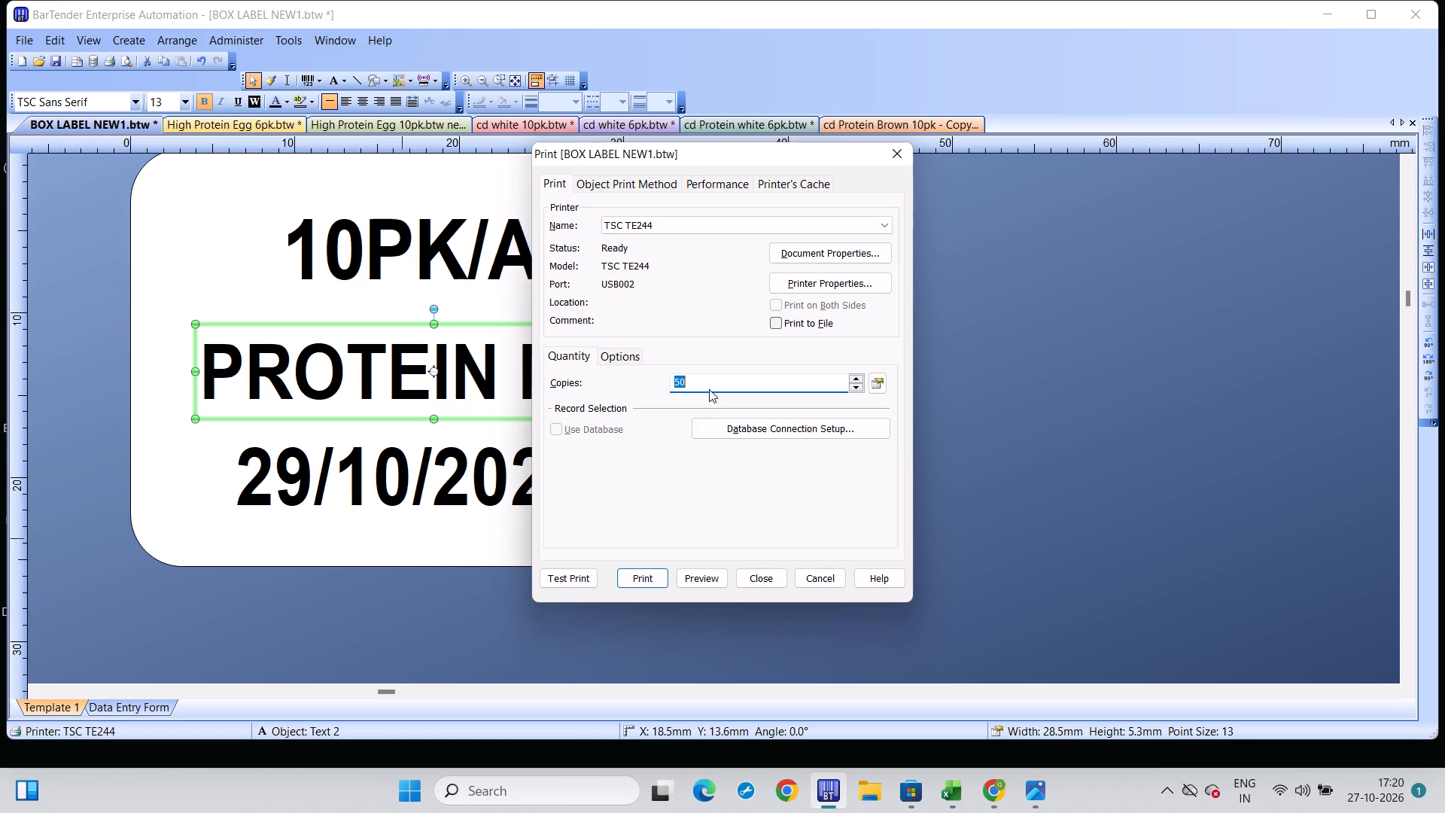
{"action": "left_click", "coordinate": [700, 385]}
{"action": "key", "text": "BackSpace"}
{"action": "key", "text": "BackSpace"}
{"action": "type", "text": "13"}
{"action": "key", "text": "ctrl+p"}
{"action": "left_click", "coordinate": [636, 577]}
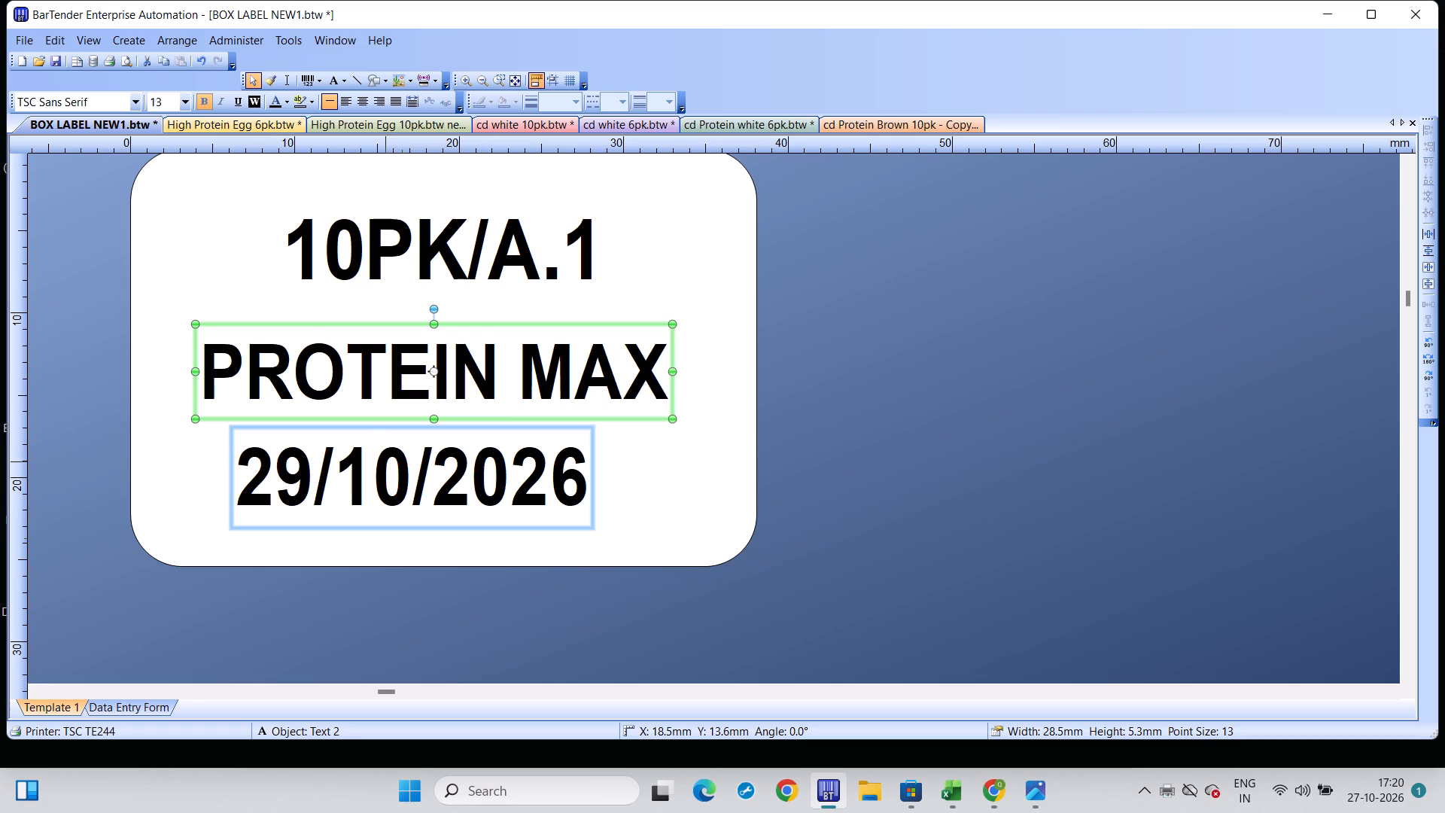
Change the pack size on the box label's top line so it reads 06PK/A.1.
{"action": "left_click", "coordinate": [367, 391]}
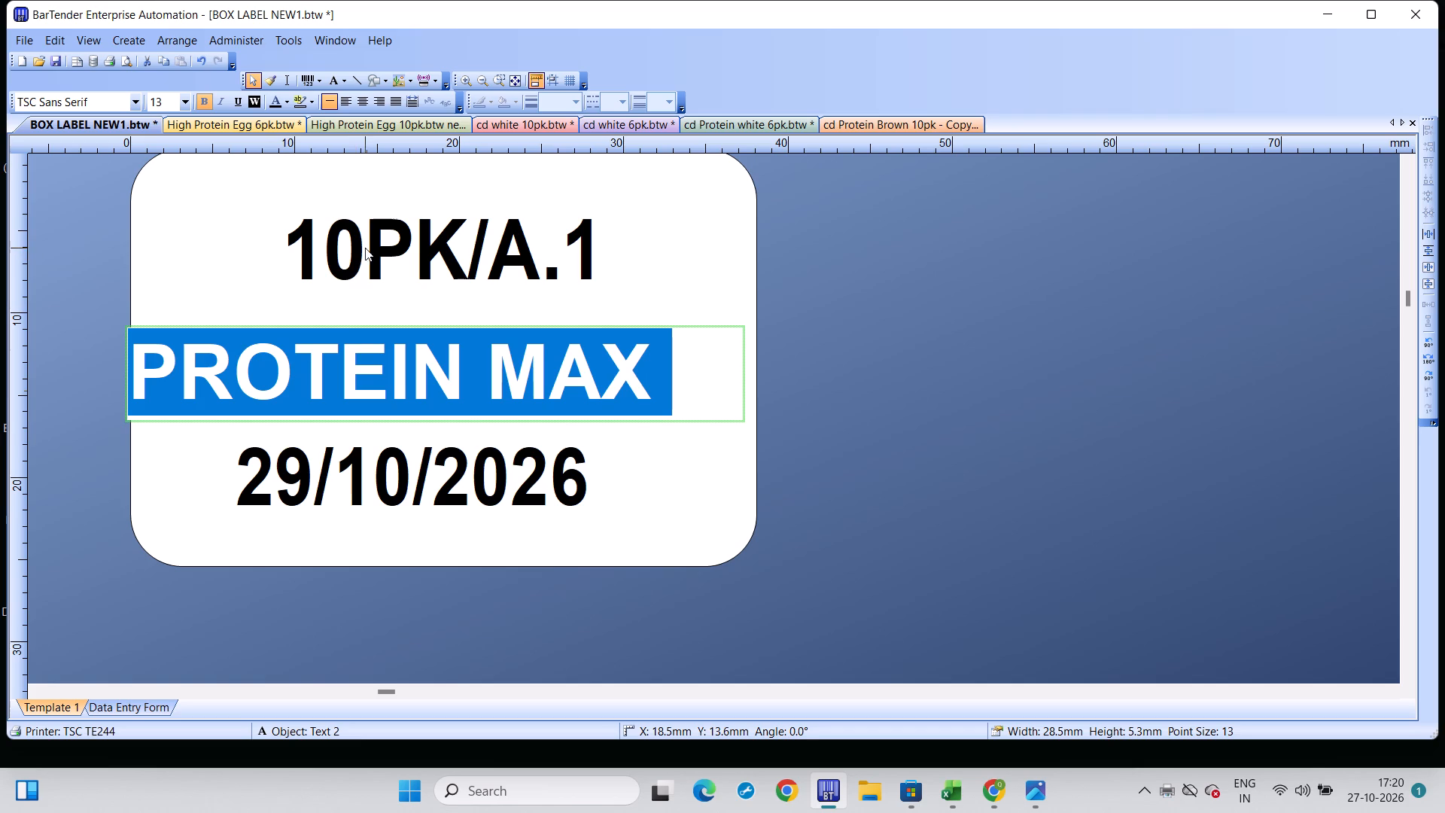
{"action": "left_click", "coordinate": [367, 248]}
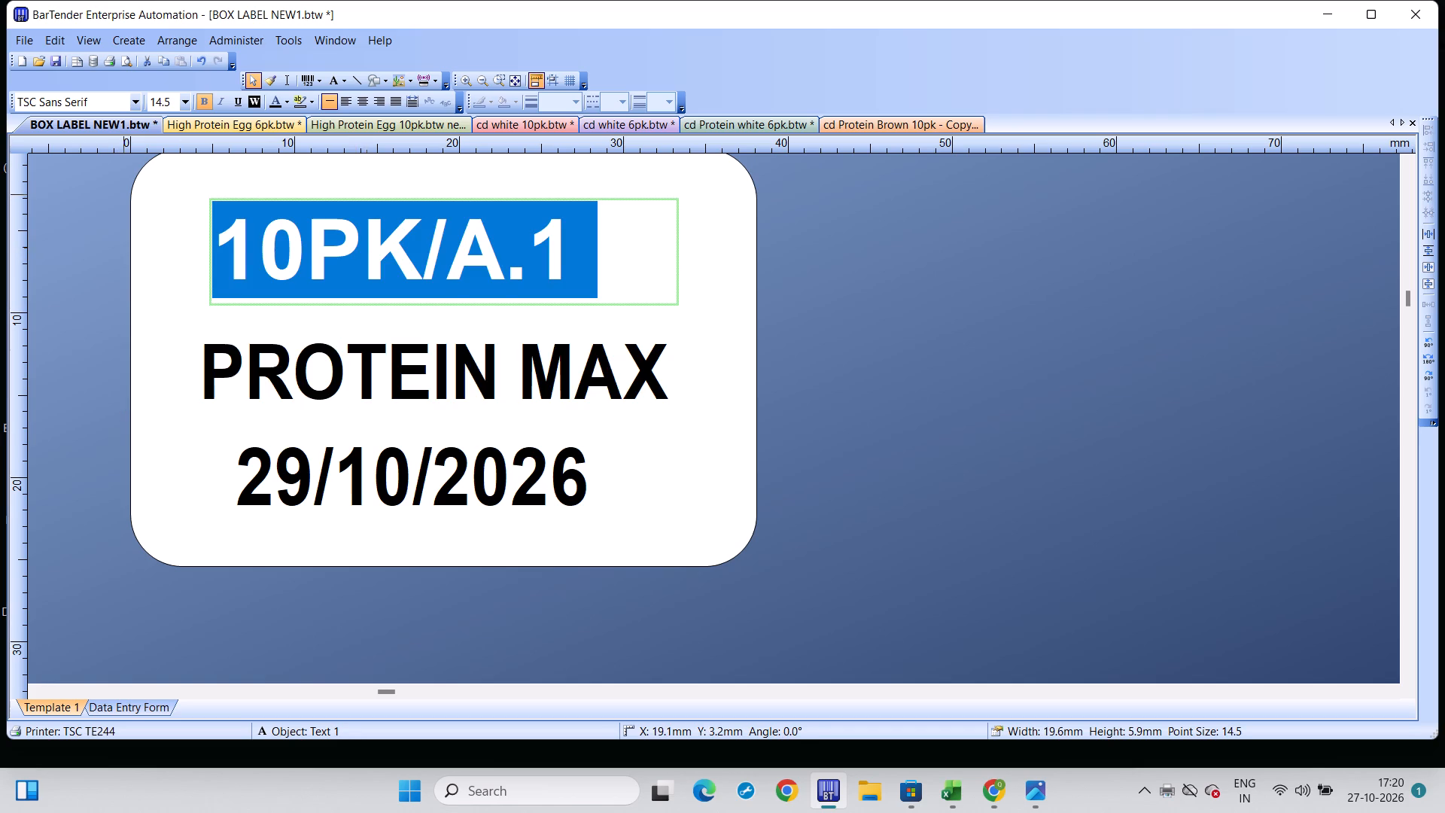
{"action": "left_click", "coordinate": [307, 241]}
{"action": "key", "text": "BackSpace"}
{"action": "key", "text": "BackSpace"}
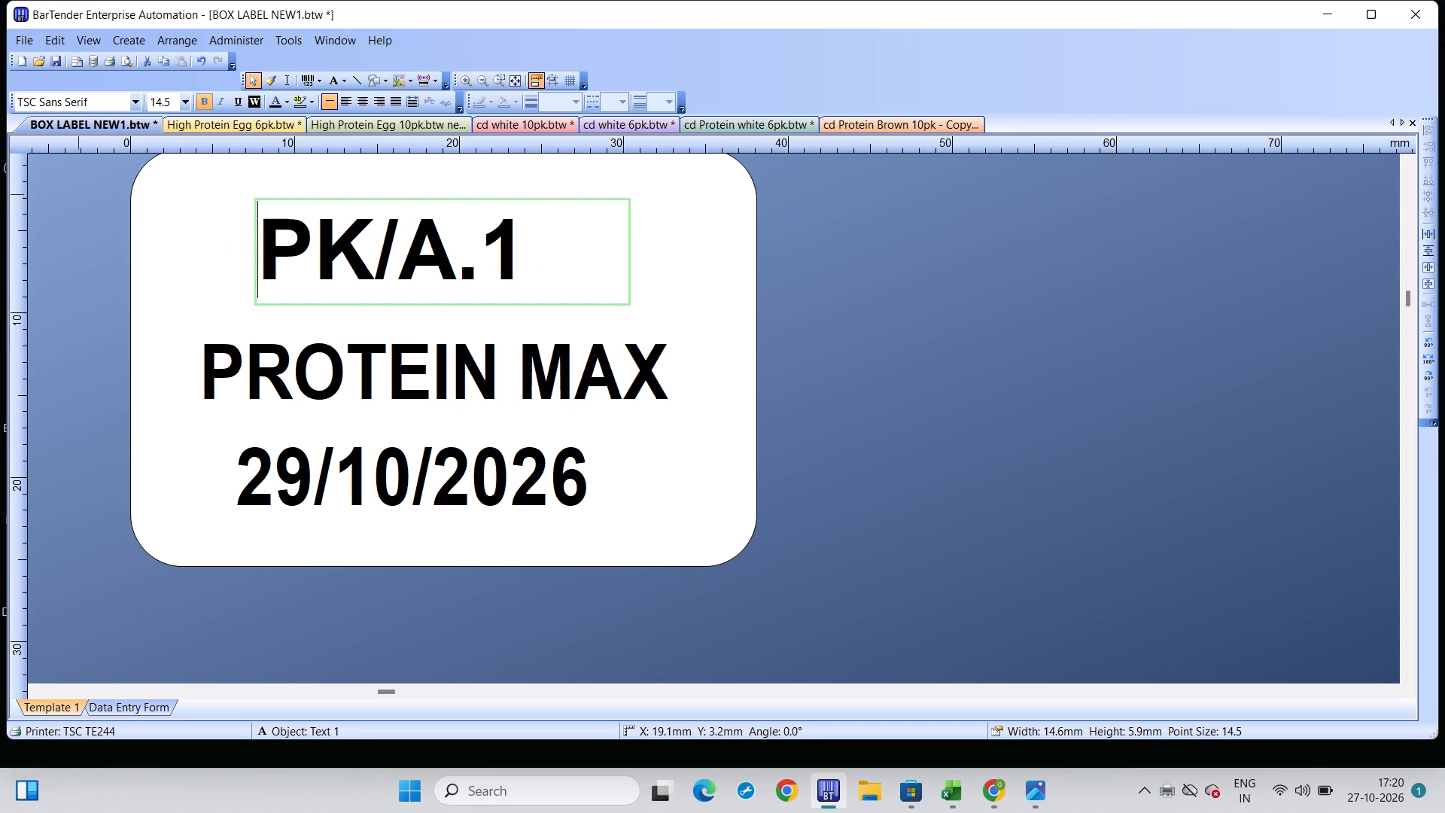
{"action": "type", "text": "06"}
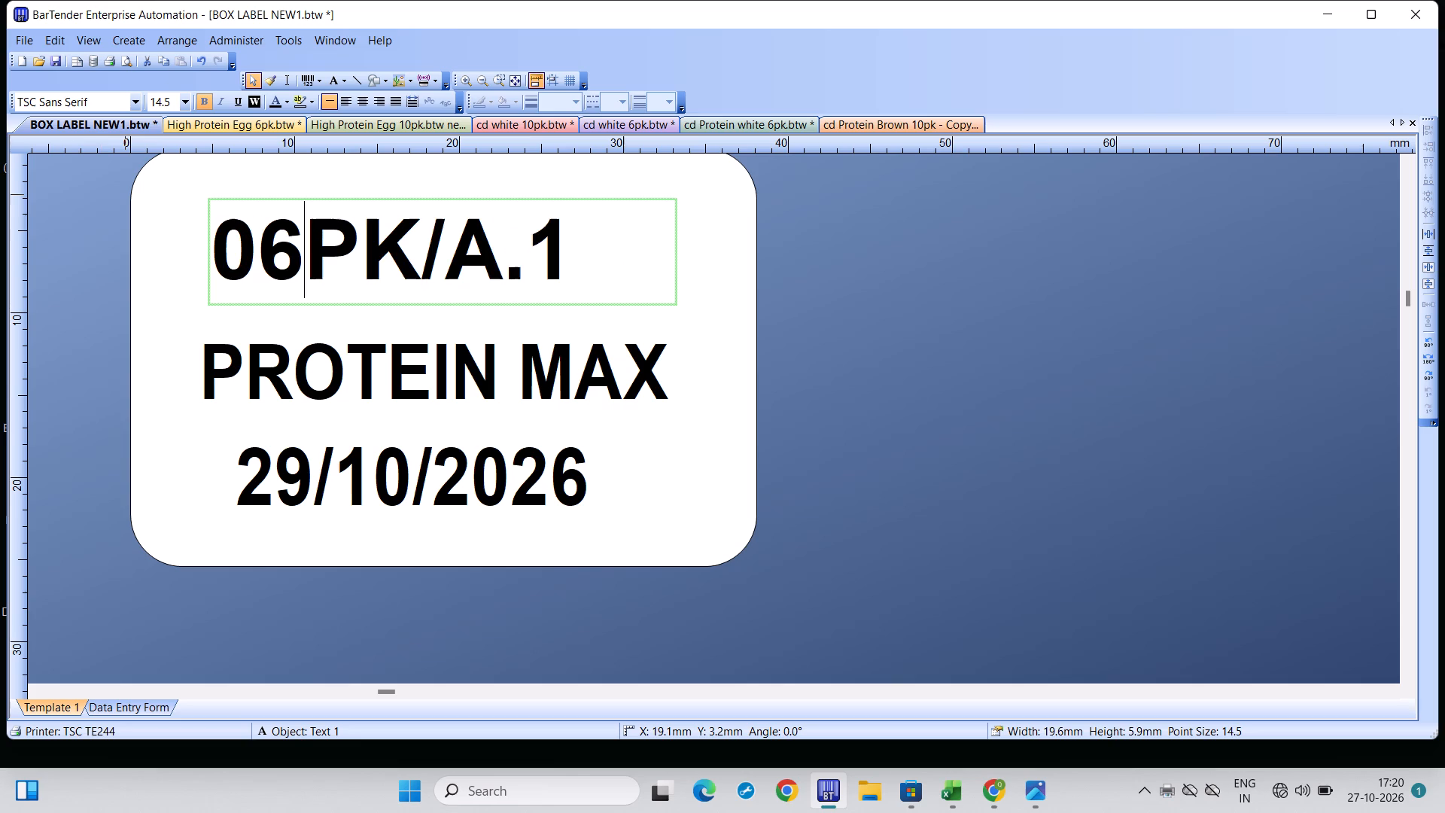
Print 3 copies of the 06PK/A.1 PROTEIN MAX box label on the TSC TE244 printer.
{"action": "key", "text": "ctrl+p"}
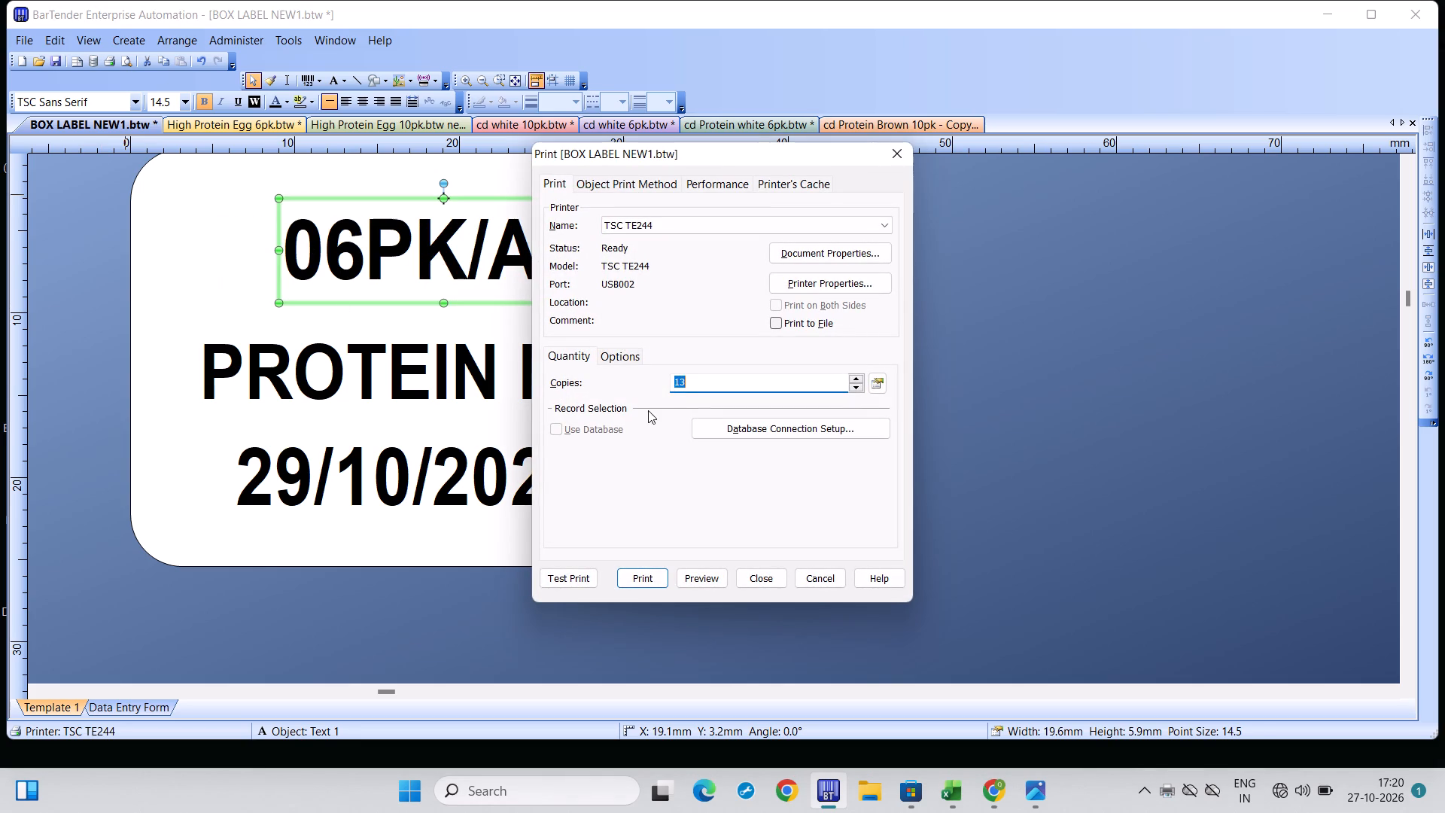
{"action": "left_click", "coordinate": [700, 379]}
{"action": "key", "text": "BackSpace"}
{"action": "key", "text": "BackSpace"}
{"action": "key", "text": "3"}
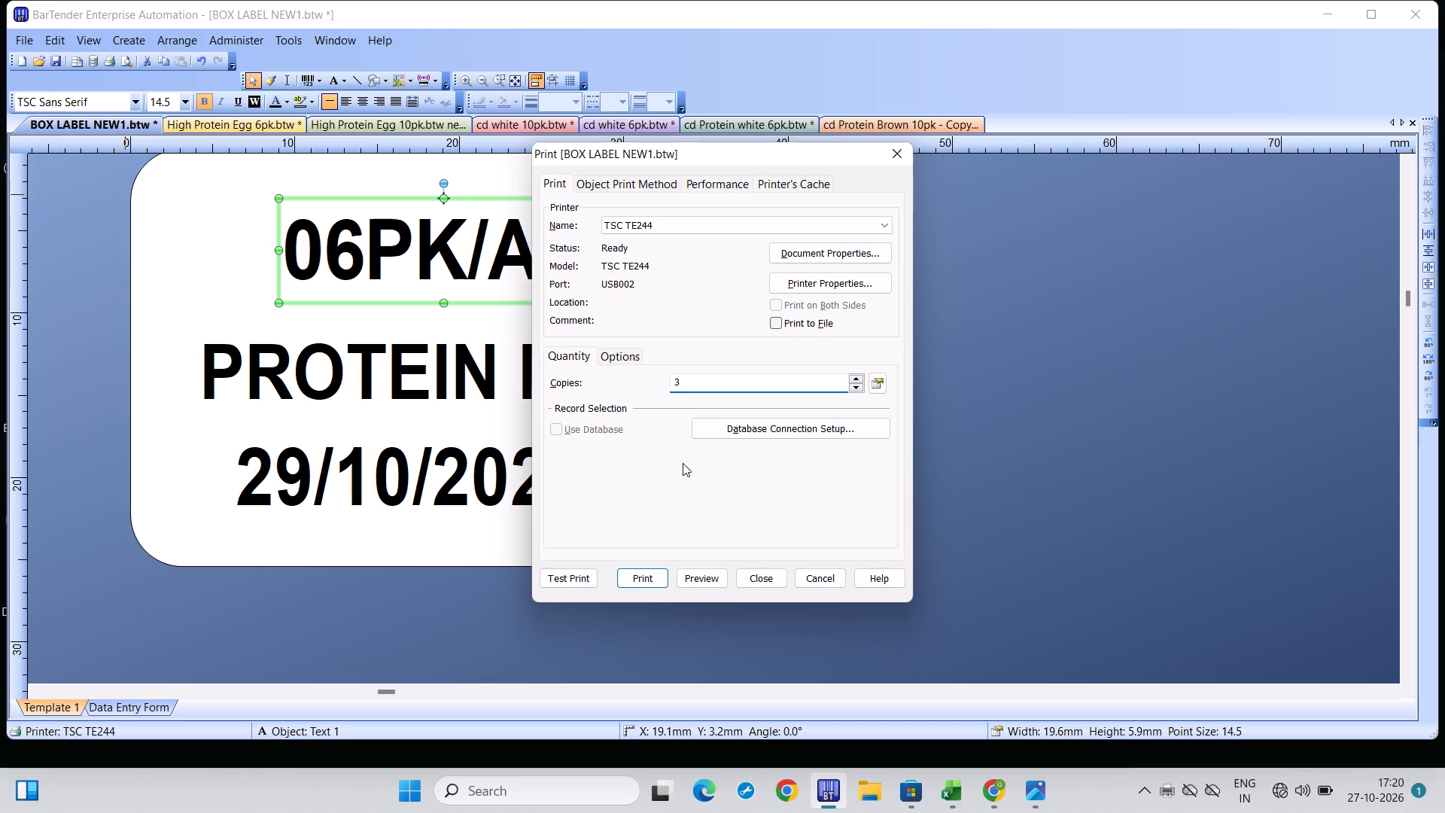
{"action": "left_click", "coordinate": [639, 583]}
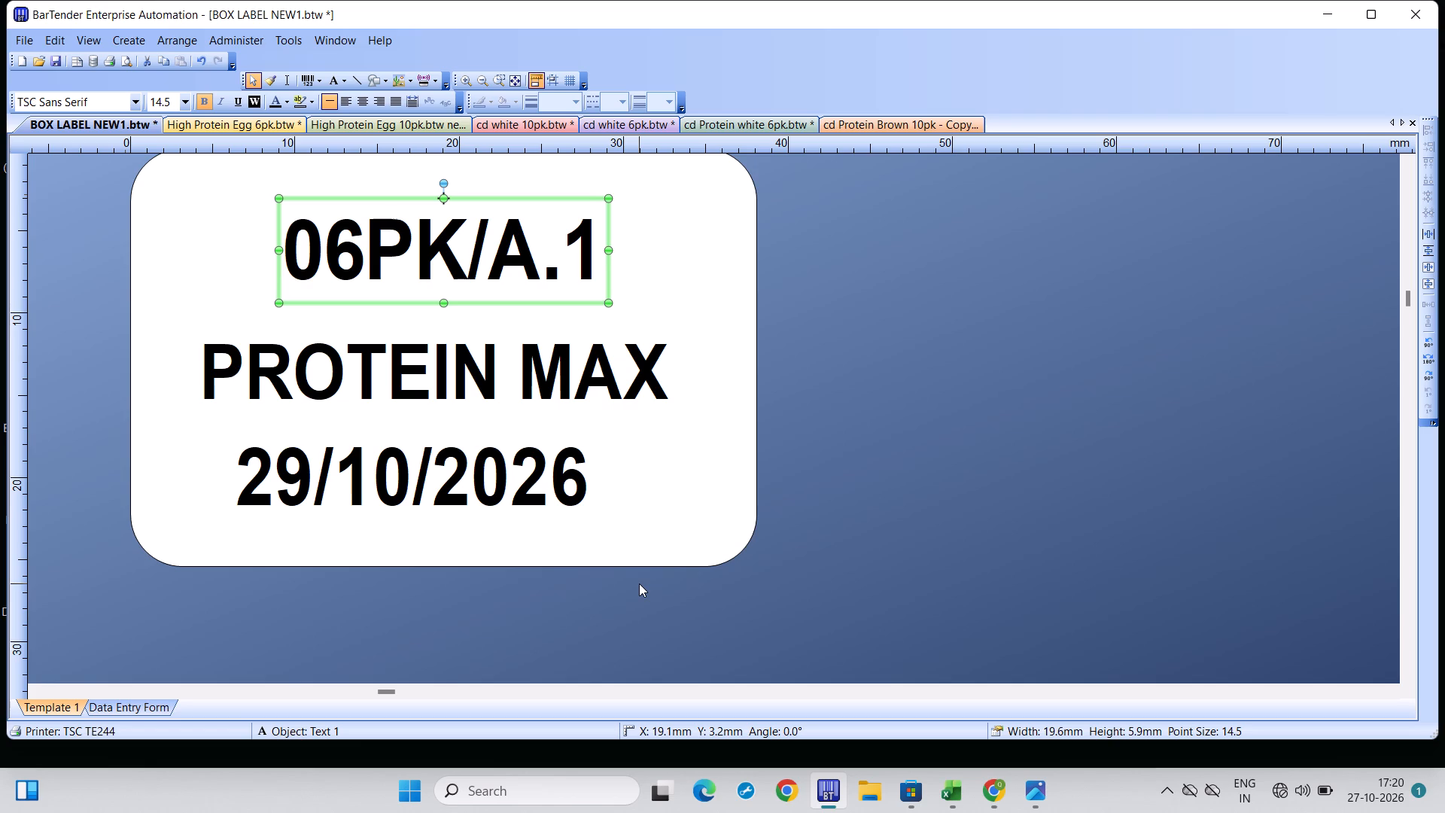
Open the print settings for the 06PK/A.1 PROTEIN MAX box label dated 29/10/2026.
{"action": "key", "text": "ctrl+p"}
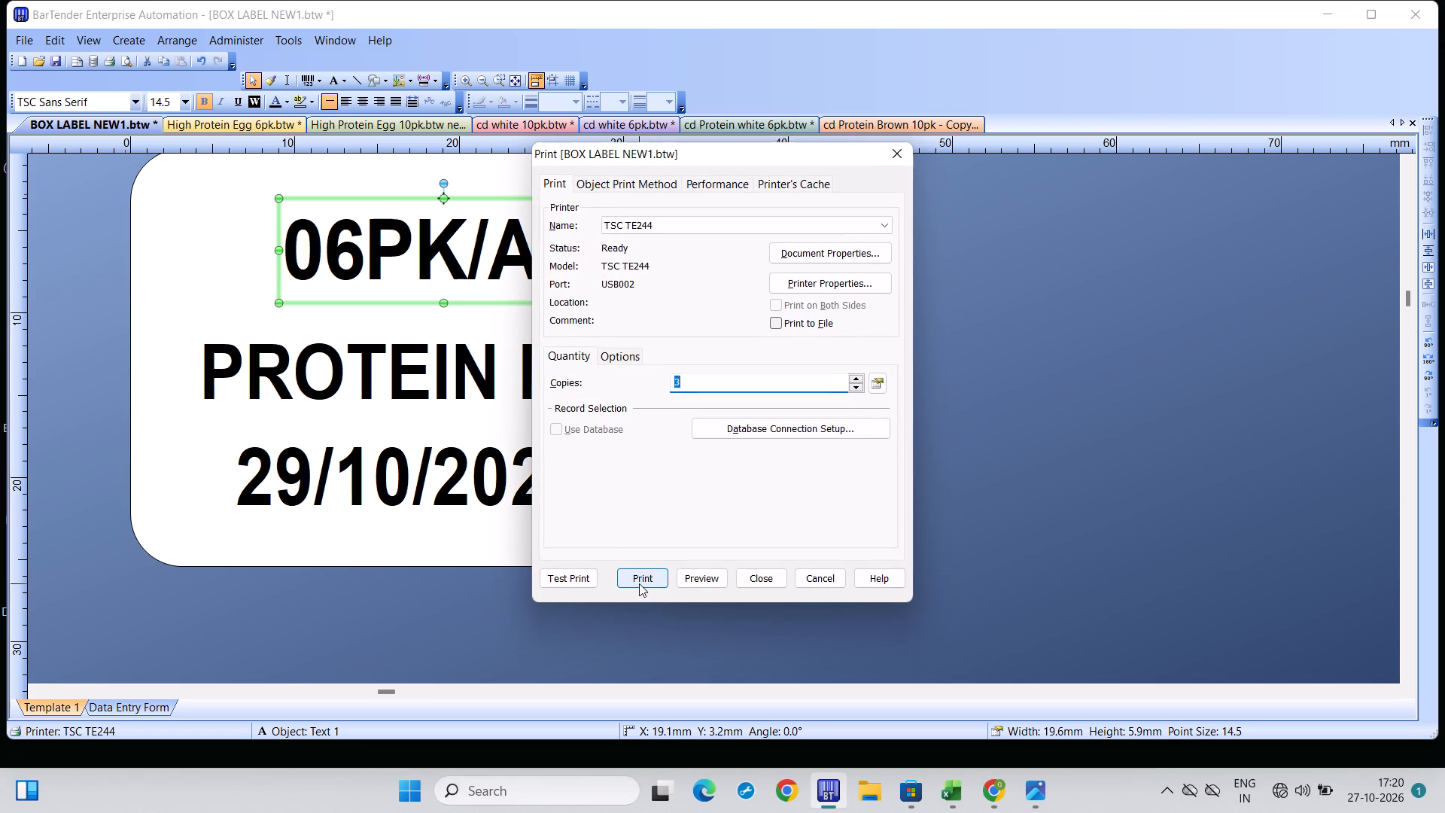
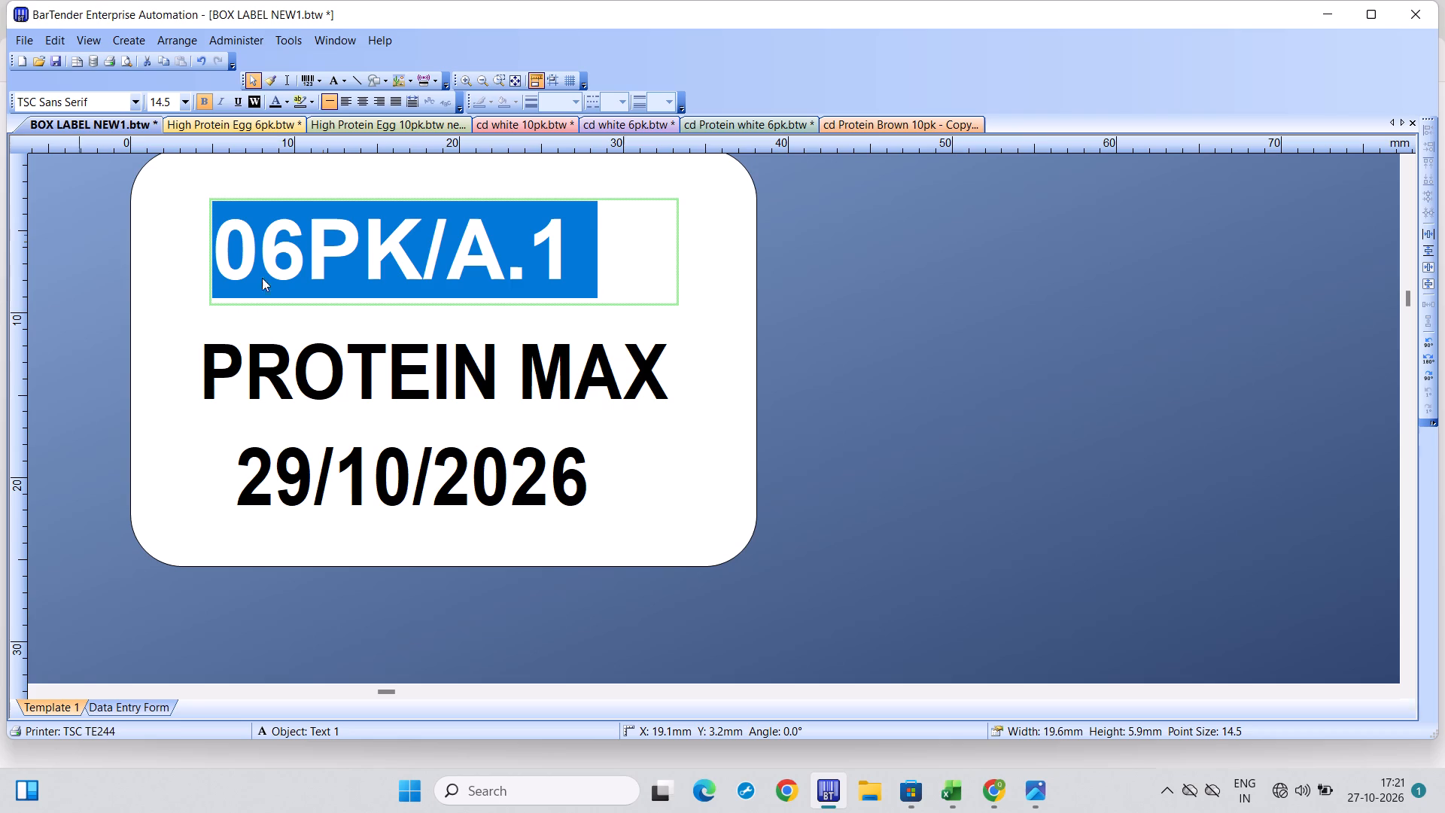
Remove the leading zero from the pack size on the box label's top line so it reads 6PK/A.1.
{"action": "left_click", "coordinate": [253, 255]}
{"action": "key", "text": "BackSpace"}
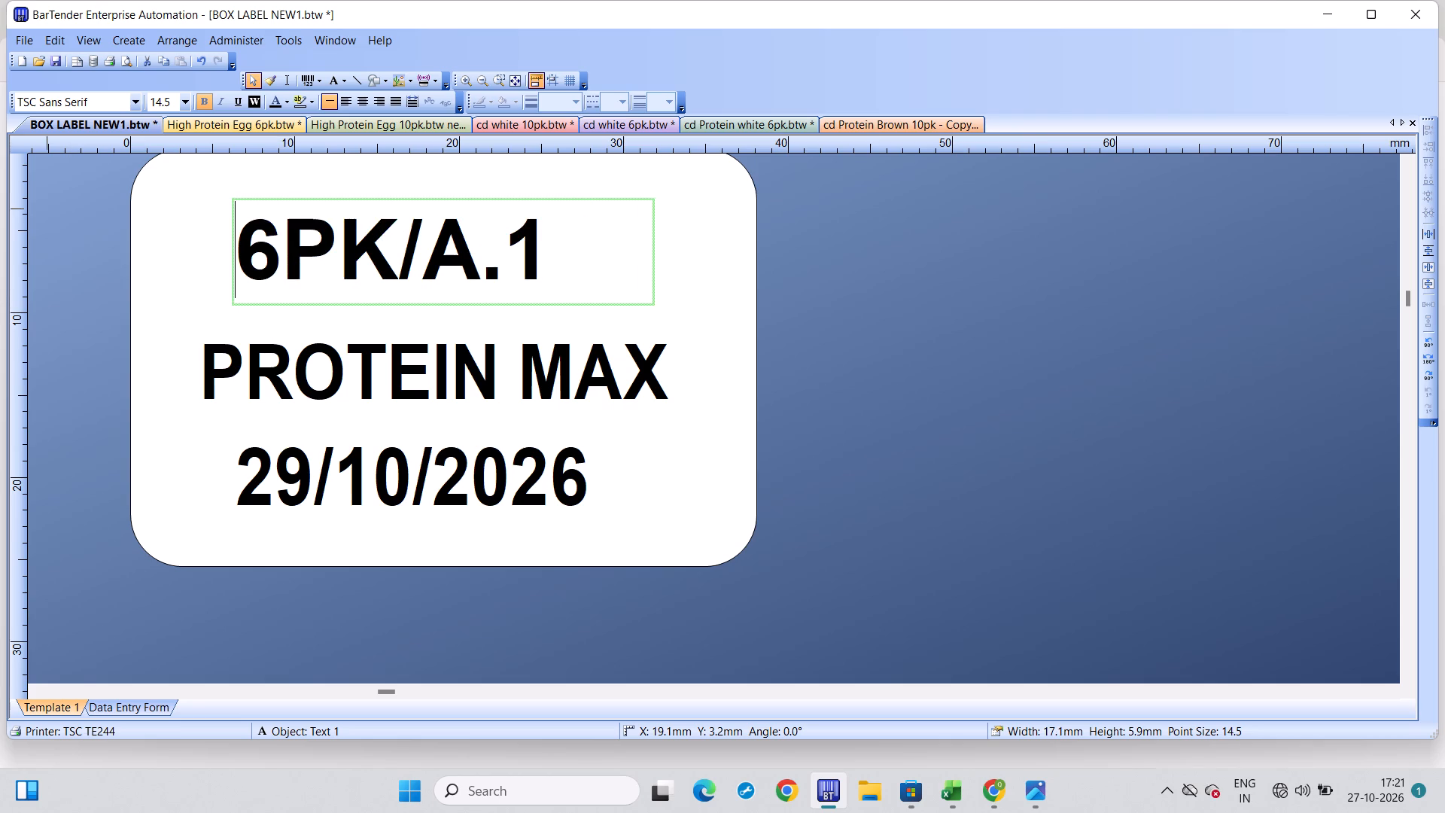
Replace the product name on the box label's middle line with ORANGE YOLK.
{"action": "left_click", "coordinate": [500, 376]}
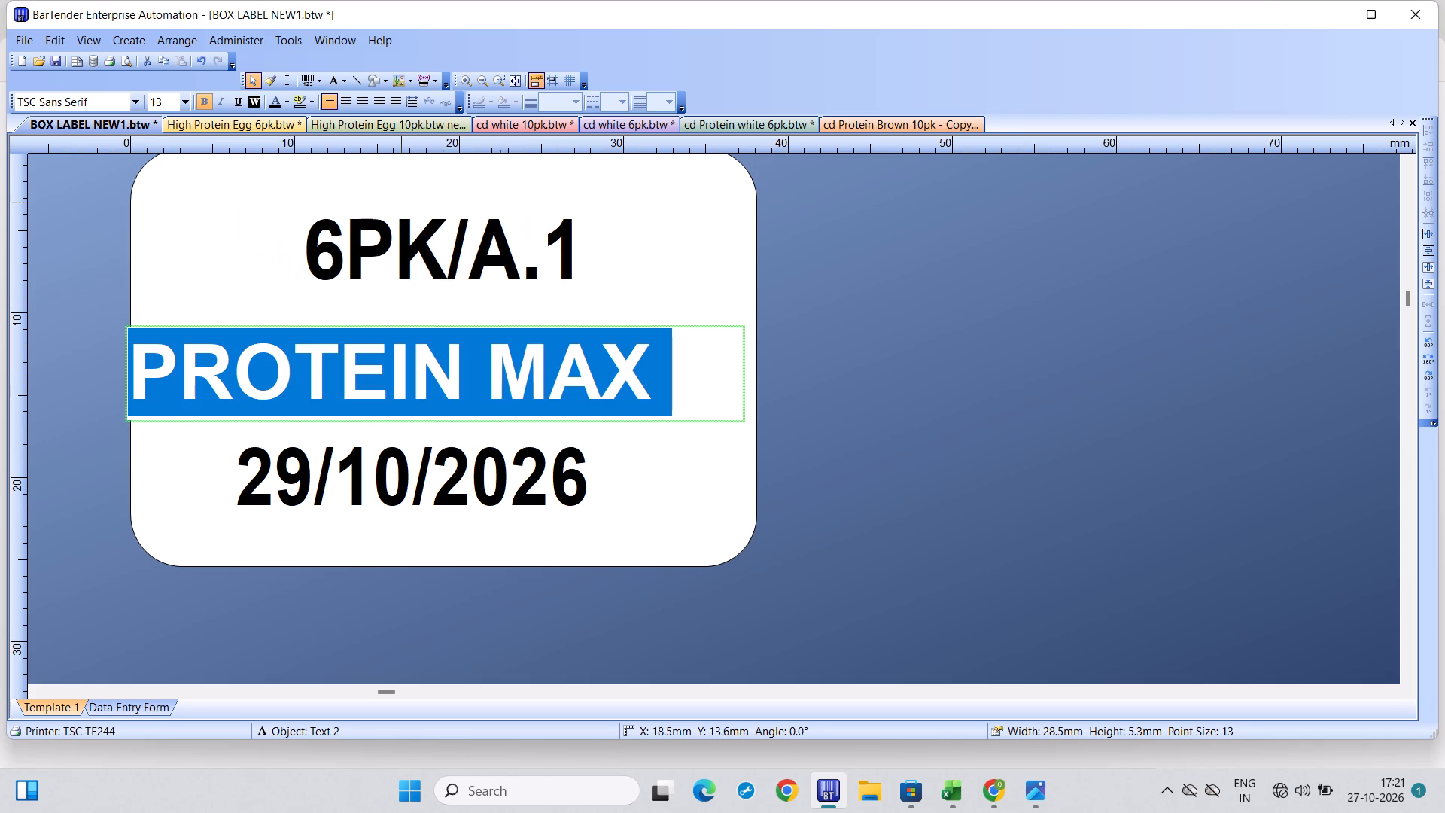
{"action": "left_click", "coordinate": [467, 376]}
{"action": "key", "text": "BackSpace"}
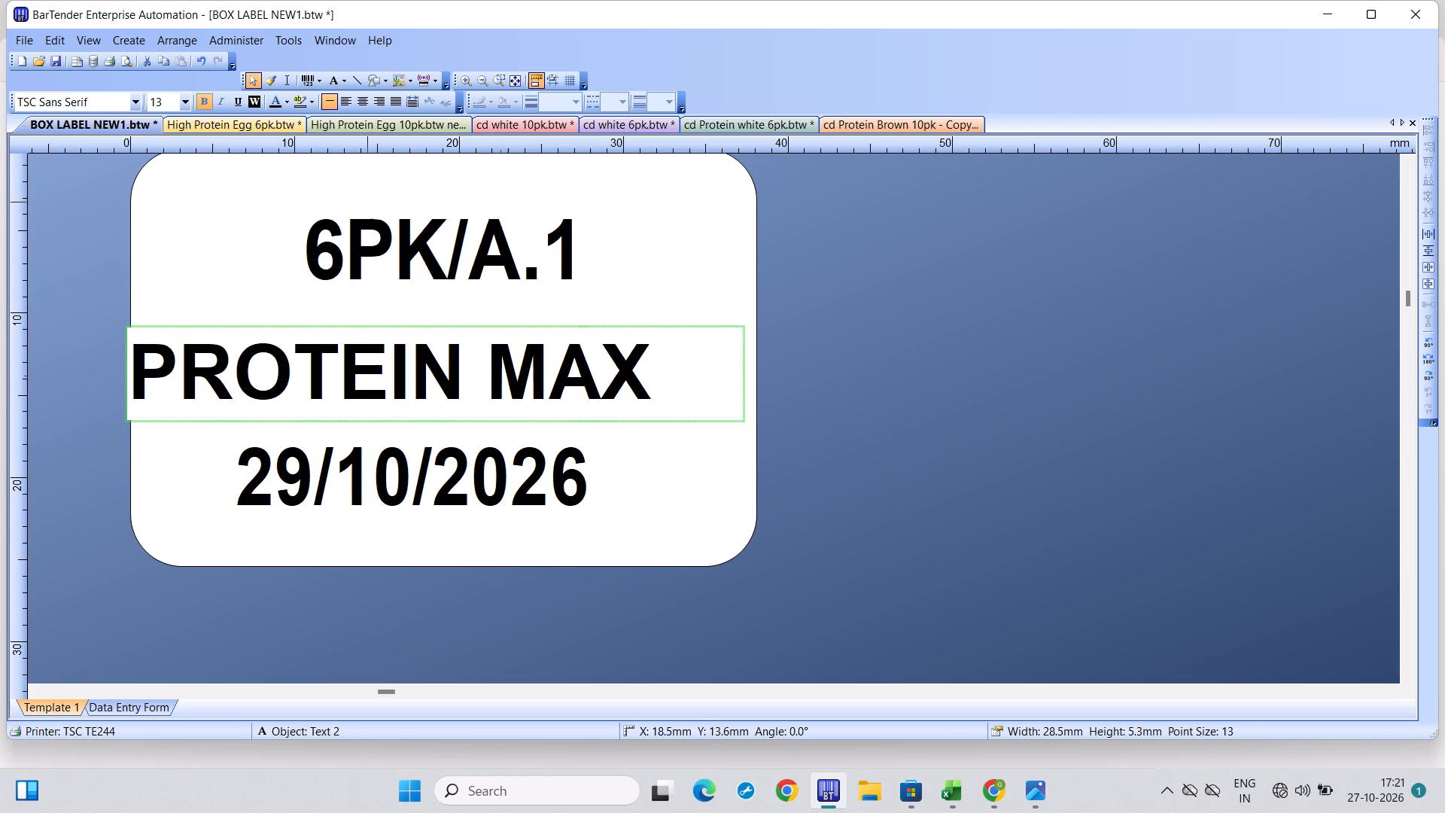
{"action": "key", "text": "BackSpace"}
{"action": "key", "text": "BackSpace"}
{"action": "key", "text": "BackSpace"}
{"action": "key", "text": "BackSpace"}
{"action": "key", "text": "BackSpace"}
{"action": "key", "text": "BackSpace"}
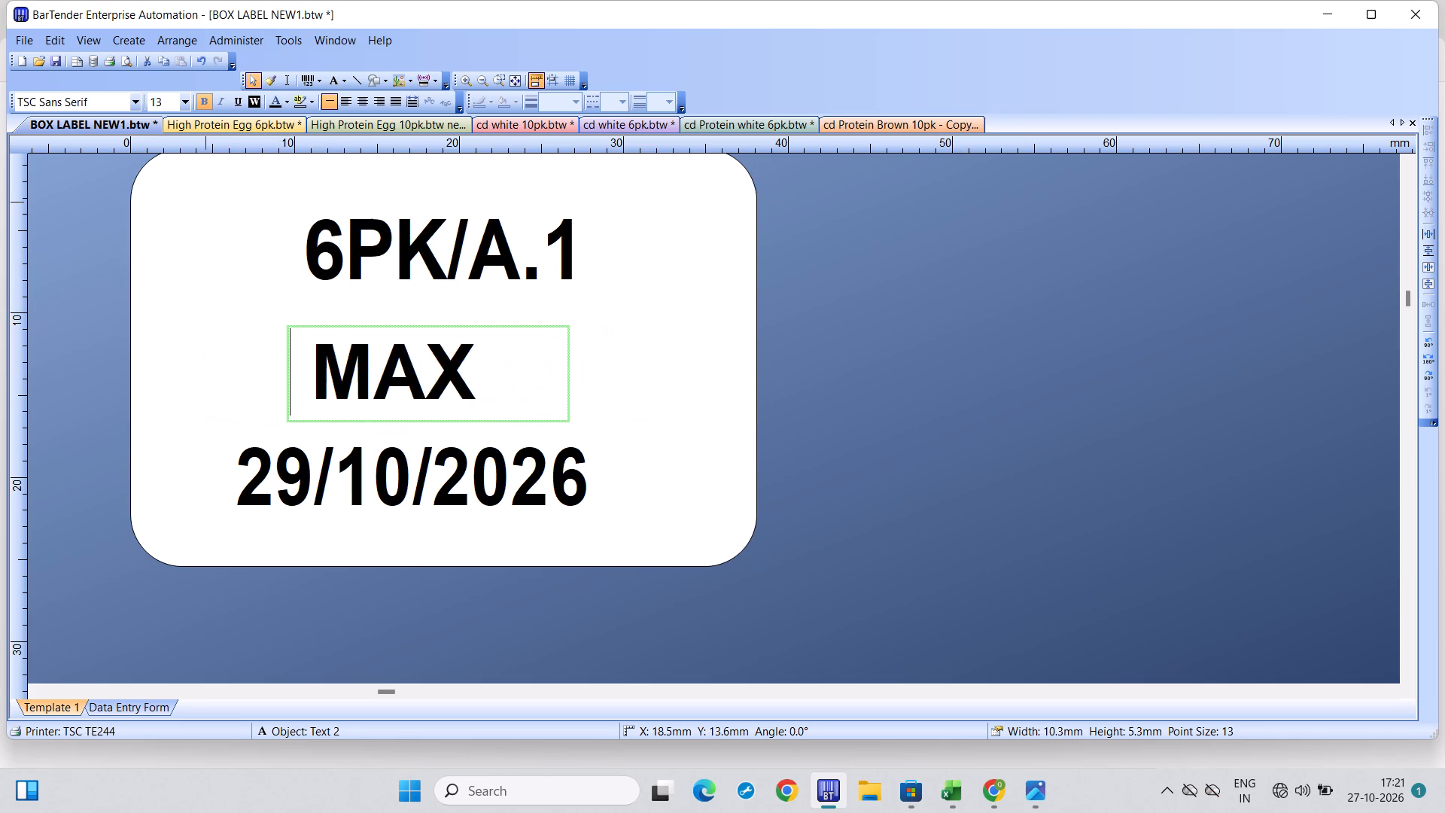
{"action": "type", "text": "ORANGE"}
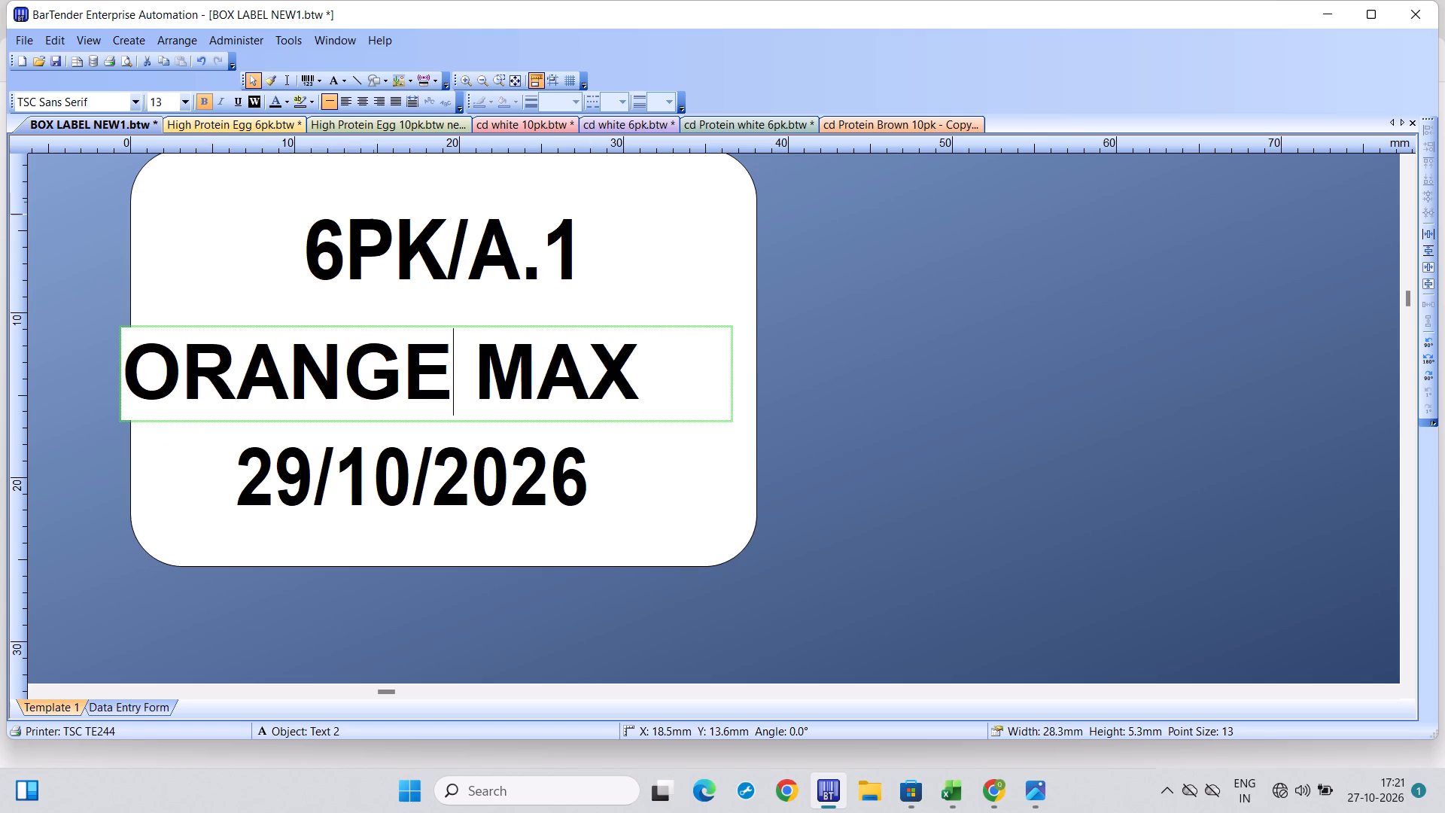
{"action": "left_click", "coordinate": [633, 380]}
{"action": "key", "text": "BackSpace"}
{"action": "key", "text": "BackSpace"}
{"action": "key", "text": "BackSpace"}
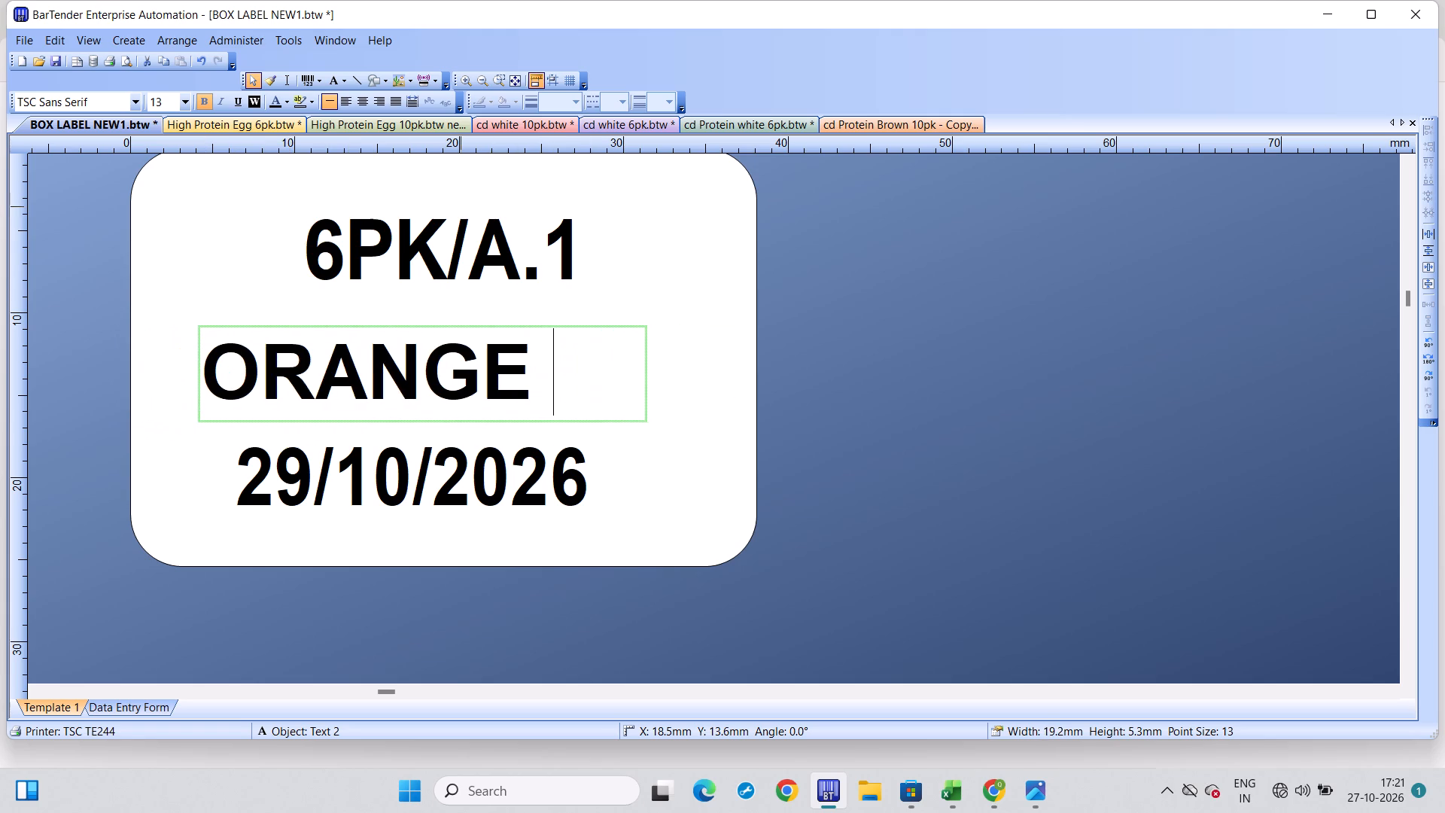
{"action": "type", "text": "YO"}
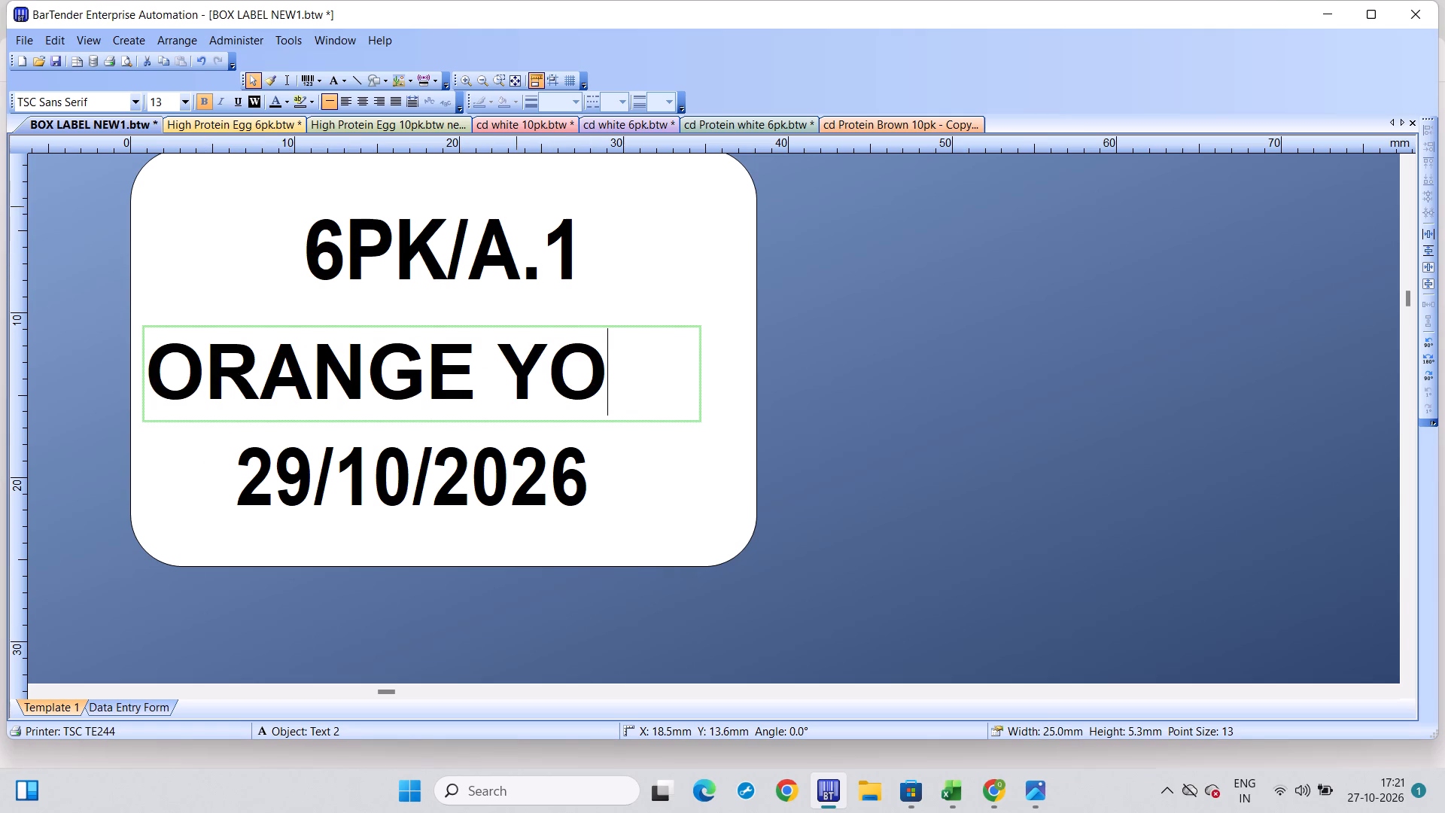
{"action": "key", "text": "l"}
{"action": "key", "text": "k"}
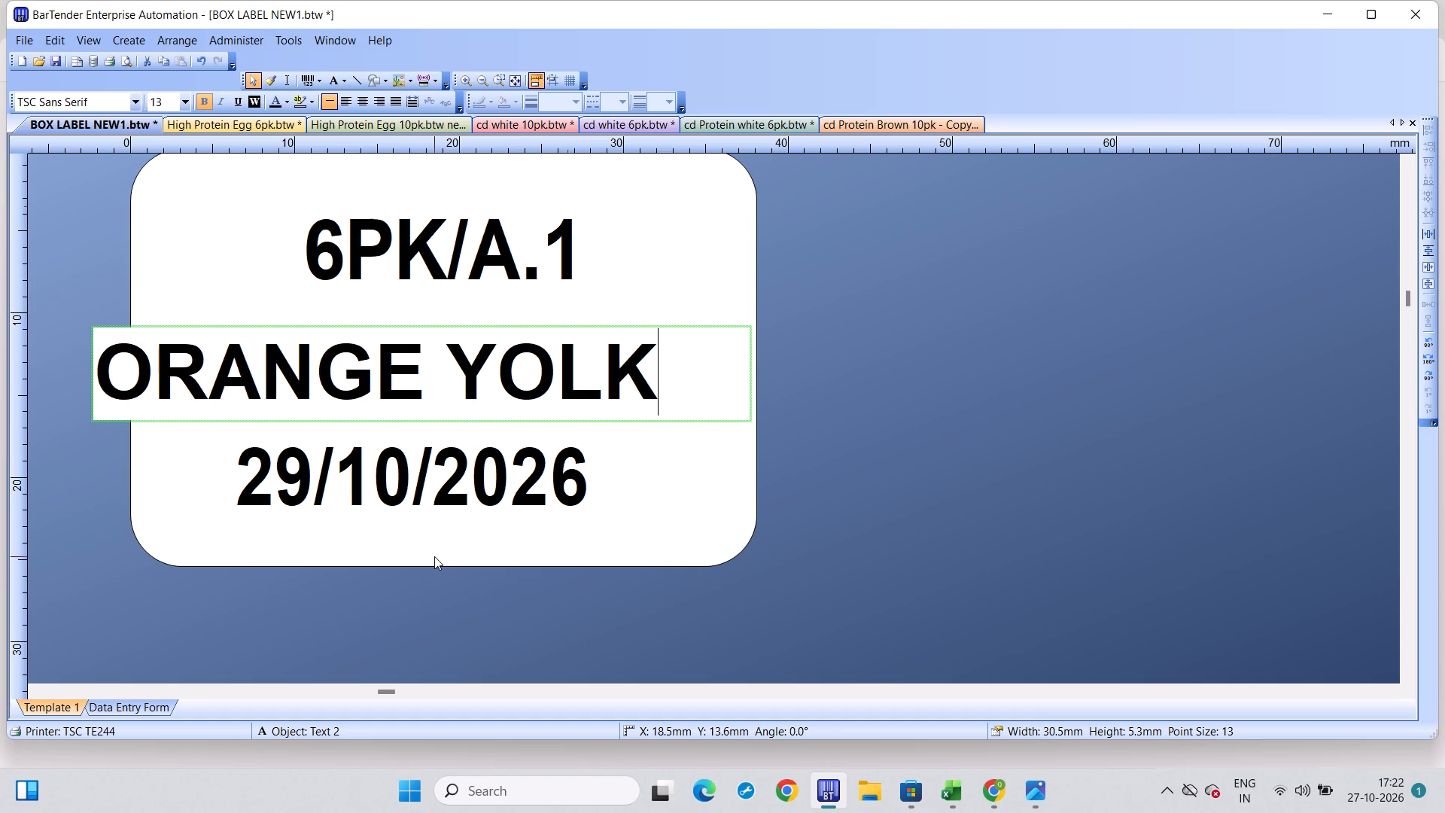
Print 7 copies of the 6PK/A.1 ORANGE YOLK box label on the TSC TE244 printer.
{"action": "key", "text": "ctrl+p"}
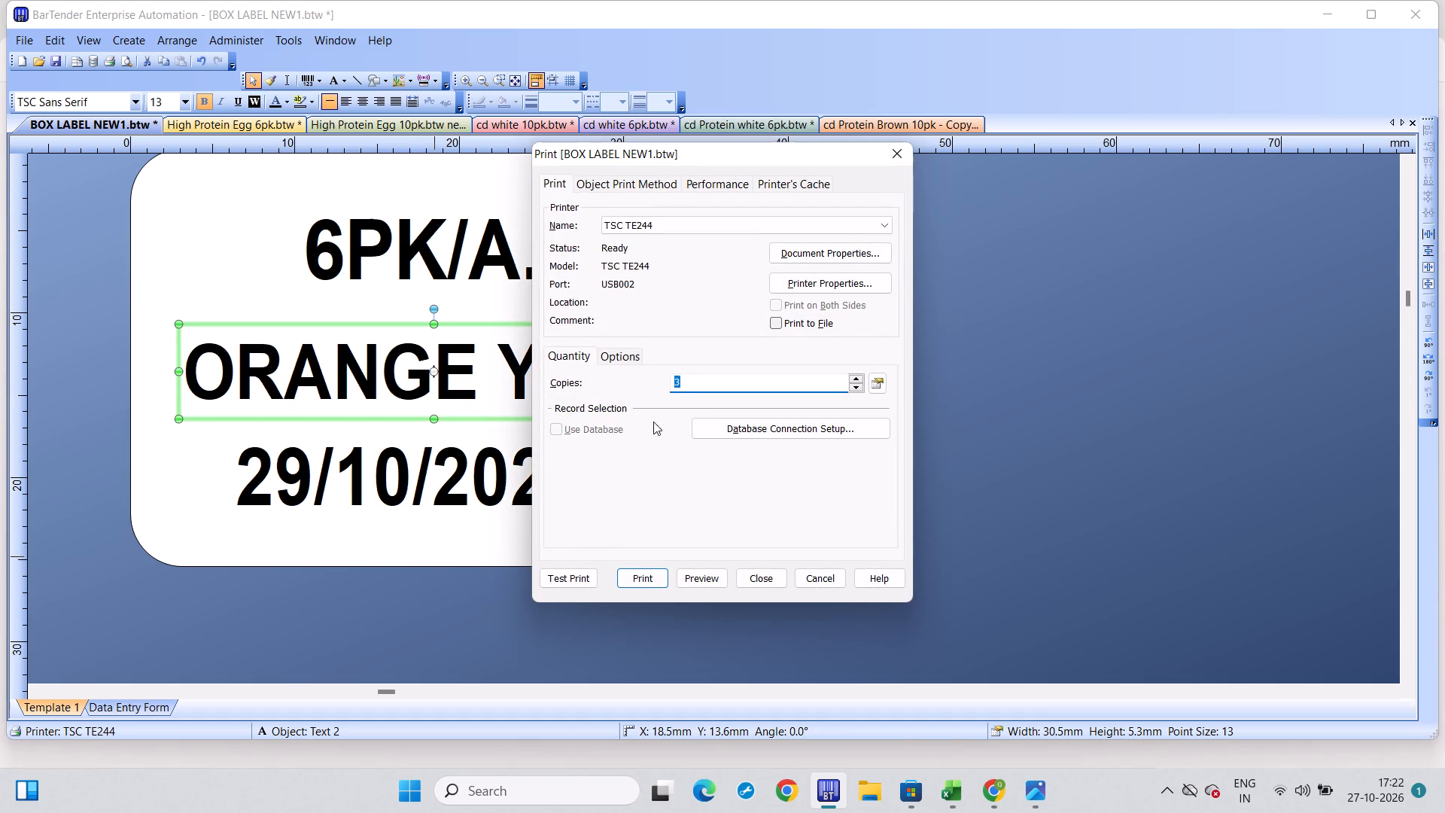
{"action": "left_click", "coordinate": [697, 376]}
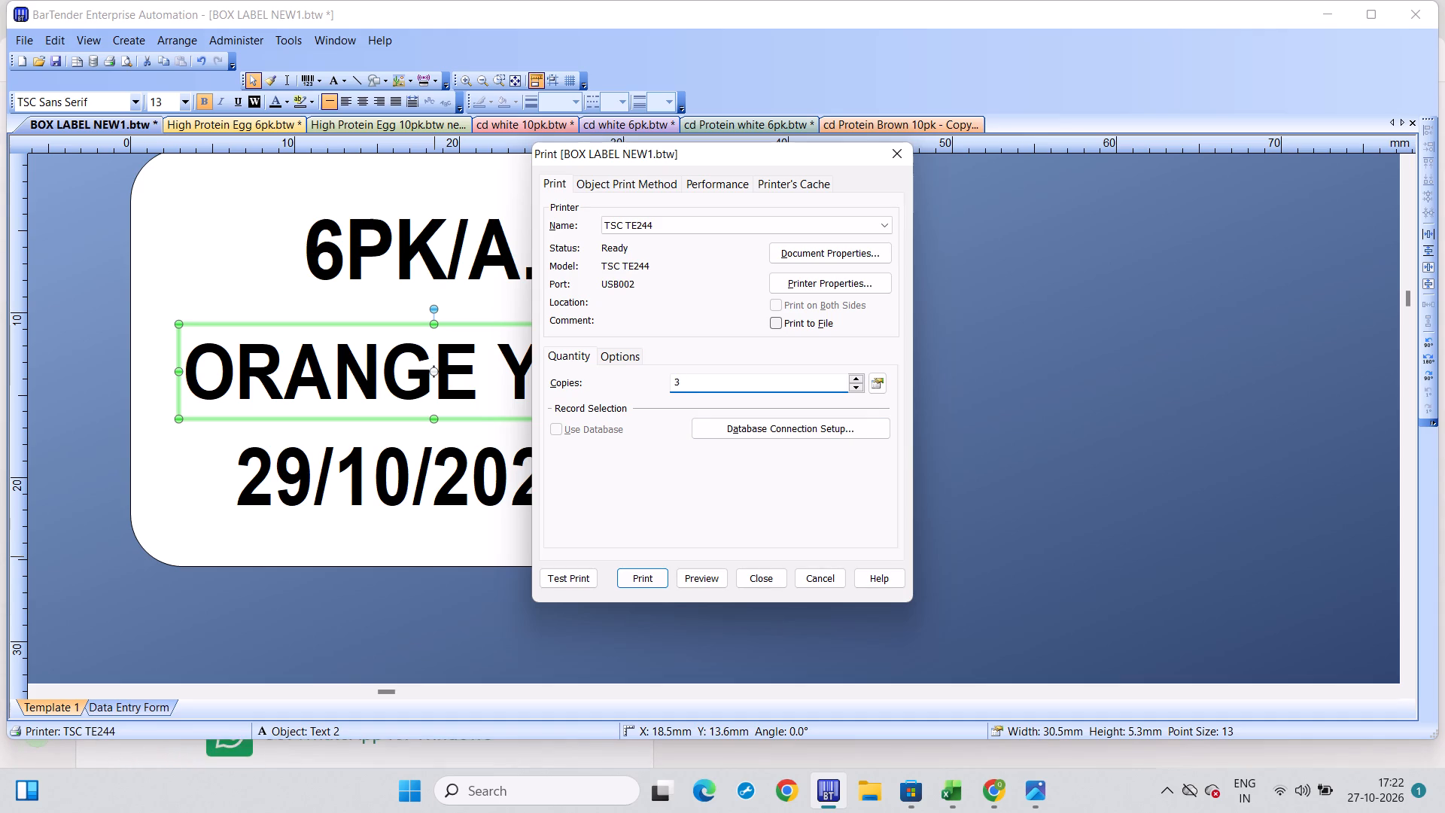
{"action": "key", "text": "BackSpace"}
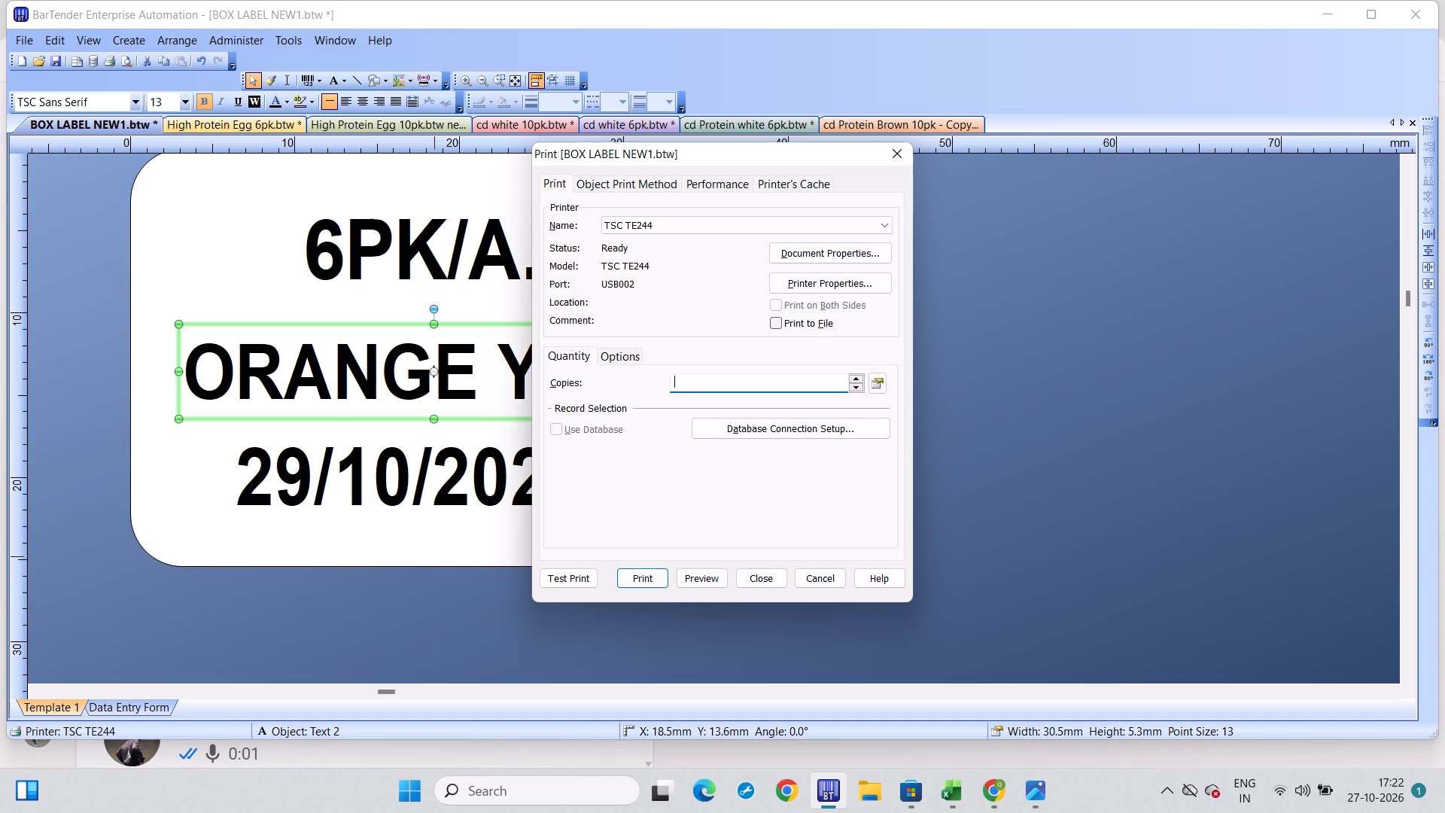
{"action": "key", "text": "6"}
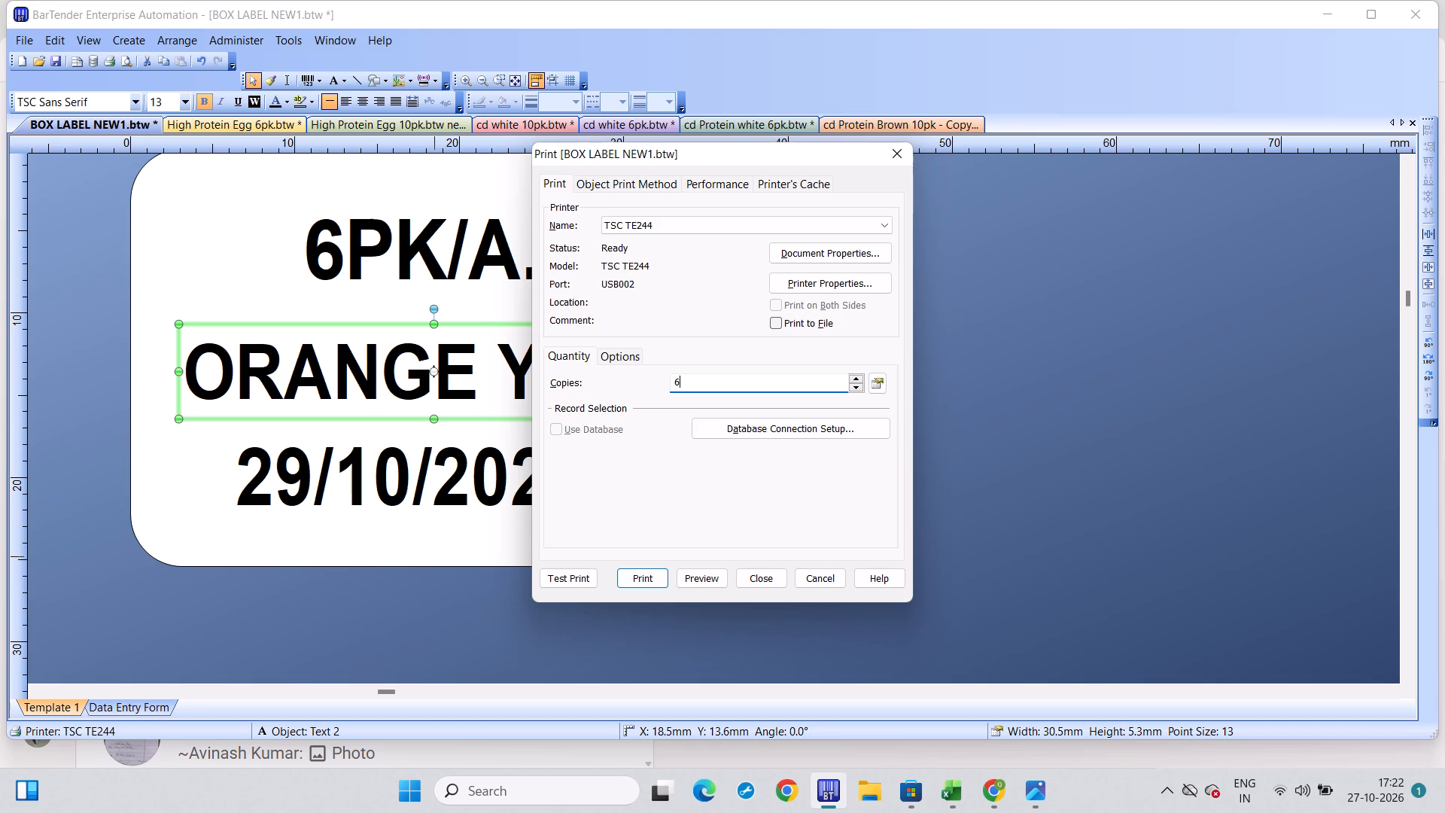
{"action": "key", "text": "BackSpace"}
{"action": "key", "text": "7"}
{"action": "left_click", "coordinate": [631, 577]}
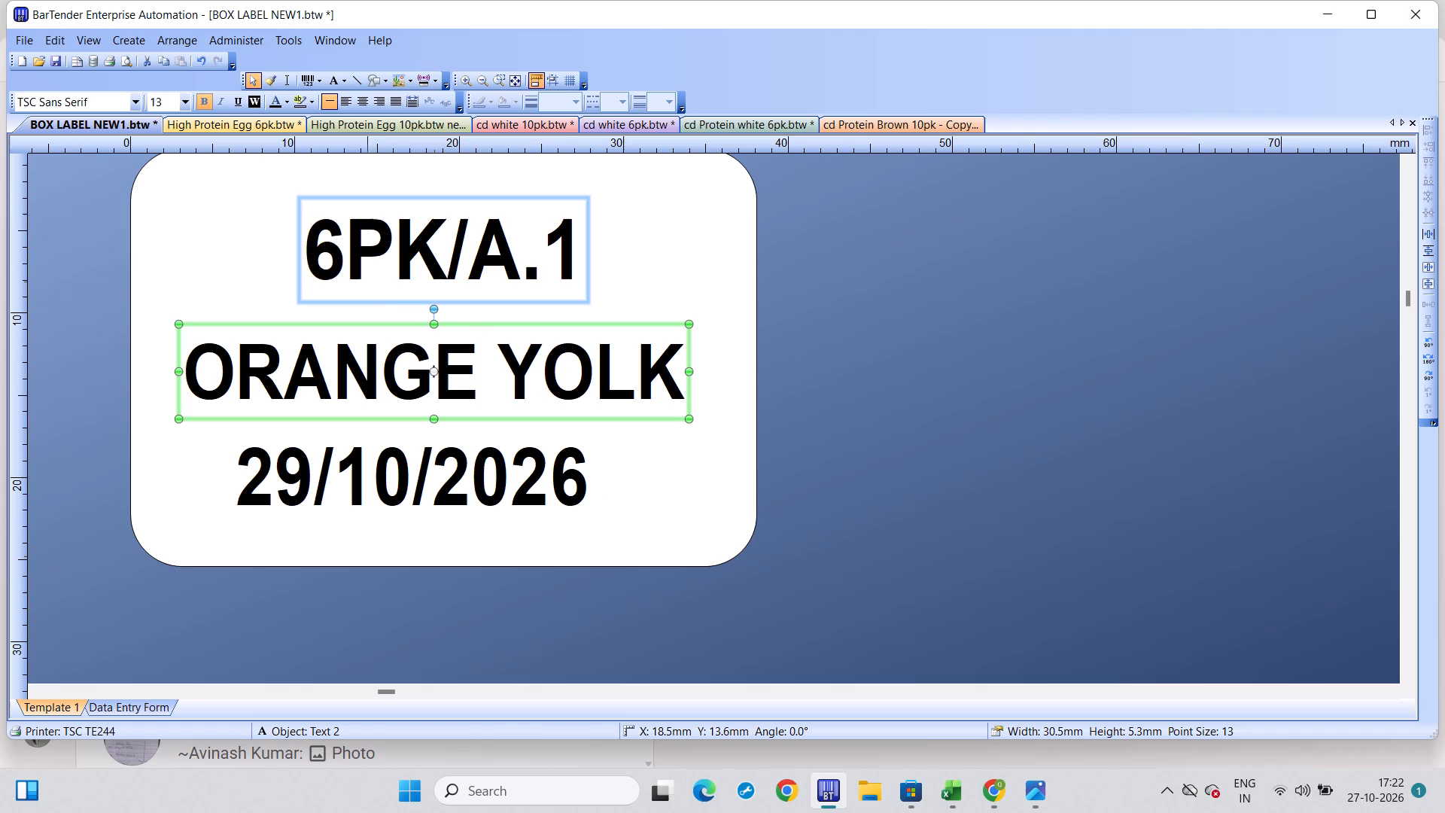
Change the pack size on the box label's top line so it reads 10PK/A.1.
{"action": "left_click", "coordinate": [342, 231]}
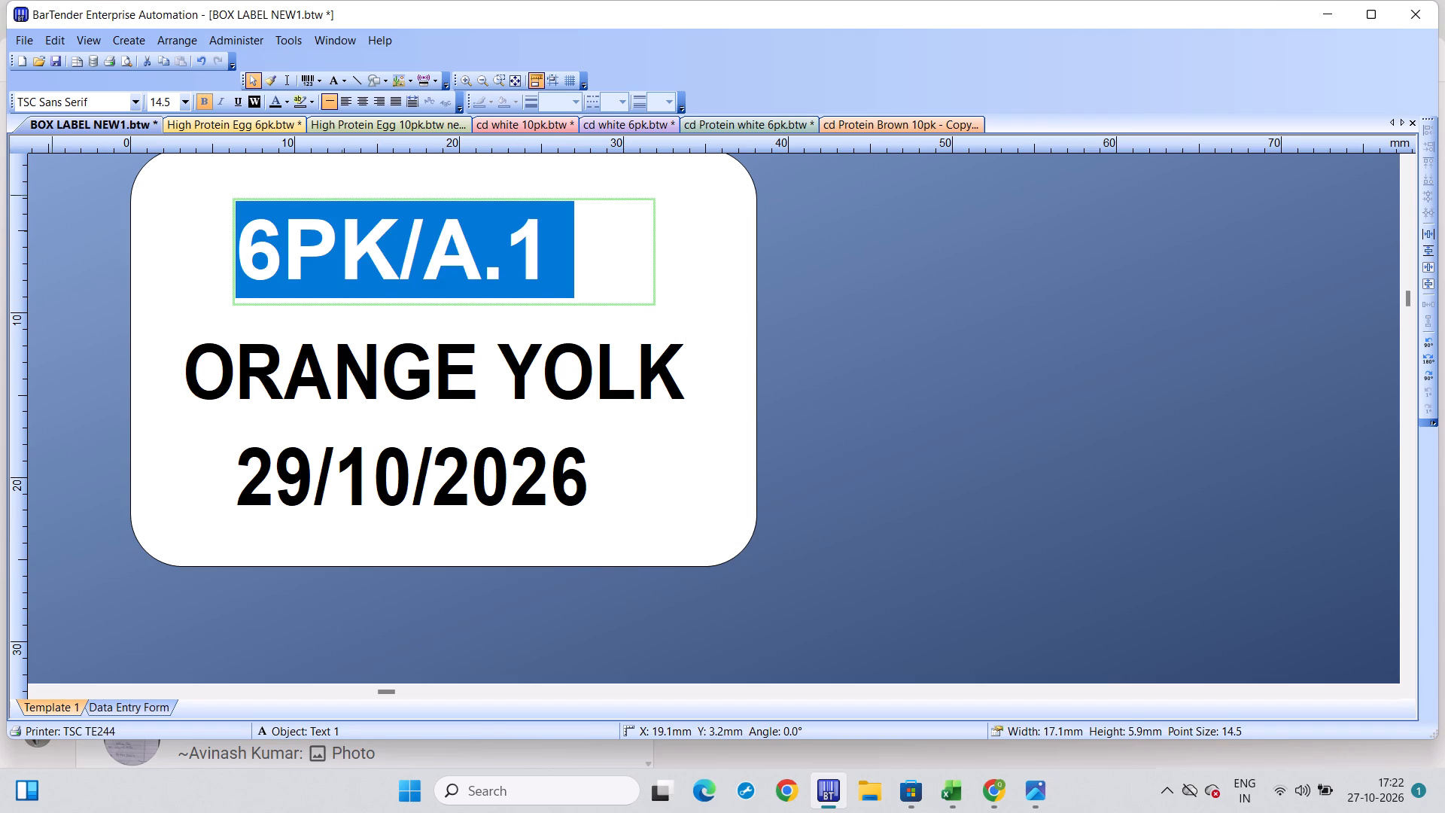
{"action": "left_click", "coordinate": [279, 234]}
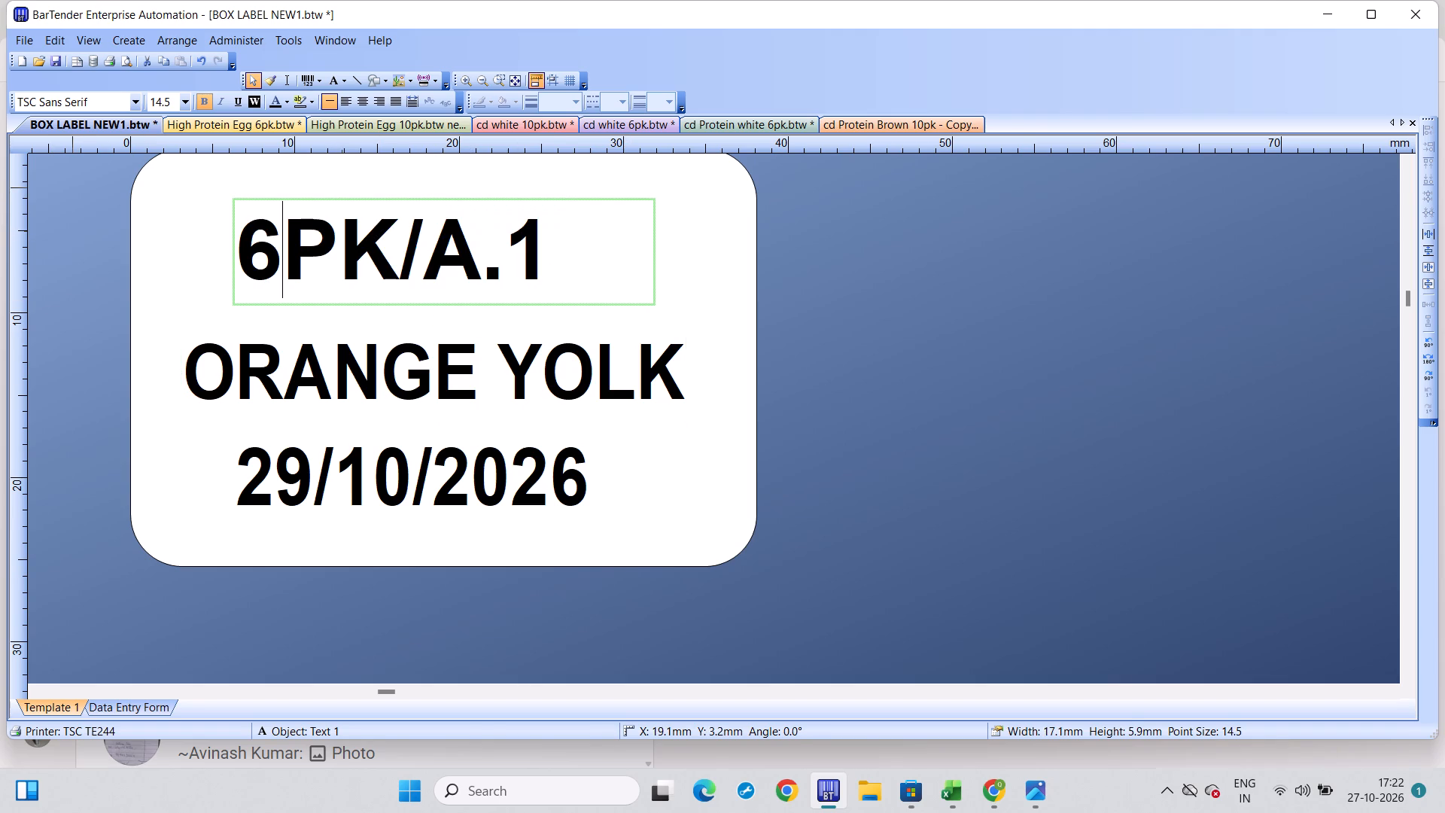
{"action": "key", "text": "BackSpace"}
{"action": "type", "text": "10"}
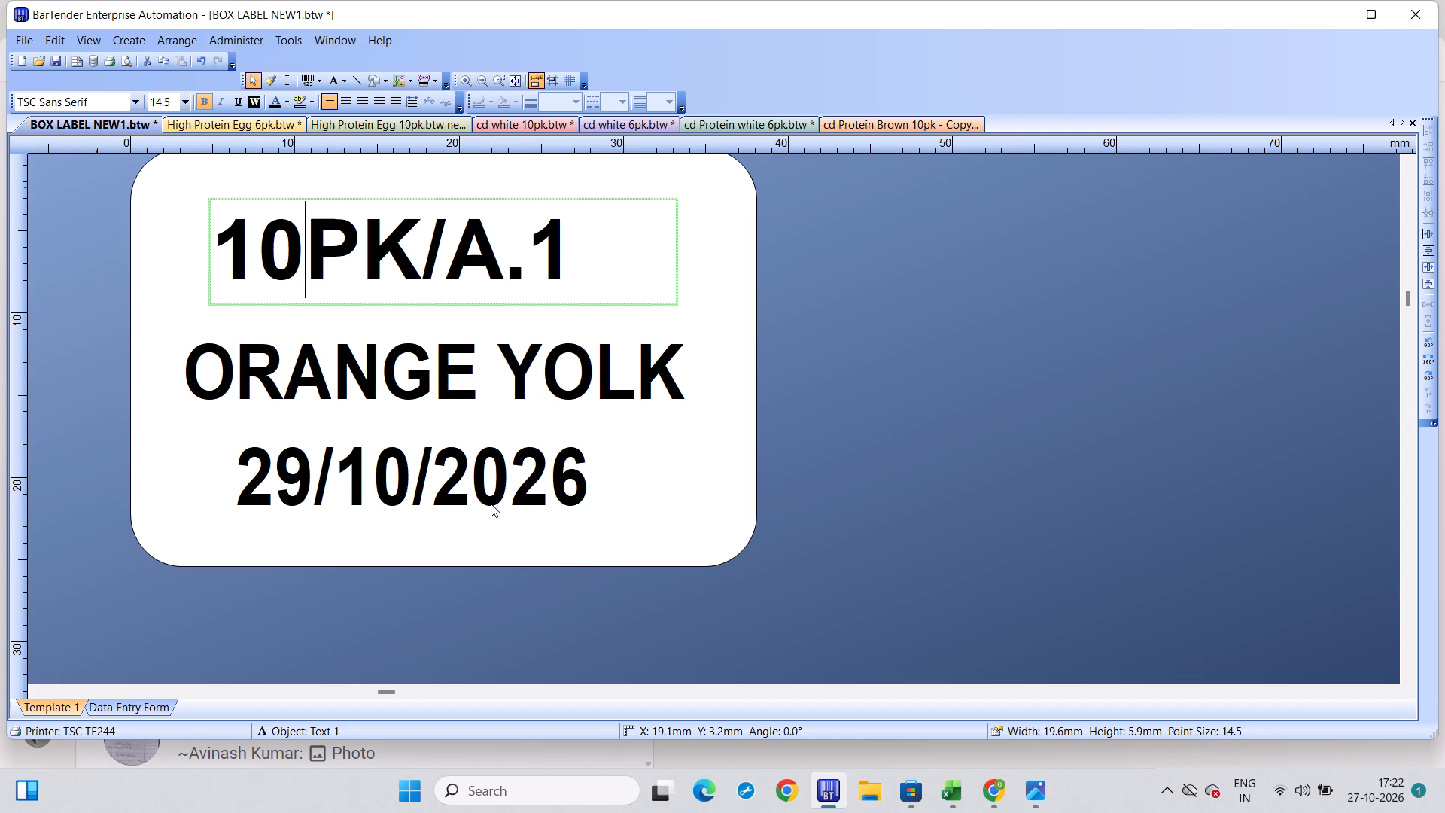
Set 110 copies for printing the 10PK/A.1 ORANGE YOLK box label on the TSC TE244 printer.
{"action": "key", "text": "ctrl+p"}
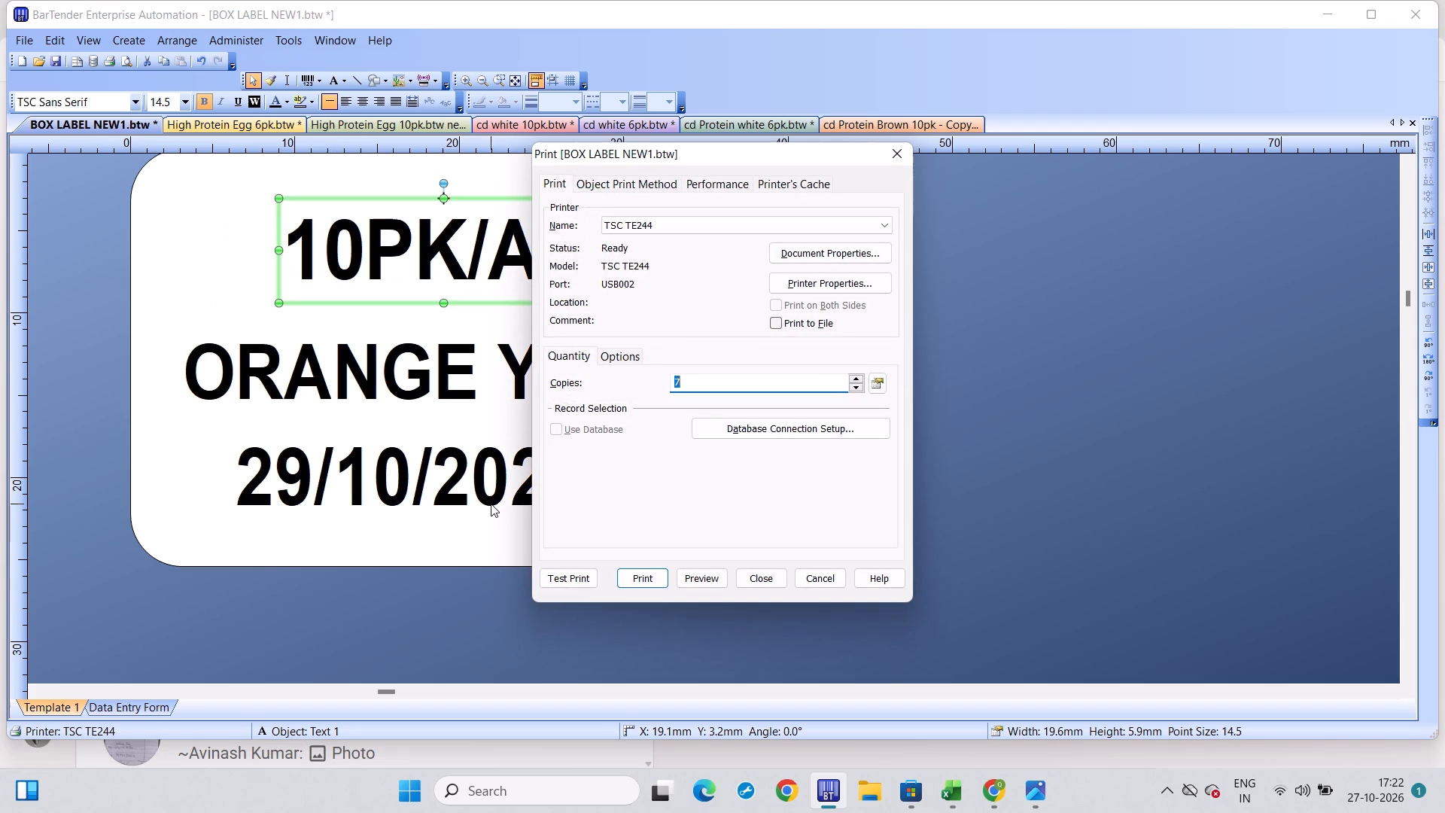
{"action": "left_click", "coordinate": [692, 380]}
{"action": "key", "text": "1"}
{"action": "key", "text": "BackSpace"}
{"action": "key", "text": "BackSpace"}
{"action": "key", "text": "BackSpace"}
{"action": "key", "text": "1"}
{"action": "type", "text": "10"}
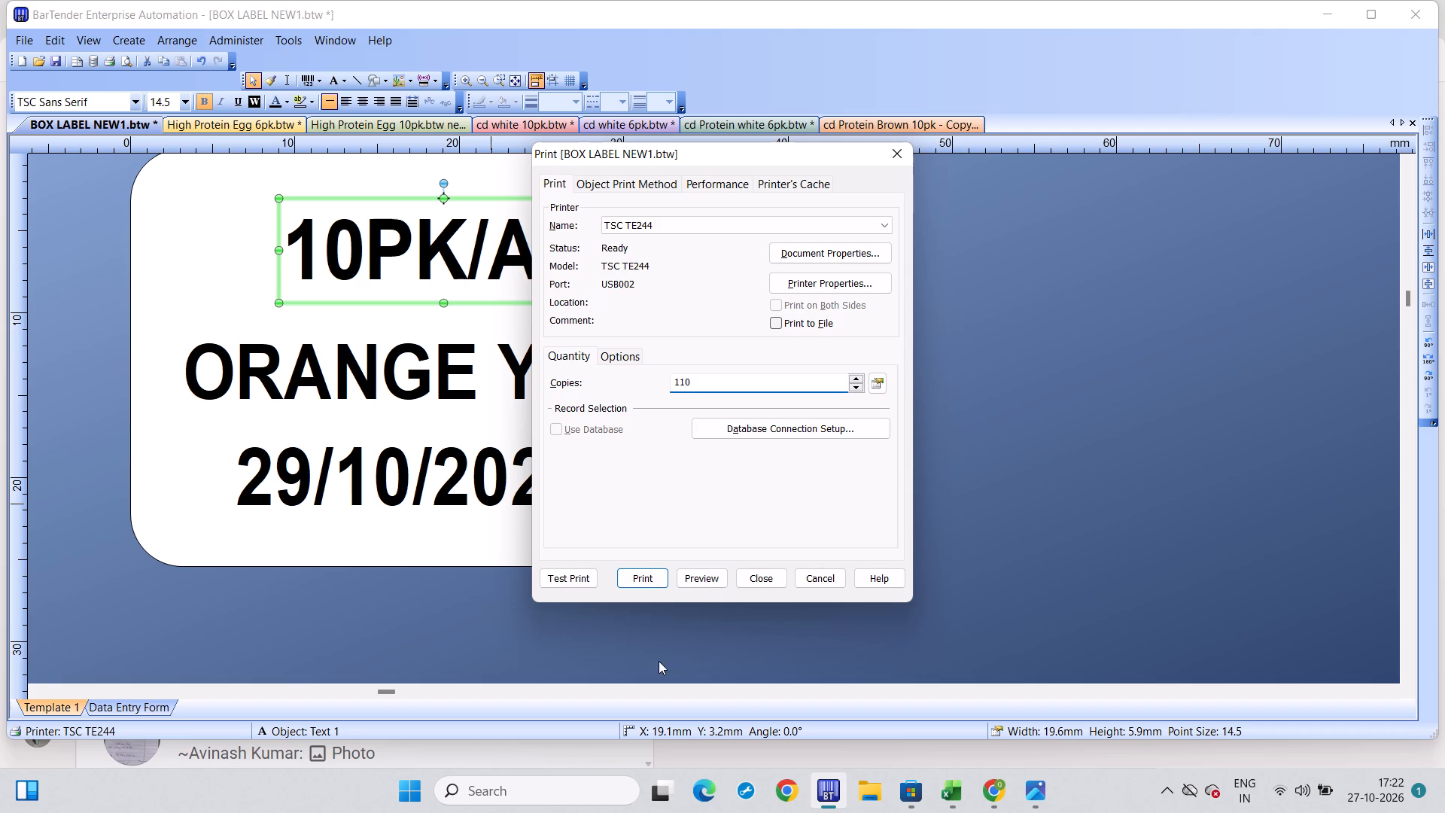
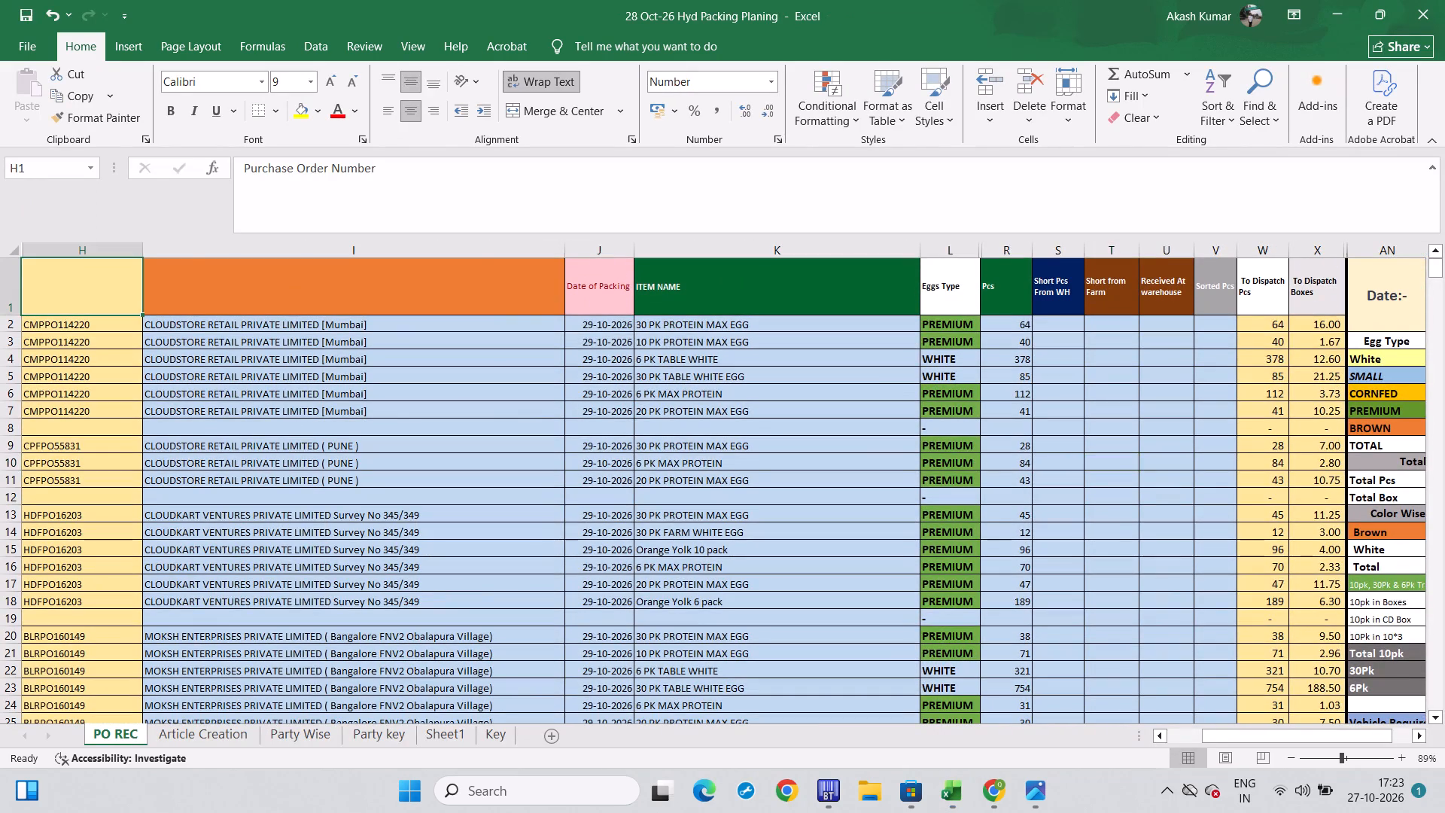
Print only the PO REC range H1:X249, from Purchase Order Number to To Dispatch Boxes, on the Brother DCP-T520W printer with No Scaling.
{"action": "key", "text": "shift+Right"}
{"action": "key", "text": "shift+Right"}
{"action": "key", "text": "shift+Right"}
{"action": "key", "text": "shift+Right"}
{"action": "key", "text": "shift+Right"}
{"action": "key", "text": "shift+Right"}
{"action": "key", "text": "shift+Right"}
{"action": "key", "text": "shift+Right"}
{"action": "key", "text": "shift+Right"}
{"action": "key", "text": "shift+Right"}
{"action": "key", "text": "shift+Right"}
{"action": "key", "text": "shift+Right"}
{"action": "key", "text": "shift+Right"}
{"action": "key", "text": "shift+Right"}
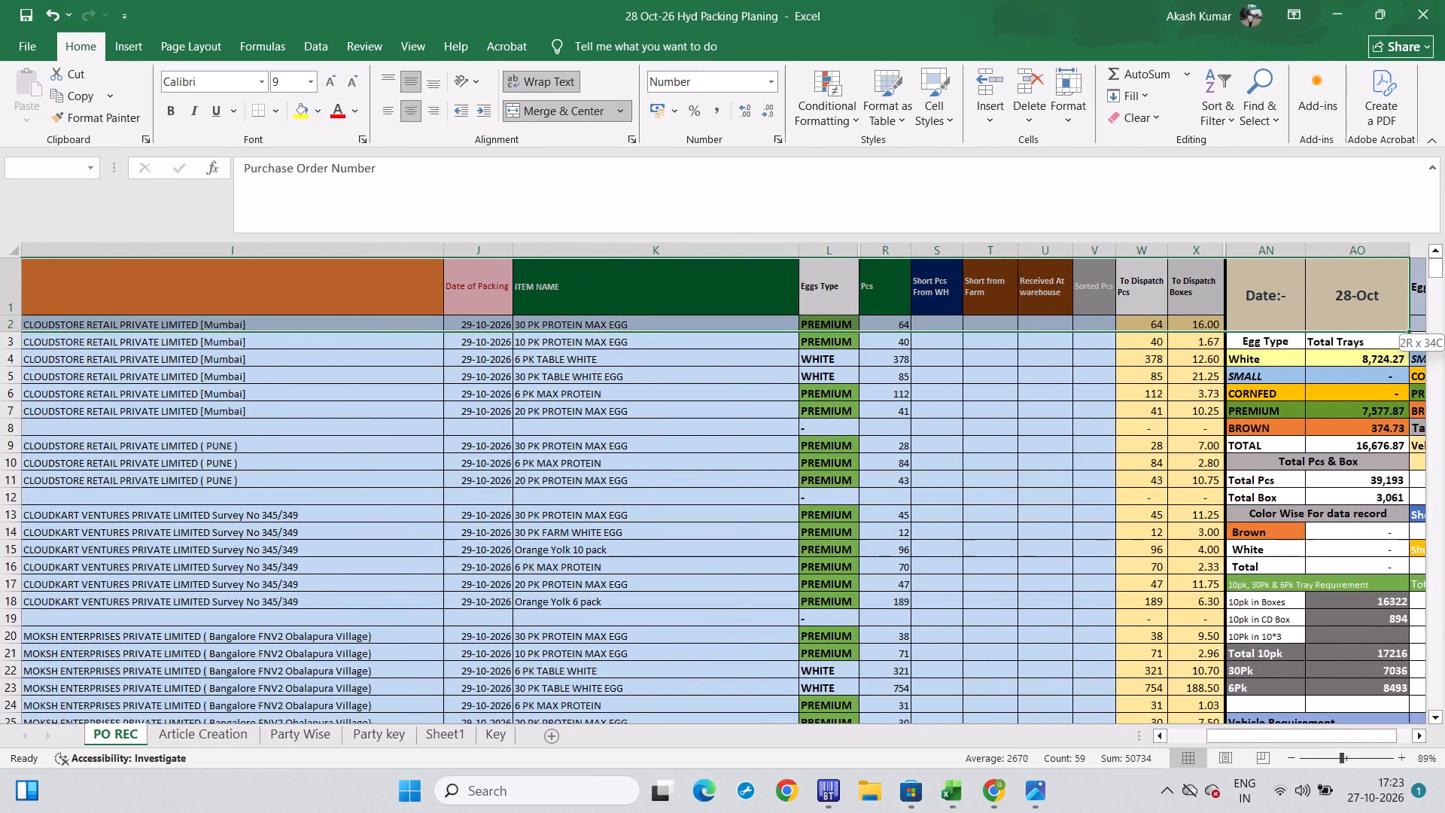
{"action": "key", "text": "shift+Left"}
{"action": "key", "text": "shift+Left"}
{"action": "key", "text": "shift+Left"}
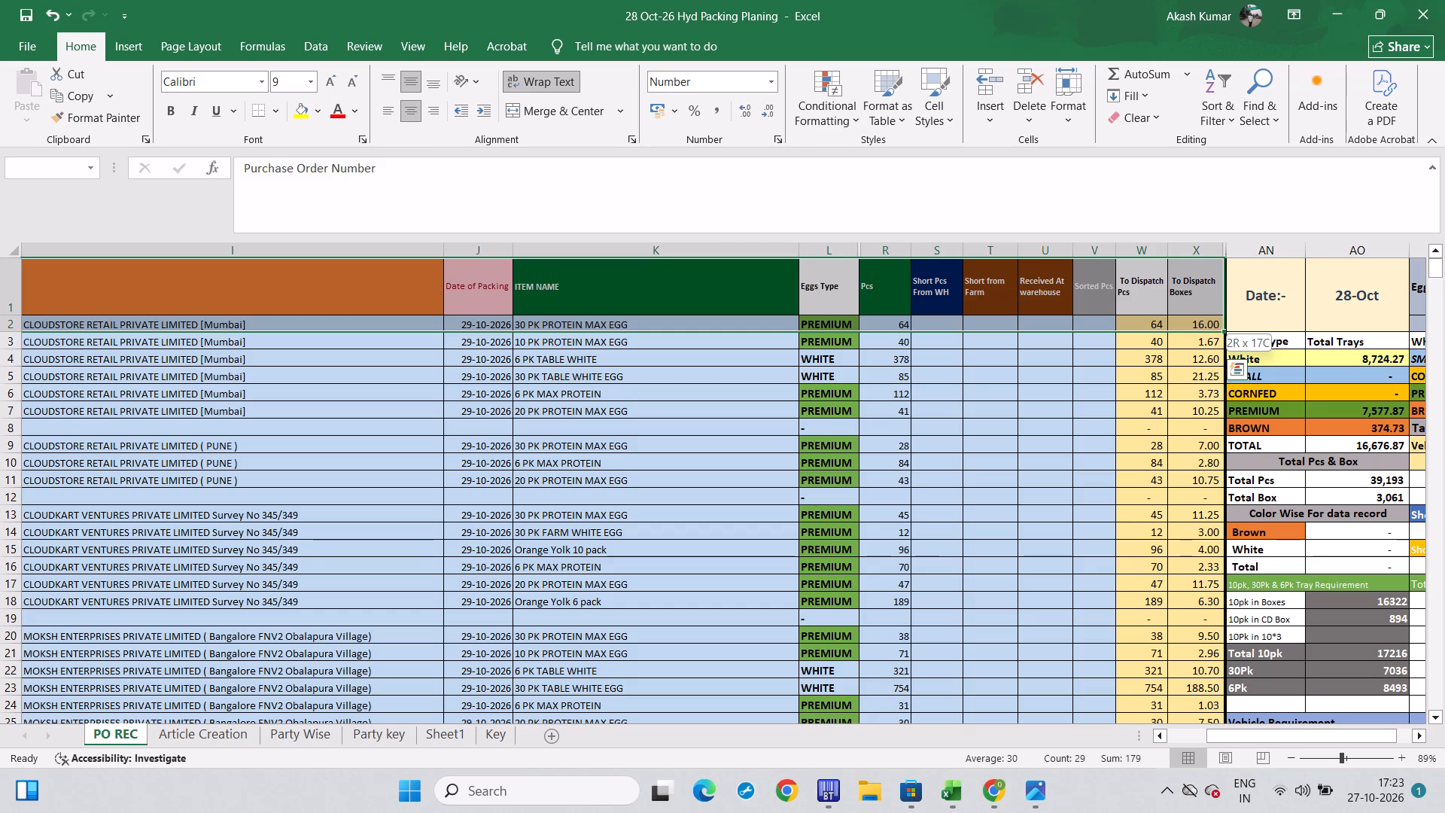
{"action": "key", "text": "shift+Down"}
{"action": "key", "text": "shift+Down"}
{"action": "key", "text": "shift+Down"}
{"action": "key", "text": "shift+Down"}
{"action": "key", "text": "shift+Down"}
{"action": "key", "text": "shift+Down"}
{"action": "key", "text": "shift+Down"}
{"action": "key", "text": "shift+Down"}
{"action": "key", "text": "shift+Down"}
{"action": "key", "text": "shift+Down"}
{"action": "key", "text": "shift+Down"}
{"action": "key", "text": "shift+Down"}
{"action": "key", "text": "shift+Down"}
{"action": "key", "text": "shift+Down"}
{"action": "key", "text": "shift+Down"}
{"action": "key", "text": "shift+Down"}
{"action": "key", "text": "shift+Down"}
{"action": "key", "text": "shift+Down"}
{"action": "key", "text": "shift+Down"}
{"action": "key", "text": "shift+Down"}
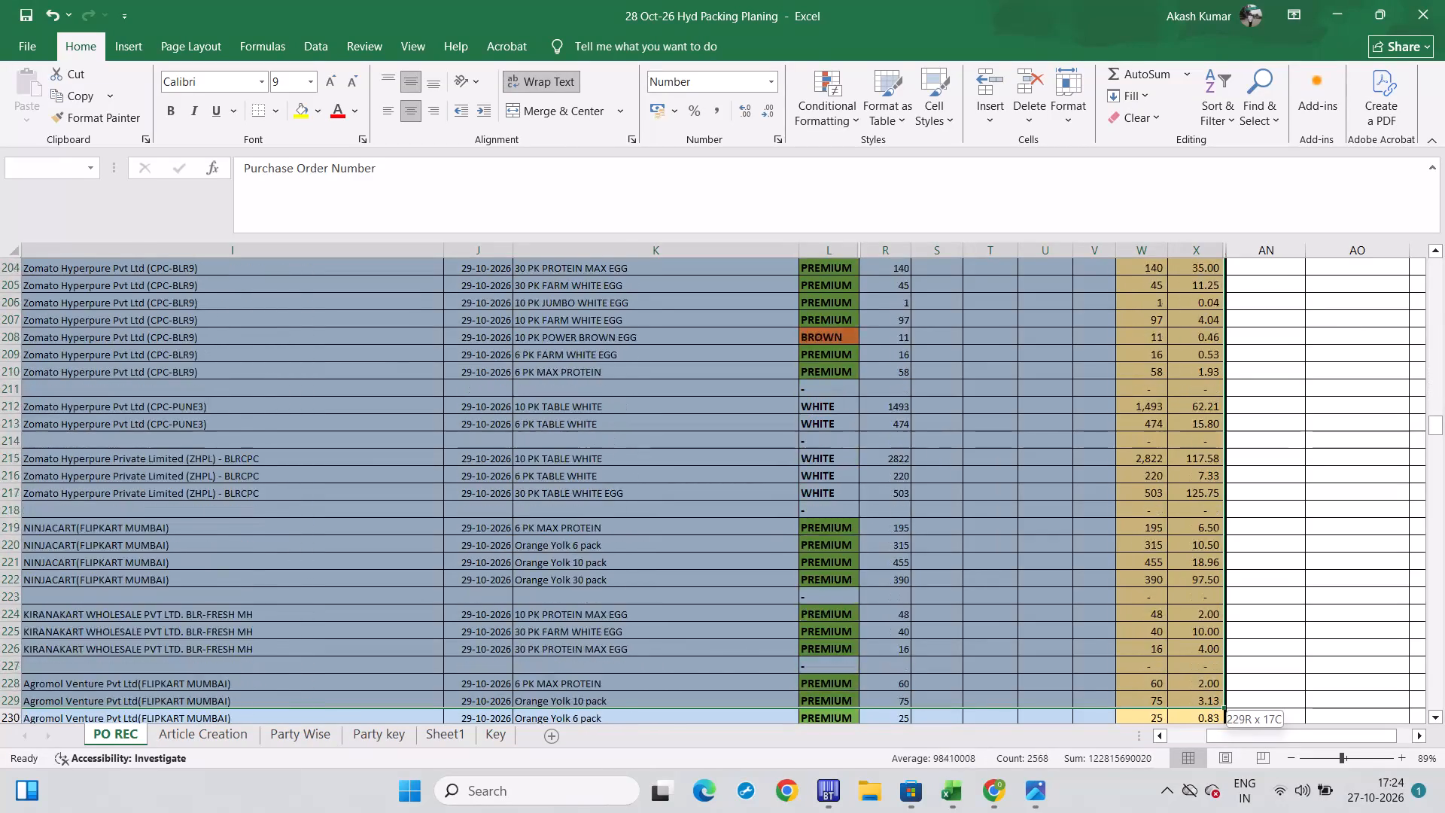
{"action": "key", "text": "shift+Up"}
{"action": "key", "text": "shift+Up"}
{"action": "key", "text": "shift+Up"}
{"action": "key", "text": "shift+Up"}
{"action": "key", "text": "shift+Up"}
{"action": "key", "text": "shift+Up"}
{"action": "key", "text": "shift+Up"}
{"action": "key", "text": "shift+Up"}
{"action": "key", "text": "shift+Up"}
{"action": "key", "text": "shift+Up"}
{"action": "key", "text": "shift+Up"}
{"action": "key", "text": "shift+Up"}
{"action": "key", "text": "shift+Up"}
{"action": "key", "text": "shift+Up"}
{"action": "key", "text": "shift+Up"}
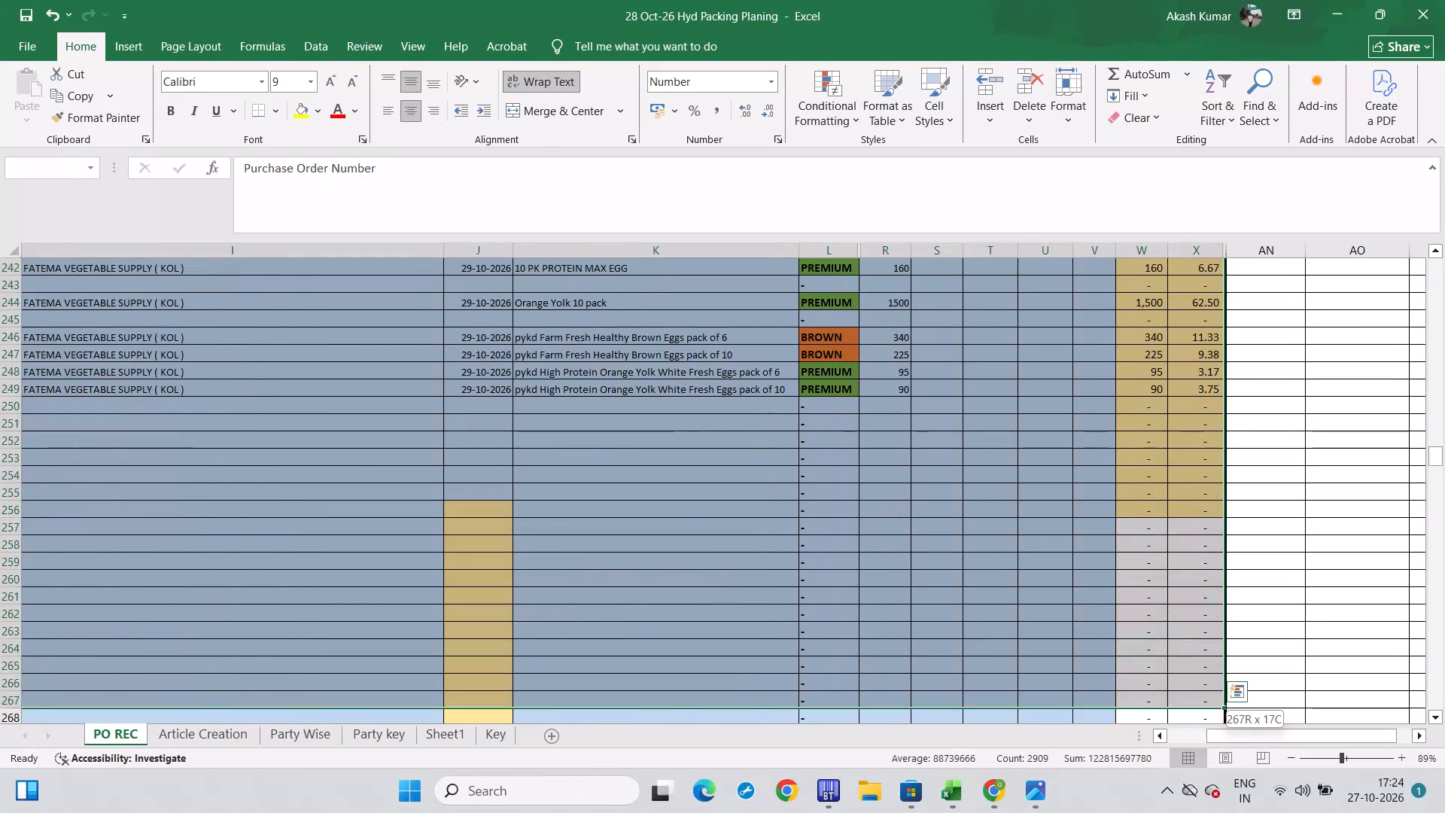
{"action": "key", "text": "shift+Up"}
{"action": "key", "text": "shift+Up"}
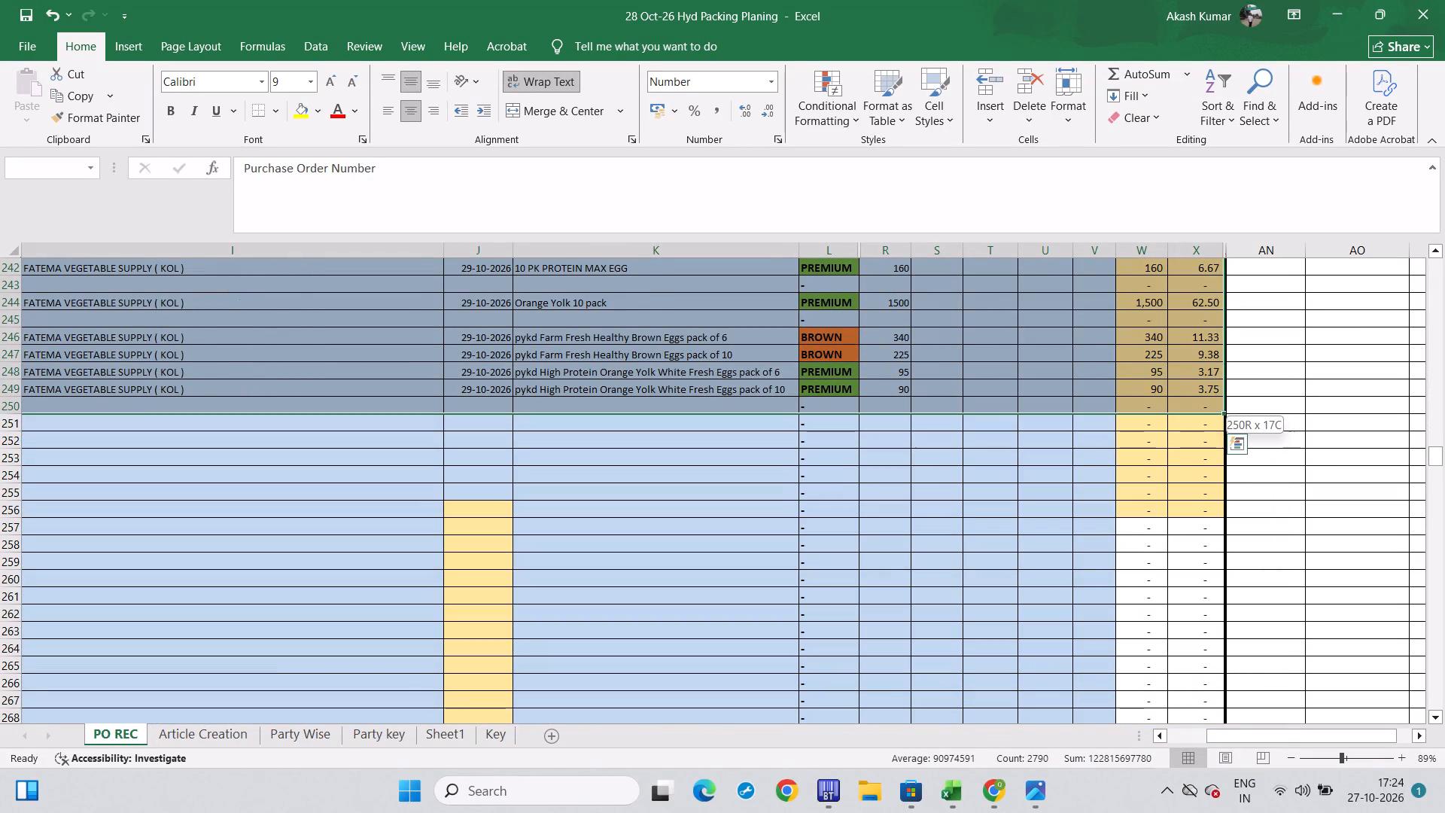
{"action": "key", "text": "shift+Up"}
{"action": "key", "text": "ctrl+p"}
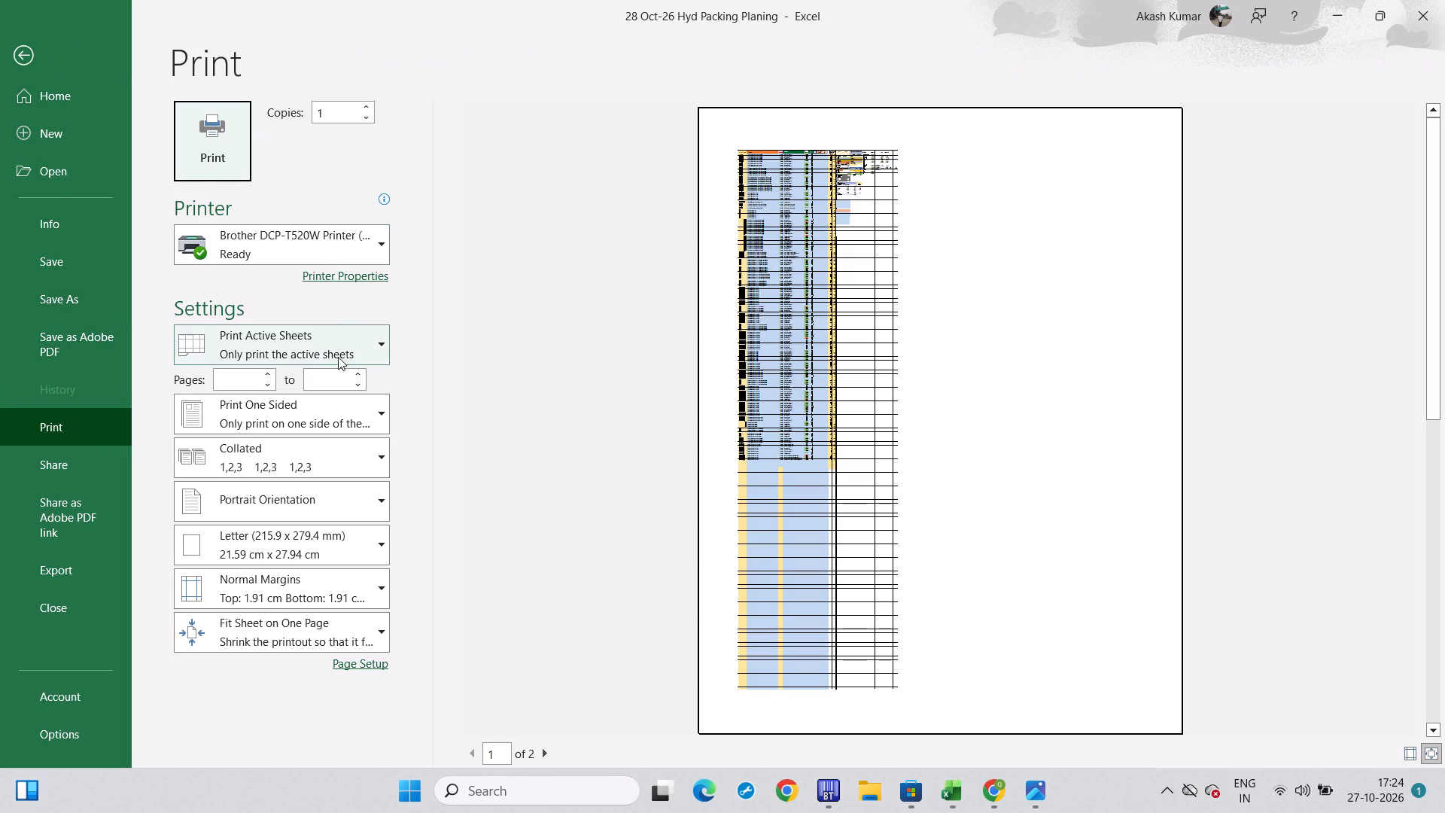
{"action": "left_click", "coordinate": [315, 342]}
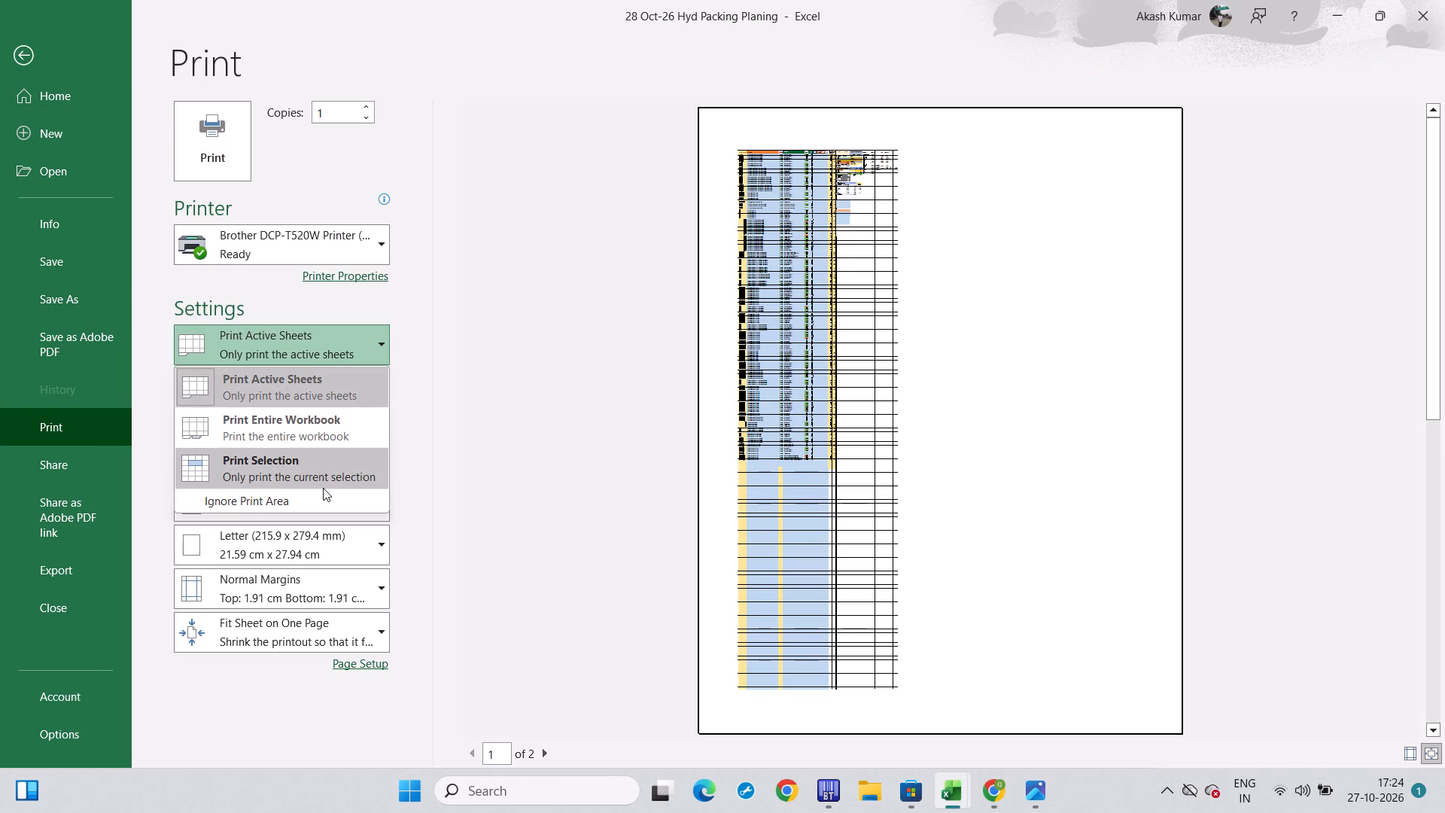
{"action": "left_click", "coordinate": [323, 488]}
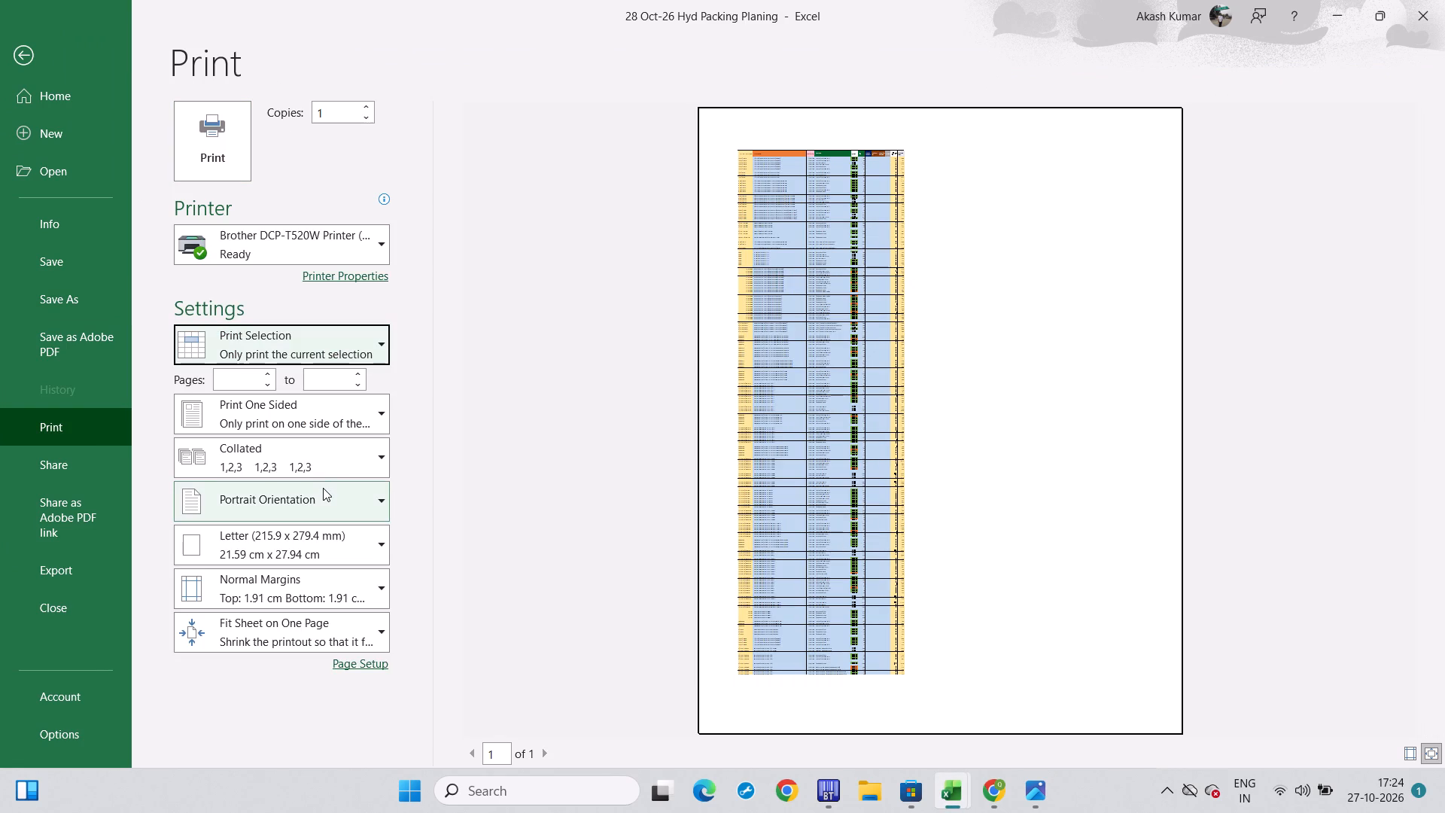
{"action": "left_click", "coordinate": [314, 622]}
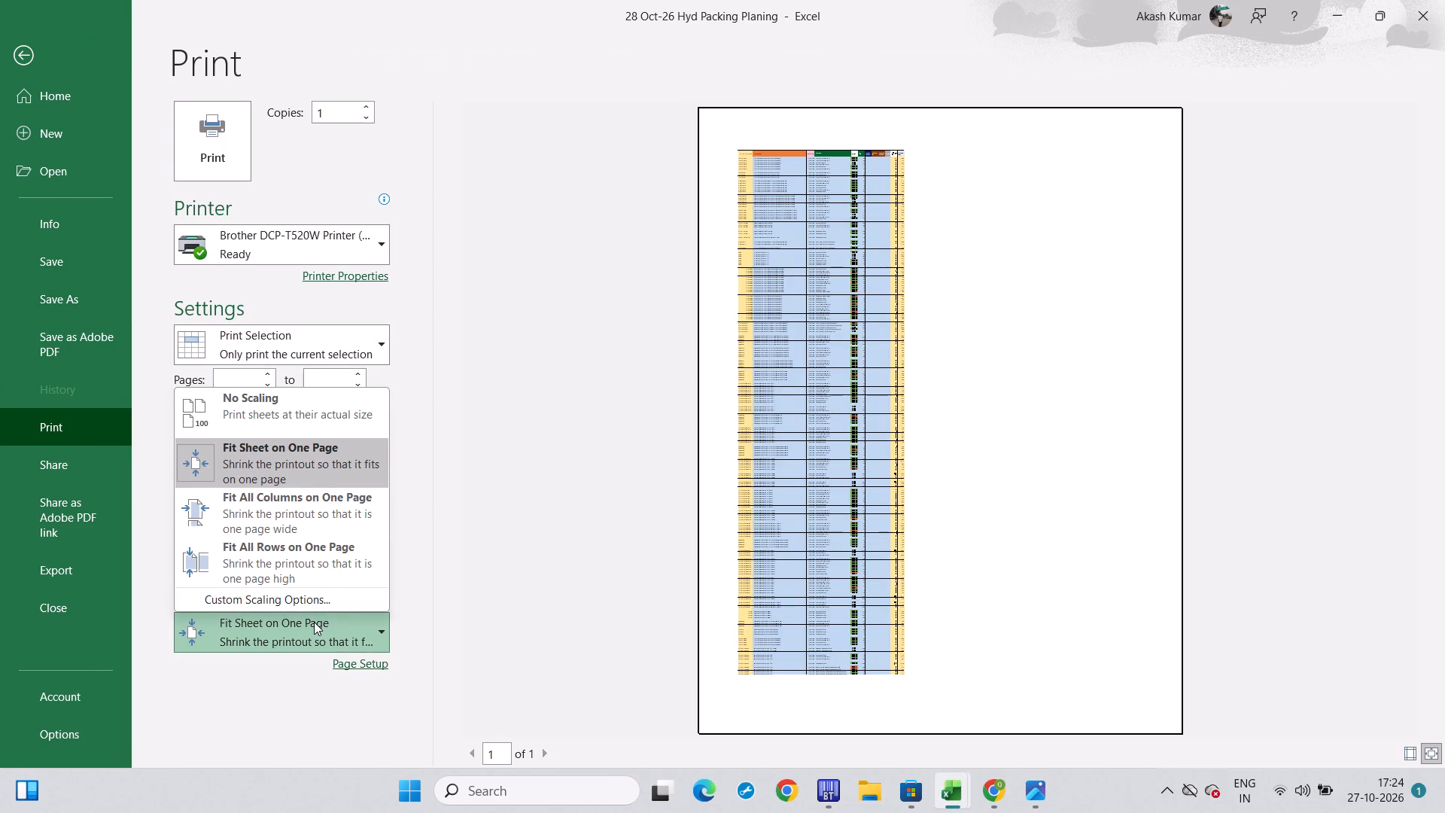
{"action": "left_click", "coordinate": [307, 418]}
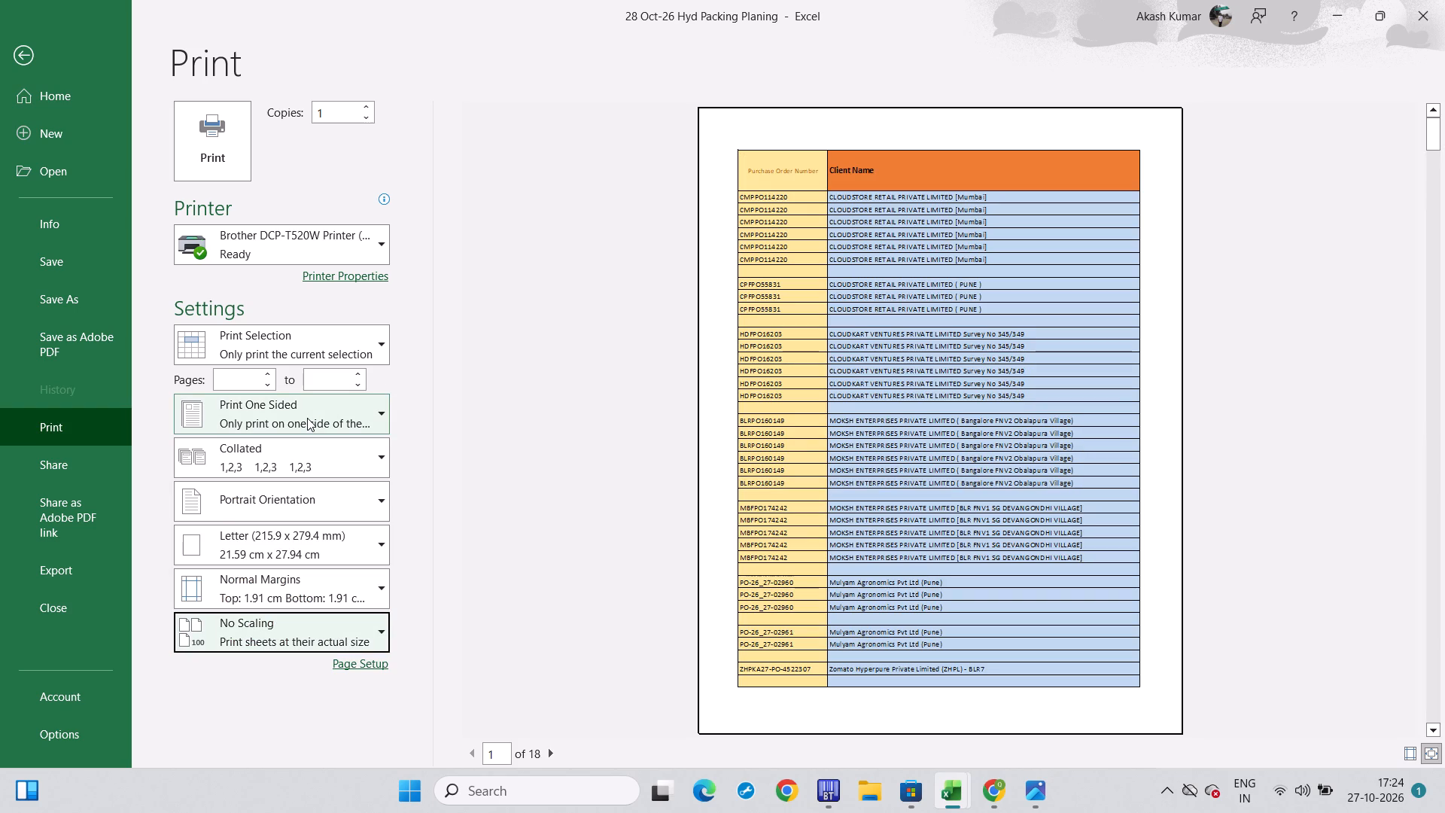
{"action": "left_click", "coordinate": [224, 139]}
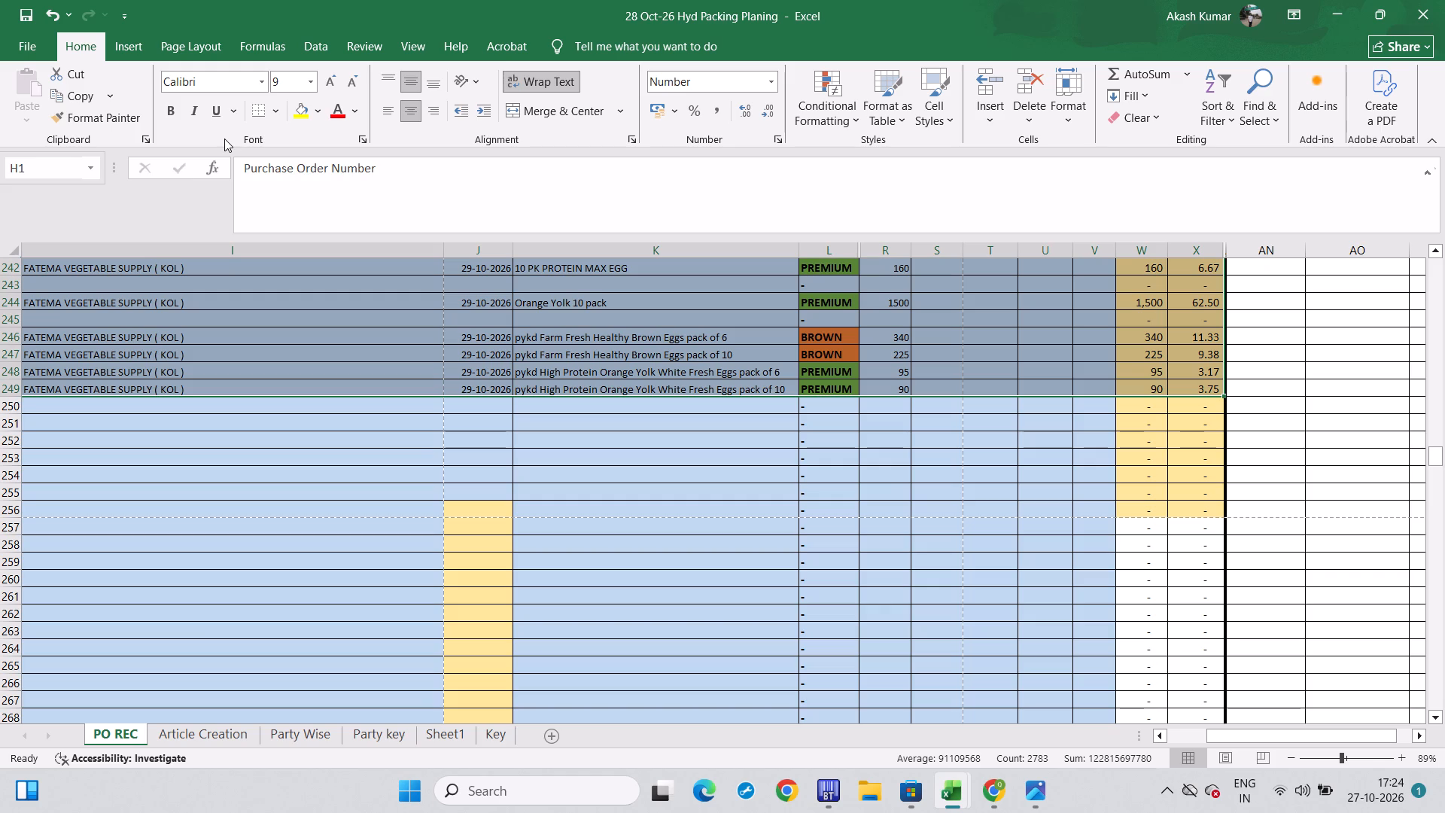
Set the print scaling for the selected PO REC range to Fit Sheet on One Page.
{"action": "key", "text": "ctrl+p"}
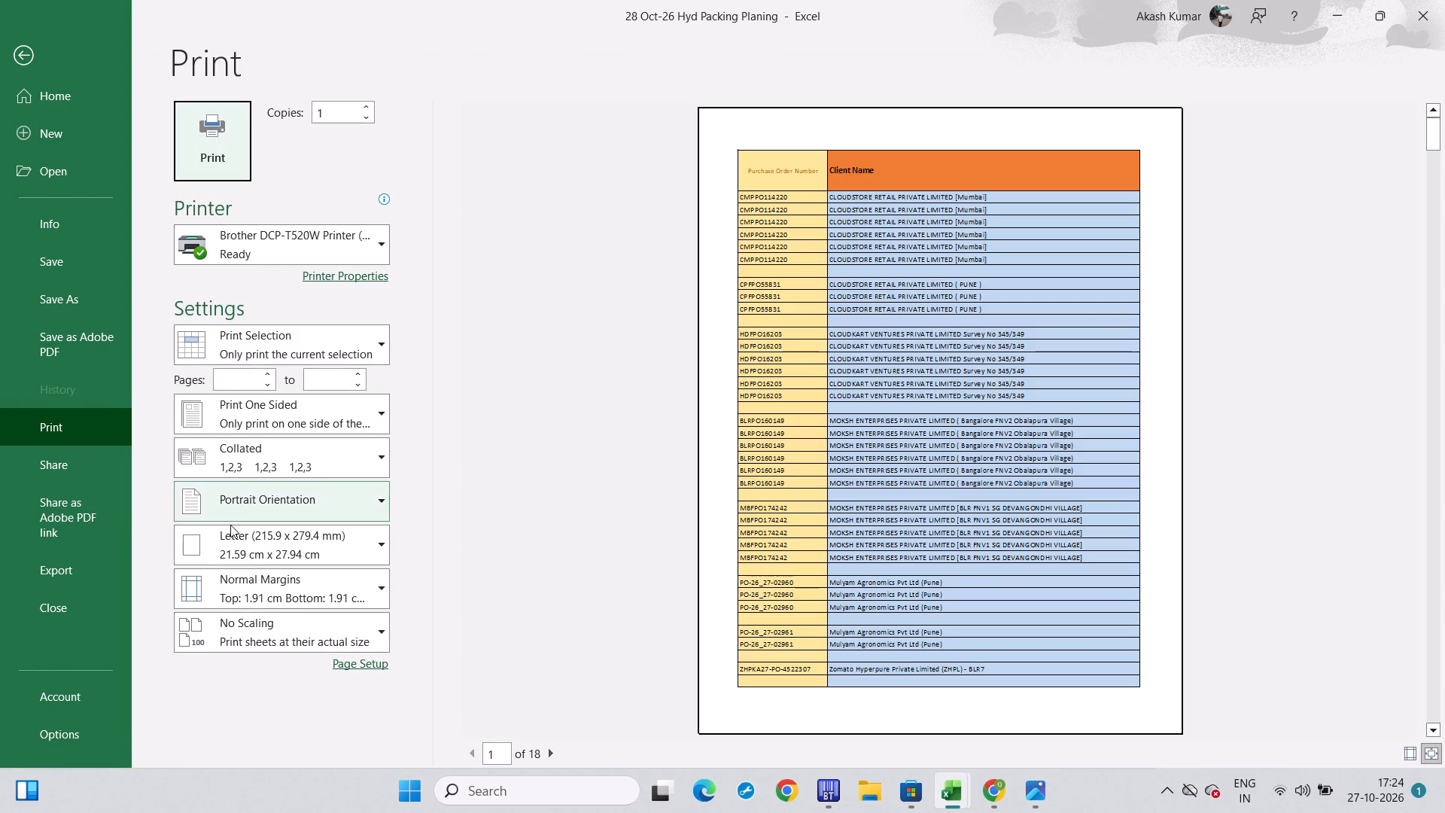
{"action": "left_click", "coordinate": [302, 615]}
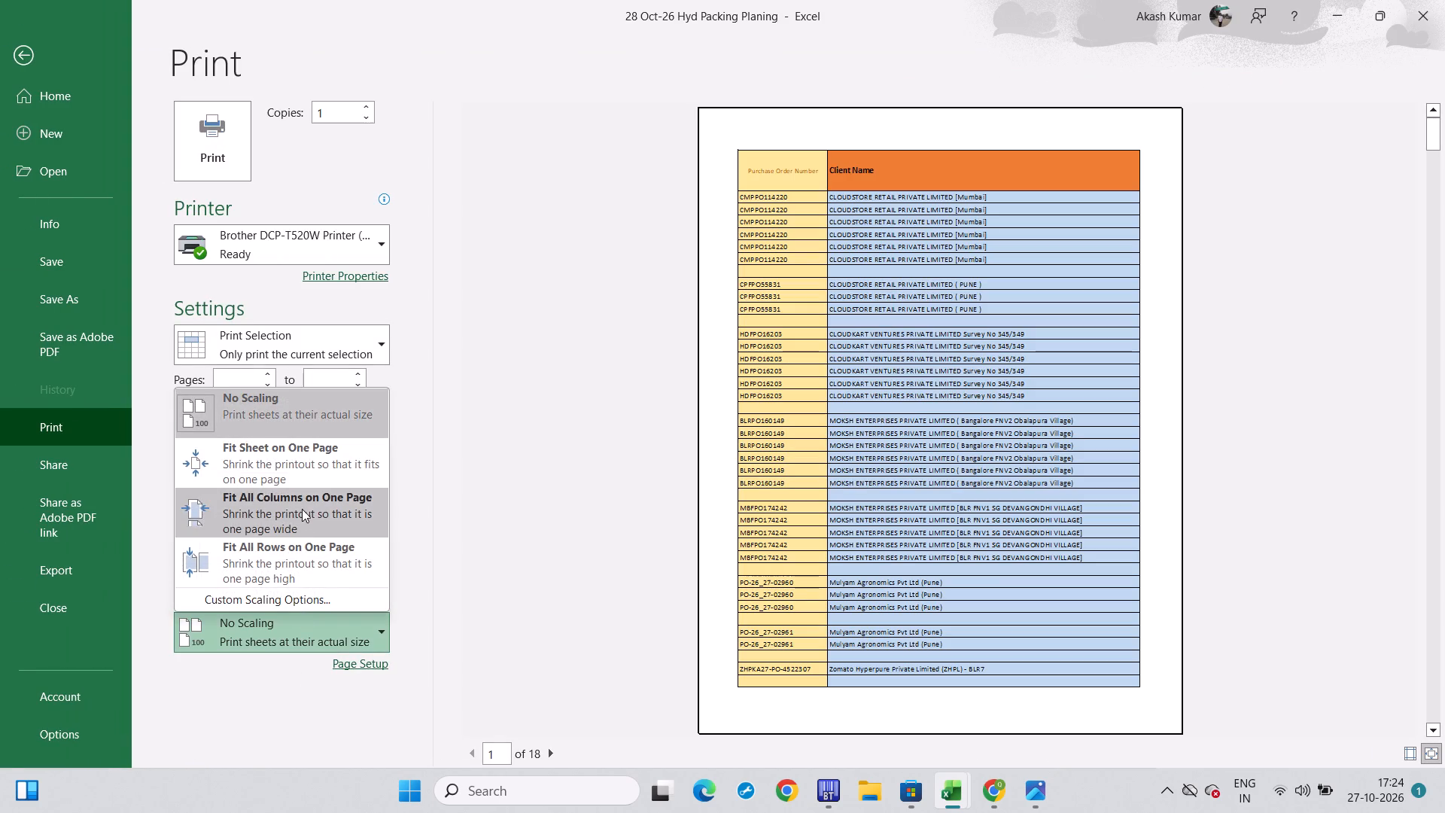
{"action": "left_click", "coordinate": [307, 480]}
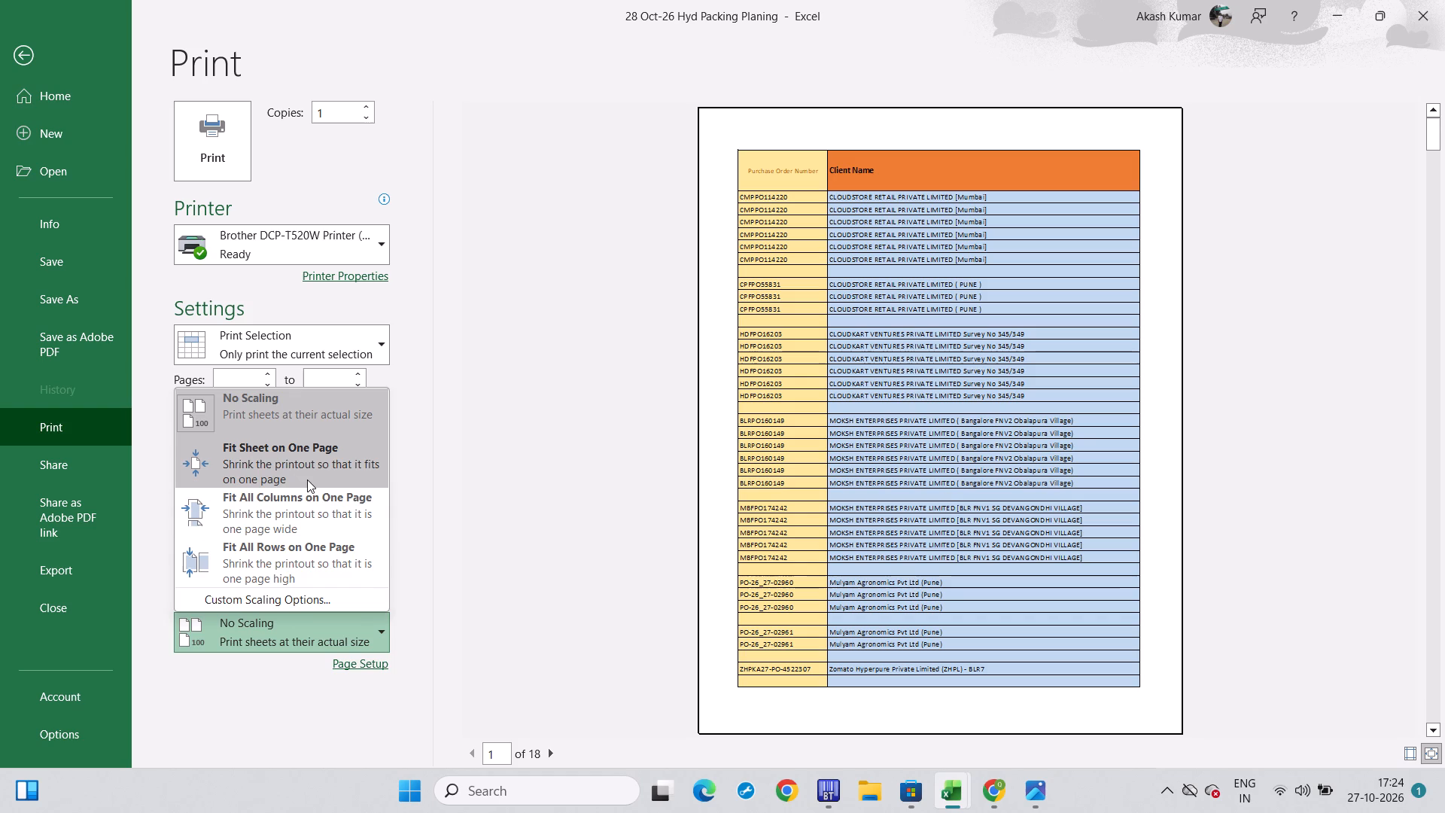
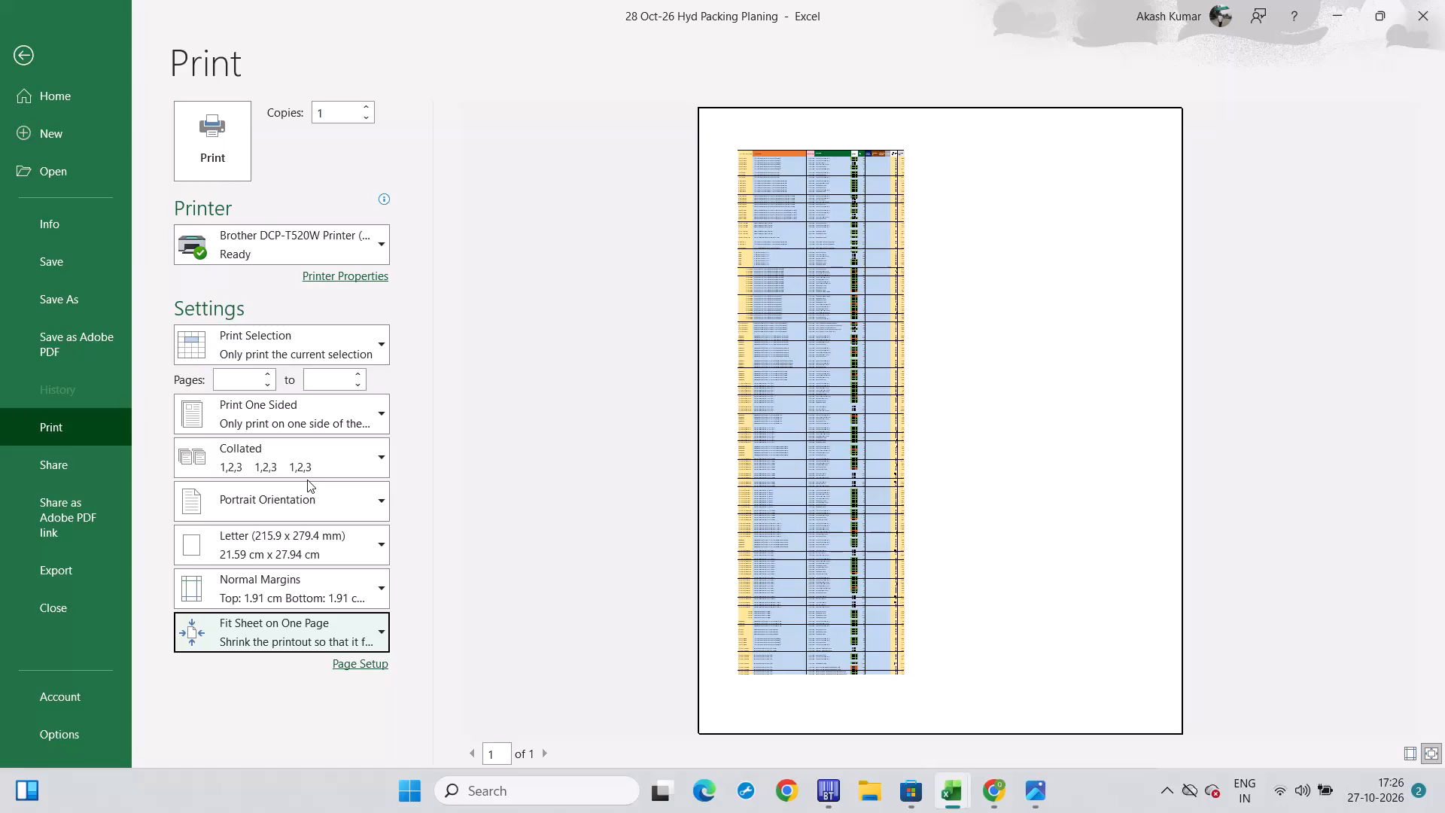
Print one copy of the selected PO REC range on the Brother DCP-T520W printer.
{"action": "left_click", "coordinate": [221, 133]}
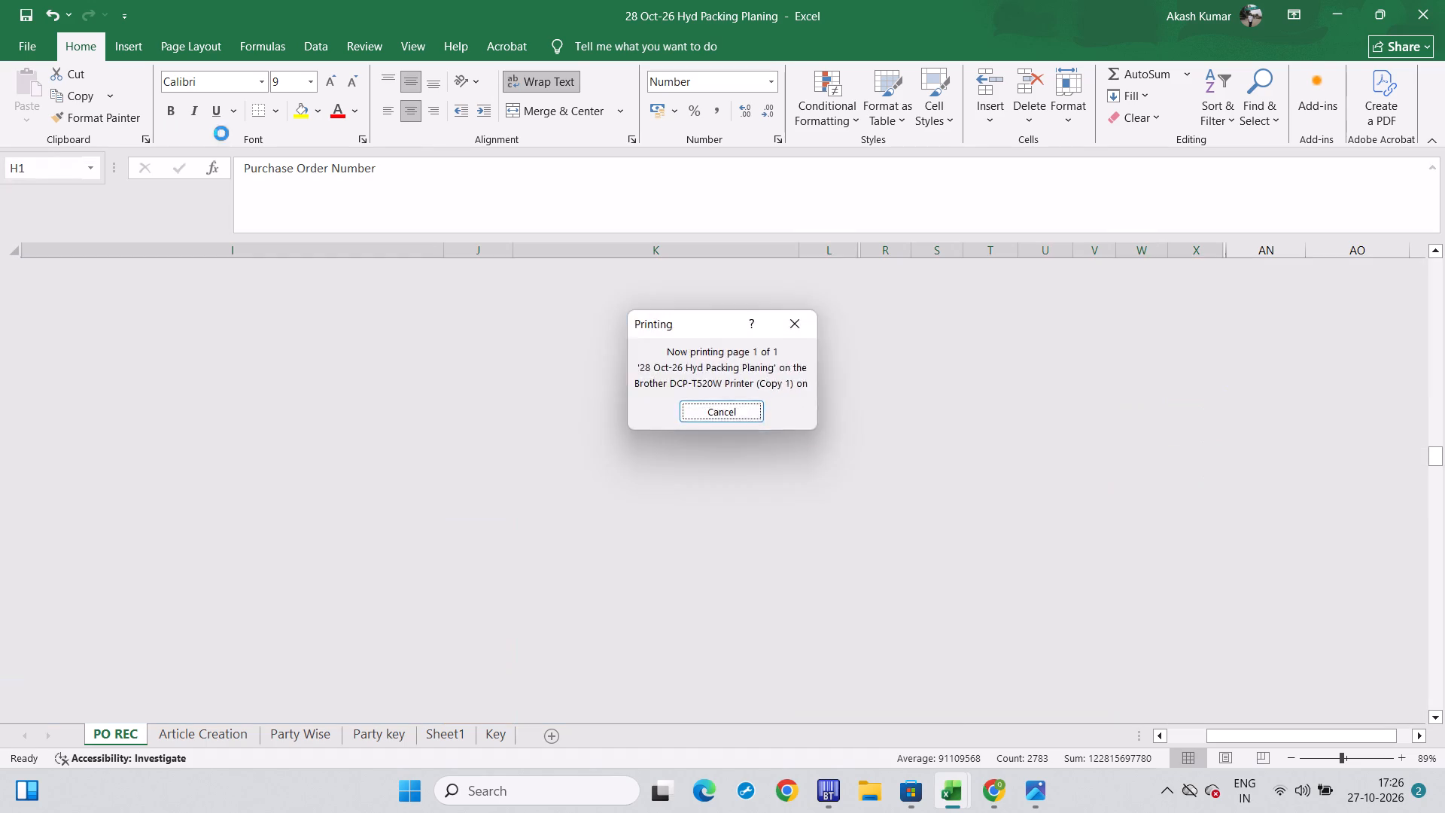
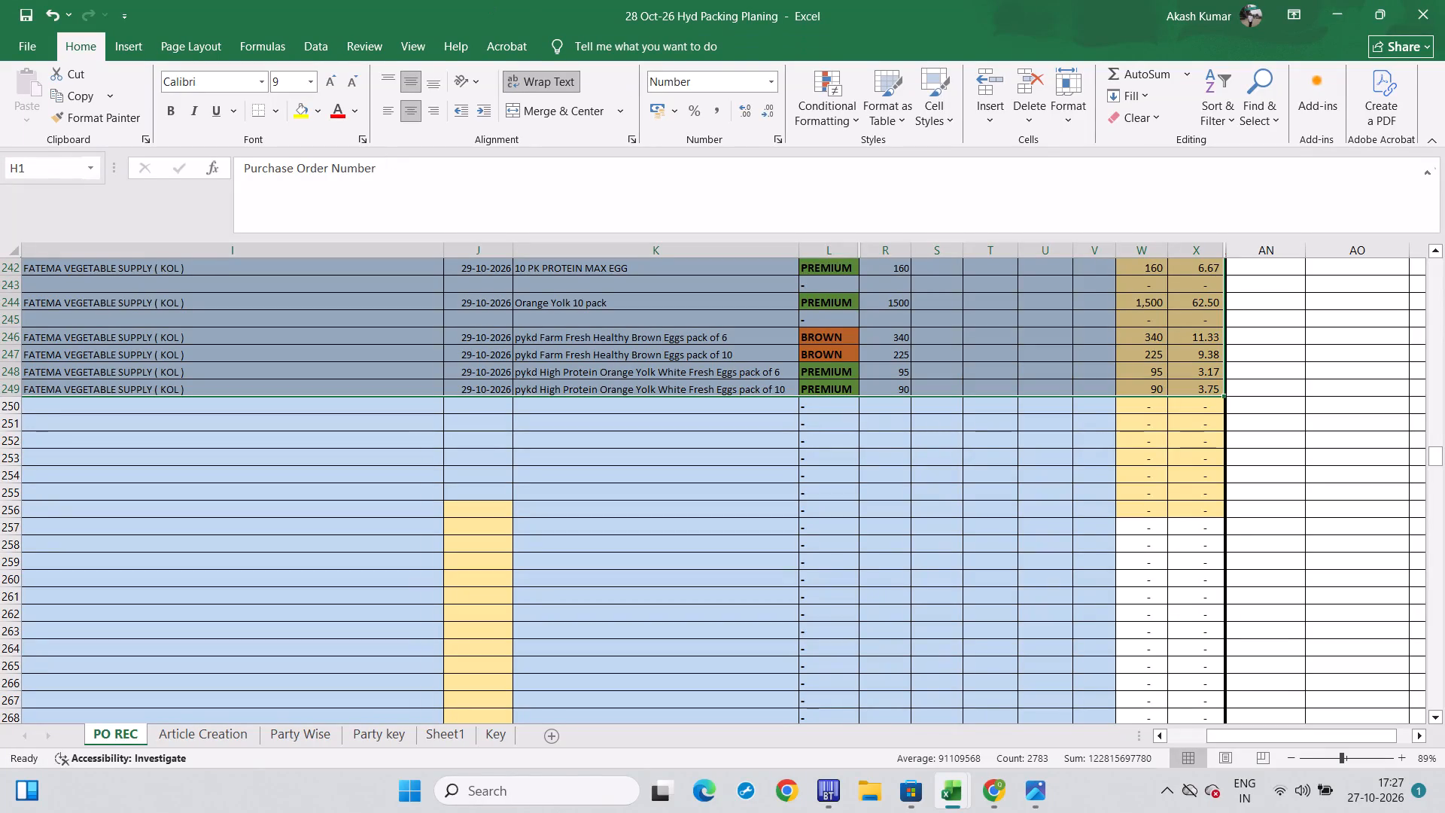
Switch to BarTender and change the product line on the 10PK/A.1 box label to TABLE WHITE.
{"action": "left_click", "coordinate": [834, 787]}
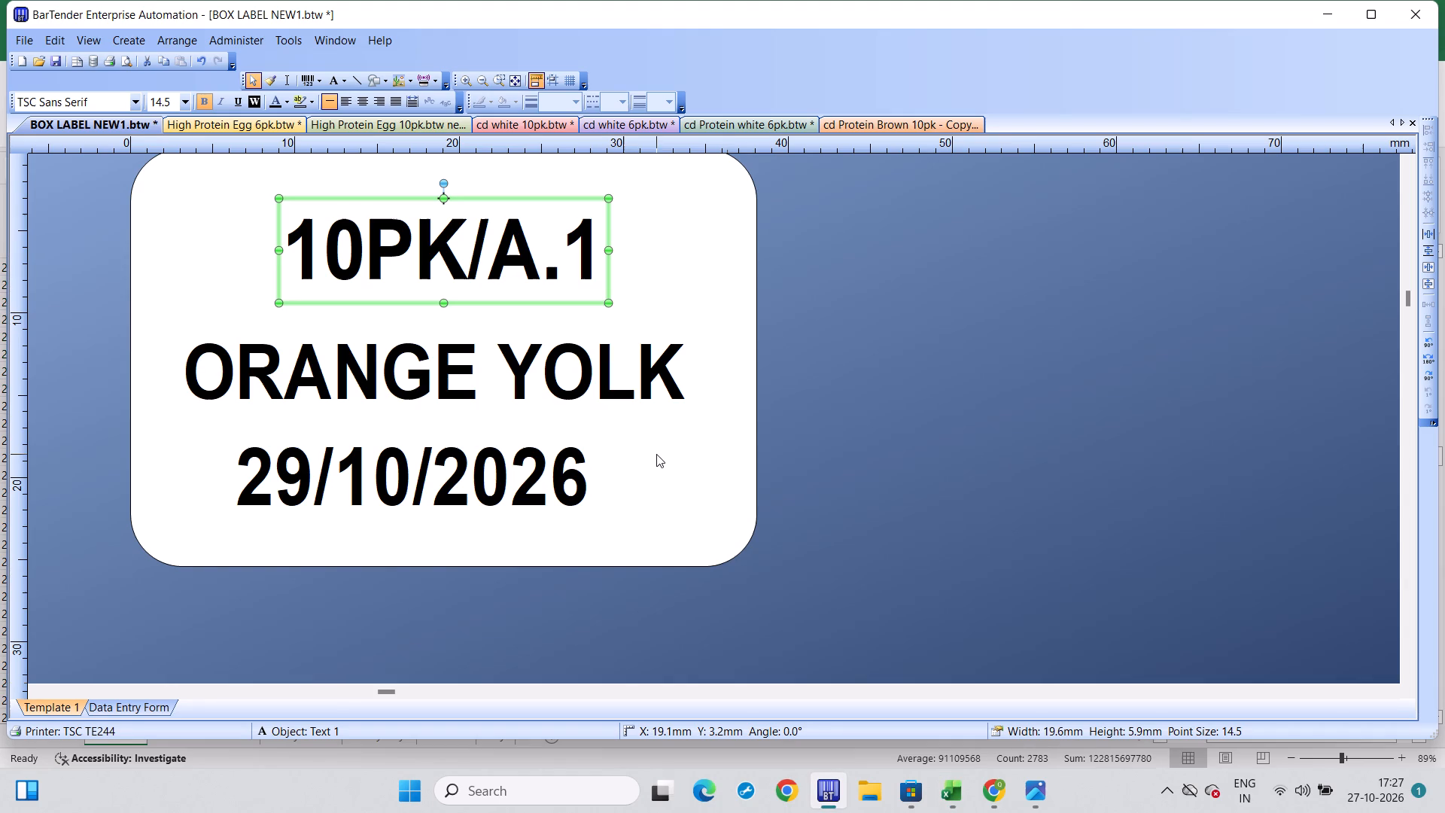
{"action": "left_click", "coordinate": [672, 349]}
{"action": "left_click", "coordinate": [672, 349]}
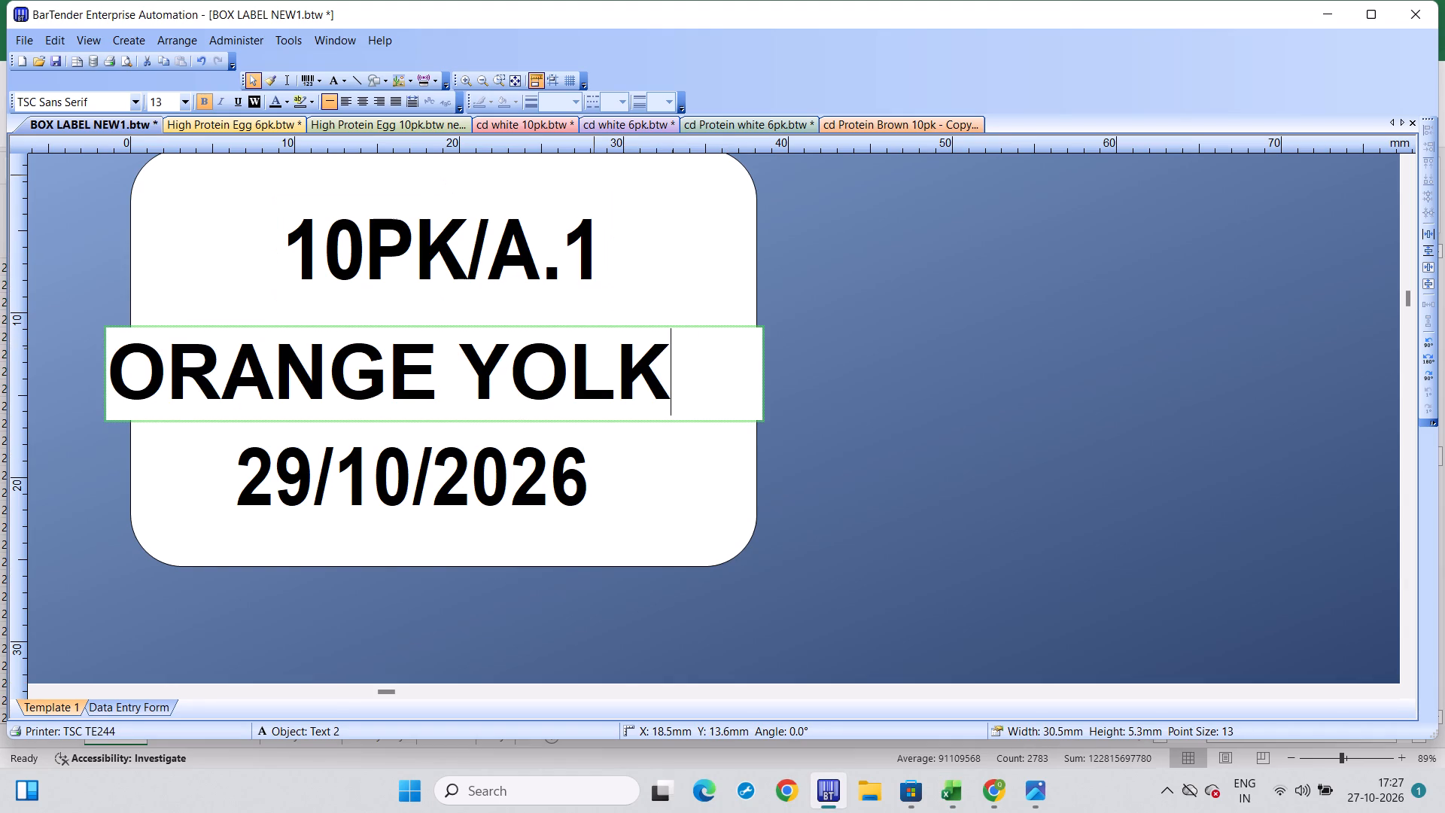
{"action": "key", "text": "BackSpace"}
{"action": "key", "text": "BackSpace"}
{"action": "key", "text": "BackSpace"}
{"action": "key", "text": "BackSpace"}
{"action": "key", "text": "BackSpace"}
{"action": "key", "text": "BackSpace"}
{"action": "key", "text": "BackSpace"}
{"action": "key", "text": "BackSpace"}
{"action": "key", "text": "BackSpace"}
{"action": "key", "text": "BackSpace"}
{"action": "key", "text": "BackSpace"}
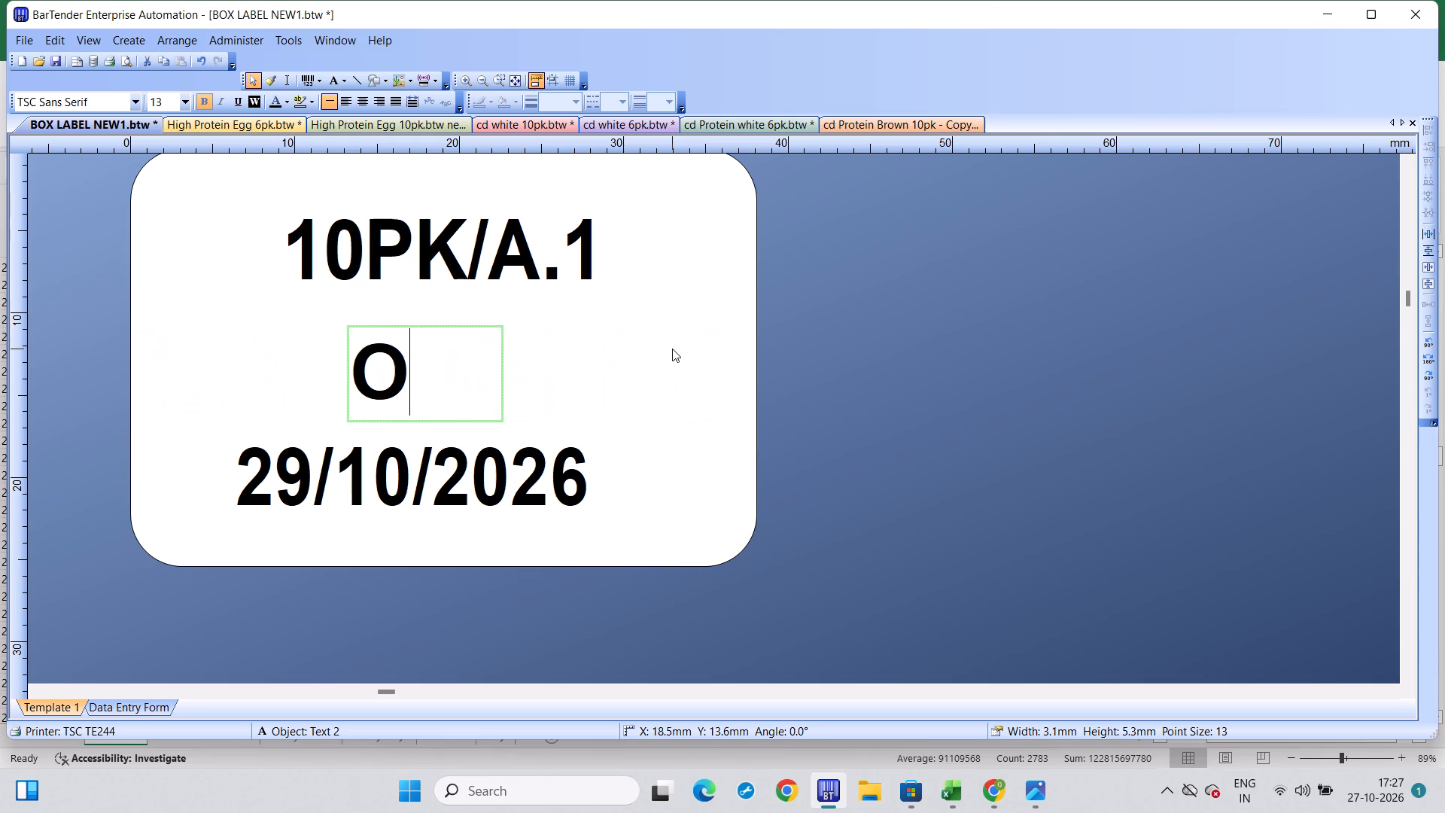
{"action": "key", "text": "BackSpace"}
{"action": "type", "text": "TABL"}
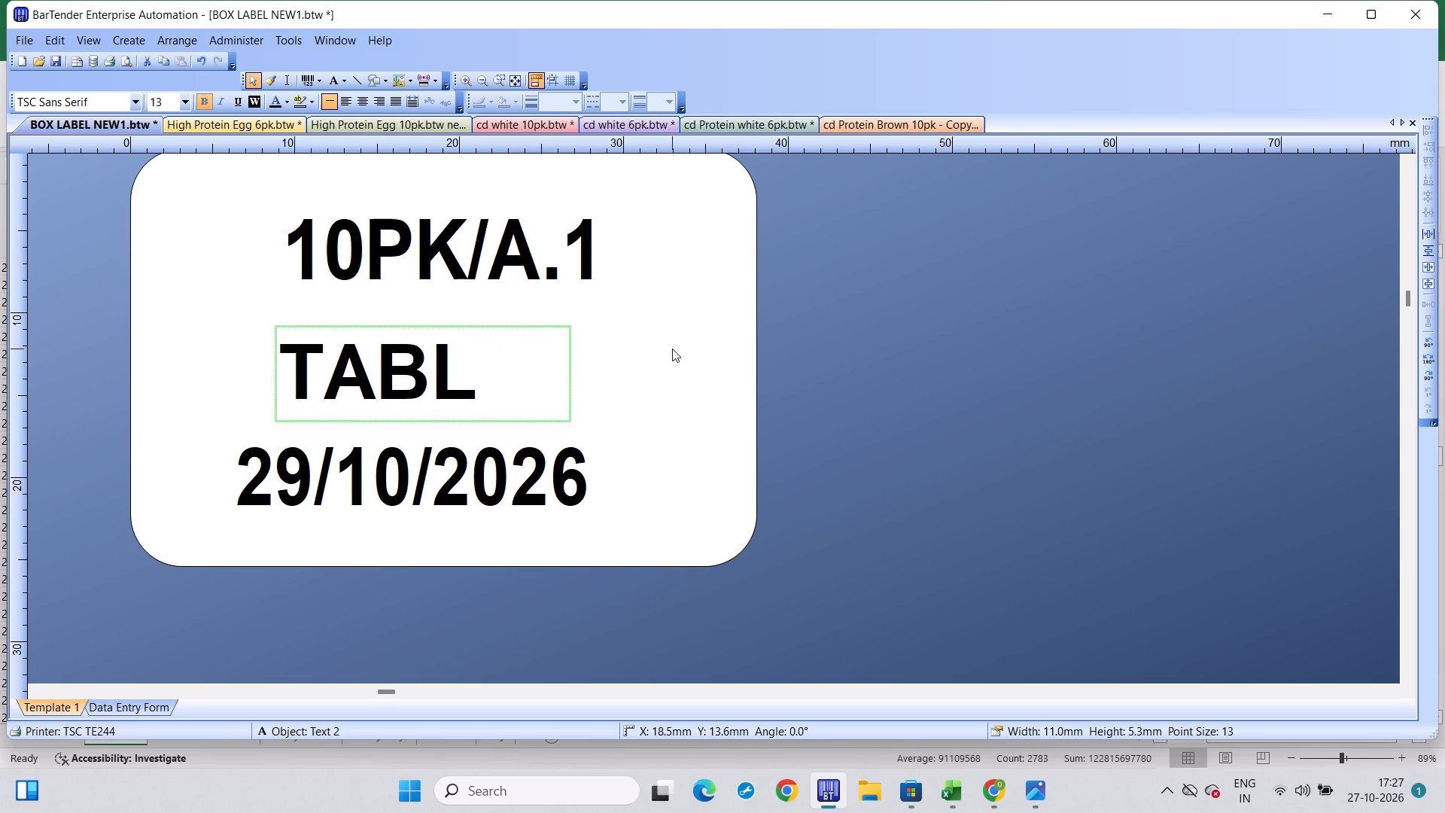
{"action": "type", "text": "E"}
{"action": "key", "text": "space"}
{"action": "key", "text": "w"}
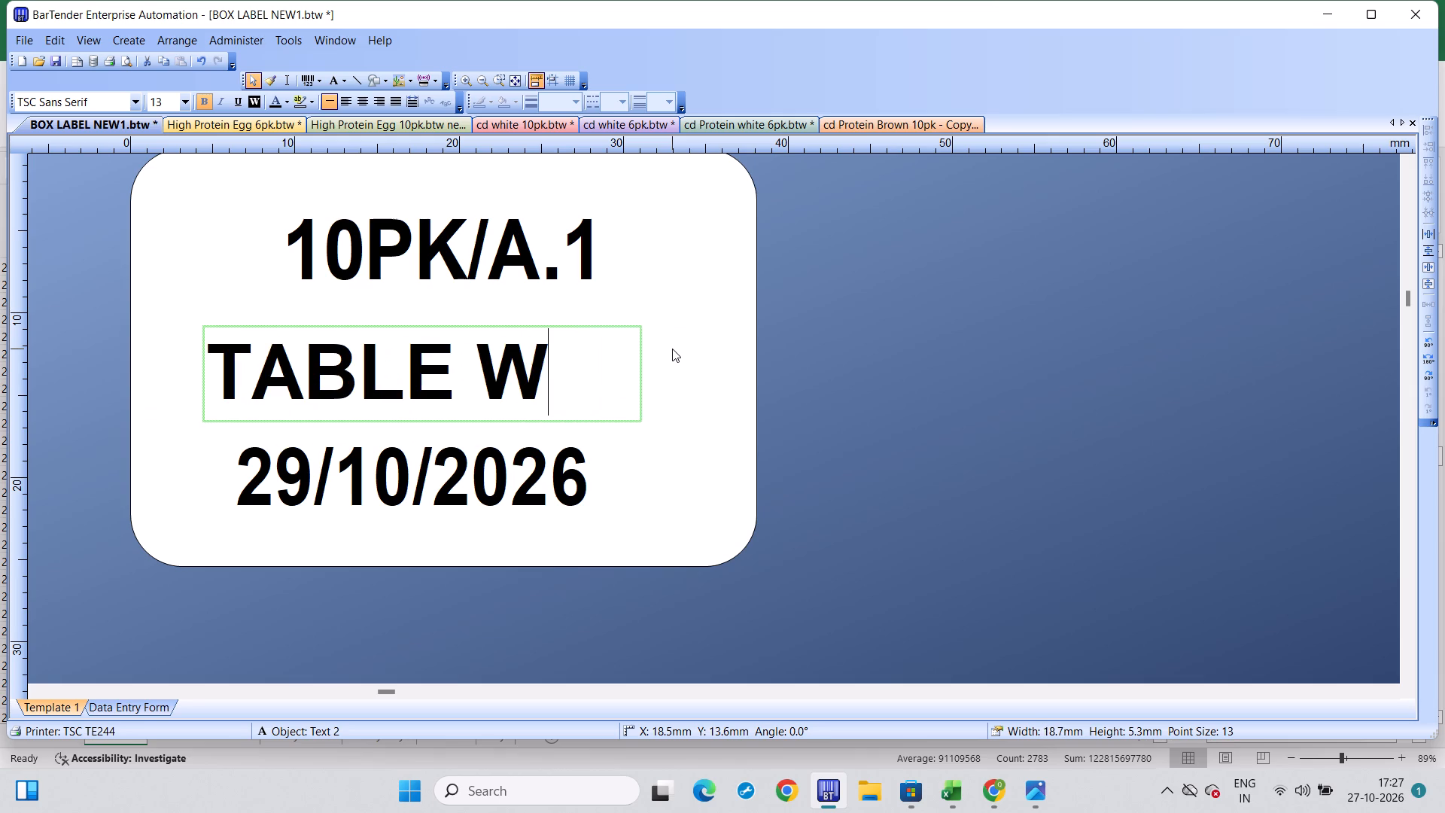
{"action": "type", "text": "HITE"}
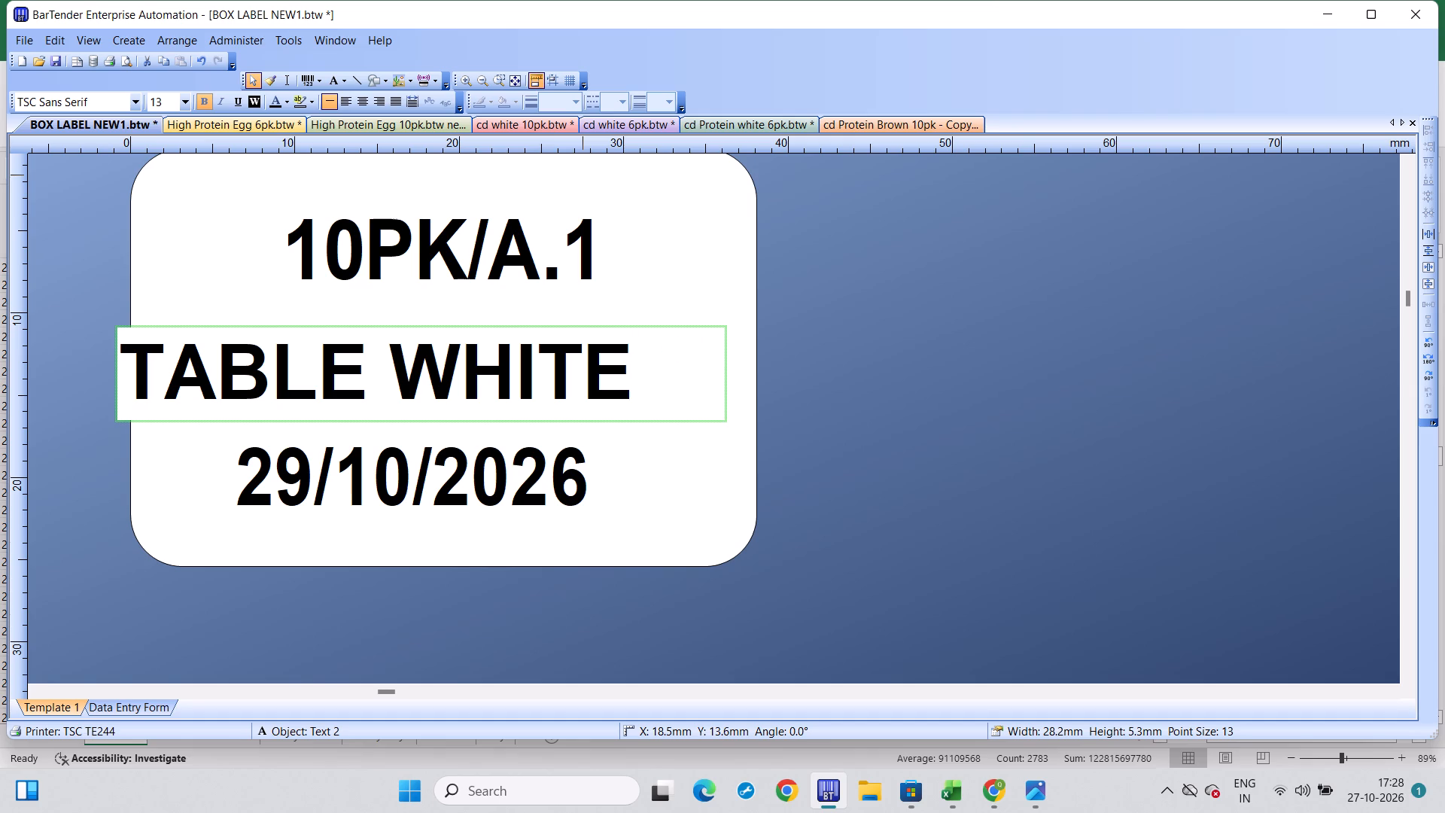
Print 17 copies of the 10PK/A.1 TABLE WHITE box label on the TSC TE244.
{"action": "key", "text": "ctrl+p"}
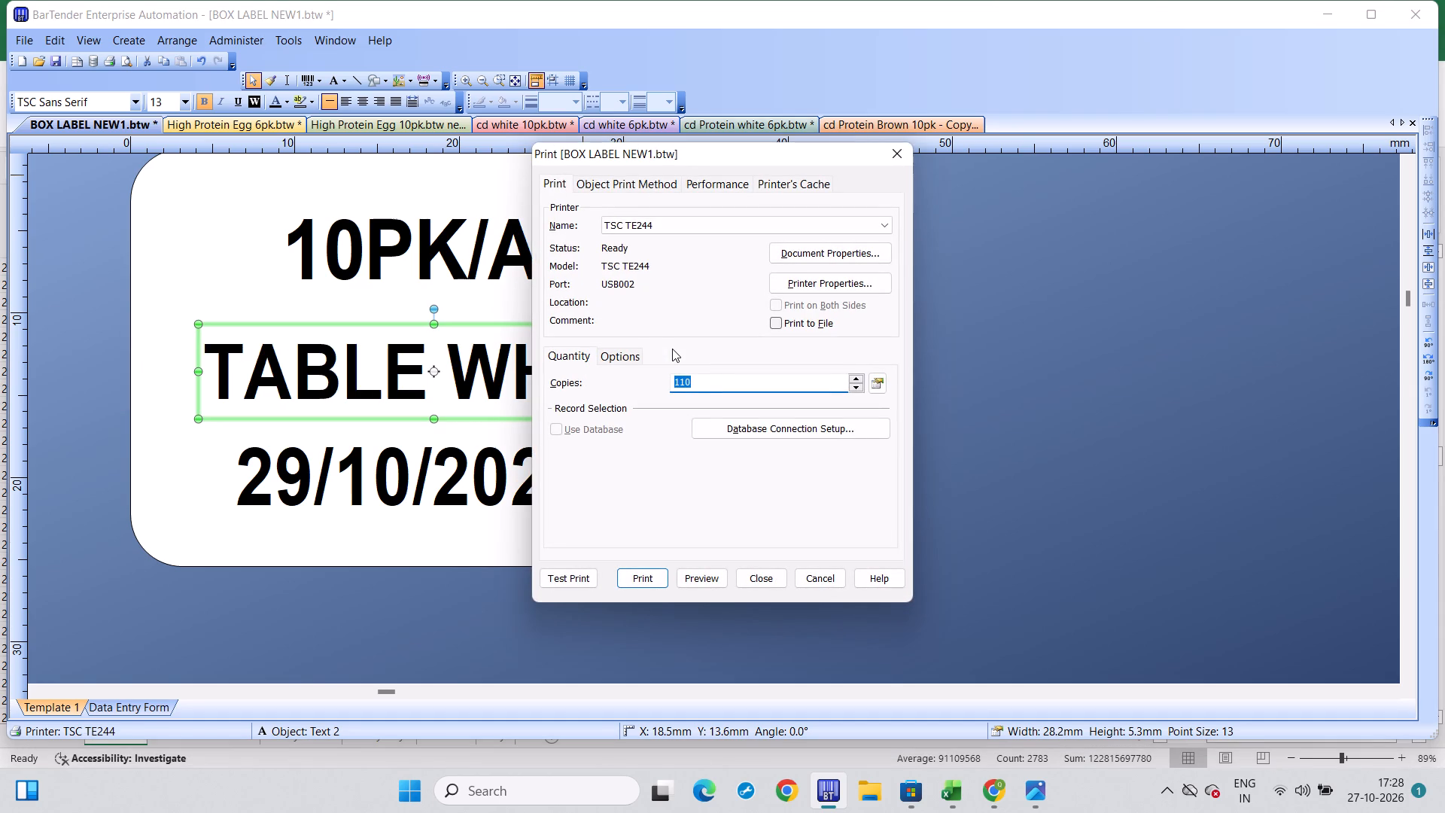
{"action": "key", "text": "1"}
{"action": "key", "text": "7"}
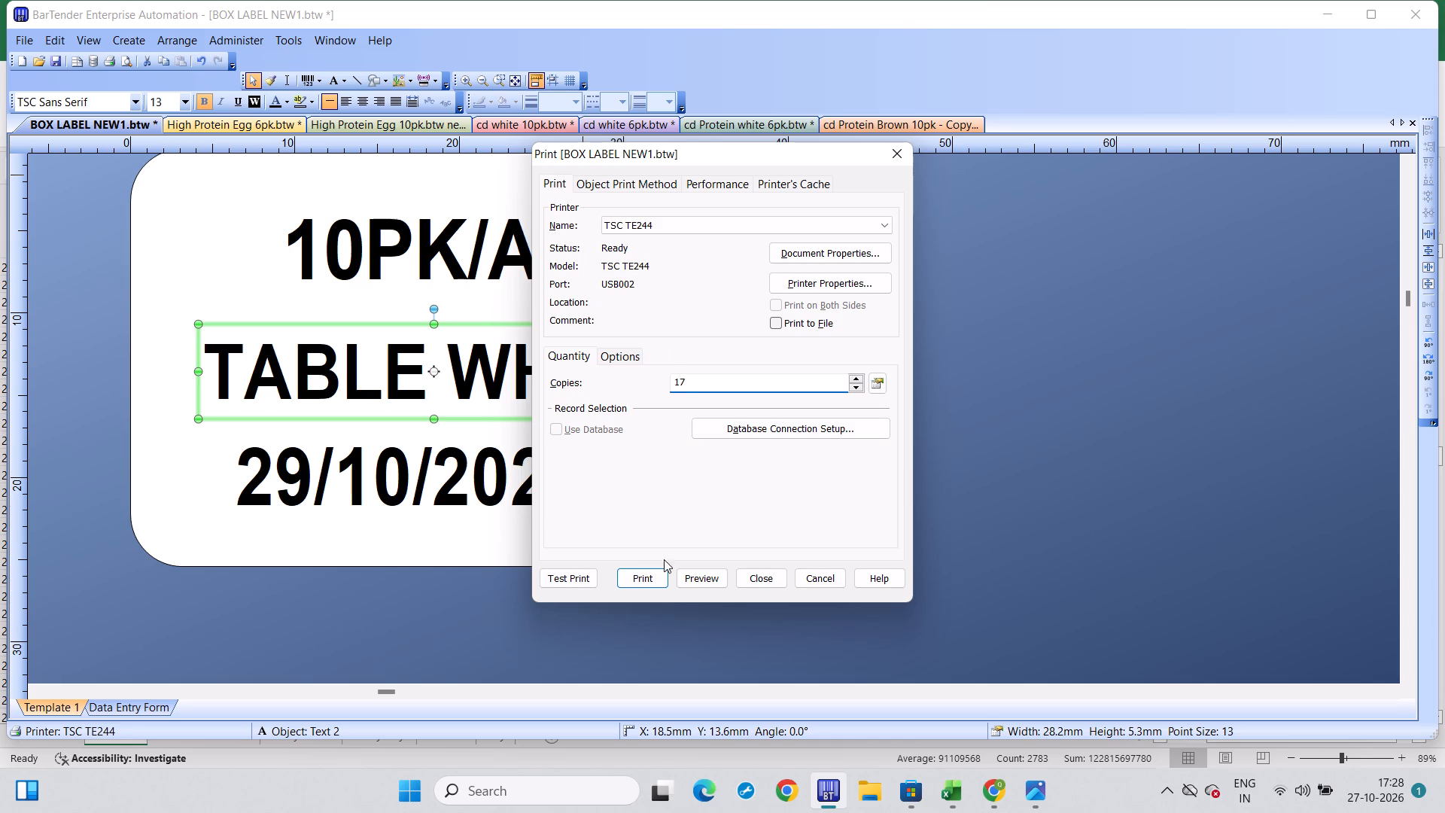
{"action": "left_click", "coordinate": [661, 577]}
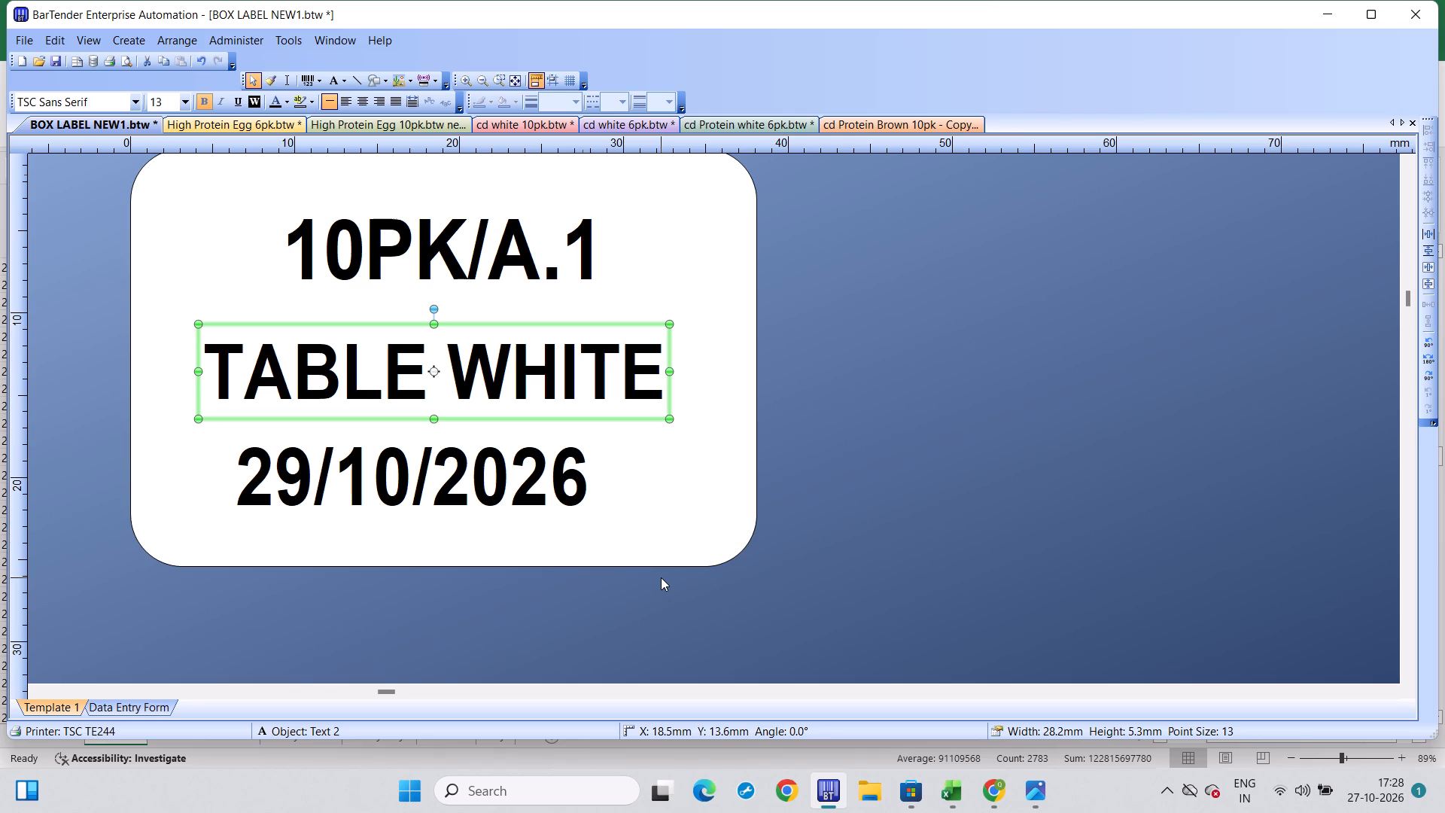
Change the pack-size line on the TABLE WHITE box label to 6PK/A.1.
{"action": "left_click", "coordinate": [363, 234]}
{"action": "left_click", "coordinate": [303, 242]}
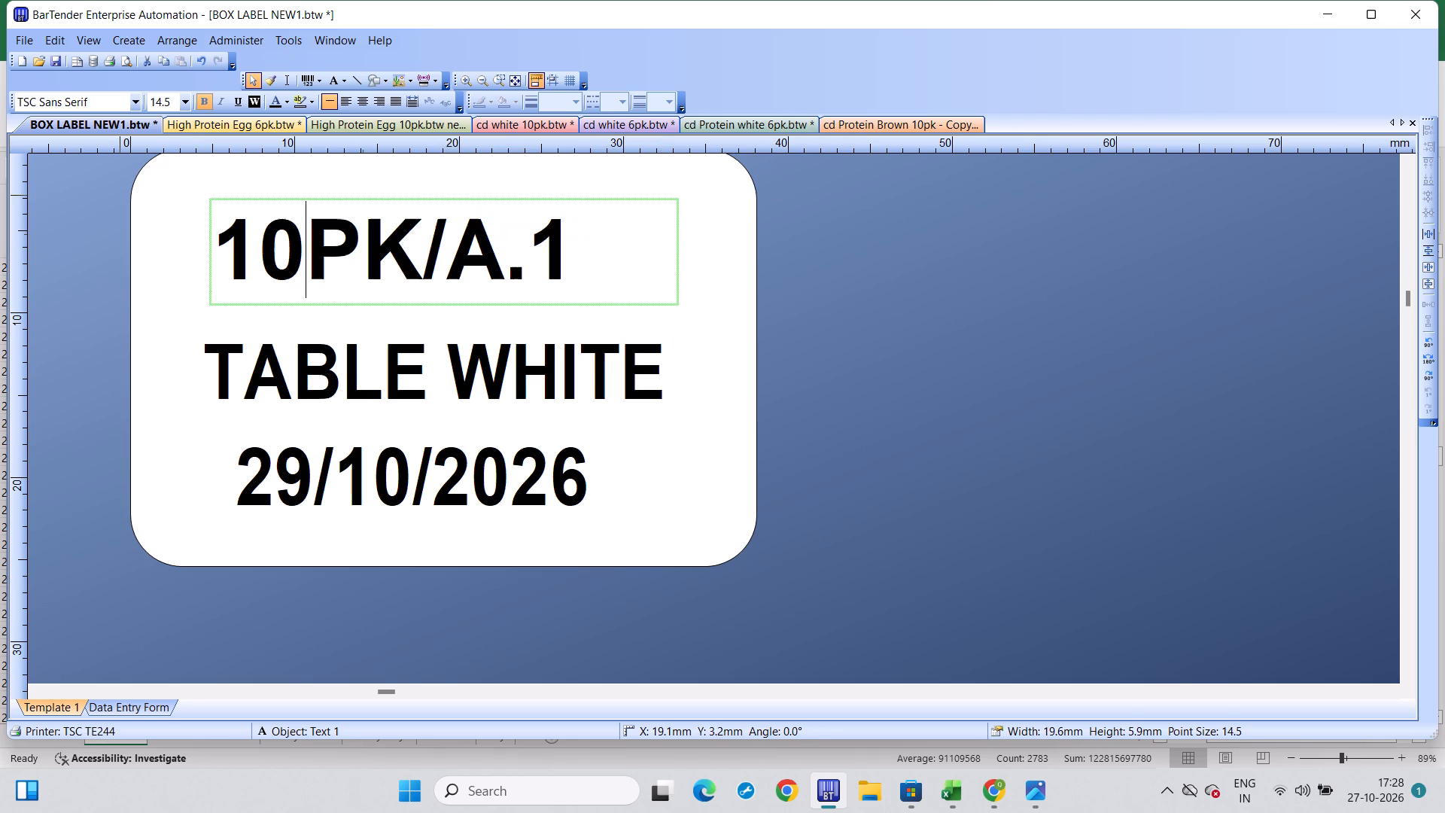
{"action": "key", "text": "BackSpace"}
{"action": "key", "text": "BackSpace"}
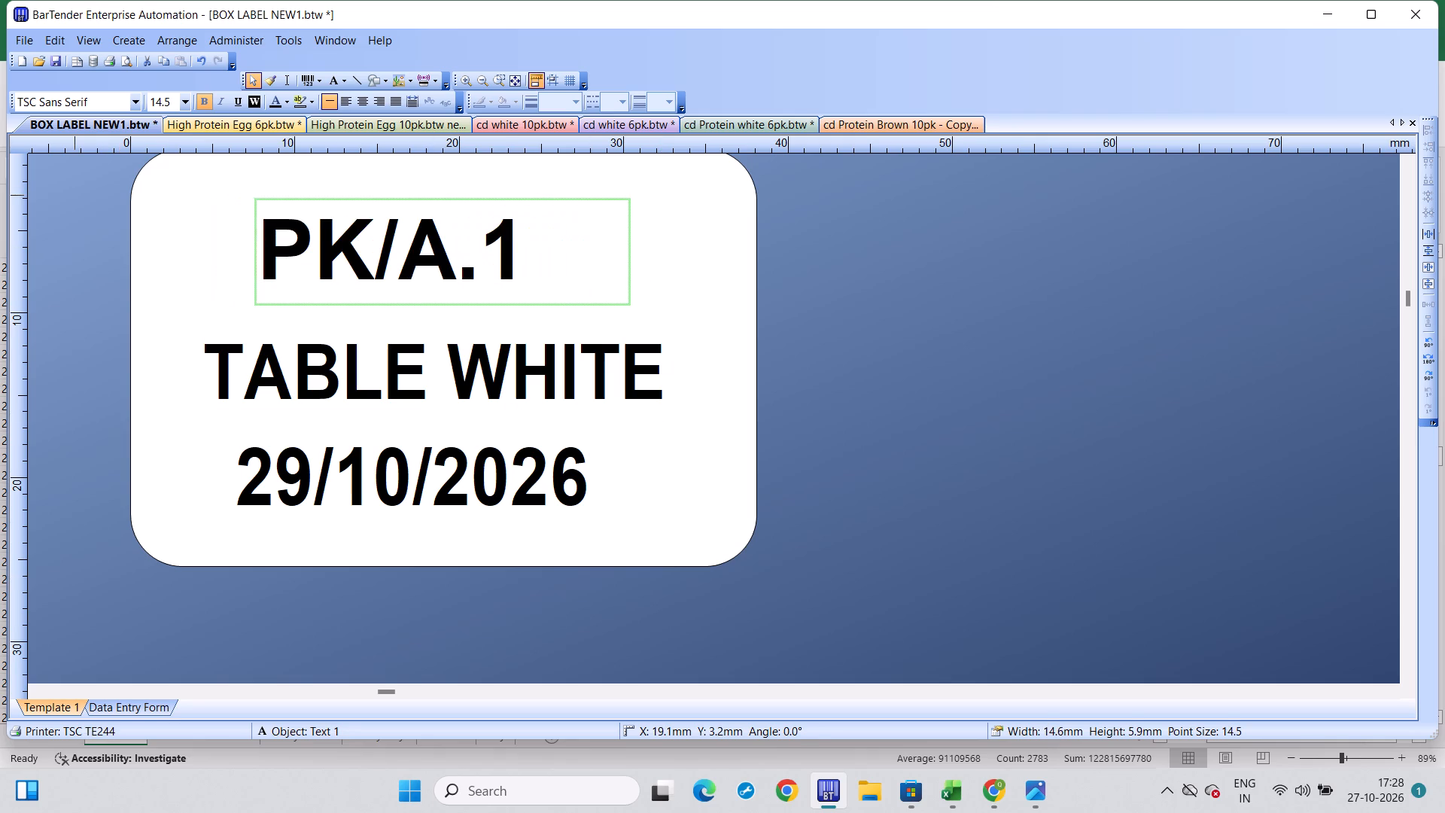
{"action": "key", "text": "6"}
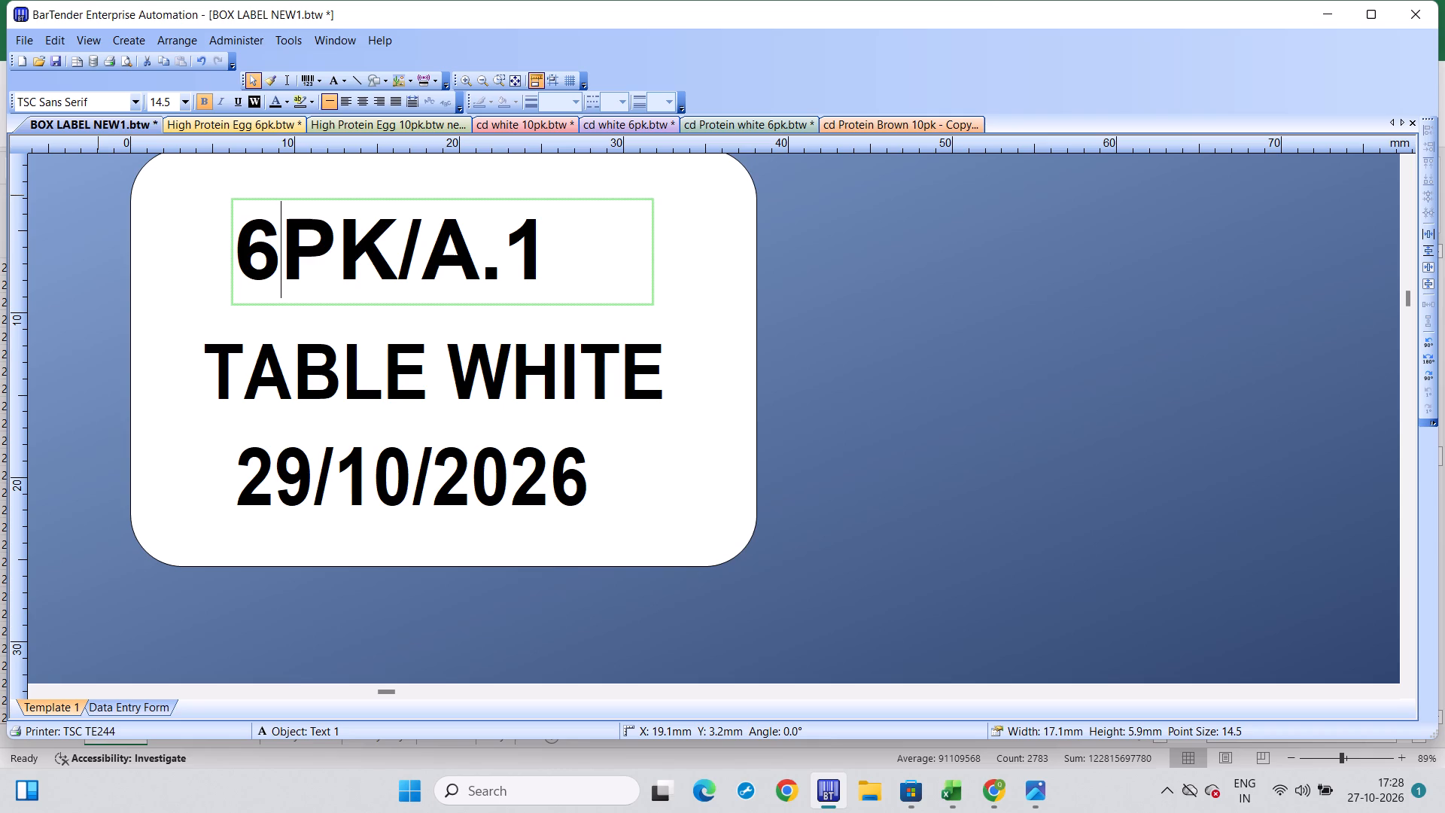
Print 14 copies of the 6PK/A.1 TABLE WHITE box label on the TSC TE244.
{"action": "key", "text": "ctrl+p"}
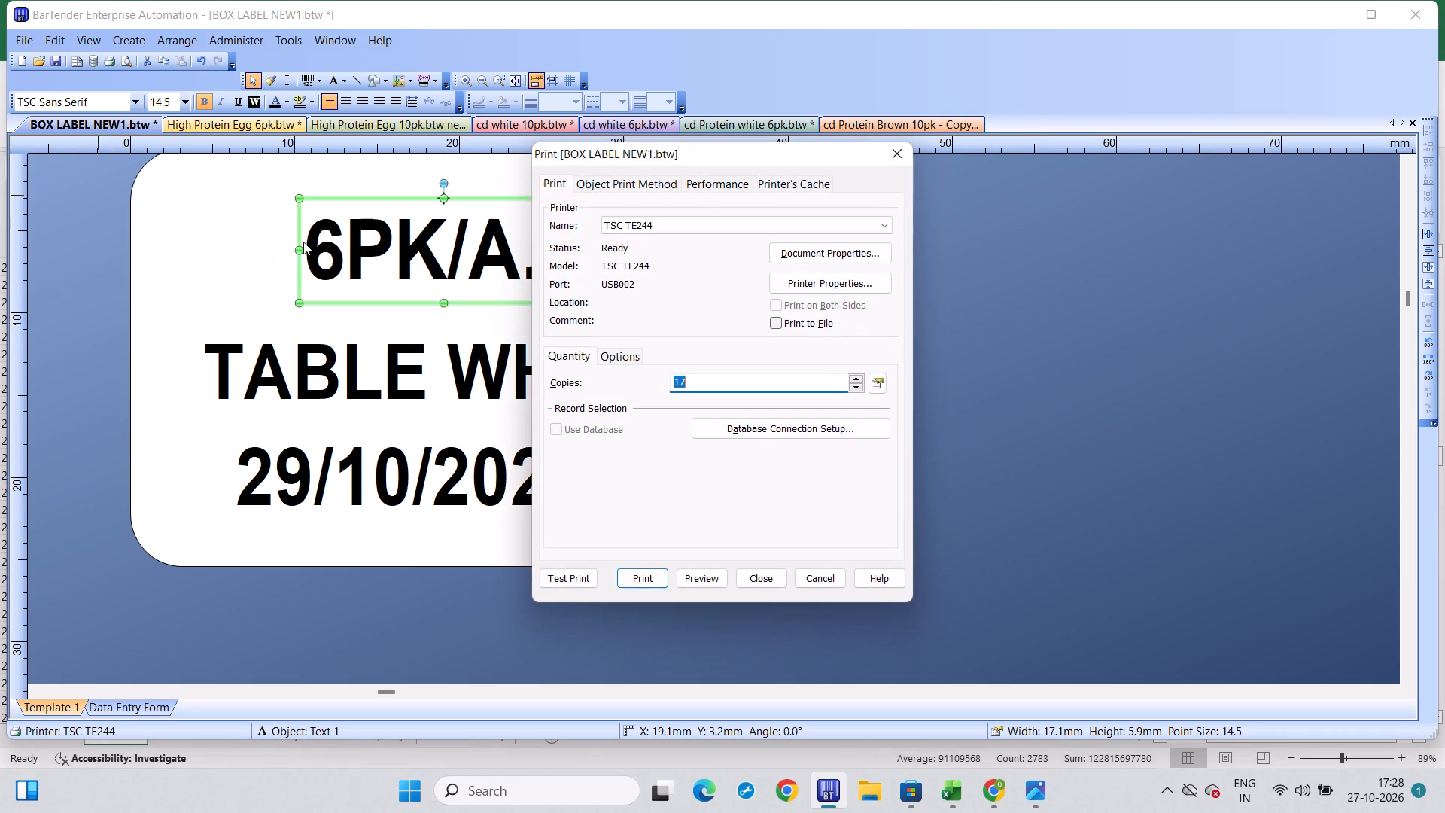
{"action": "type", "text": "14"}
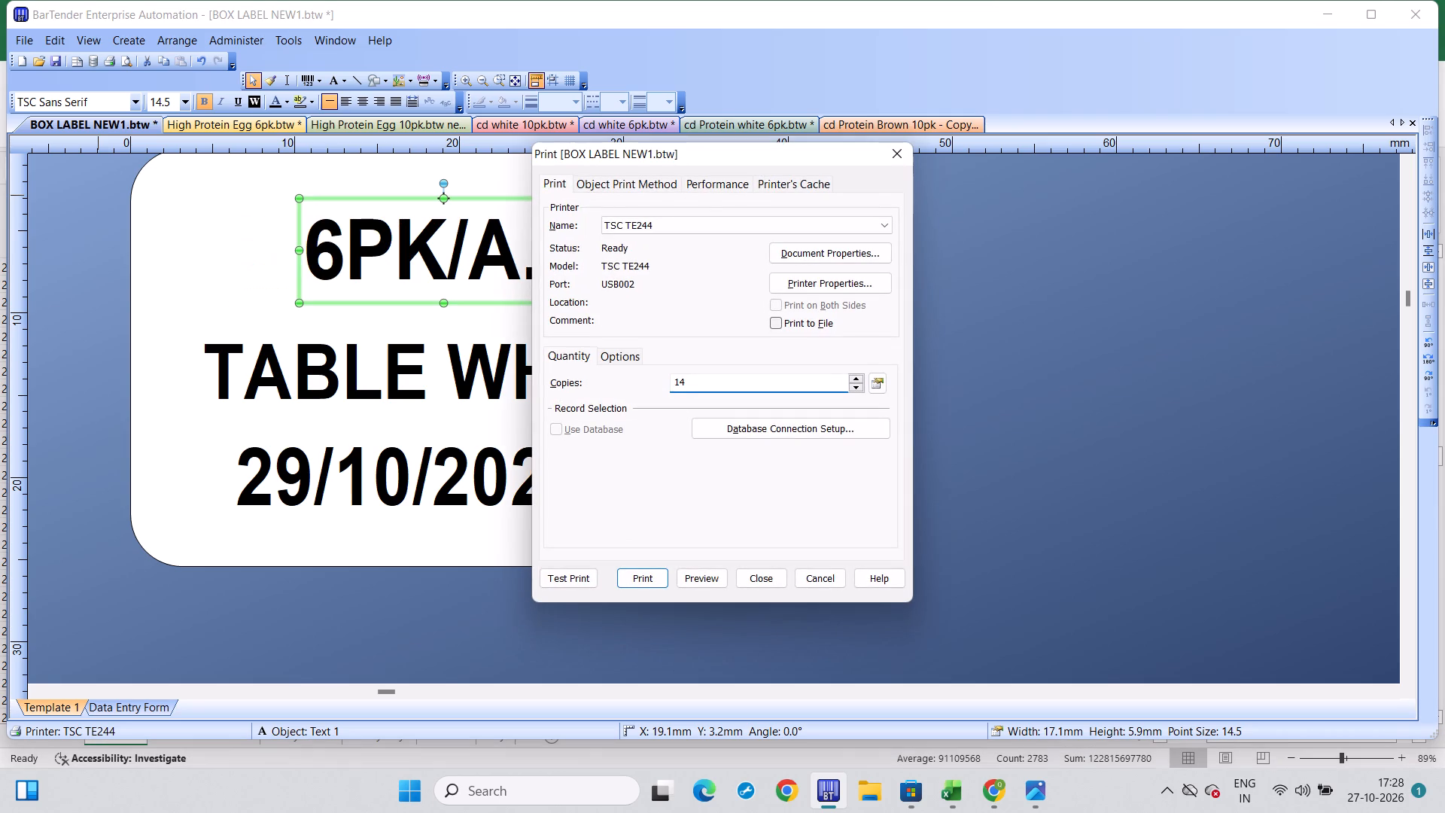
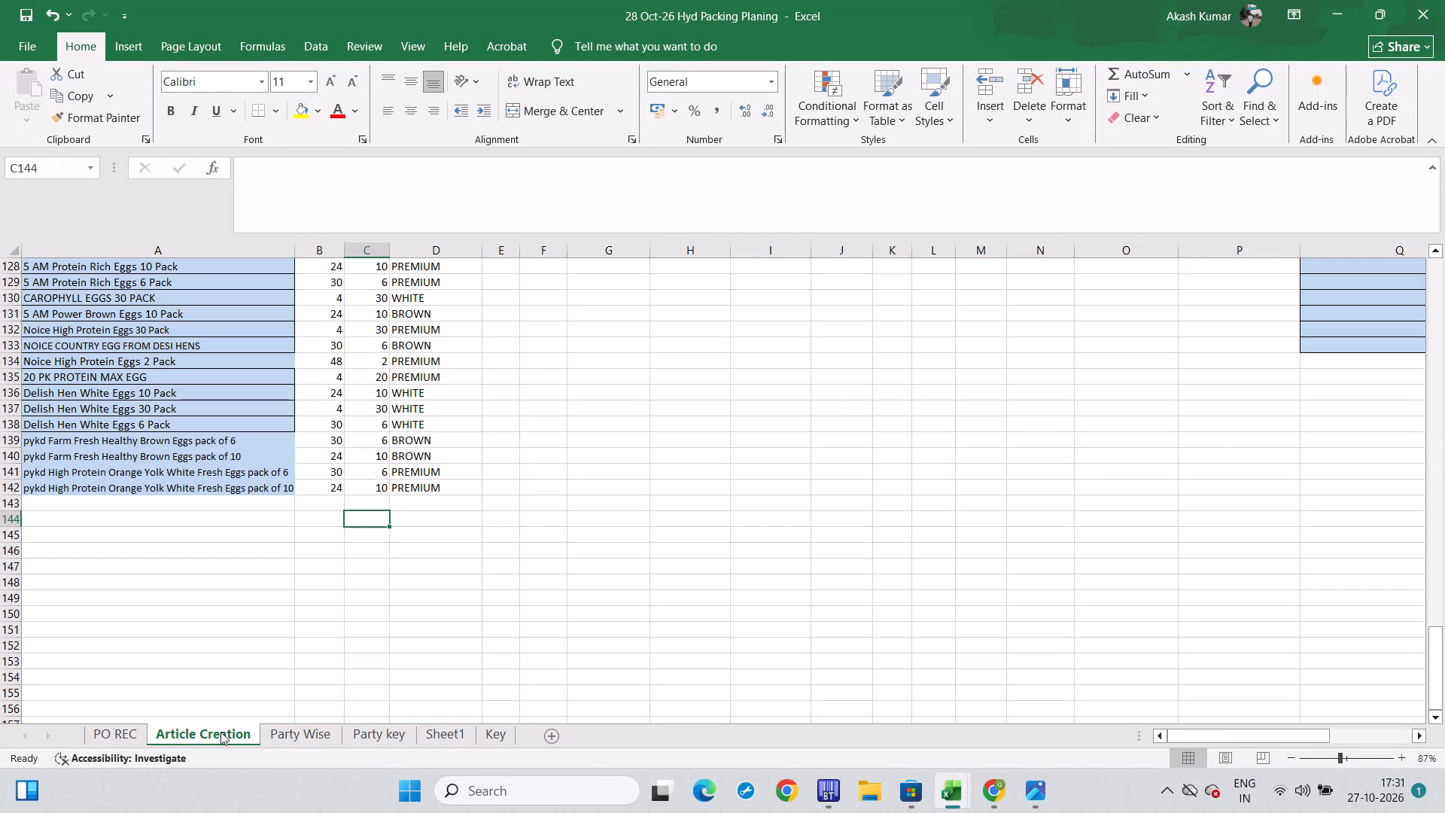
Look through the item names, pack sizes and egg types listed on the Article Creation sheet.
{"action": "scroll", "coordinate": [193, 452], "scroll_direction": "up", "scroll_amount": 5}
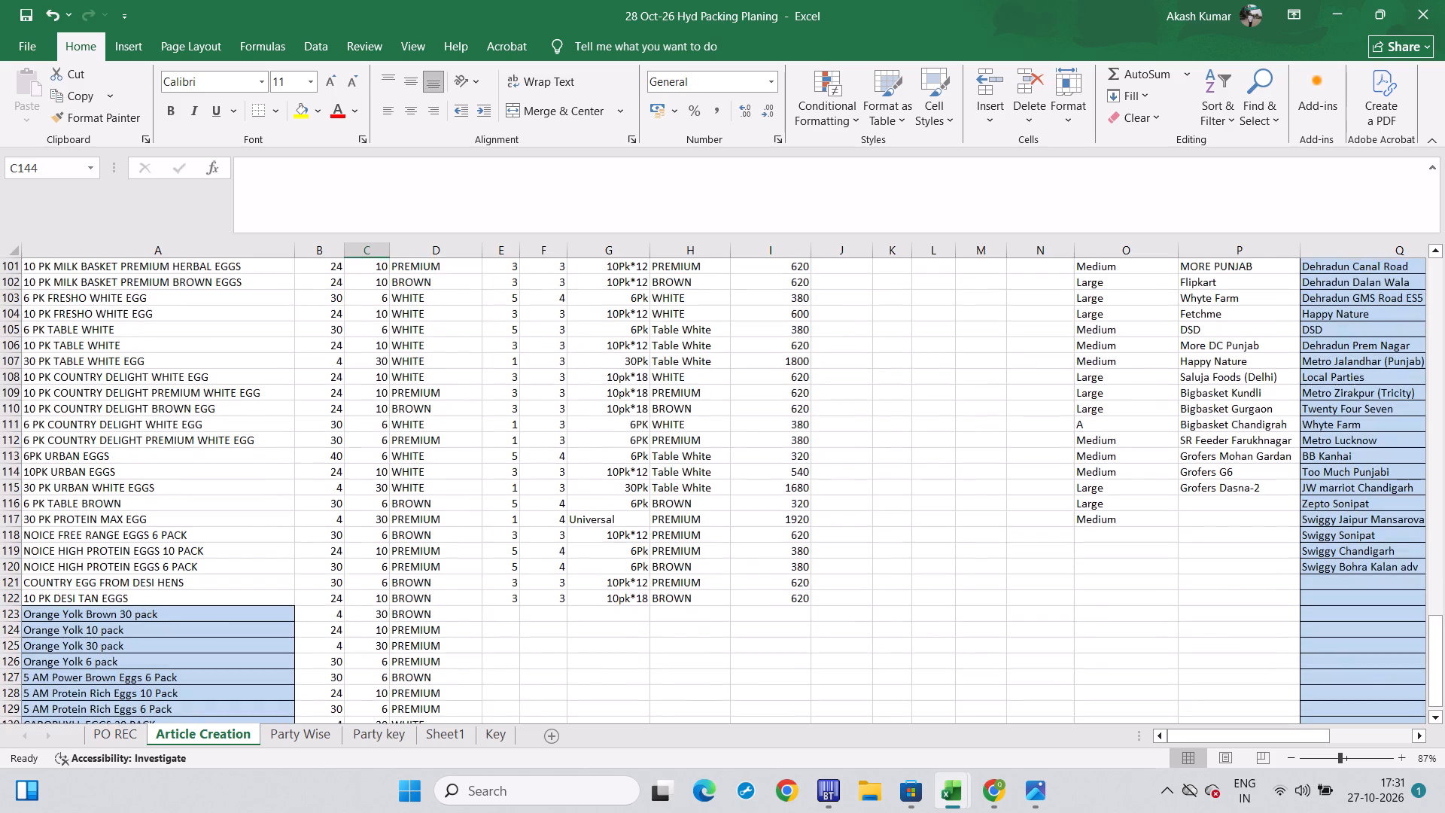
{"action": "scroll", "coordinate": [193, 452], "scroll_direction": "up", "scroll_amount": 17}
{"action": "scroll", "coordinate": [193, 452], "scroll_direction": "right", "scroll_amount": 2}
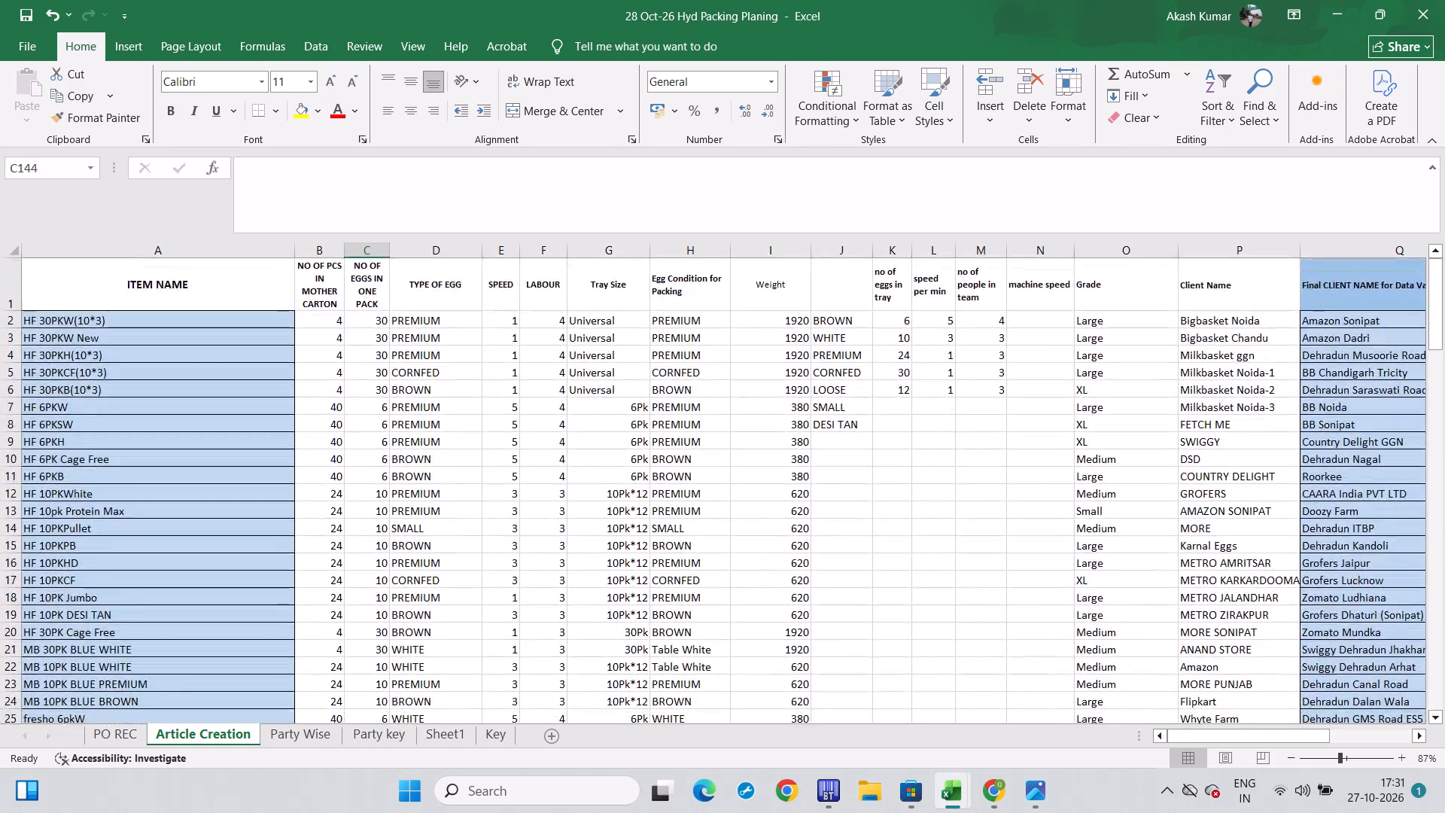
{"action": "scroll", "coordinate": [193, 452], "scroll_direction": "right", "scroll_amount": 3}
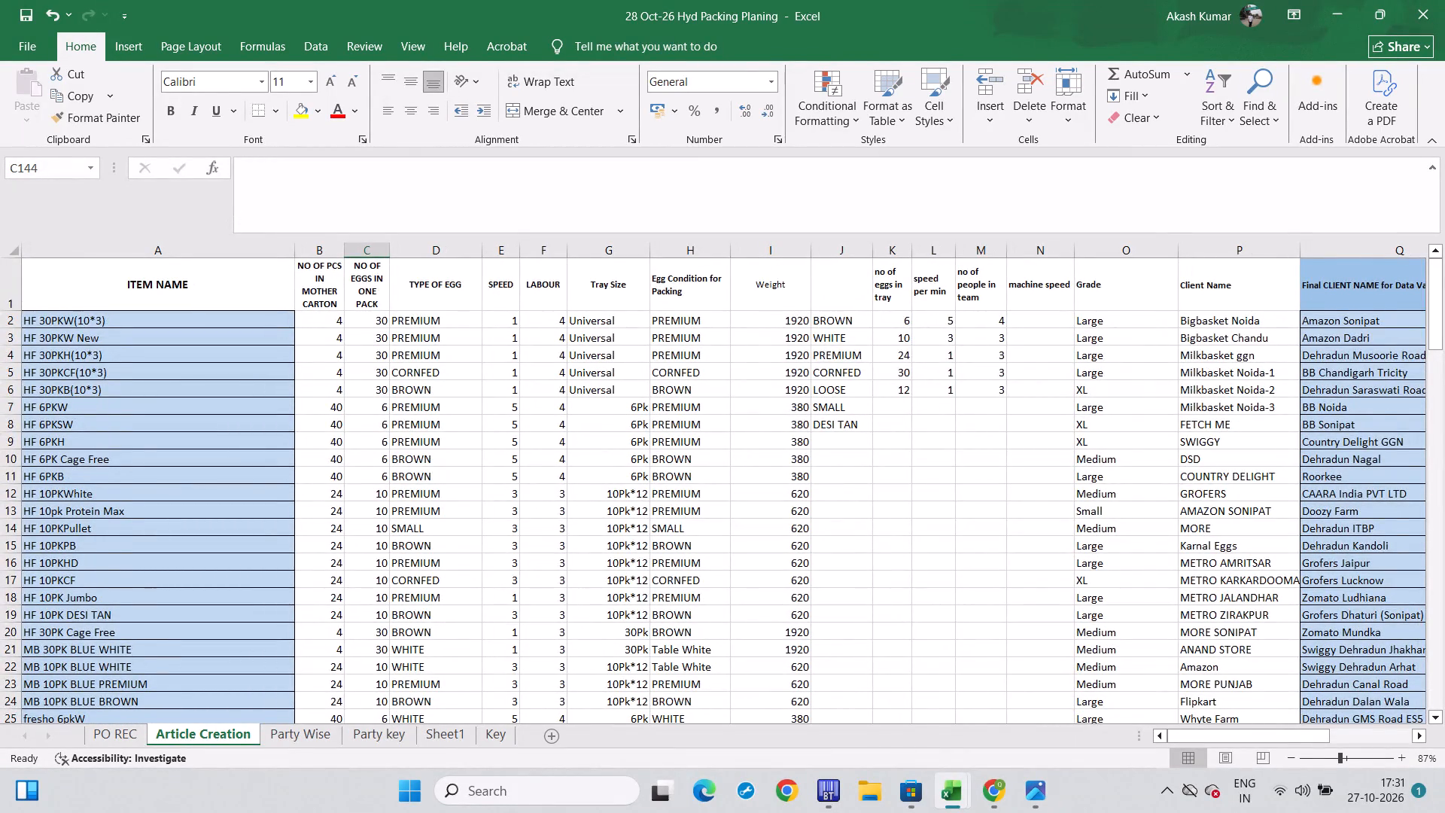
{"action": "scroll", "coordinate": [247, 385], "scroll_direction": "down", "scroll_amount": 15}
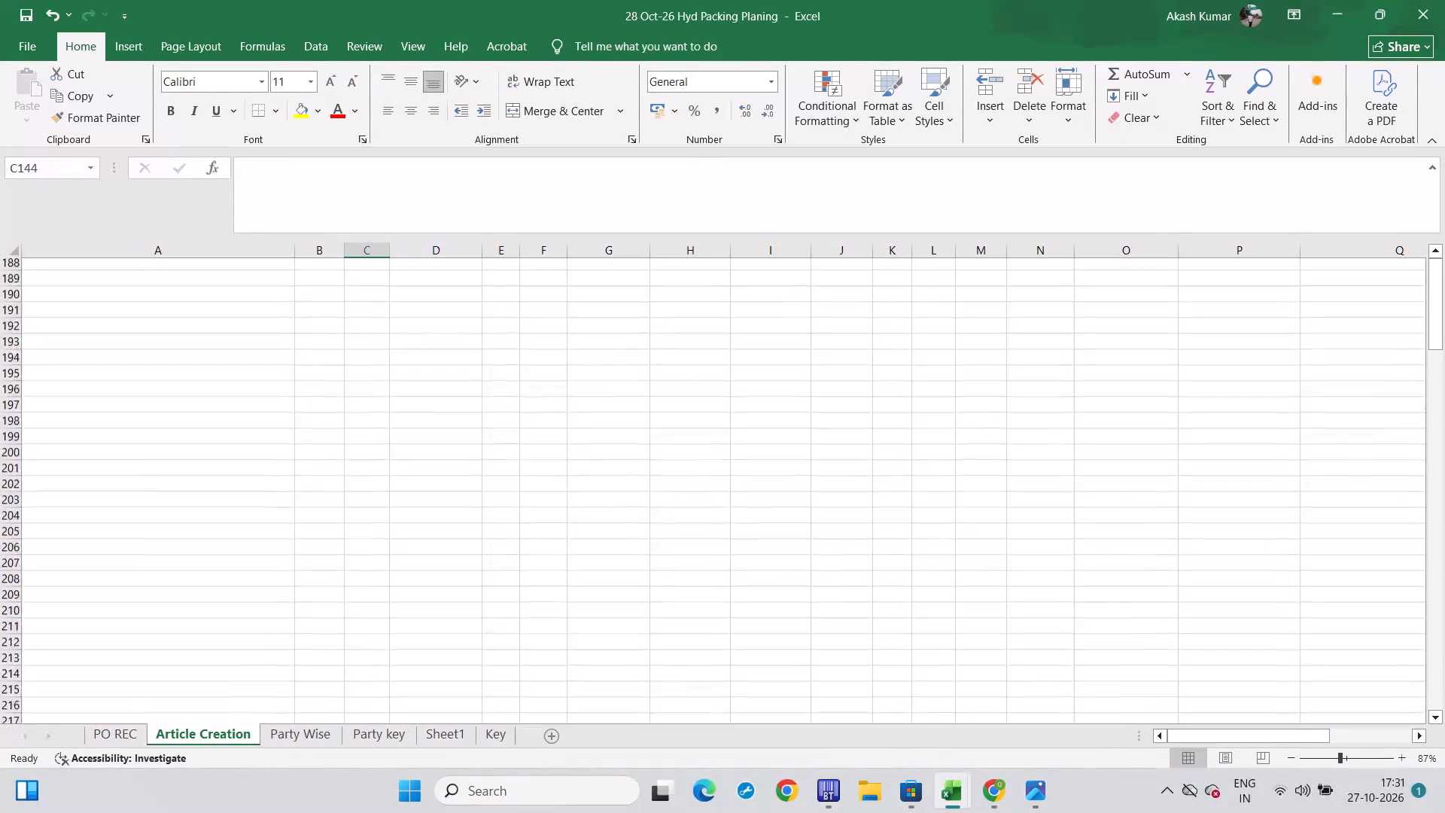
Print the selected 28-Oct Total Dispatch table from the Party Wise sheet on the Brother DCP-T520W.
{"action": "left_click", "coordinate": [133, 738]}
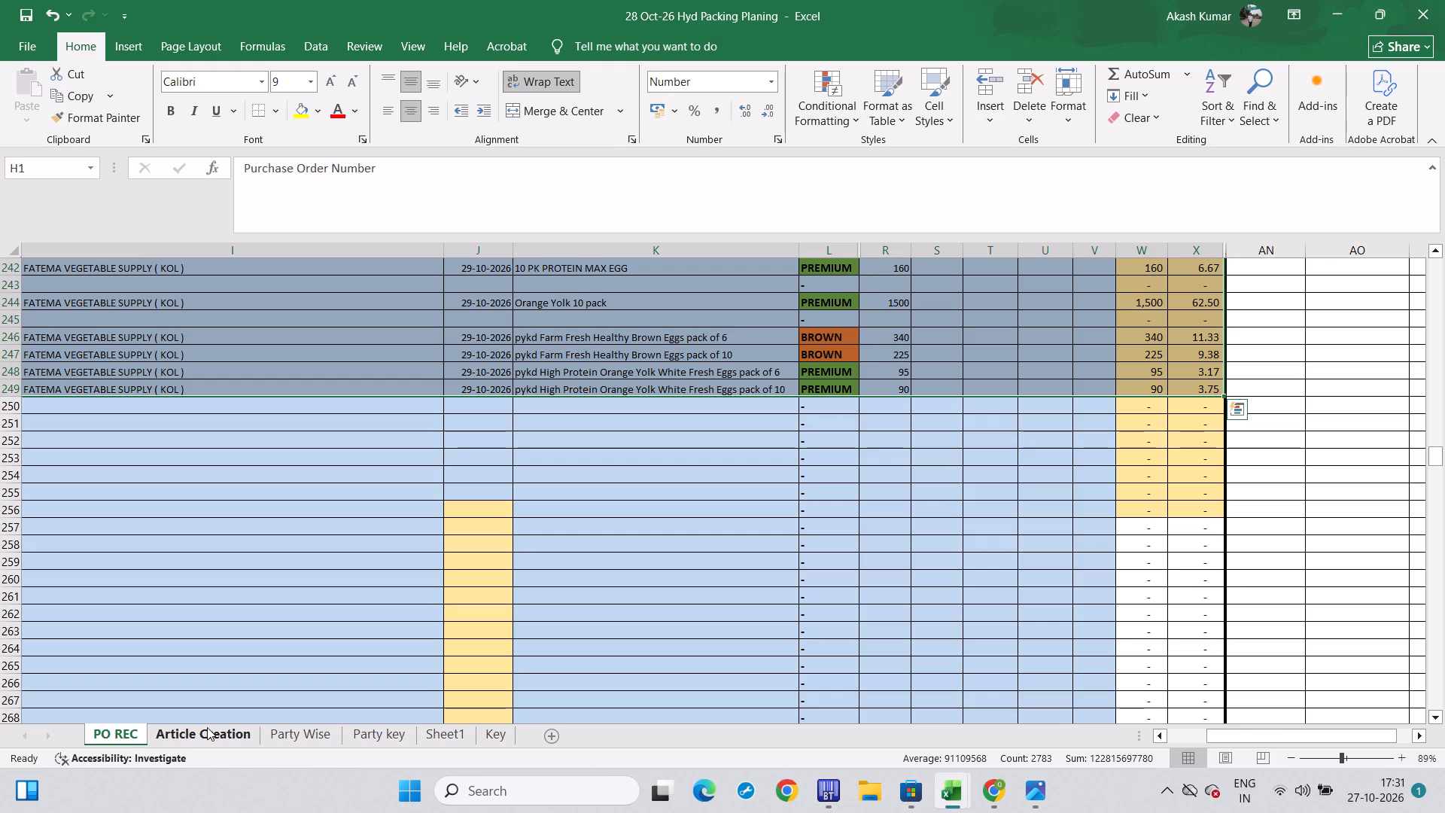
{"action": "left_click", "coordinate": [381, 741]}
{"action": "left_click", "coordinate": [327, 741]}
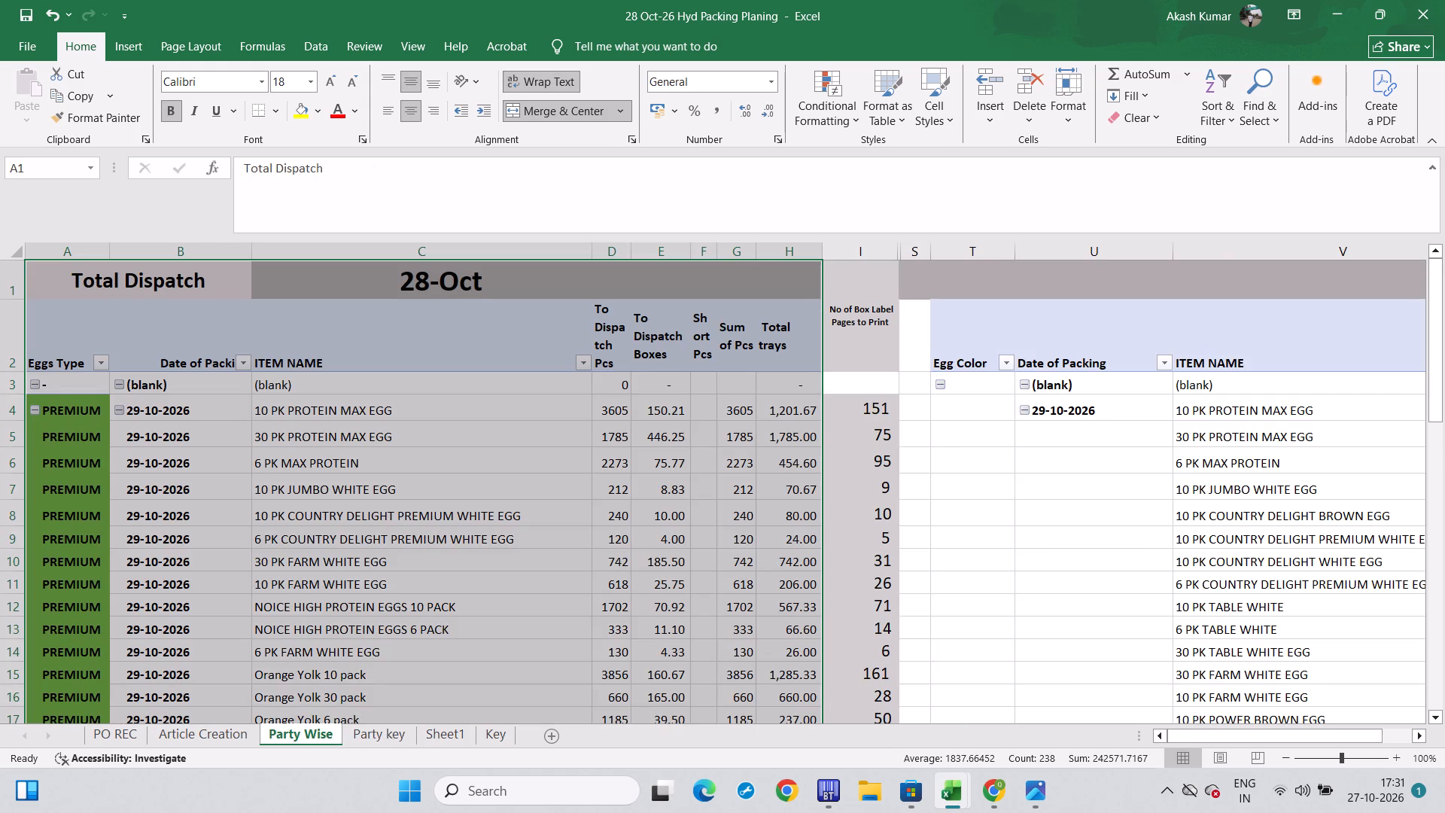
{"action": "scroll", "coordinate": [385, 569], "scroll_direction": "down", "scroll_amount": 7}
{"action": "scroll", "coordinate": [385, 569], "scroll_direction": "up", "scroll_amount": 2}
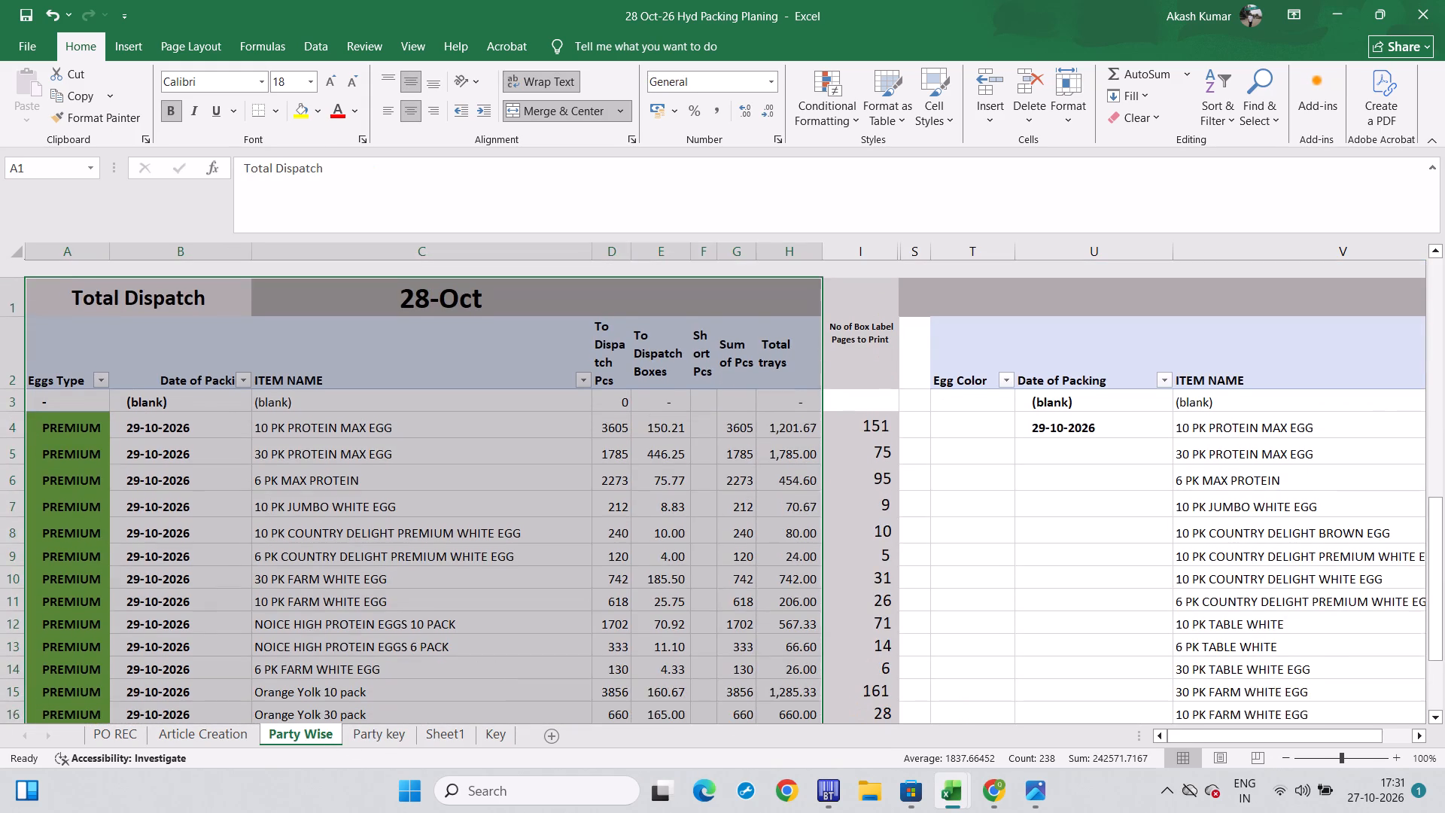
{"action": "key", "text": "ctrl+p"}
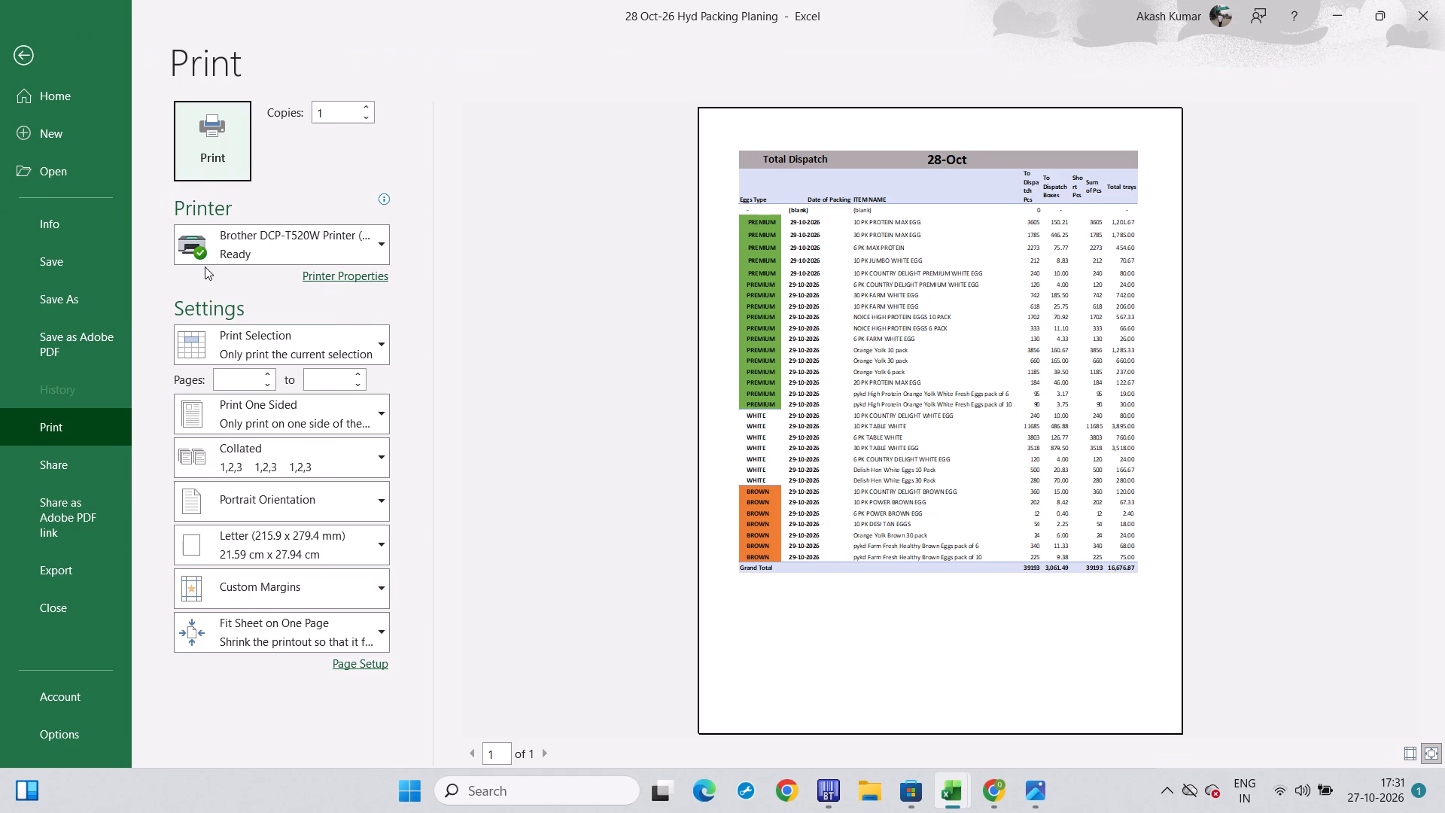
{"action": "left_click", "coordinate": [198, 166]}
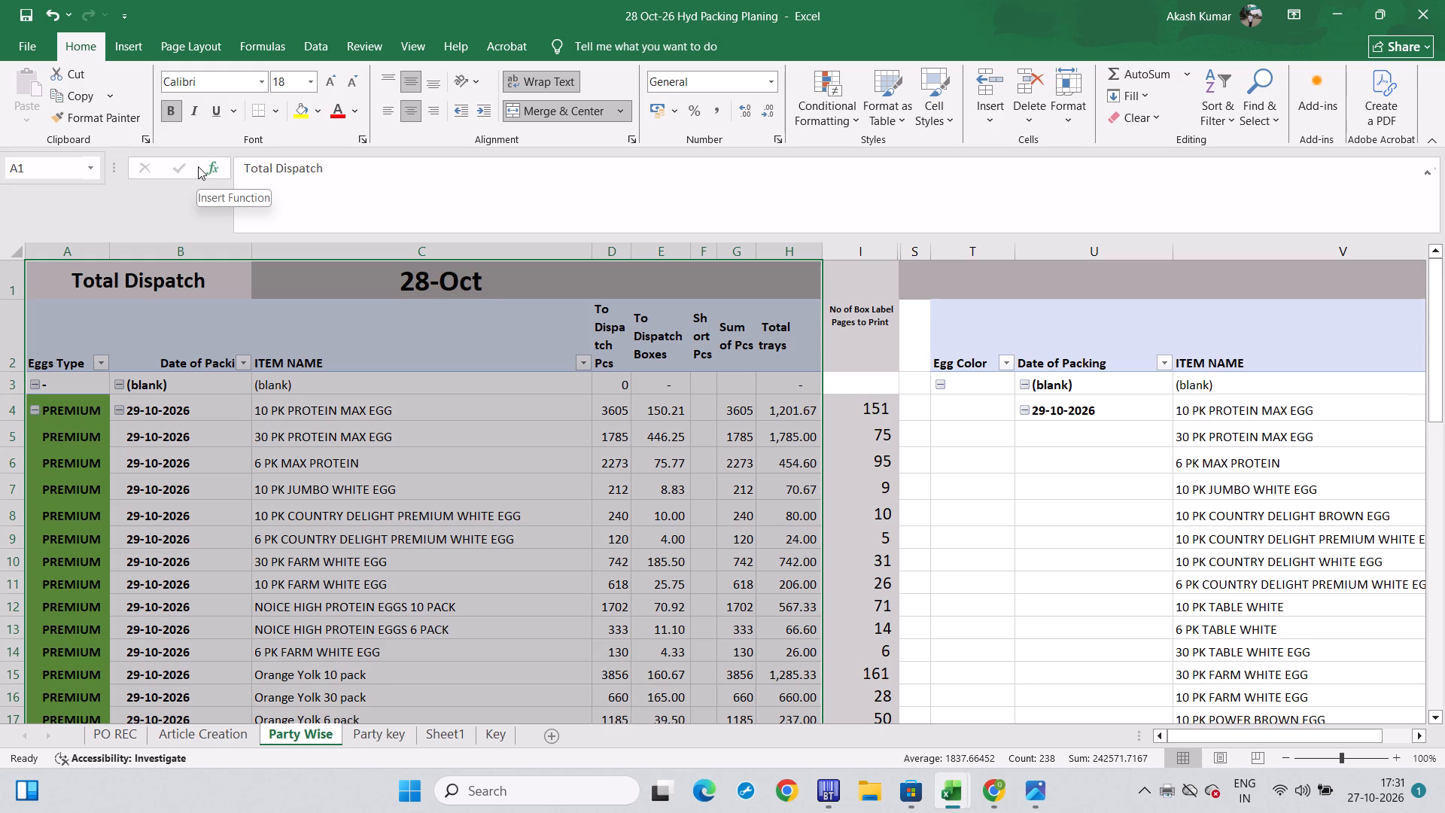
Print the selected 28-Oct Total Dispatch table once more on the Brother DCP-T520W.
{"action": "key", "text": "ctrl+p"}
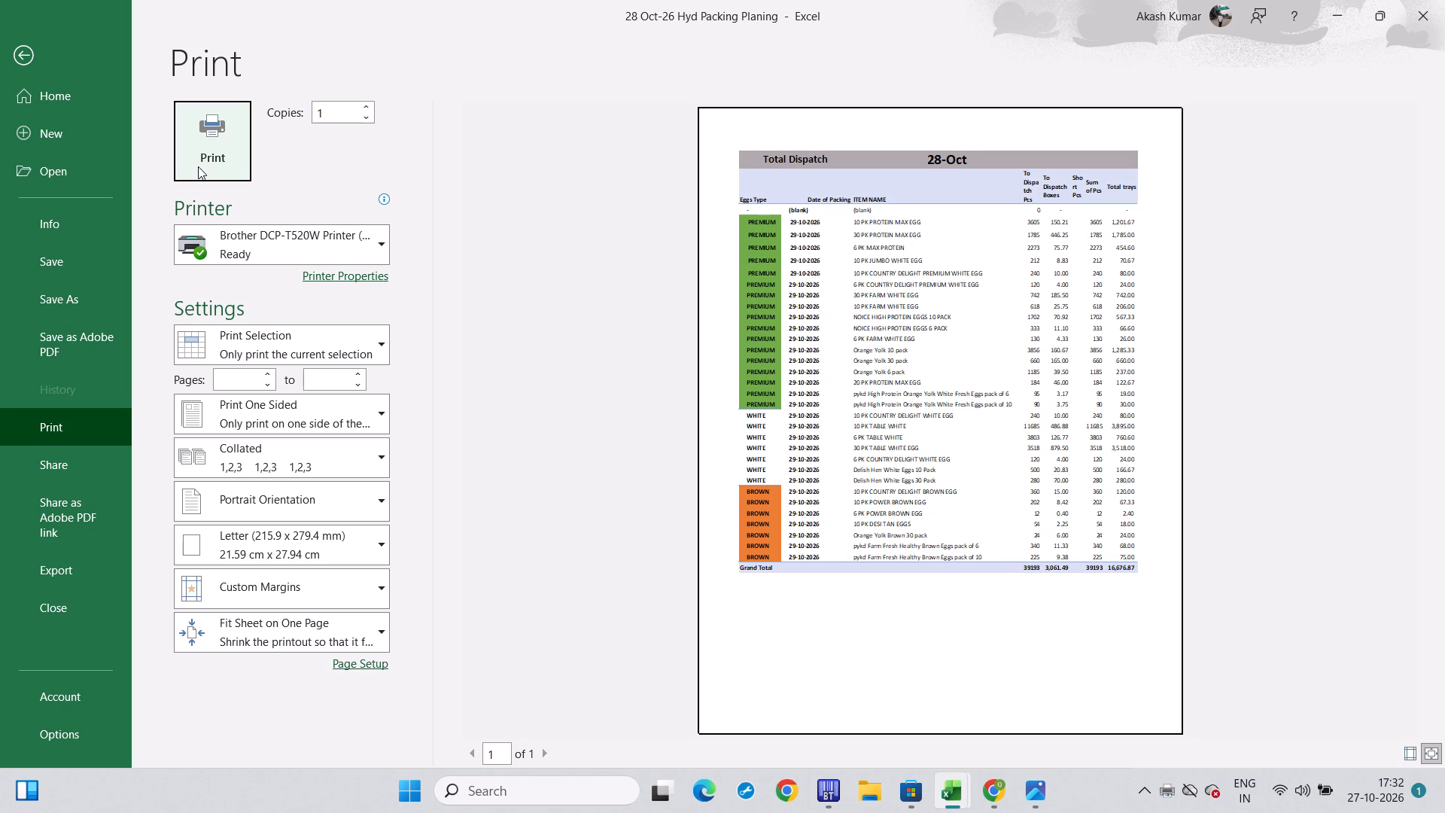
{"action": "left_click", "coordinate": [198, 166]}
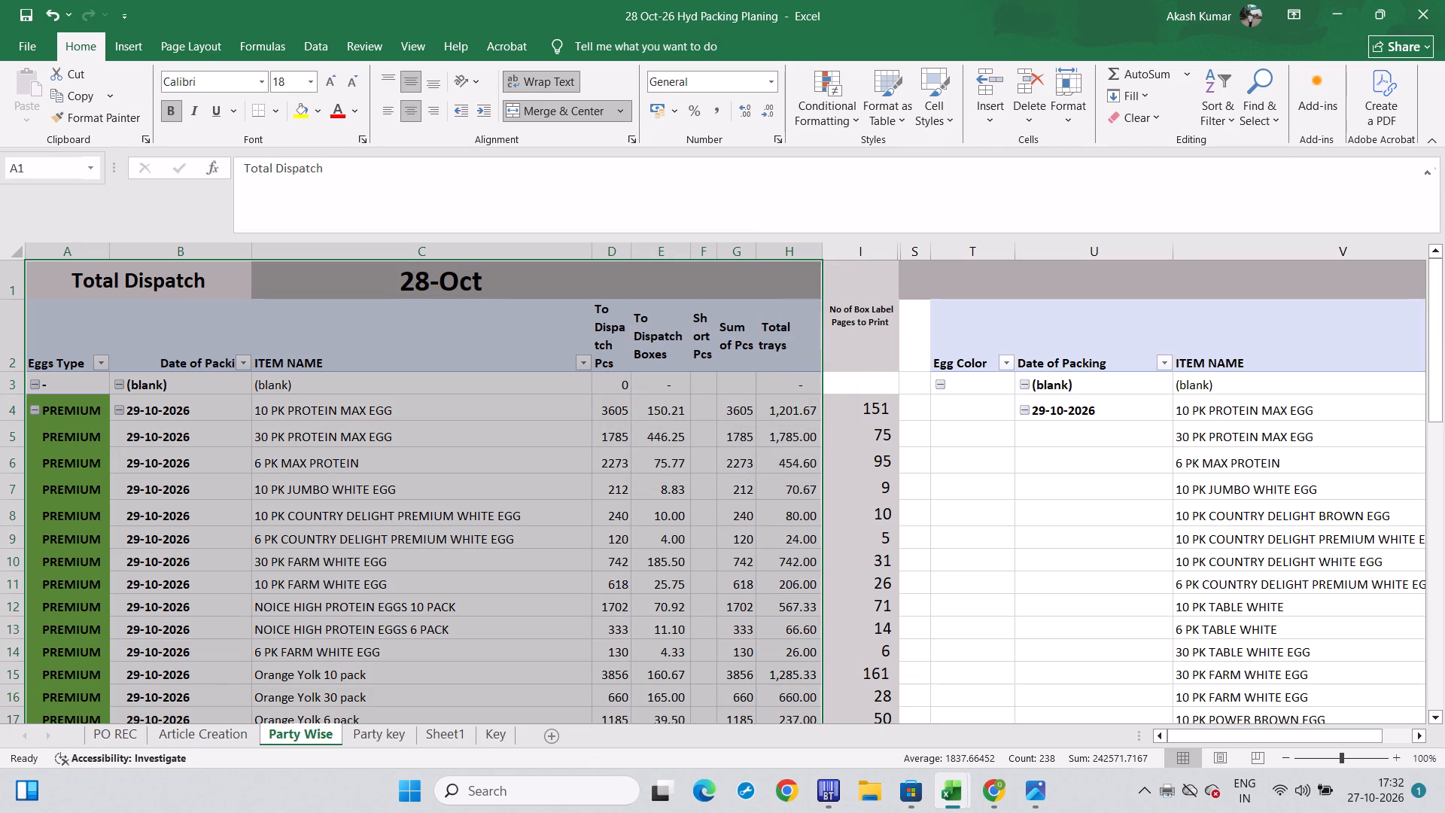
Print the selected packing plan range from the PO REC sheet on the Brother DCP-T520W.
{"action": "left_click", "coordinate": [129, 742]}
{"action": "key", "text": "ctrl+p"}
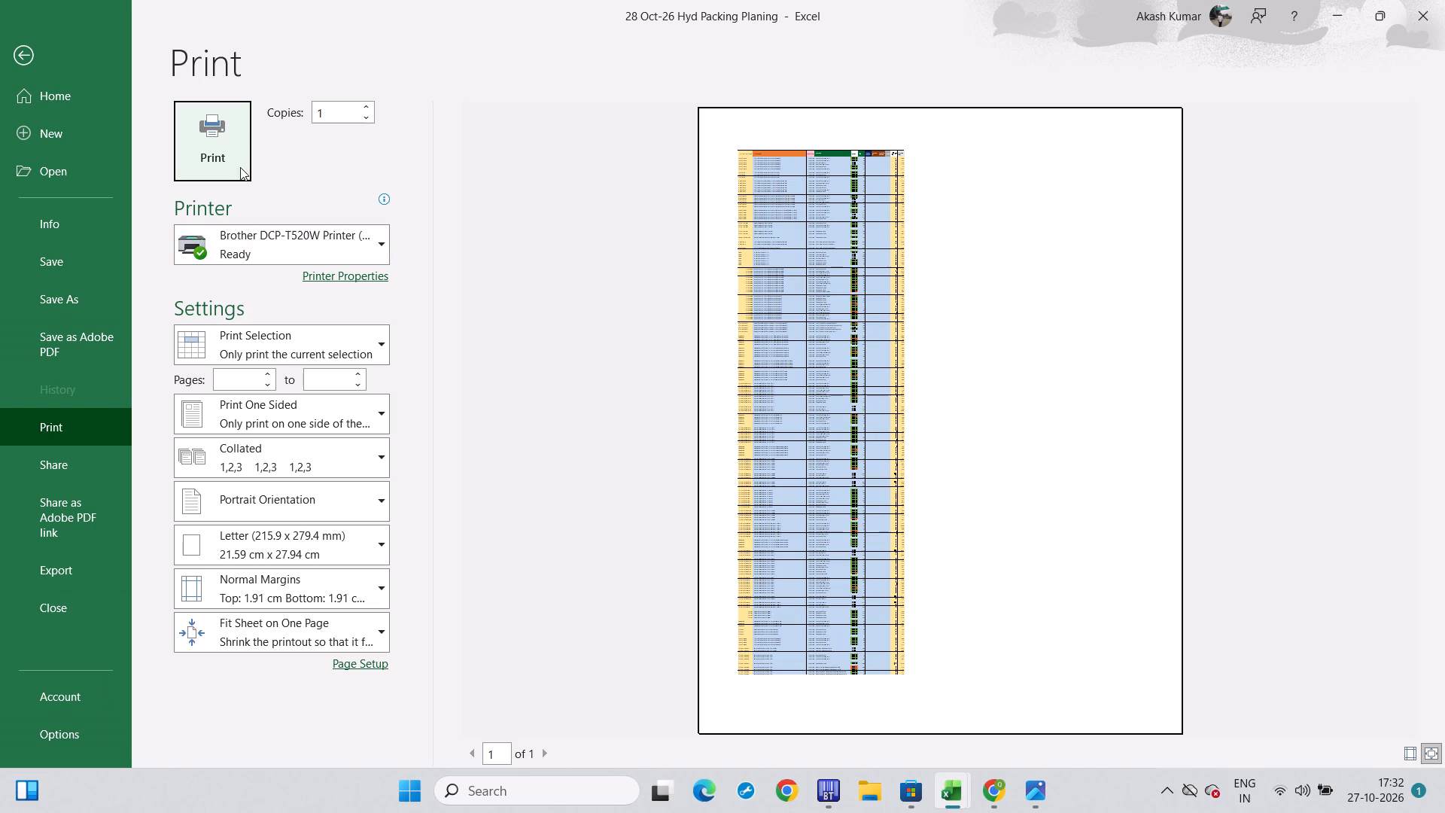
{"action": "left_click", "coordinate": [225, 139]}
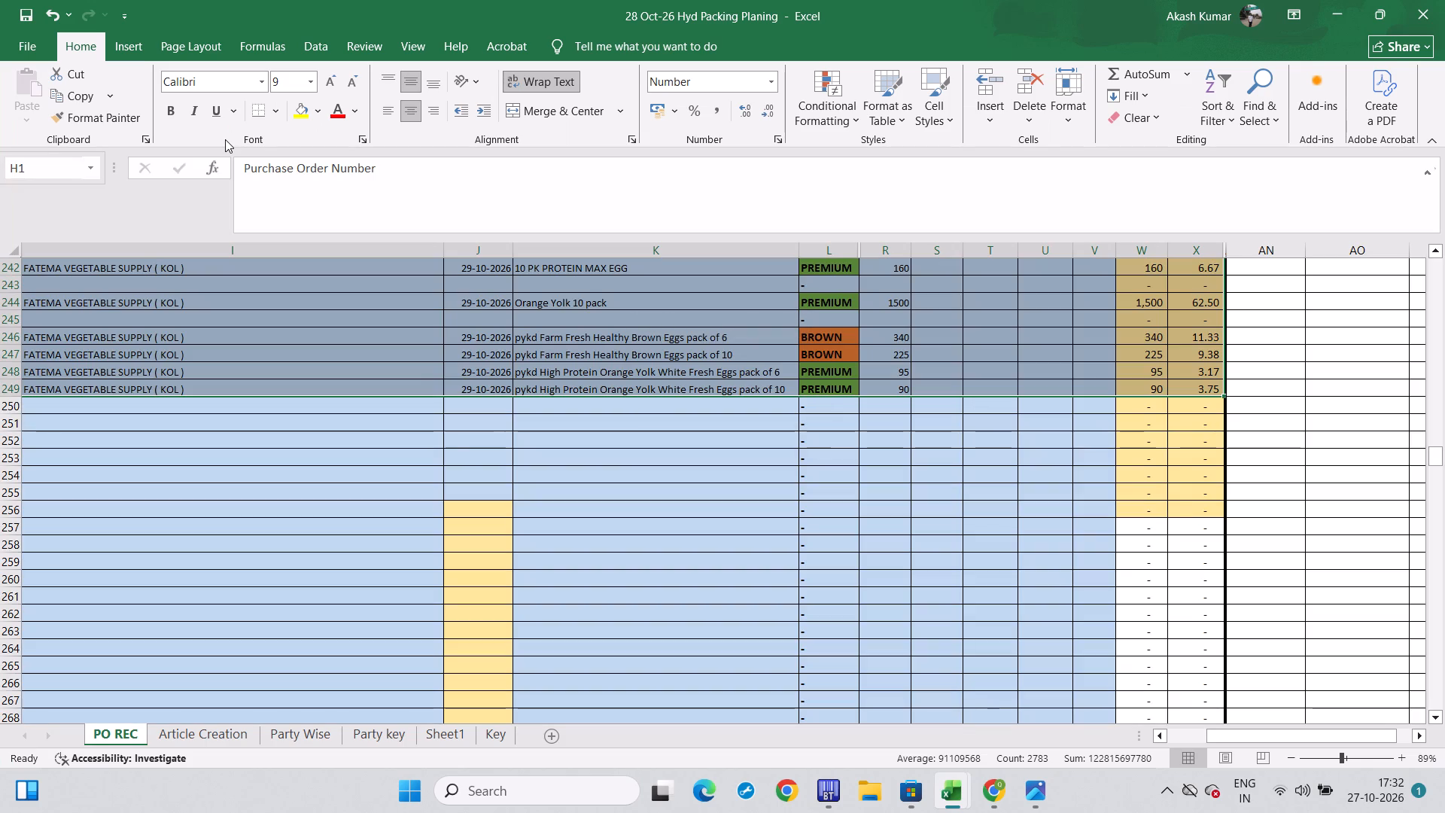
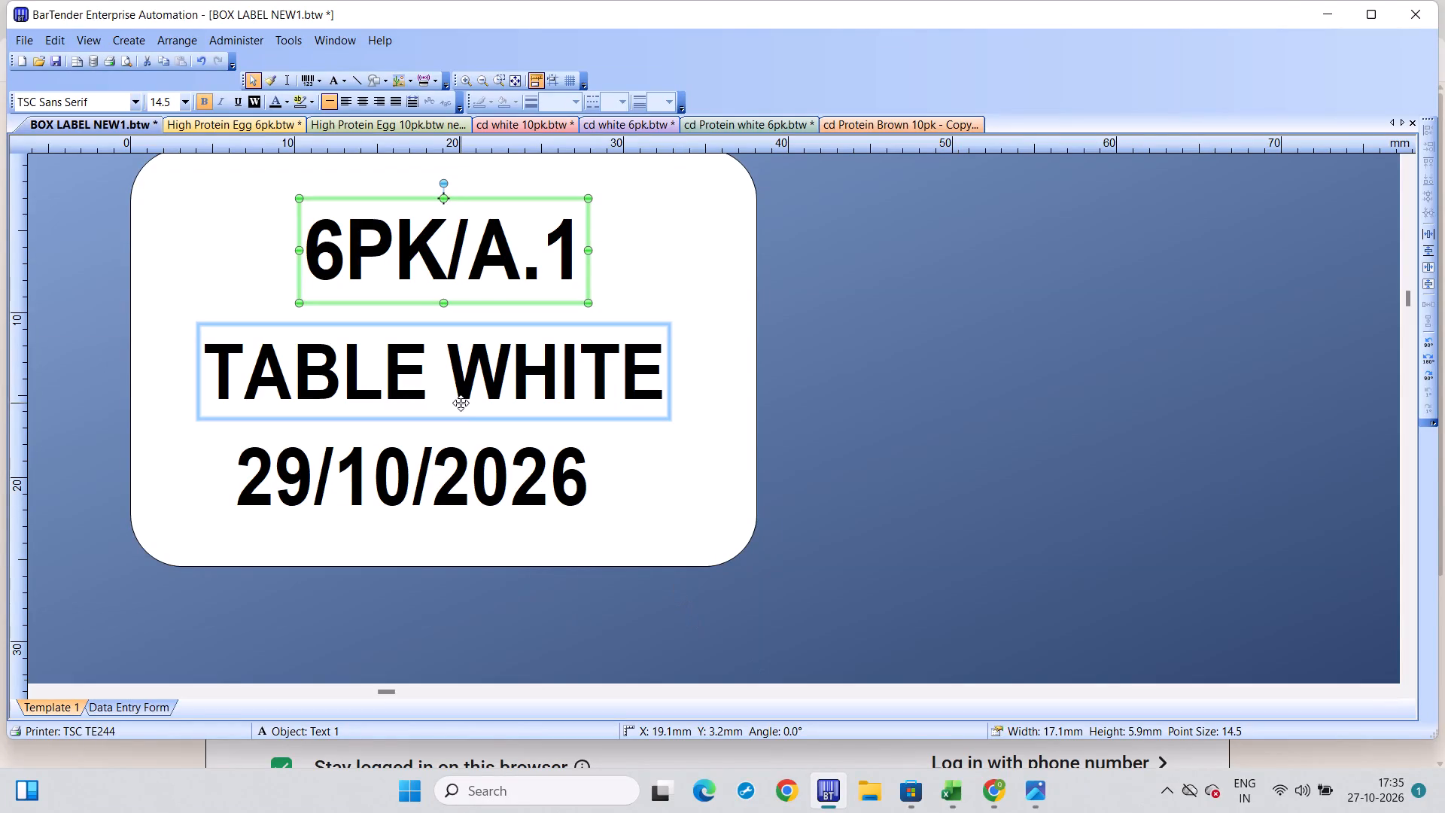
Change the egg-type line on the 6PK/A.1 box label to PROTEIN MAX.
{"action": "left_click", "coordinate": [430, 370]}
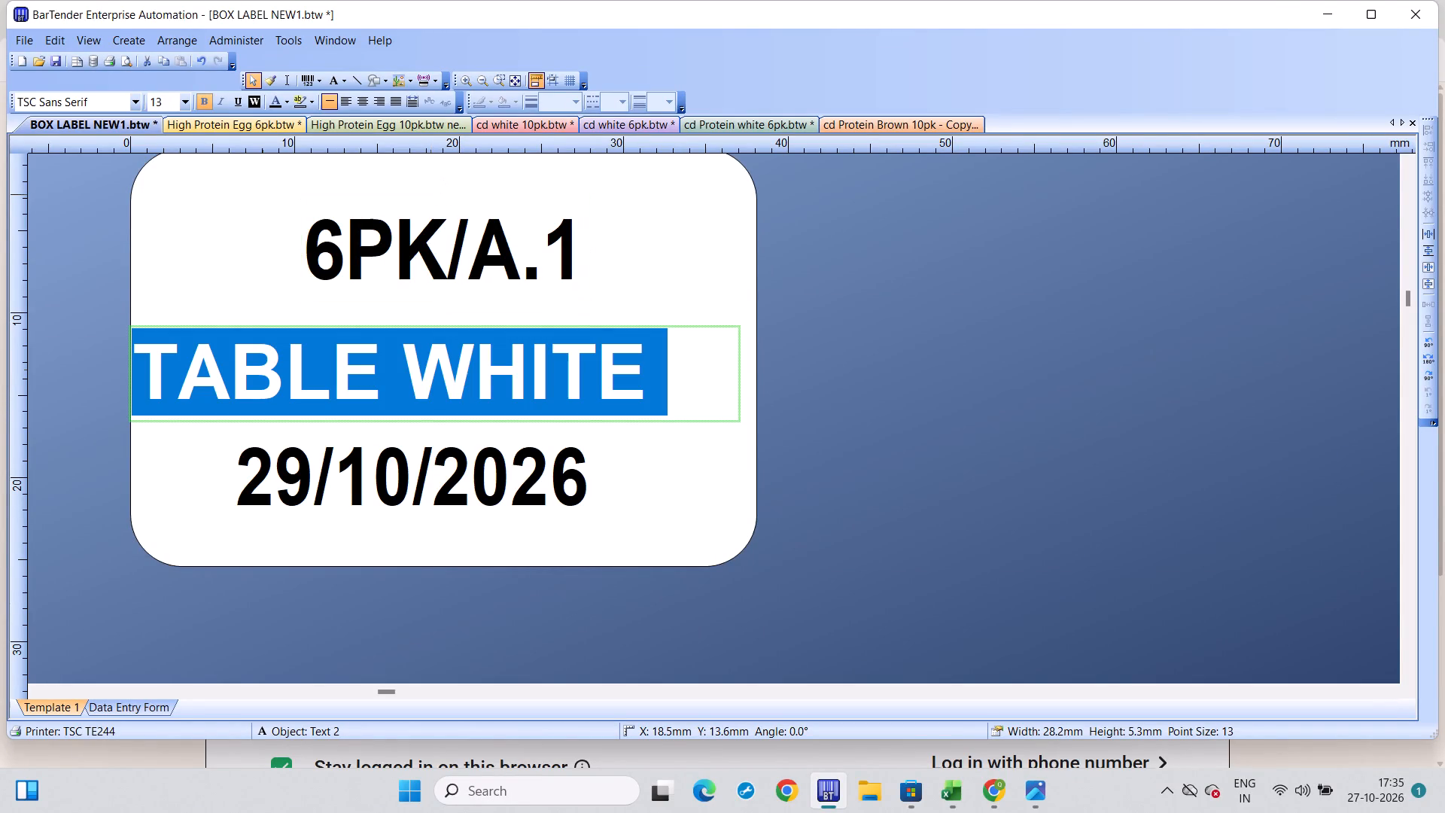
{"action": "left_click", "coordinate": [383, 361]}
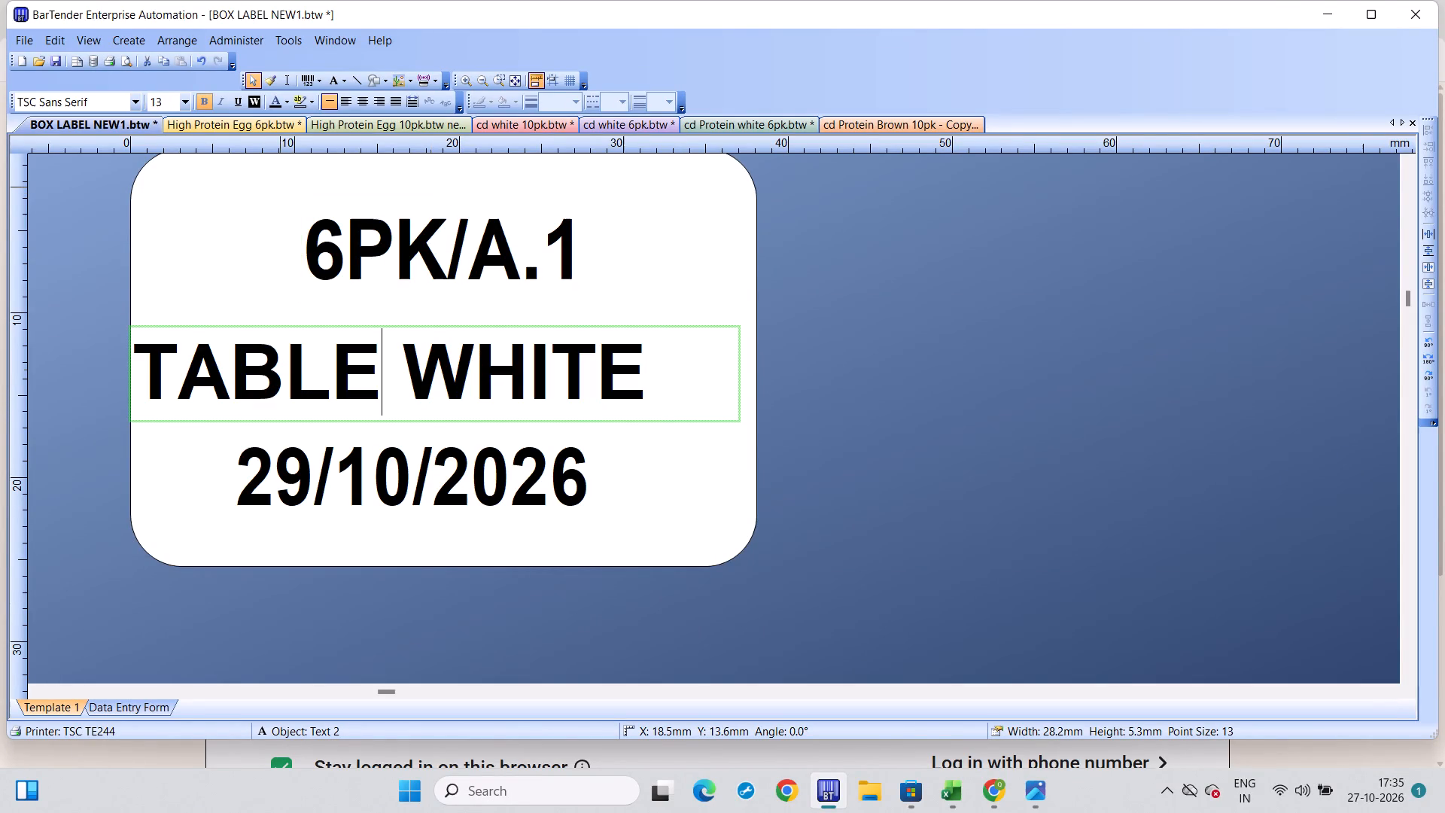
{"action": "key", "text": "BackSpace"}
{"action": "key", "text": "BackSpace"}
{"action": "key", "text": "BackSpace"}
{"action": "key", "text": "BackSpace"}
{"action": "key", "text": "BackSpace"}
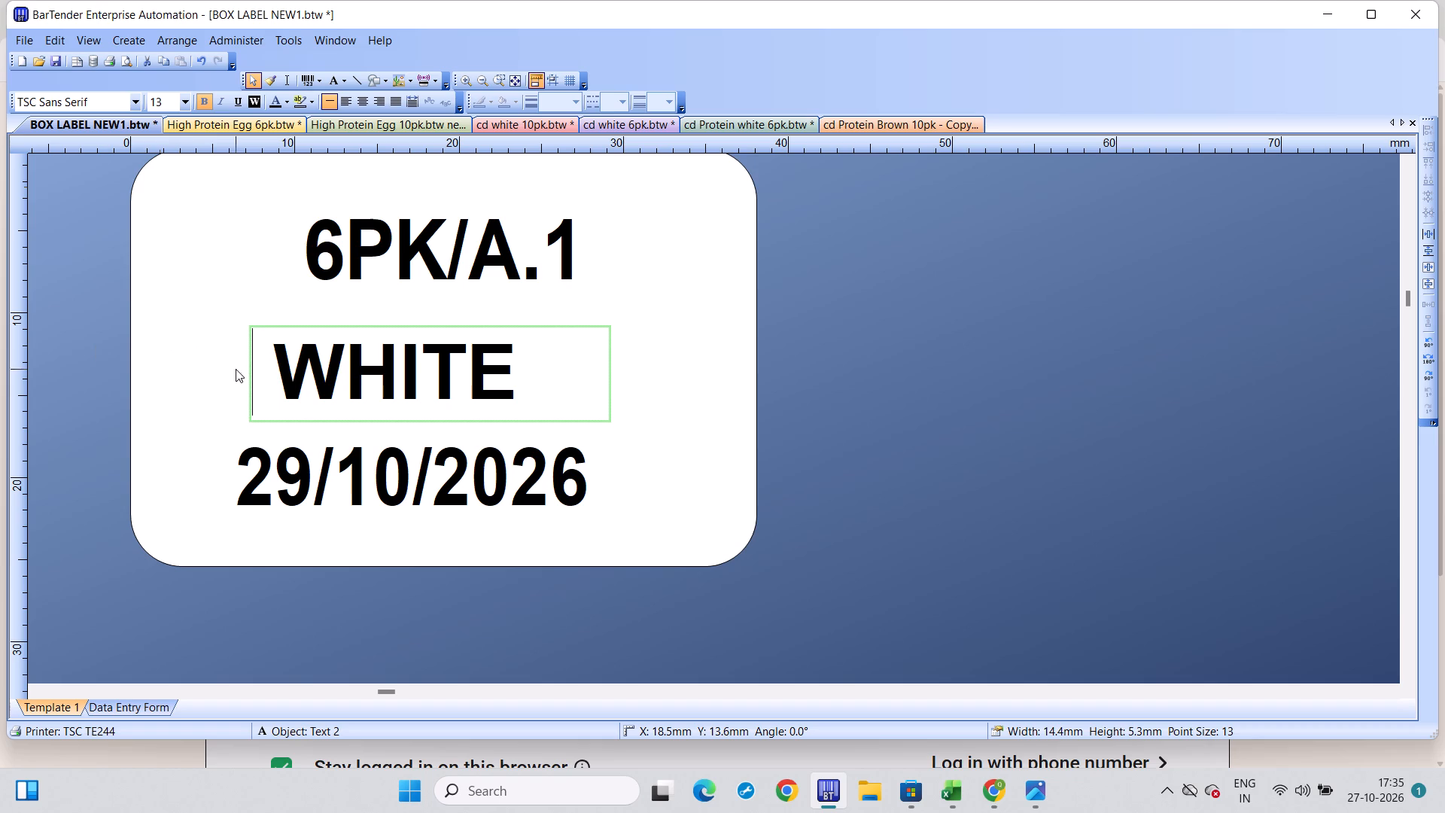
{"action": "key", "text": "p"}
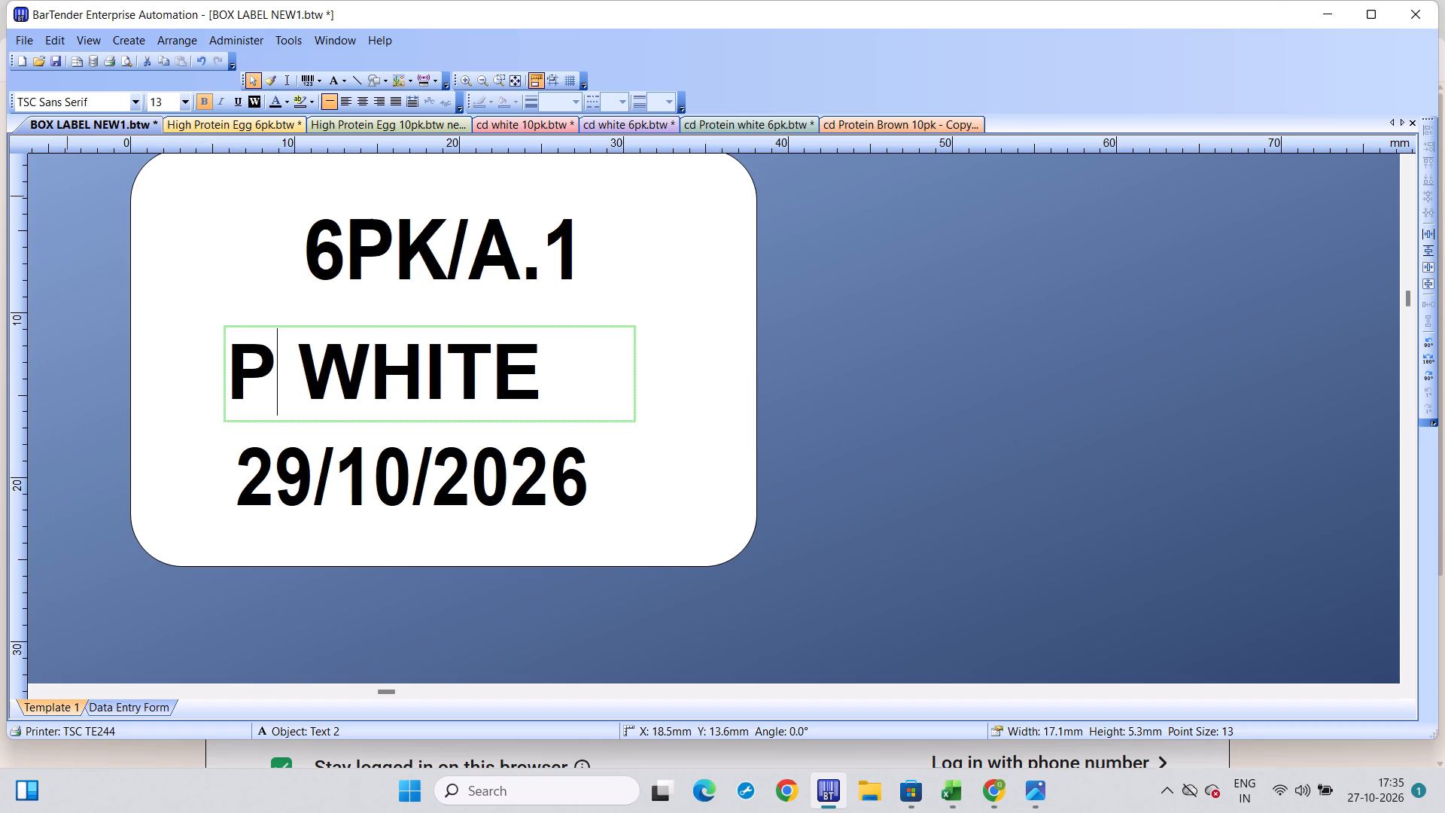
{"action": "key", "text": "r"}
{"action": "type", "text": "OTEIN"}
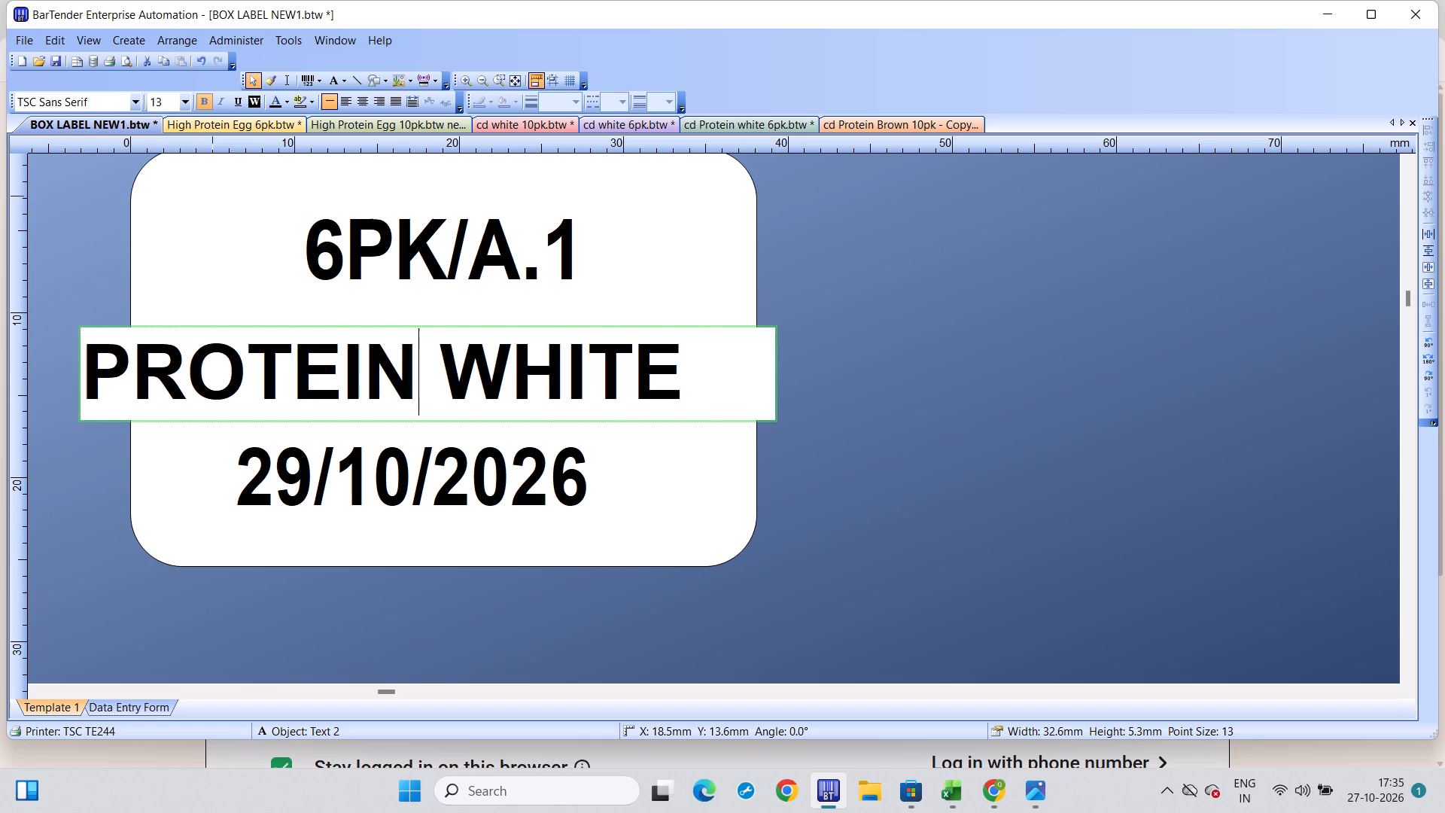
{"action": "left_click", "coordinate": [675, 380]}
{"action": "key", "text": "BackSpace"}
{"action": "key", "text": "BackSpace"}
{"action": "key", "text": "BackSpace"}
{"action": "key", "text": "BackSpace"}
{"action": "key", "text": "BackSpace"}
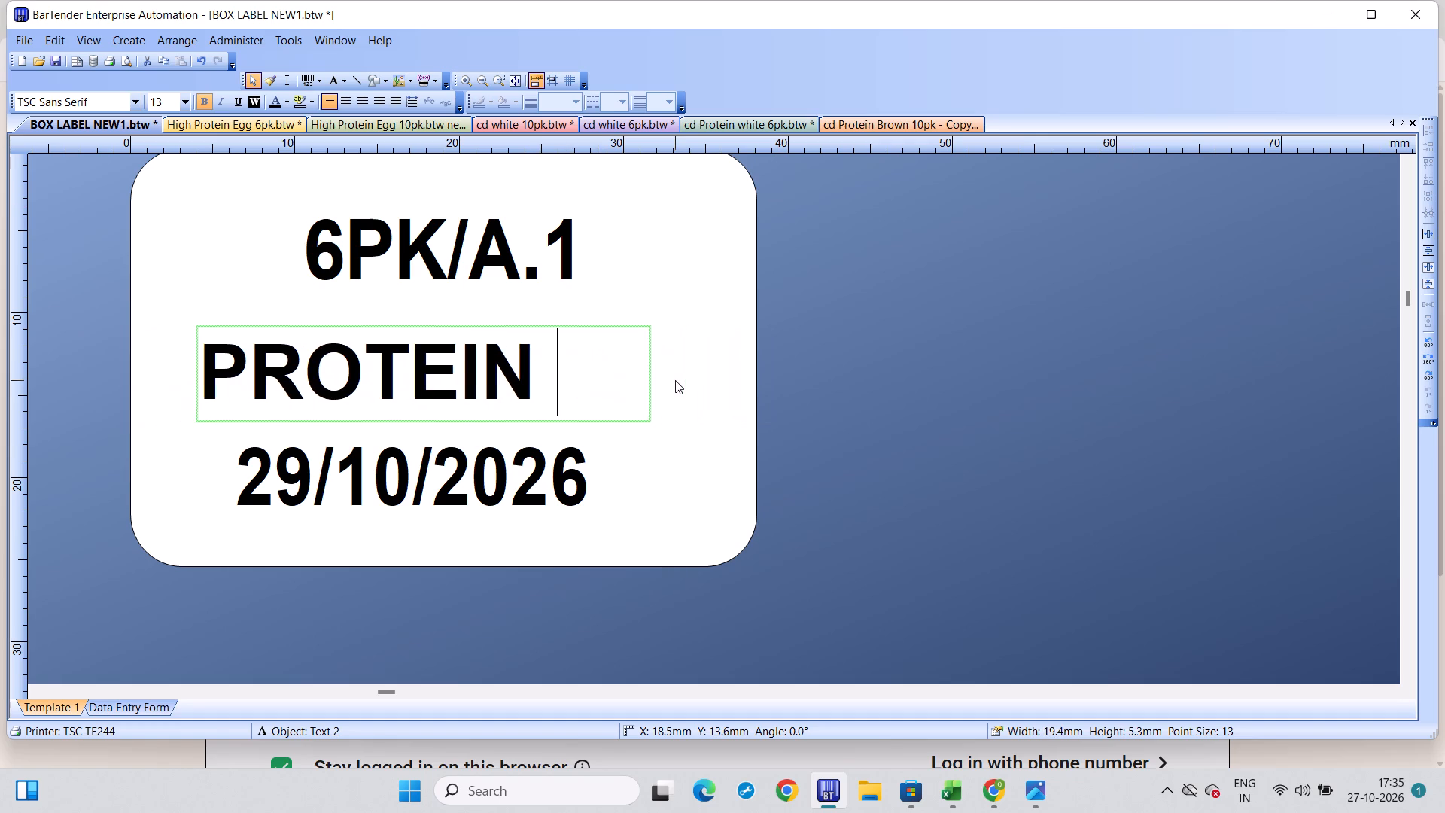
{"action": "type", "text": "MAX"}
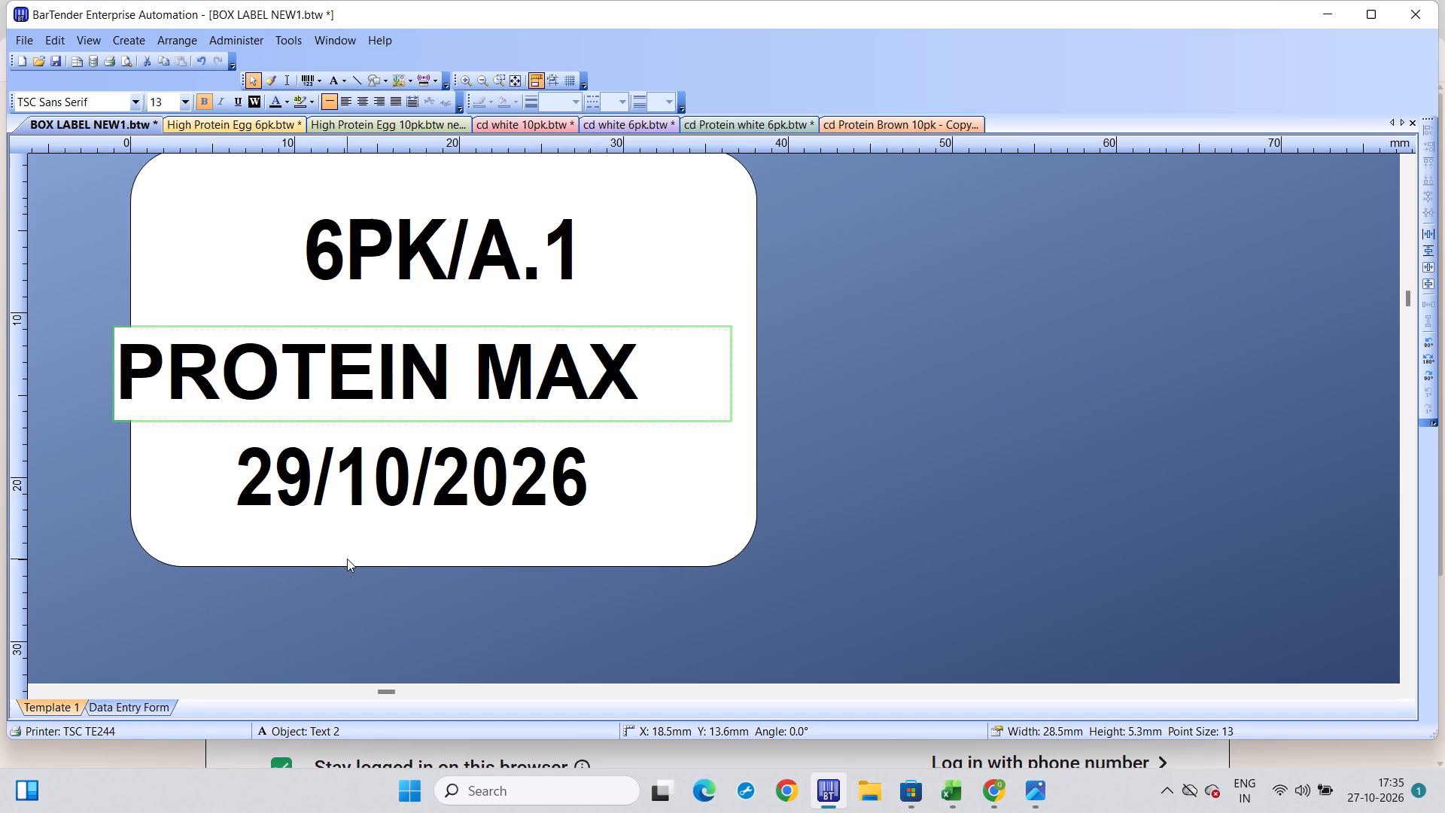
Print 4 copies of the PROTEIN MAX 6PK/A.1 box label on the TSC TE244.
{"action": "key", "text": "ctrl+p"}
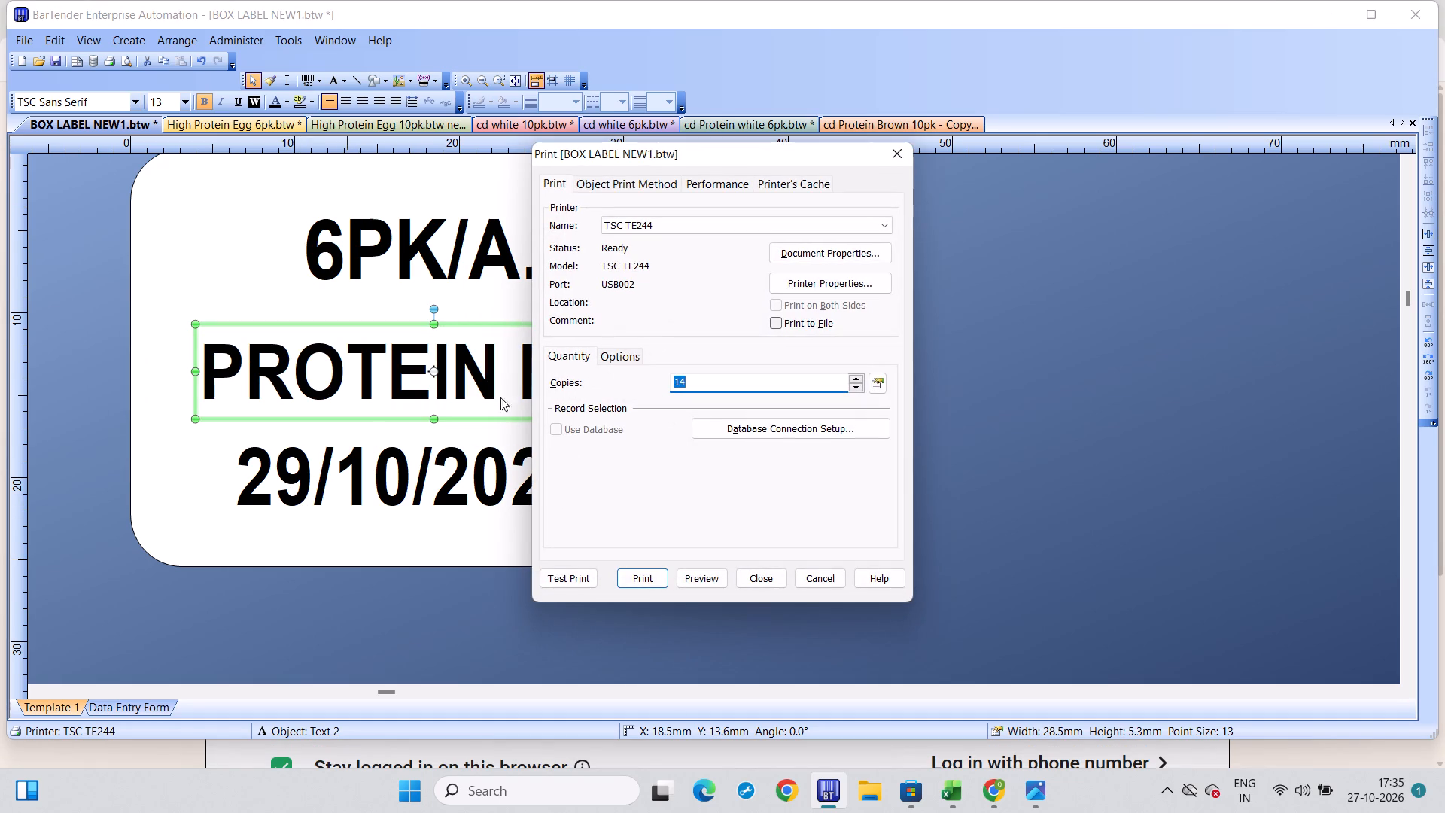
{"action": "left_click", "coordinate": [696, 383]}
{"action": "key", "text": "BackSpace"}
{"action": "key", "text": "BackSpace"}
{"action": "key", "text": "4"}
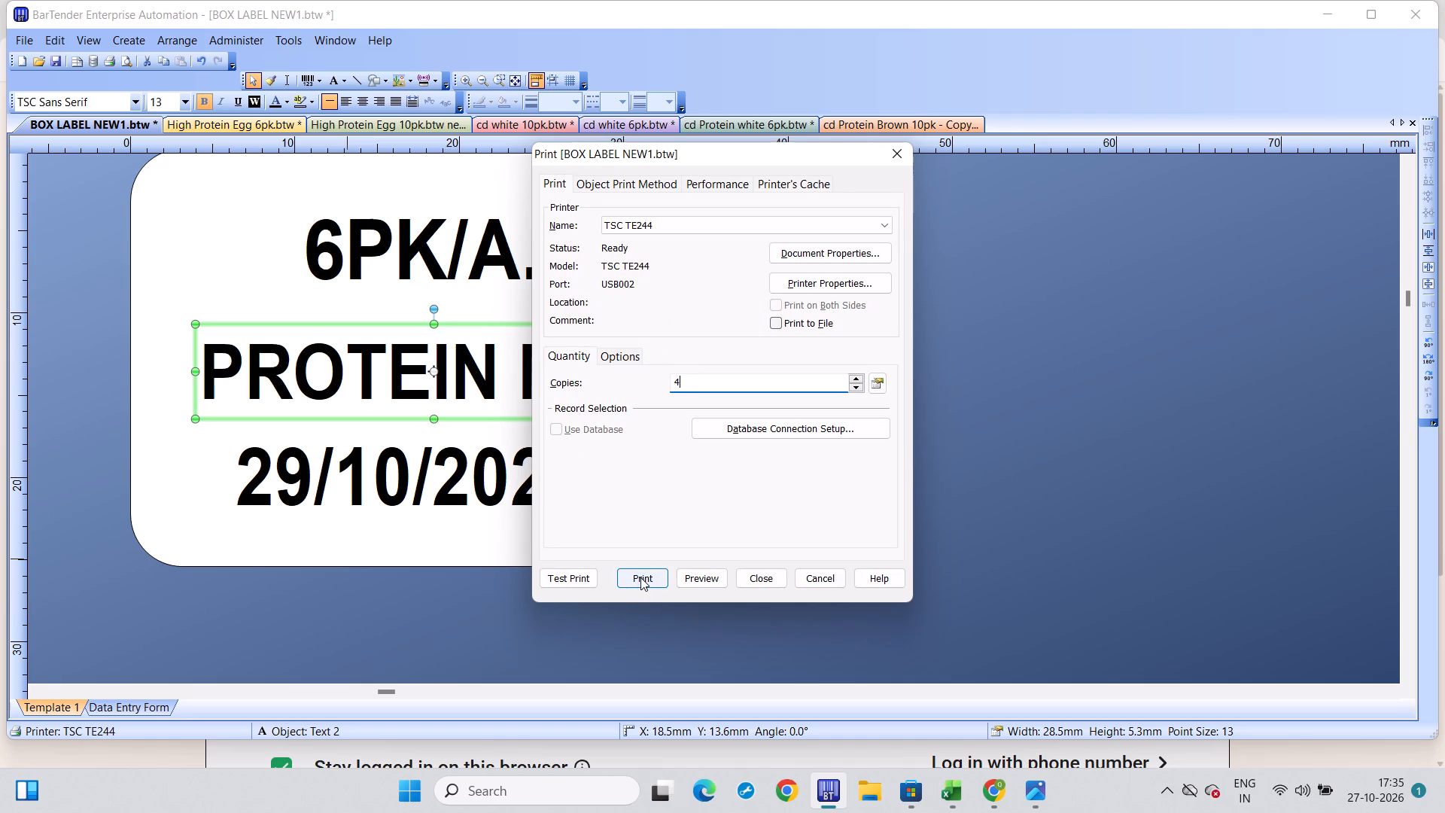
{"action": "left_click", "coordinate": [640, 577]}
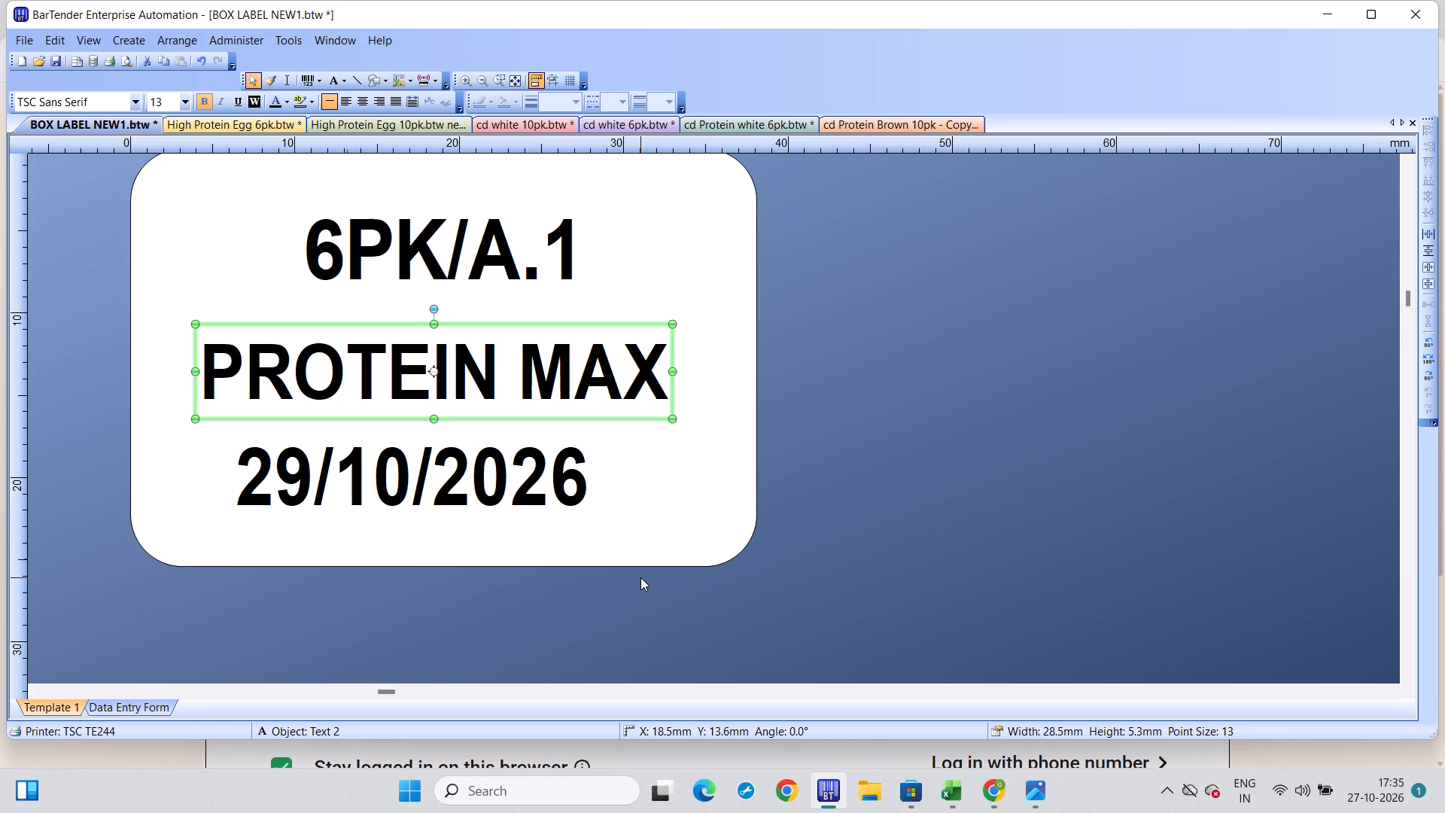
Change the egg-type line on the 6PK/A.1 box label to FARAM WHITE.
{"action": "left_click", "coordinate": [498, 386]}
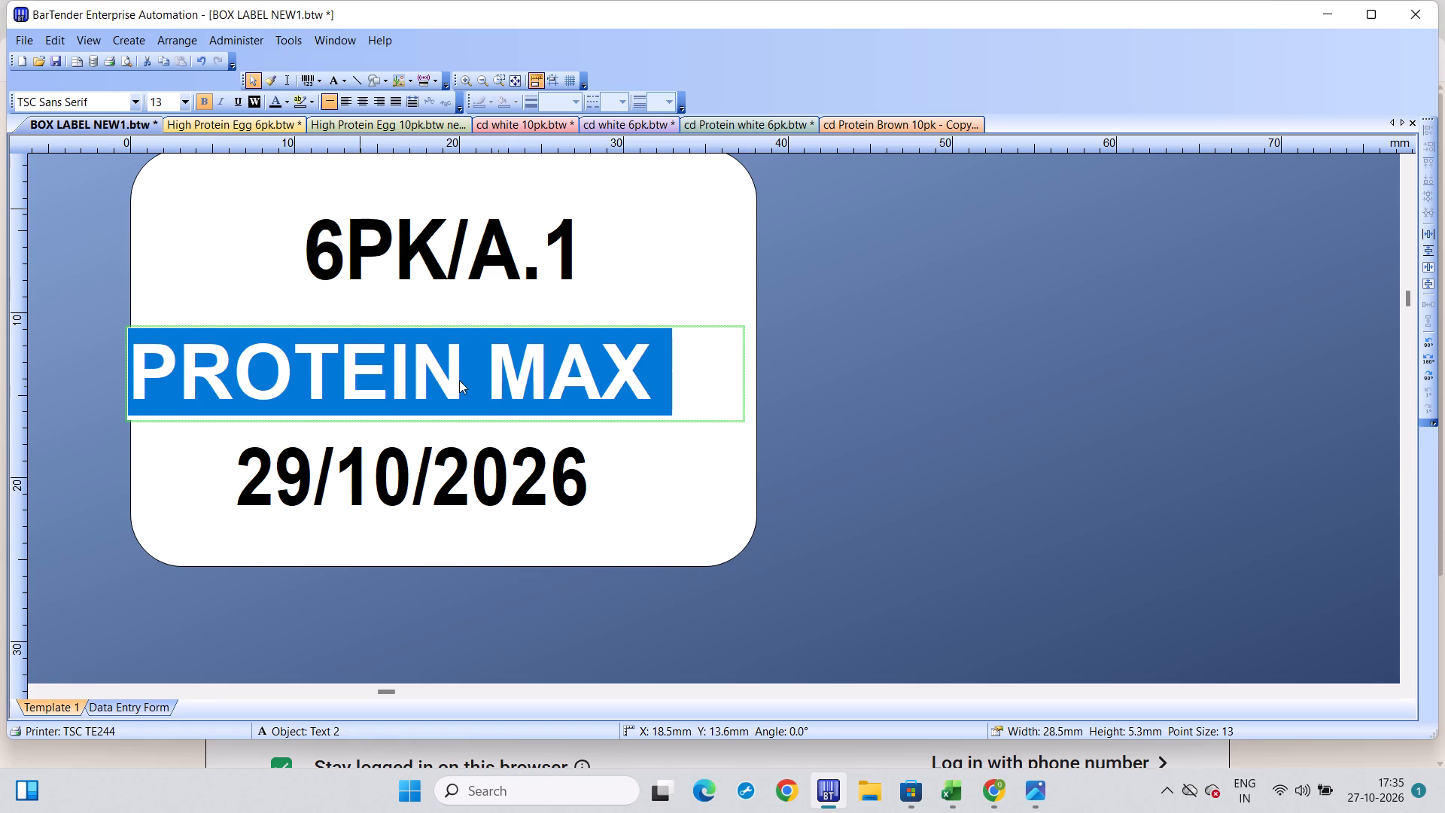
{"action": "left_click", "coordinate": [461, 379]}
{"action": "key", "text": "BackSpace"}
{"action": "key", "text": "BackSpace"}
{"action": "key", "text": "BackSpace"}
{"action": "key", "text": "BackSpace"}
{"action": "key", "text": "BackSpace"}
{"action": "key", "text": "BackSpace"}
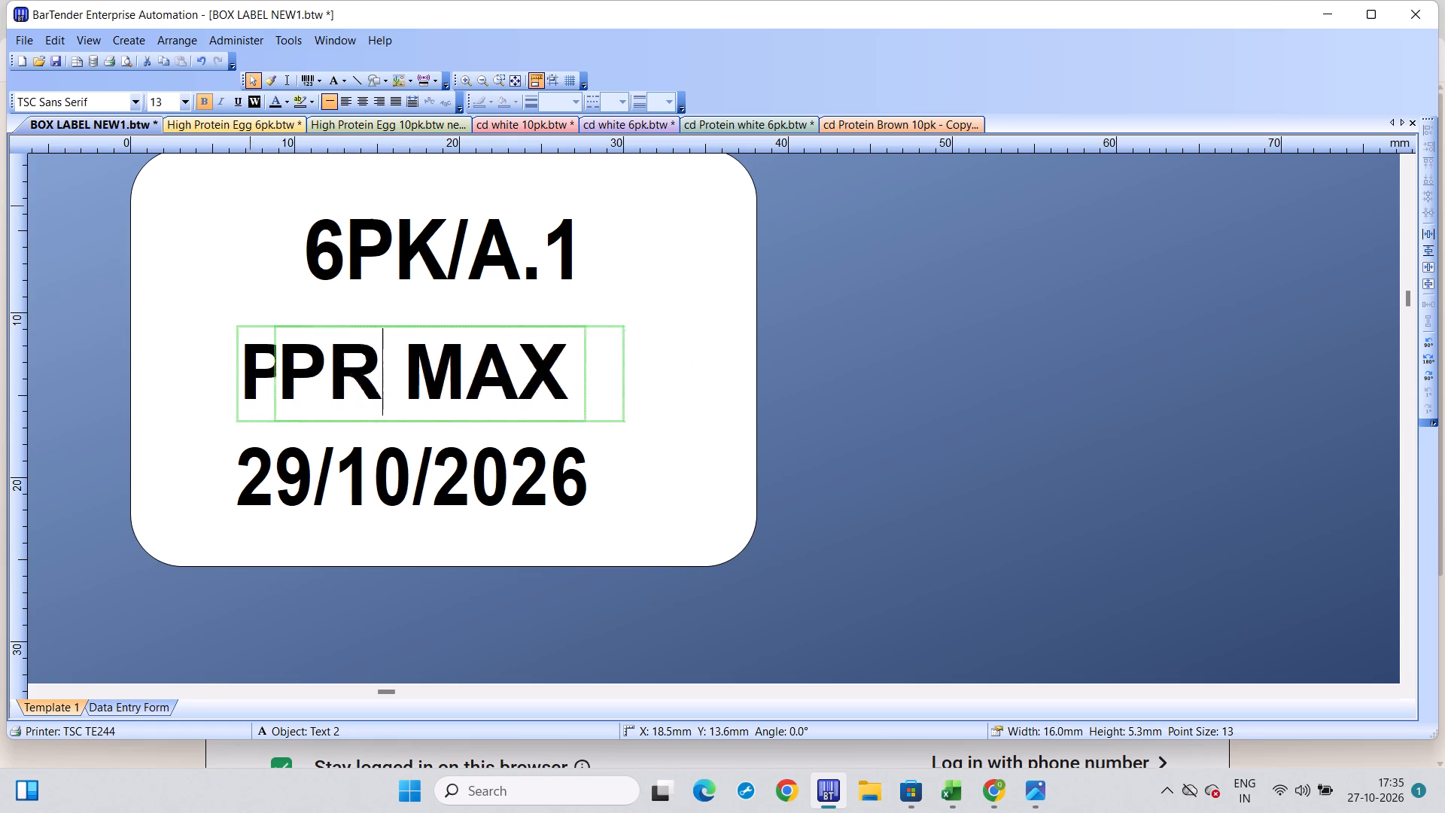
{"action": "key", "text": "BackSpace"}
{"action": "type", "text": "FATA"}
{"action": "key", "text": "BackSpace"}
{"action": "key", "text": "BackSpace"}
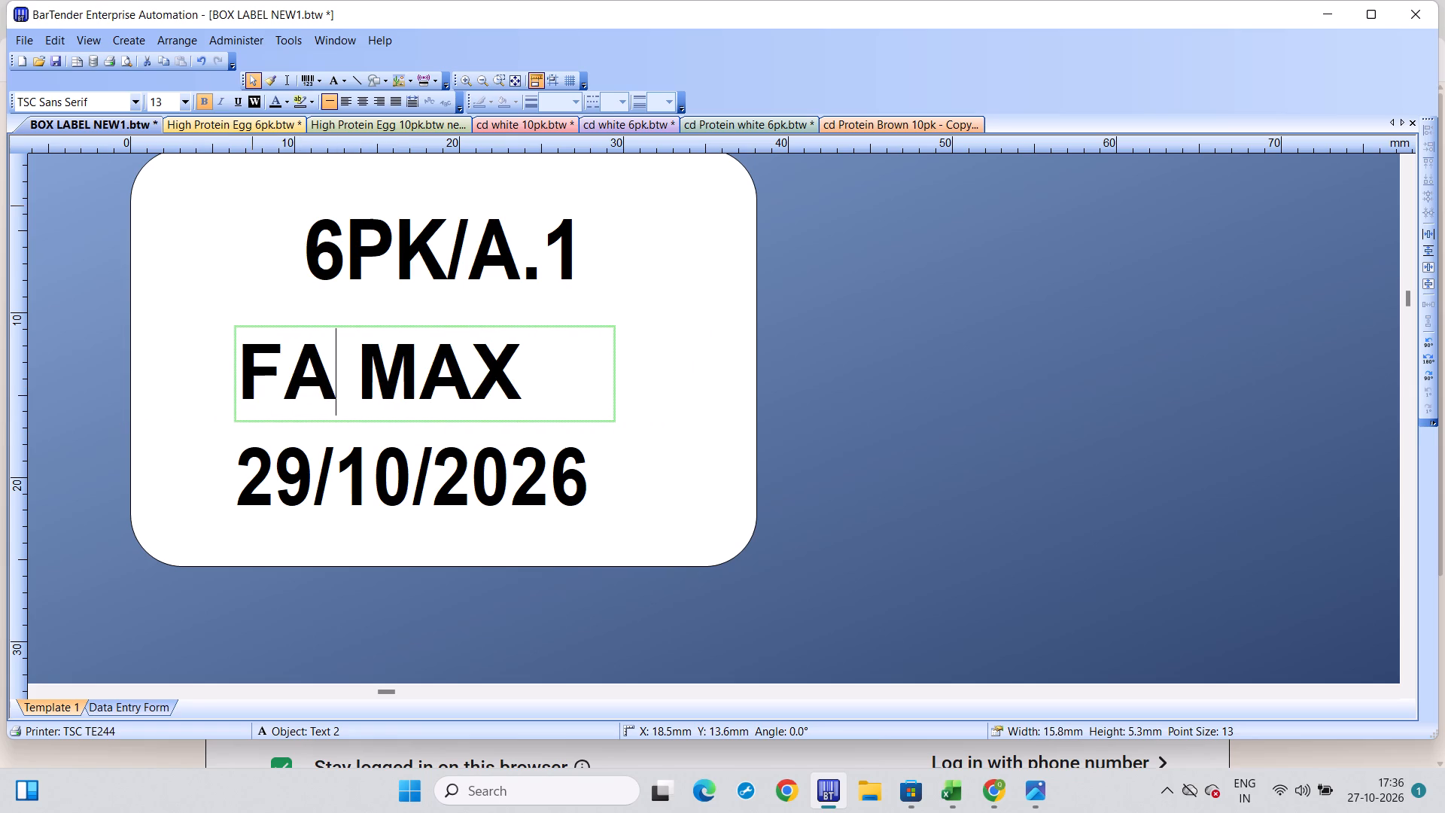
{"action": "type", "text": "RAM"}
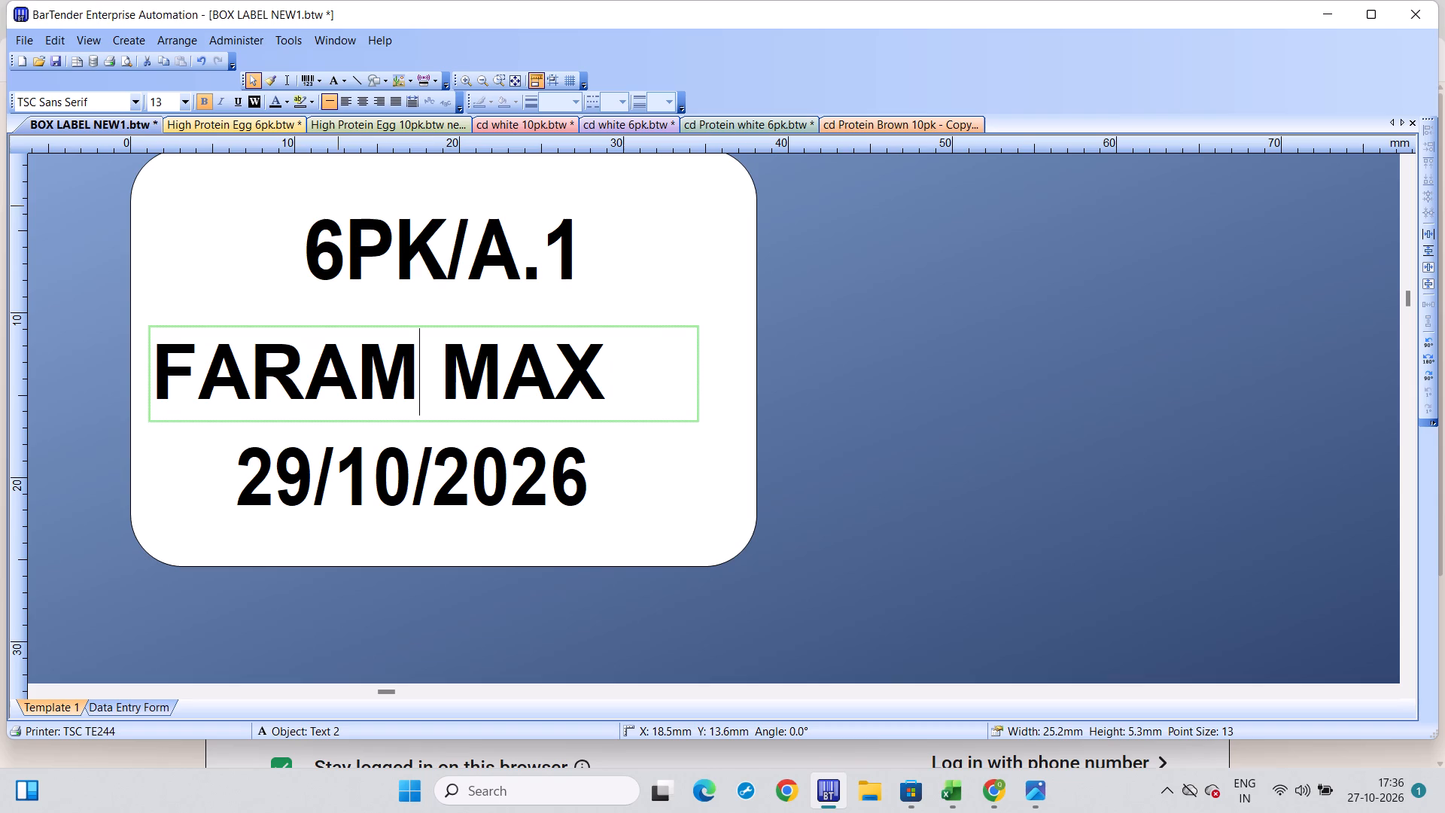
{"action": "left_click", "coordinate": [593, 376]}
{"action": "key", "text": "BackSpace"}
{"action": "key", "text": "BackSpace"}
{"action": "key", "text": "BackSpace"}
{"action": "type", "text": "WHITE"}
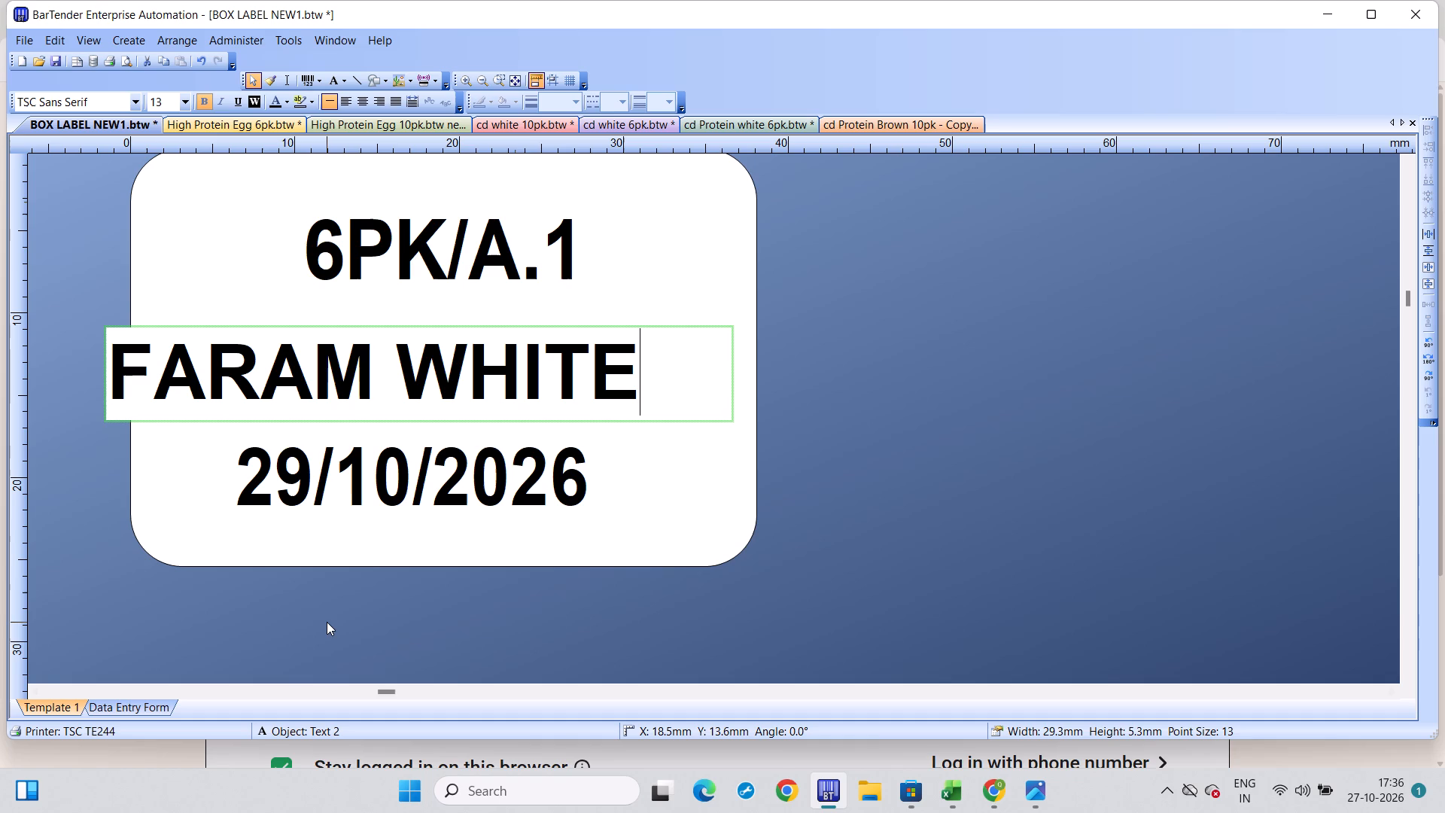
Print 2 copies of the FARAM WHITE 6PK/A.1 box label on the TSC TE244.
{"action": "key", "text": "ctrl+p"}
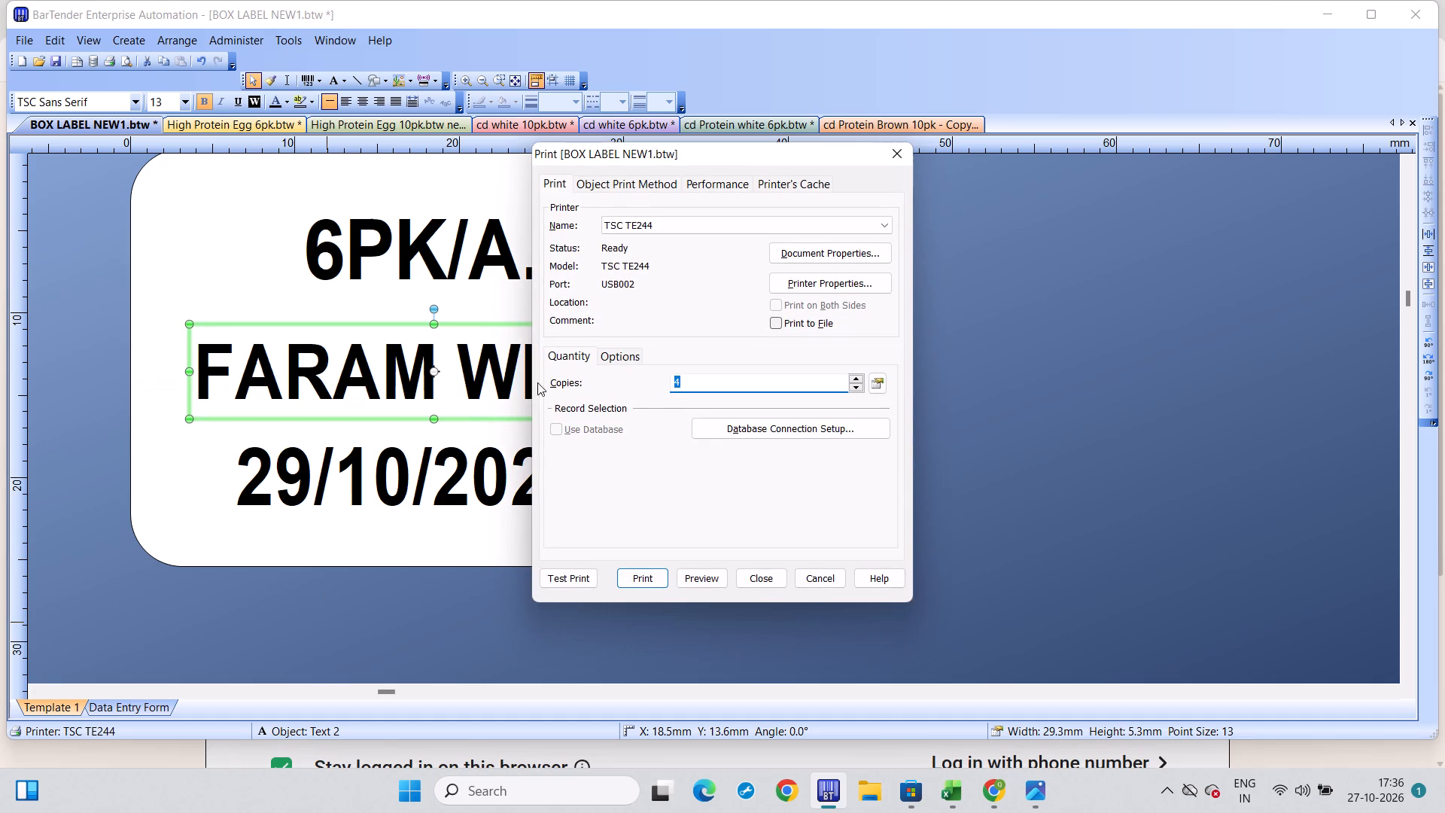
{"action": "left_click", "coordinate": [692, 378]}
{"action": "key", "text": "BackSpace"}
{"action": "key", "text": "2"}
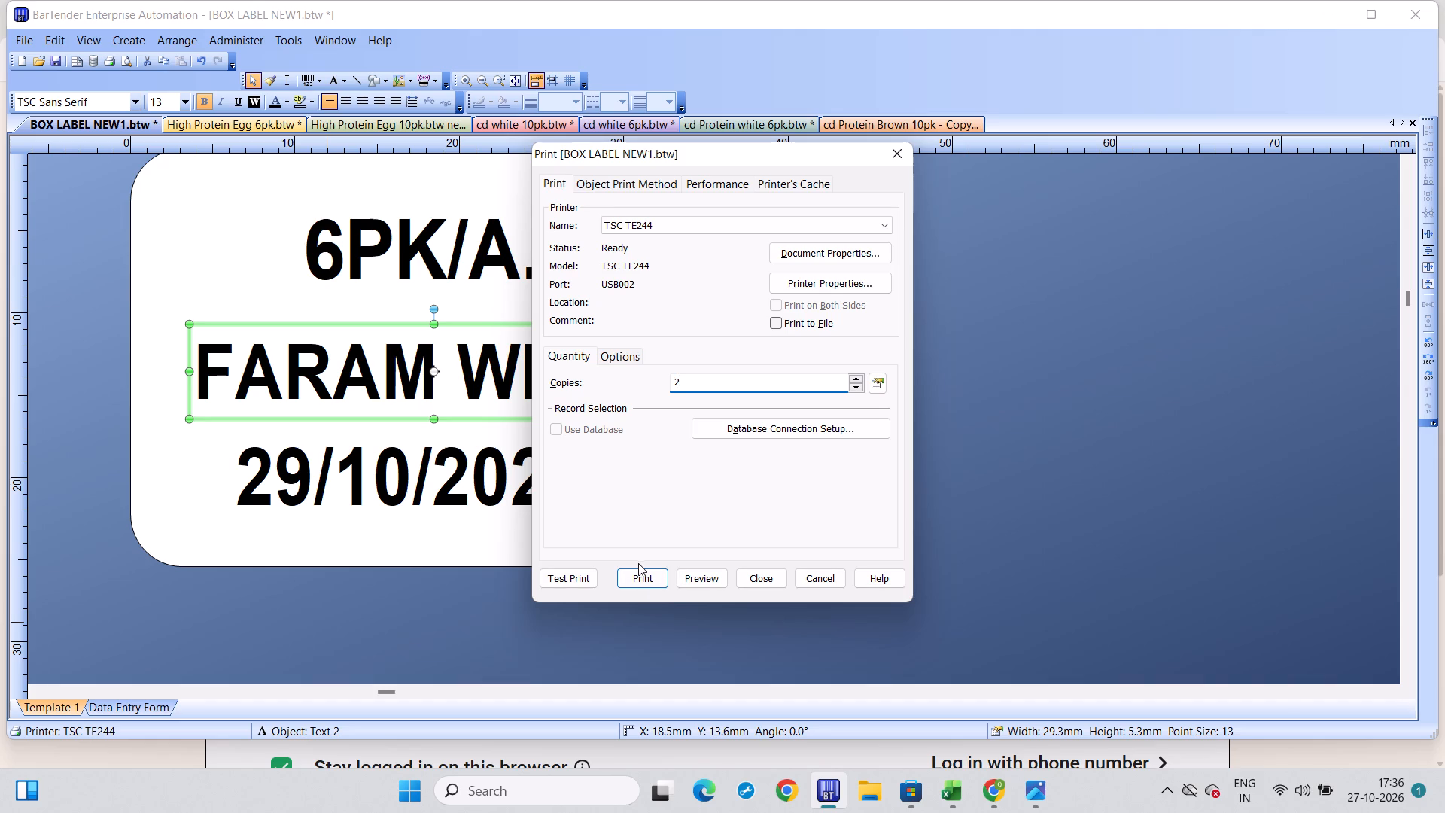
{"action": "left_click", "coordinate": [638, 575]}
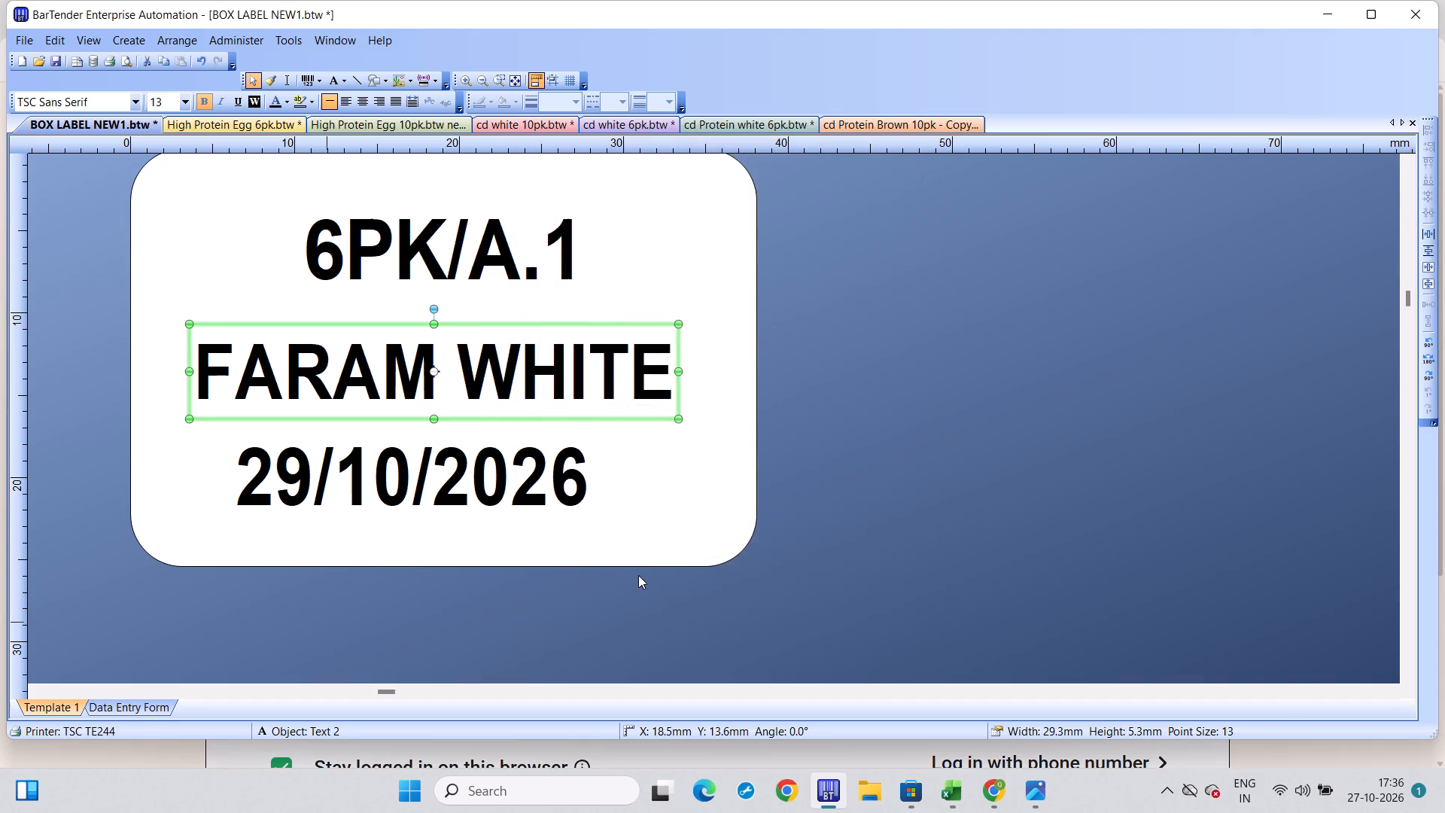
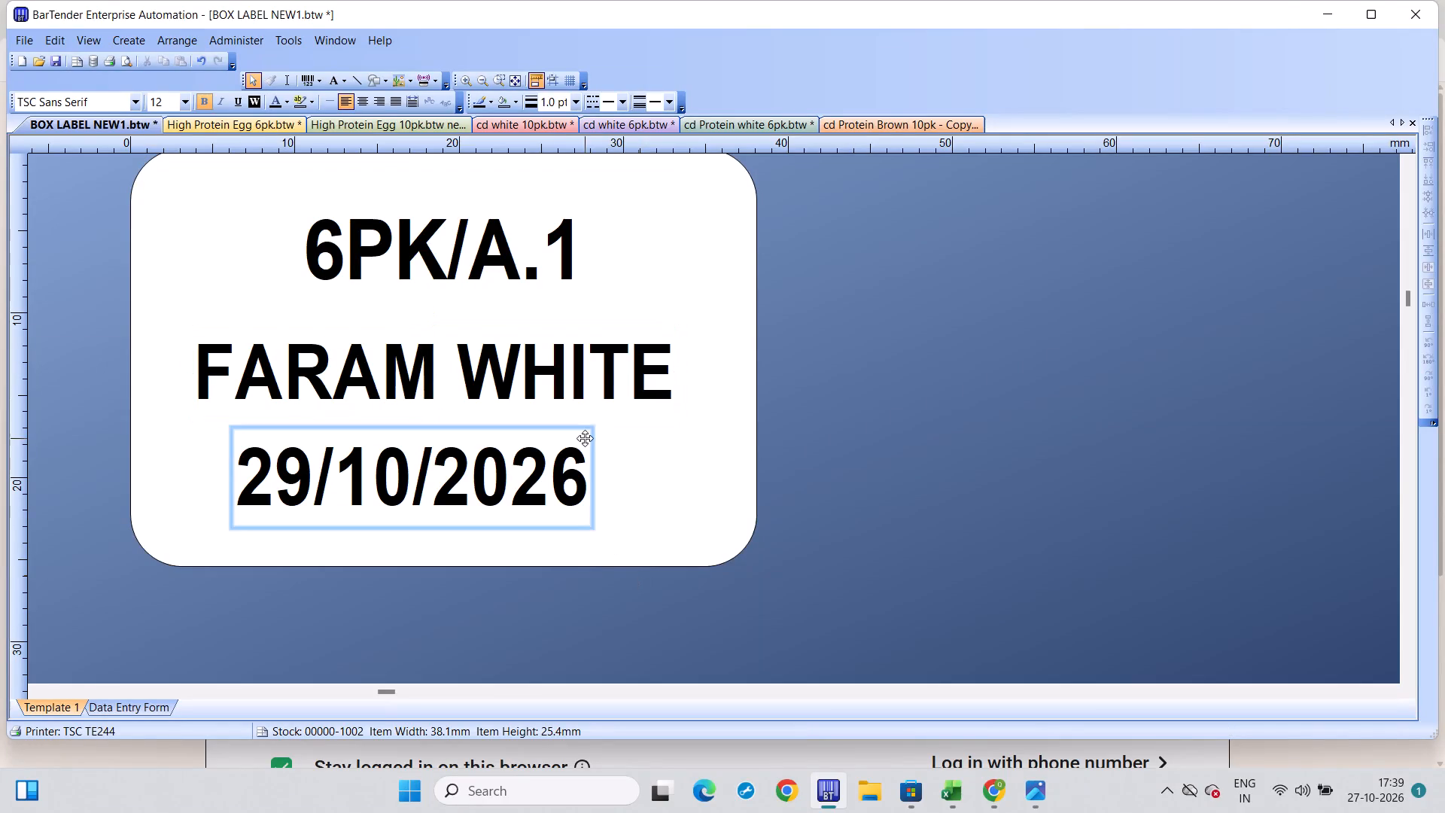
Change the egg-type line on the 6PK/A.1 box label to DELISH WHITE.
{"action": "left_click", "coordinate": [643, 383]}
{"action": "left_click", "coordinate": [643, 383]}
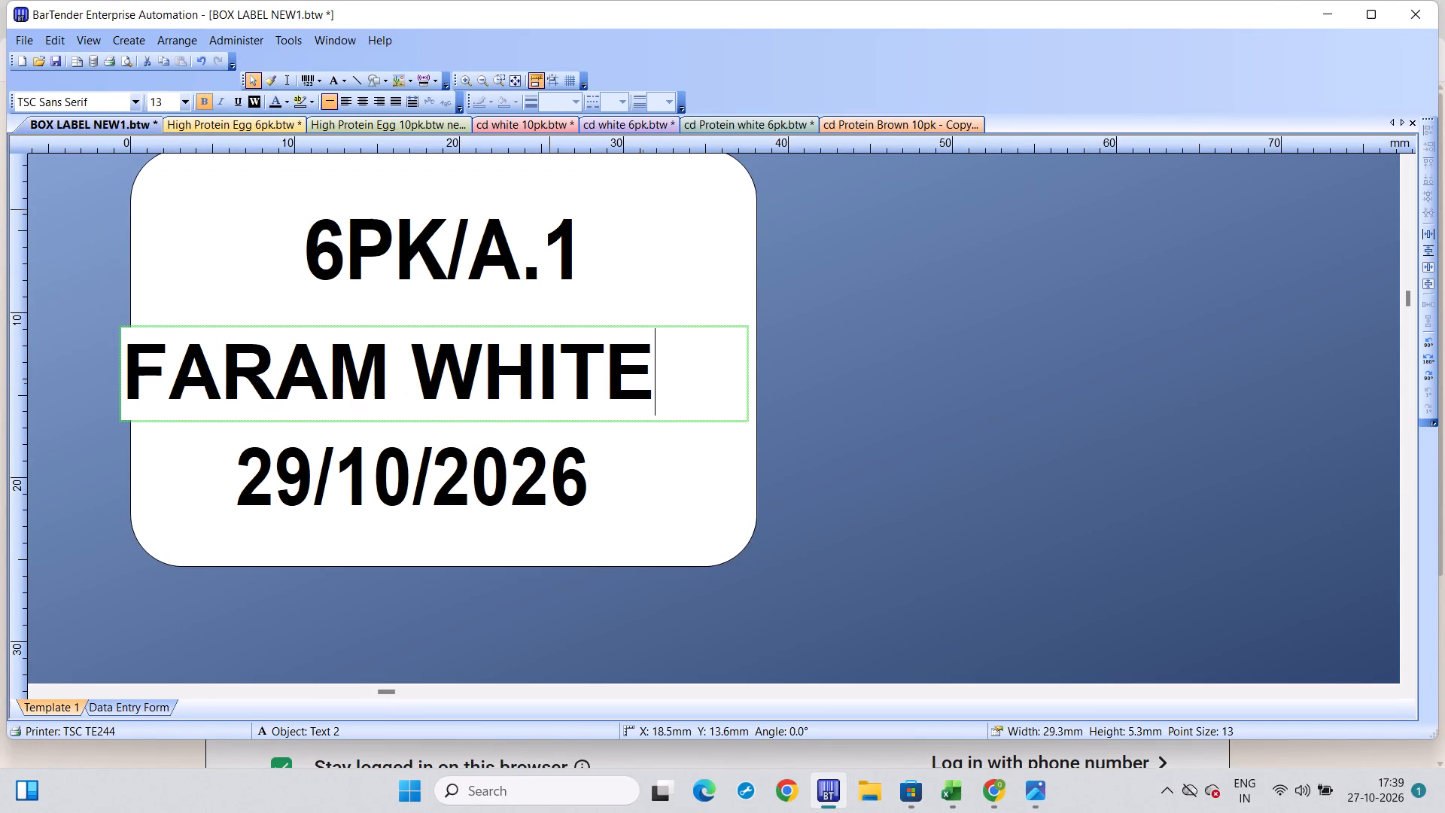
{"action": "key", "text": "BackSpace"}
{"action": "key", "text": "BackSpace"}
{"action": "key", "text": "BackSpace"}
{"action": "key", "text": "BackSpace"}
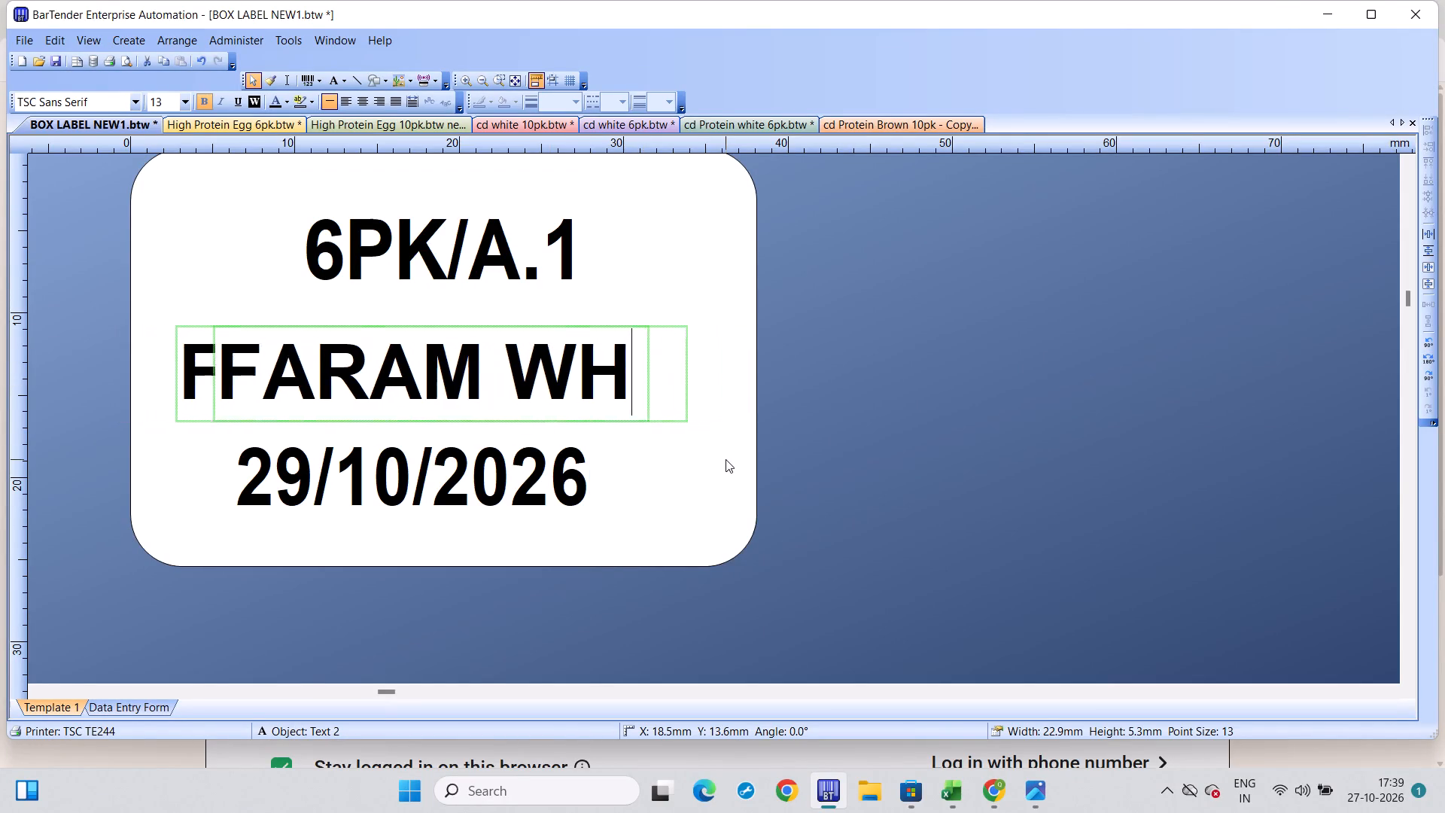
{"action": "key", "text": "BackSpace"}
{"action": "key", "text": "BackSpace"}
{"action": "key", "text": "BackSpace"}
{"action": "key", "text": "BackSpace"}
{"action": "key", "text": "BackSpace"}
{"action": "key", "text": "BackSpace"}
{"action": "key", "text": "BackSpace"}
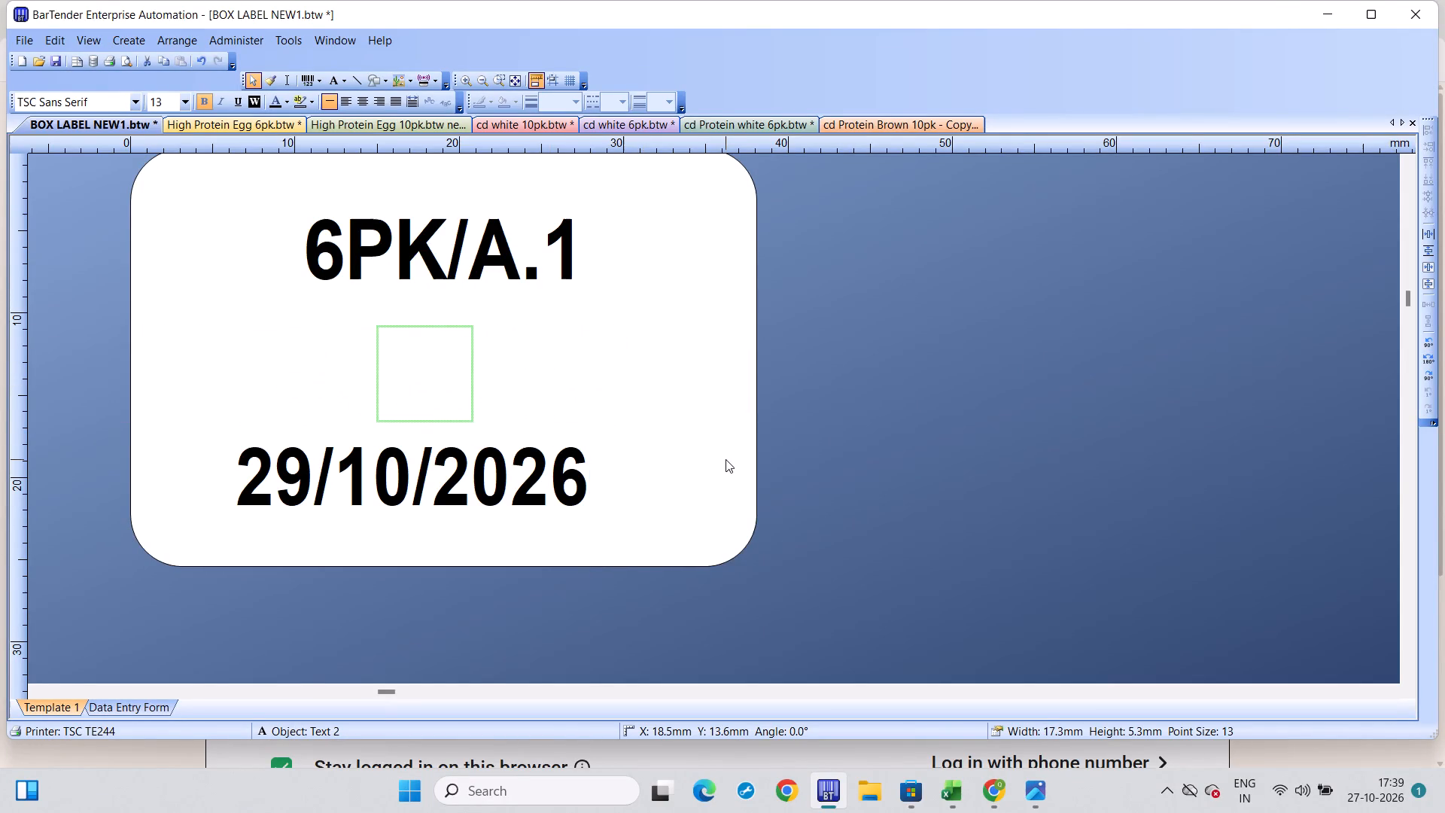
{"action": "type", "text": "DE"}
{"action": "type", "text": "LISH"}
{"action": "key", "text": "space"}
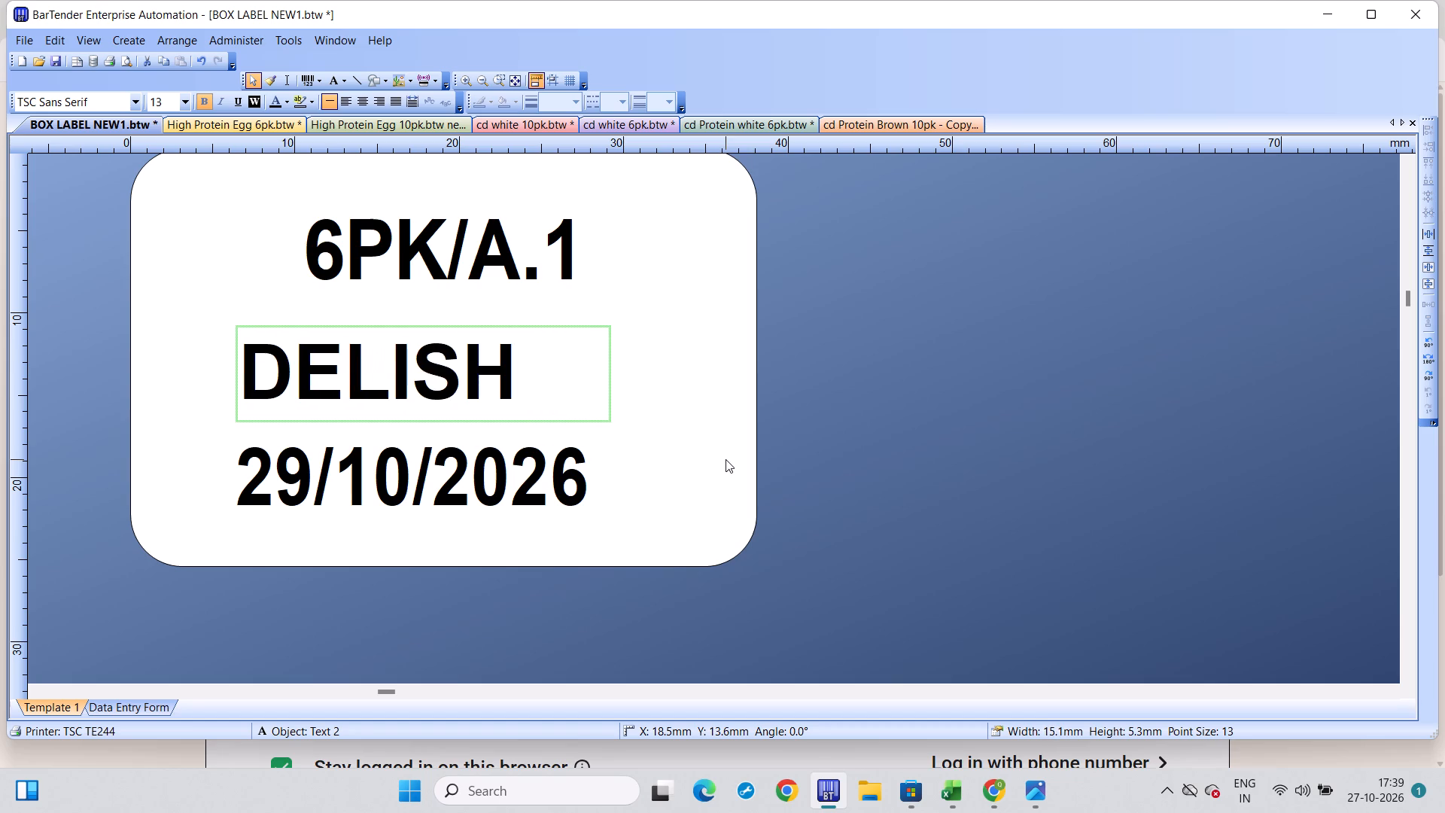
{"action": "type", "text": "WHITE"}
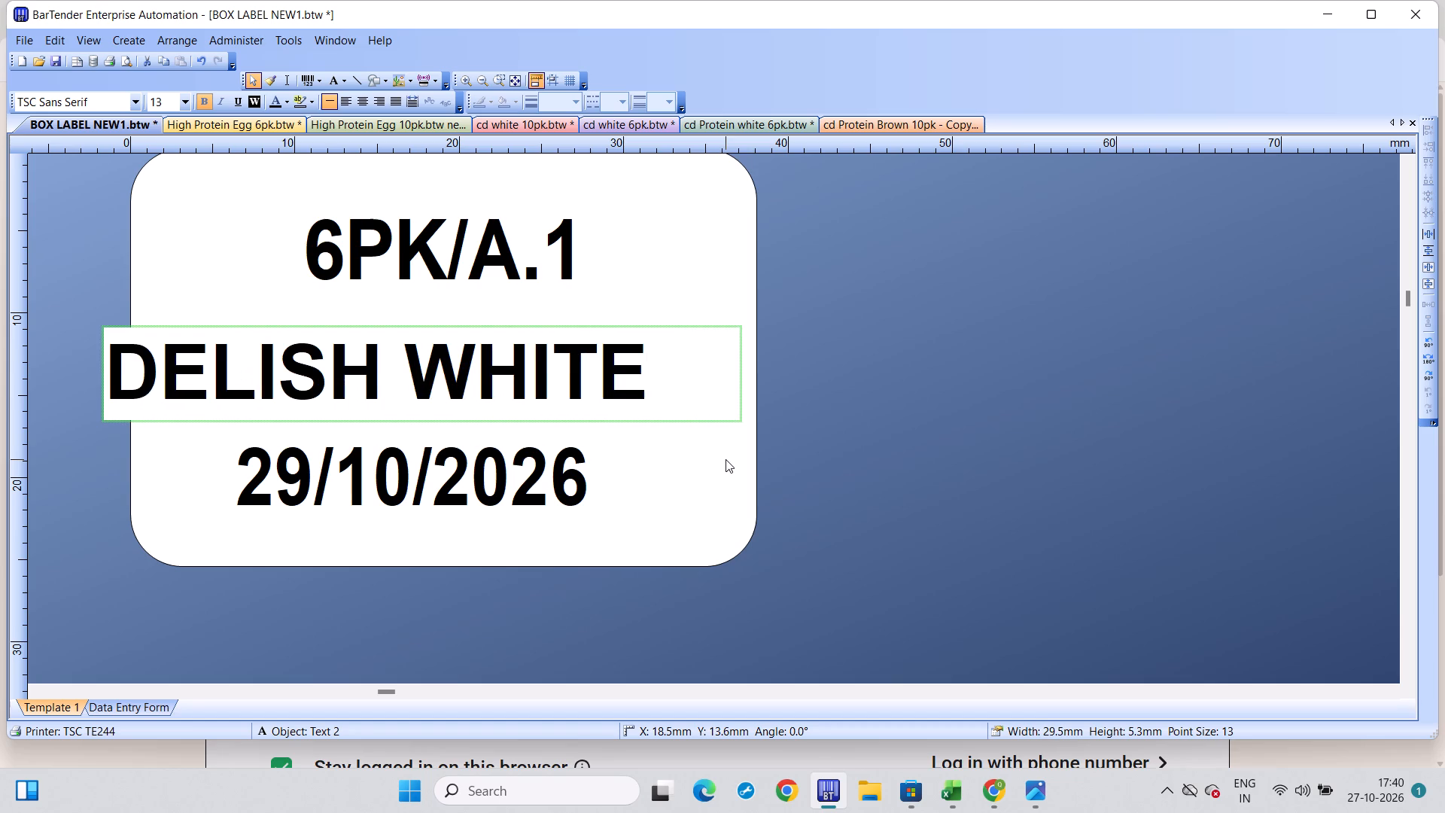
{"action": "left_click_drag", "start_coordinate": [726, 459], "coordinate": [633, 536]}
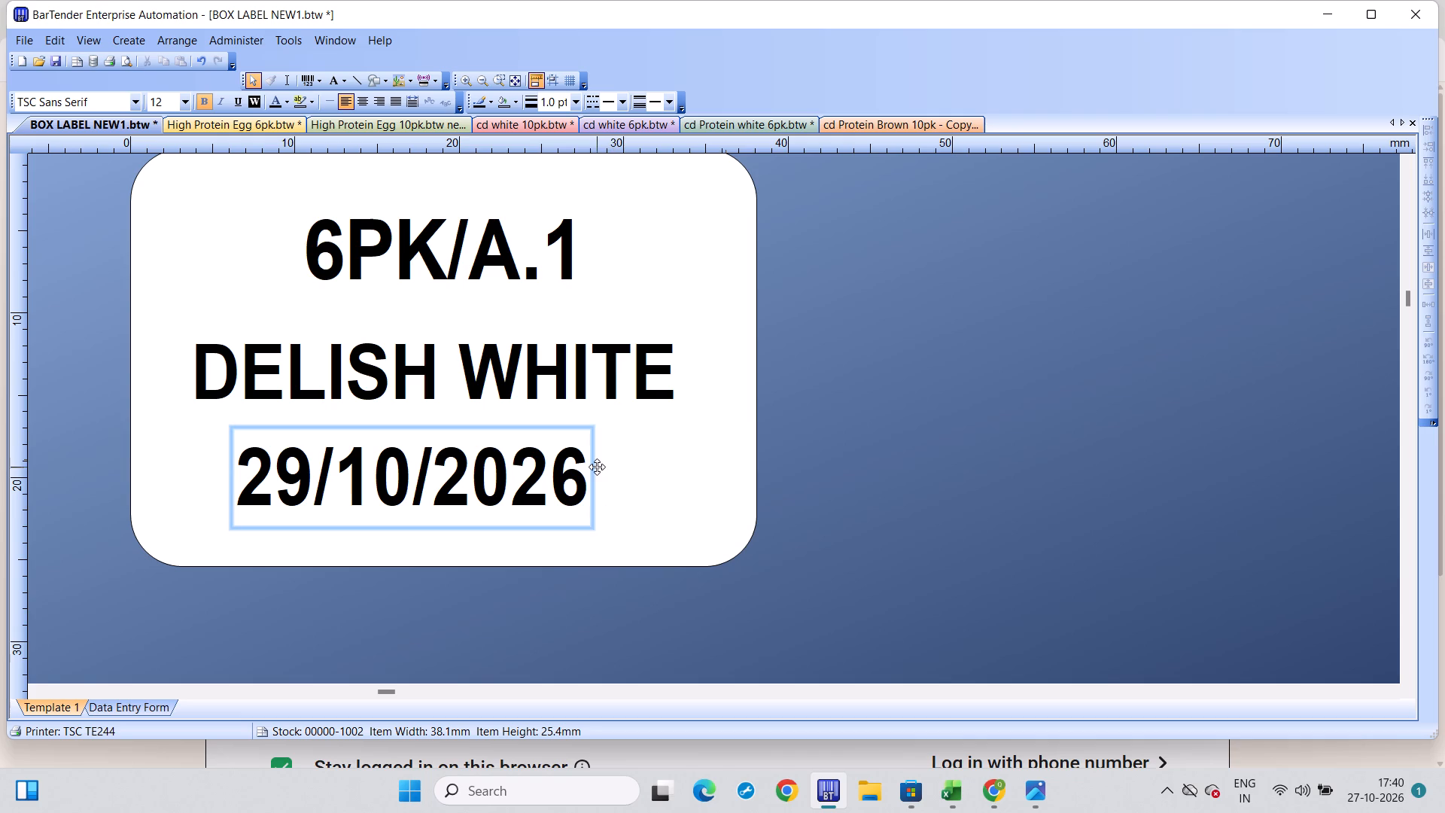
Change the pack-size line on the DELISH WHITE box label to 10PK/A.1.
{"action": "left_click", "coordinate": [344, 255]}
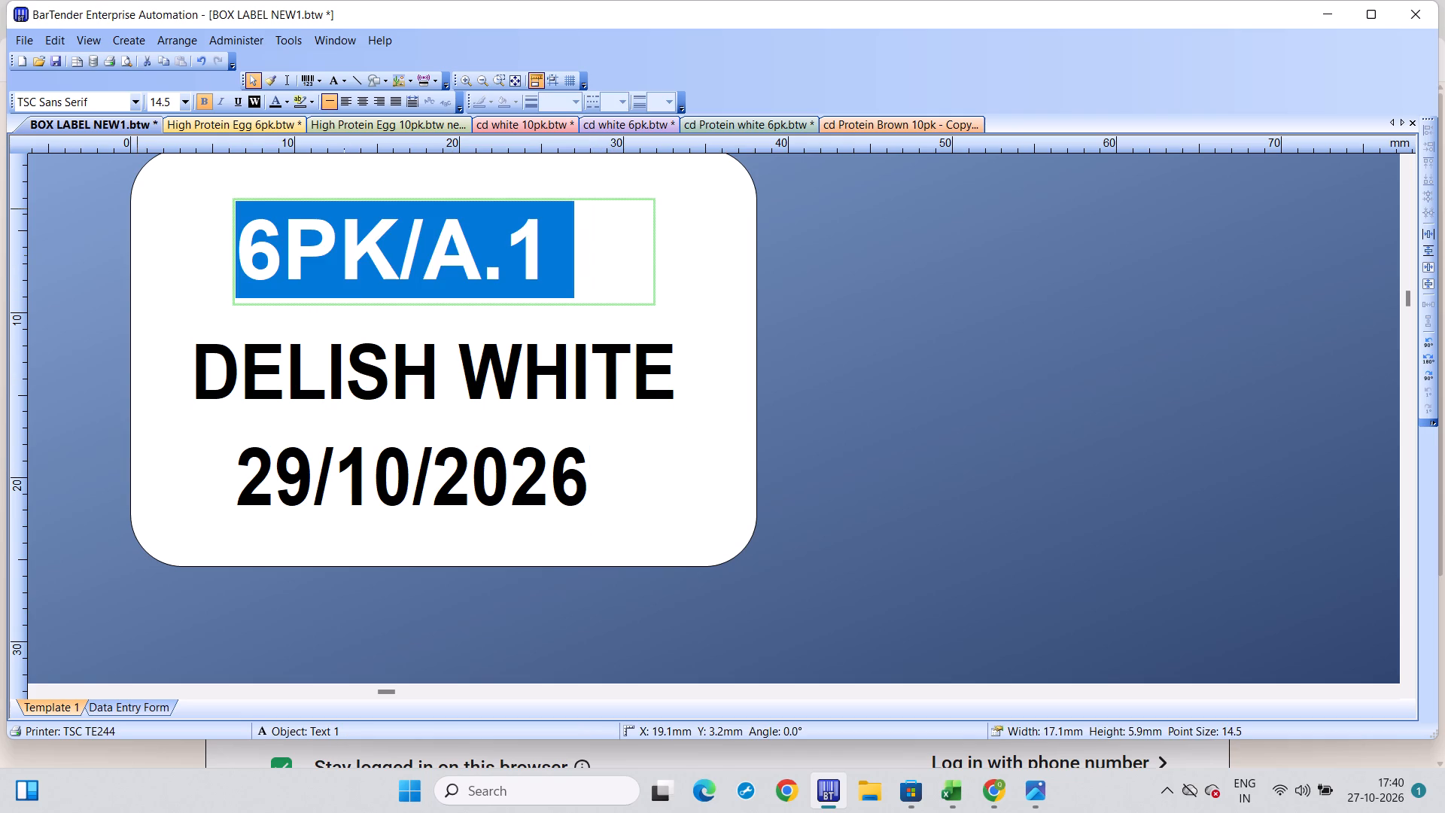
{"action": "left_click", "coordinate": [285, 239]}
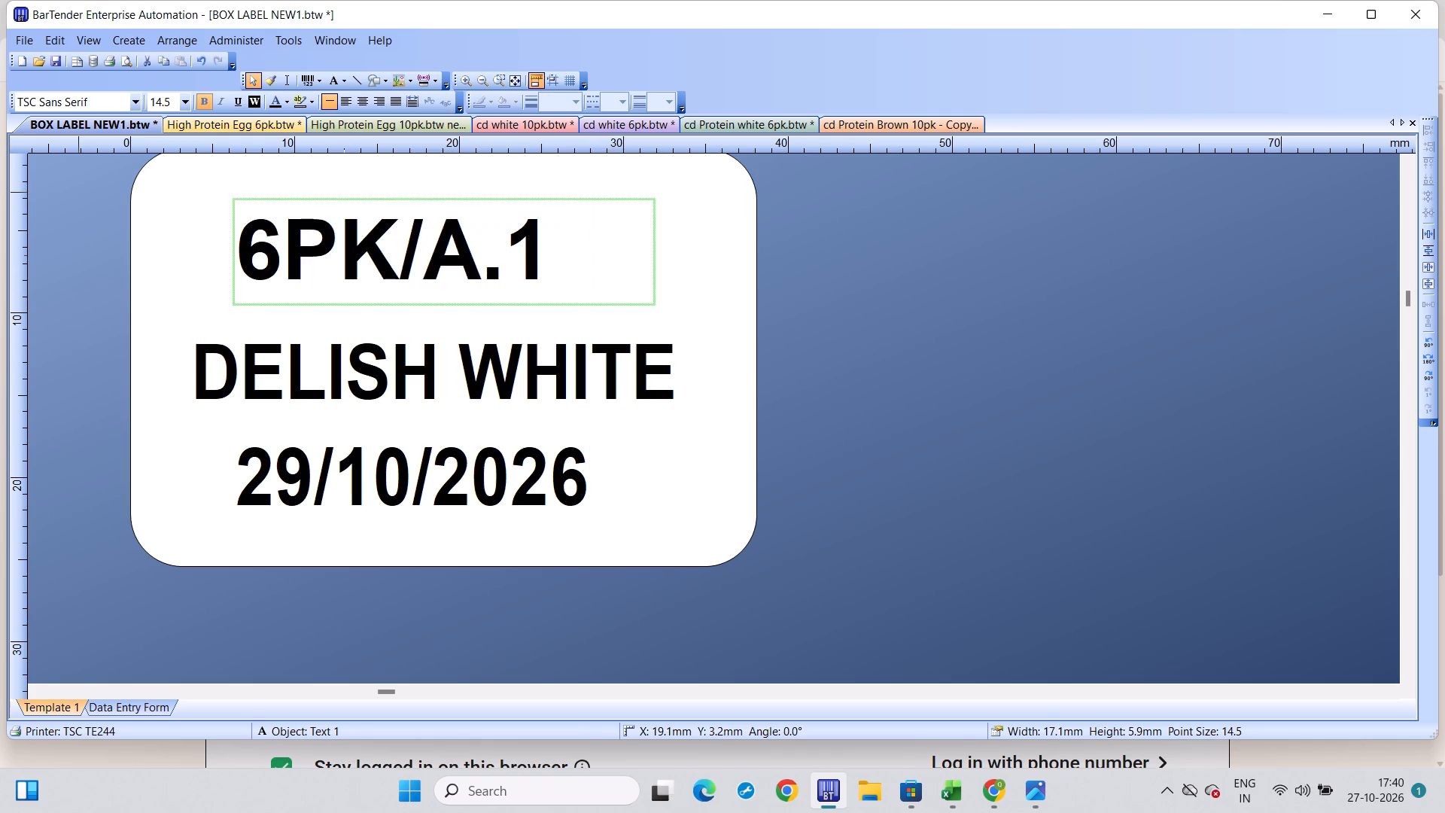
{"action": "key", "text": "BackSpace"}
{"action": "type", "text": "1="}
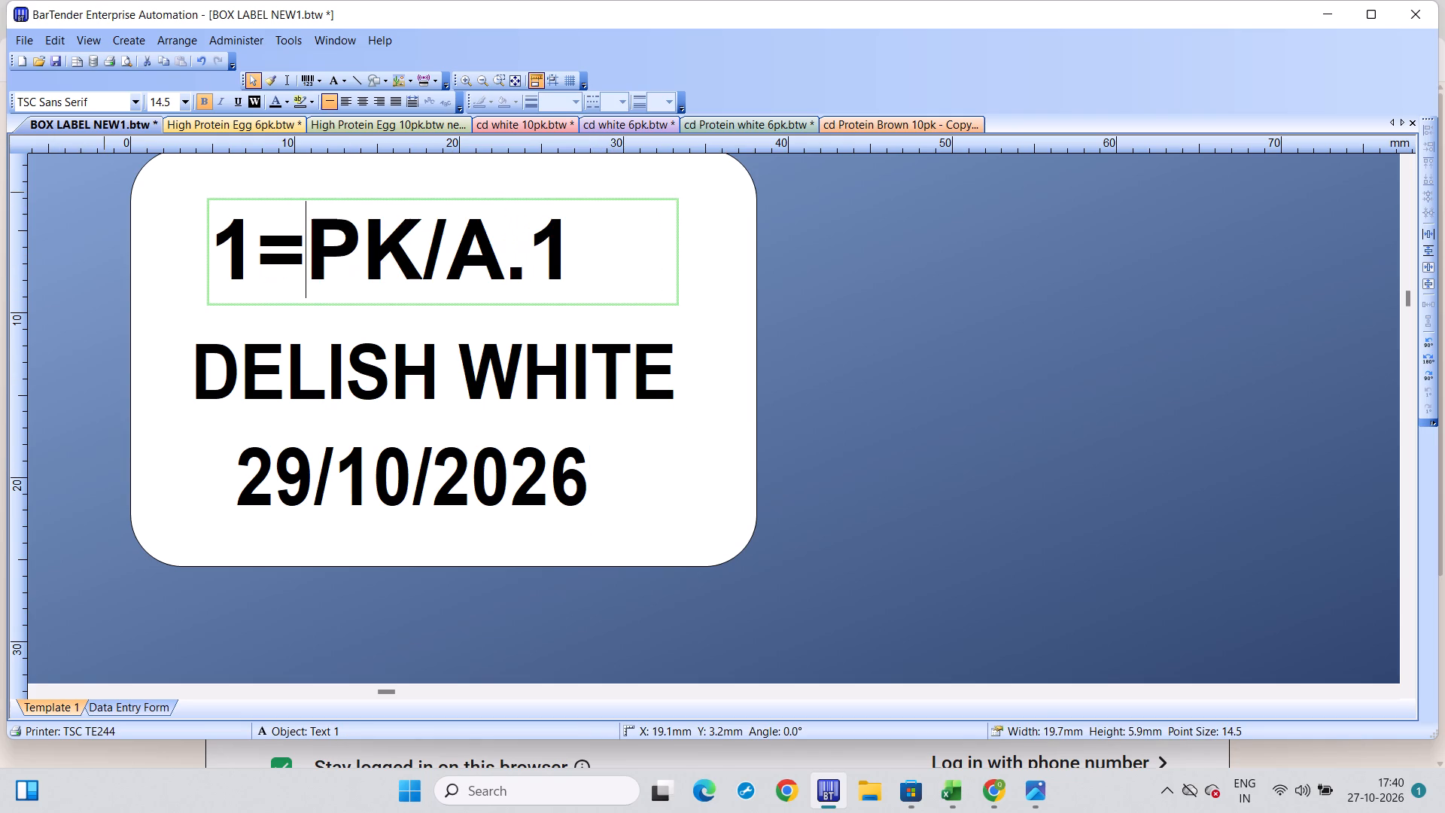
{"action": "key", "text": "BackSpace"}
{"action": "key", "text": "0"}
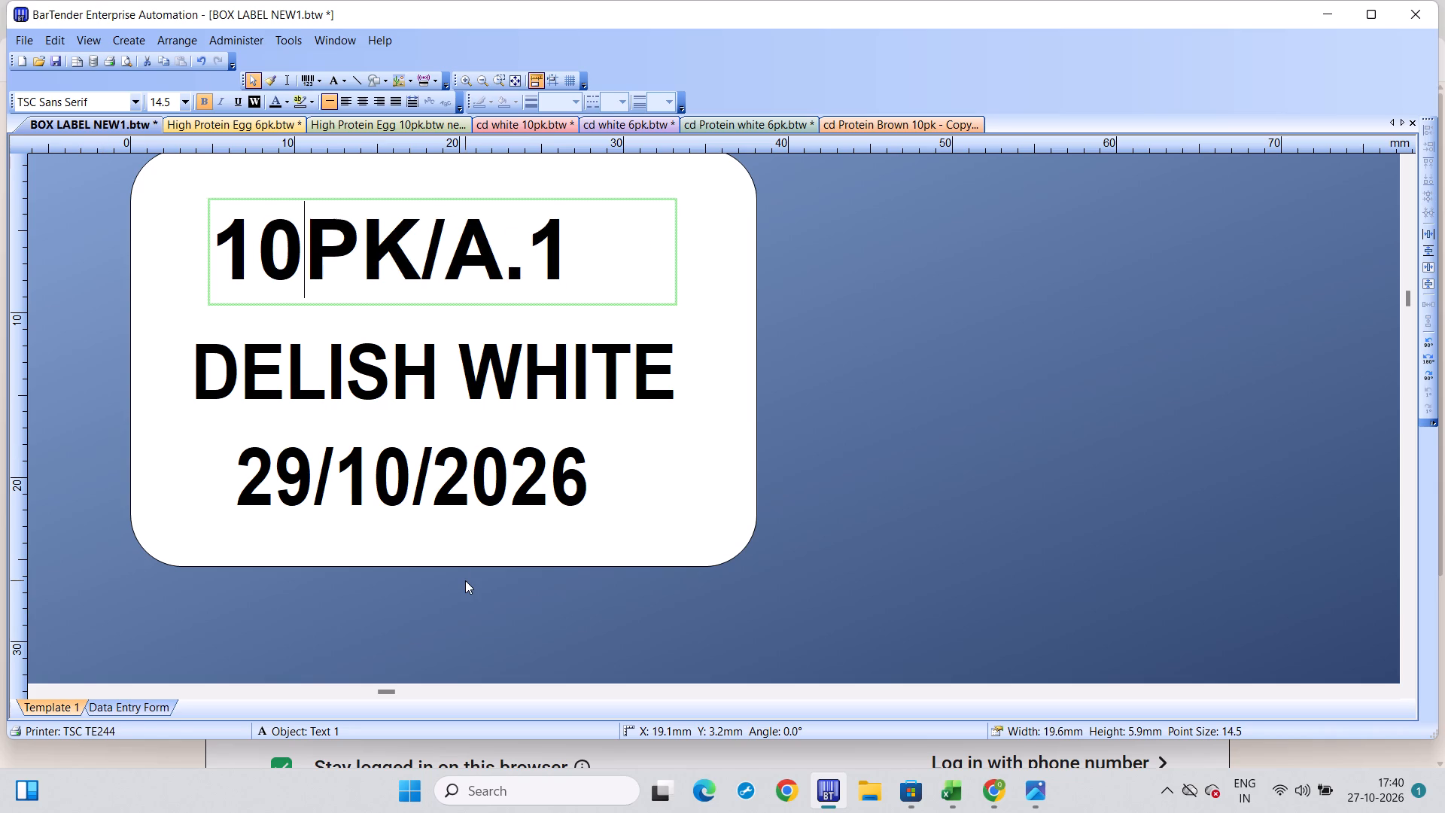
Print 50 copies of the DELISH WHITE 10PK/A.1 box label on the TSC TE244.
{"action": "key", "text": "ctrl+p"}
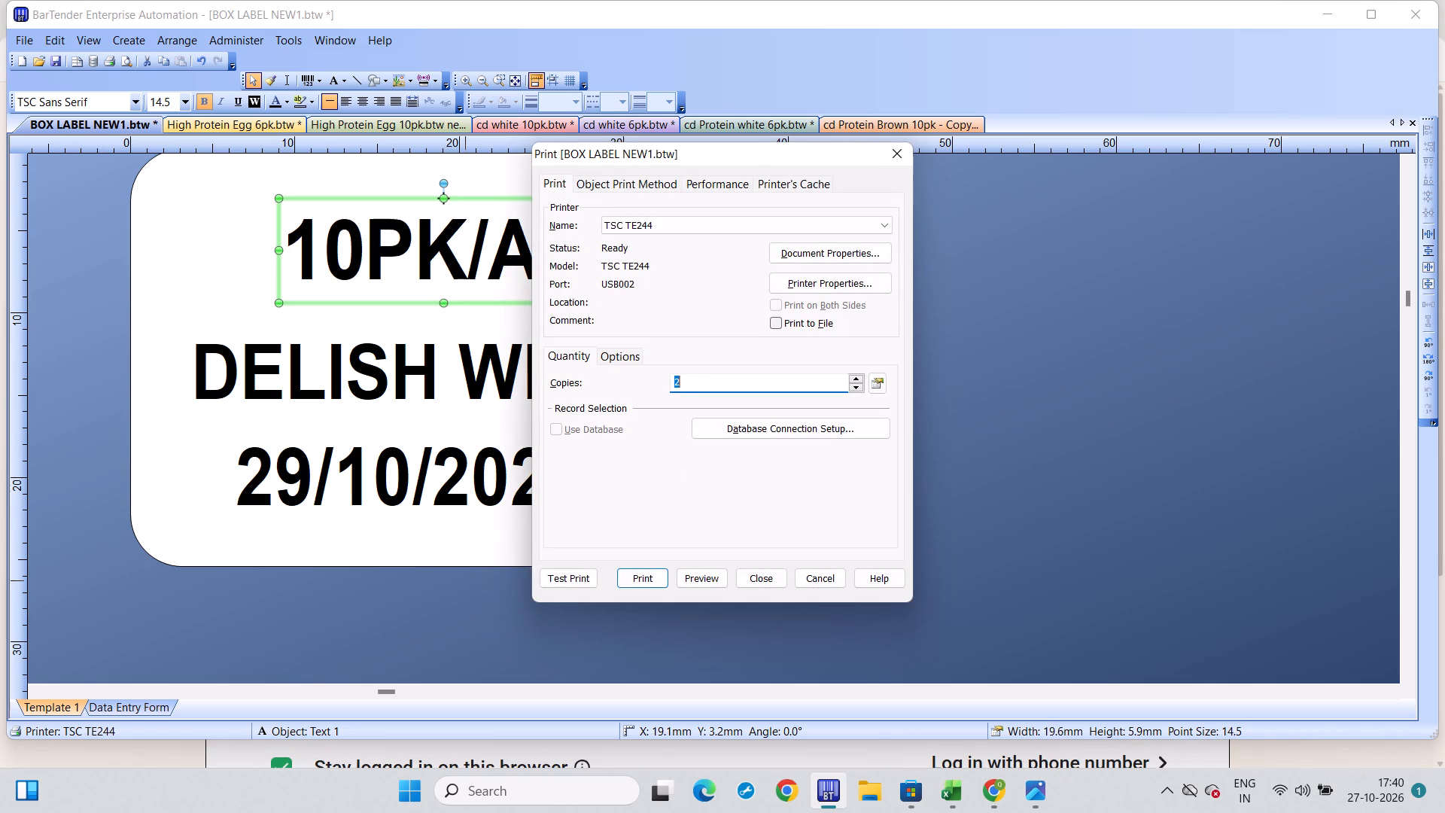
{"action": "left_click", "coordinate": [681, 381]}
{"action": "key", "text": "BackSpace"}
{"action": "type", "text": "50"}
{"action": "left_click", "coordinate": [656, 577]}
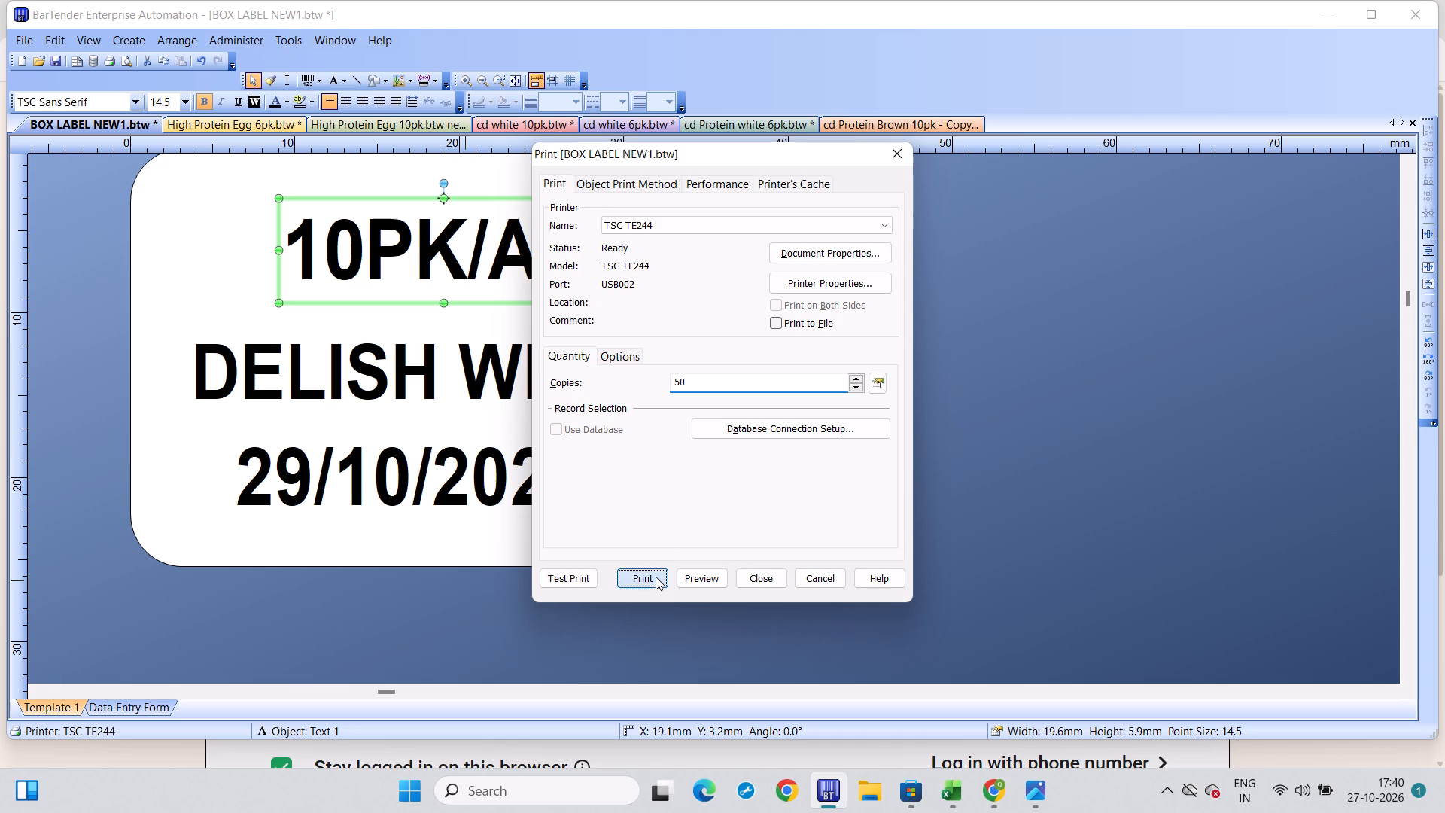
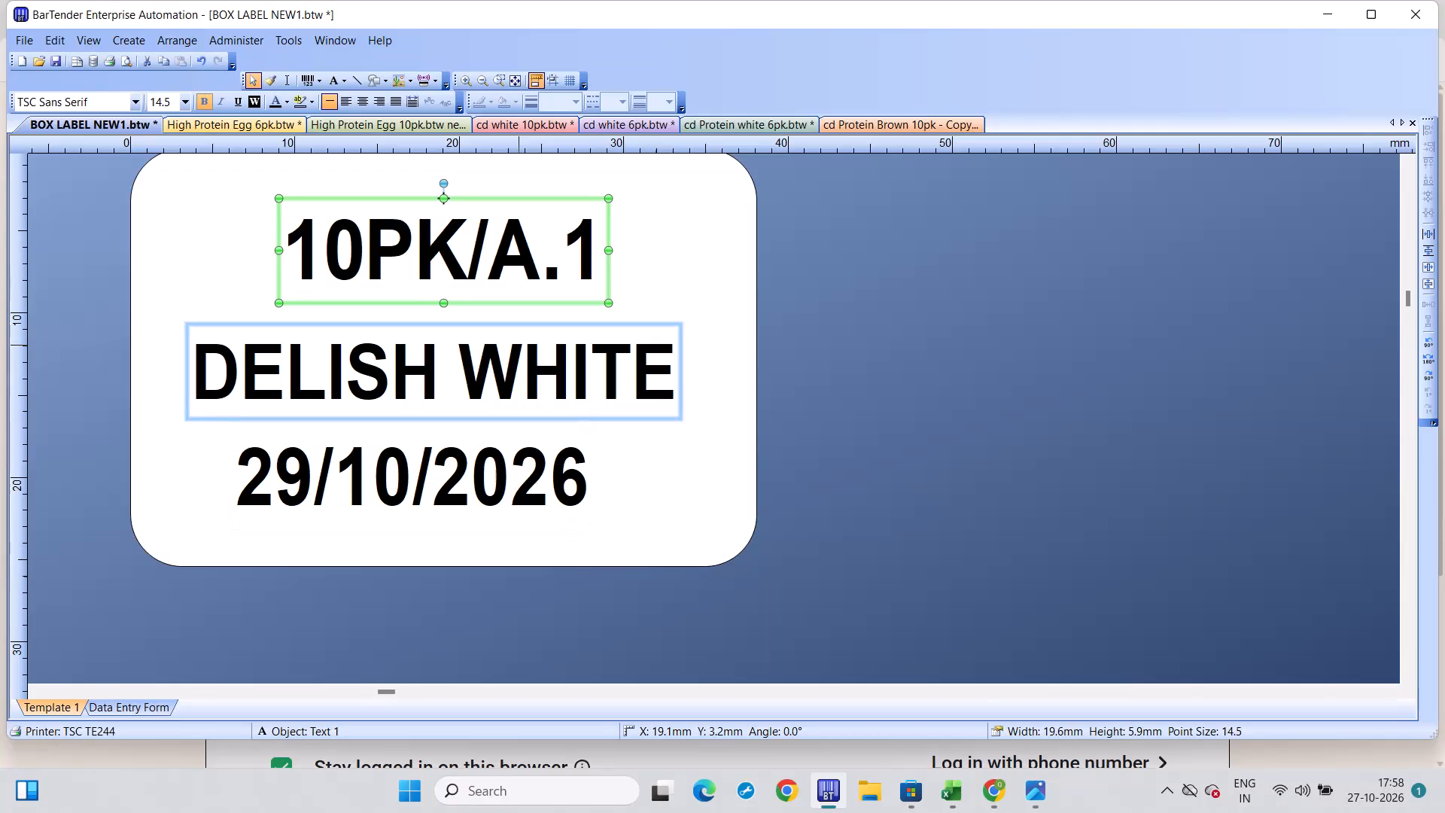
Change the pack-size line on the DELISH WHITE box label to 30PK/A.1.
{"action": "left_click", "coordinate": [365, 259]}
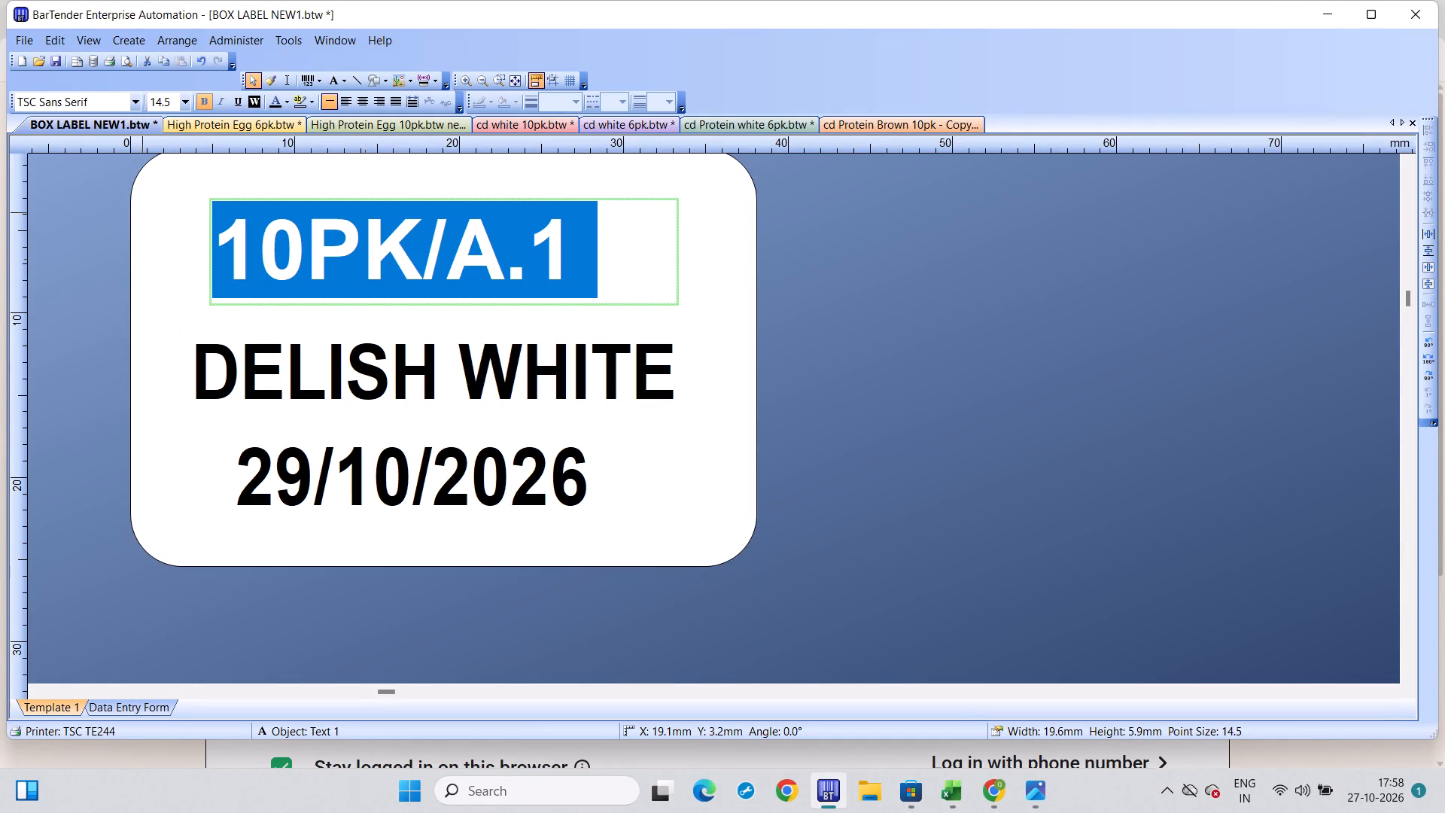
{"action": "left_click", "coordinate": [306, 256]}
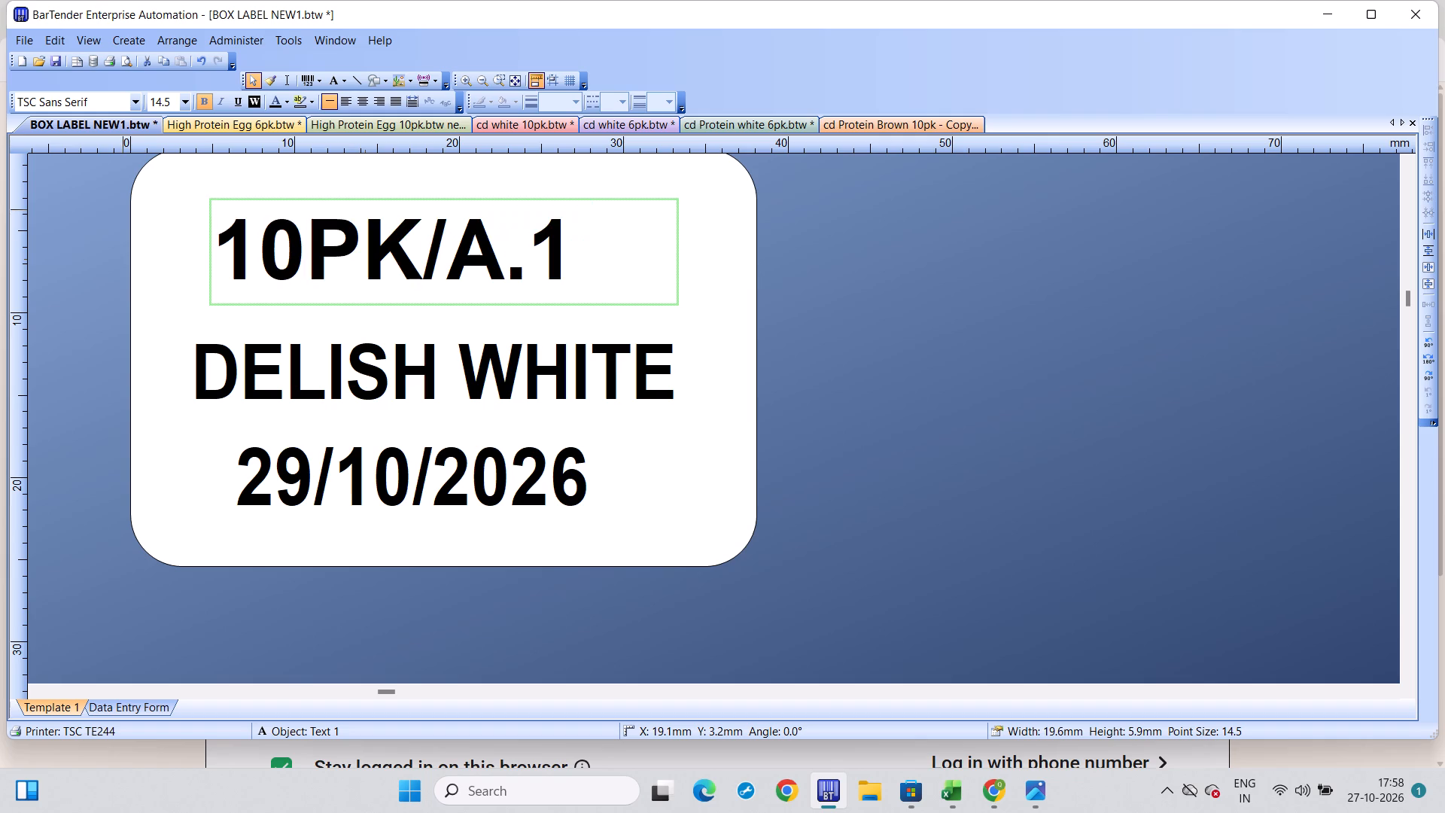
{"action": "key", "text": "BackSpace"}
{"action": "key", "text": "BackSpace"}
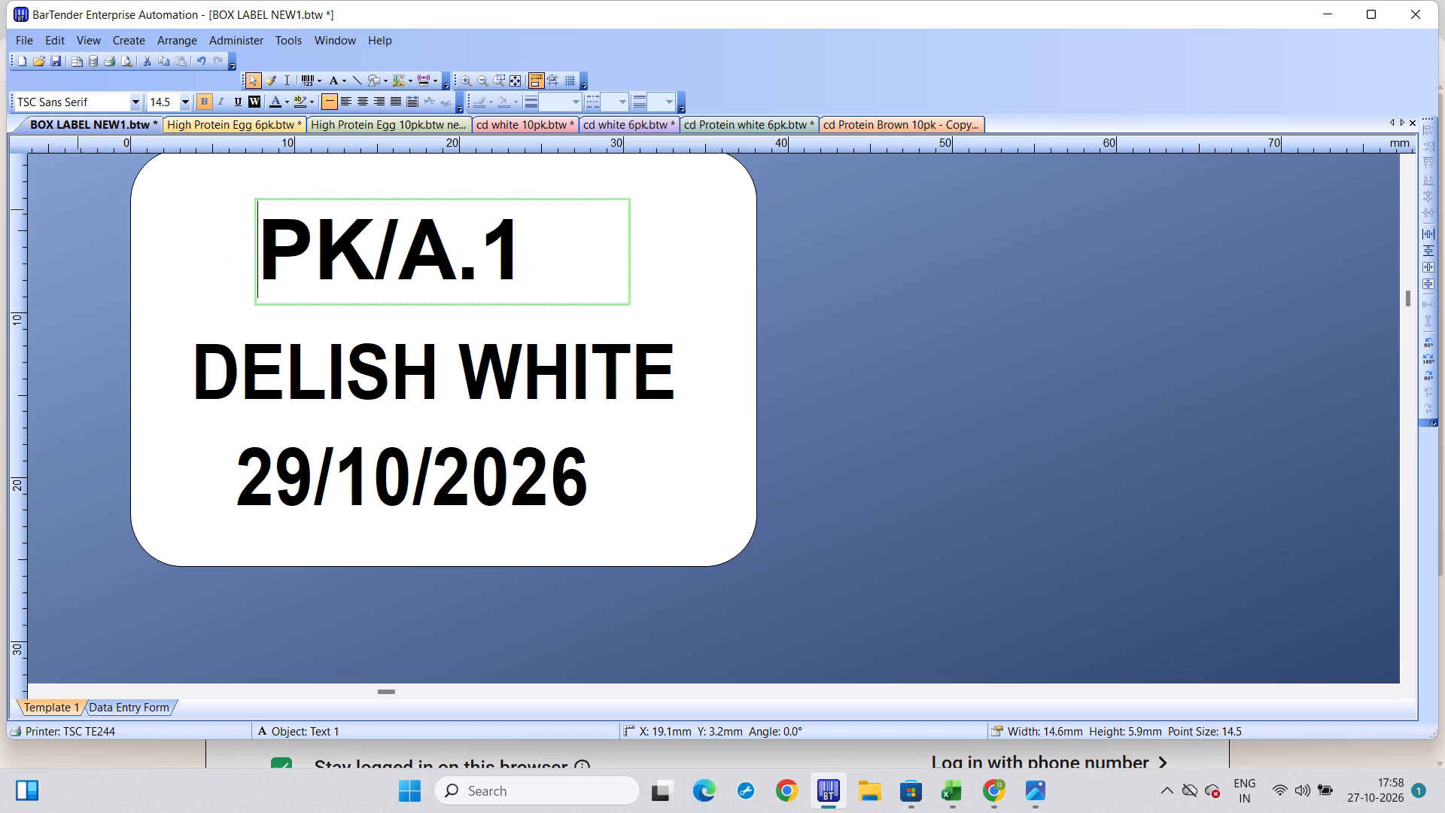
{"action": "type", "text": "30"}
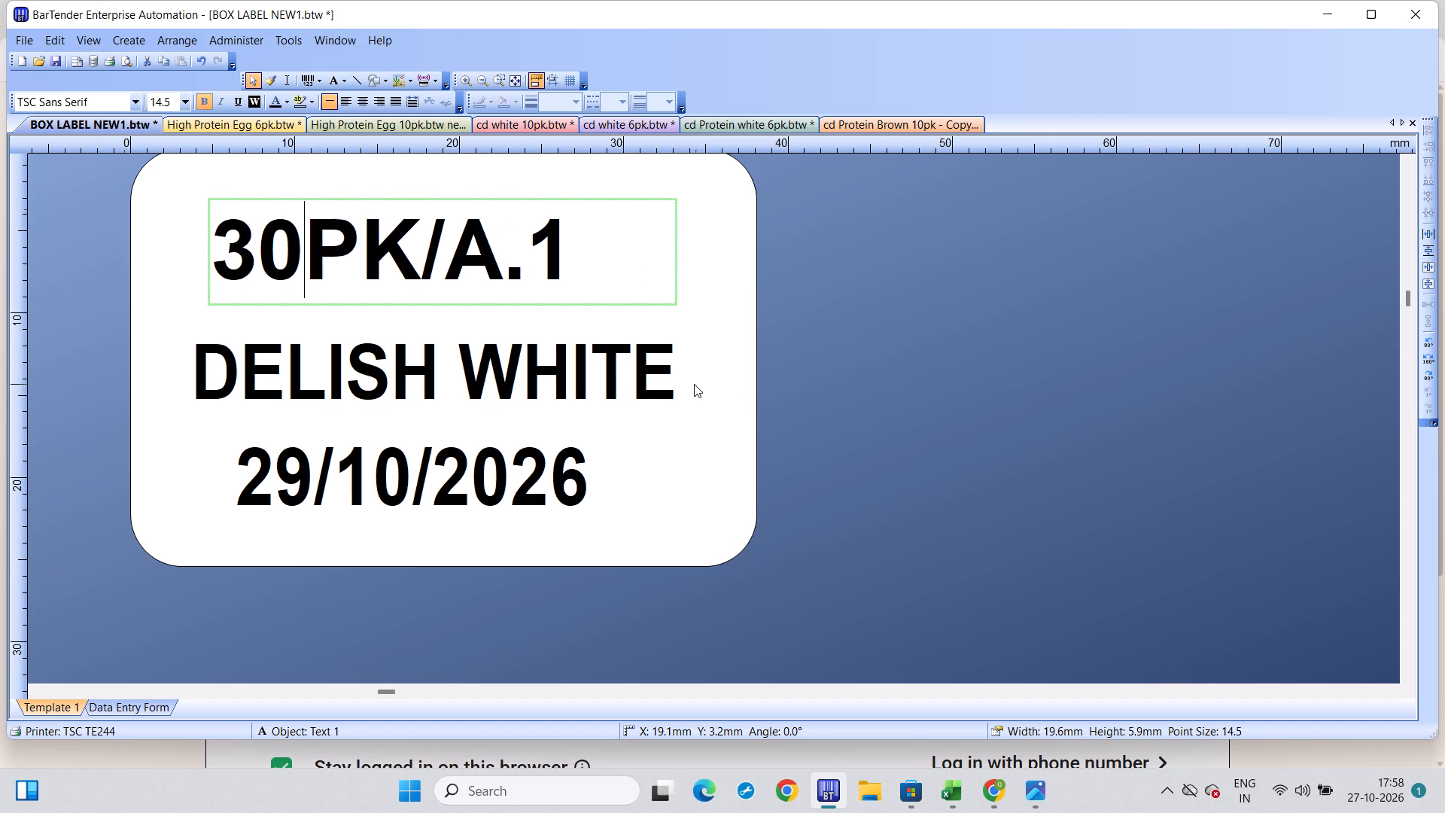
Change the egg-type line on the 30PK/A.1 box label to FARM WHITE.
{"action": "left_click", "coordinate": [674, 368]}
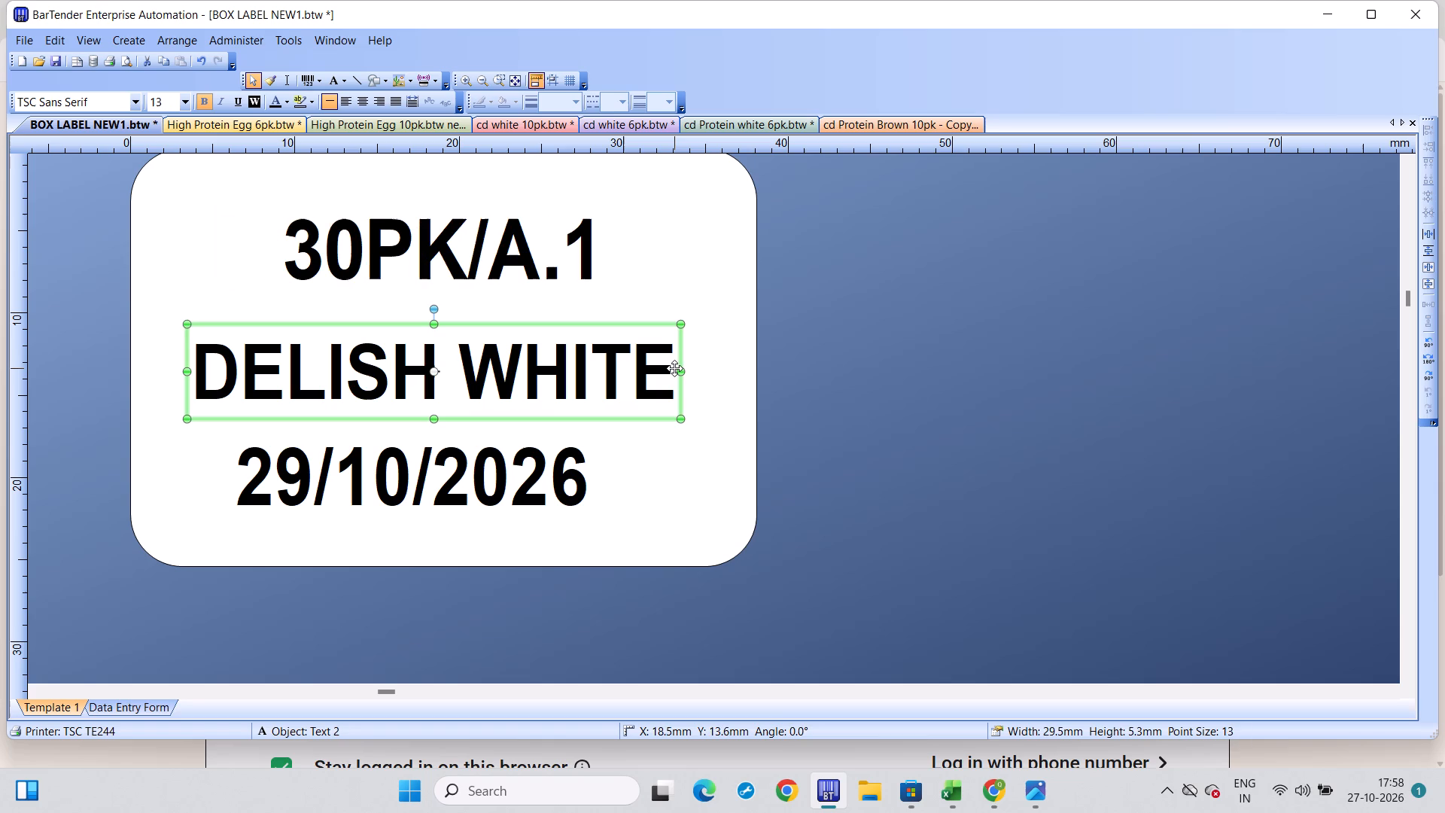
{"action": "left_click", "coordinate": [674, 368]}
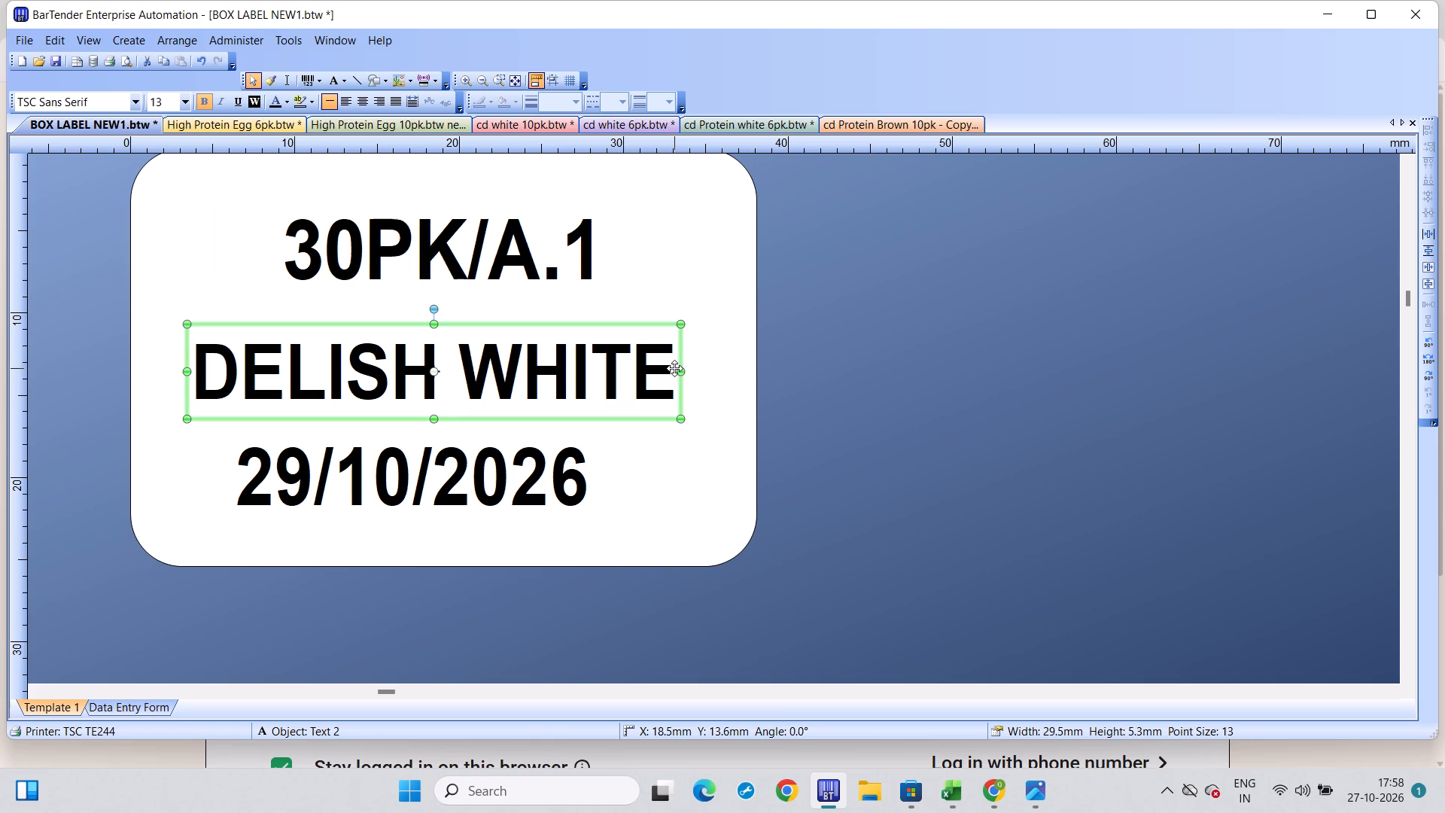
{"action": "left_click", "coordinate": [674, 368]}
{"action": "left_click", "coordinate": [674, 368]}
{"action": "left_click", "coordinate": [674, 368]}
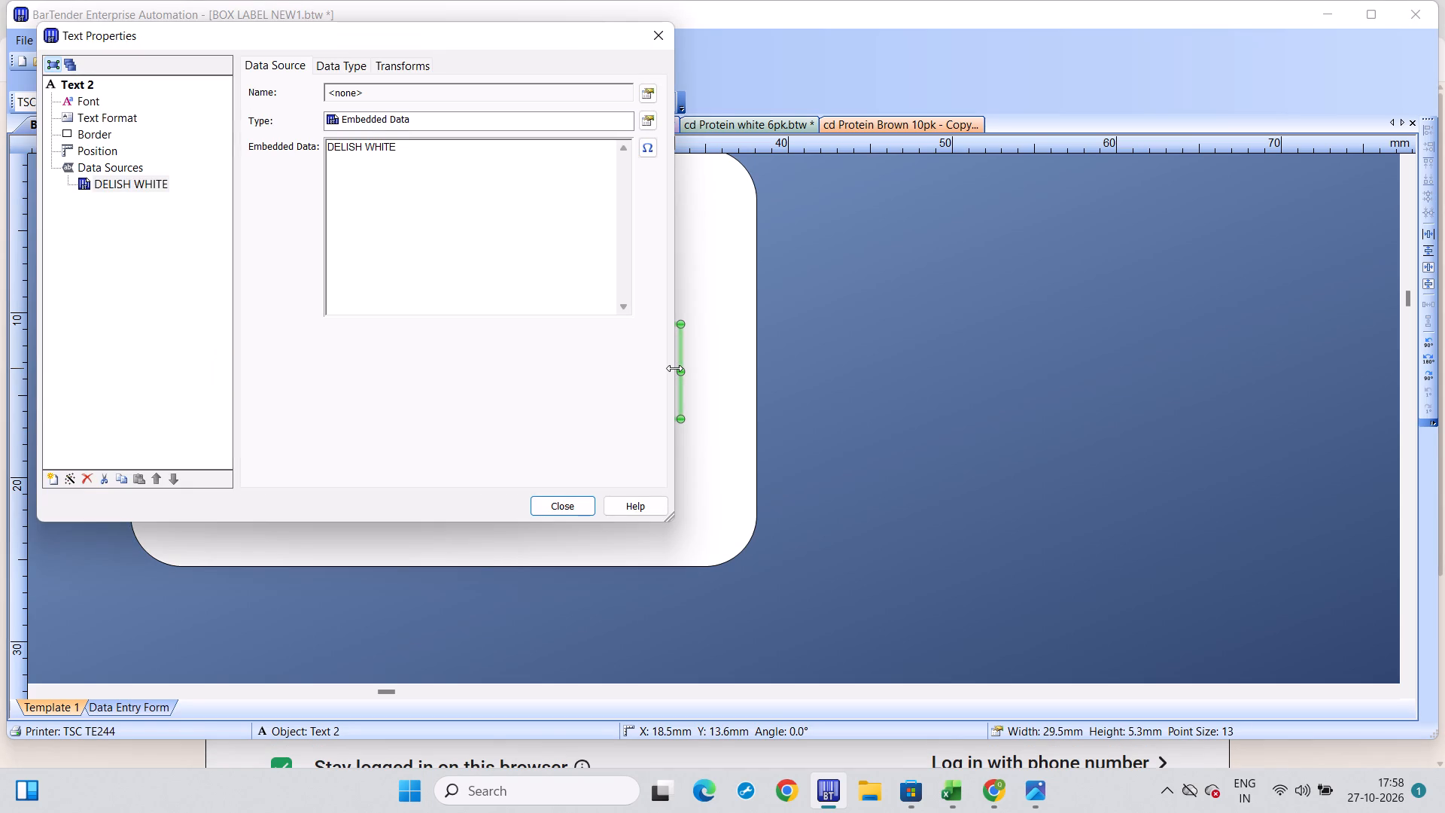
{"action": "left_click", "coordinate": [654, 30]}
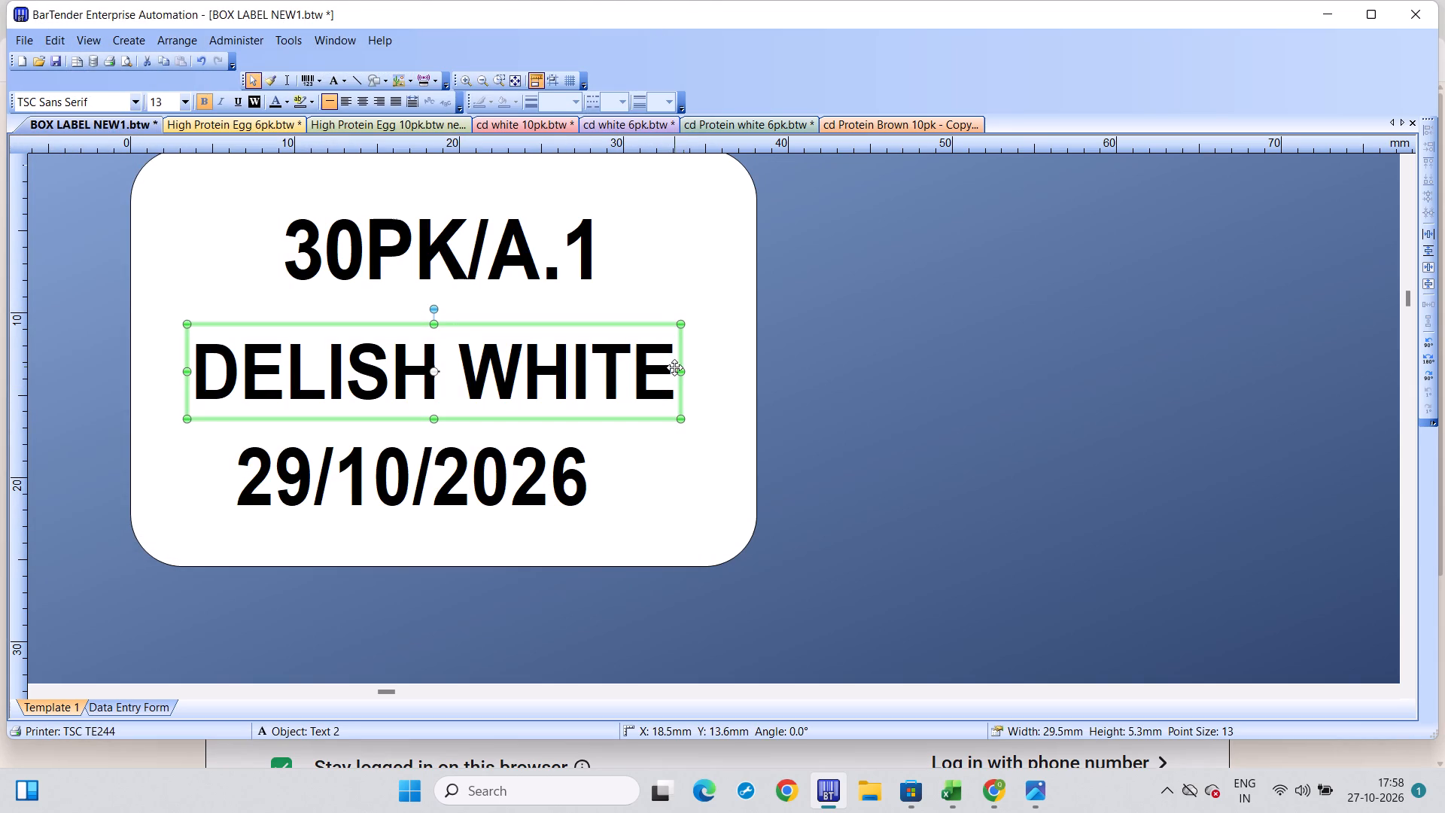
{"action": "left_click", "coordinate": [665, 388]}
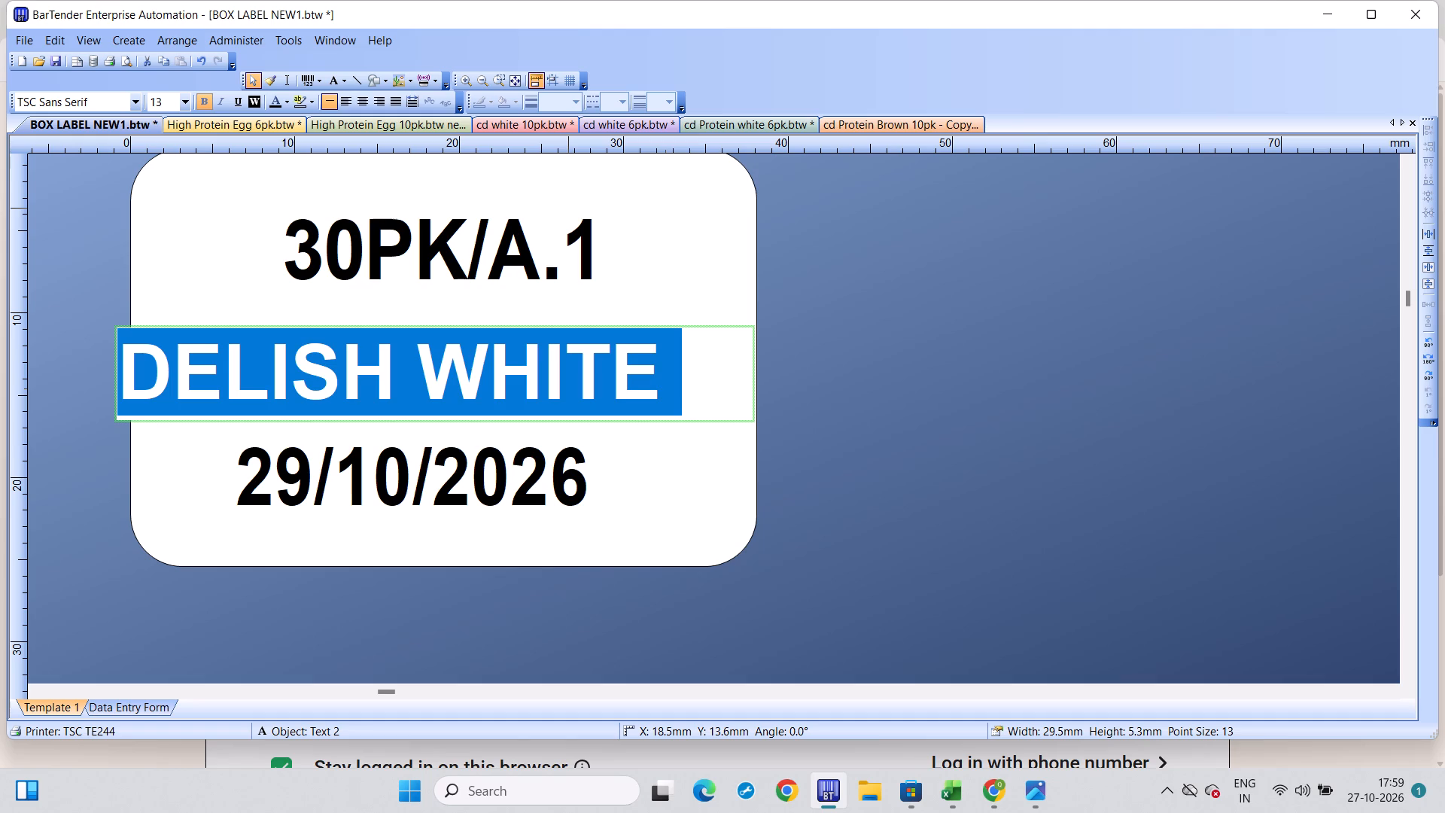
{"action": "left_click", "coordinate": [657, 382]}
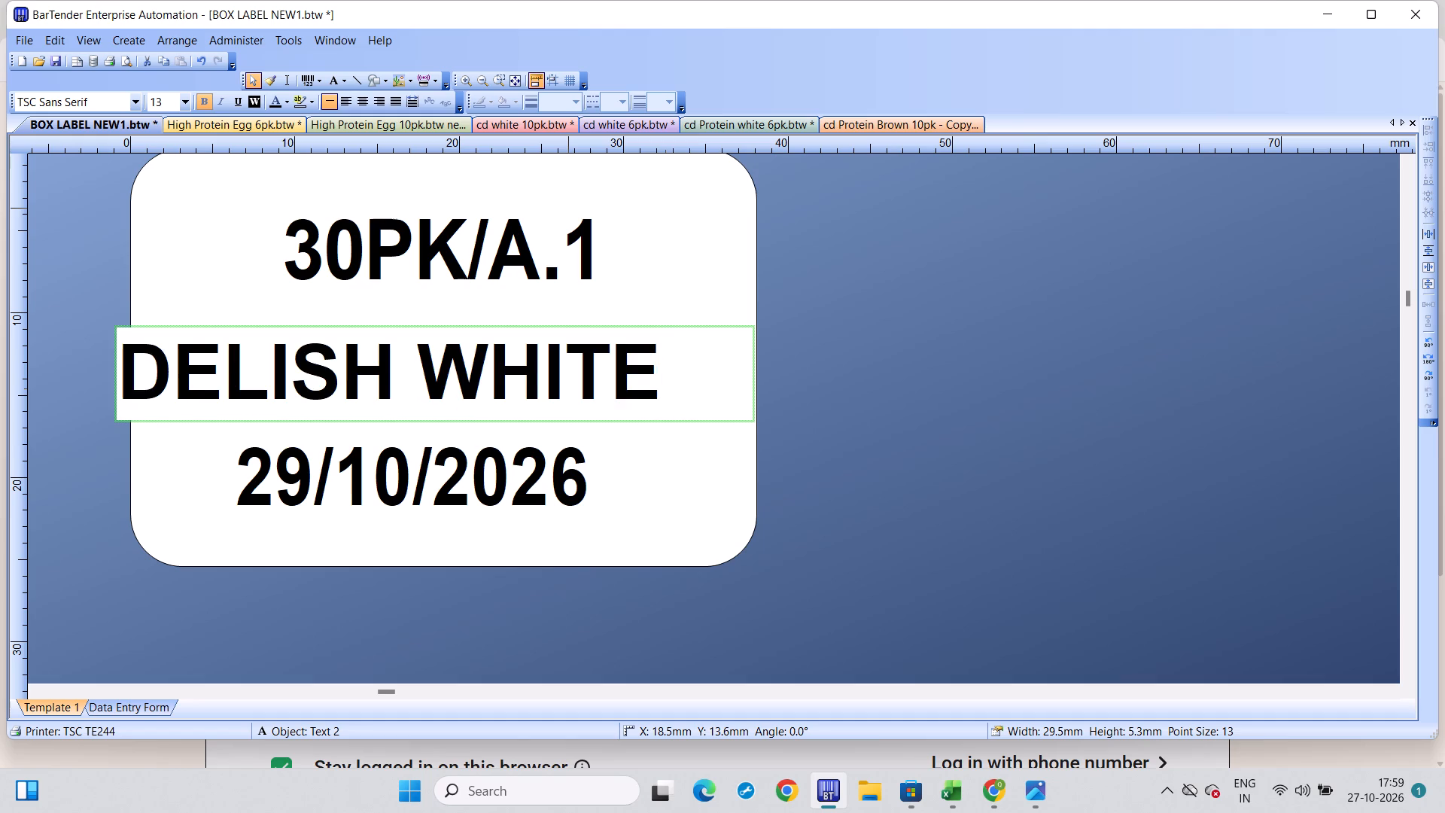
{"action": "key", "text": "BackSpace"}
{"action": "key", "text": "BackSpace"}
{"action": "key", "text": "BackSpace"}
{"action": "key", "text": "BackSpace"}
{"action": "key", "text": "BackSpace"}
{"action": "key", "text": "BackSpace"}
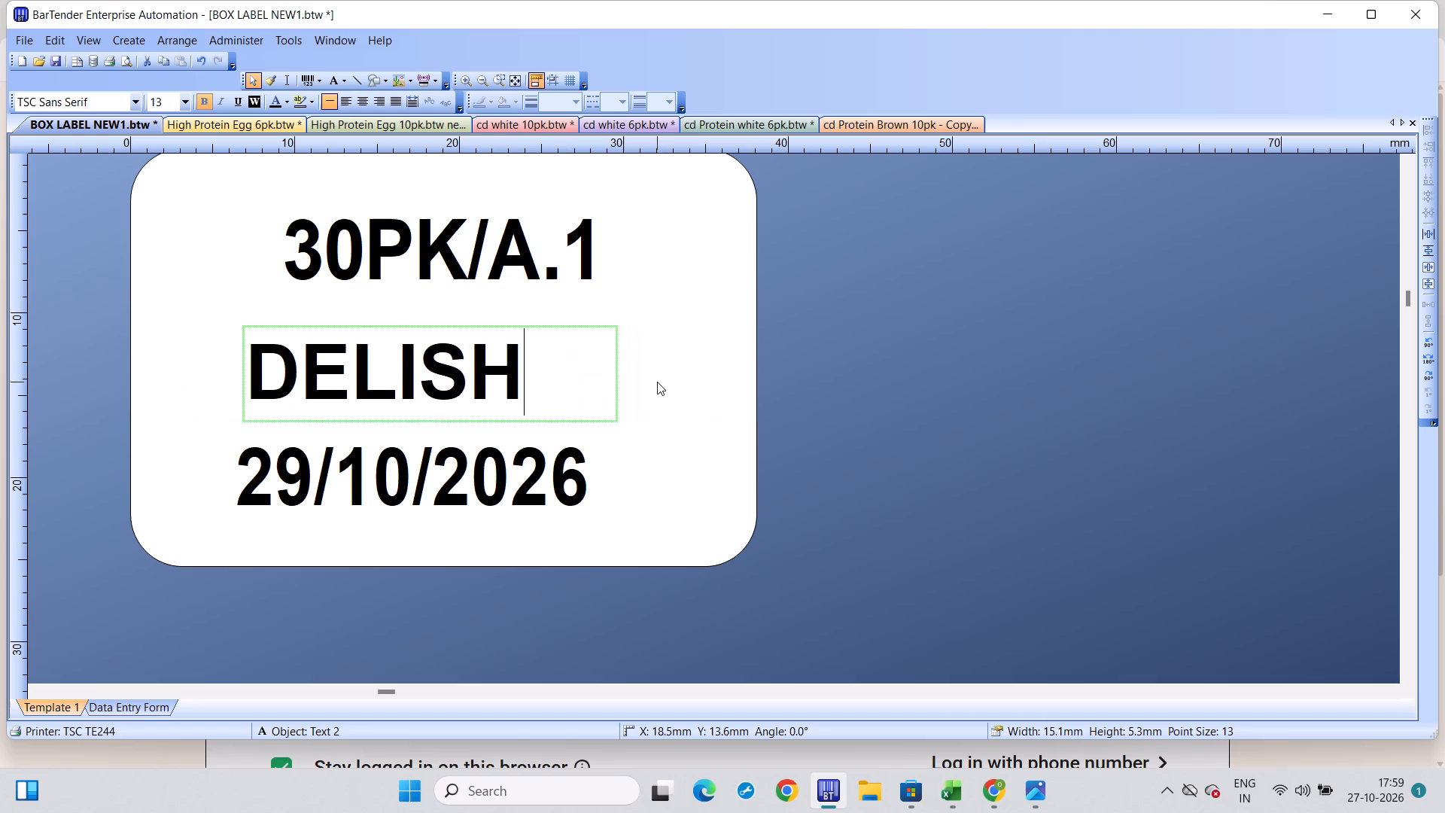
{"action": "key", "text": "BackSpace"}
{"action": "key", "text": "BackSpace"}
{"action": "key", "text": "BackSpace"}
{"action": "key", "text": "BackSpace"}
{"action": "key", "text": "BackSpace"}
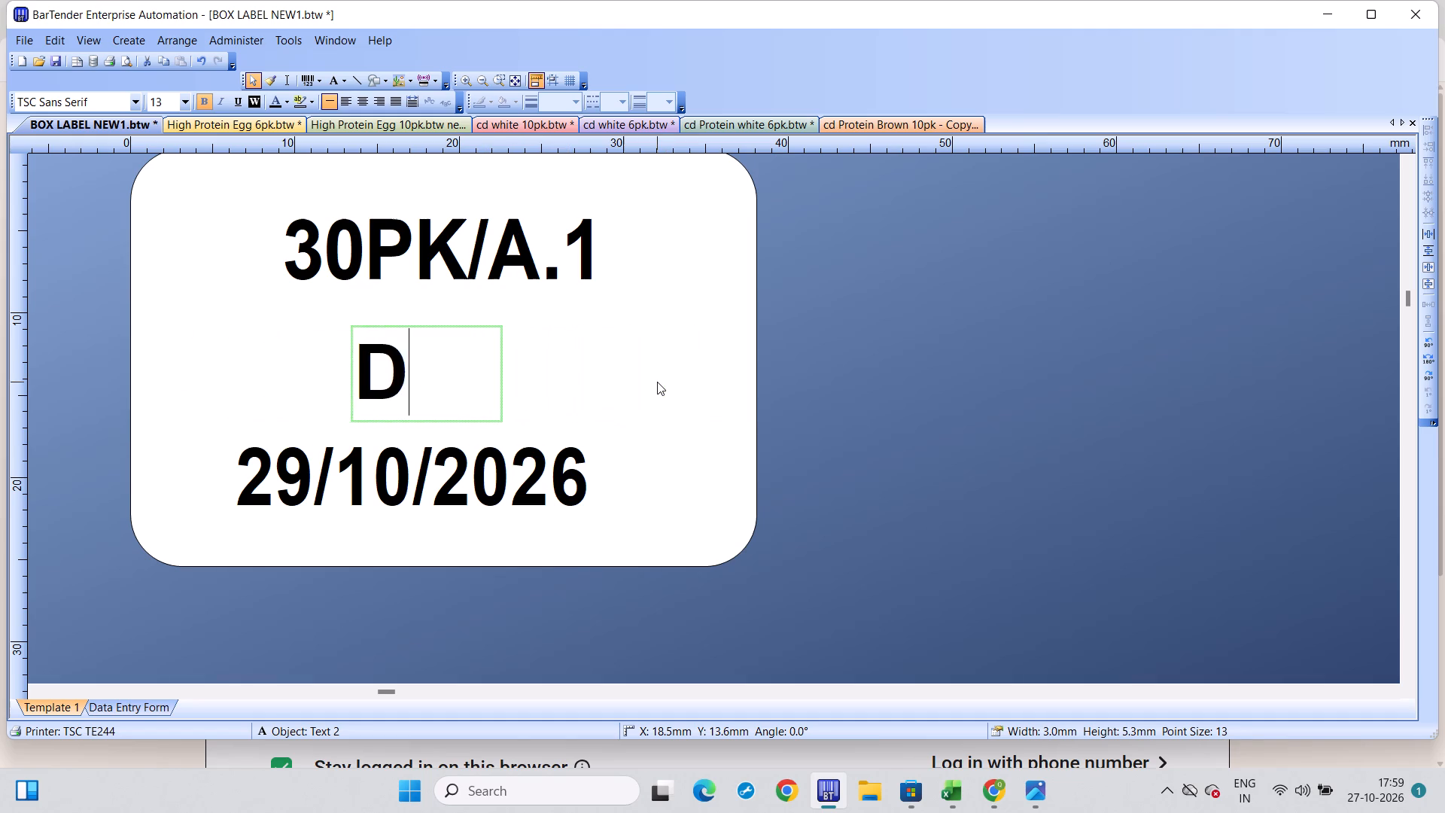
{"action": "key", "text": "BackSpace"}
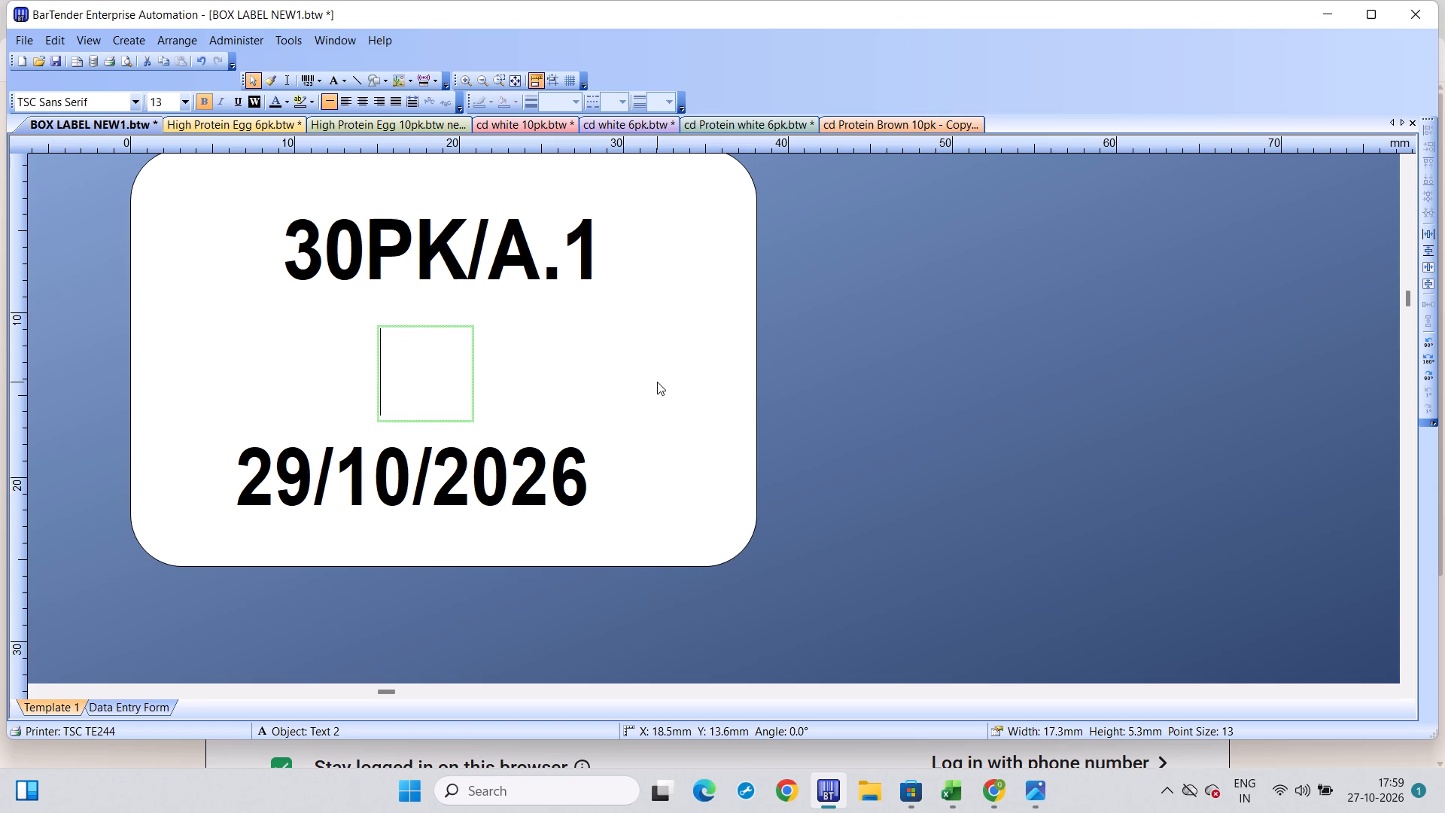
{"action": "type", "text": "FAR"}
{"action": "key", "text": "m"}
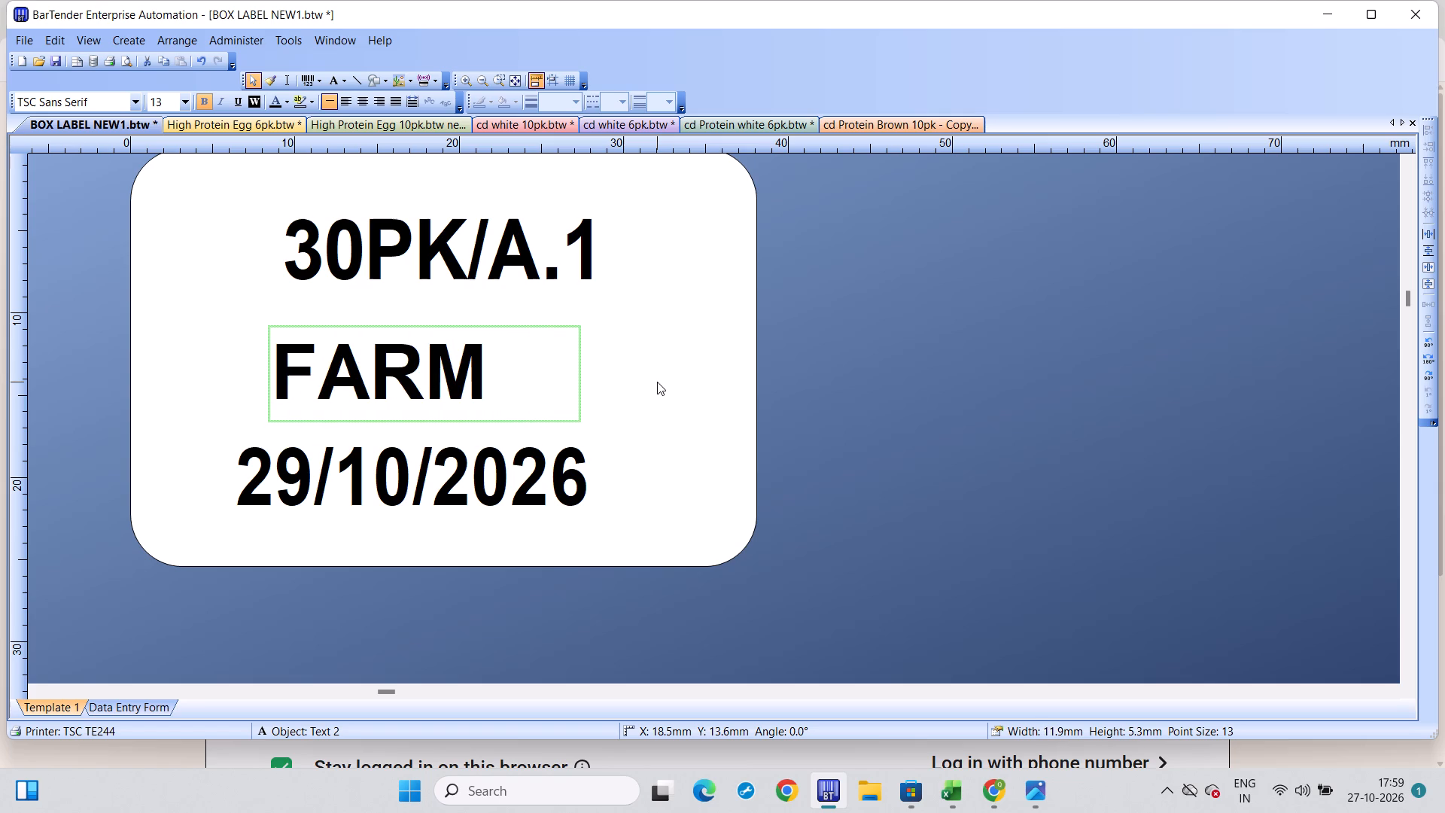
{"action": "key", "text": "space"}
{"action": "type", "text": "WHITE"}
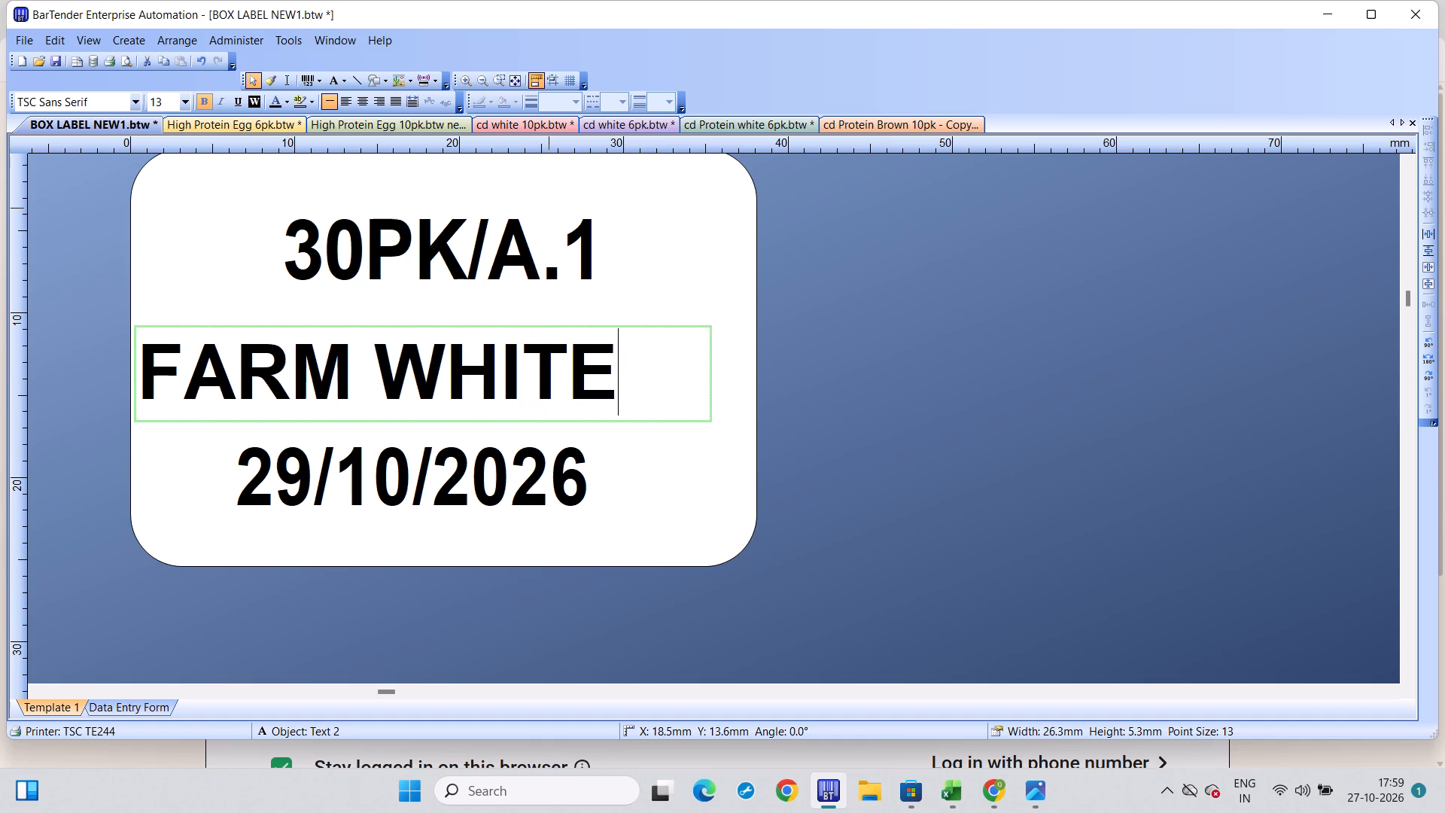
Print 11 copies of the FARM WHITE 30PK/A.1 box label on the TSC TE244.
{"action": "key", "text": "ctrl+p"}
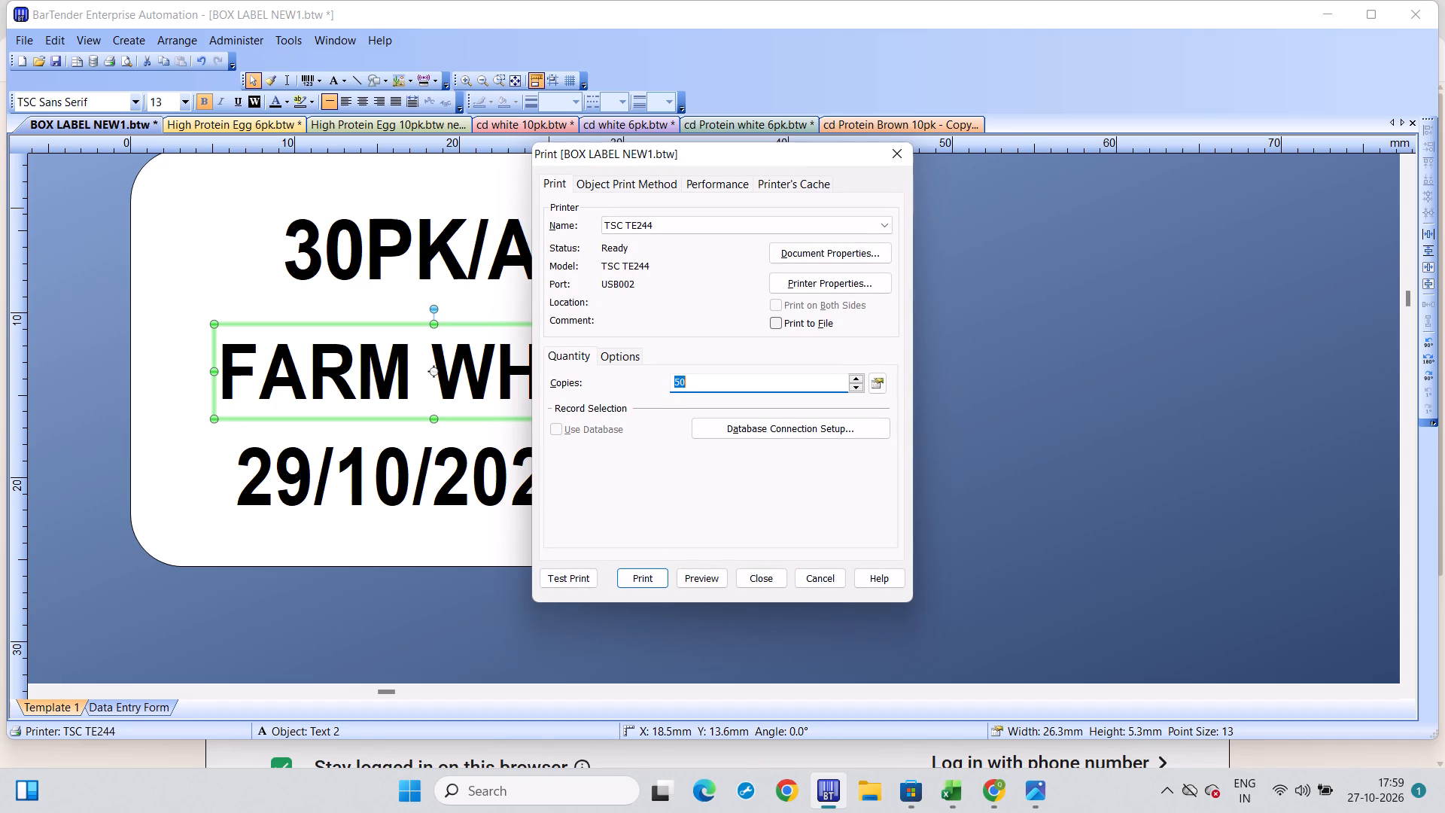
{"action": "left_click", "coordinate": [688, 383]}
{"action": "key", "text": "BackSpace"}
{"action": "key", "text": "BackSpace"}
{"action": "type", "text": "11"}
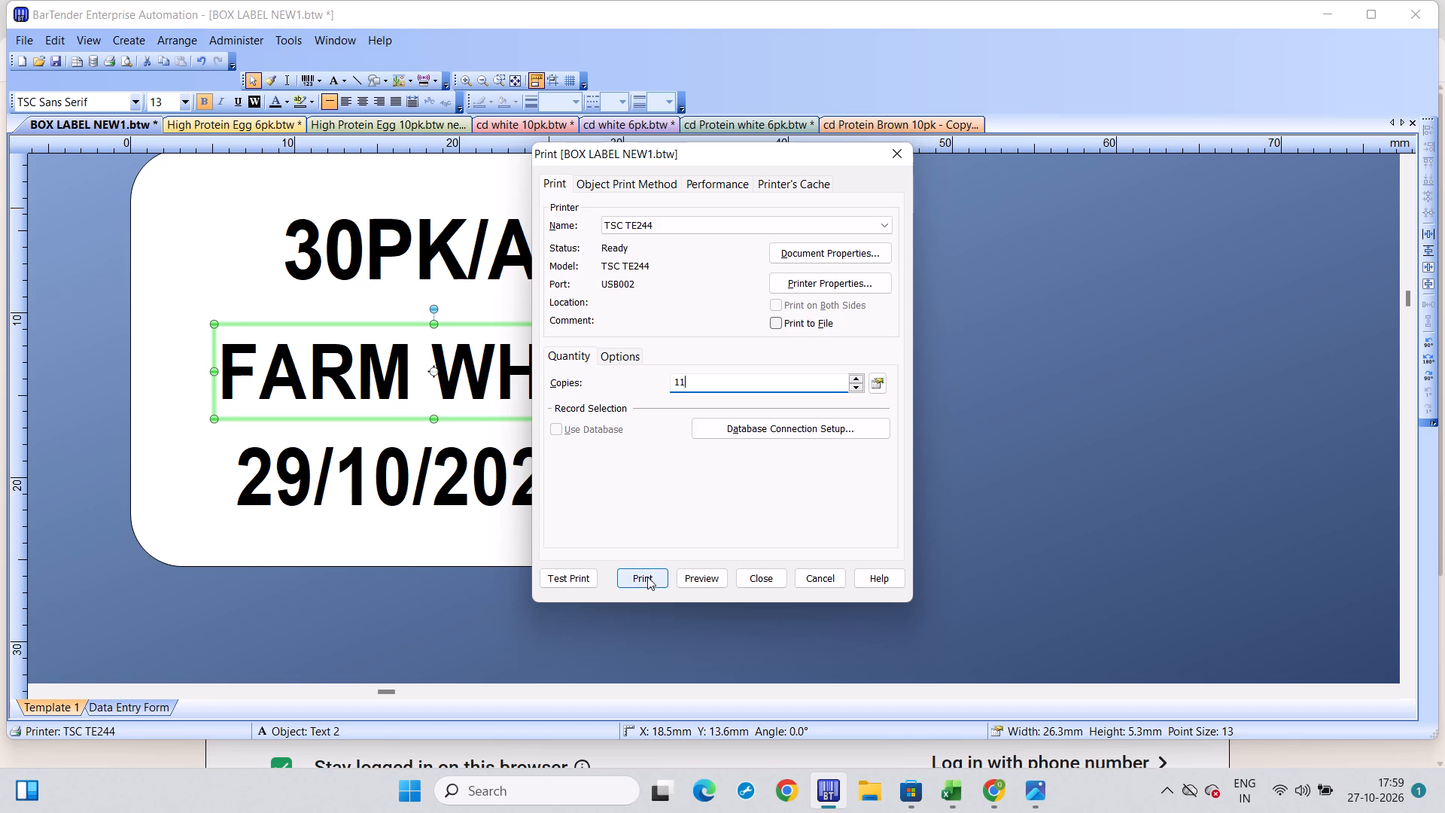
{"action": "left_click", "coordinate": [647, 576]}
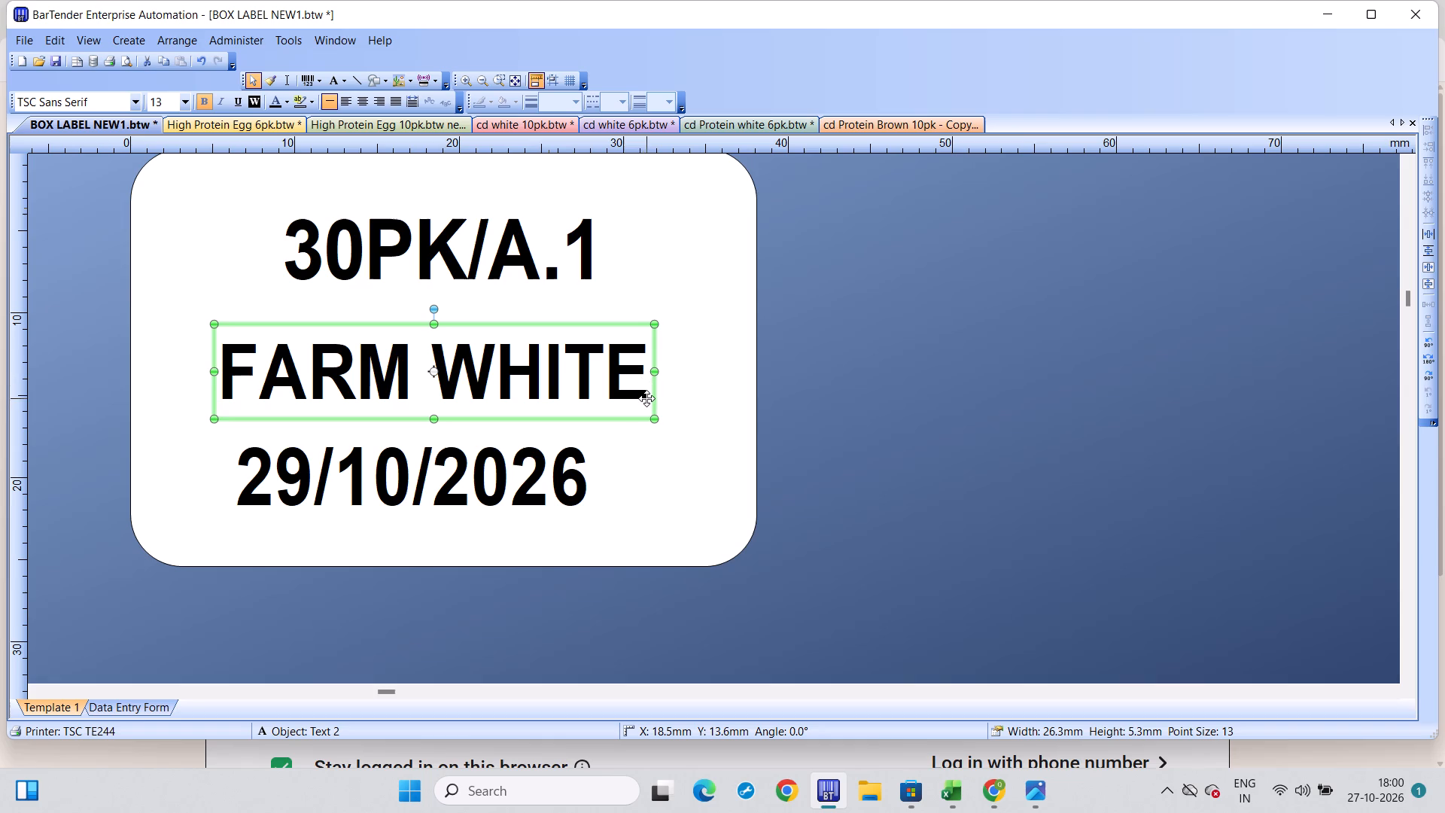
Change the egg-type line on the 30PK/A.1 box label to PROTEIN MAX.
{"action": "left_click", "coordinate": [643, 388]}
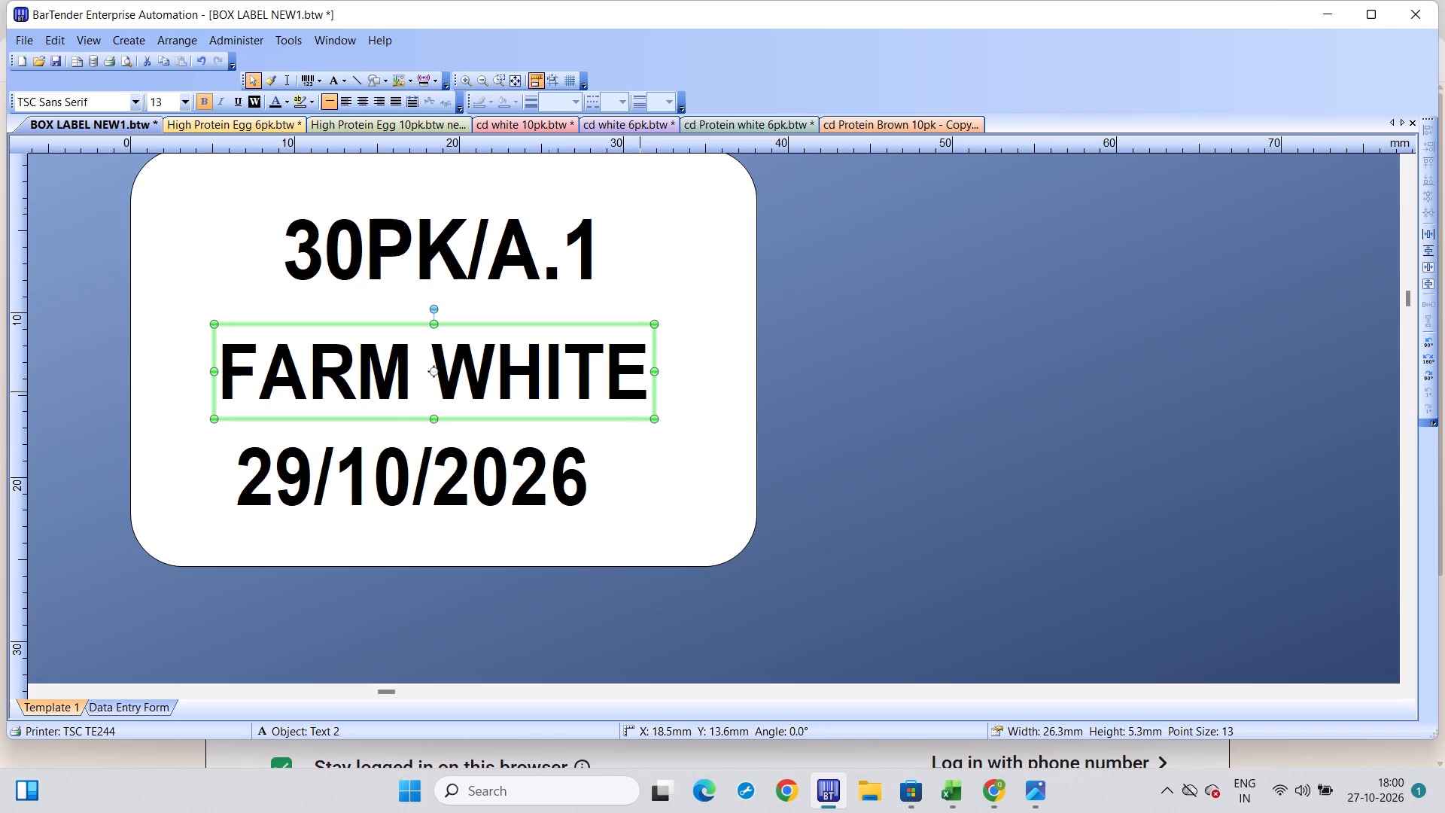
{"action": "left_click", "coordinate": [640, 391]}
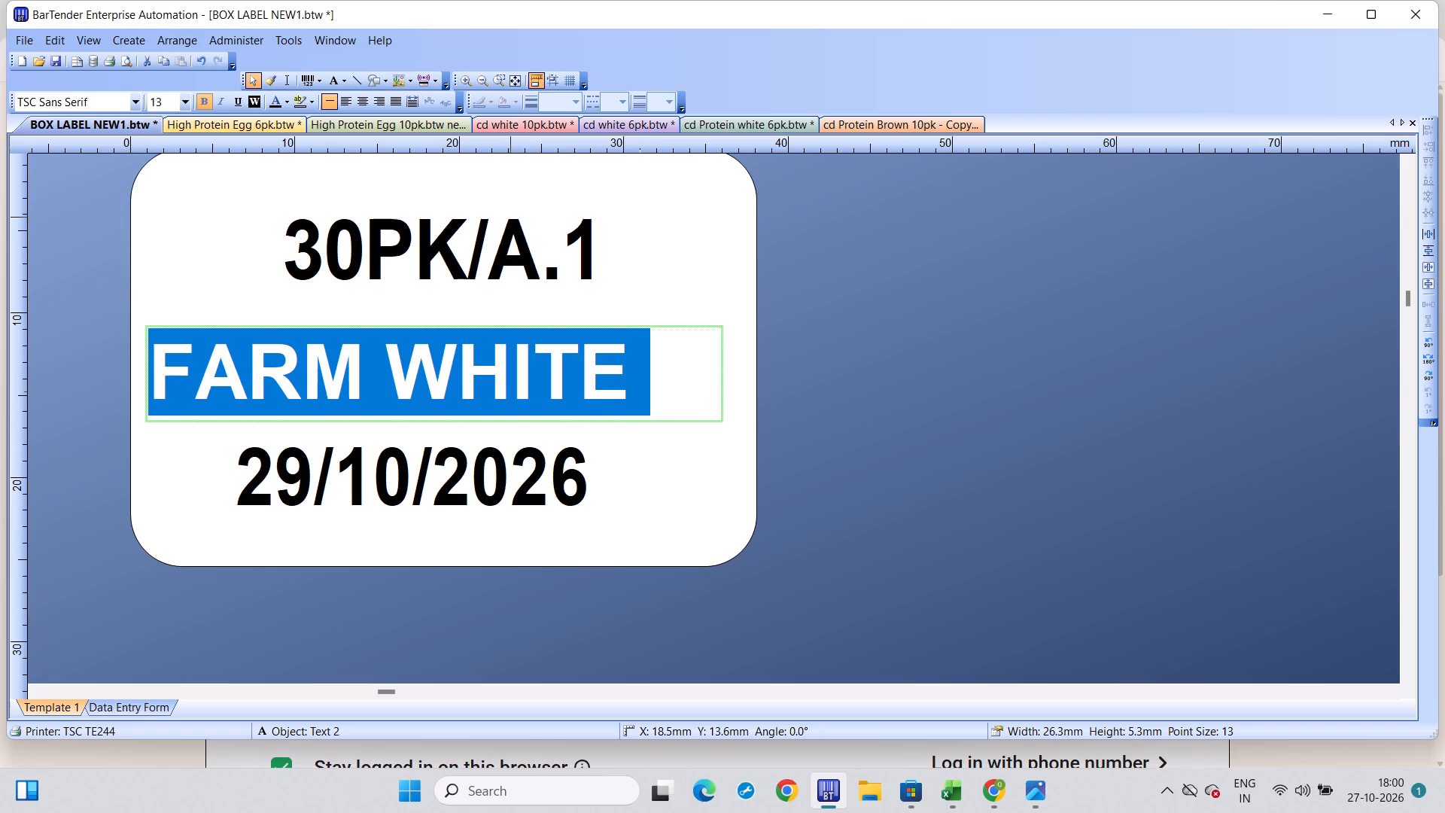
{"action": "left_click", "coordinate": [630, 391]}
{"action": "key", "text": "BackSpace"}
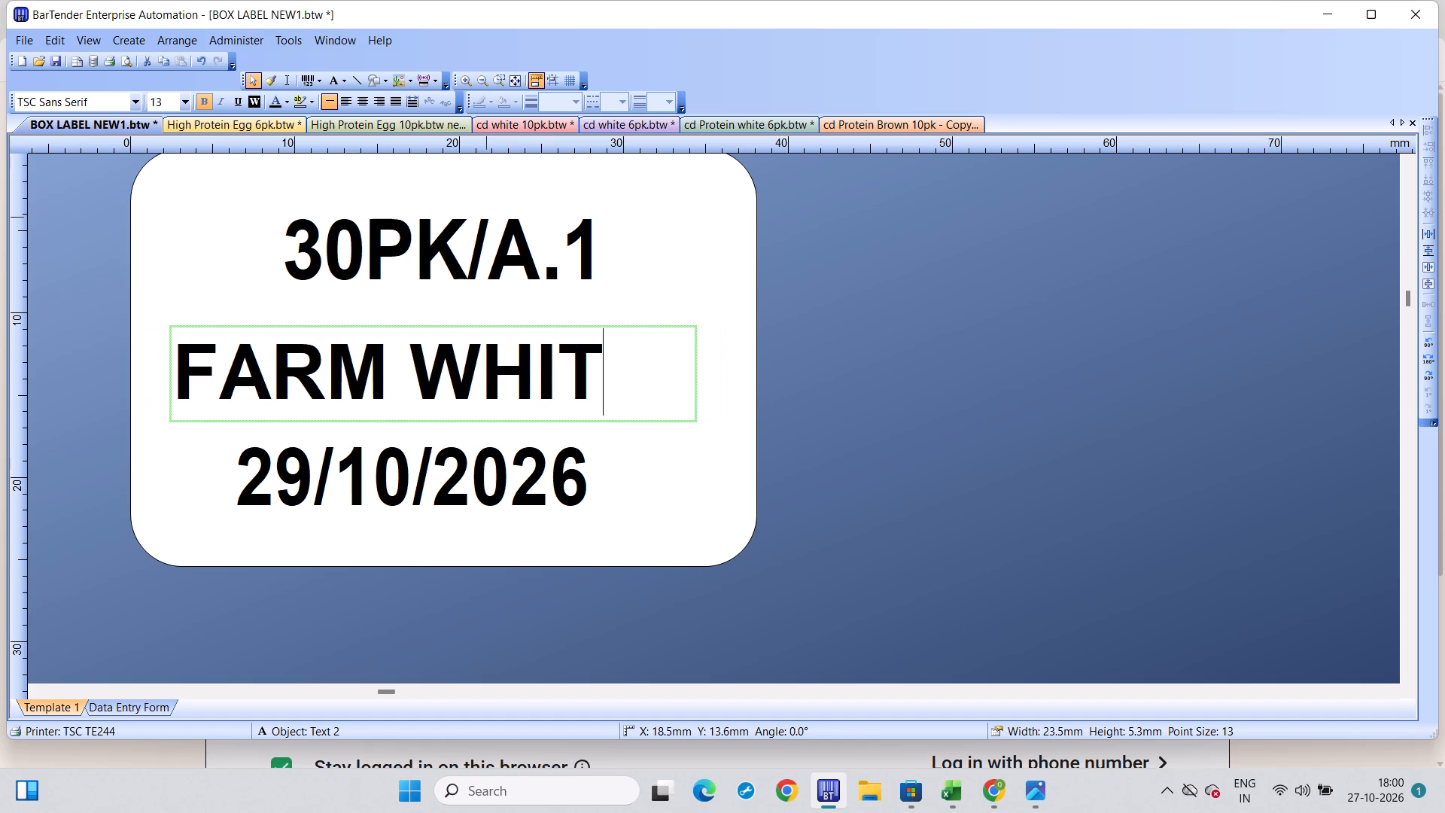
{"action": "key", "text": "BackSpace"}
{"action": "key", "text": "BackSpace"}
{"action": "key", "text": "BackSpace"}
{"action": "key", "text": "BackSpace"}
{"action": "key", "text": "BackSpace"}
{"action": "key", "text": "BackSpace"}
{"action": "key", "text": "BackSpace"}
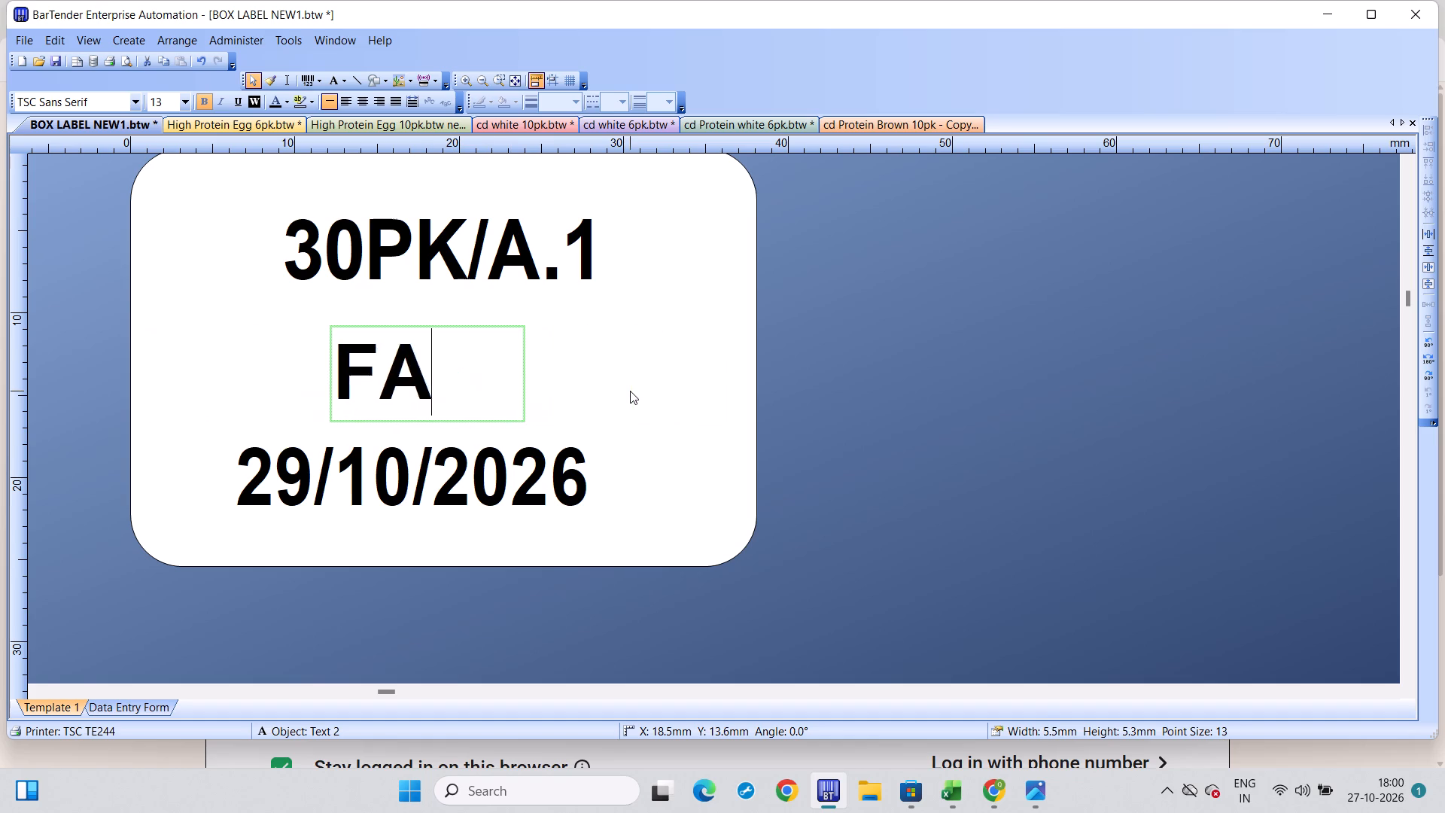
{"action": "key", "text": "BackSpace"}
{"action": "key", "text": "BackSpace"}
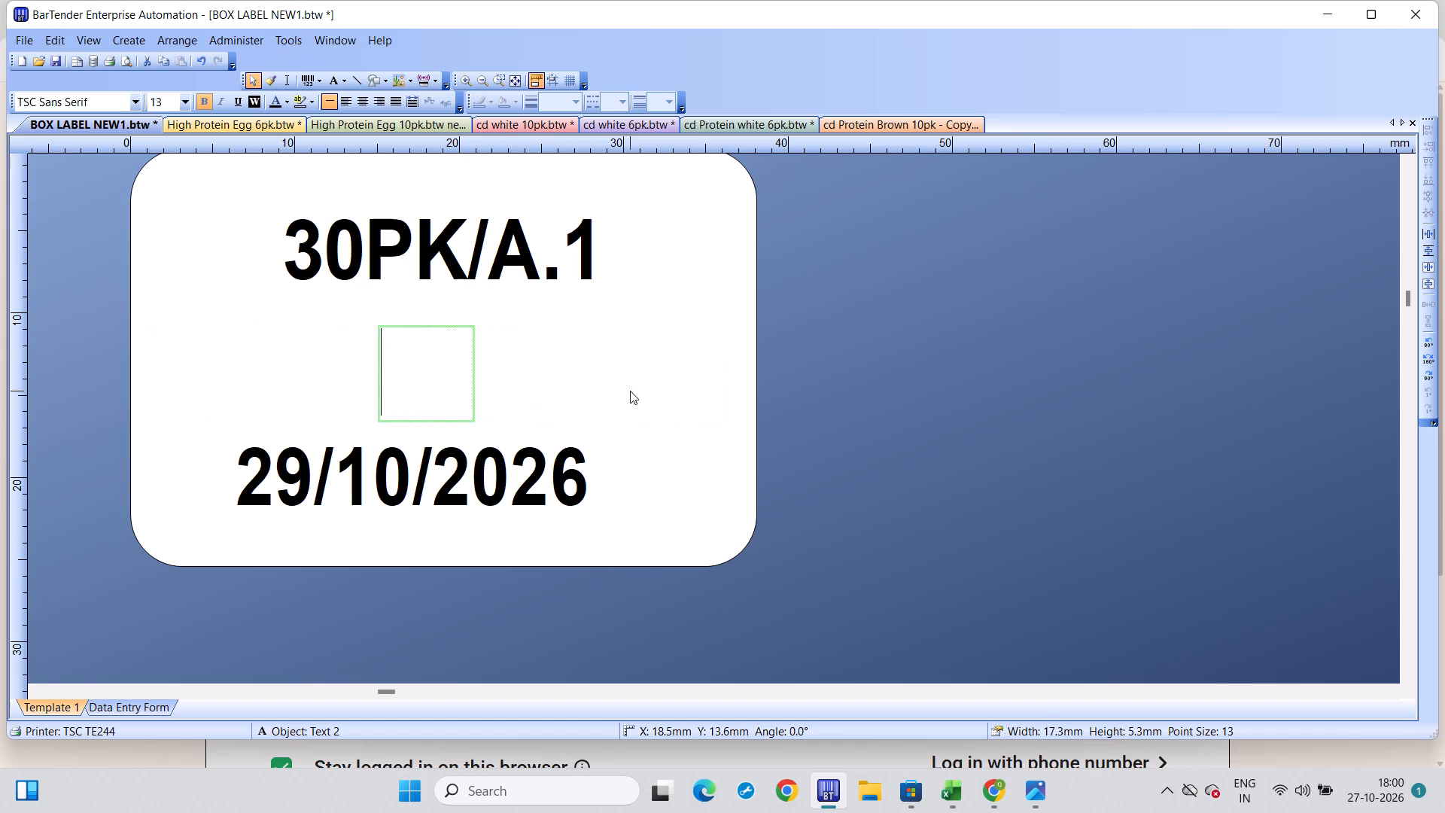
{"action": "type", "text": "PR"}
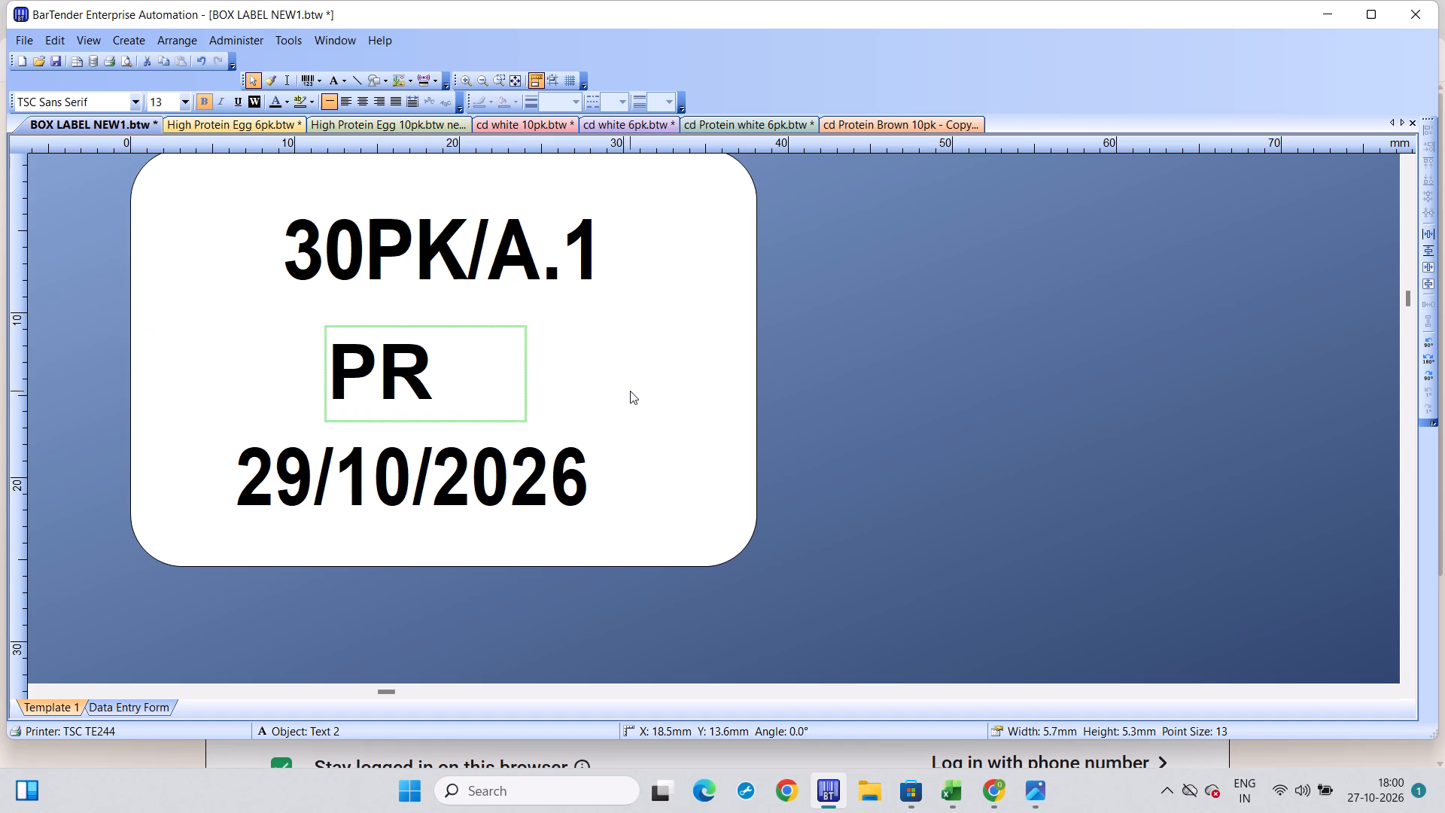
{"action": "type", "text": "OTEIN"}
{"action": "key", "text": "space"}
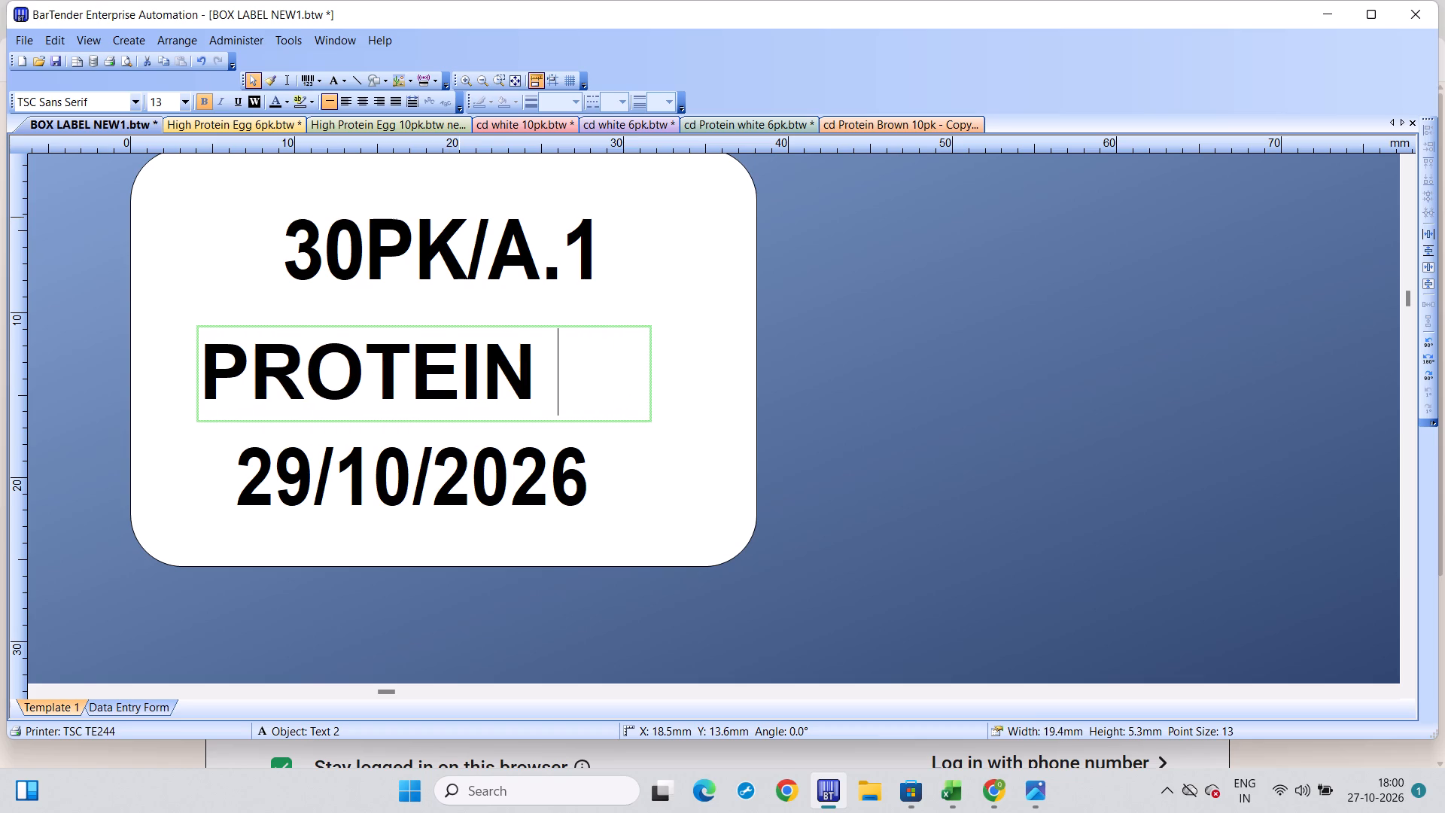
{"action": "type", "text": "MAX"}
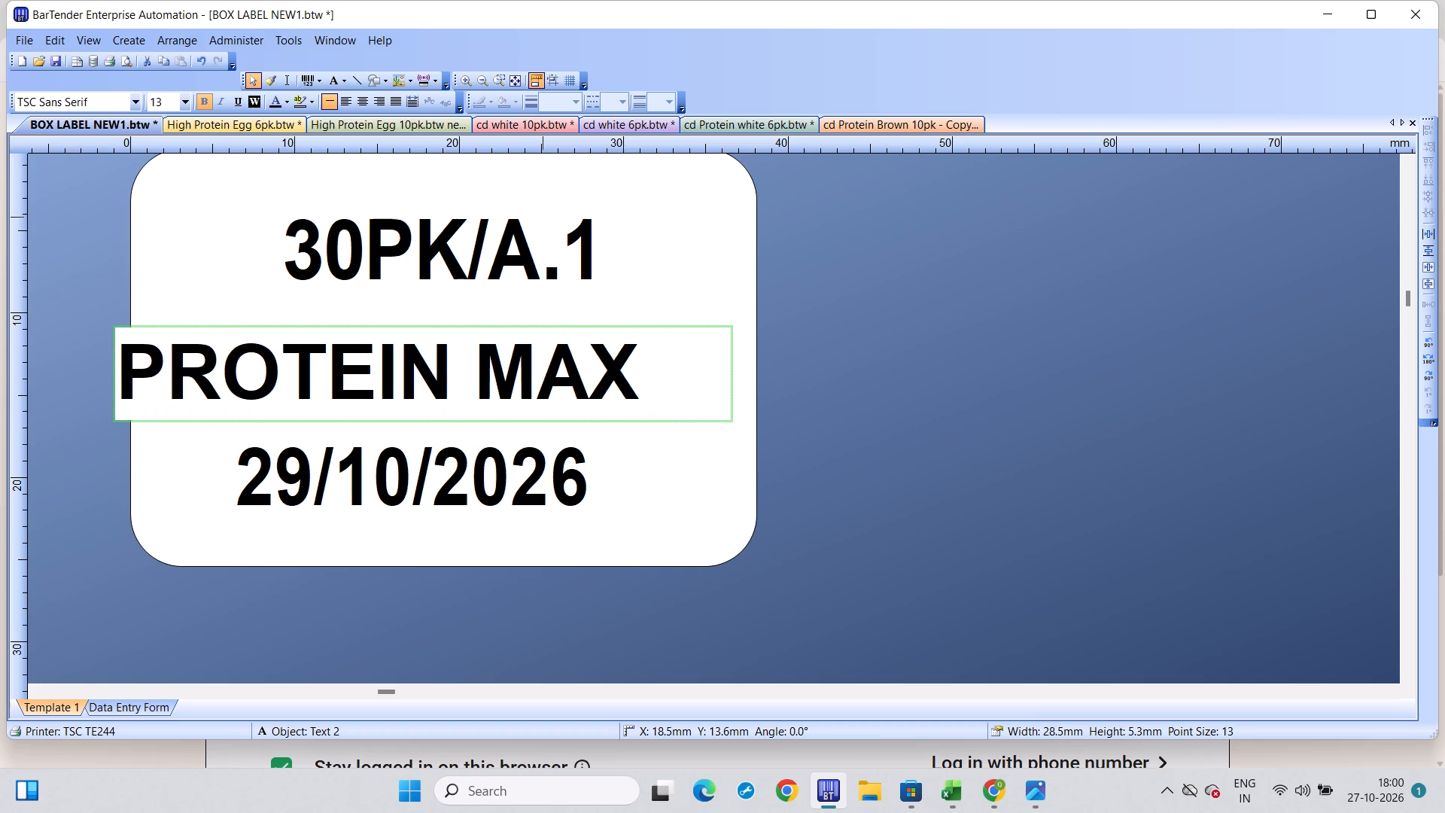
Print 21 copies of the PROTEIN MAX 30PK/A.1 box label on the TSC TE244.
{"action": "key", "text": "ctrl+p"}
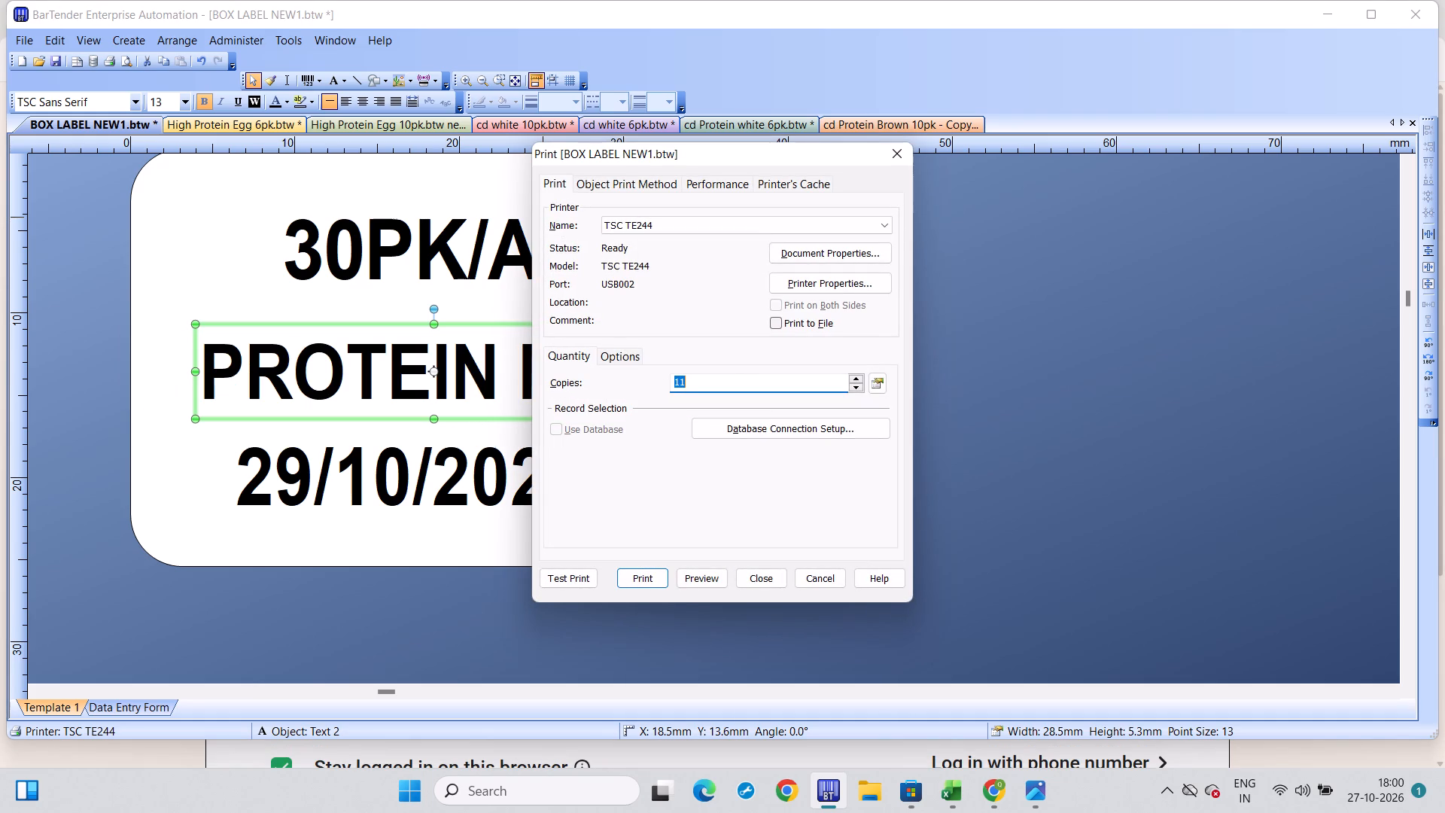
{"action": "left_click", "coordinate": [689, 379]}
{"action": "key", "text": "BackSpace"}
{"action": "key", "text": "BackSpace"}
{"action": "type", "text": "21"}
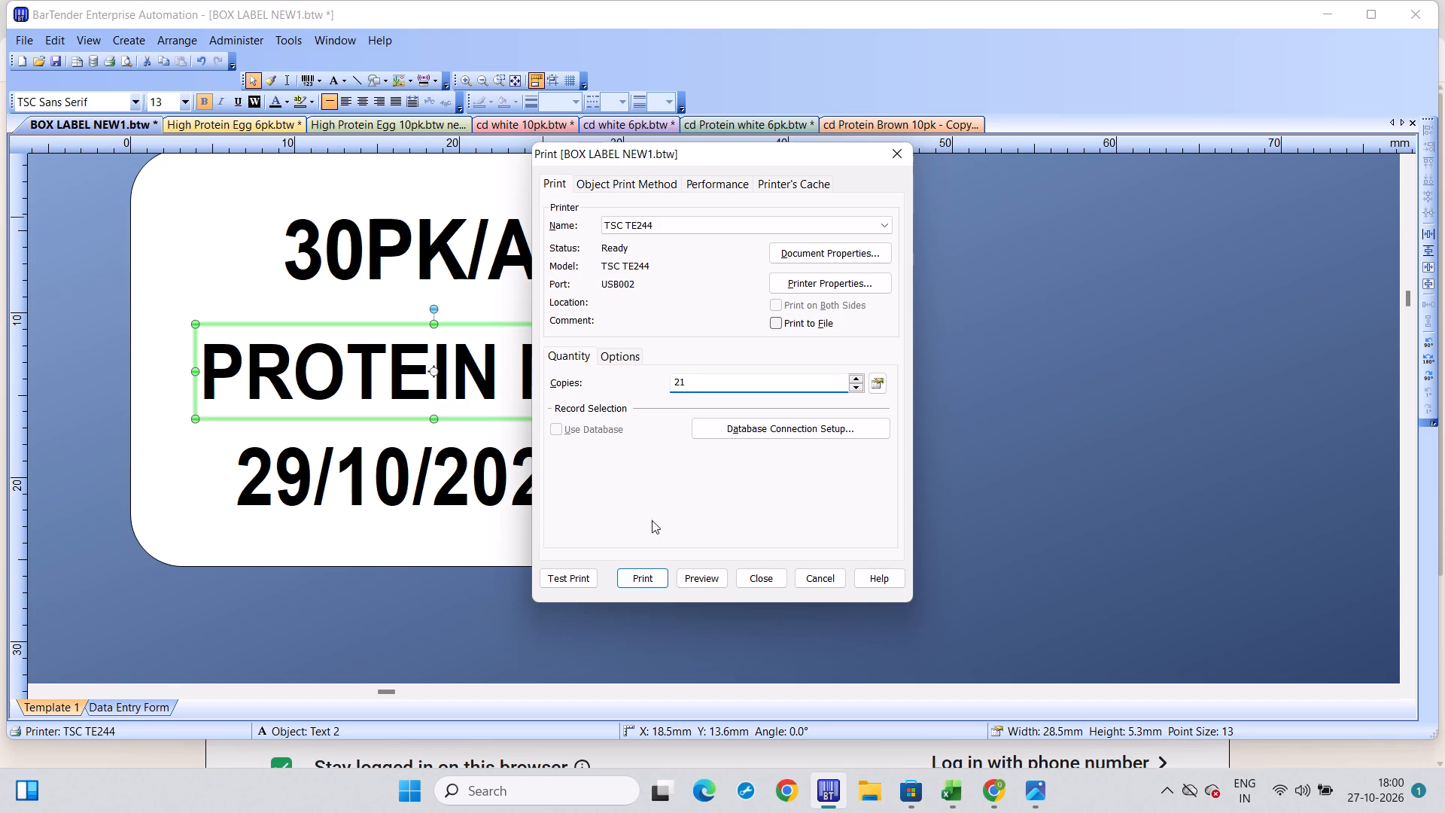
{"action": "left_click", "coordinate": [640, 582]}
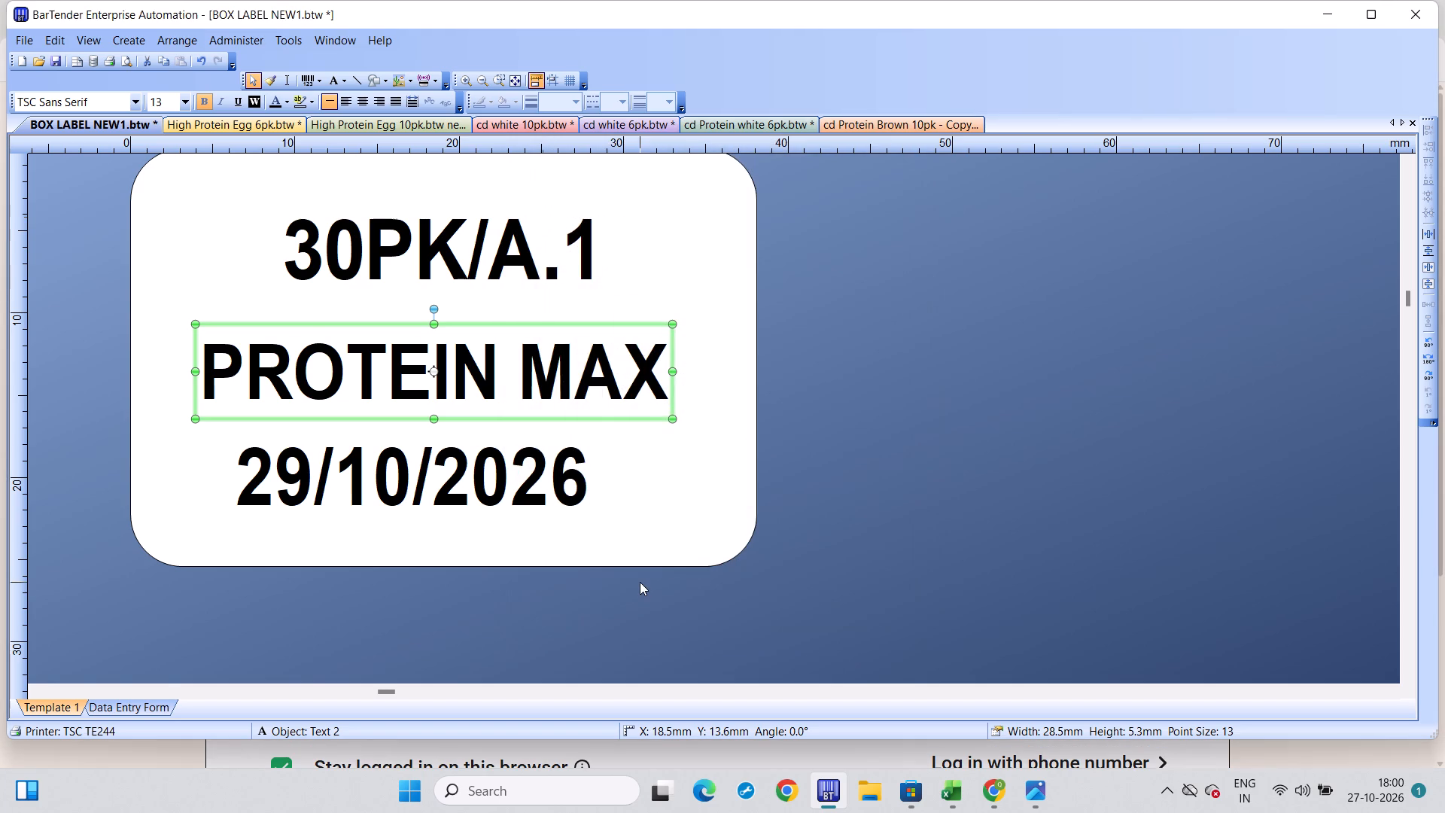
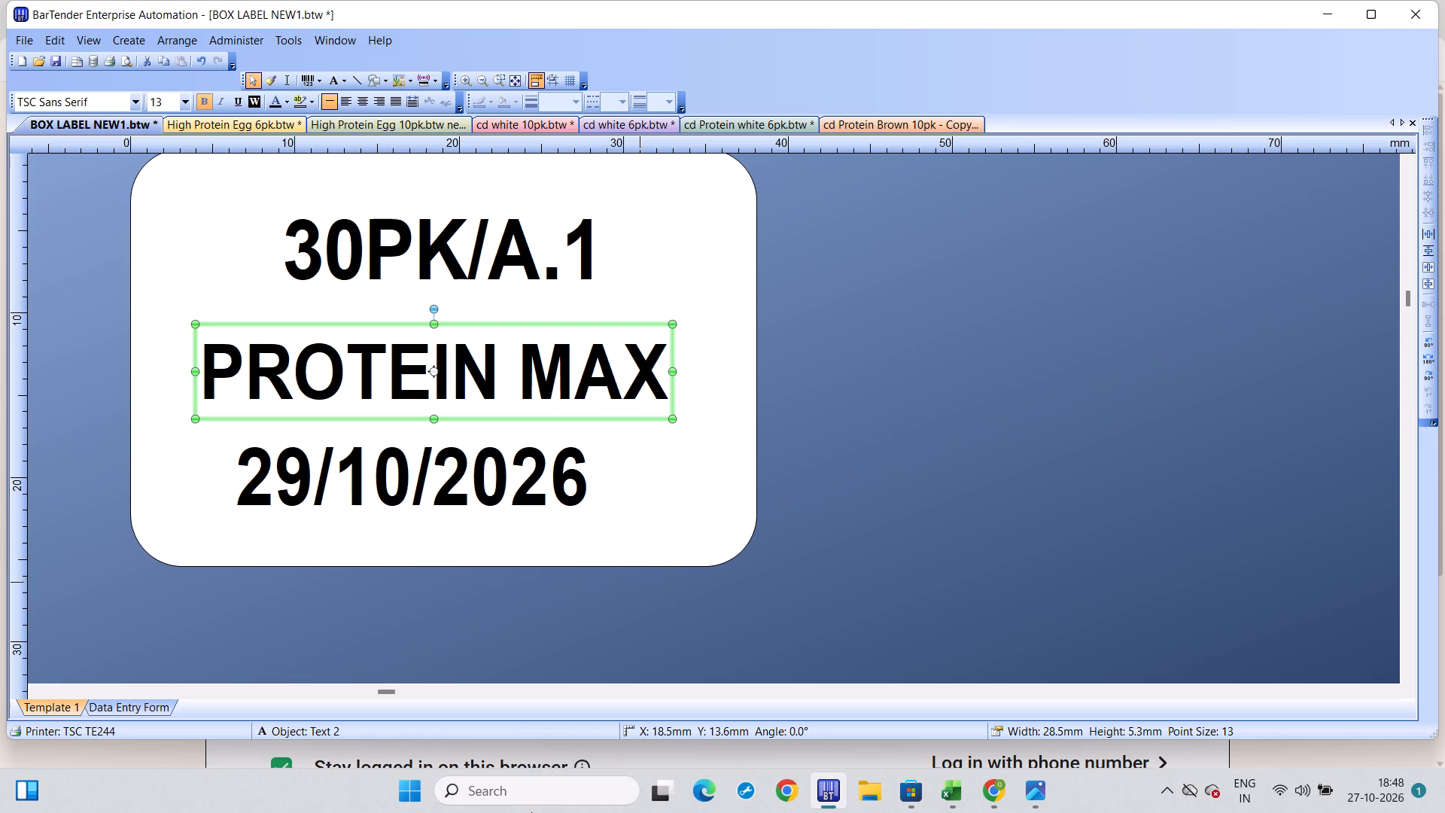
Change the date line on the PROTEIN MAX 30PK/A.1 box label to 28/10/2026.
{"action": "left_click", "coordinate": [308, 471]}
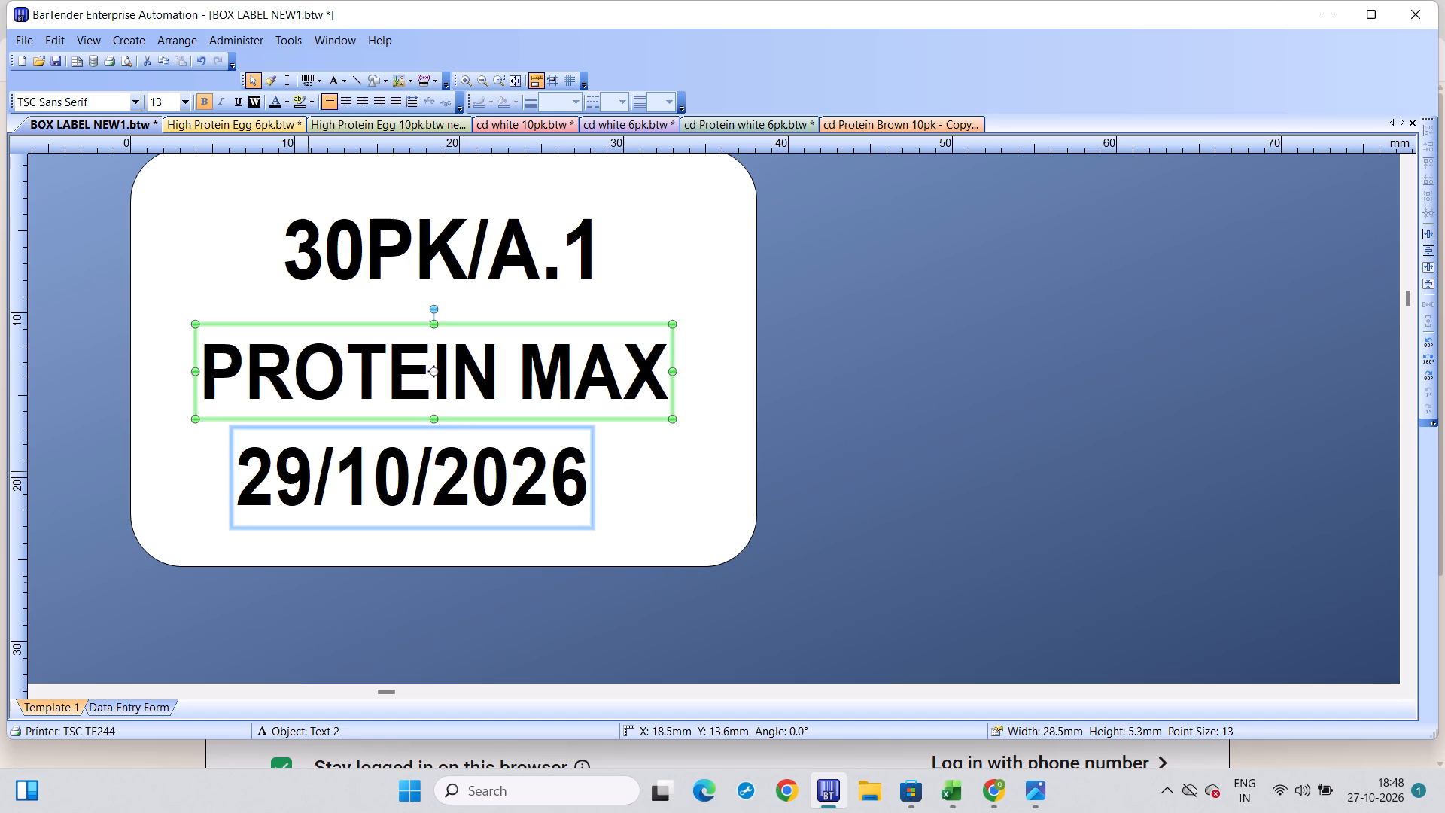
{"action": "left_click", "coordinate": [250, 455]}
{"action": "key", "text": "BackSpace"}
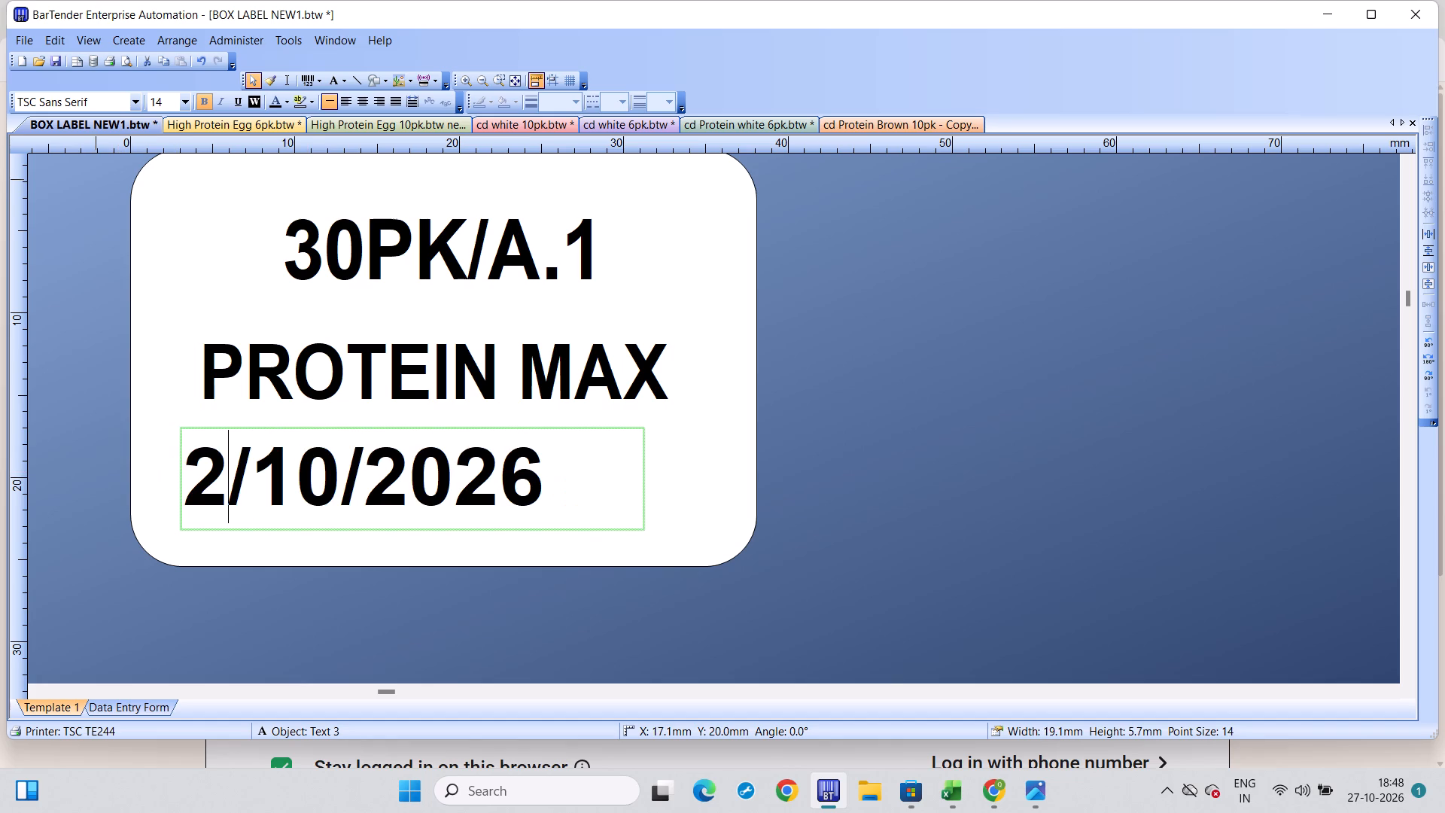
{"action": "key", "text": "8"}
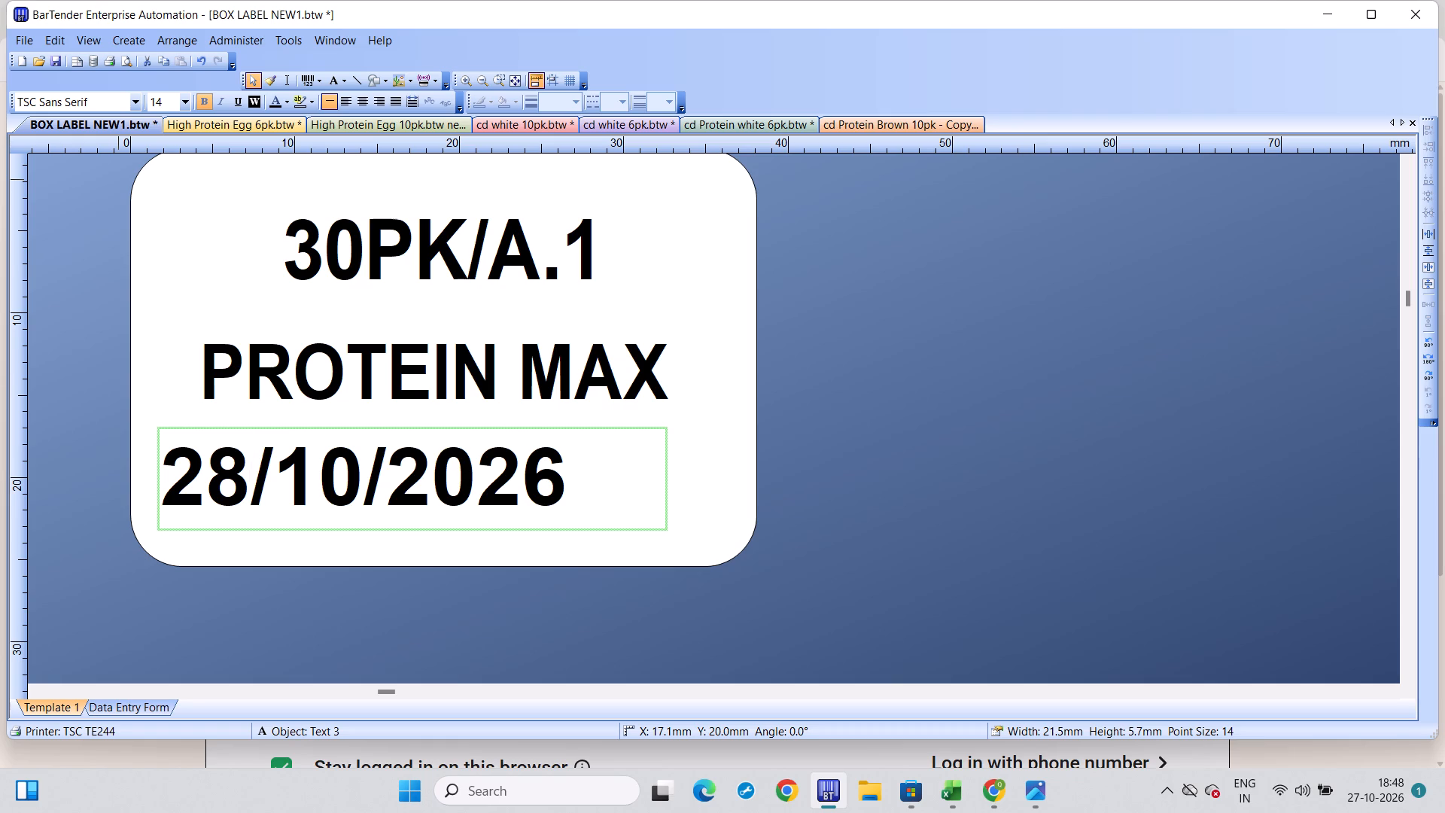
Print 21 copies of the PROTEIN MAX 30PK/A.1 box label dated 28/10/2026 on the TSC TE244.
{"action": "key", "text": "ctrl+p"}
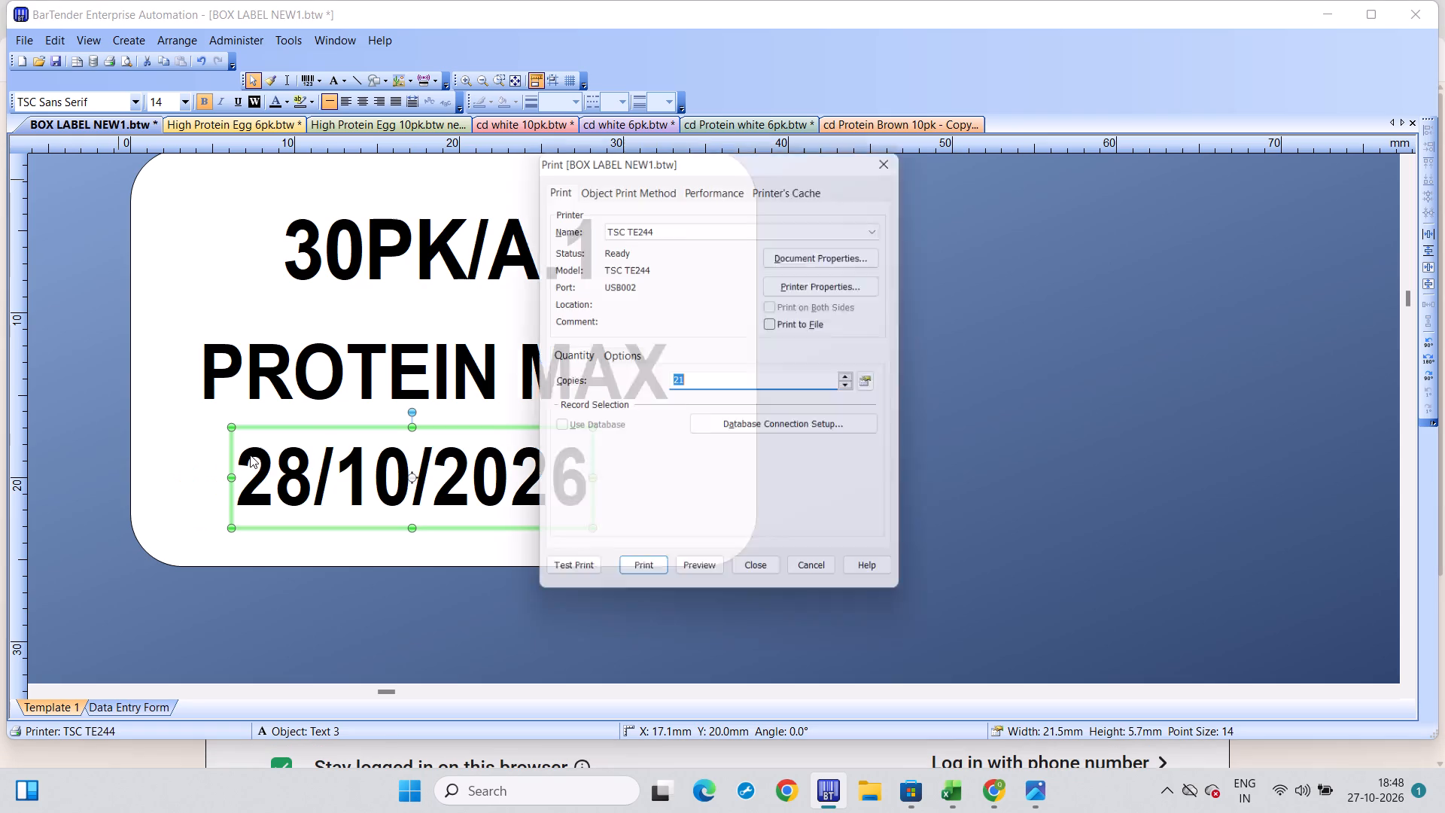
{"action": "key", "text": "Return"}
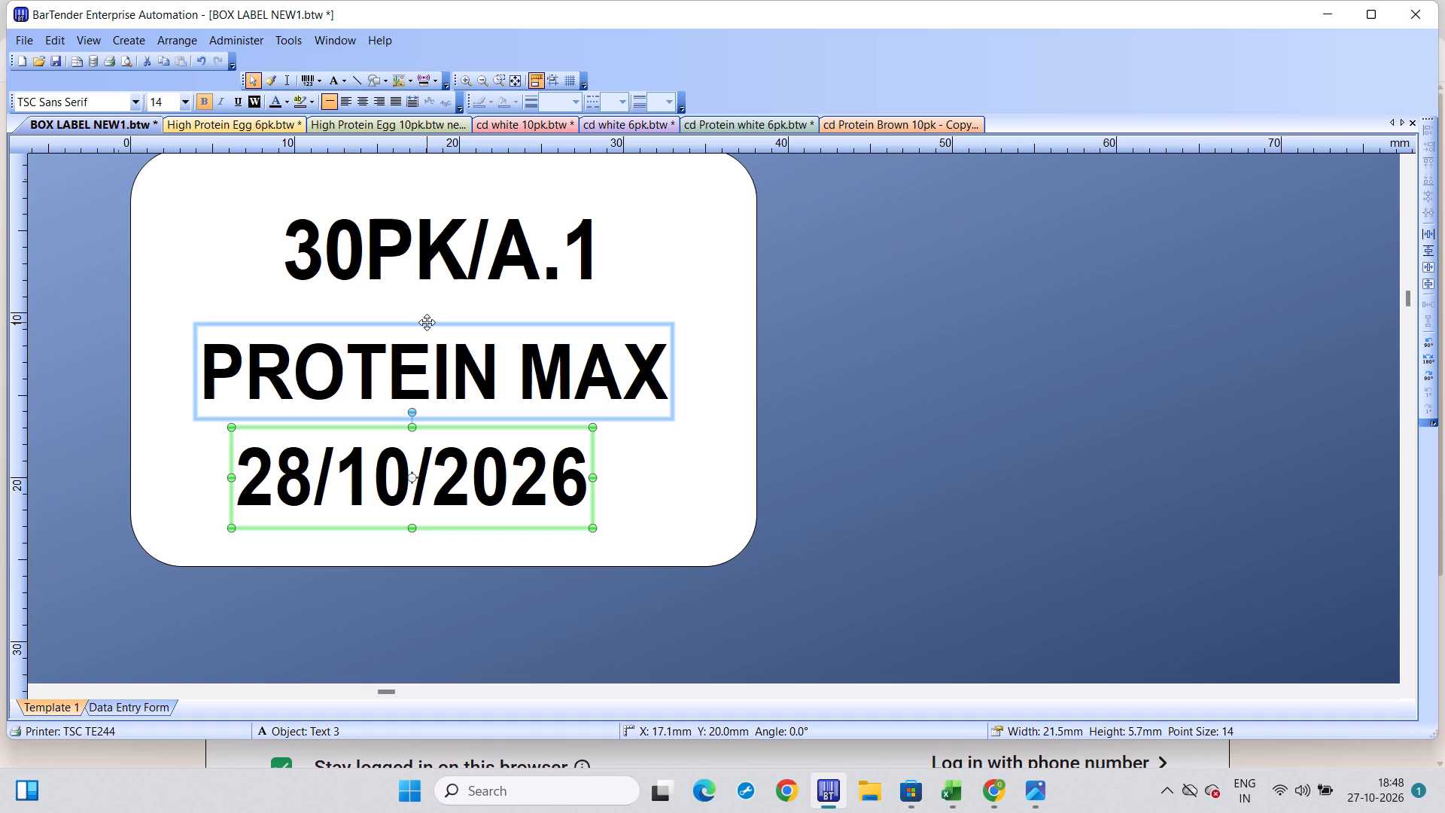
Change the egg-type line on the box label dated 28/10/2026 to NOICE PROTEIN.
{"action": "left_click", "coordinate": [427, 322]}
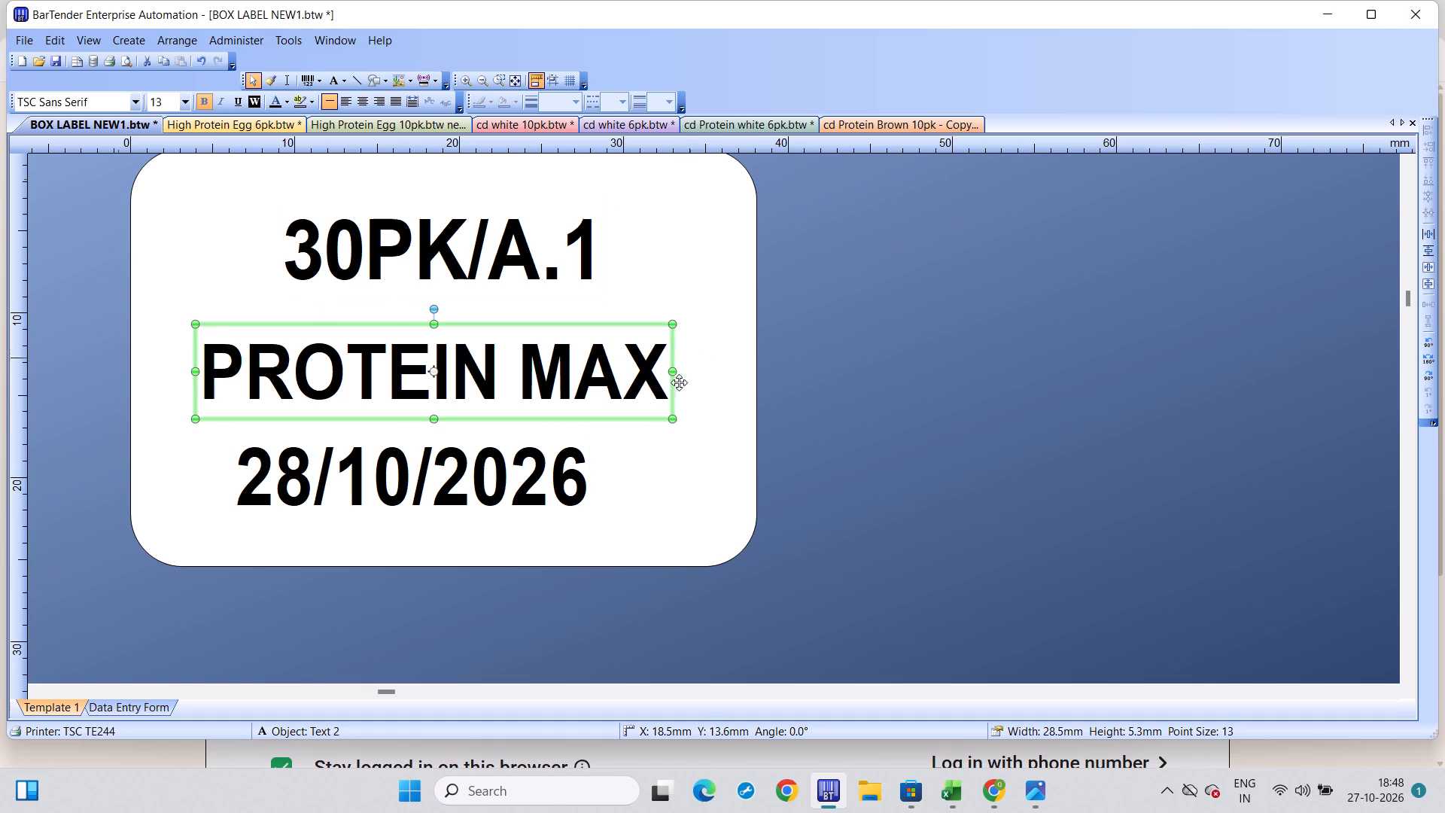
{"action": "left_click", "coordinate": [640, 378]}
{"action": "left_click", "coordinate": [643, 375]}
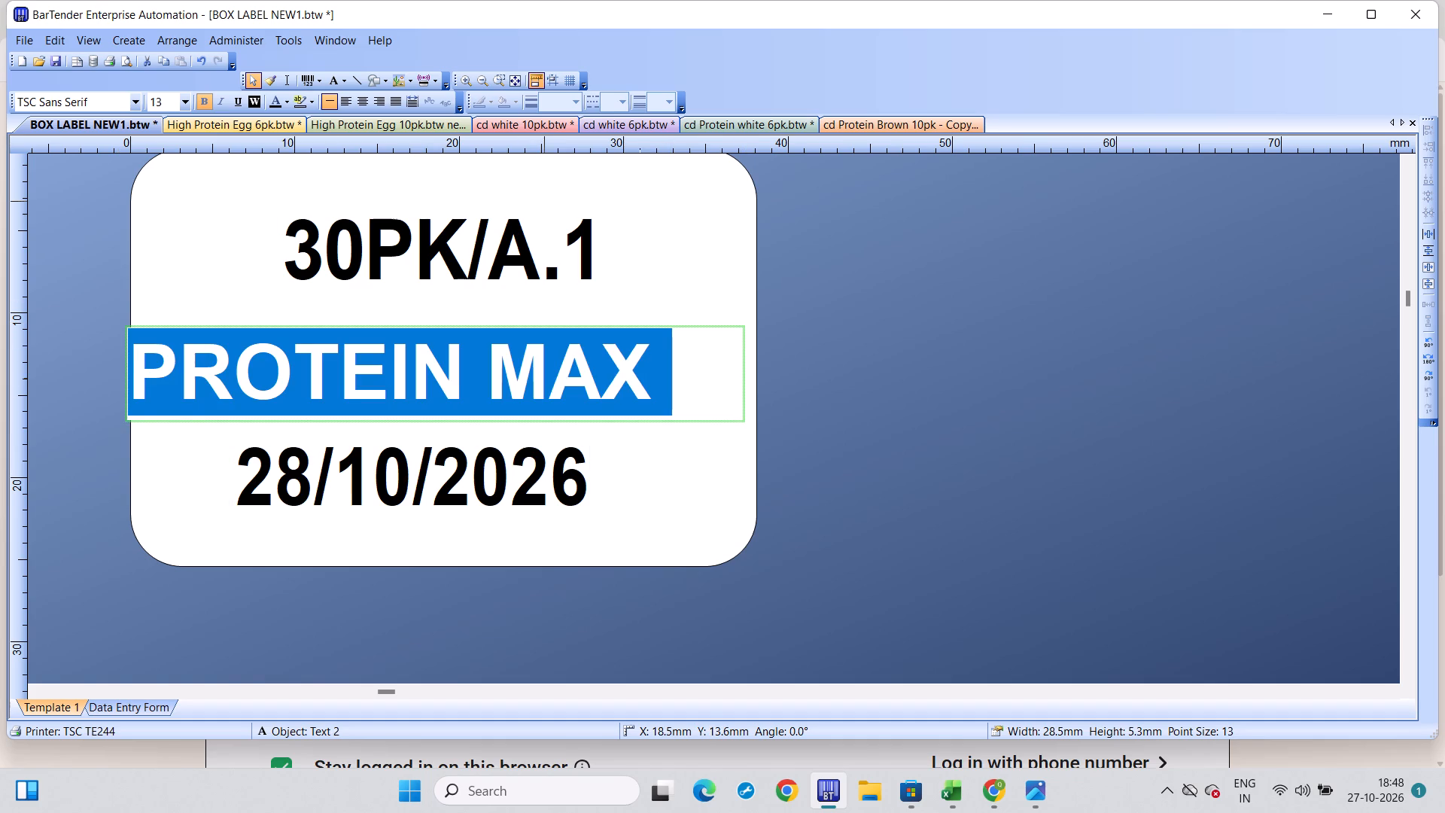
{"action": "key", "text": "BackSpace"}
{"action": "key", "text": "BackSpace"}
{"action": "key", "text": "BackSpace"}
{"action": "key", "text": "BackSpace"}
{"action": "key", "text": "BackSpace"}
{"action": "key", "text": "BackSpace"}
{"action": "key", "text": "BackSpace"}
{"action": "key", "text": "BackSpace"}
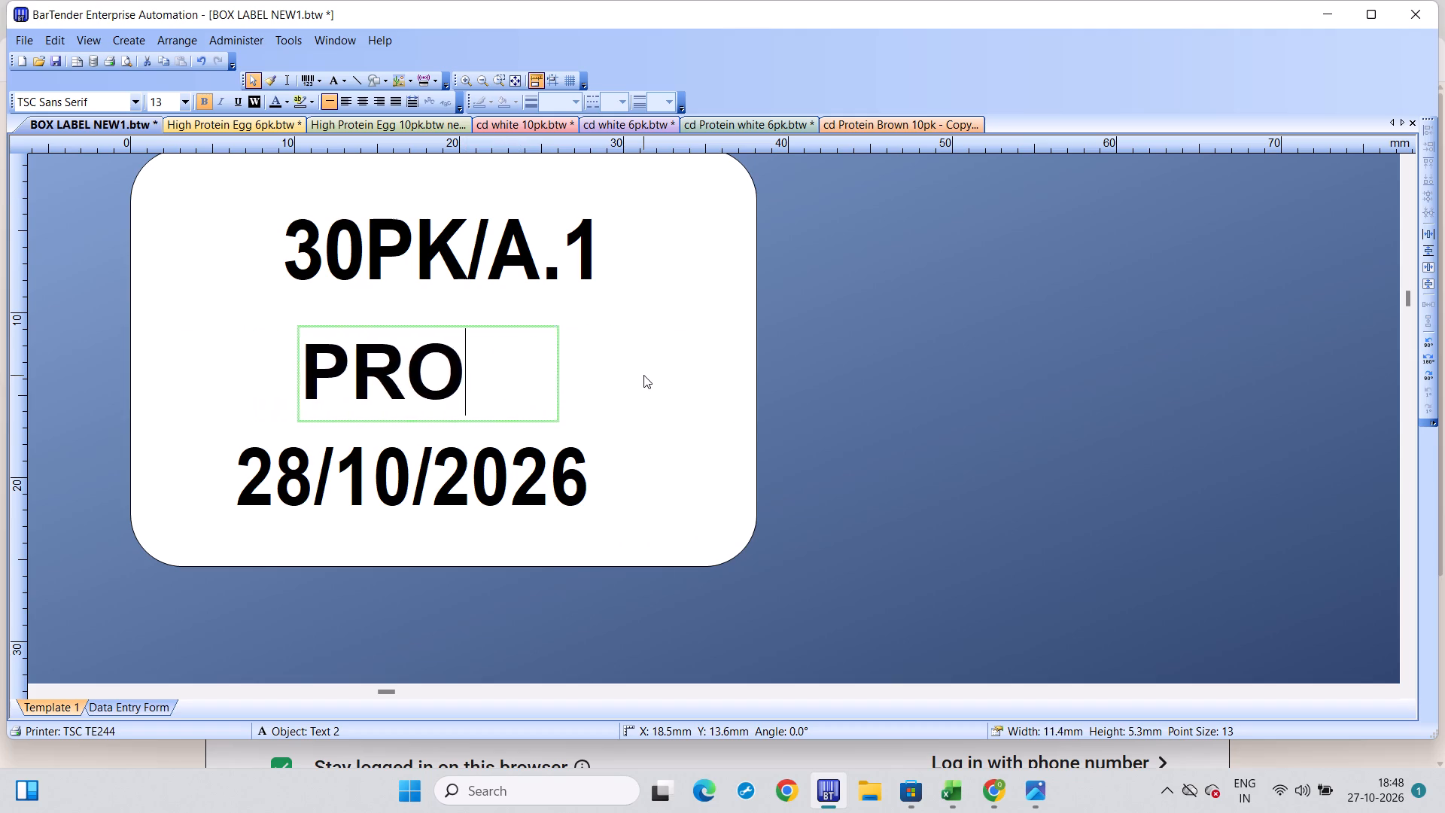
{"action": "key", "text": "BackSpace"}
{"action": "key", "text": "BackSpace"}
{"action": "key", "text": "BackSpace"}
{"action": "type", "text": "NOICE"}
{"action": "key", "text": "space"}
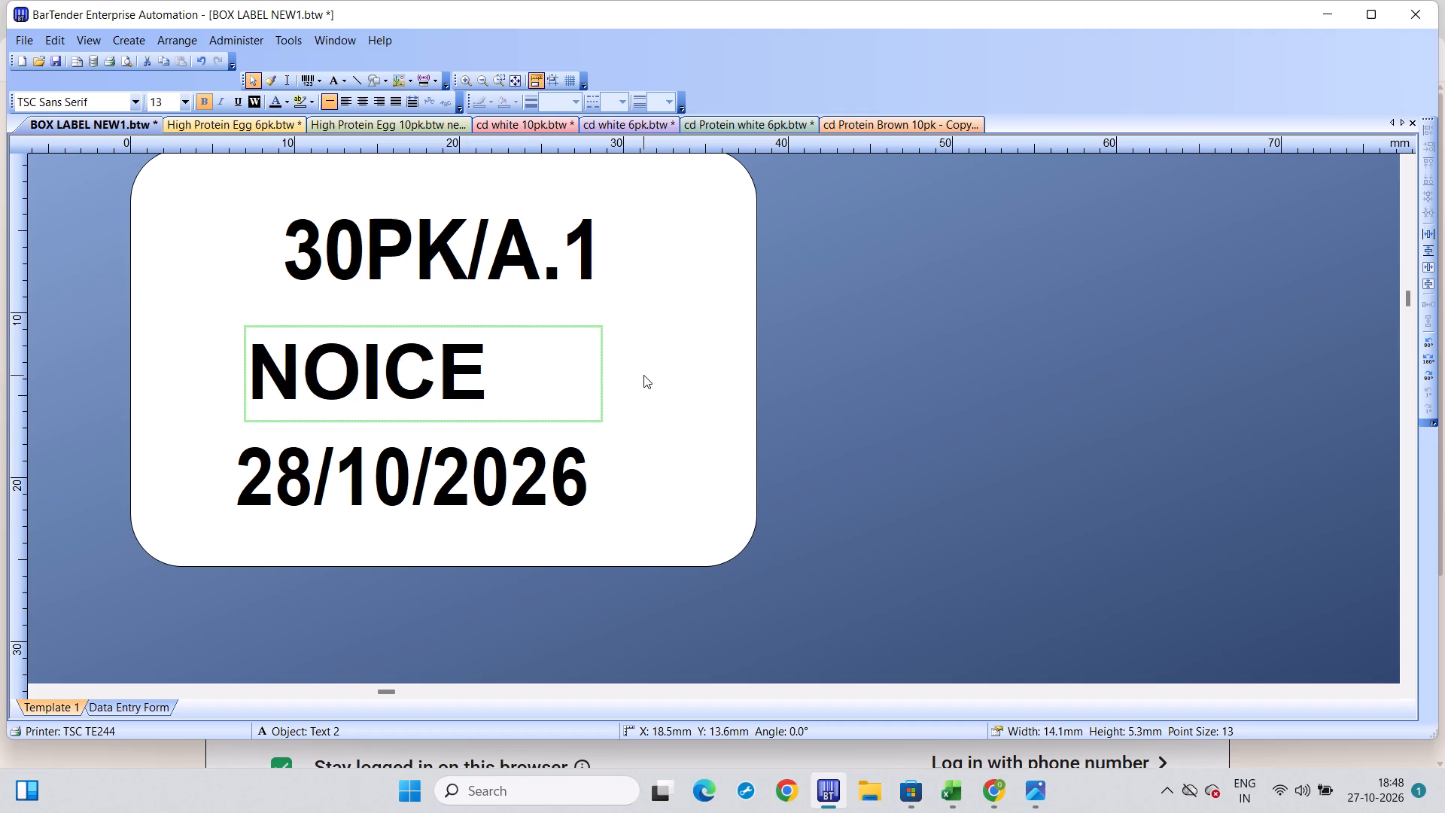
{"action": "type", "text": "PR"}
{"action": "type", "text": "OTEIN"}
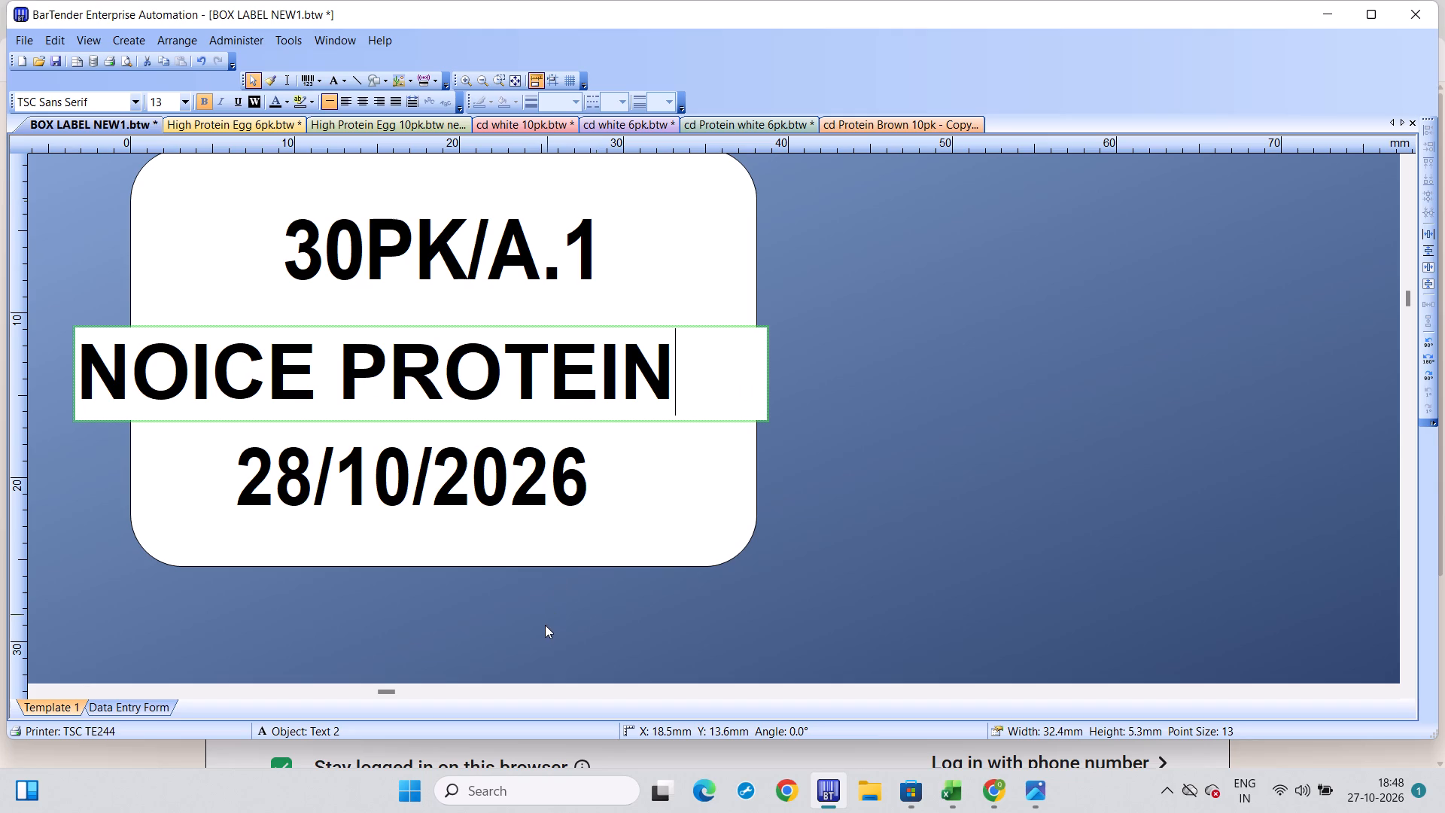
Change the pack-size line on the NOICE PROTEIN box label to 10PK/A.1.
{"action": "left_click", "coordinate": [369, 242]}
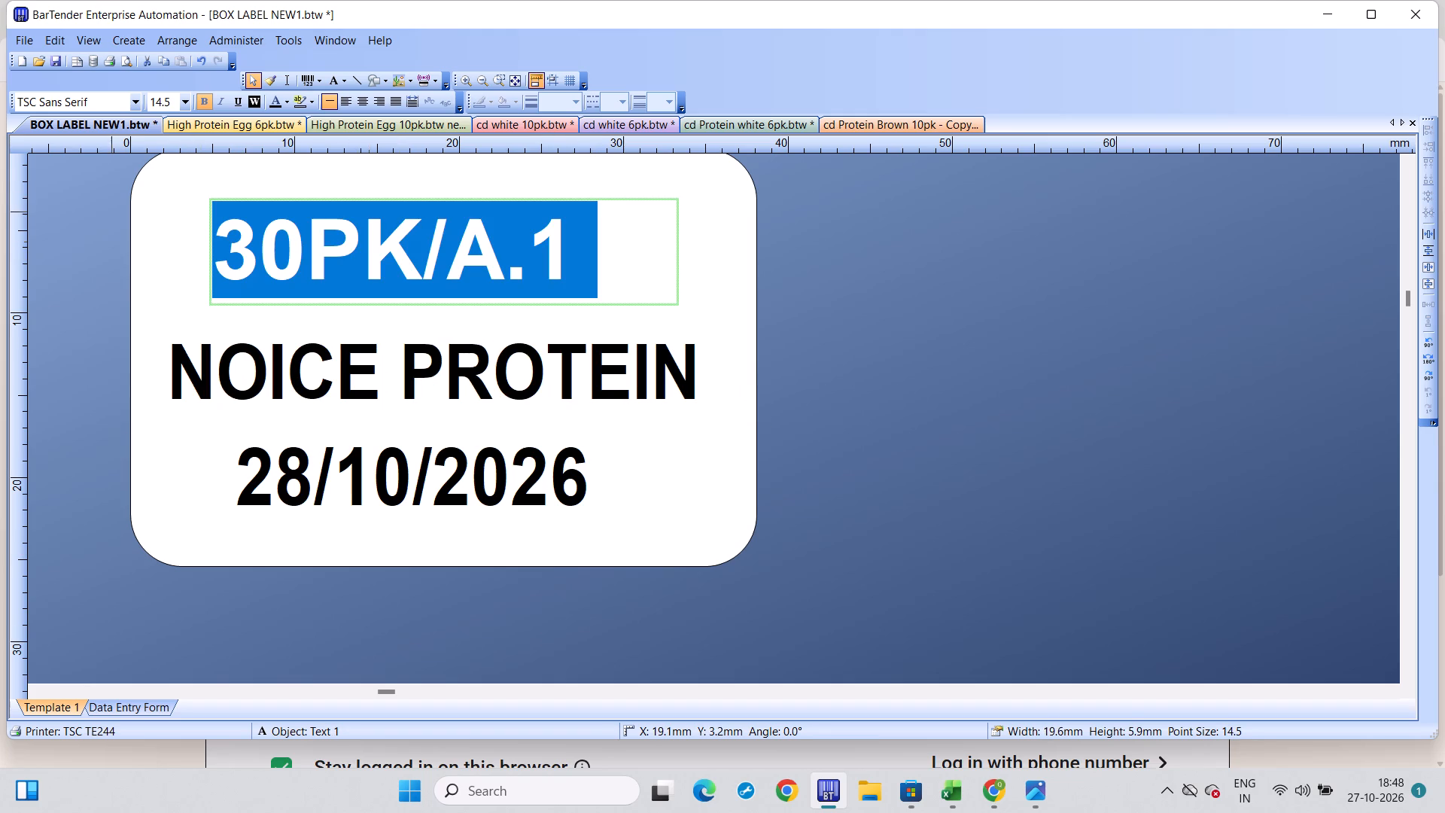
{"action": "left_click", "coordinate": [309, 246]}
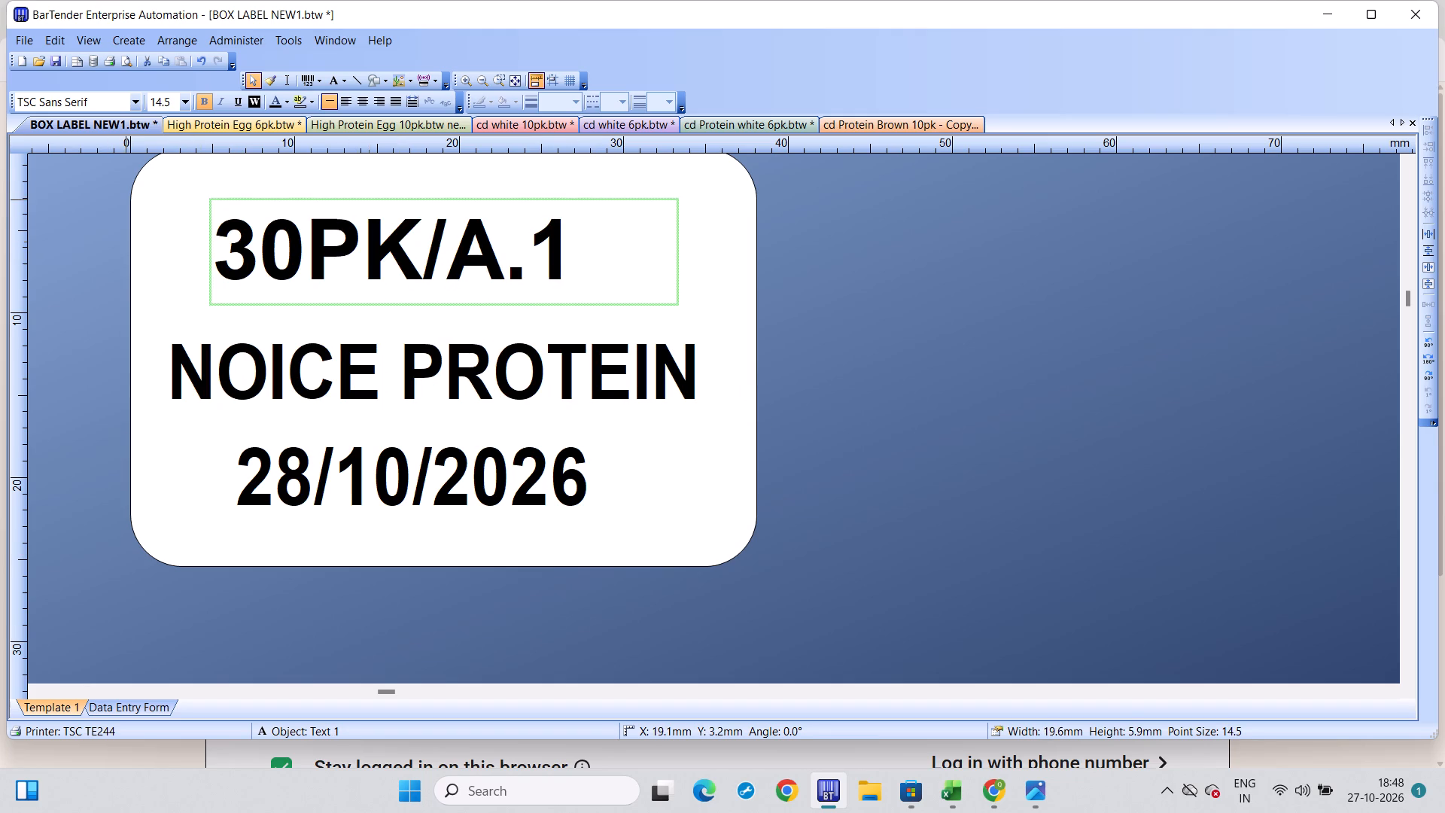
{"action": "key", "text": "BackSpace"}
{"action": "key", "text": "BackSpace"}
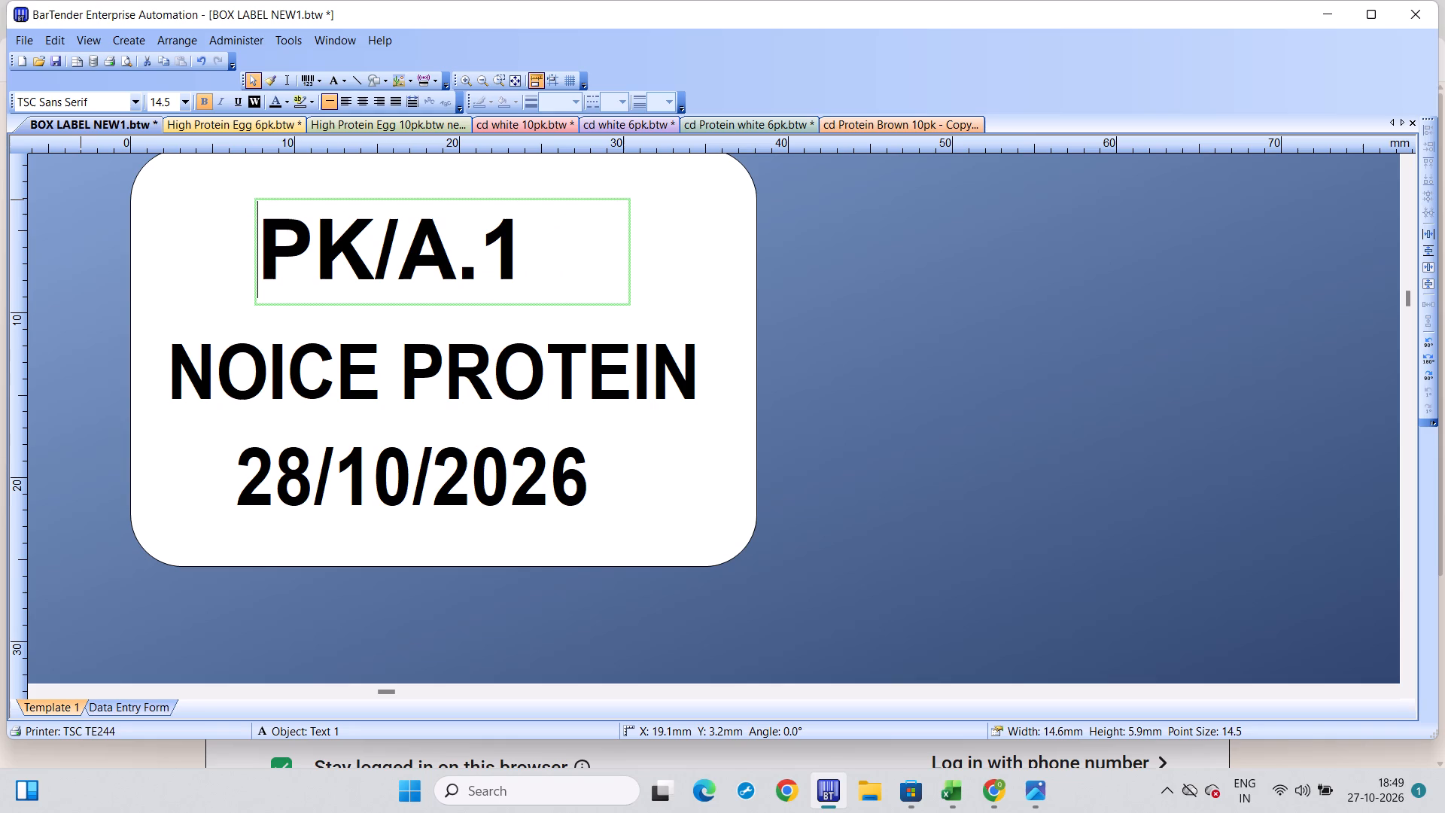
{"action": "type", "text": "10"}
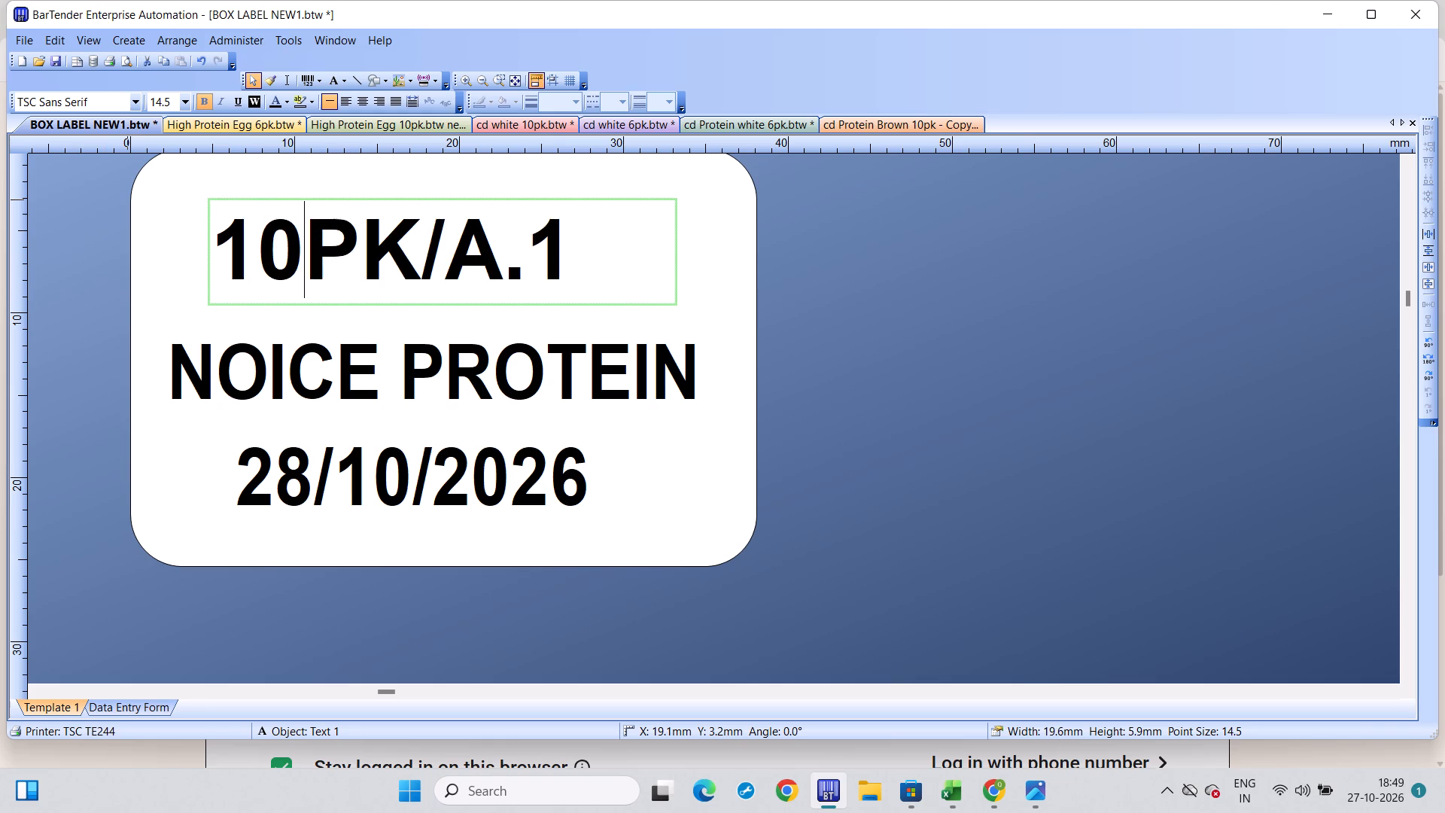
Print 100 copies of the NOICE PROTEIN 10PK/A.1 box label on the TSC TE244.
{"action": "key", "text": "ctrl+p"}
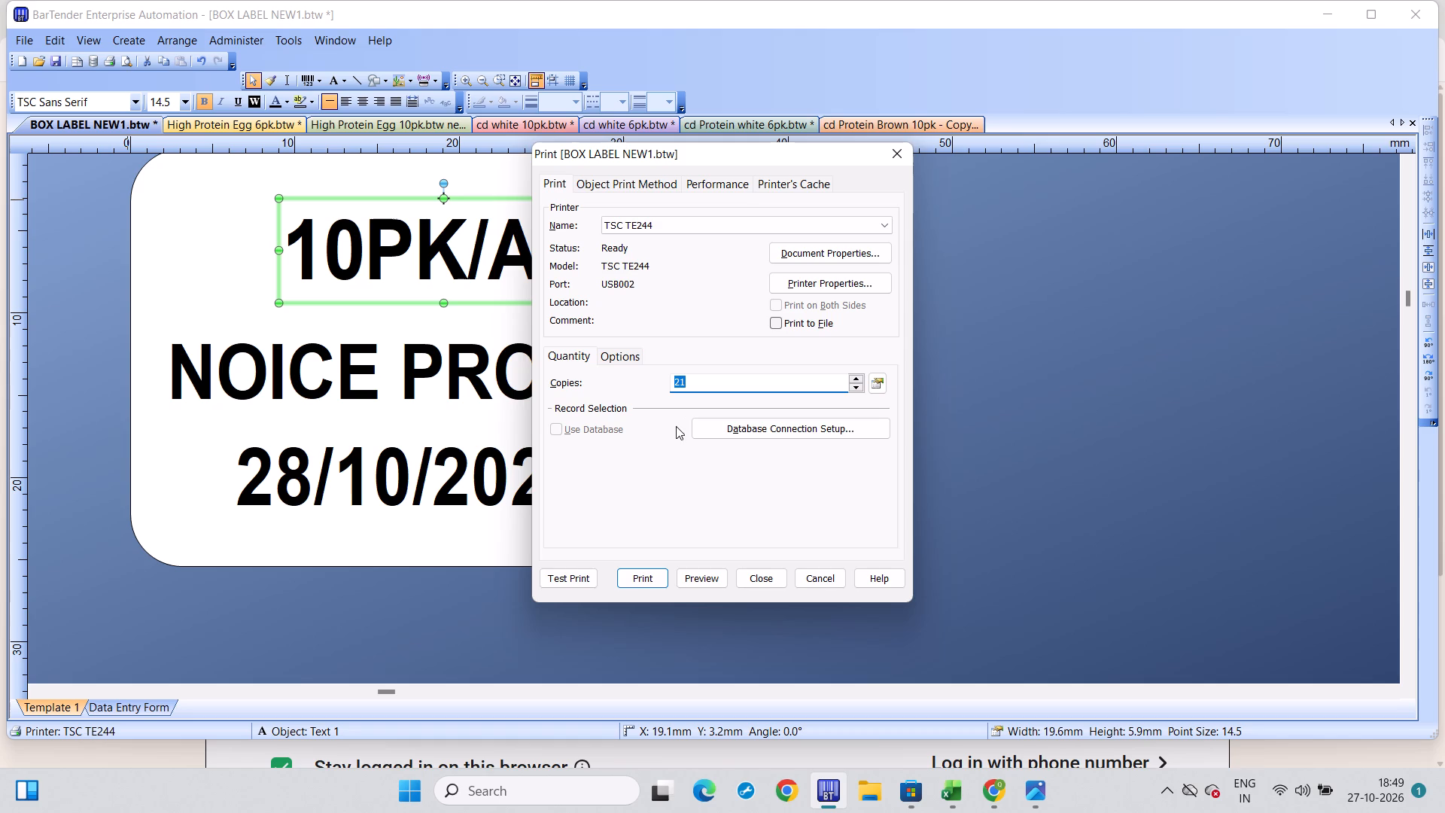
{"action": "left_click", "coordinate": [701, 378]}
{"action": "key", "text": "BackSpace"}
{"action": "key", "text": "BackSpace"}
{"action": "type", "text": "100"}
{"action": "left_click", "coordinate": [644, 583]}
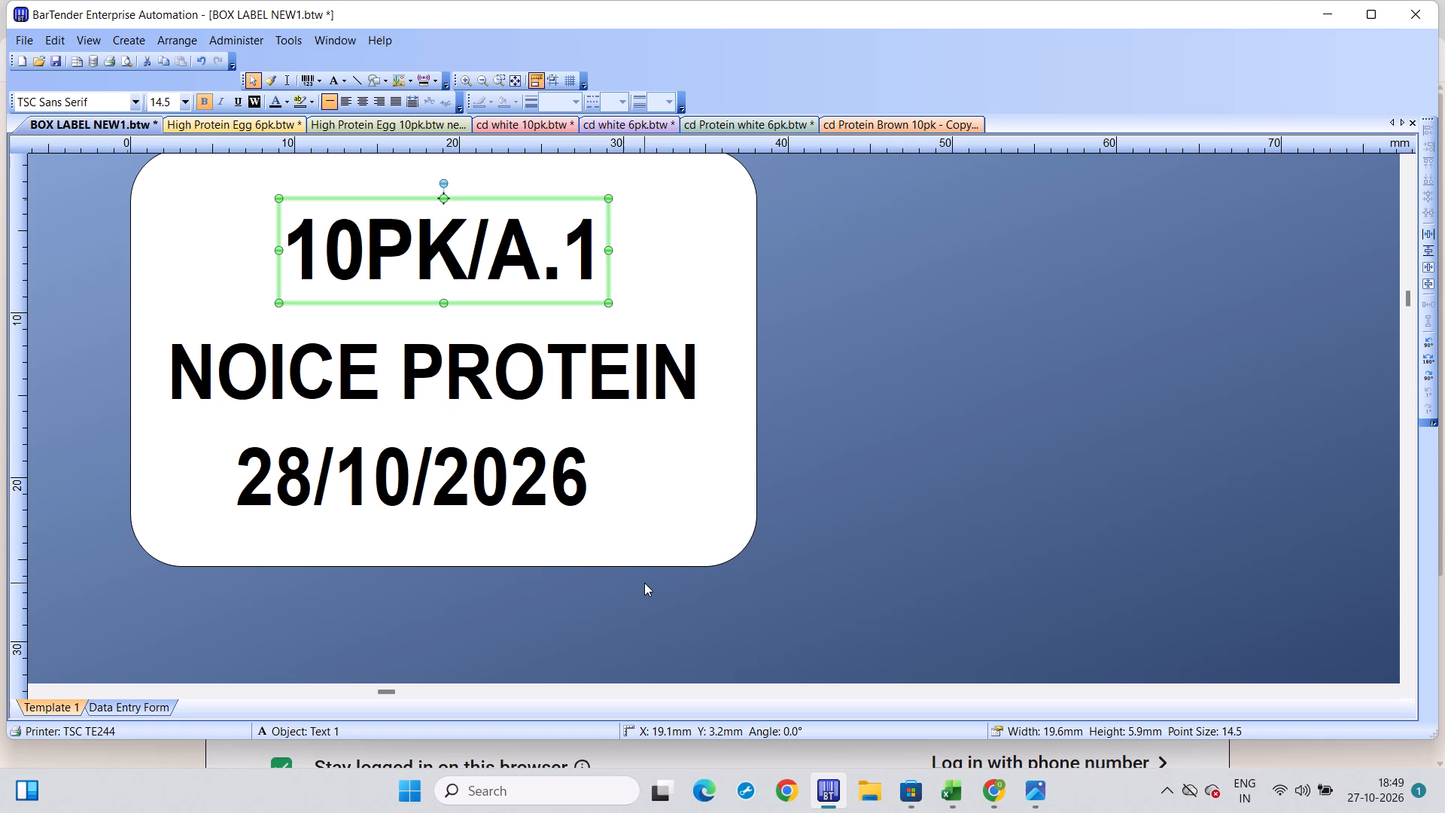
Change the pack-size line on the NOICE PROTEIN box label to 06PK/A.1.
{"action": "left_click", "coordinate": [594, 382]}
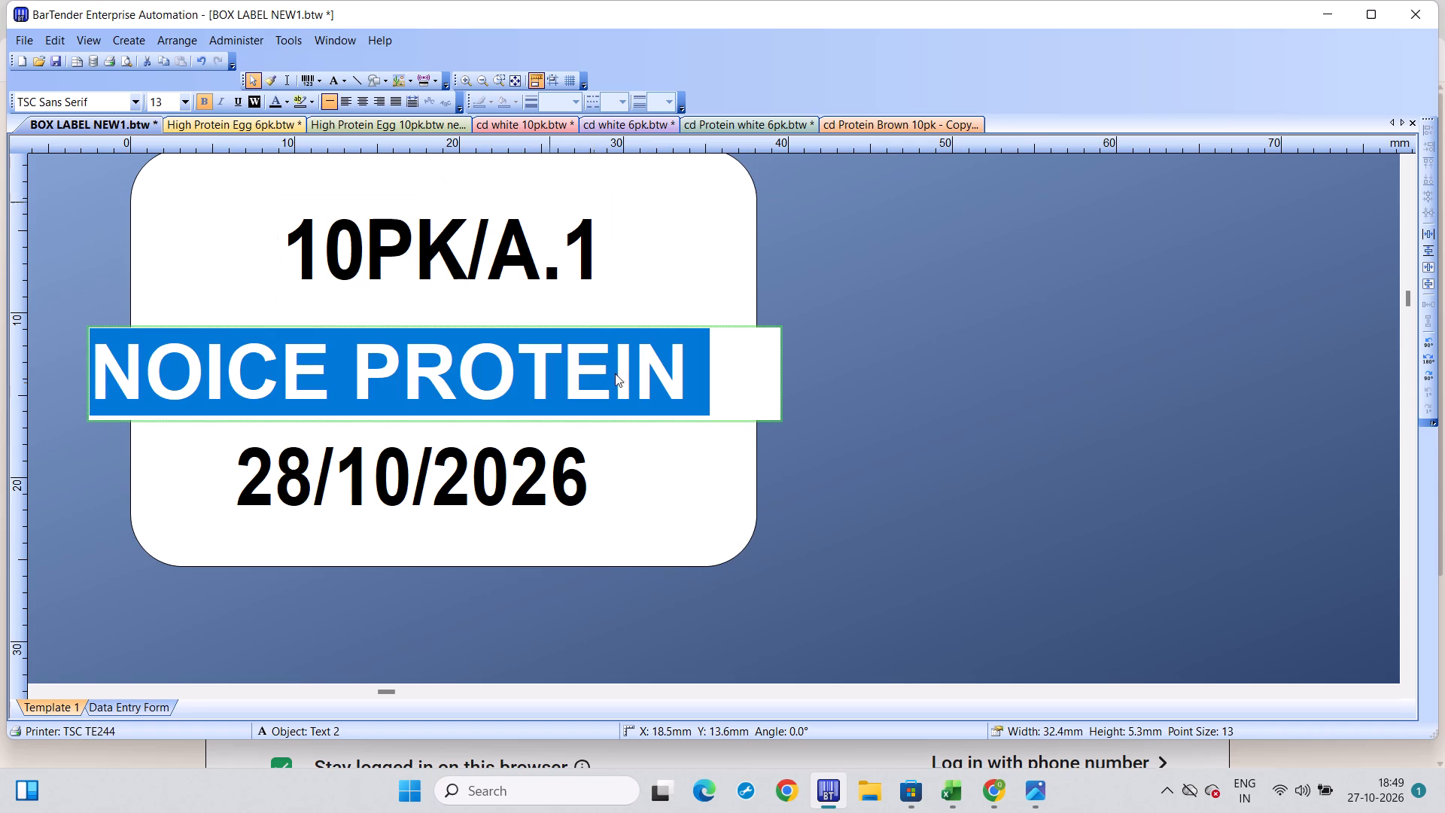
{"action": "left_click", "coordinate": [370, 238]}
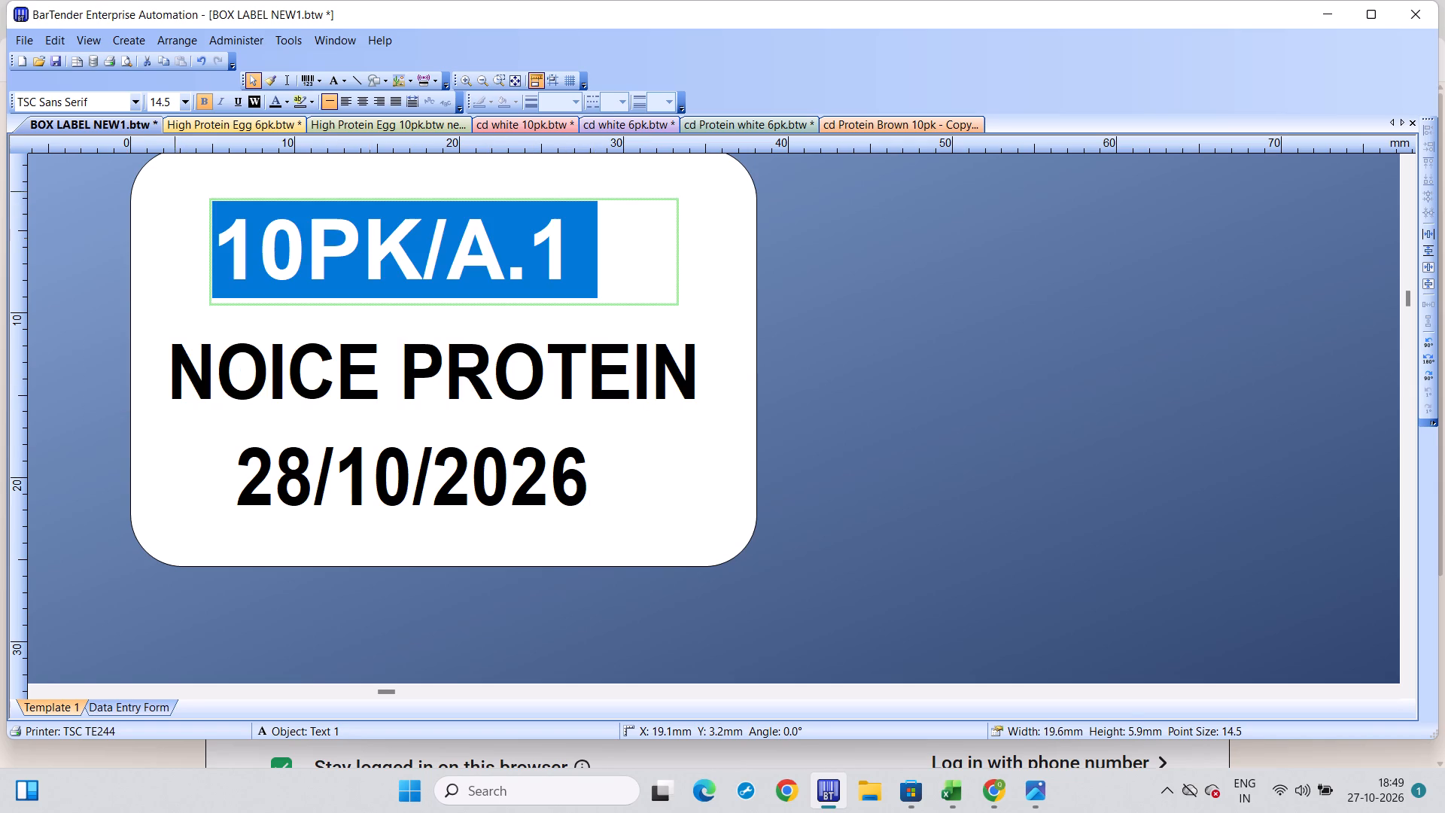
{"action": "left_click", "coordinate": [302, 245]}
{"action": "key", "text": "BackSpace"}
{"action": "key", "text": "BackSpace"}
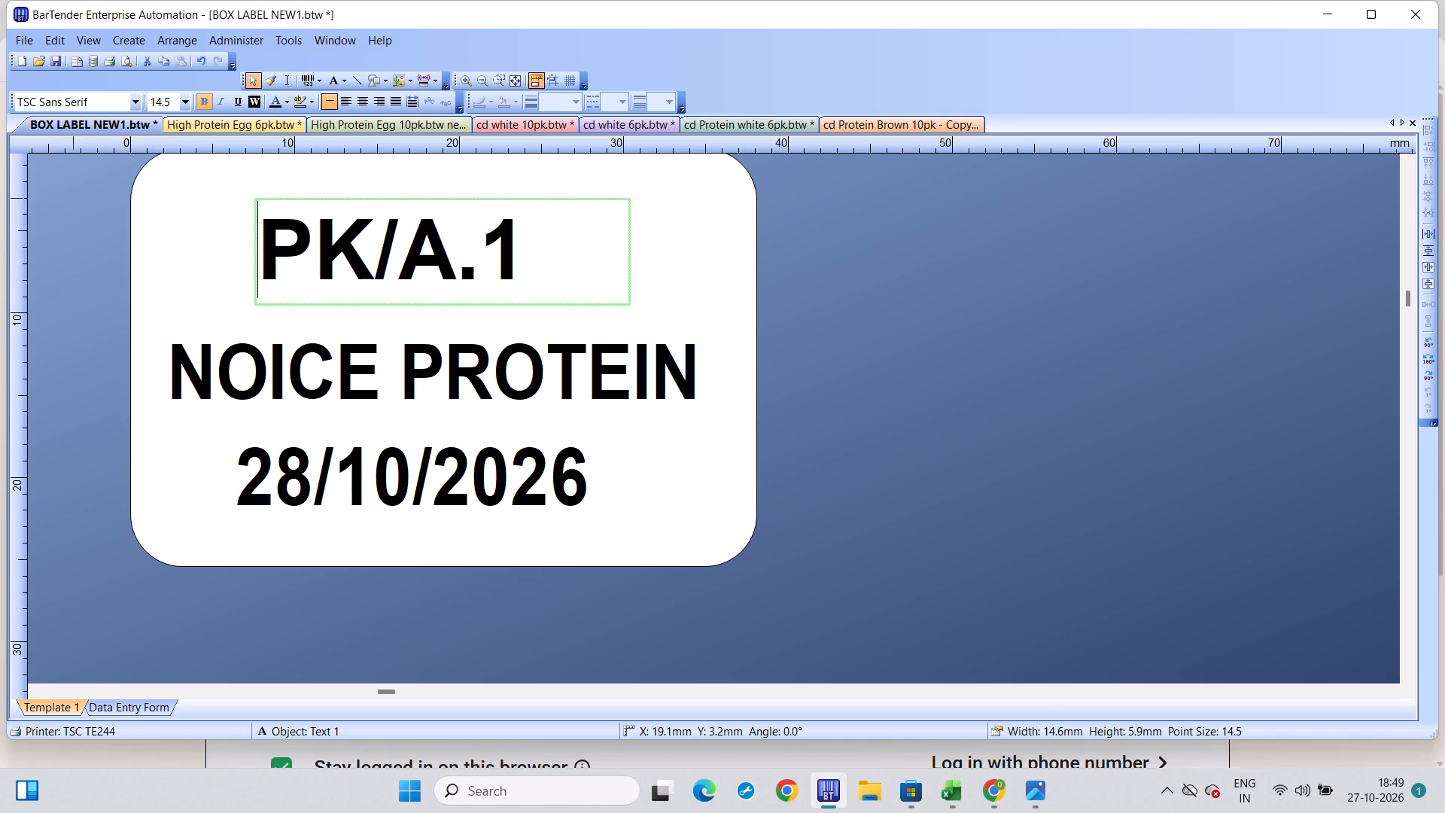
{"action": "type", "text": "06"}
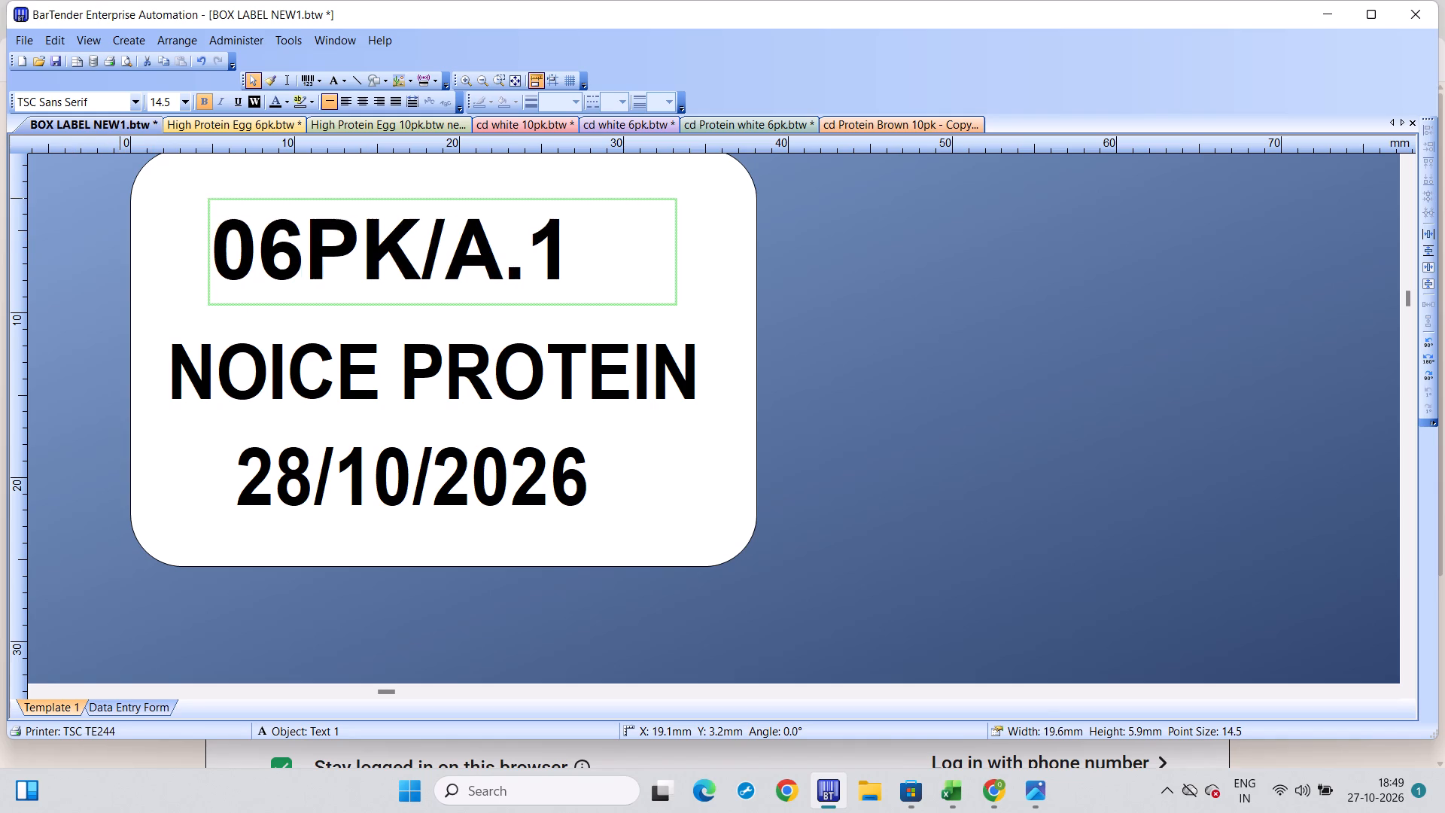
Print 100 copies of the NOICE PROTEIN 06PK/A.1 box label on the TSC TE244.
{"action": "key", "text": "ctrl+p"}
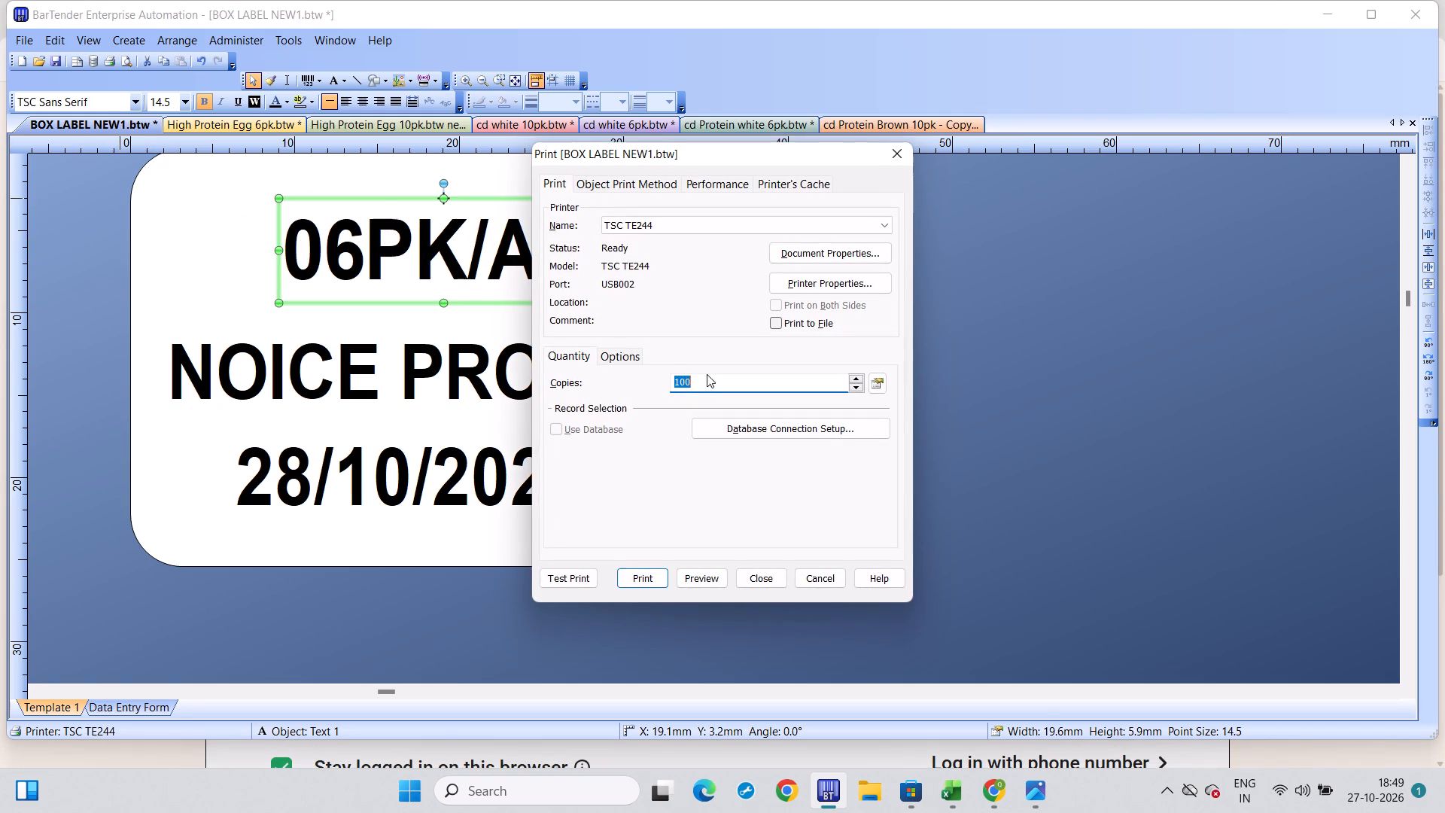
{"action": "left_click_drag", "start_coordinate": [707, 382], "coordinate": [605, 556]}
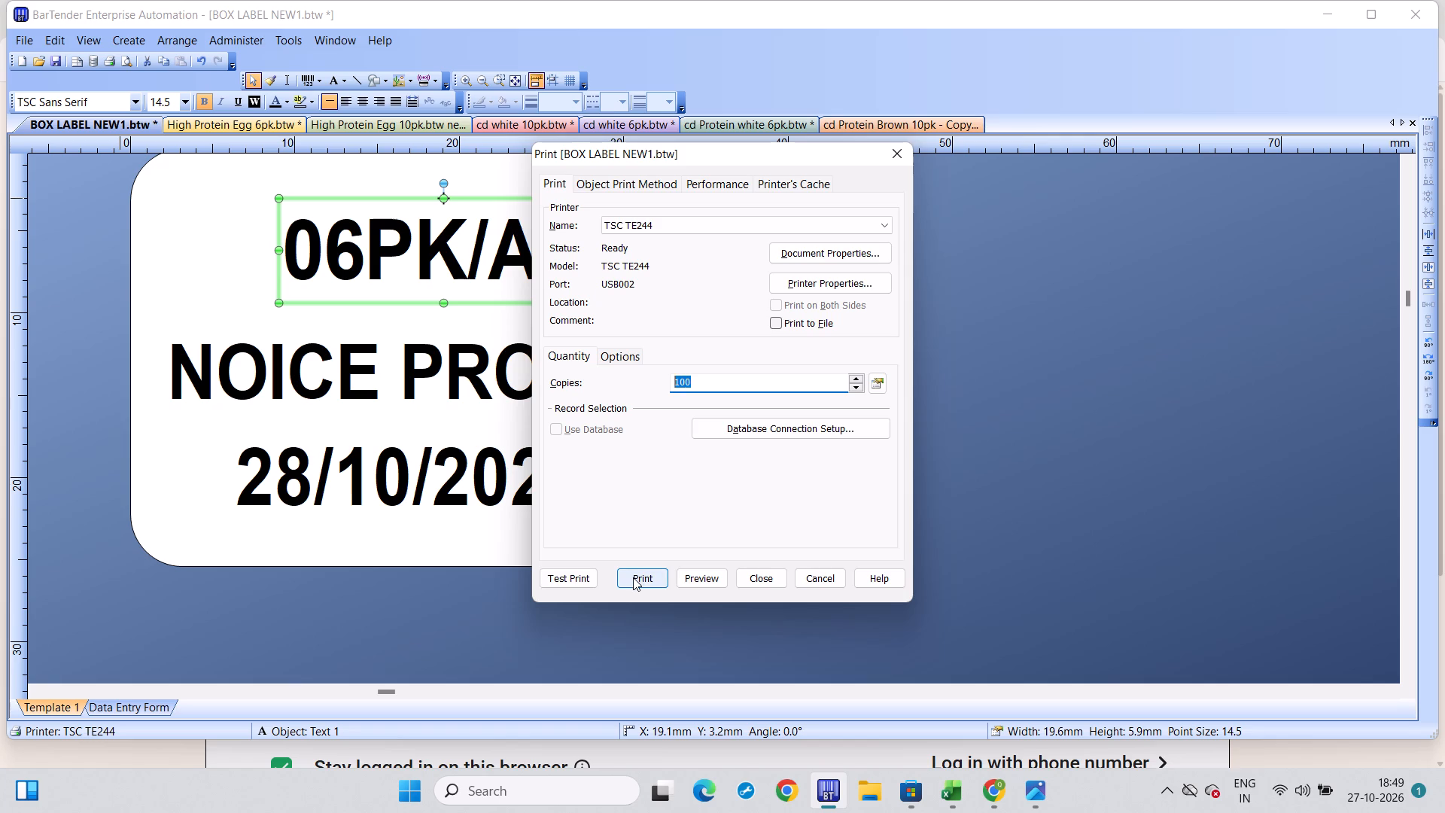
{"action": "left_click", "coordinate": [633, 577]}
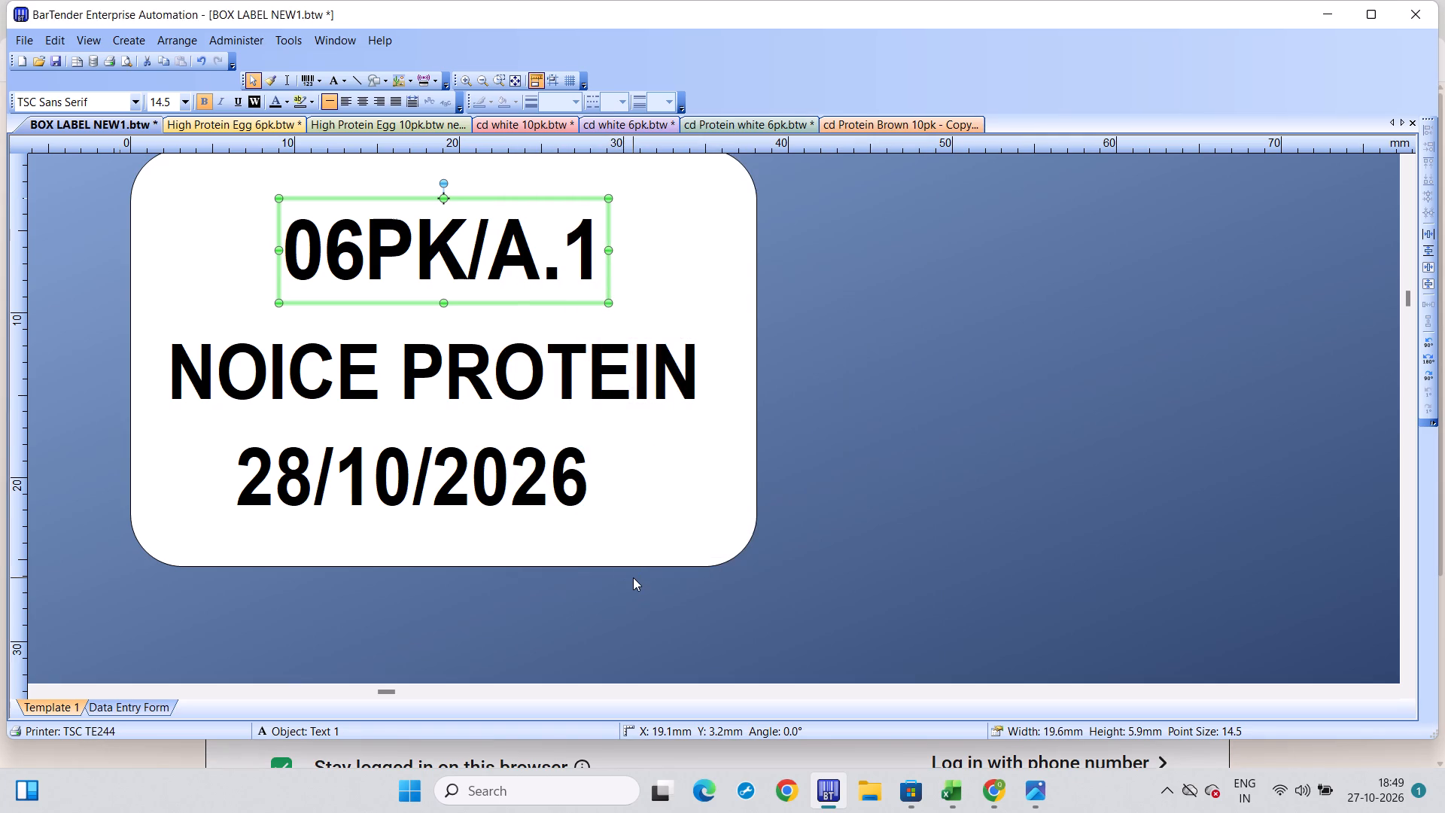
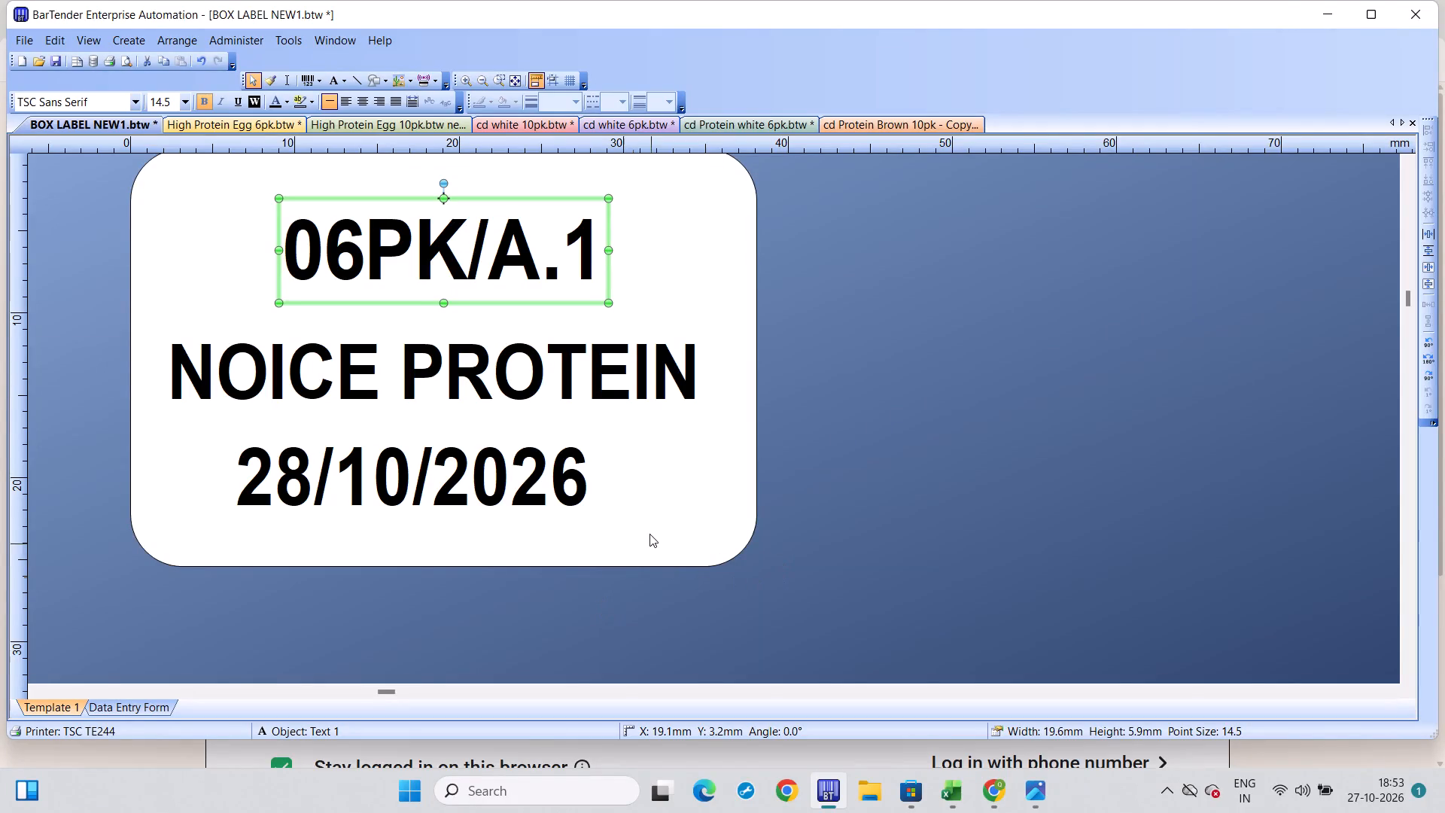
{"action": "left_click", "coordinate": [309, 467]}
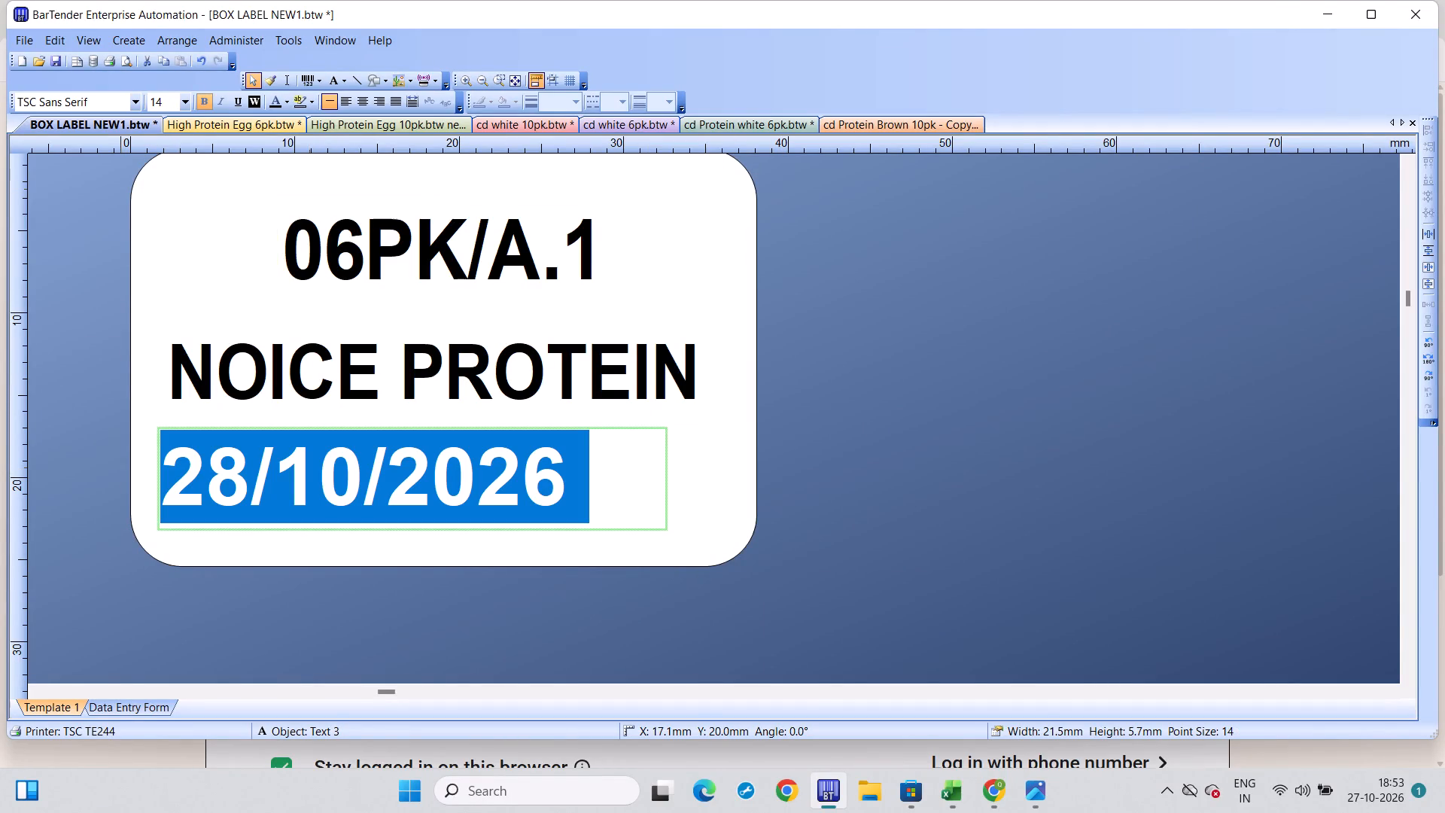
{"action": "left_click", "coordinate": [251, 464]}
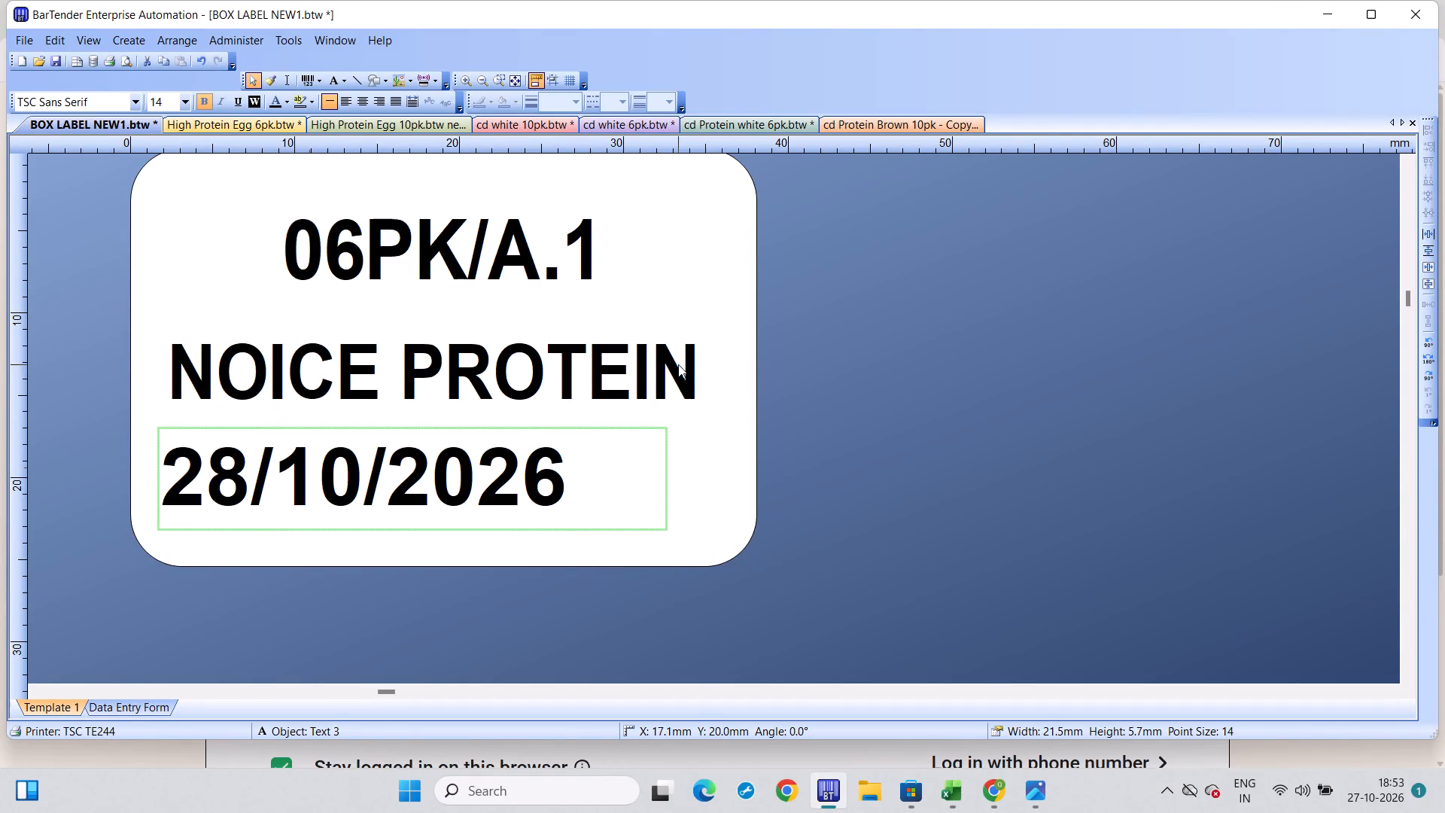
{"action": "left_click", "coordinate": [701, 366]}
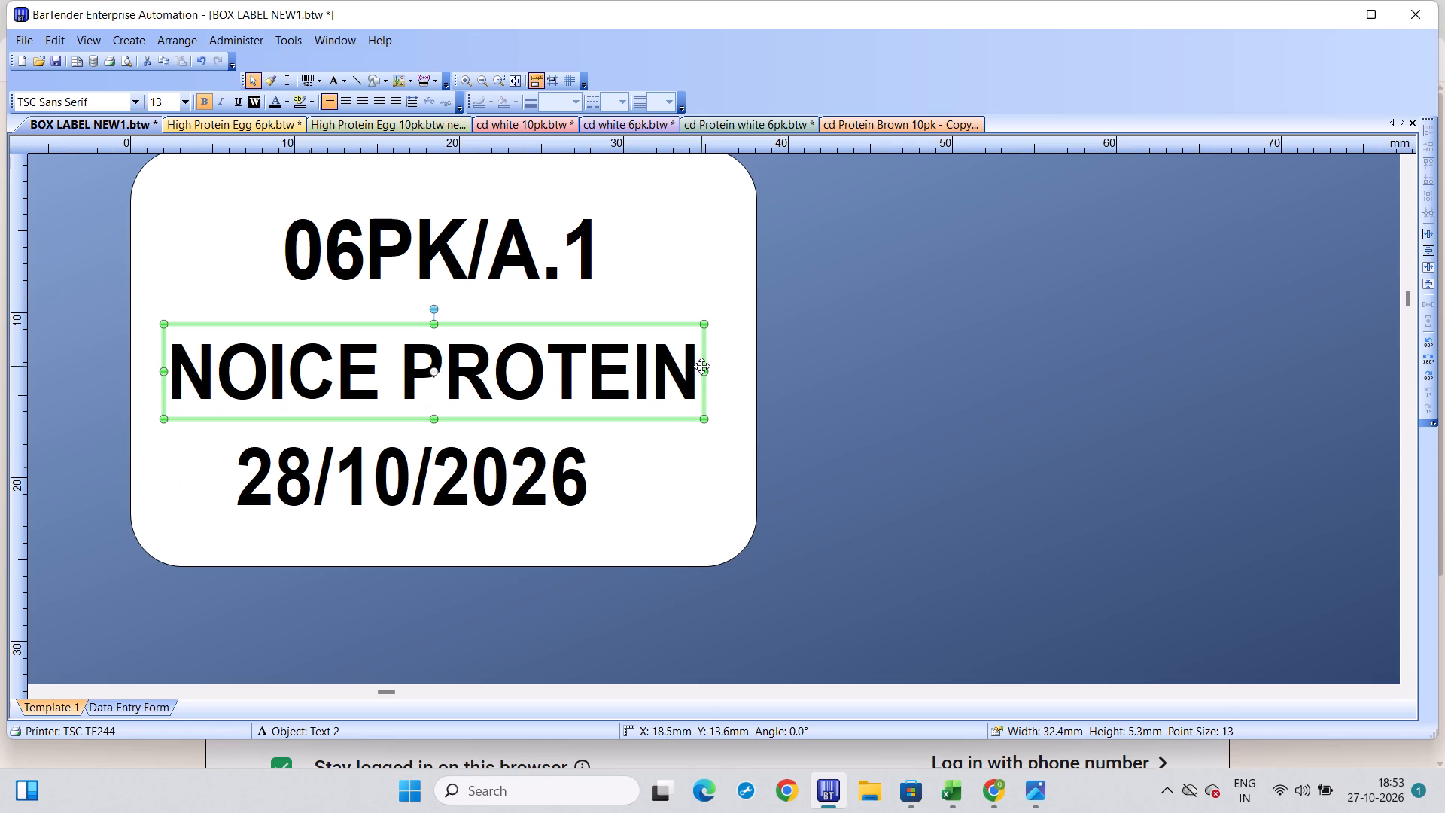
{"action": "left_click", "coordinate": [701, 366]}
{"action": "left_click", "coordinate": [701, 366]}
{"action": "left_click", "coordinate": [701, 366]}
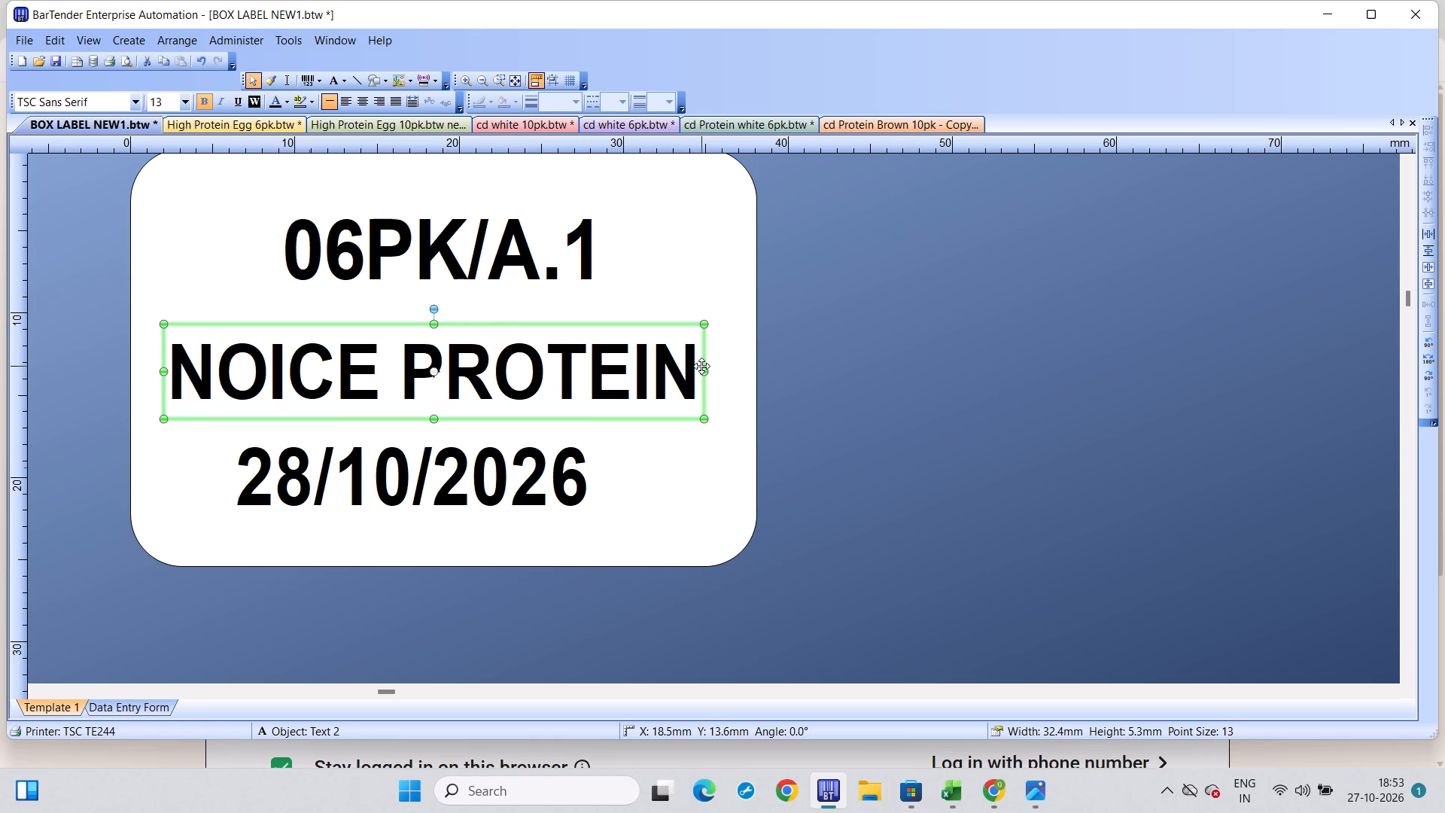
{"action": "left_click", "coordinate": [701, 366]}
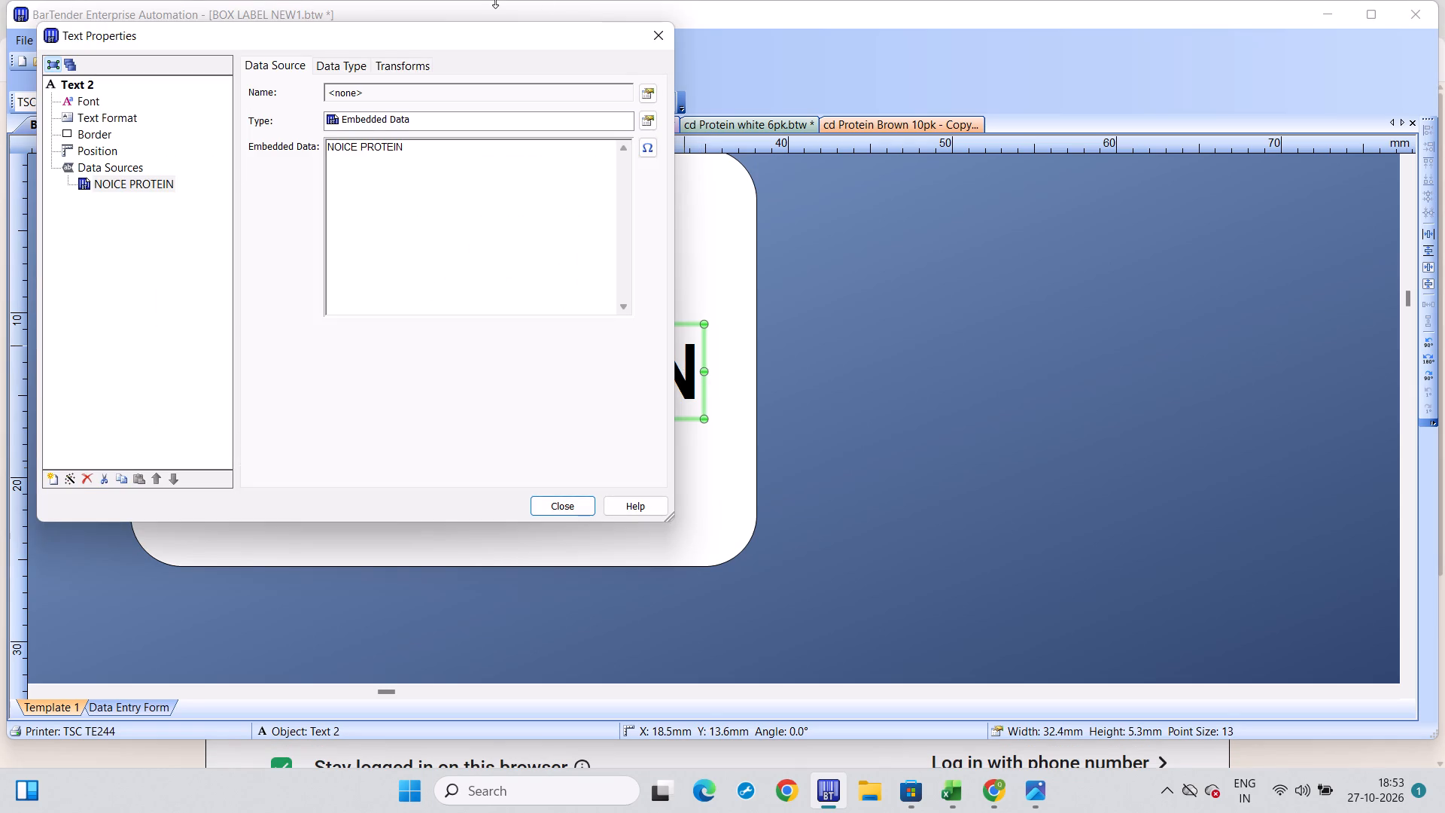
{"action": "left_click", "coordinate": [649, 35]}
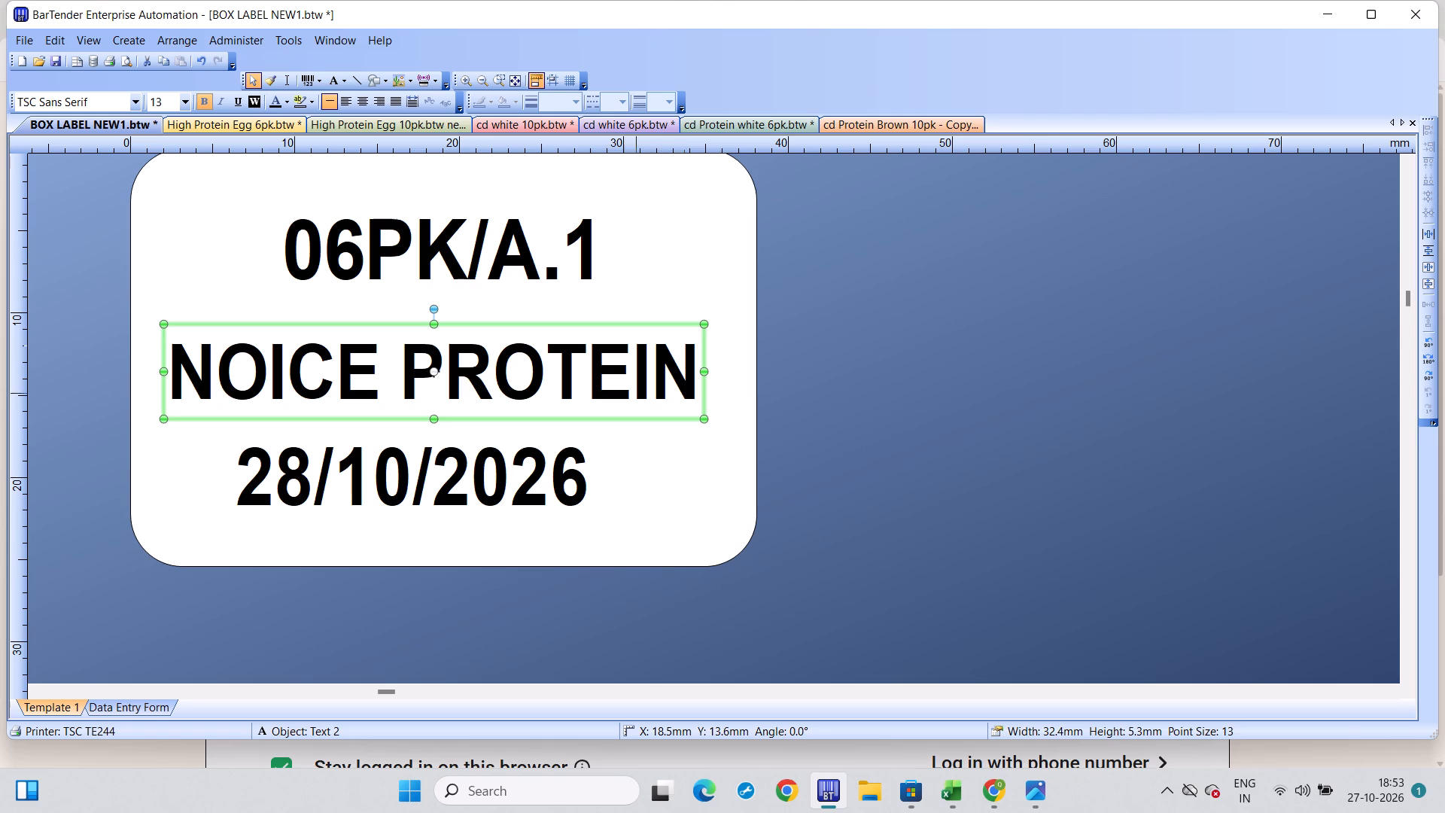
Replace the product name line on the 28/10/2026 box label with PROTEIN MAX.
{"action": "left_click", "coordinate": [696, 391]}
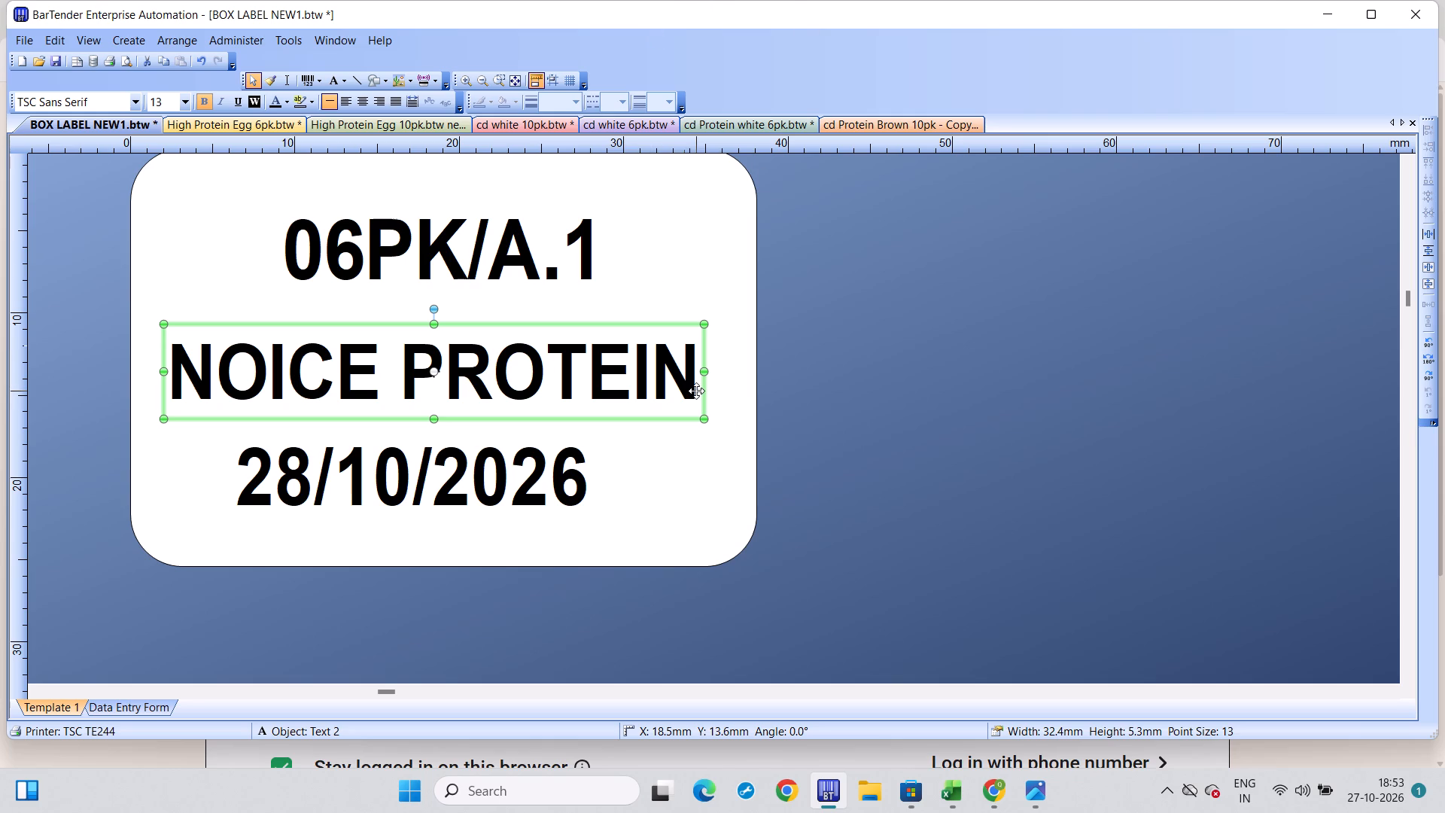
{"action": "left_click", "coordinate": [688, 387]}
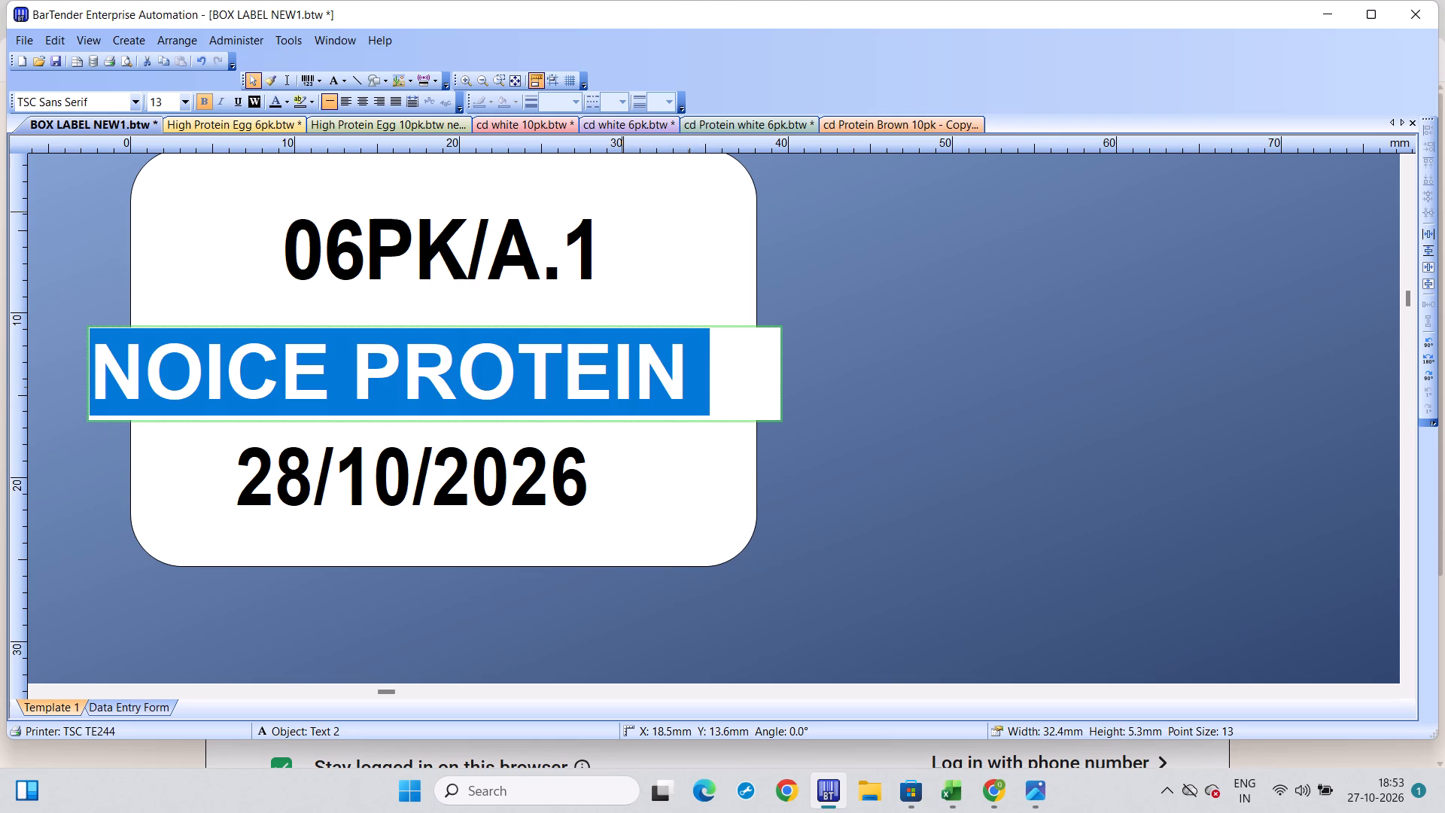
{"action": "left_click", "coordinate": [683, 385]}
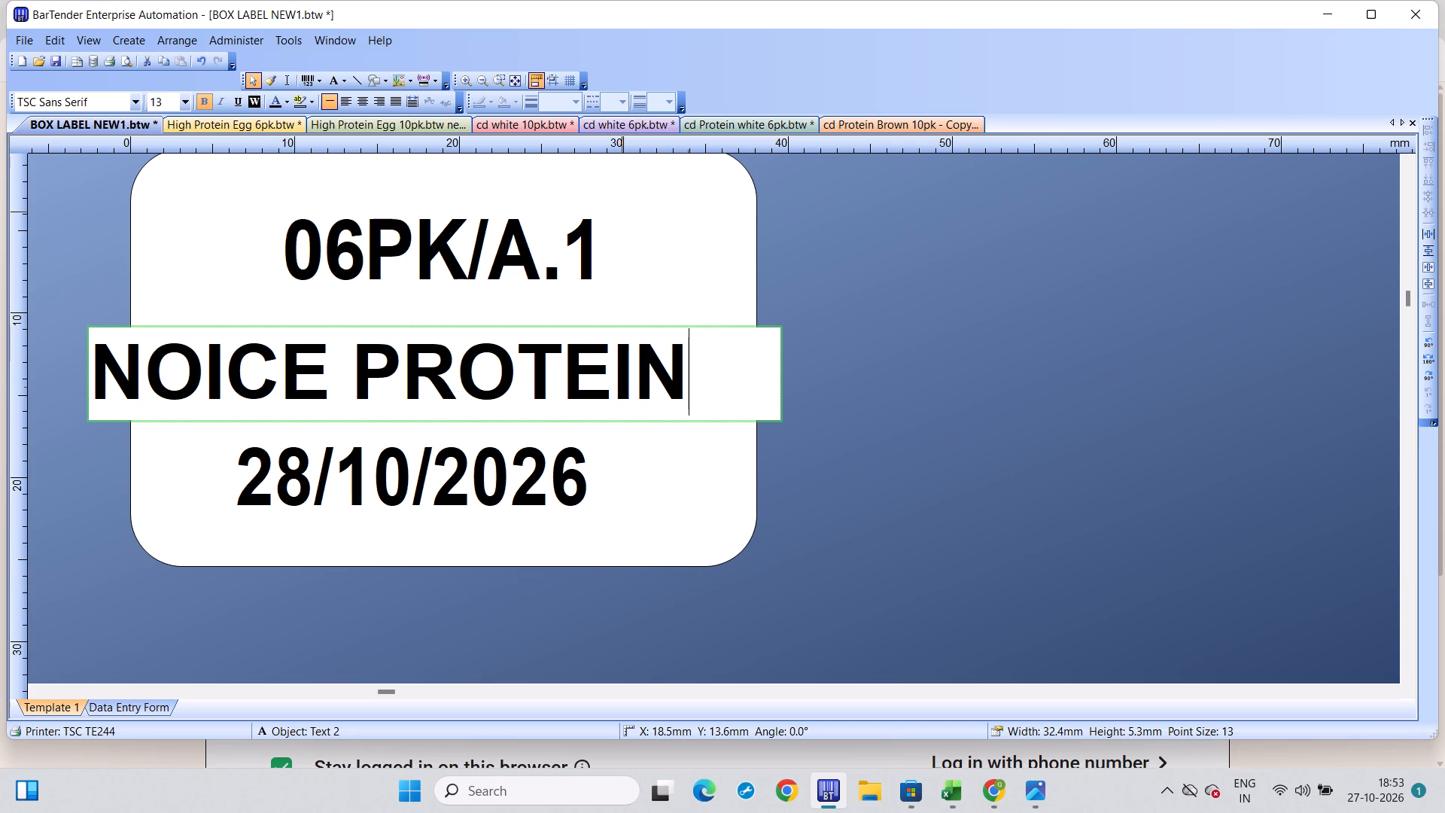
{"action": "key", "text": "BackSpace"}
{"action": "key", "text": "BackSpace"}
{"action": "key", "text": "BackSpace"}
{"action": "key", "text": "BackSpace"}
{"action": "key", "text": "BackSpace"}
{"action": "key", "text": "BackSpace"}
{"action": "key", "text": "BackSpace"}
{"action": "key", "text": "BackSpace"}
{"action": "key", "text": "BackSpace"}
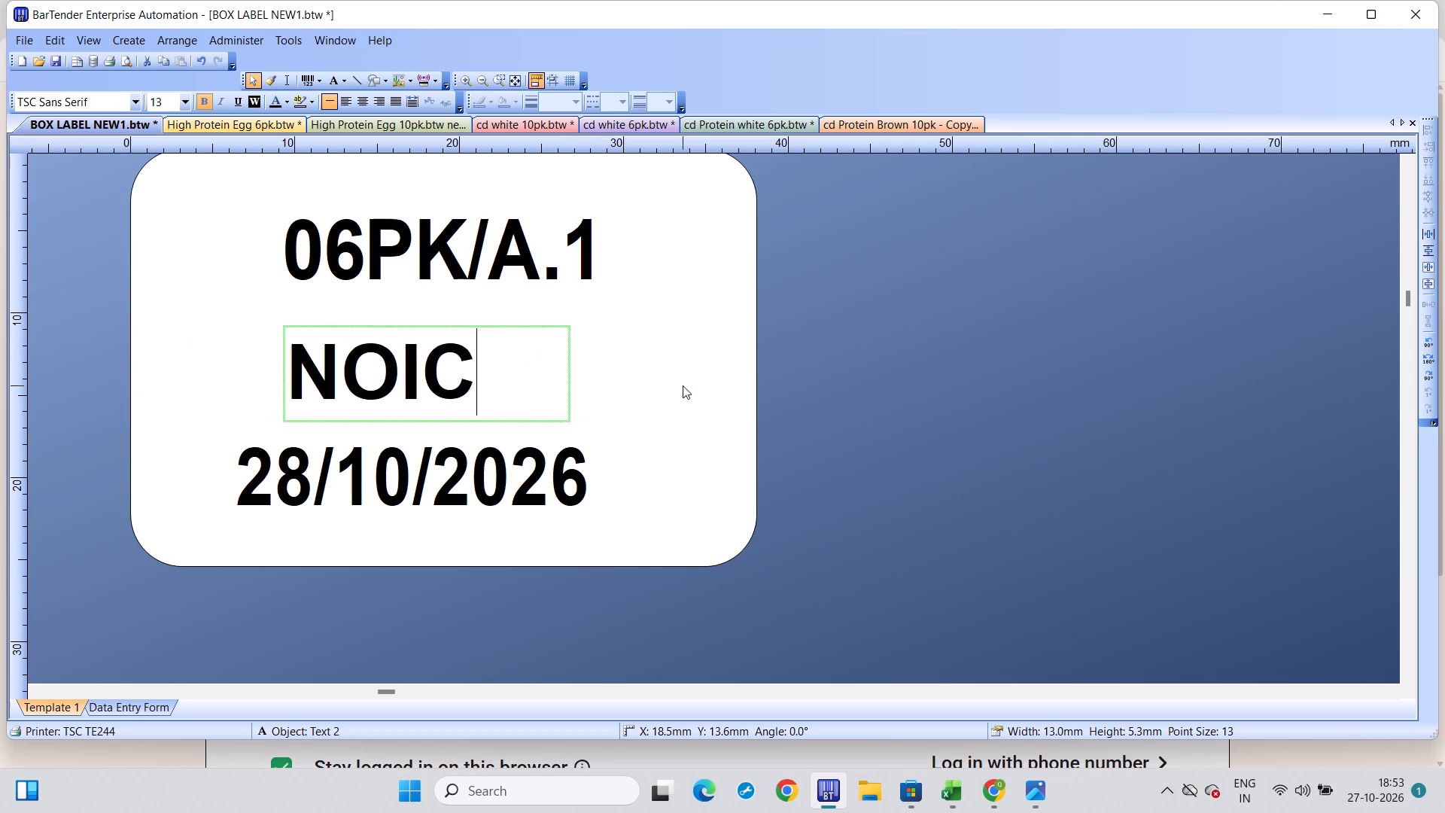
{"action": "key", "text": "BackSpace"}
{"action": "key", "text": "BackSpace"}
{"action": "key", "text": "BackSpace"}
{"action": "key", "text": "BackSpace"}
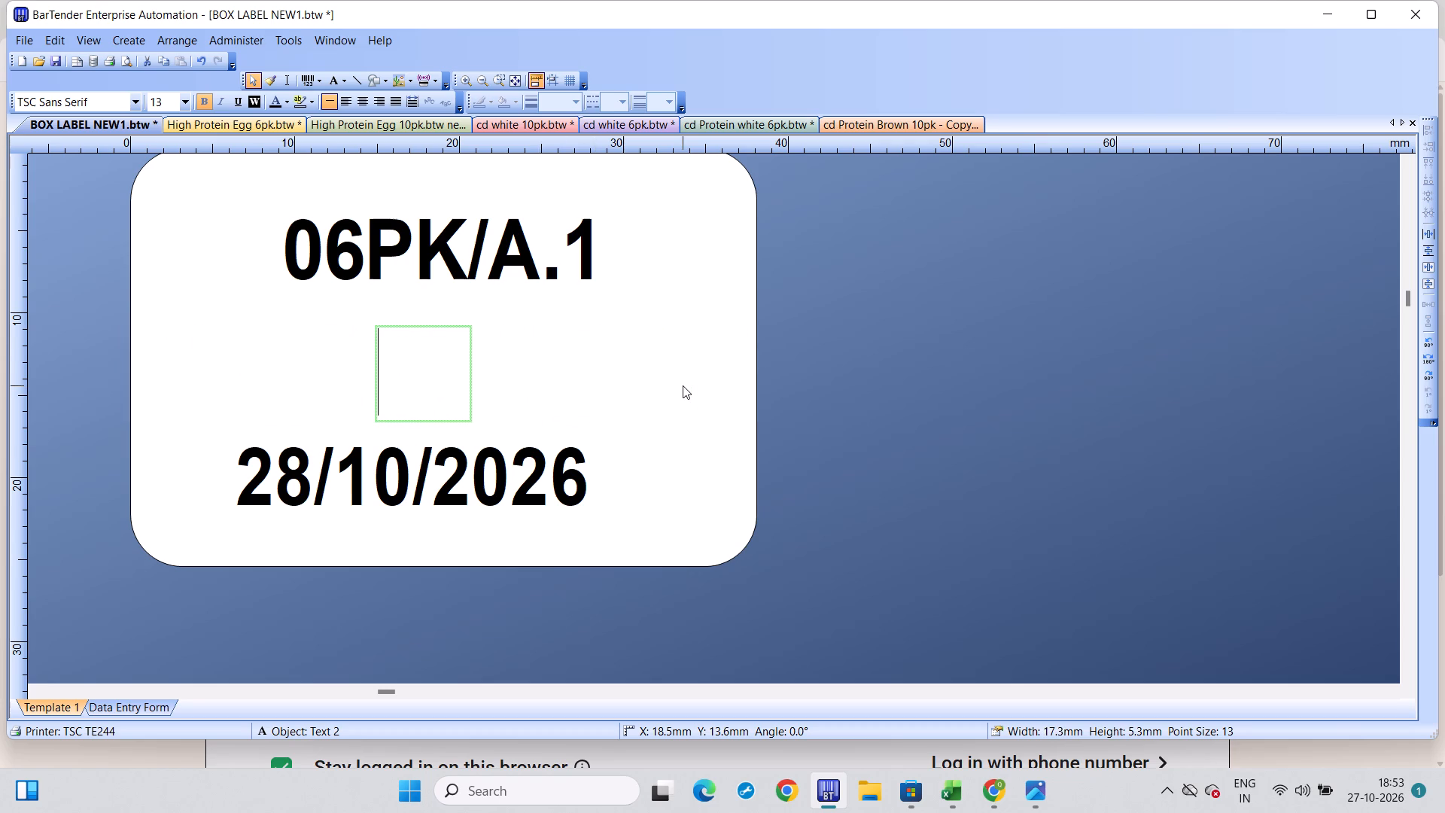
{"action": "key", "text": "p"}
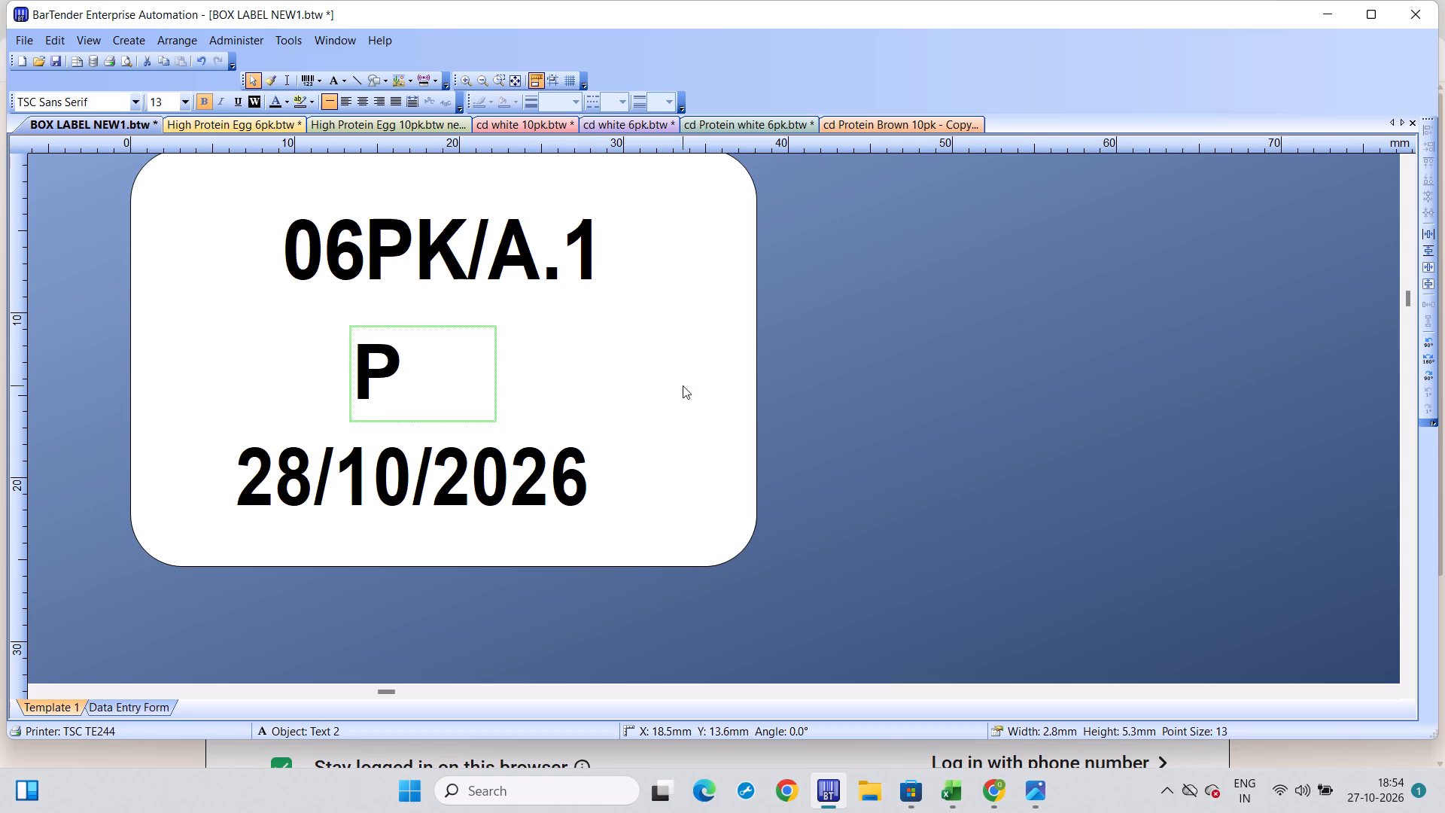
{"action": "type", "text": "RO"}
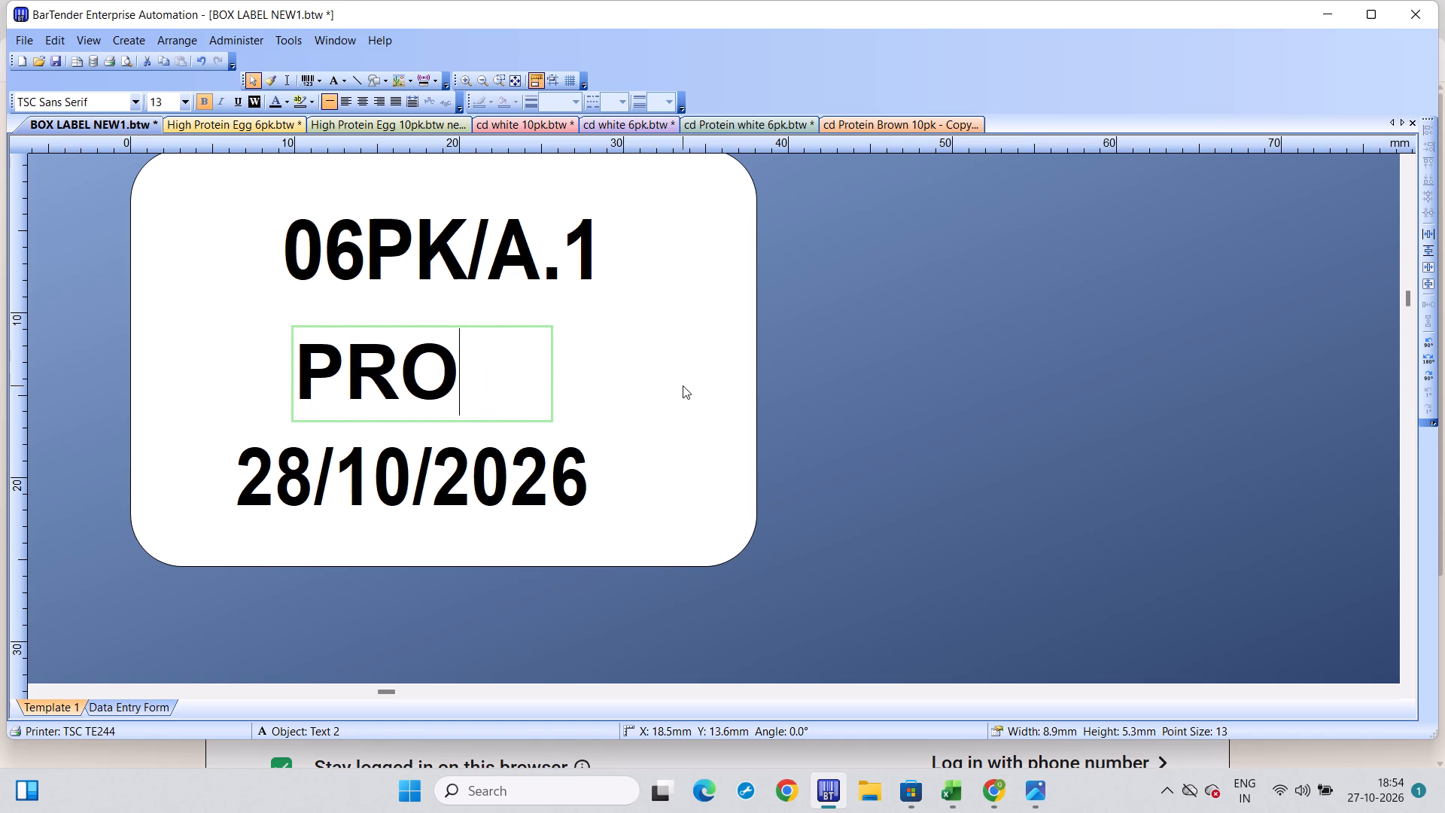
{"action": "type", "text": "TEIN"}
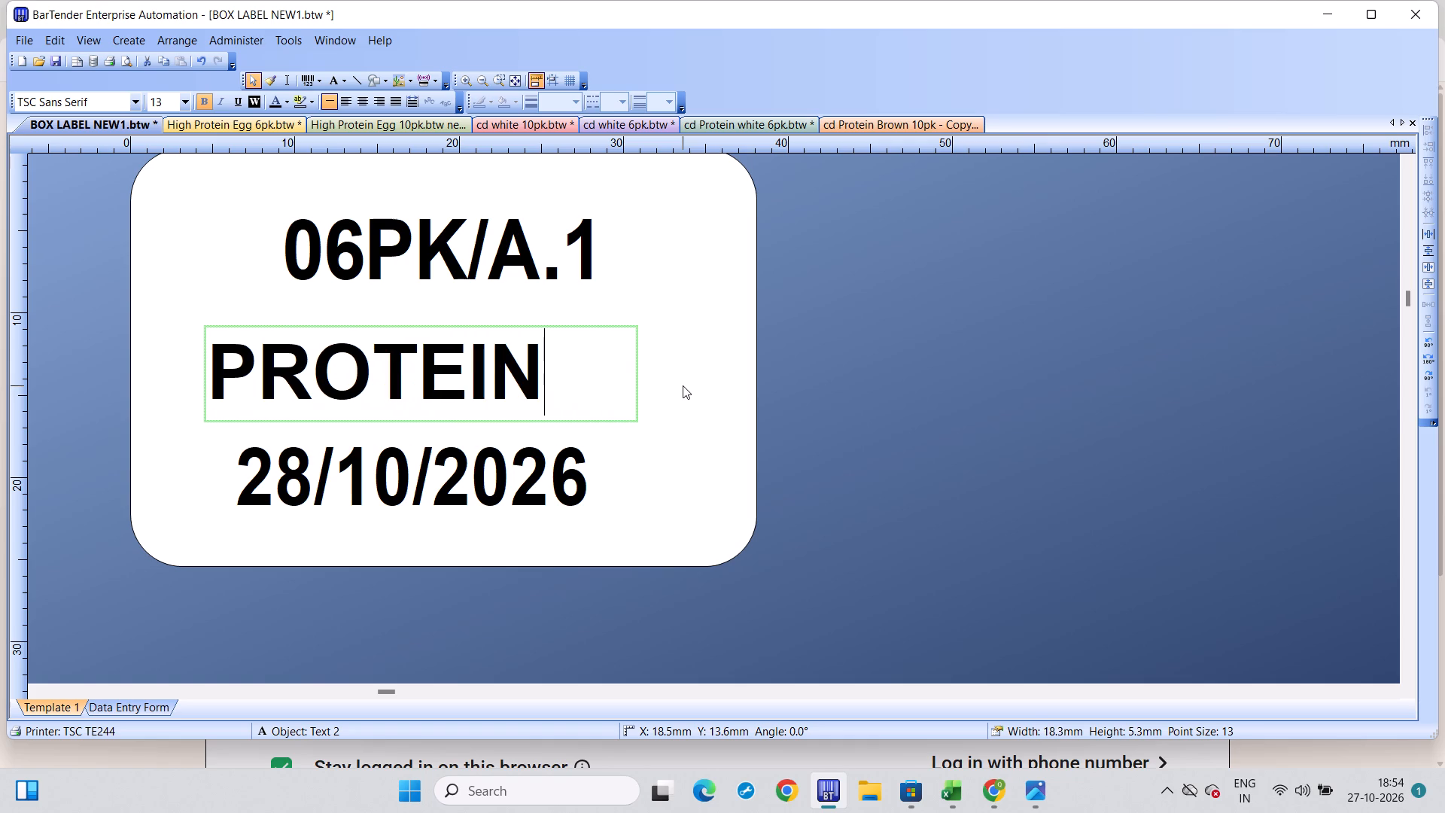
{"action": "key", "text": "space"}
{"action": "type", "text": "MAX"}
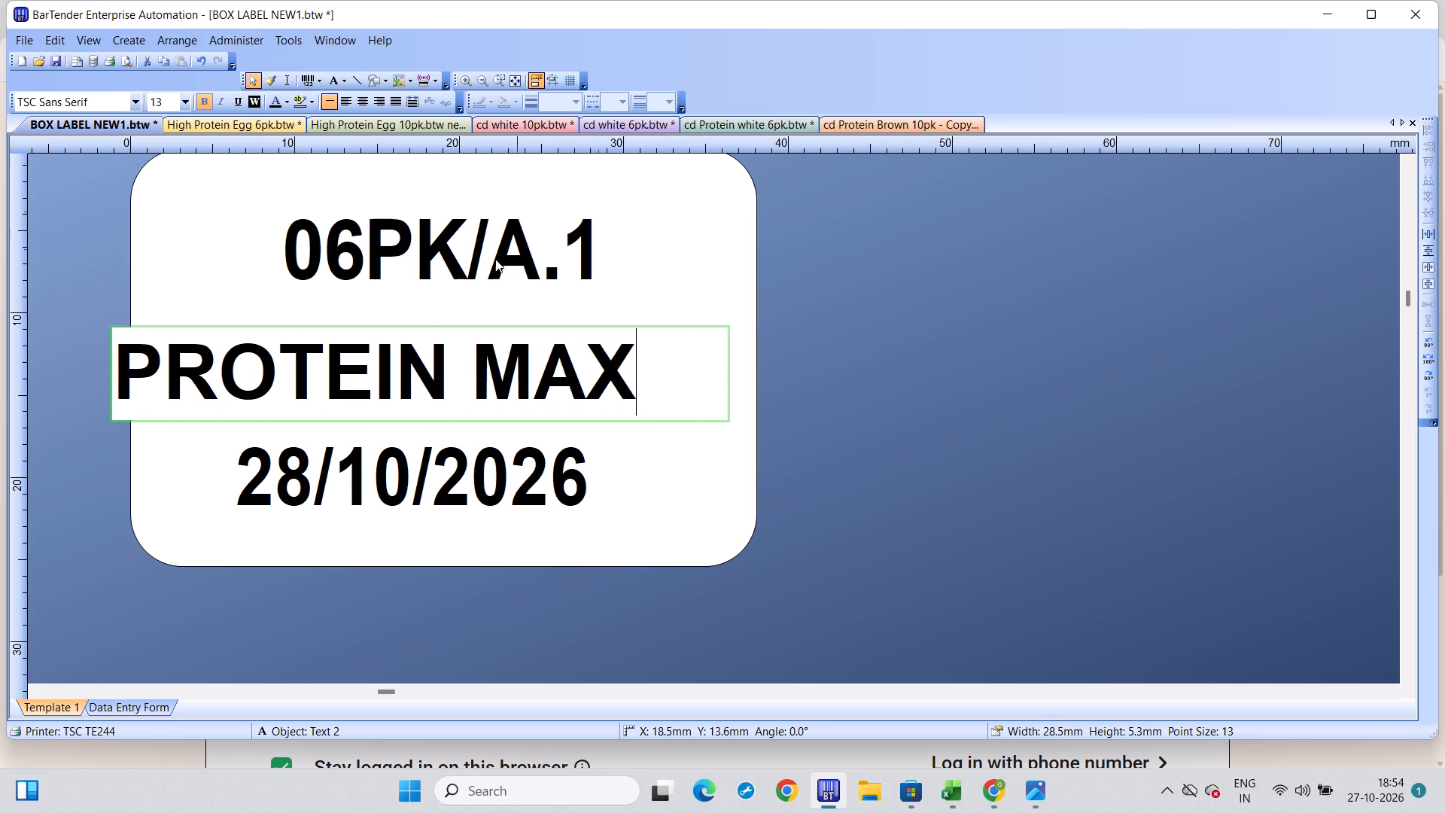
Change the pack-size line on the PROTEIN MAX box label to 30PK/A.1.
{"action": "double_click", "coordinate": [366, 261]}
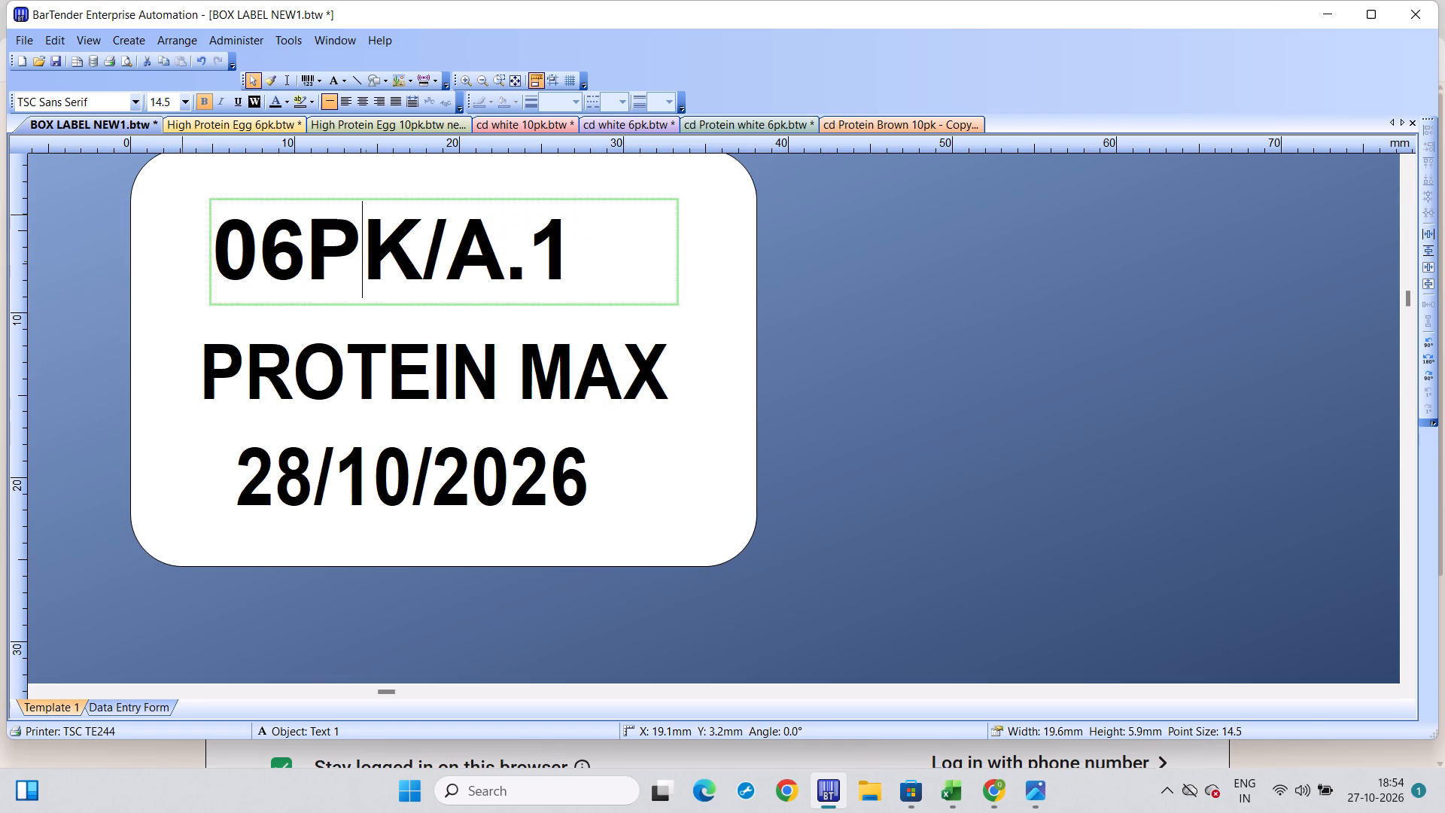
{"action": "left_click", "coordinate": [303, 257]}
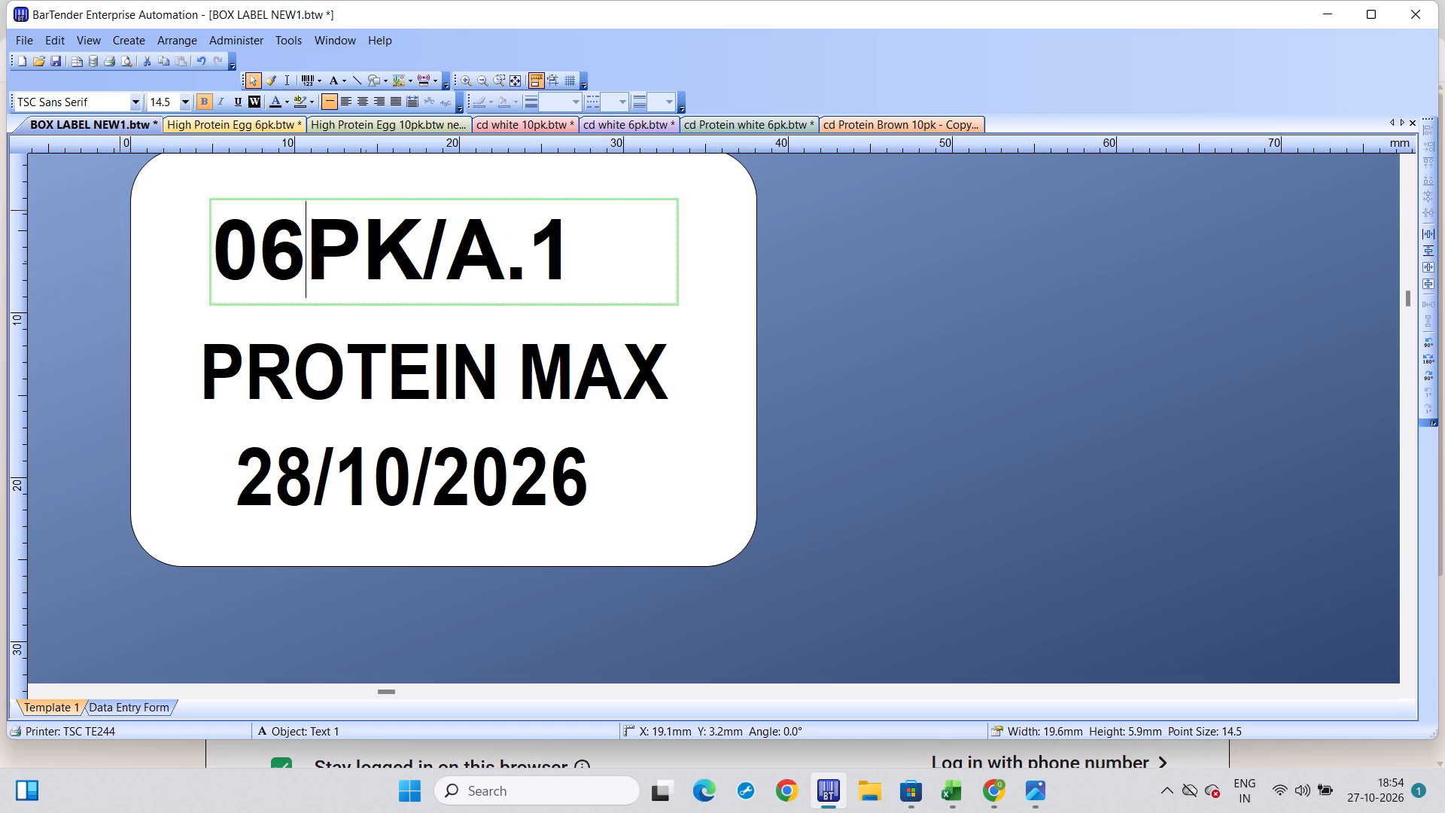
{"action": "left_click", "coordinate": [303, 257]}
{"action": "key", "text": "BackSpace"}
{"action": "key", "text": "BackSpace"}
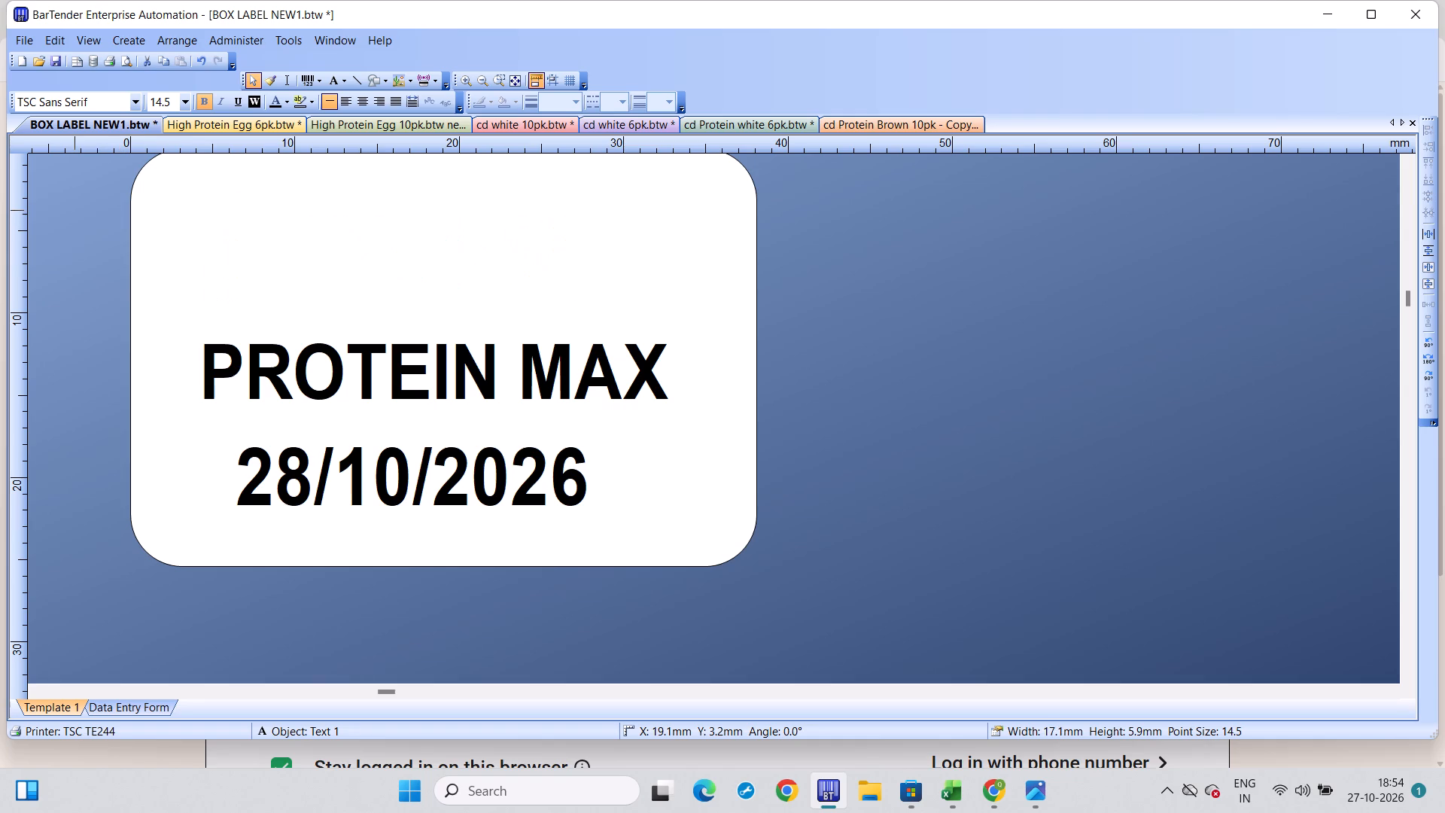
{"action": "type", "text": "30"}
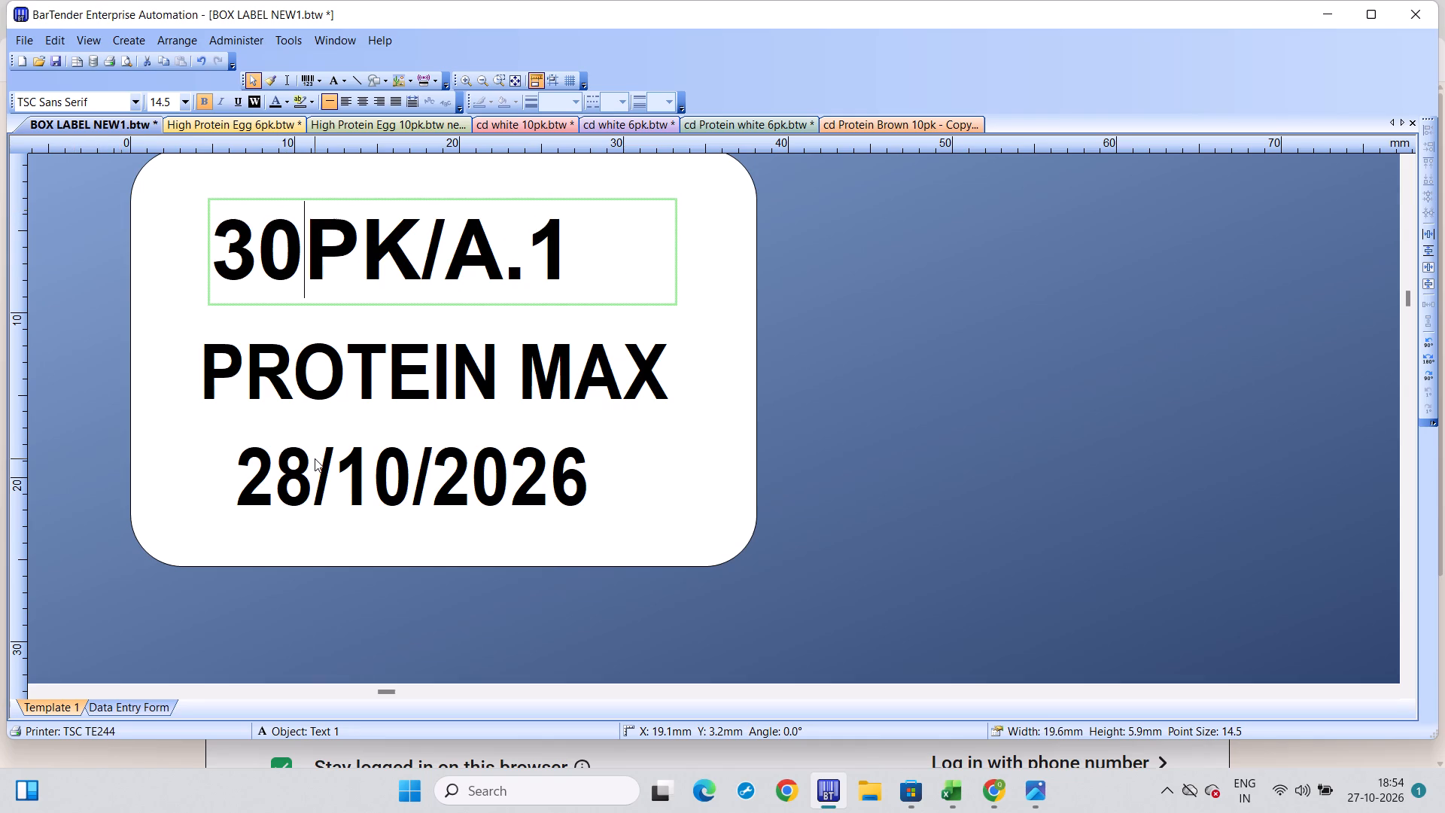
Print 22 copies of the PROTEIN MAX 30PK/A.1 box label on the TSC TE244.
{"action": "key", "text": "ctrl+p"}
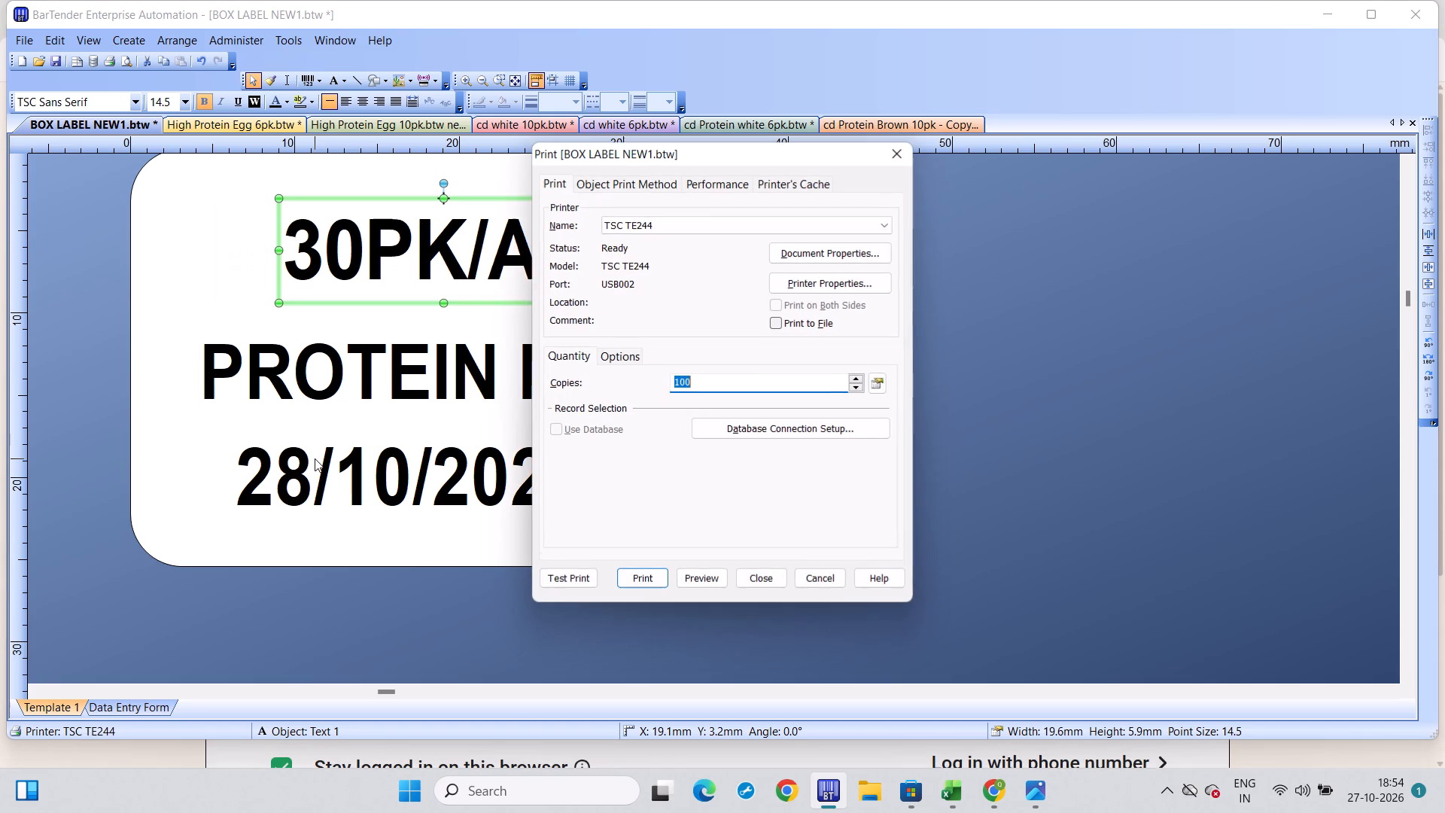
{"action": "left_click", "coordinate": [691, 382]}
{"action": "key", "text": "BackSpace"}
{"action": "key", "text": "BackSpace"}
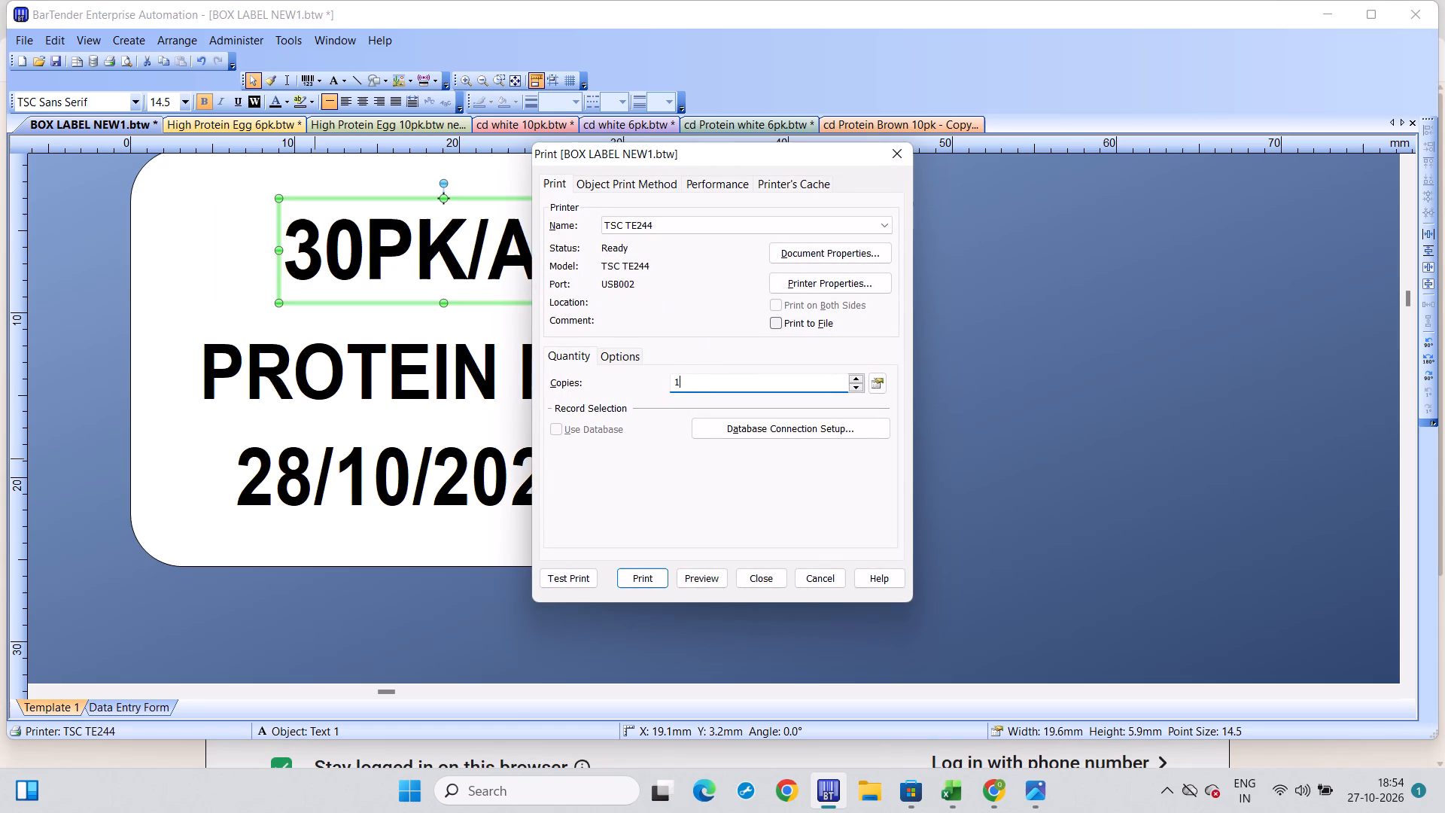
{"action": "key", "text": "BackSpace"}
{"action": "type", "text": "22"}
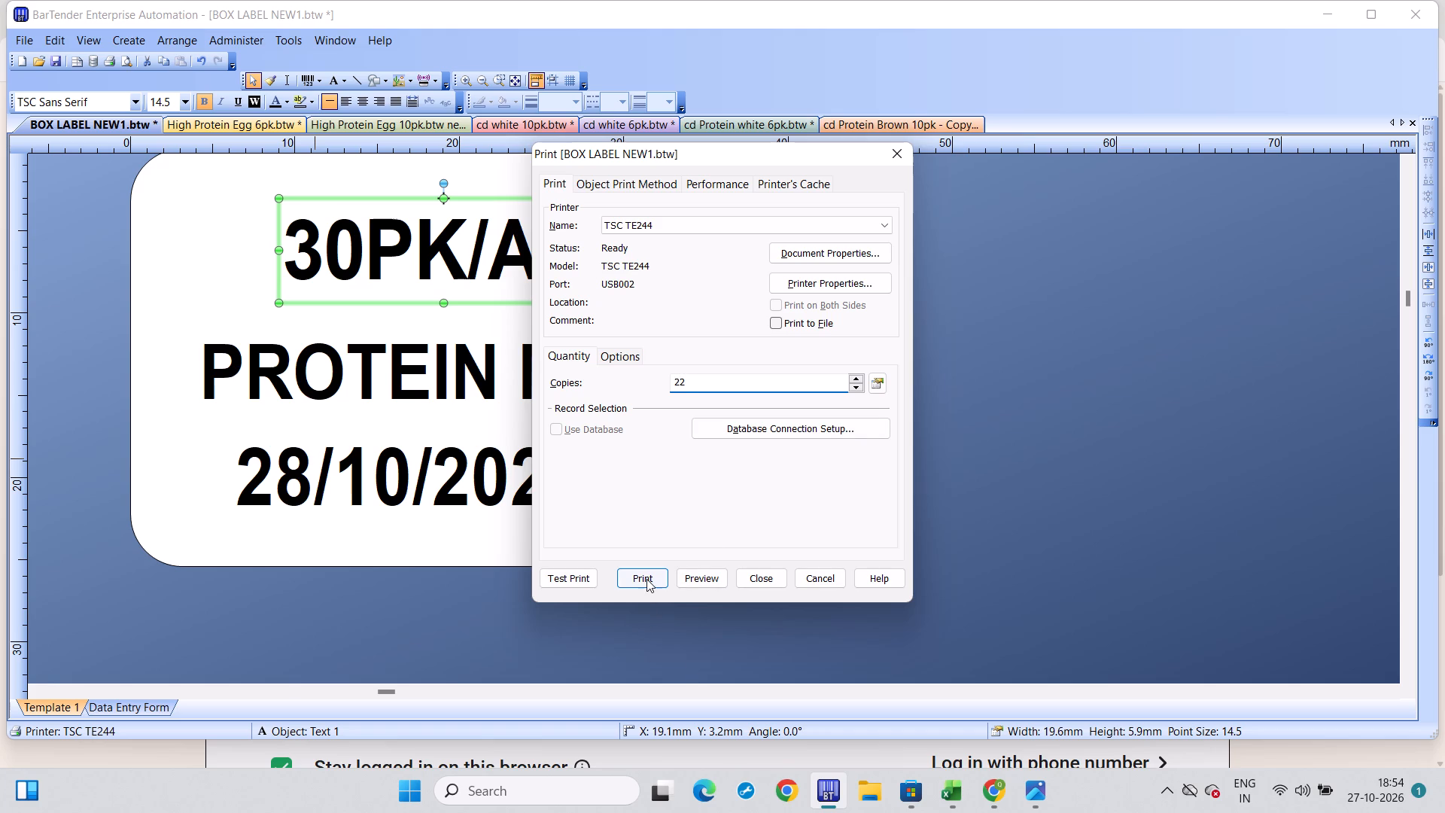
{"action": "left_click", "coordinate": [646, 579]}
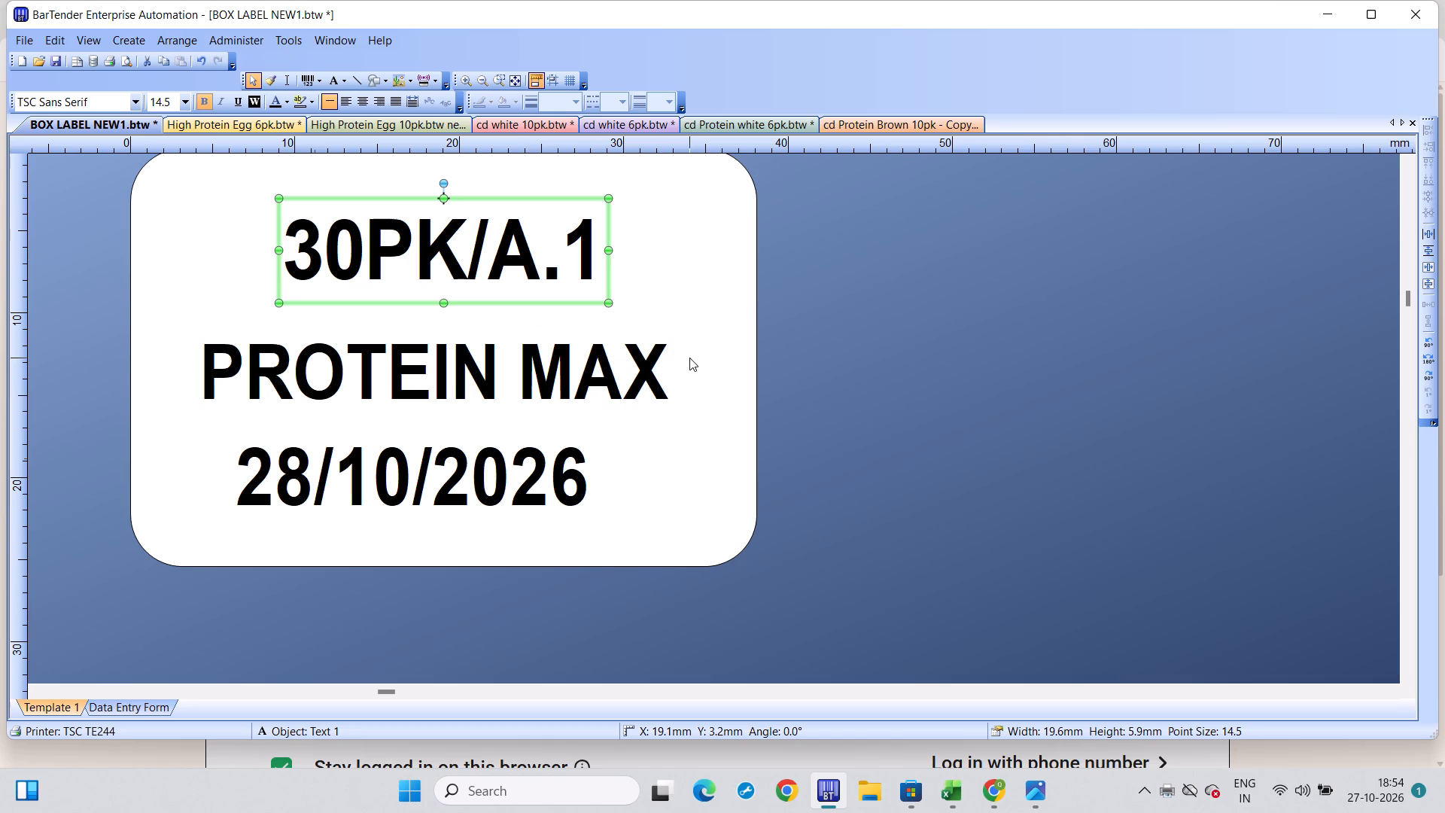
Replace the product name line on the 30PK/A.1 box label with FARM WHITE.
{"action": "left_click", "coordinate": [658, 367]}
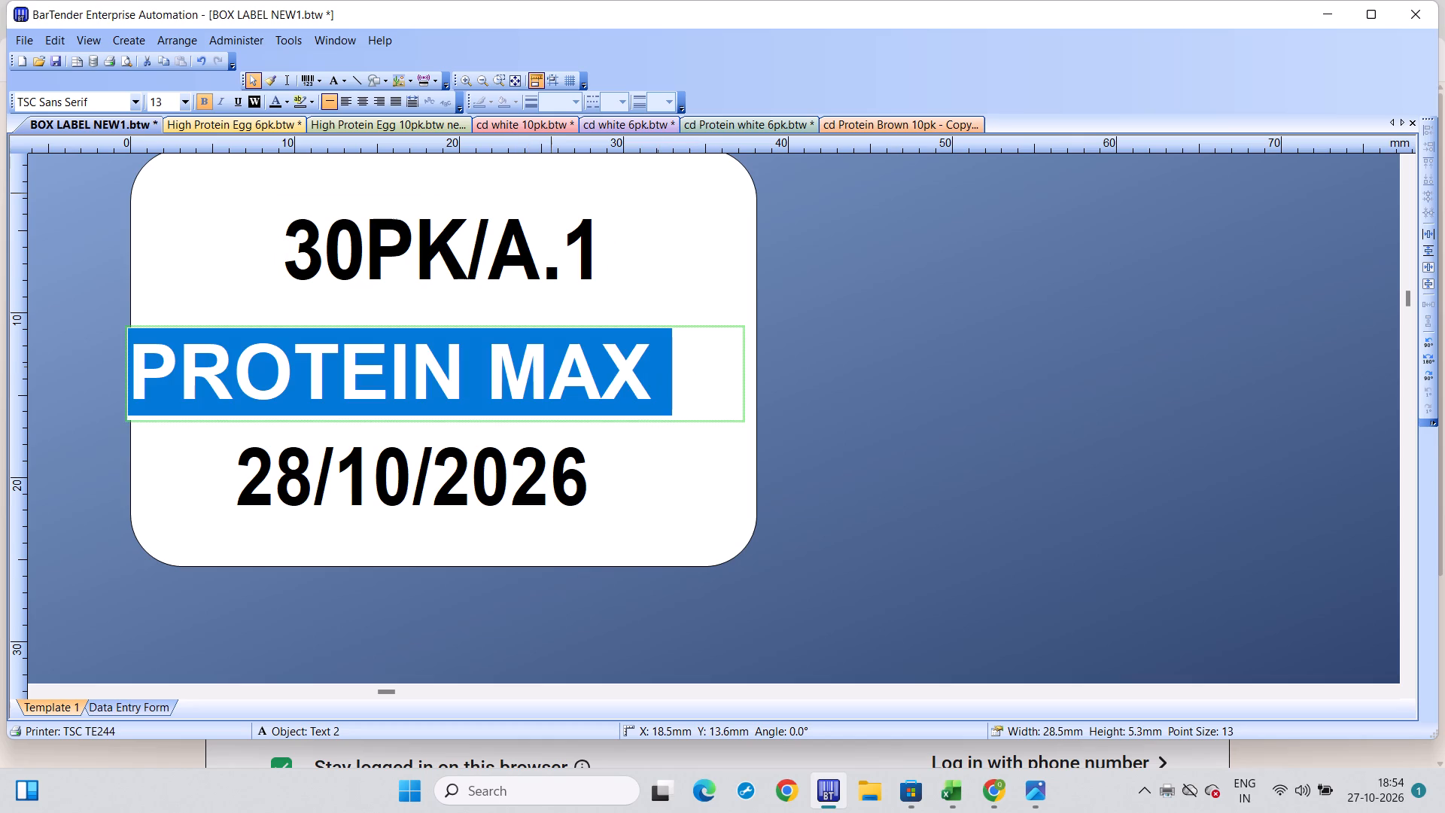
{"action": "left_click", "coordinate": [644, 366]}
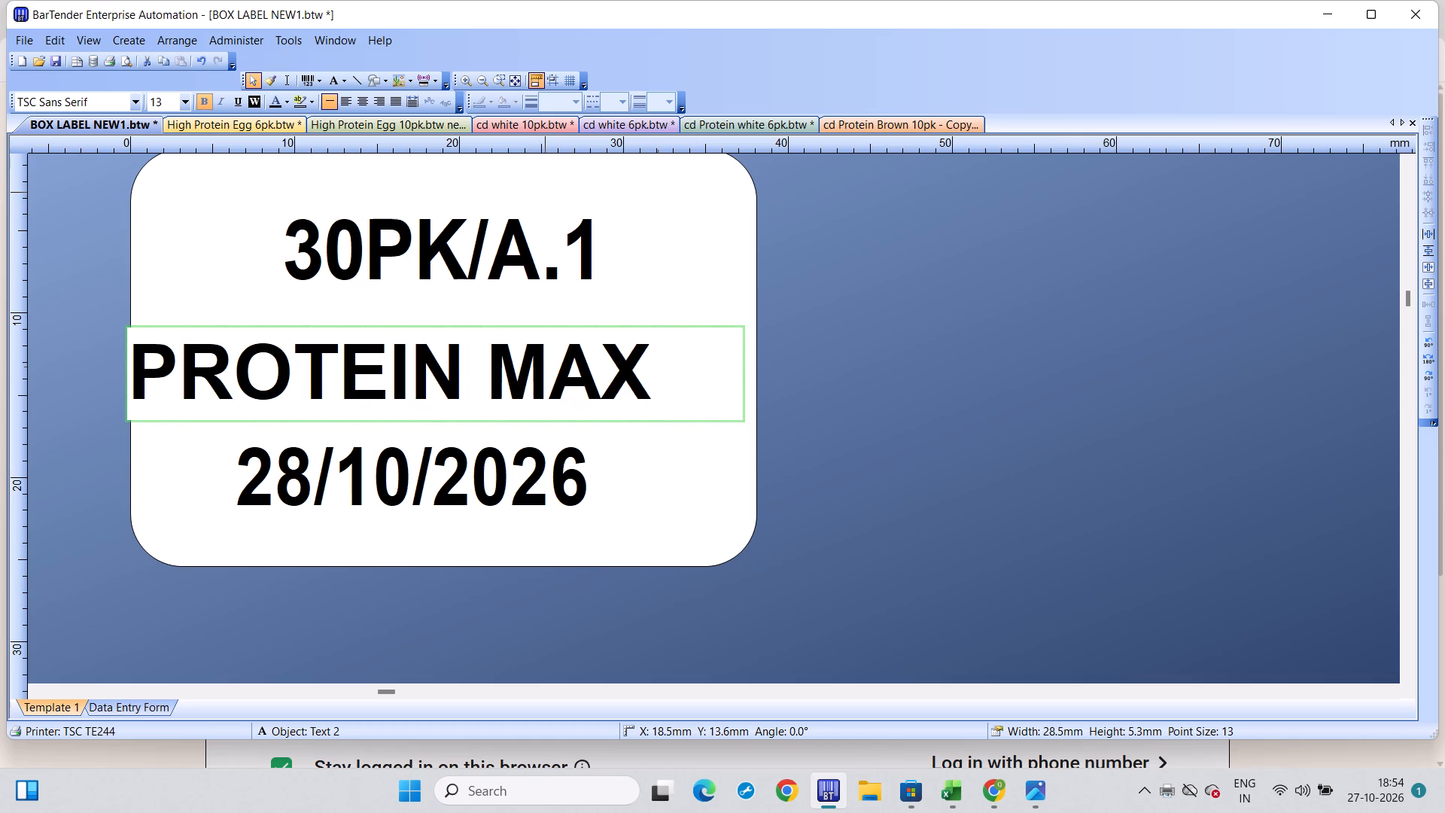
{"action": "key", "text": "BackSpace"}
{"action": "key", "text": "BackSpace"}
{"action": "key", "text": "BackSpace"}
{"action": "key", "text": "BackSpace"}
{"action": "key", "text": "BackSpace"}
{"action": "key", "text": "BackSpace"}
{"action": "key", "text": "BackSpace"}
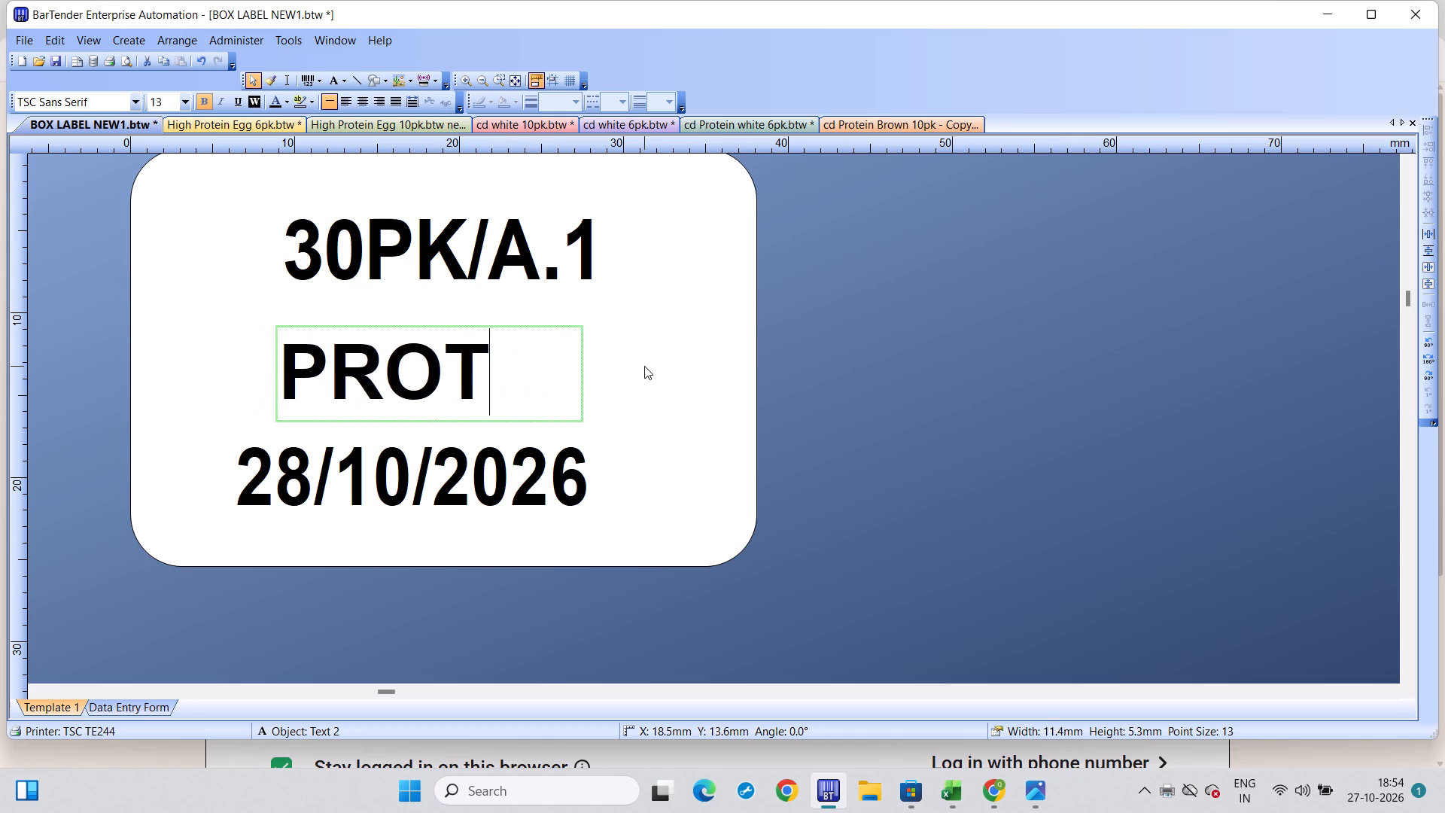
{"action": "key", "text": "BackSpace"}
{"action": "key", "text": "BackSpace"}
{"action": "key", "text": "BackSpace"}
{"action": "key", "text": "BackSpace"}
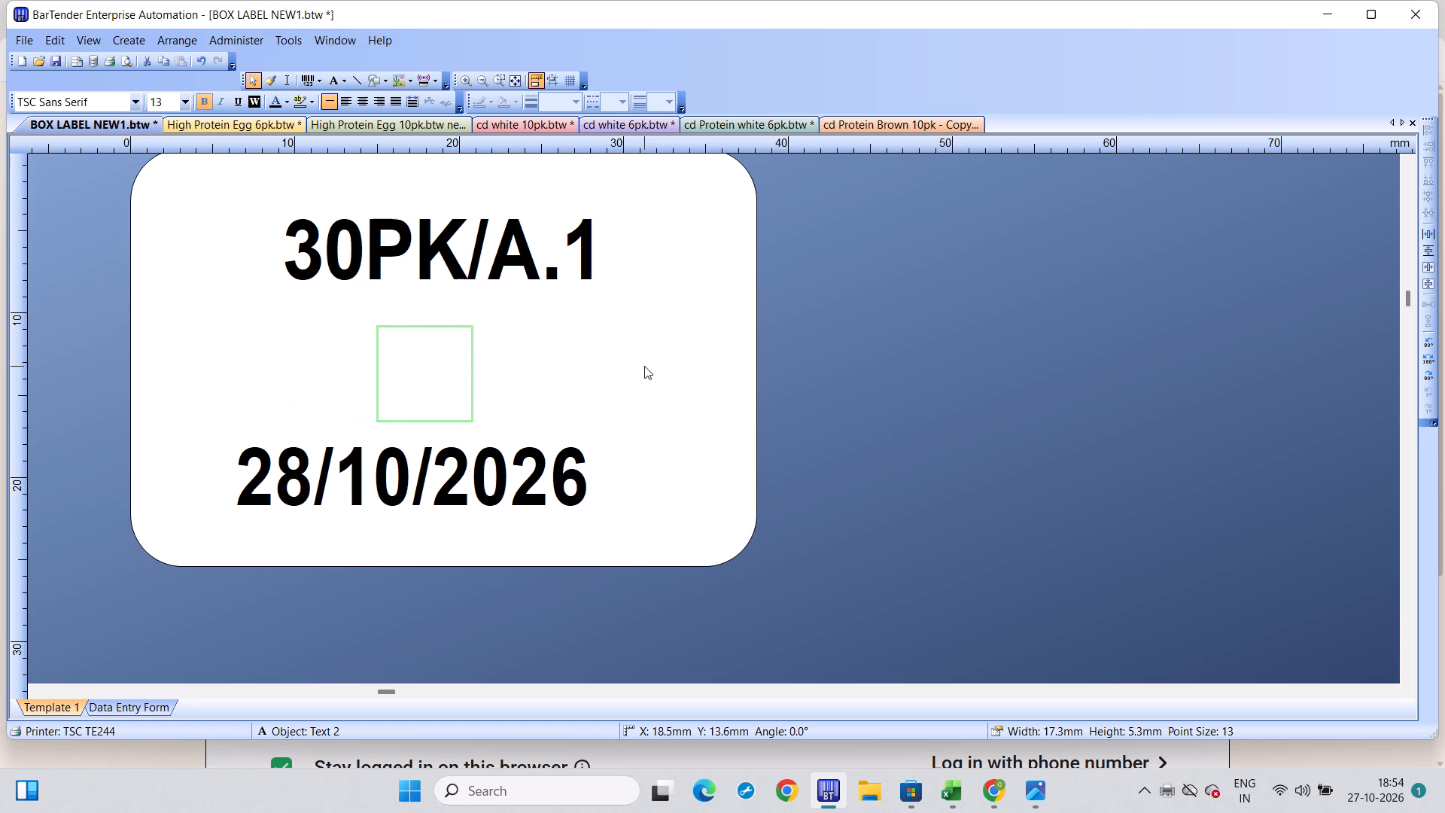
{"action": "type", "text": "FAR"}
{"action": "key", "text": "m"}
{"action": "key", "text": "space"}
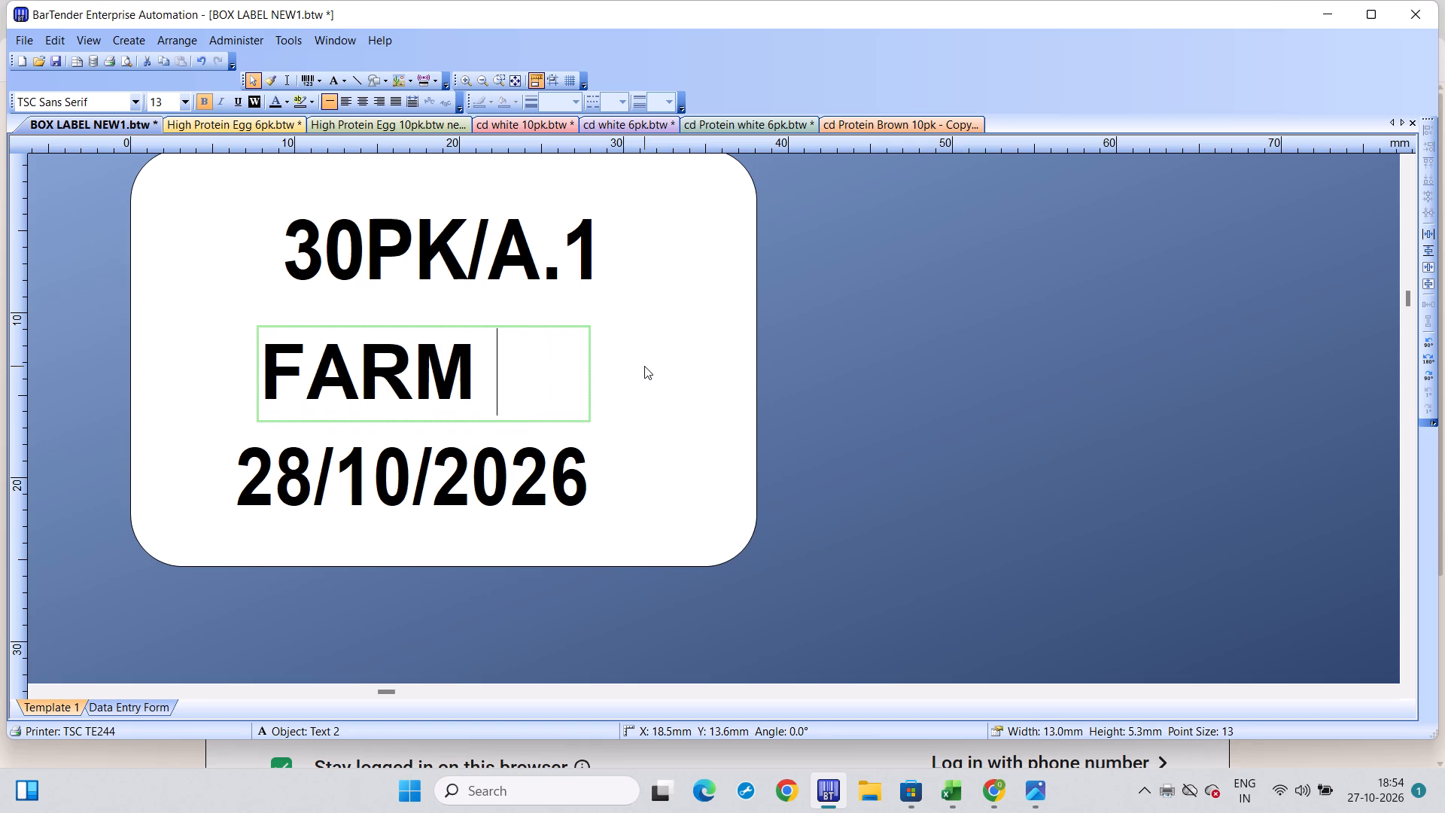
{"action": "key", "text": "w"}
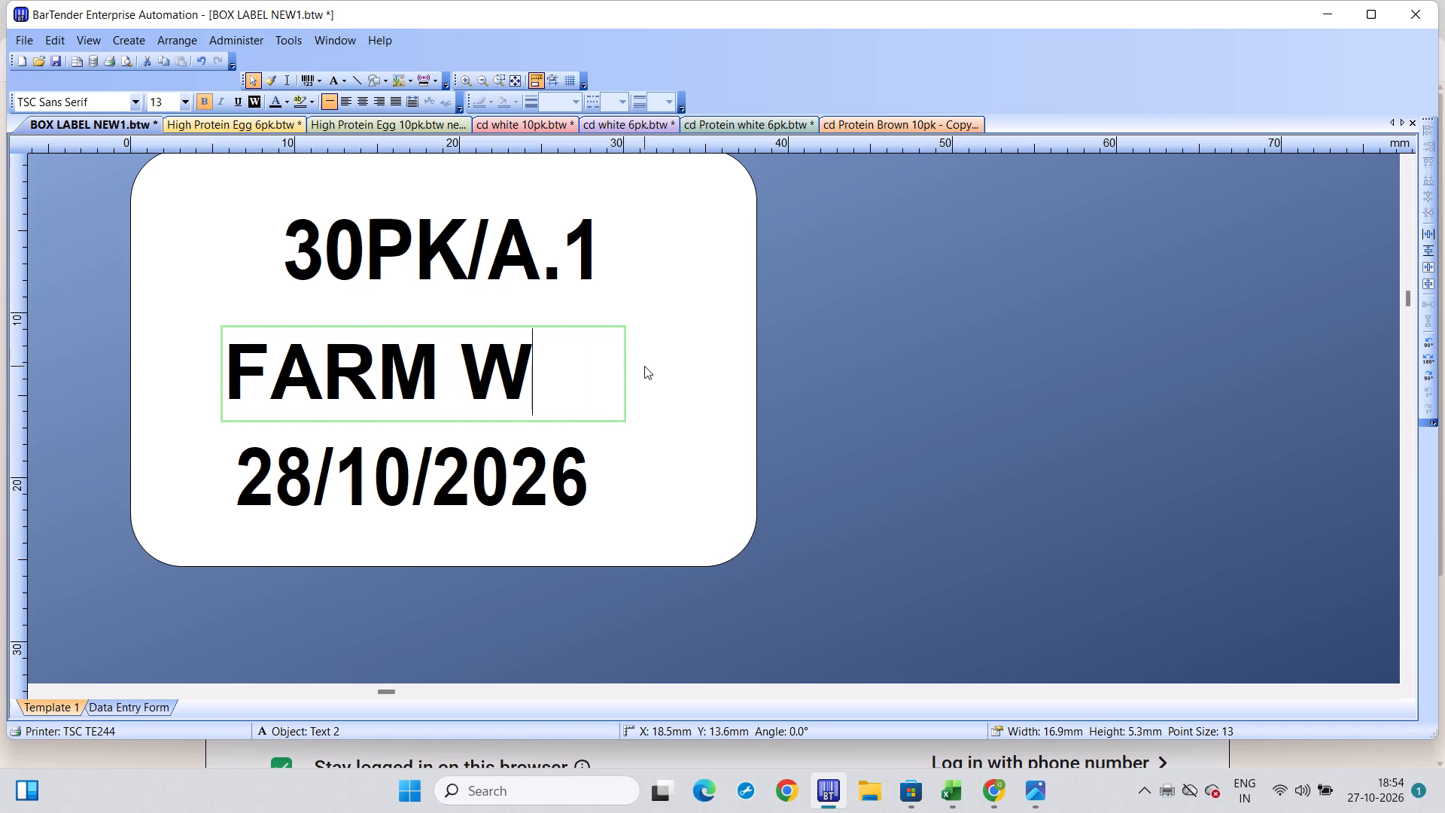
{"action": "type", "text": "HITE"}
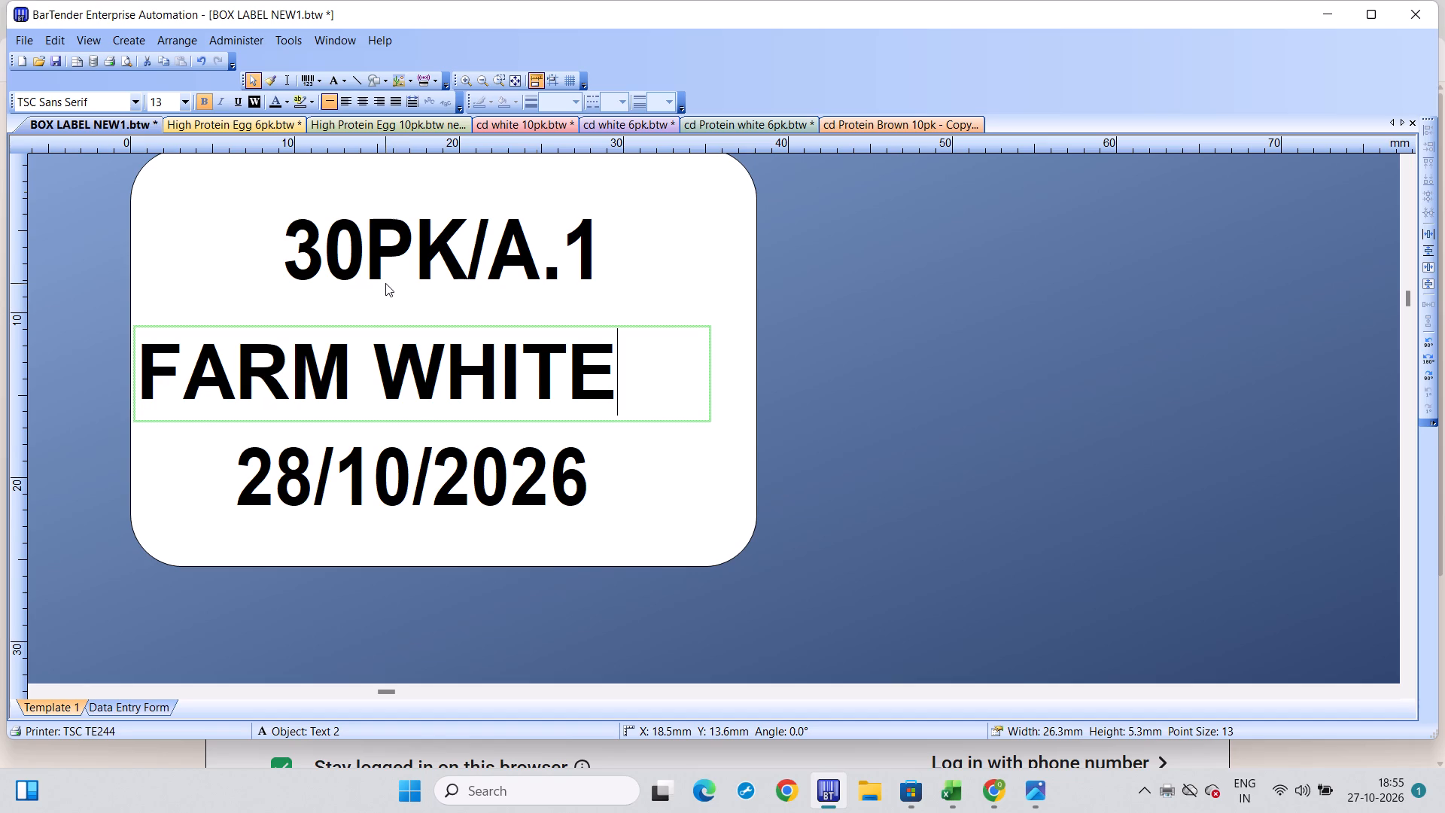
Print 12 copies of the FARM WHITE 30PK/A.1 box label on the TSC TE244.
{"action": "key", "text": "ctrl+p"}
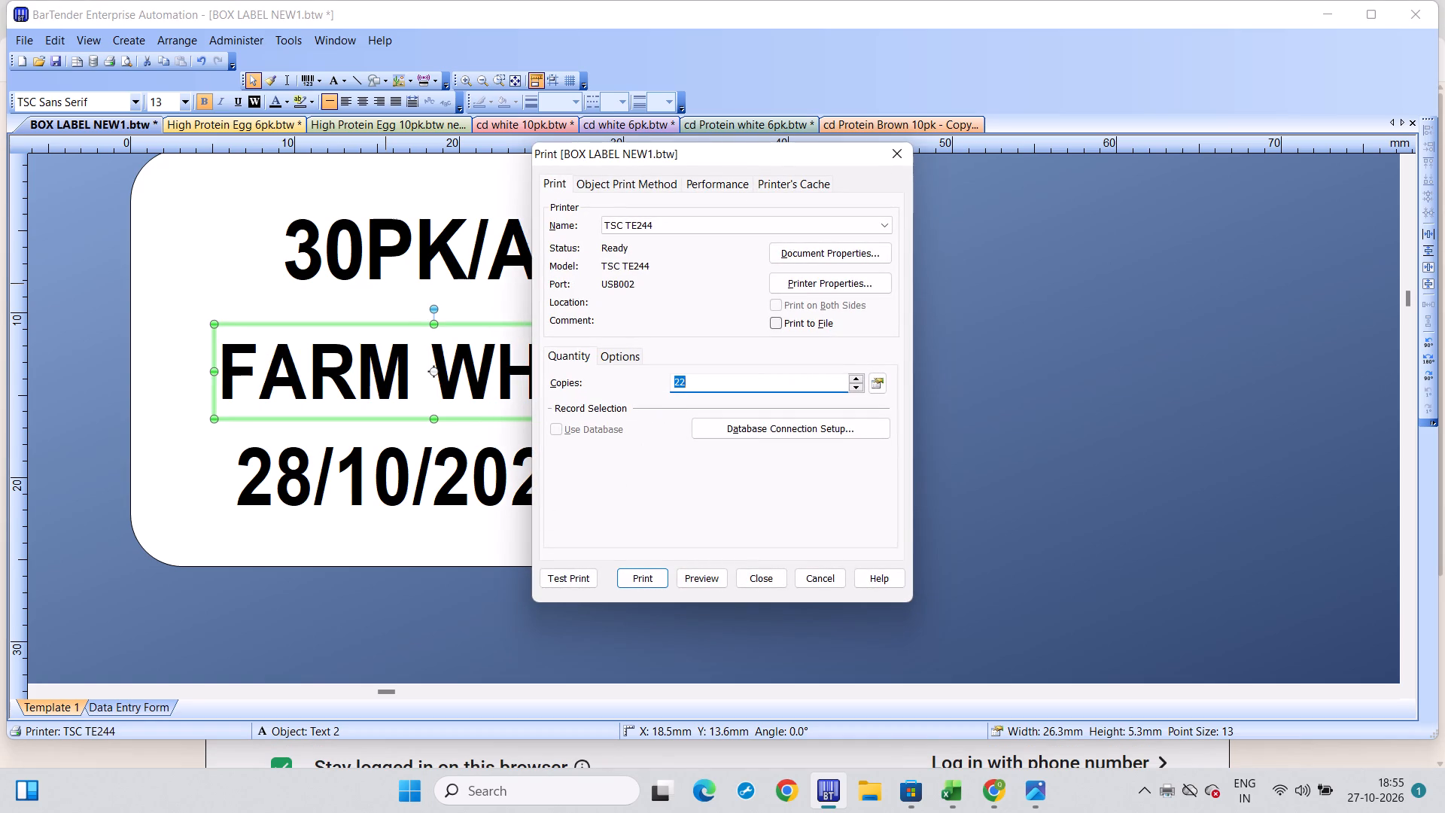
{"action": "left_click", "coordinate": [678, 380]}
{"action": "key", "text": "BackSpace"}
{"action": "key", "text": "BackSpace"}
{"action": "key", "text": "BackSpace"}
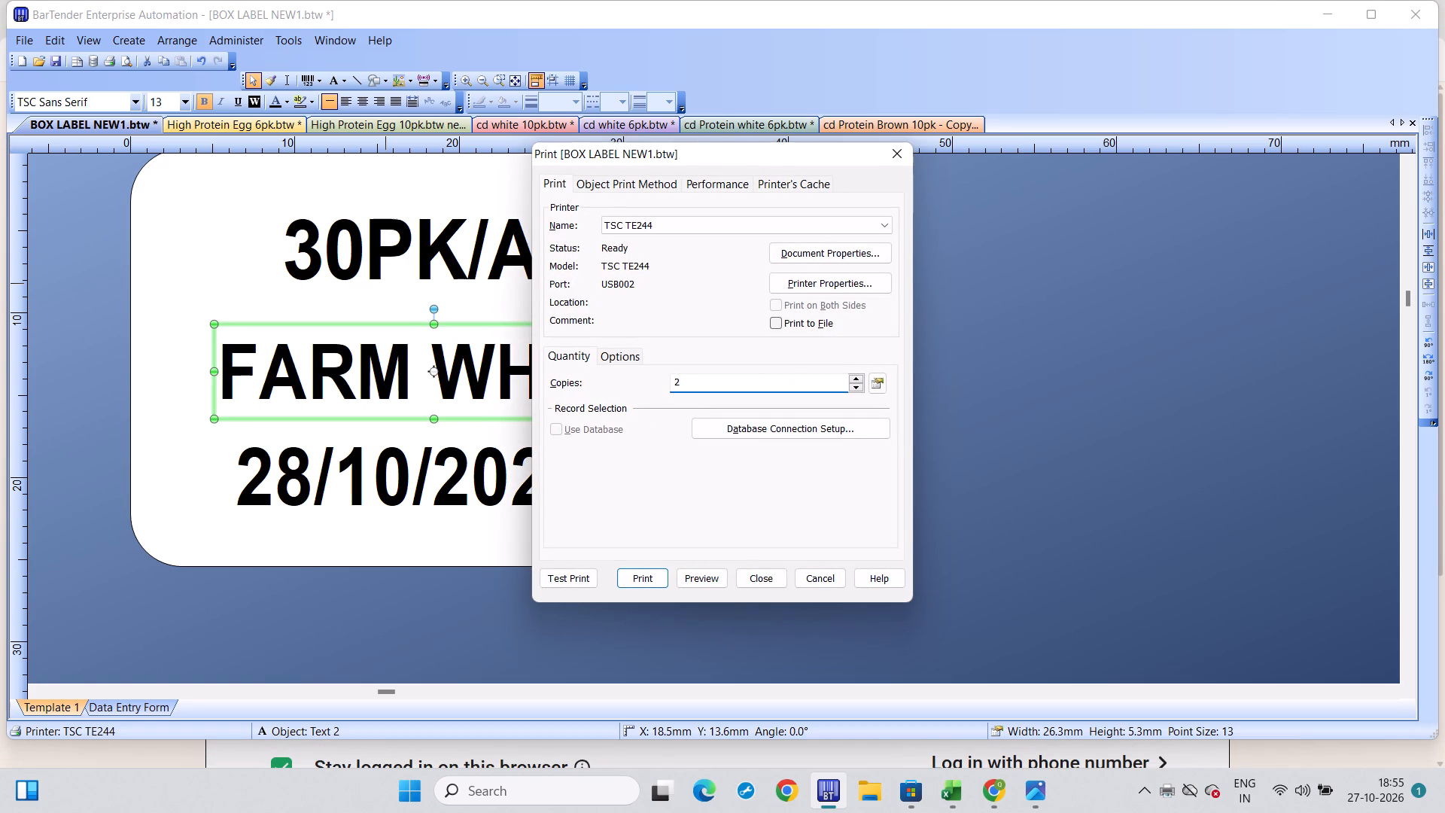
{"action": "left_click", "coordinate": [681, 385]}
{"action": "key", "text": "BackSpace"}
{"action": "type", "text": "12"}
{"action": "left_click", "coordinate": [647, 575]}
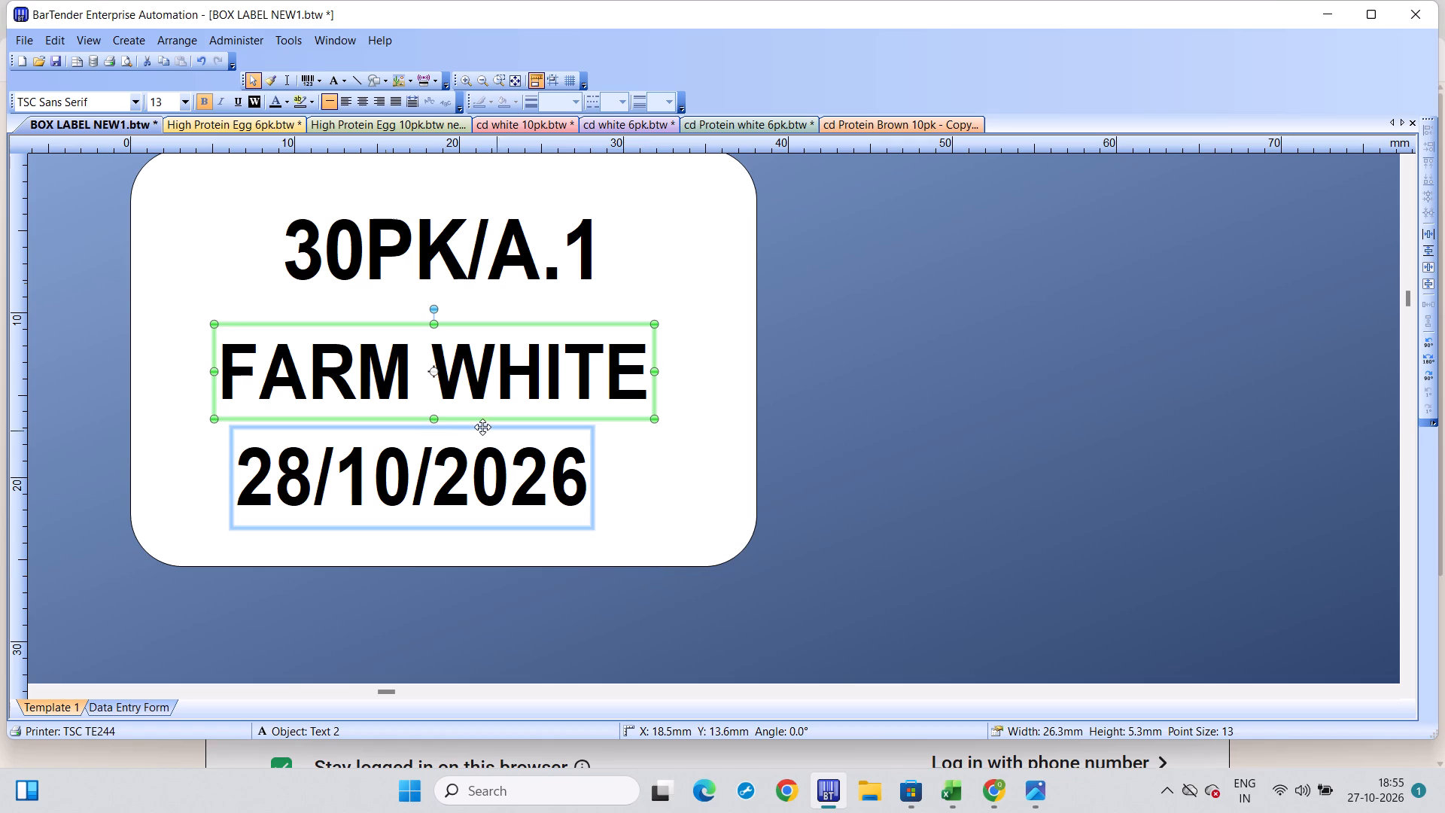
Change the product name line on the FARM WHITE box label to TABLE WHITE.
{"action": "left_click", "coordinate": [415, 370]}
{"action": "left_click", "coordinate": [367, 369]}
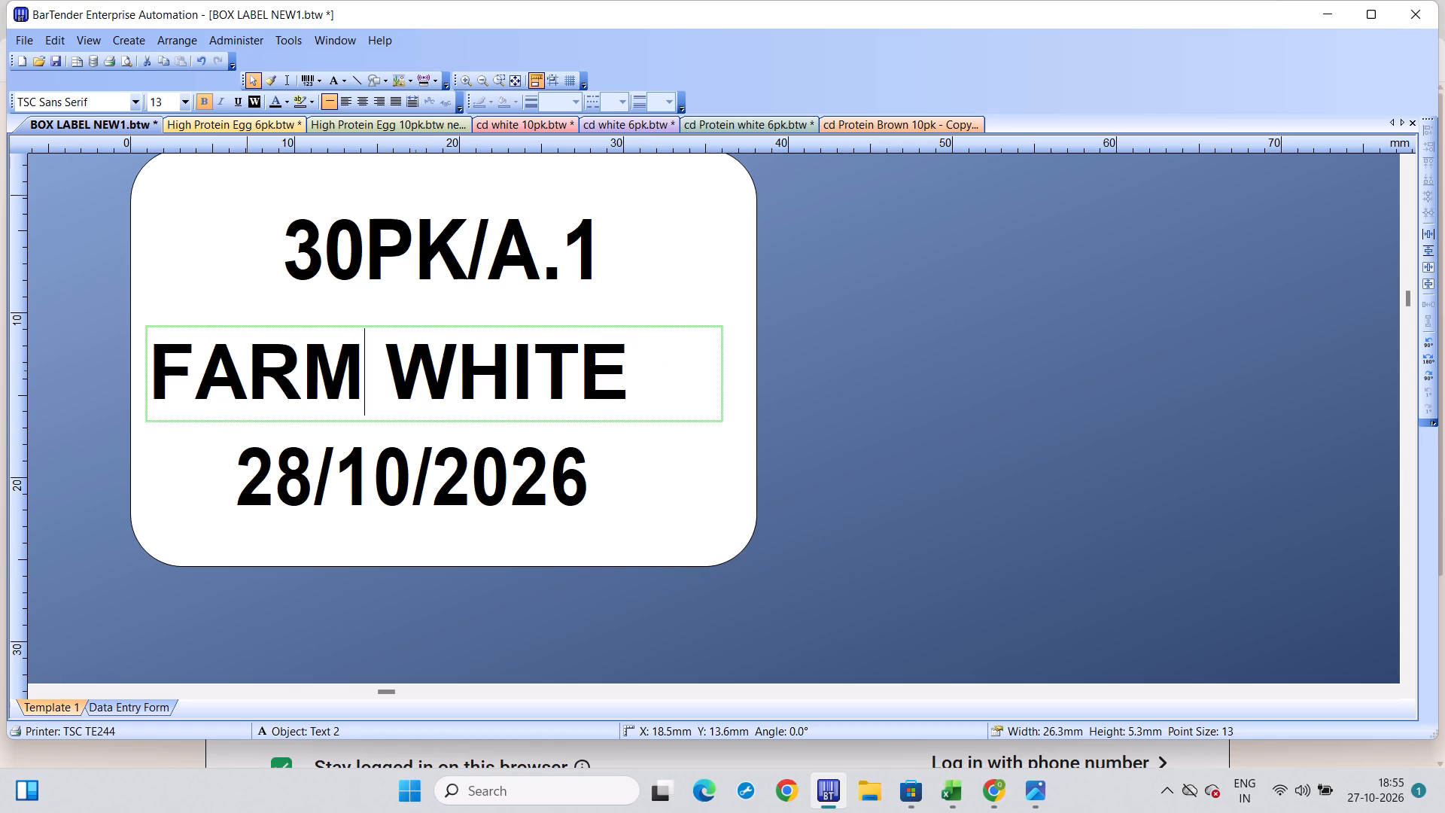
{"action": "key", "text": "BackSpace"}
{"action": "key", "text": "BackSpace"}
{"action": "key", "text": "BackSpace"}
{"action": "key", "text": "BackSpace"}
{"action": "type", "text": "TABK"}
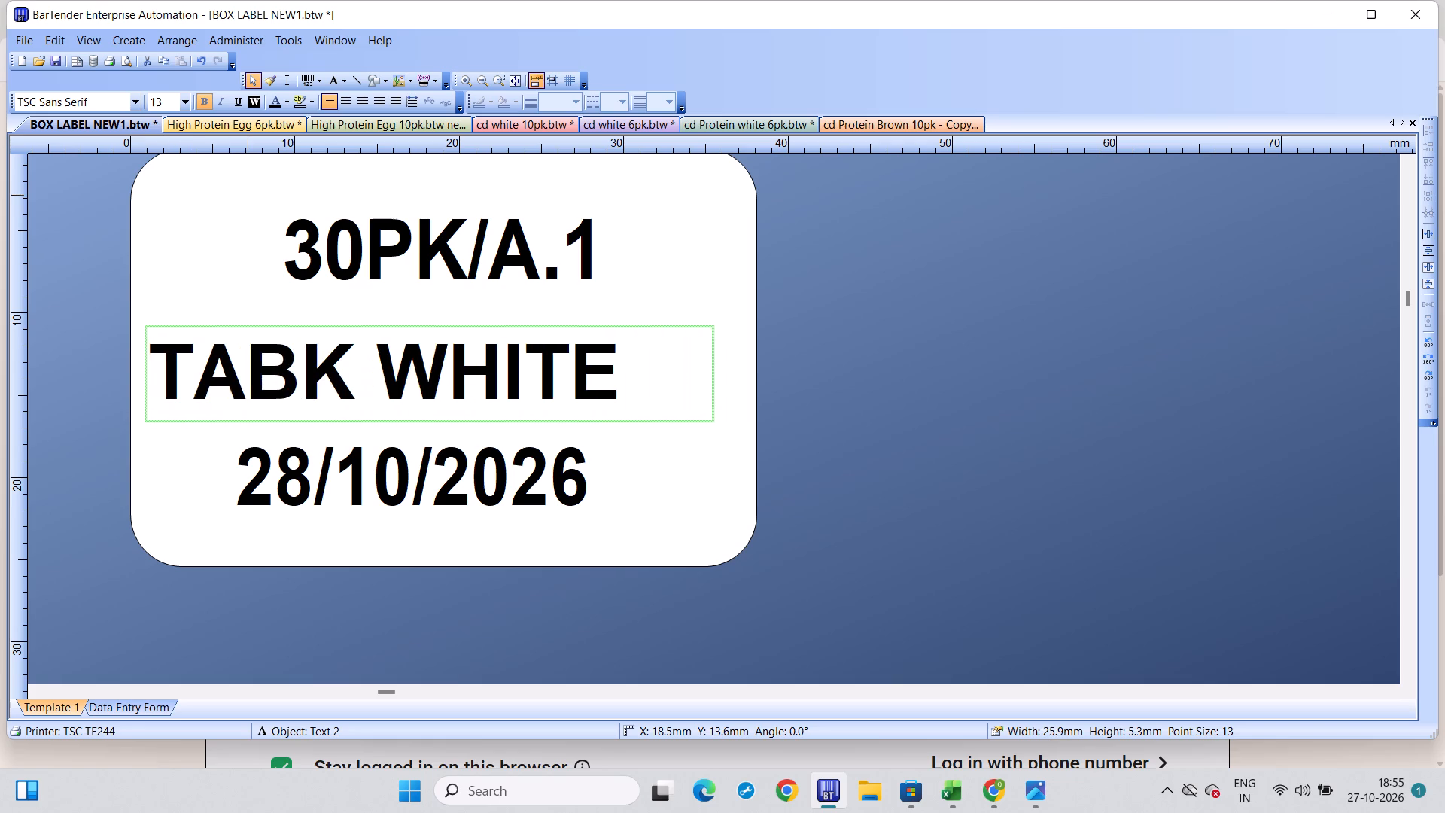
{"action": "key", "text": "BackSpace"}
{"action": "type", "text": "LE"}
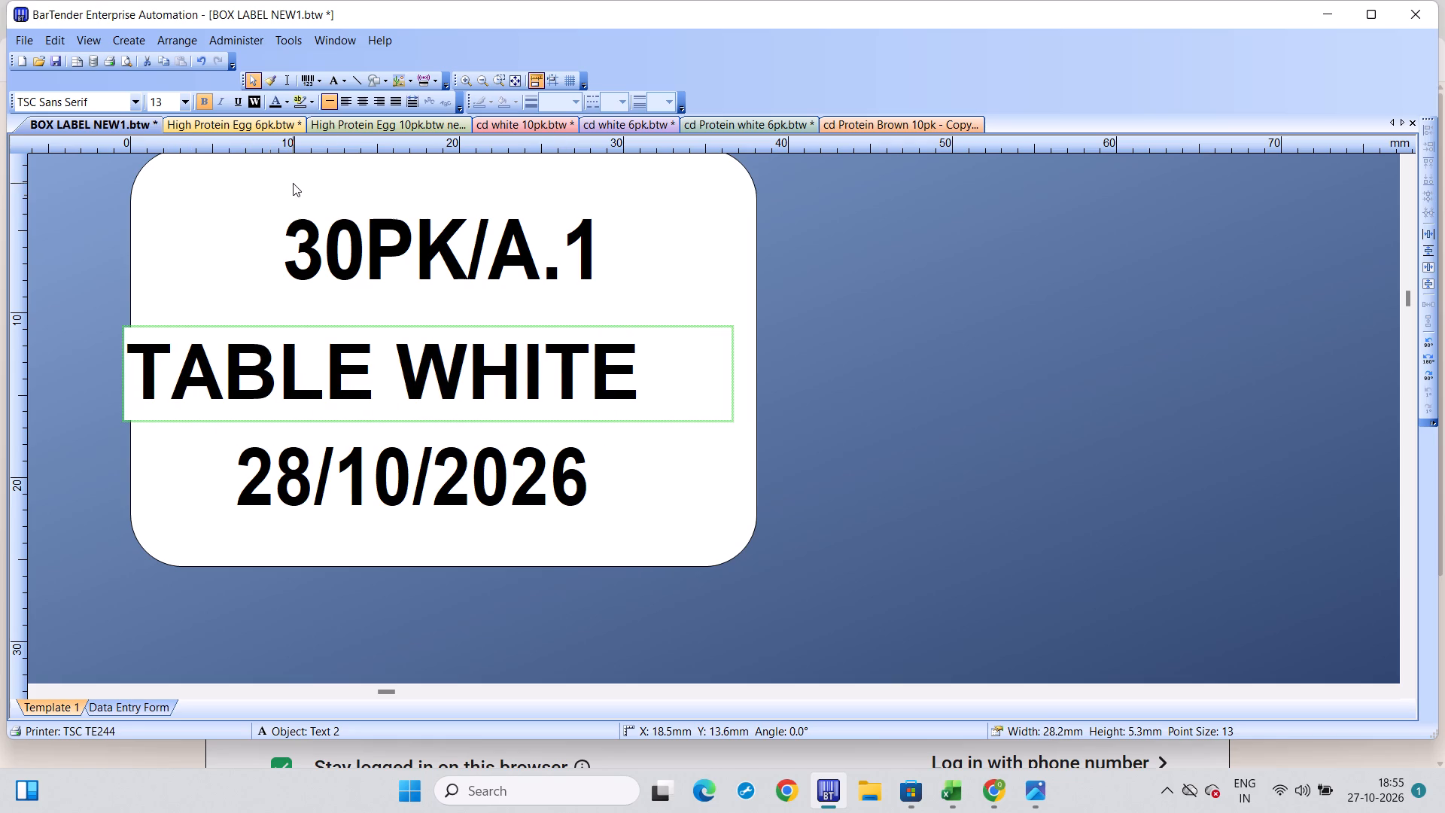
Change the pack-size line on the TABLE WHITE box label to 10PK/A.1.
{"action": "left_click", "coordinate": [361, 235]}
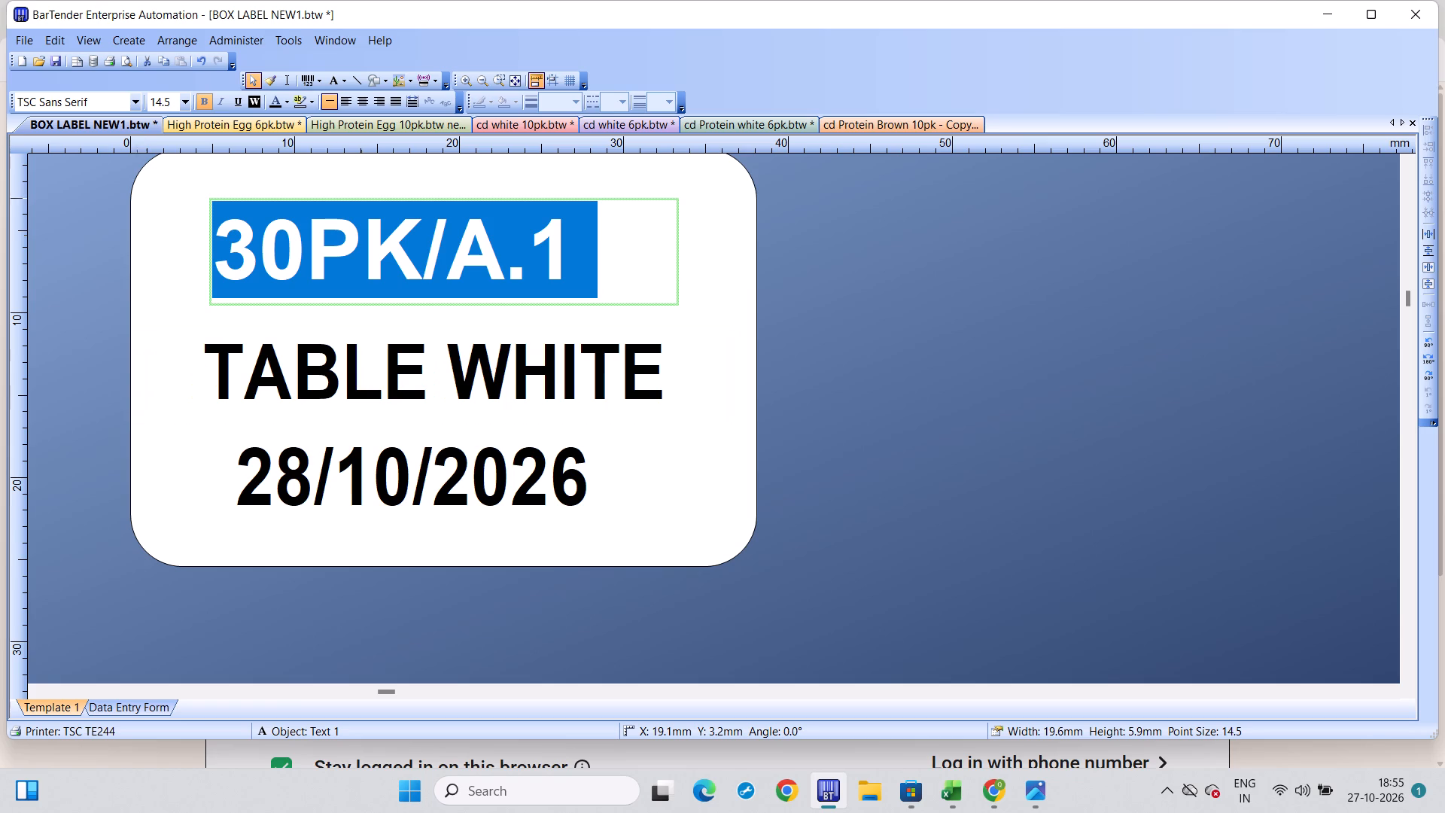
{"action": "left_click", "coordinate": [308, 249]}
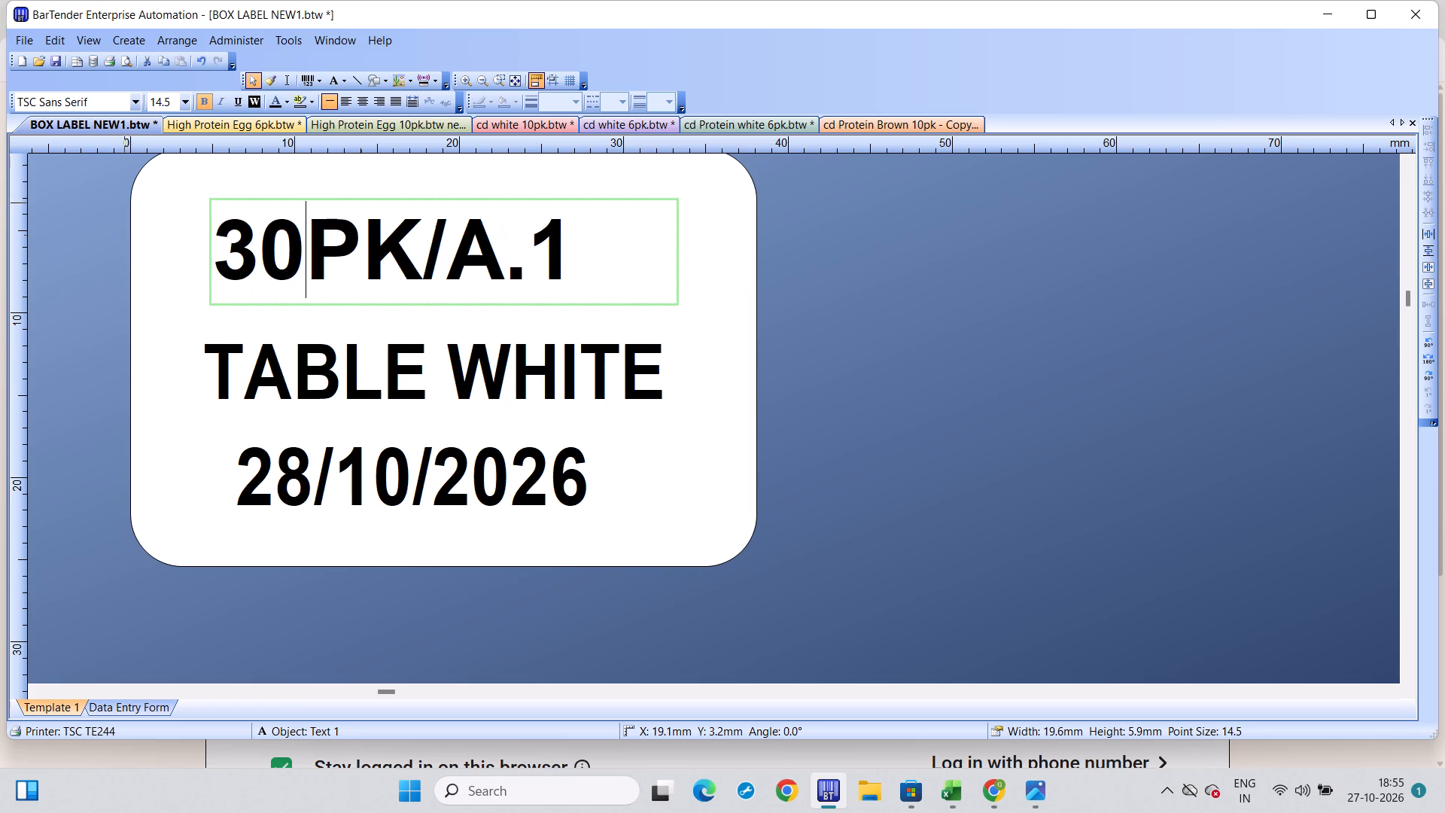
{"action": "key", "text": "BackSpace"}
{"action": "key", "text": "BackSpace"}
{"action": "type", "text": "10"}
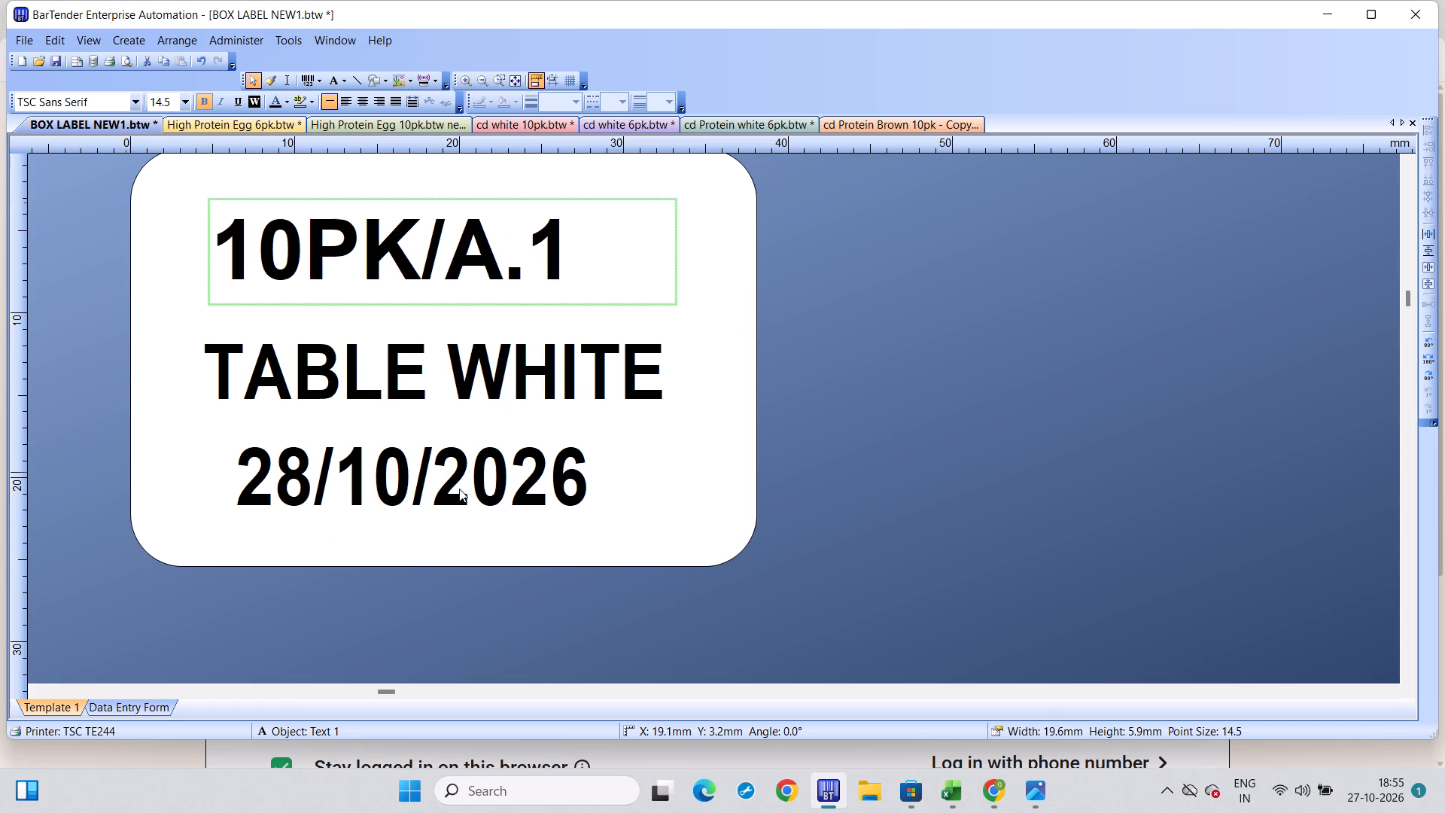
Change the date line on the TABLE WHITE 10PK/A.1 box label to 29/10/2026.
{"action": "left_click", "coordinate": [308, 470]}
{"action": "left_click", "coordinate": [245, 477]}
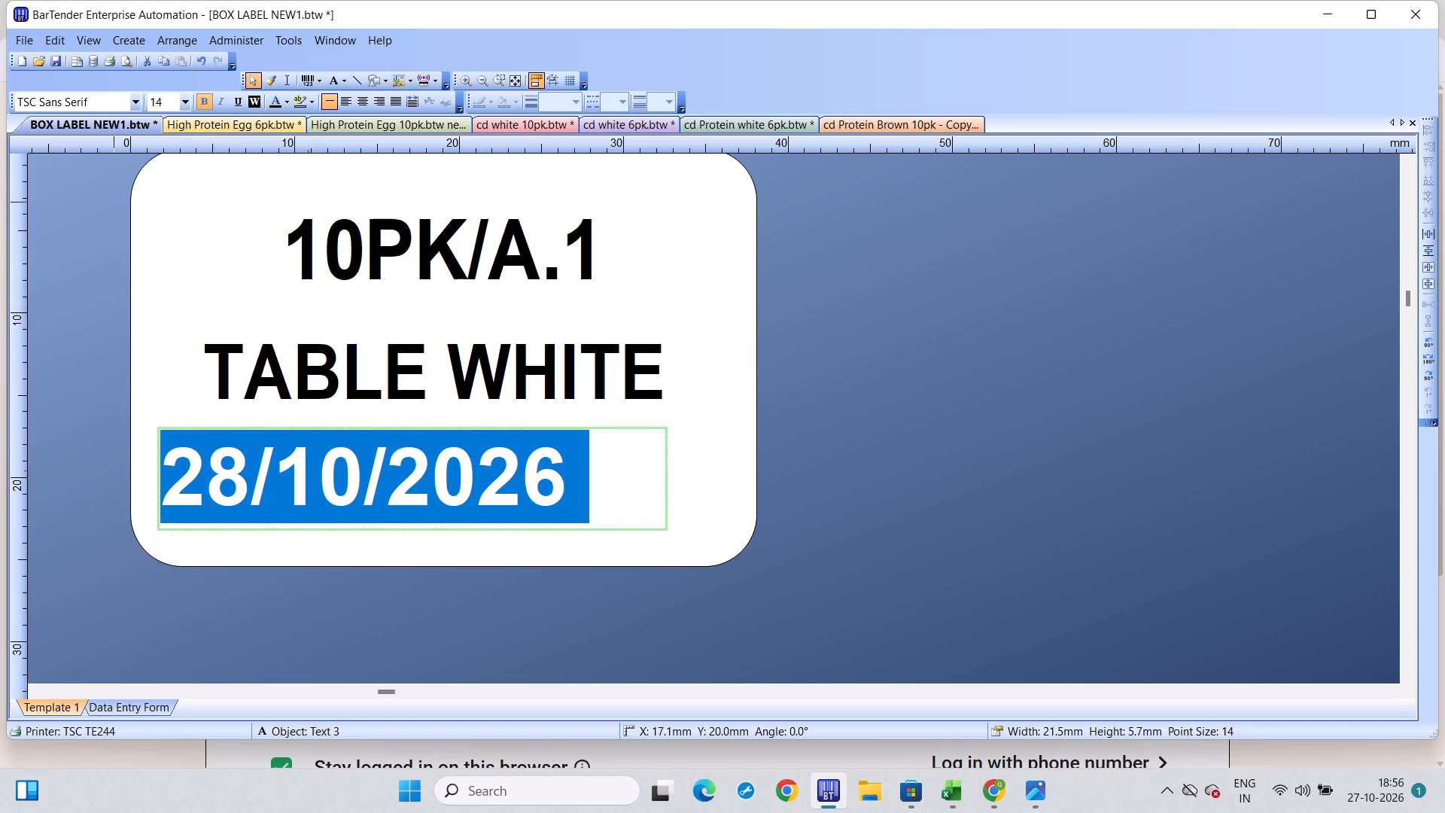
{"action": "key", "text": "BackSpace"}
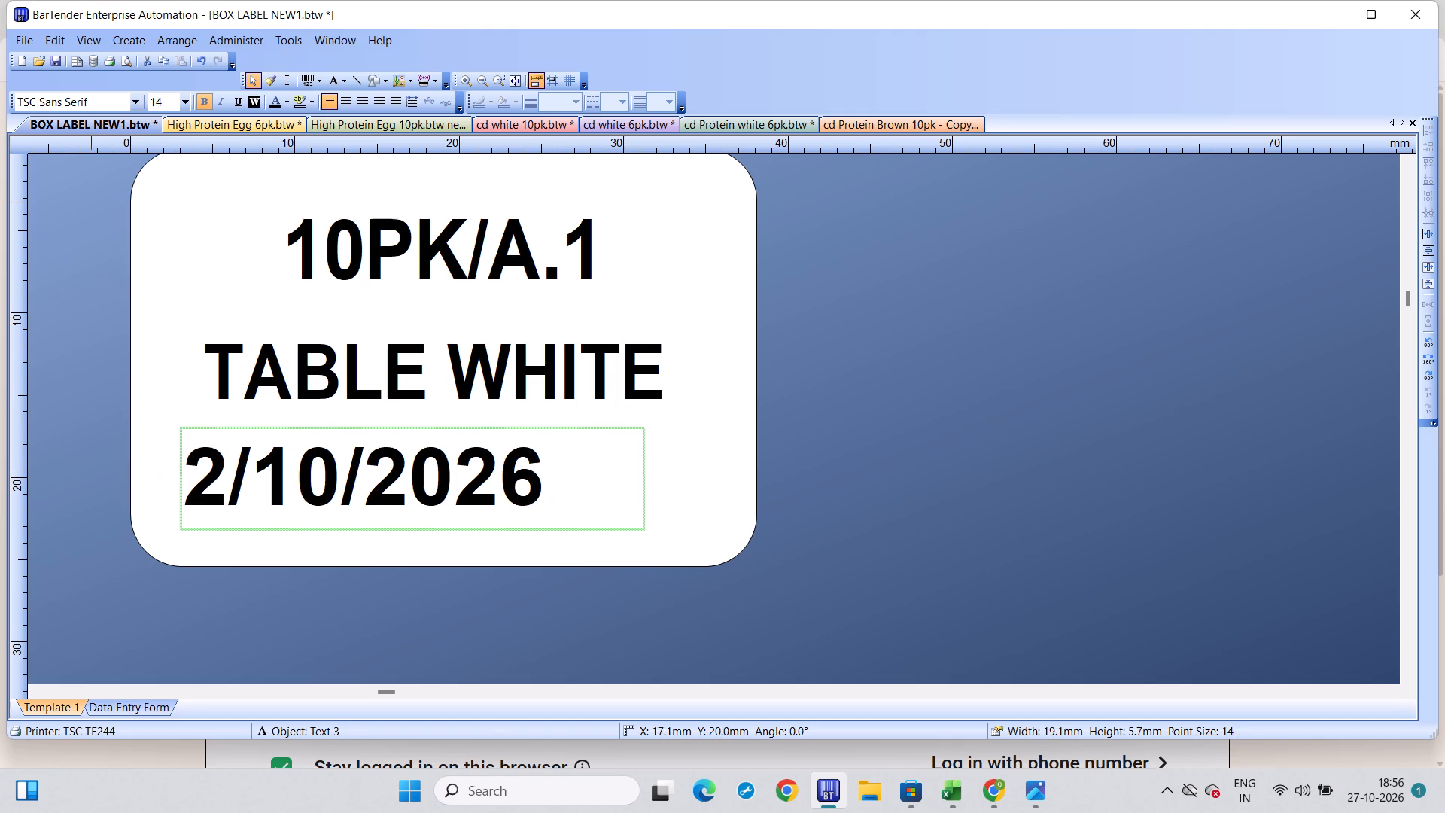
{"action": "key", "text": "9"}
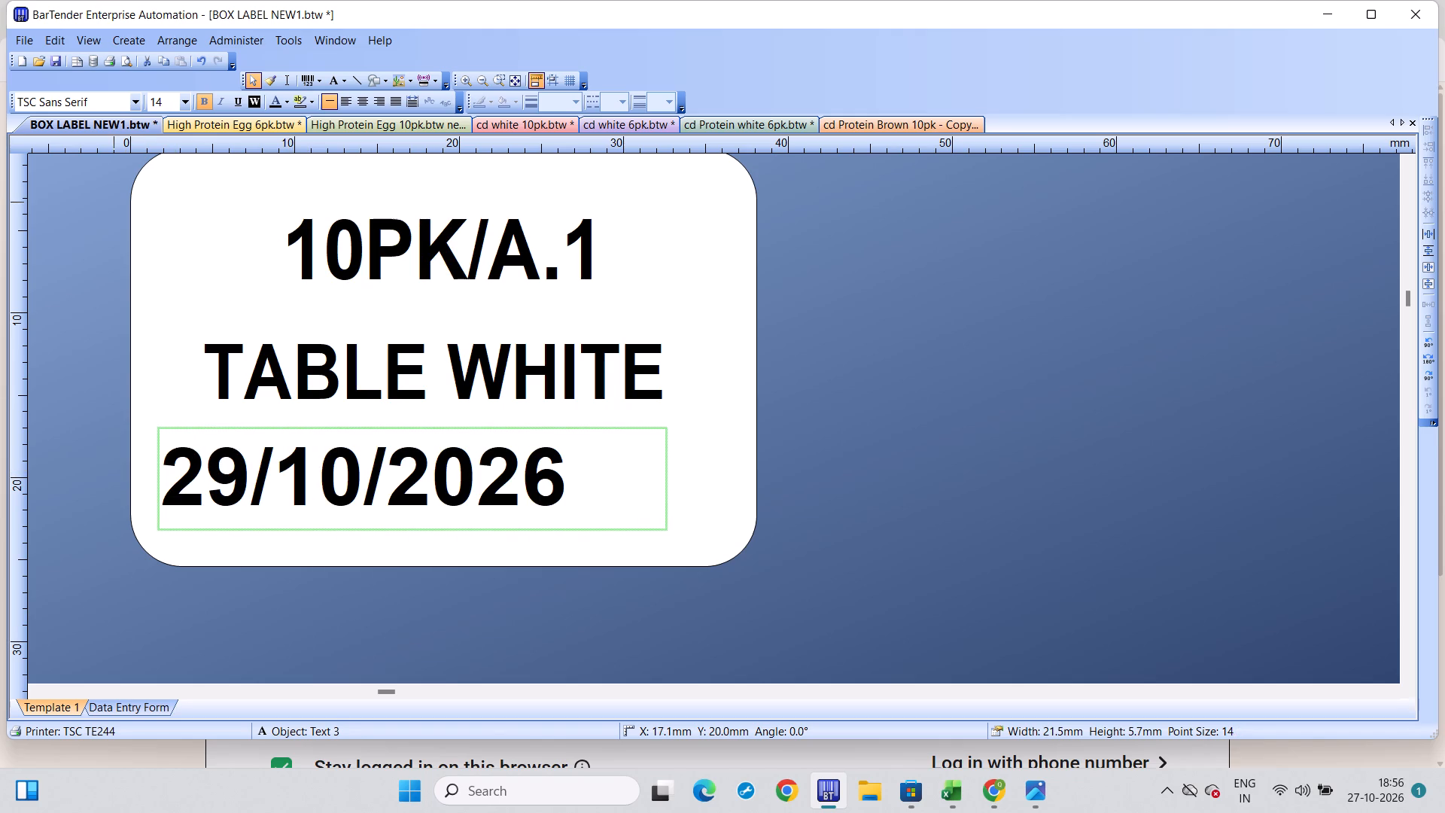
Print 6 copies of the TABLE WHITE 10PK/A.1 box label on the TSC TE244.
{"action": "key", "text": "ctrl+p"}
{"action": "left_click", "coordinate": [692, 373]}
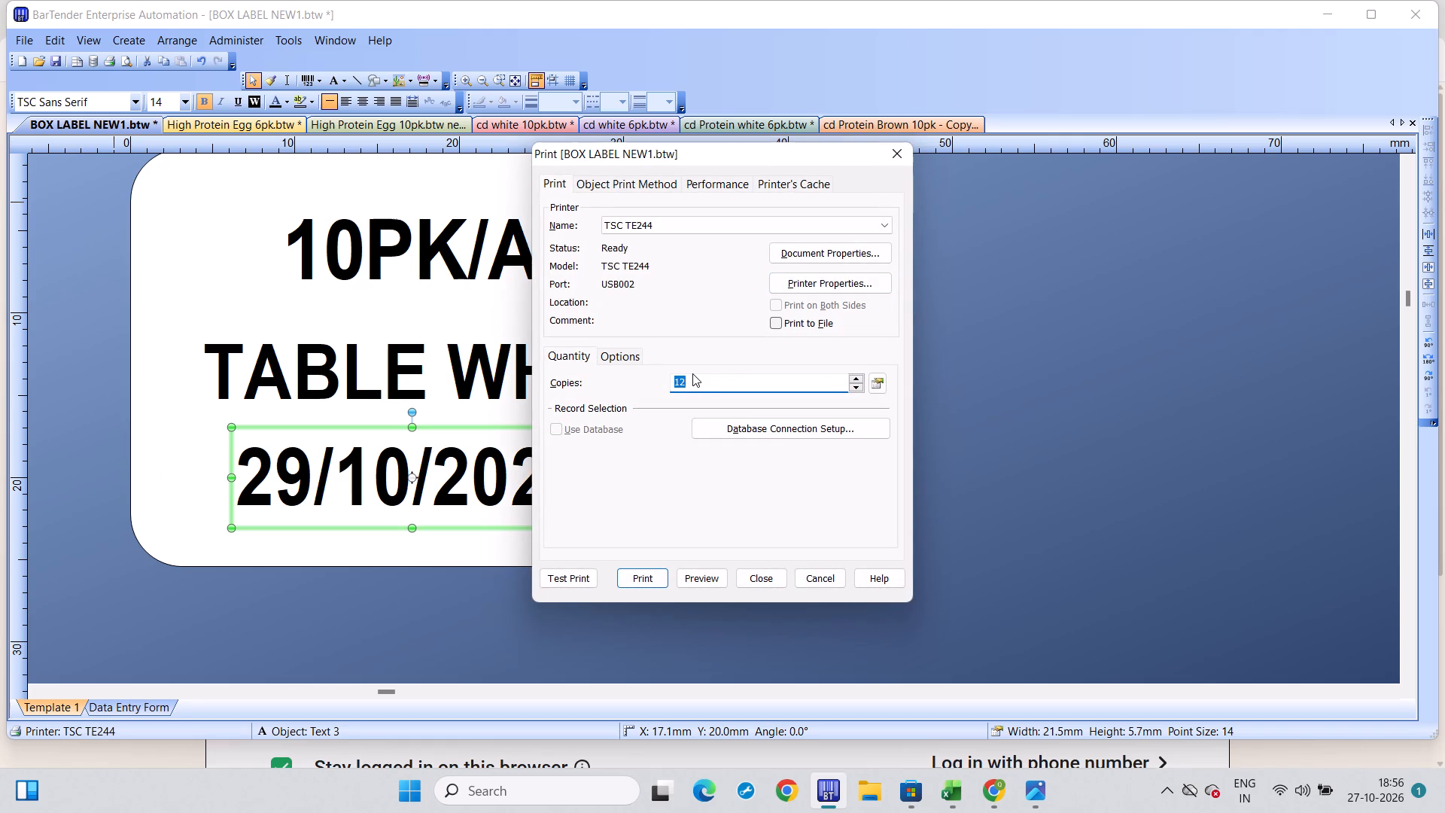
{"action": "left_click", "coordinate": [692, 383]}
{"action": "key", "text": "BackSpace"}
{"action": "key", "text": "BackSpace"}
{"action": "key", "text": "6"}
{"action": "left_click", "coordinate": [642, 569]}
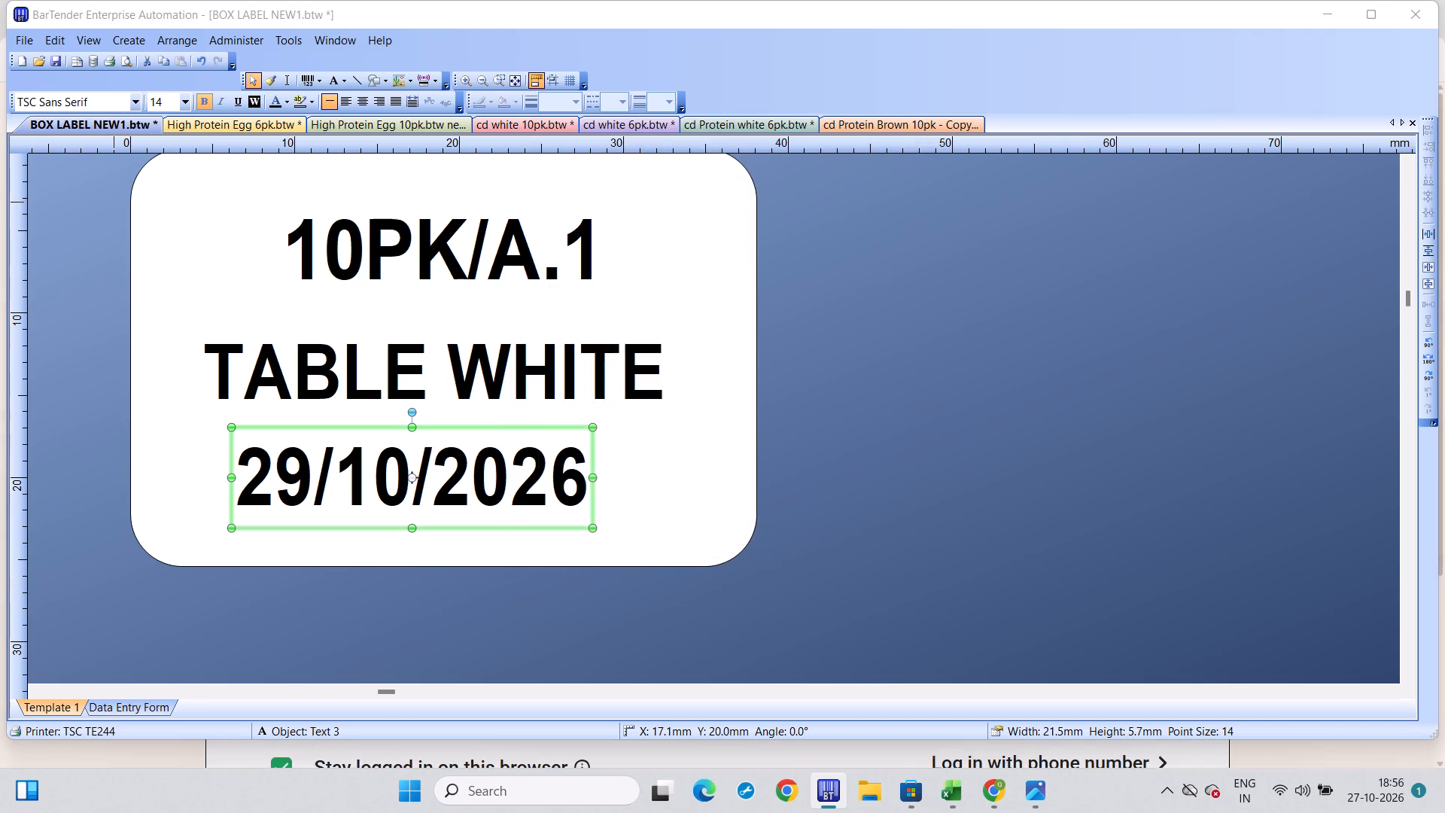
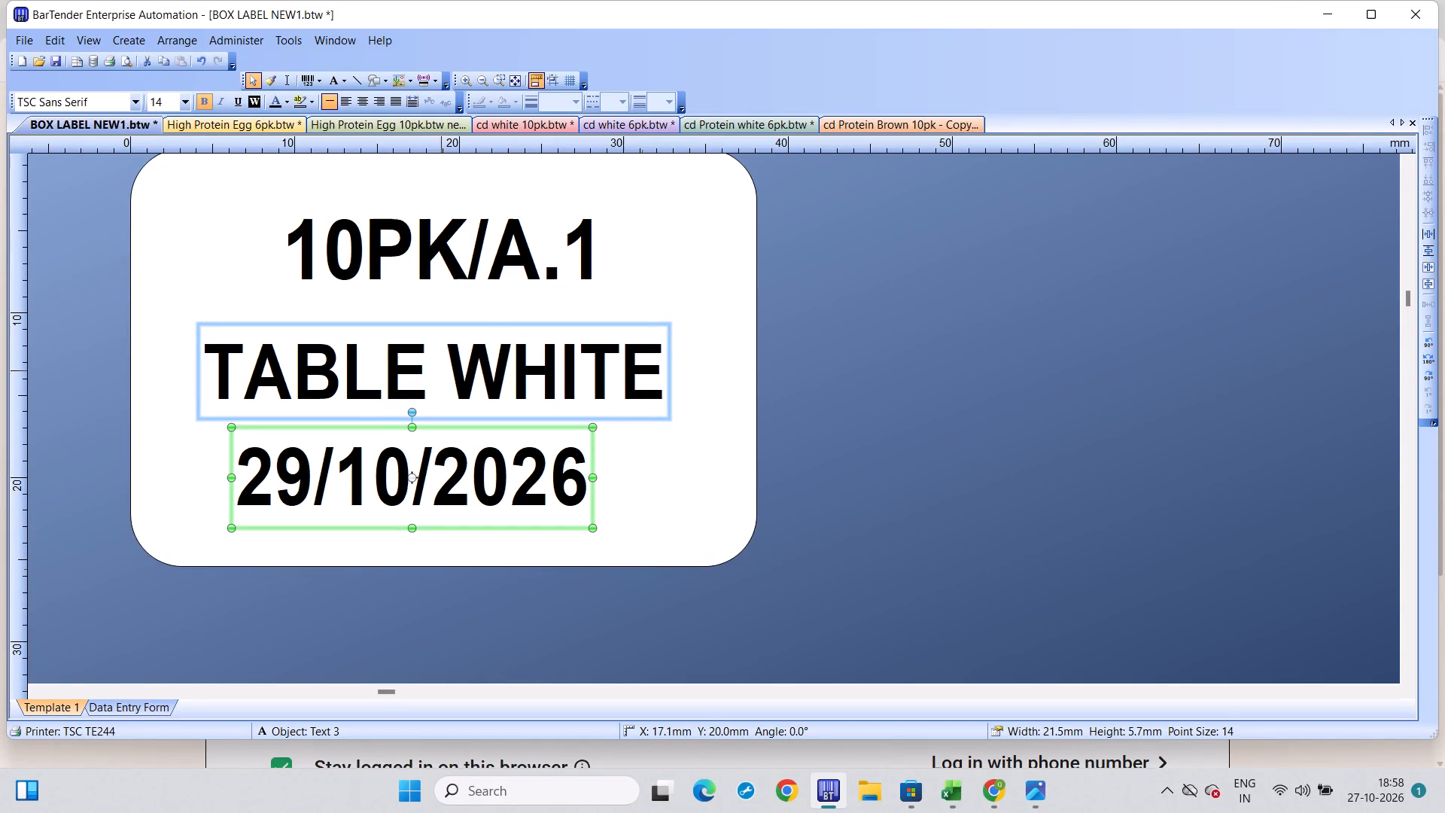
Change the product name line on the TABLE WHITE box label to FARM WHITE.
{"action": "left_click", "coordinate": [427, 374]}
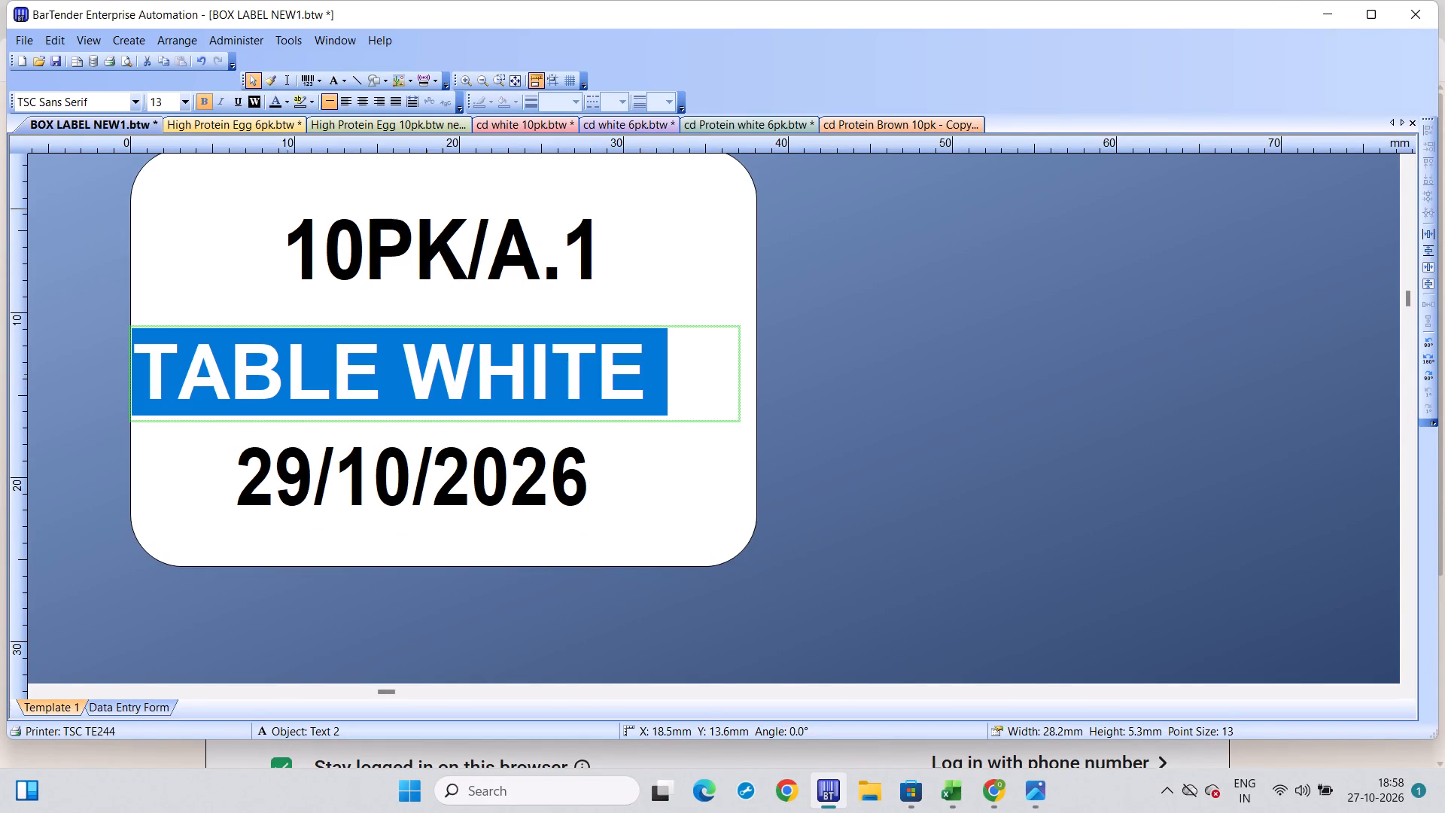
{"action": "left_click", "coordinate": [390, 383]}
{"action": "key", "text": "BackSpace"}
{"action": "key", "text": "BackSpace"}
{"action": "key", "text": "BackSpace"}
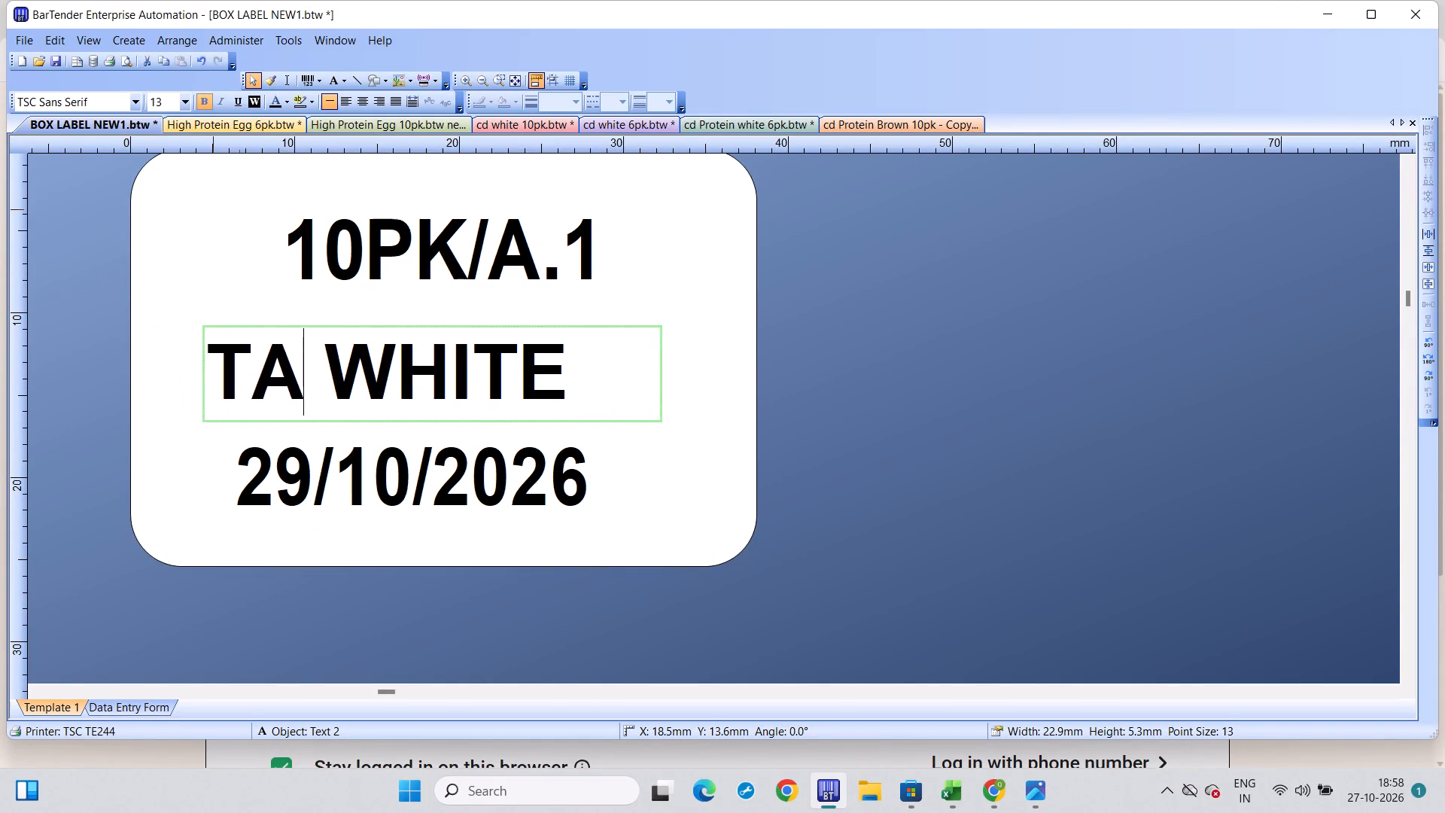
{"action": "key", "text": "BackSpace"}
{"action": "key", "text": "BackSpace"}
{"action": "type", "text": "FARM"}
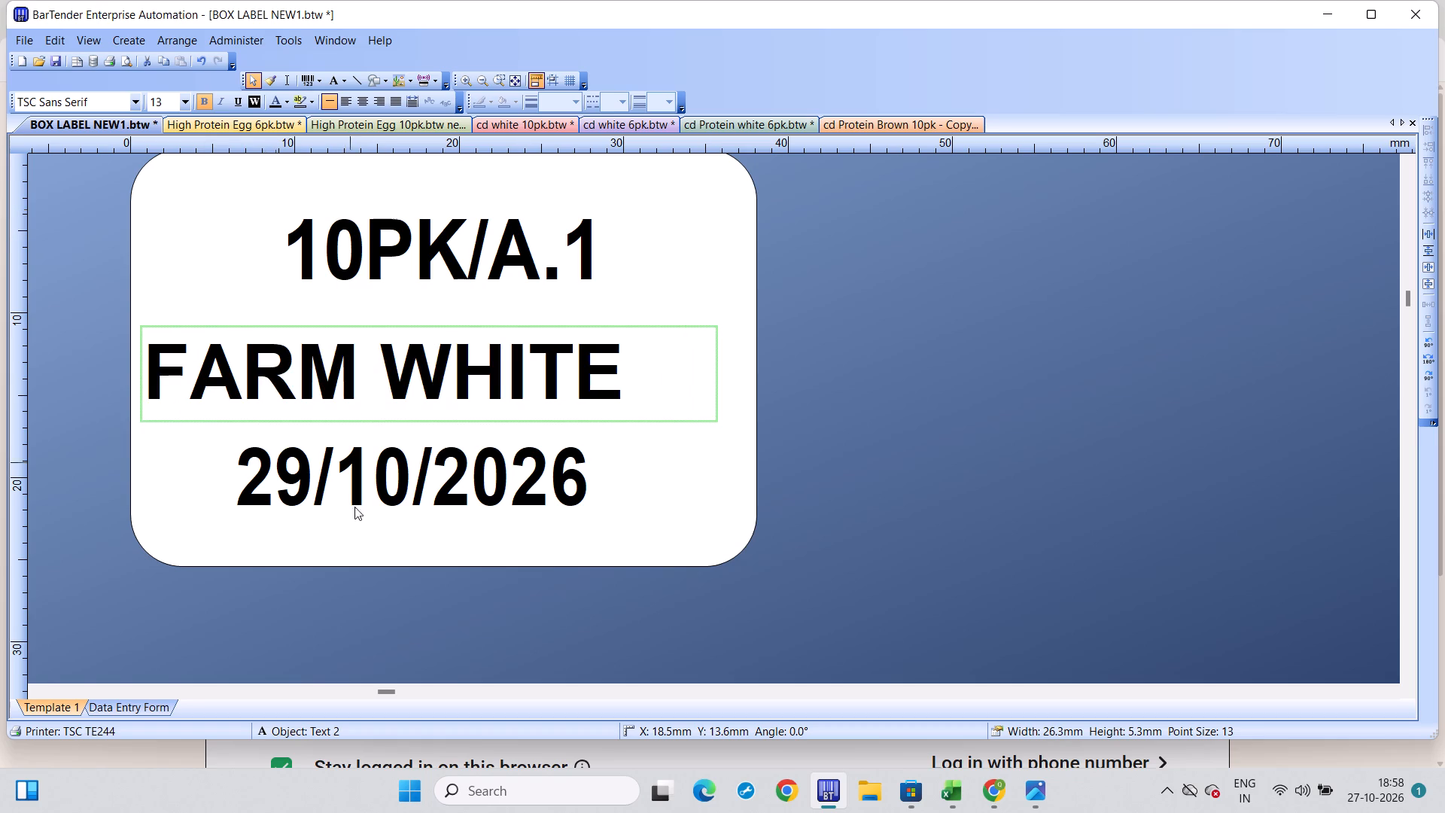
Open the date line on the FARM WHITE 10PK/A.1 box label for editing.
{"action": "left_click_drag", "start_coordinate": [310, 470], "coordinate": [257, 475]}
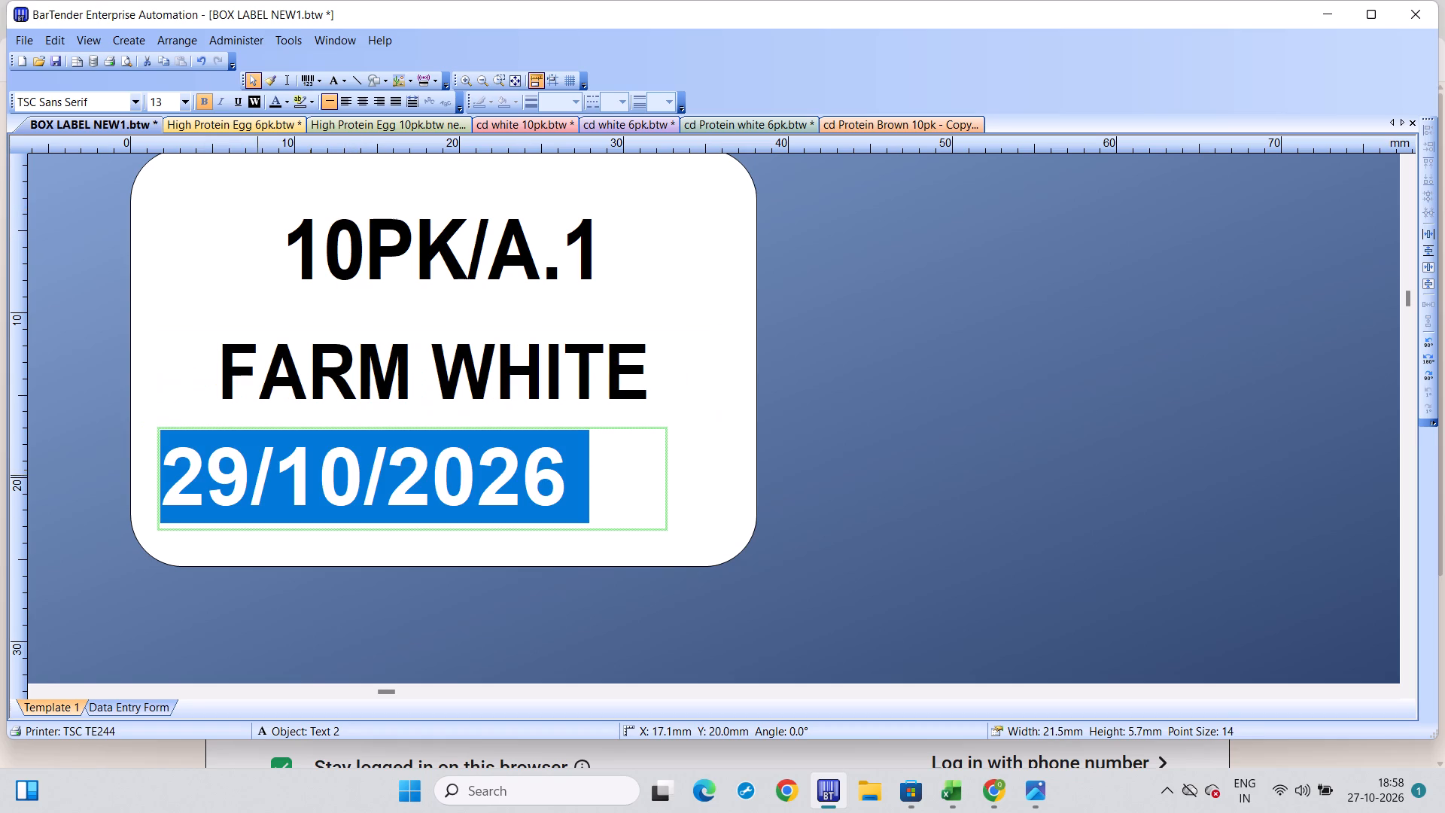
{"action": "left_click_drag", "start_coordinate": [257, 475], "coordinate": [253, 476]}
{"action": "left_click", "coordinate": [253, 476]}
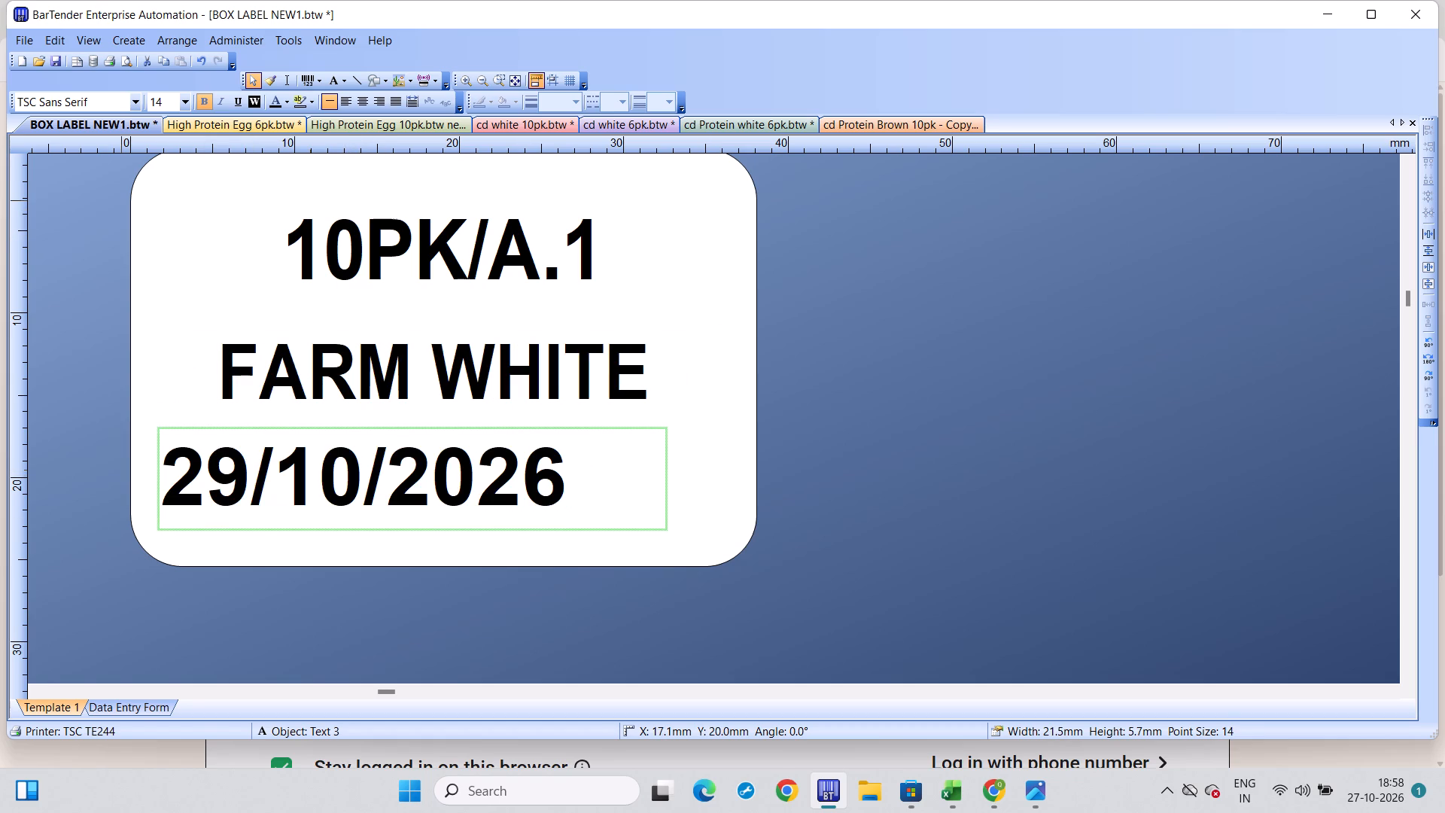
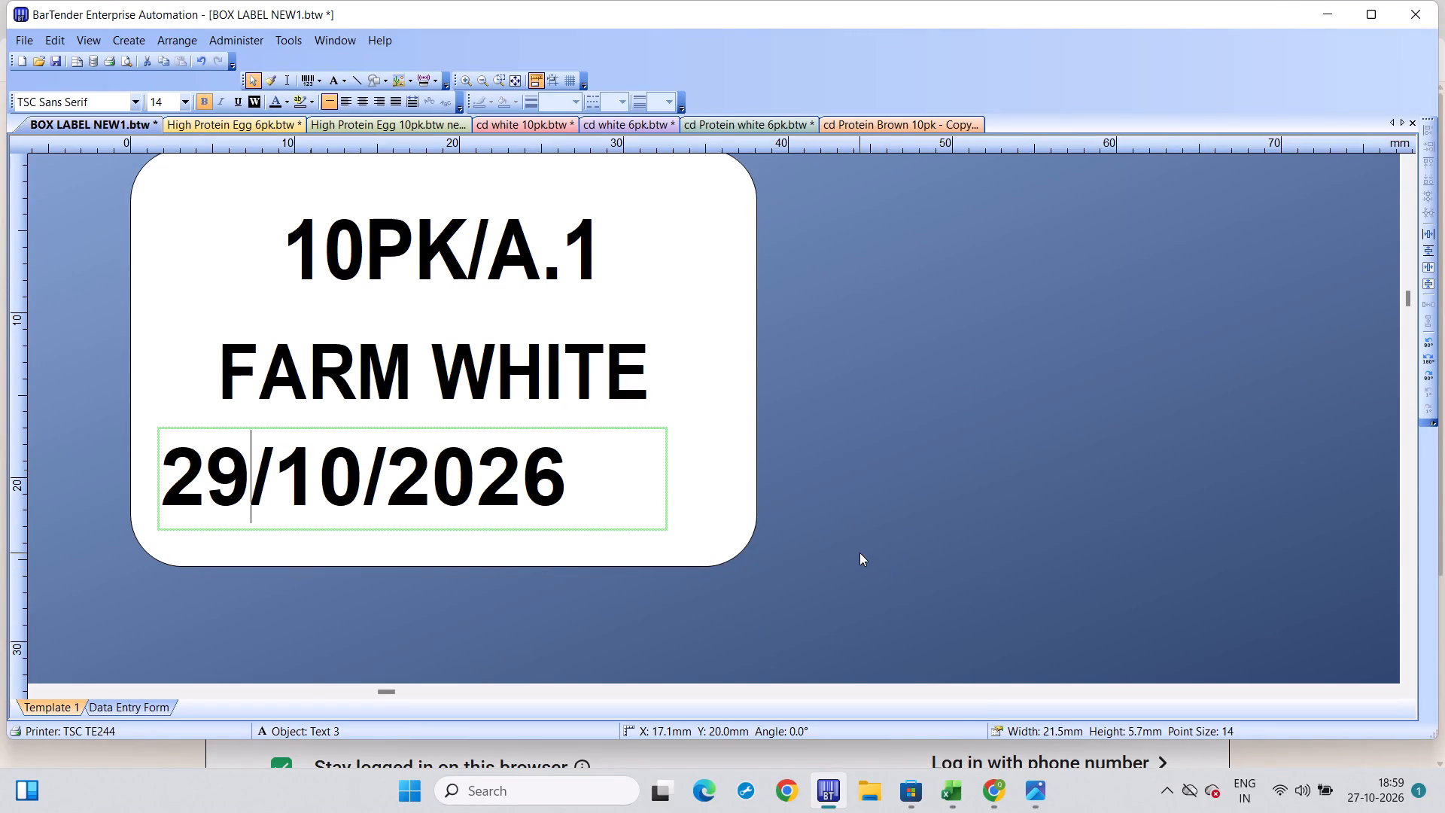
Print 10 copies of the 10PK/A.1 FARM WHITE box label dated 29/10/2026 on the TSC TE244.
{"action": "key", "text": "ctrl+p"}
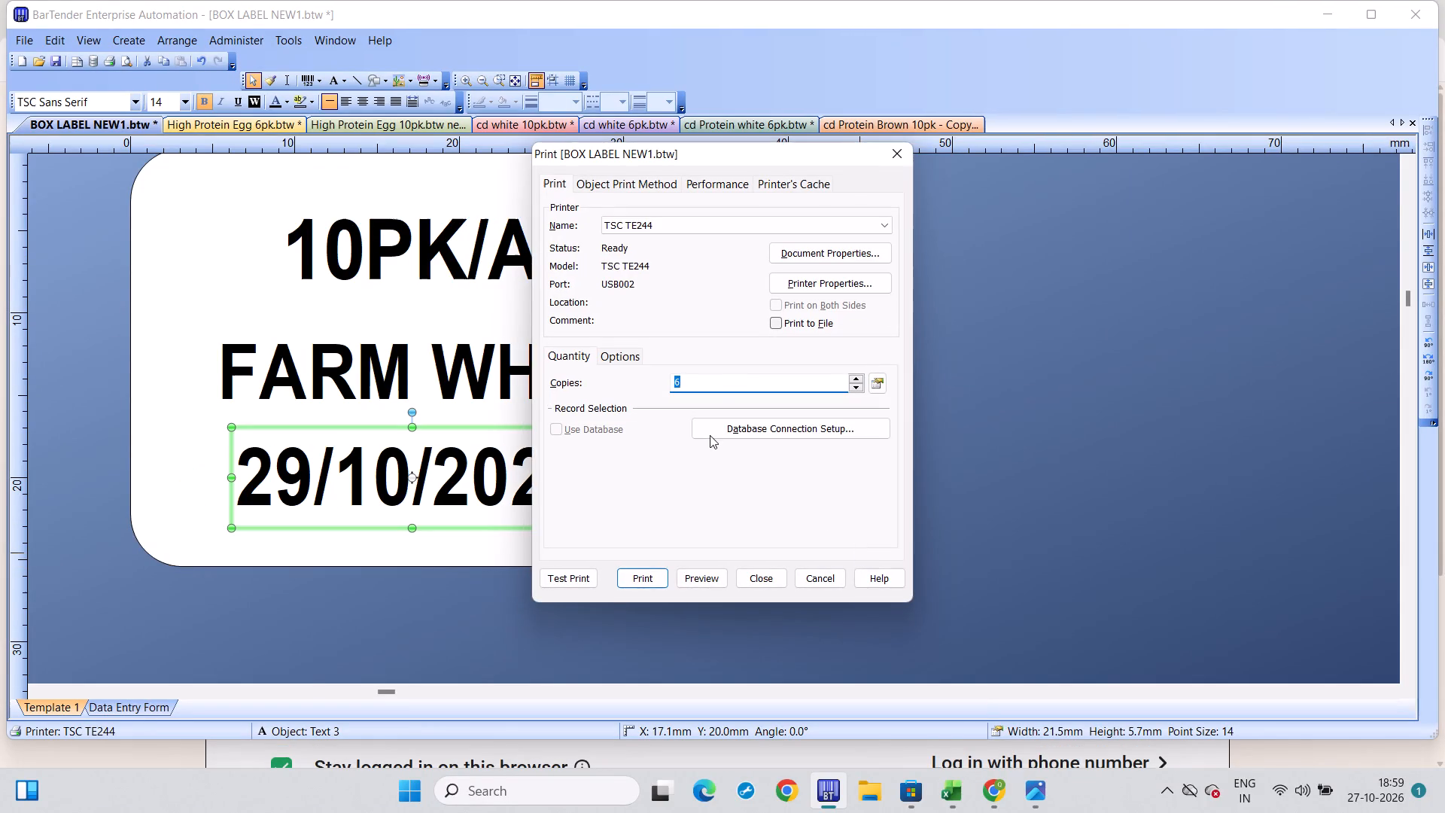
{"action": "left_click", "coordinate": [706, 391]}
{"action": "left_click", "coordinate": [701, 376]}
{"action": "key", "text": "BackSpace"}
{"action": "type", "text": "10"}
{"action": "left_click", "coordinate": [638, 577]}
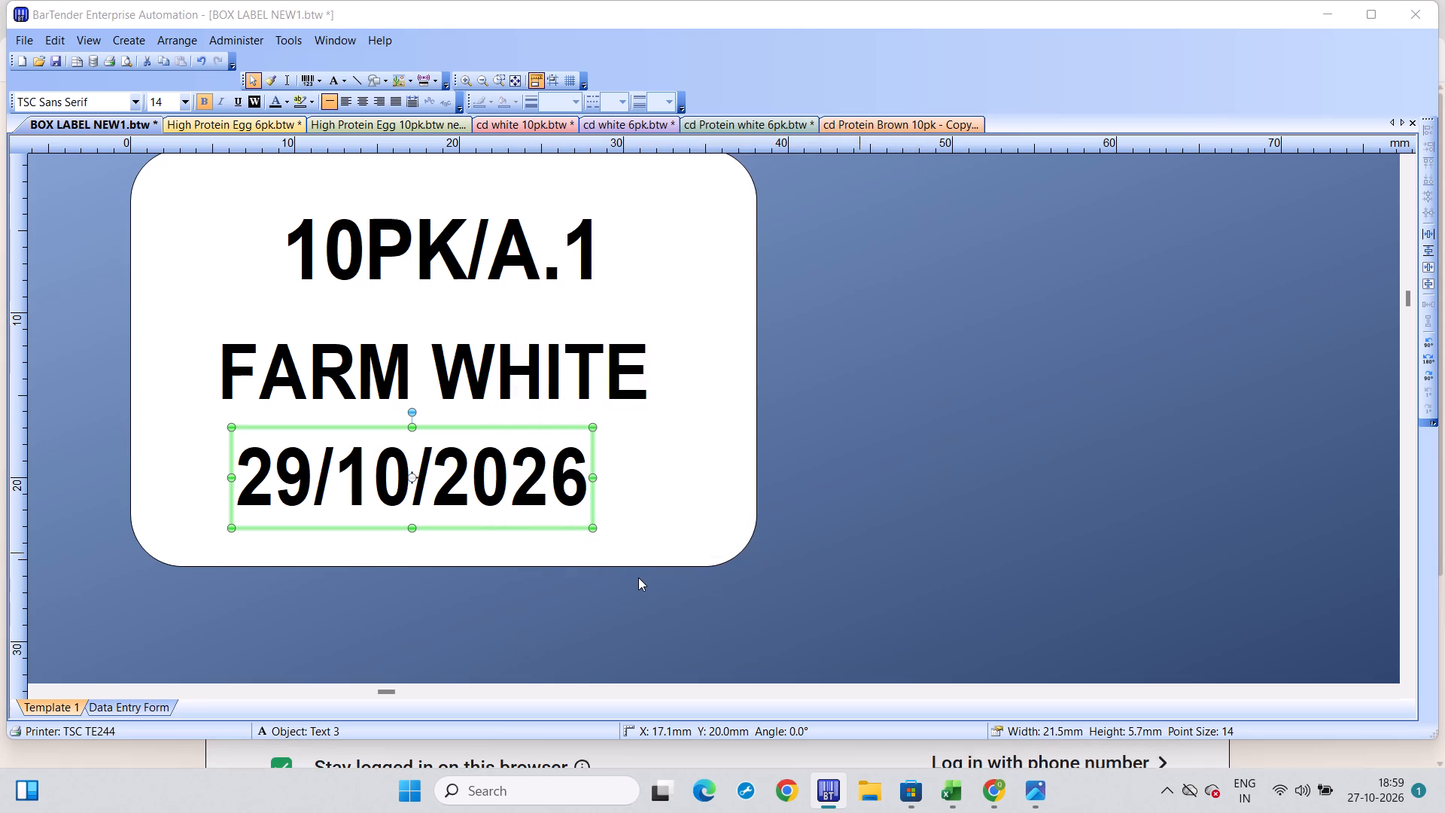
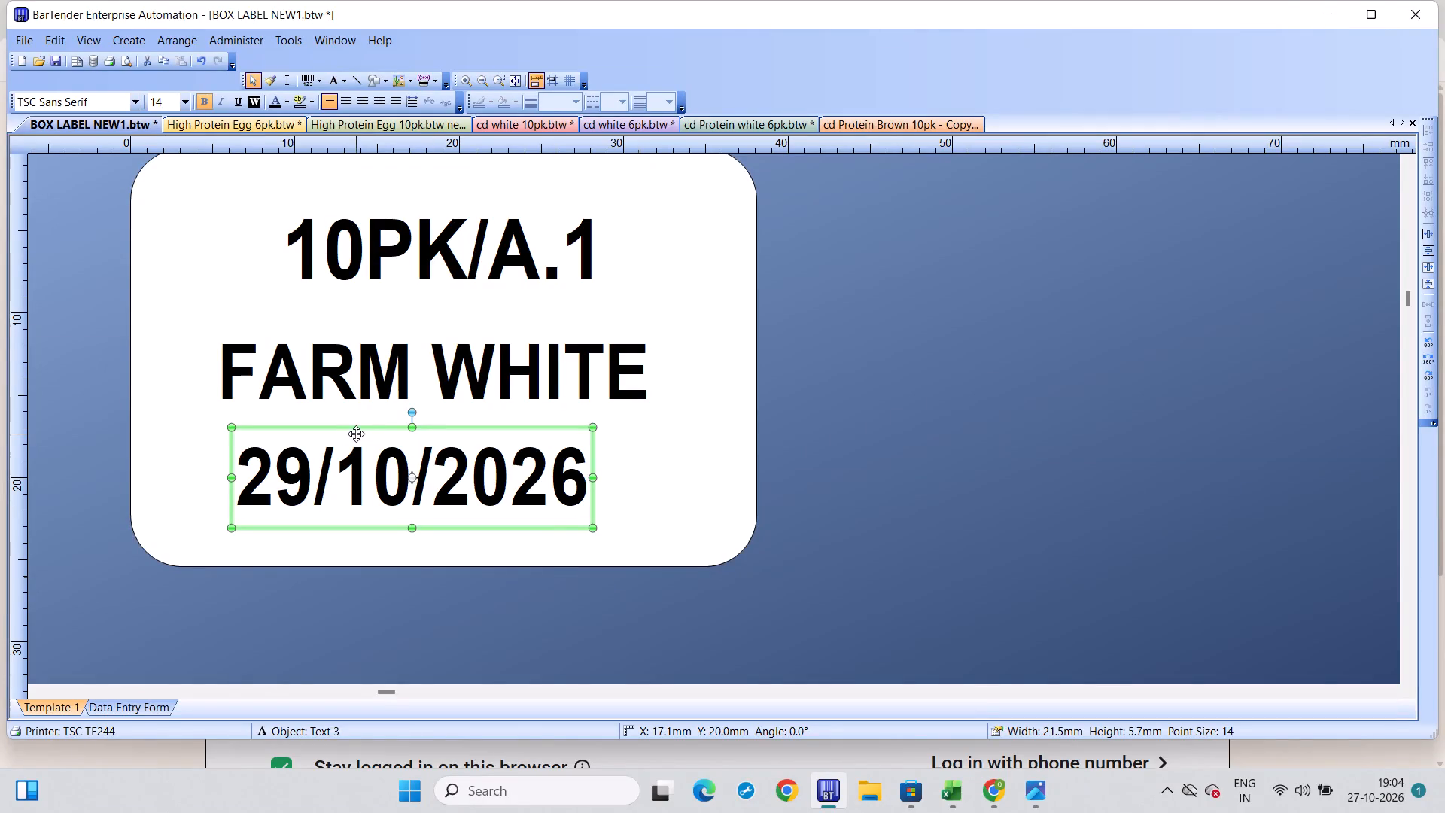
Change the date on the 10PK/A.1 FARM WHITE box label to 28/10/2026.
{"action": "left_click", "coordinate": [310, 466]}
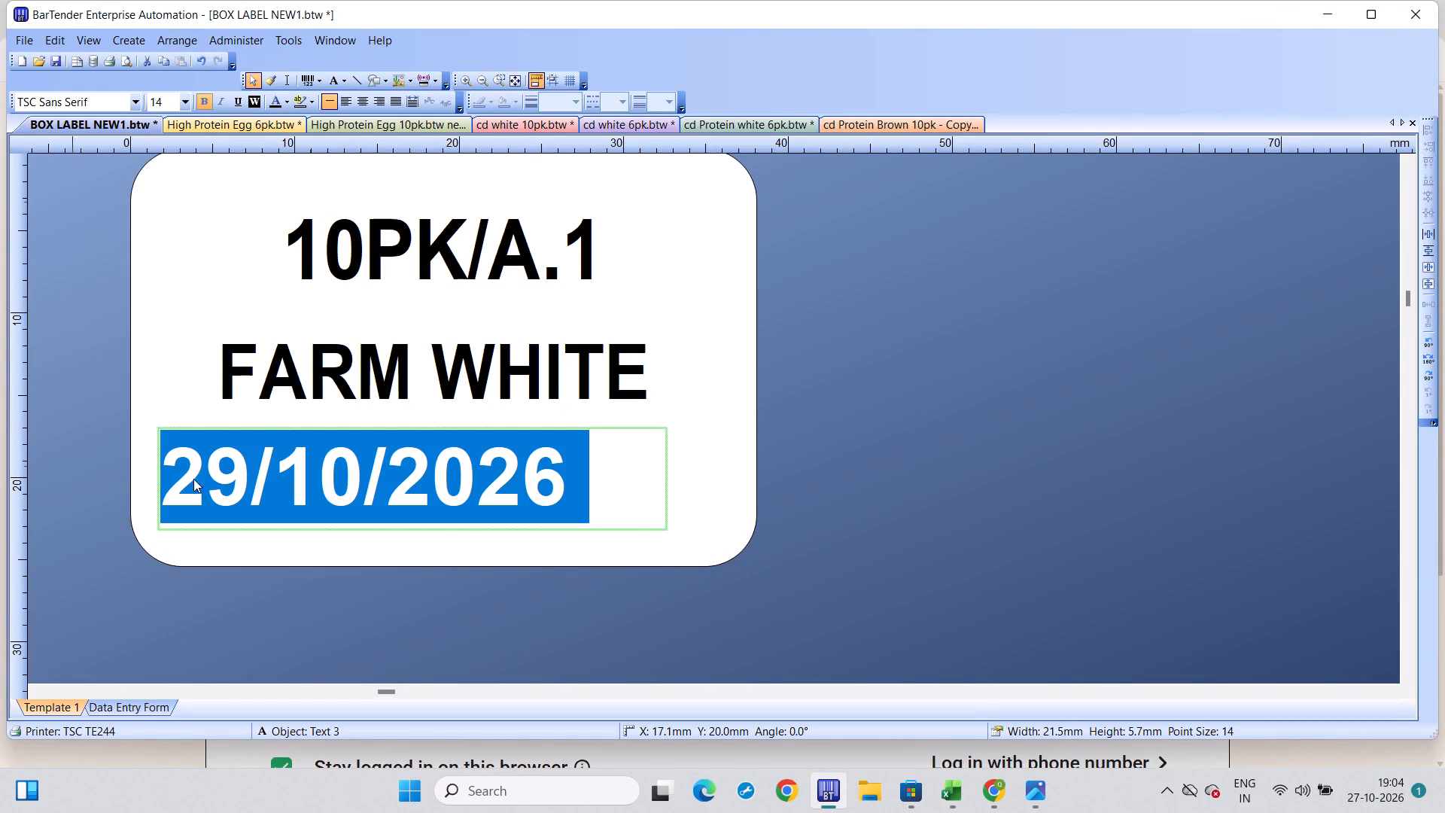
{"action": "left_click", "coordinate": [242, 452]}
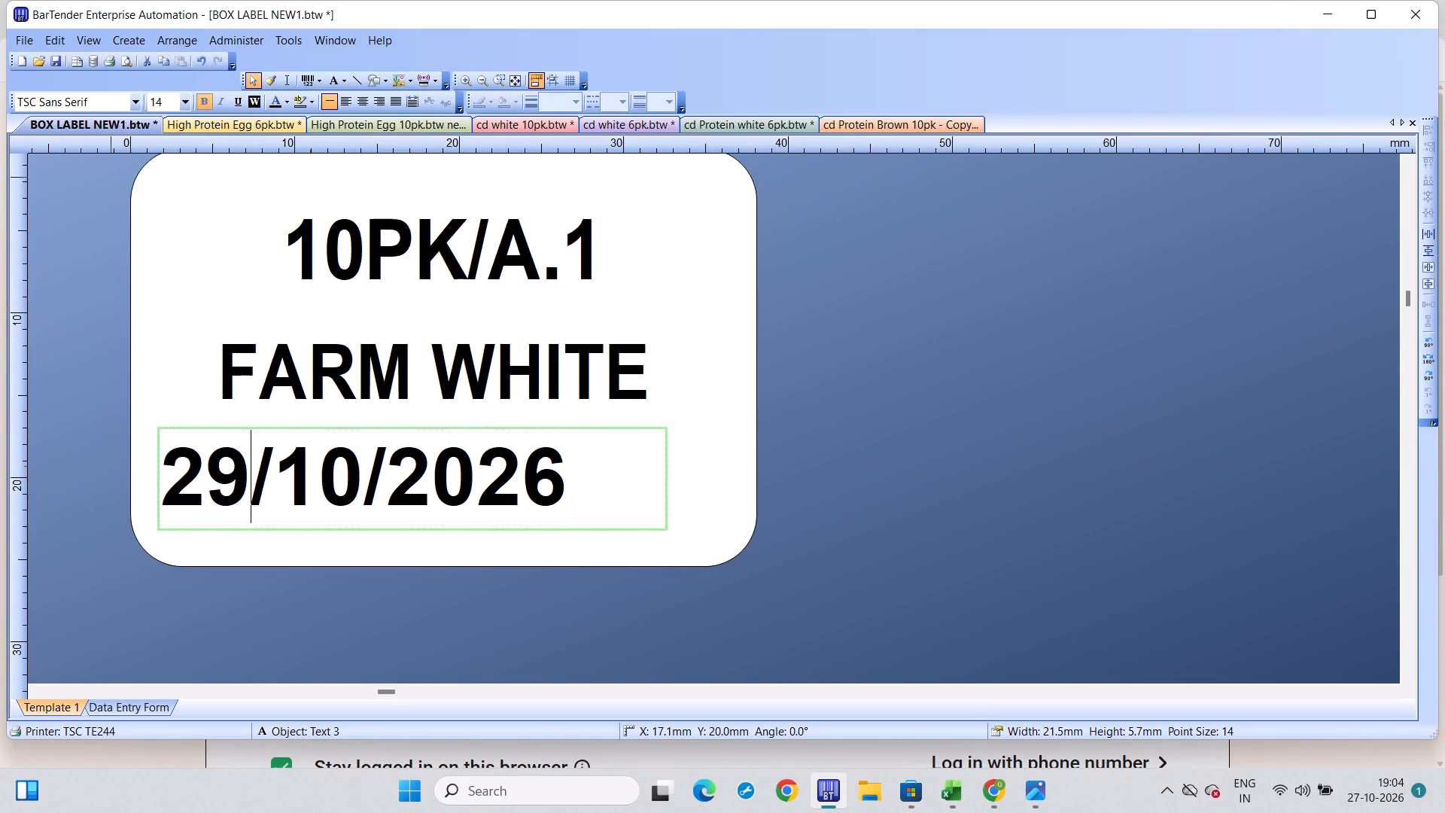
{"action": "key", "text": "BackSpace"}
{"action": "key", "text": "8"}
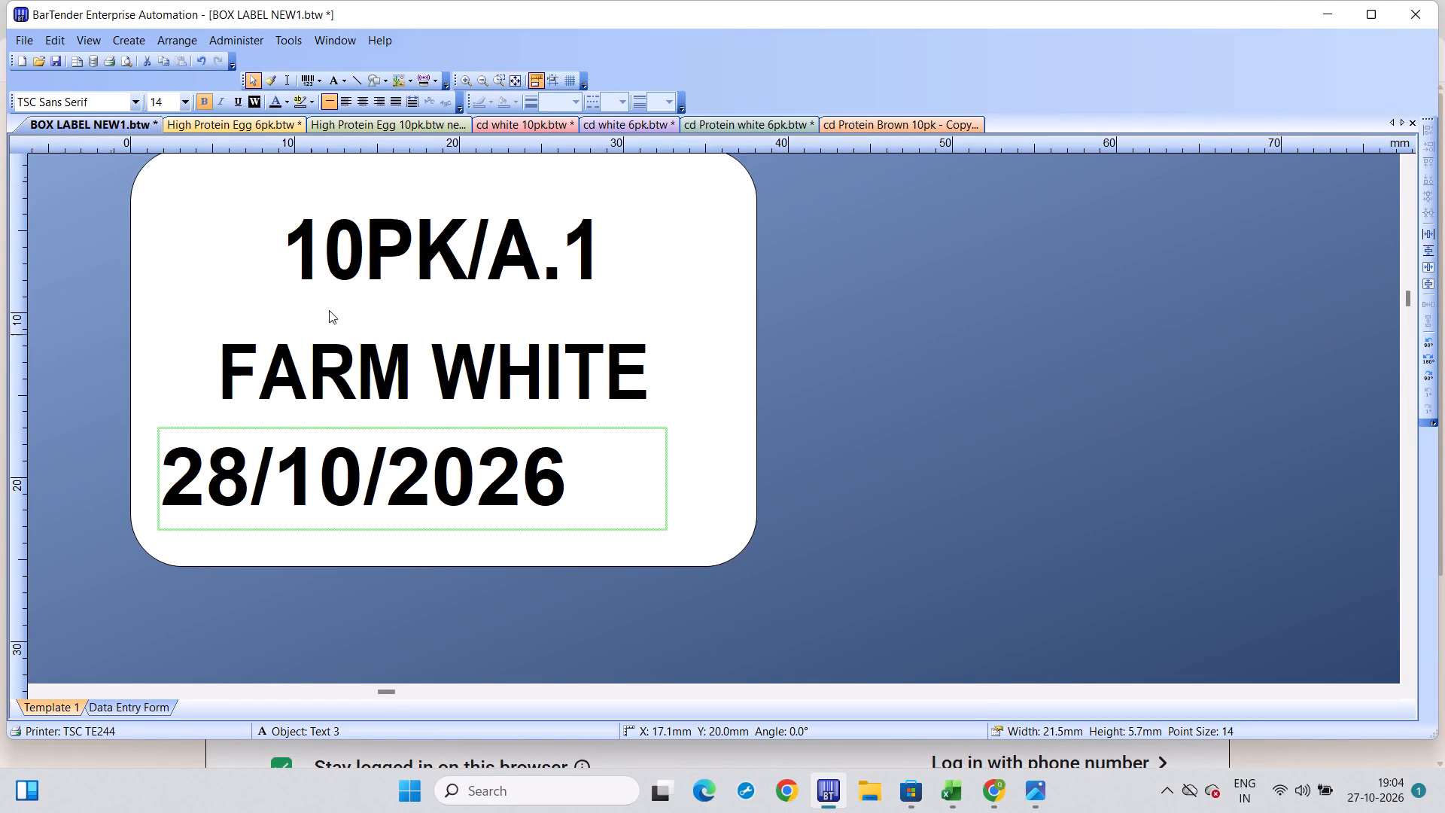
Print 10 copies of the 10PK/A.1 FARM WHITE box label dated 28/10/2026 on the TSC TE244.
{"action": "key", "text": "ctrl+p"}
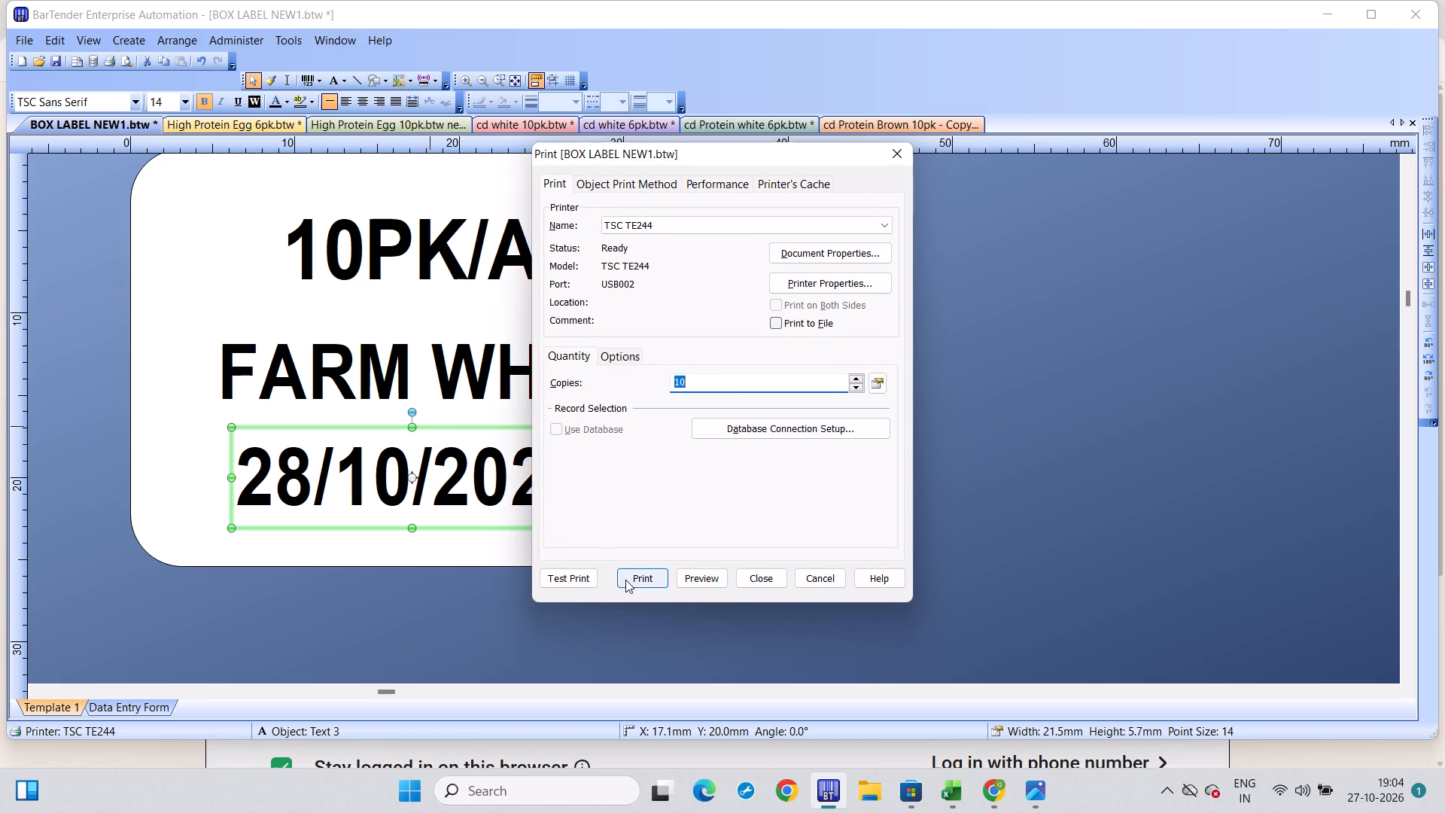
{"action": "left_click", "coordinate": [625, 580]}
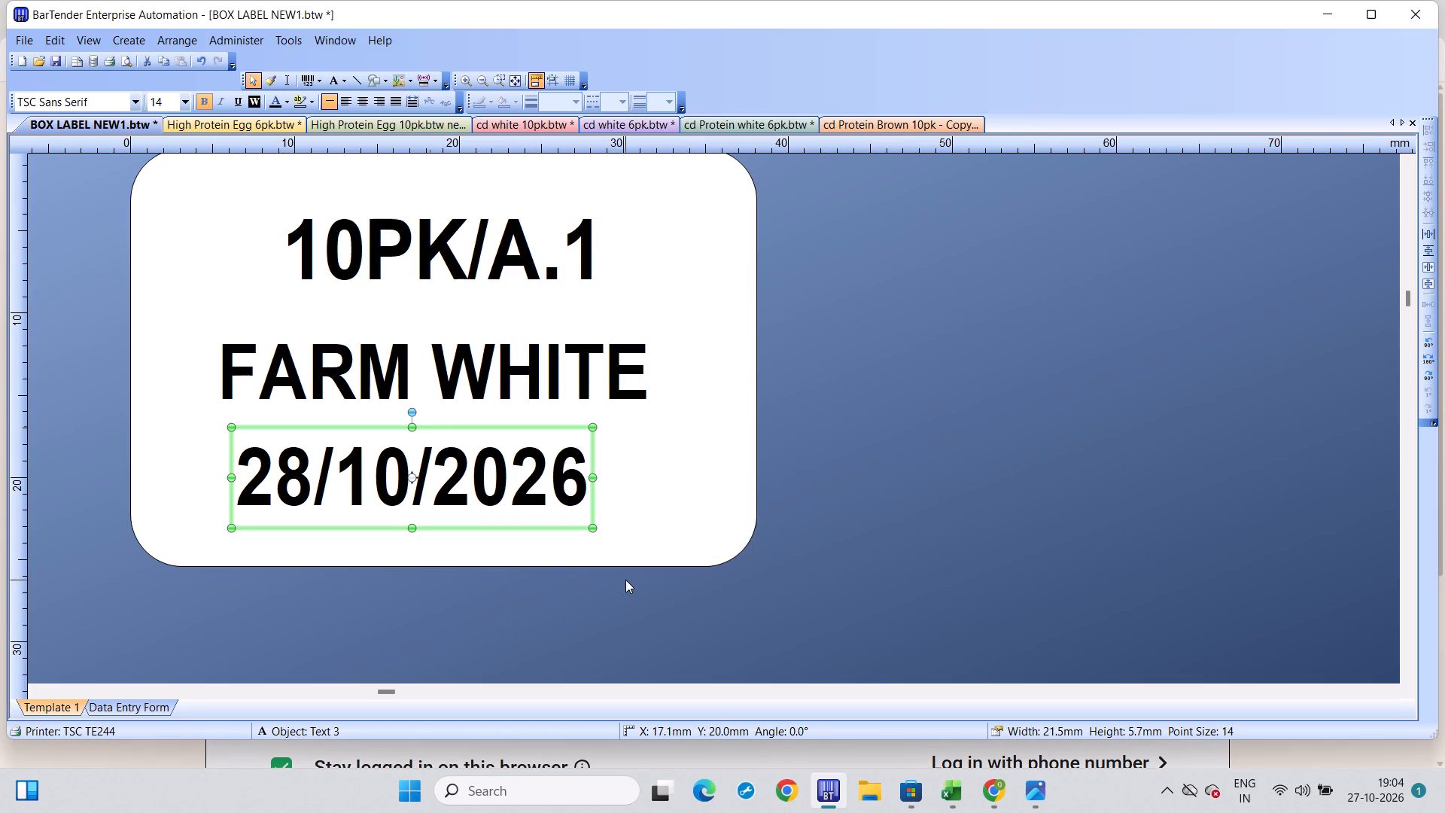
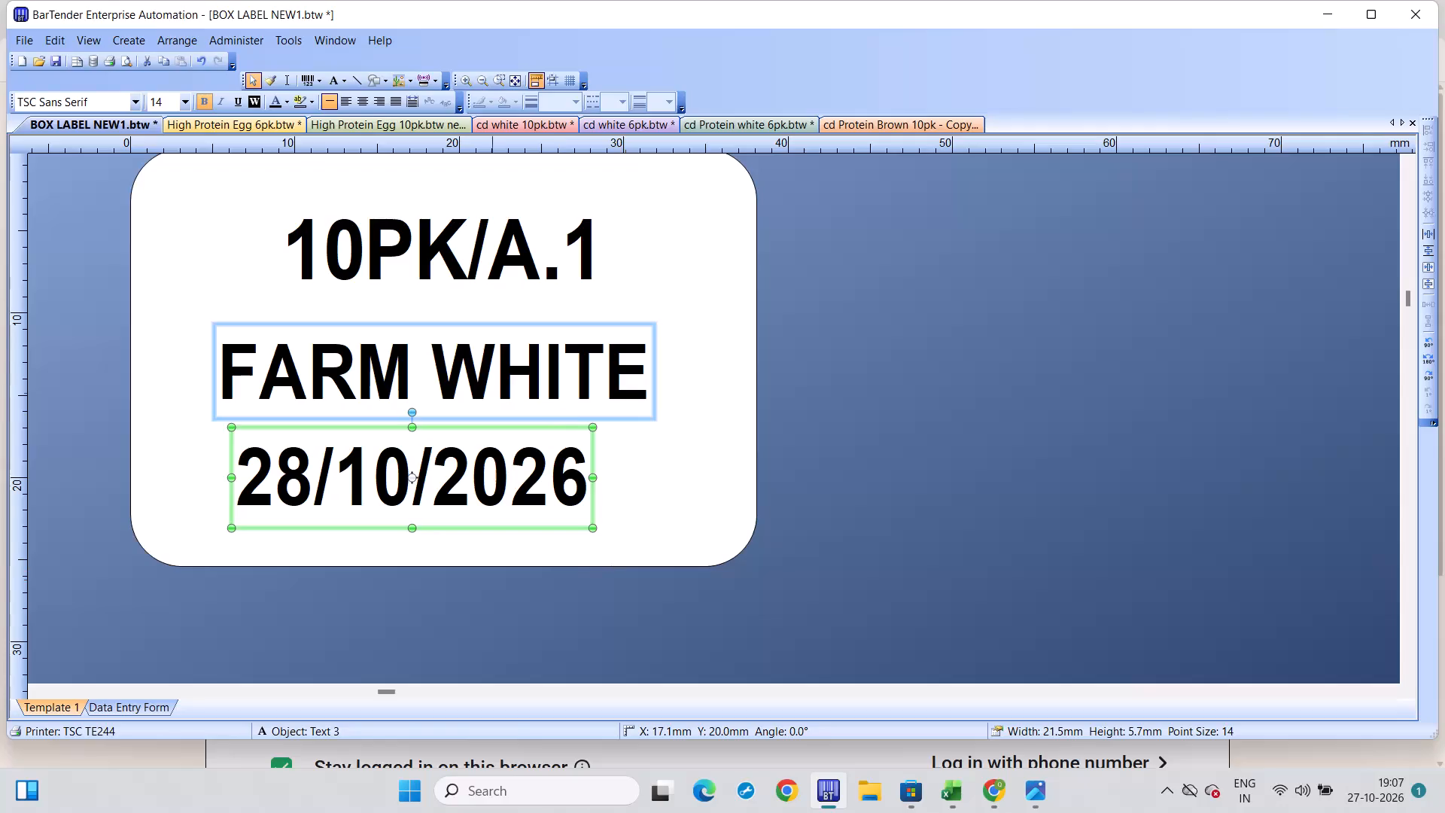
Replace the FARM WHITE text on the 10PK/A.1 box label with ORANGE YOLK.
{"action": "left_click", "coordinate": [413, 351]}
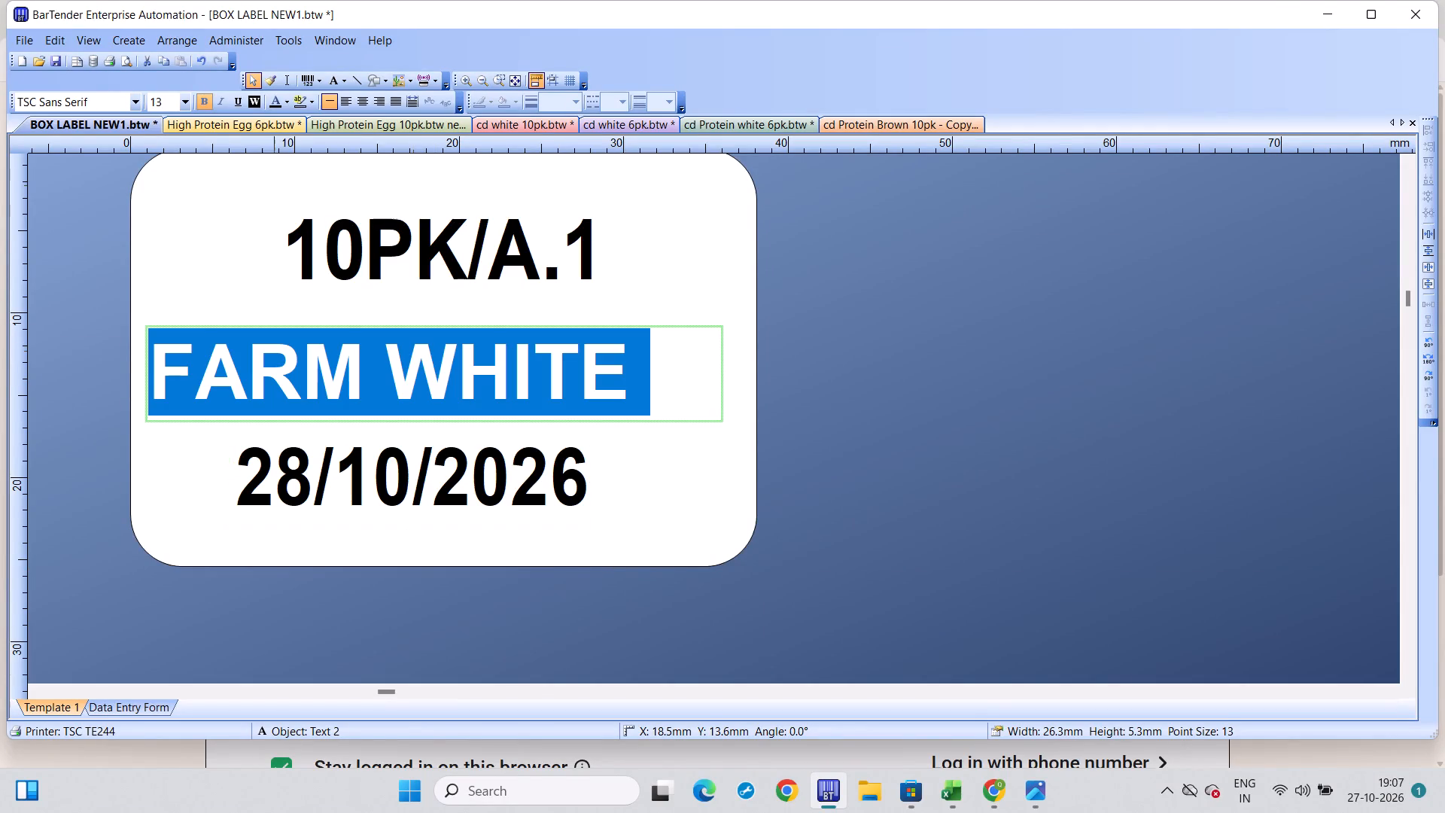
{"action": "left_click", "coordinate": [364, 373]}
{"action": "key", "text": "BackSpace"}
{"action": "key", "text": "BackSpace"}
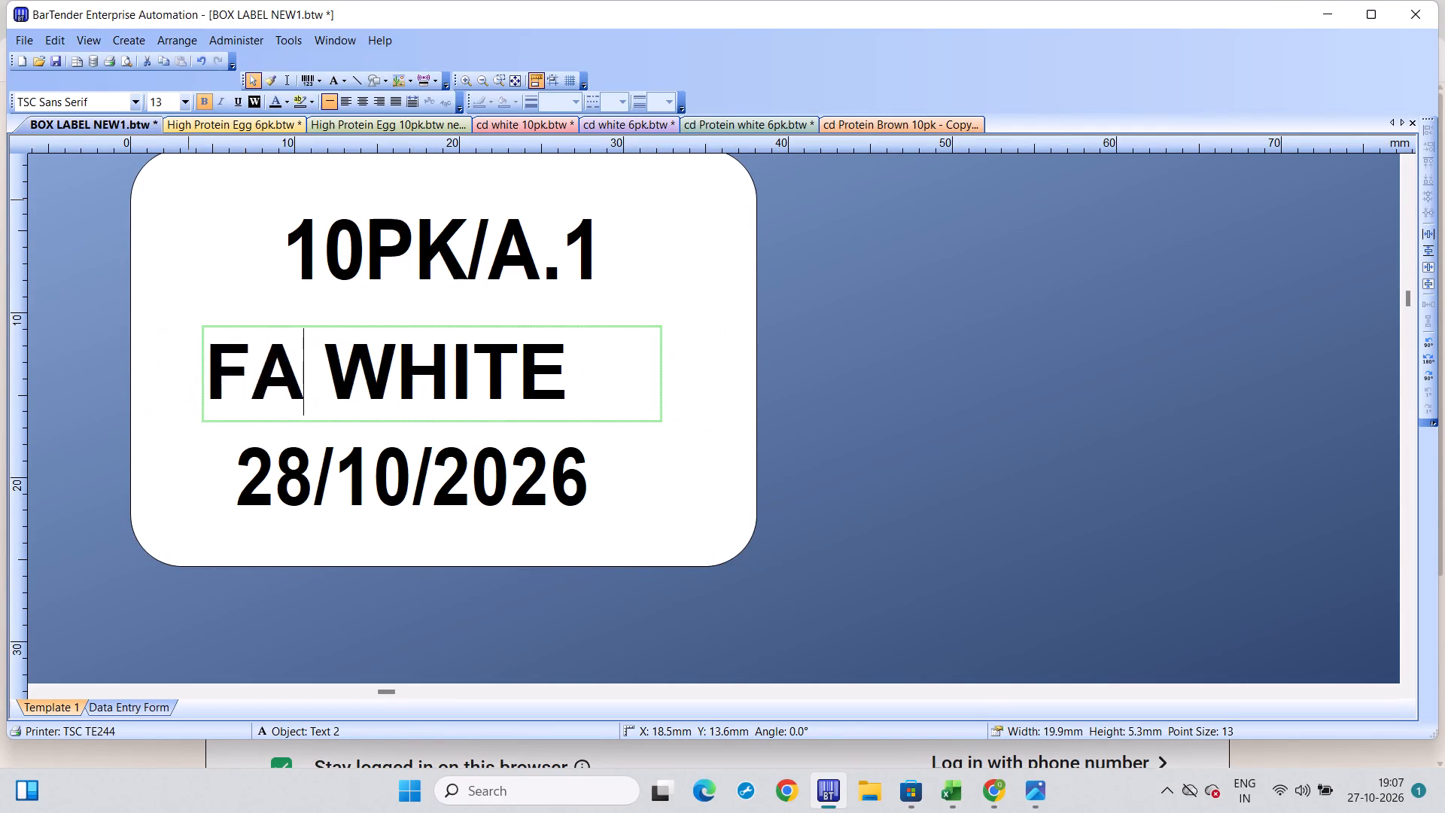
{"action": "key", "text": "BackSpace"}
{"action": "key", "text": "BackSpace"}
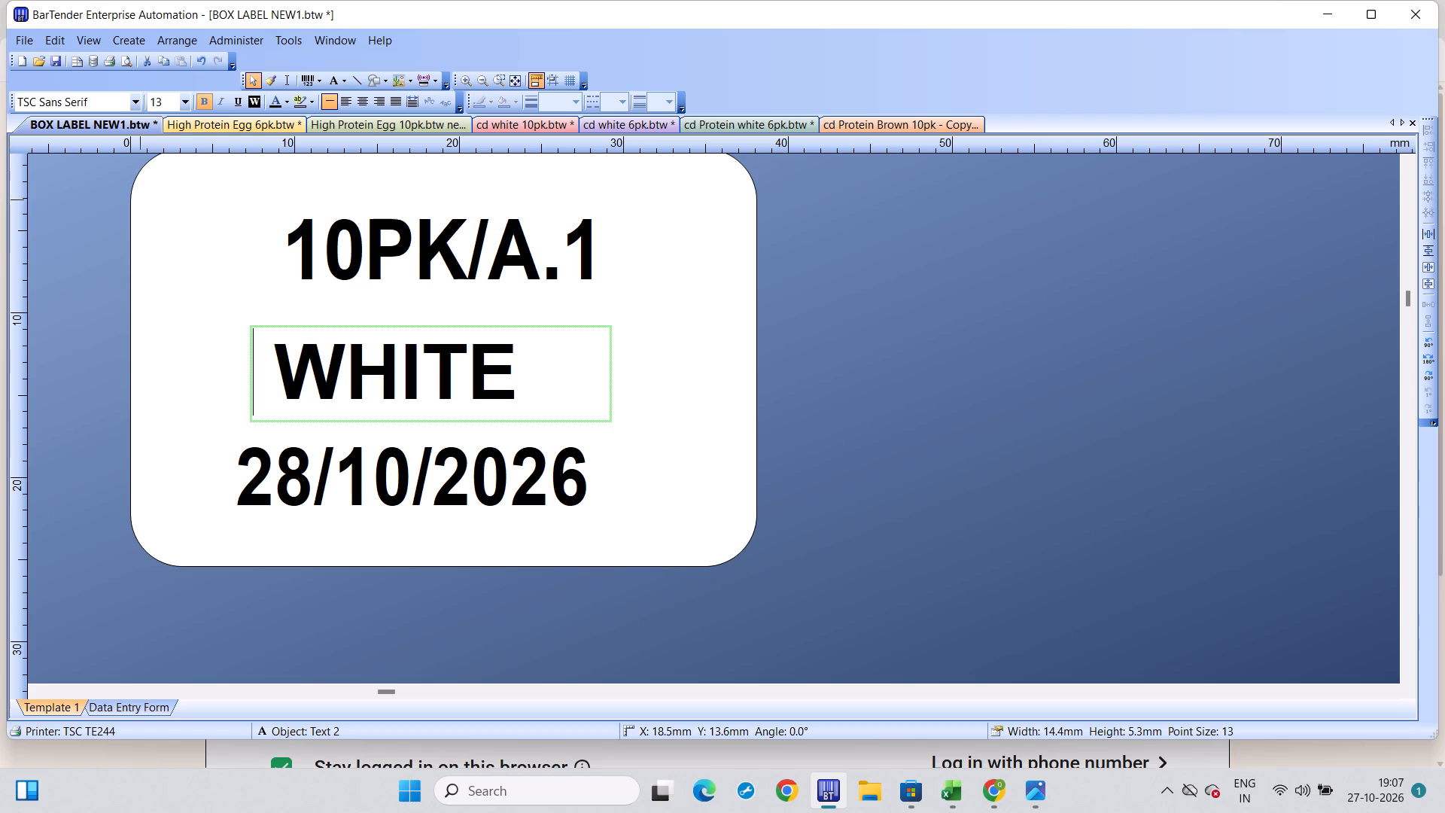
{"action": "type", "text": "ORANF"}
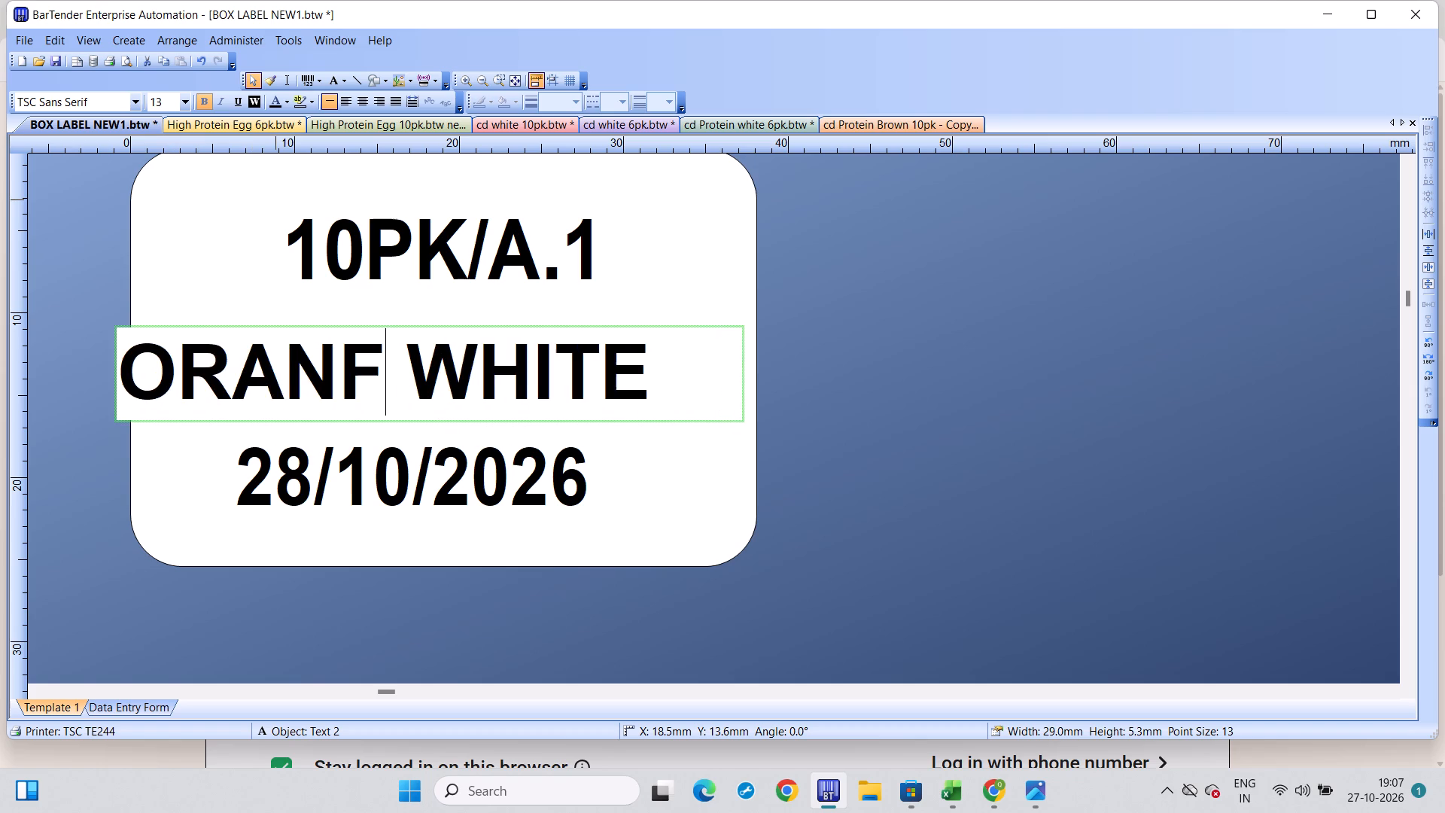
{"action": "key", "text": "BackSpace"}
{"action": "type", "text": "GE"}
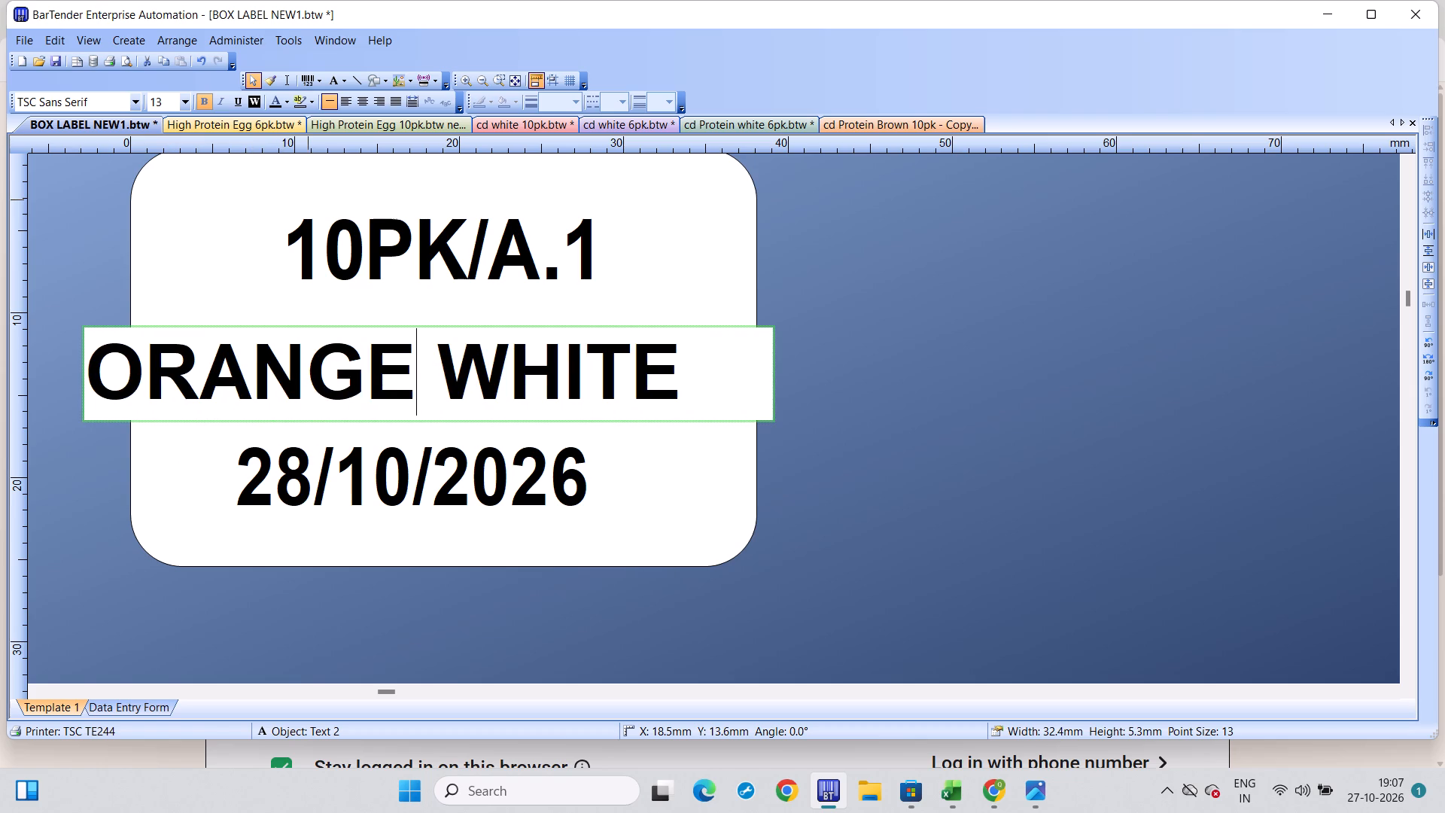
{"action": "left_click", "coordinate": [674, 376]}
{"action": "key", "text": "BackSpace"}
{"action": "key", "text": "BackSpace"}
{"action": "key", "text": "BackSpace"}
{"action": "key", "text": "BackSpace"}
{"action": "key", "text": "BackSpace"}
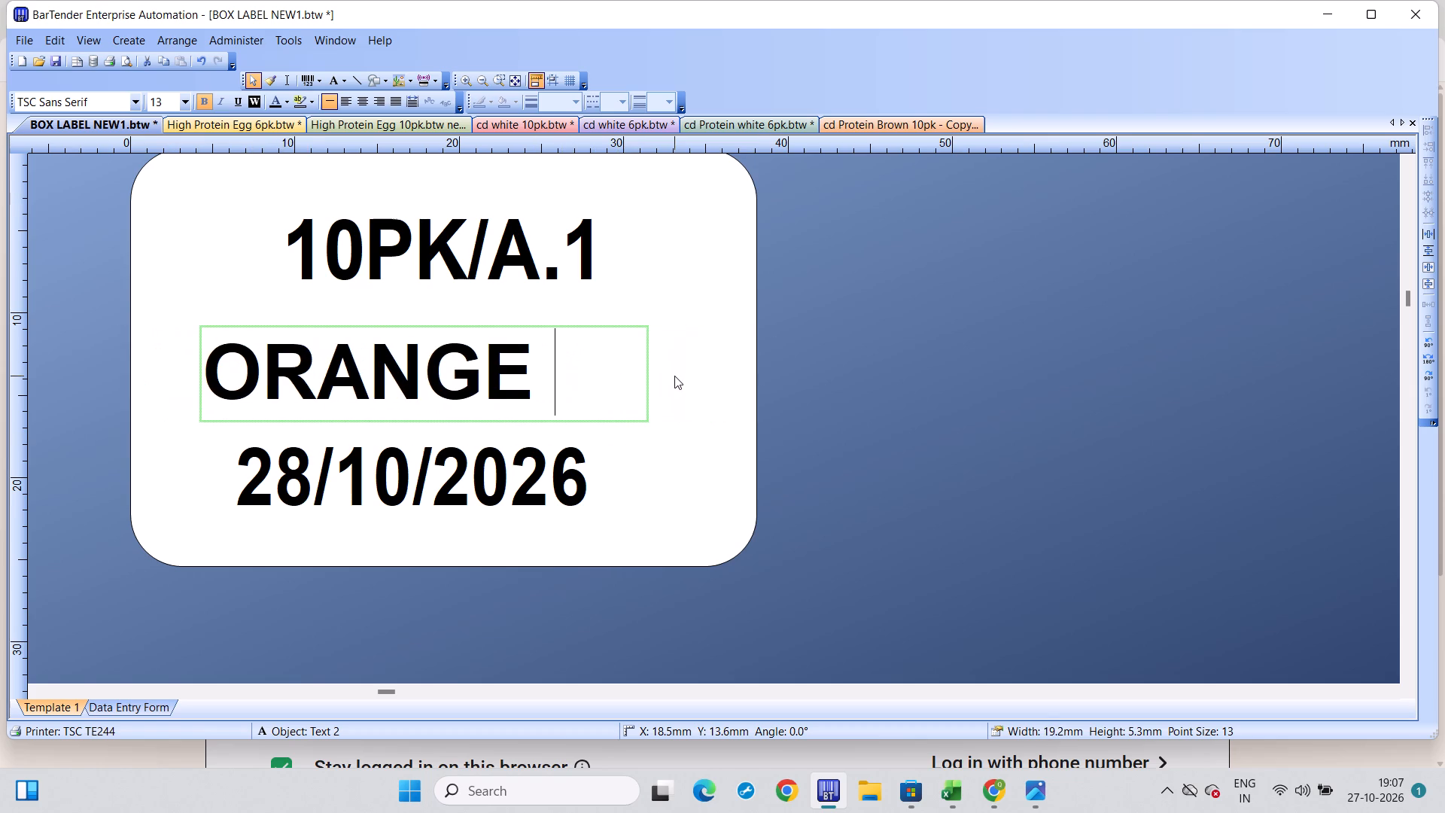
{"action": "key", "text": "t"}
{"action": "key", "text": "BackSpace"}
{"action": "type", "text": "YOLK"}
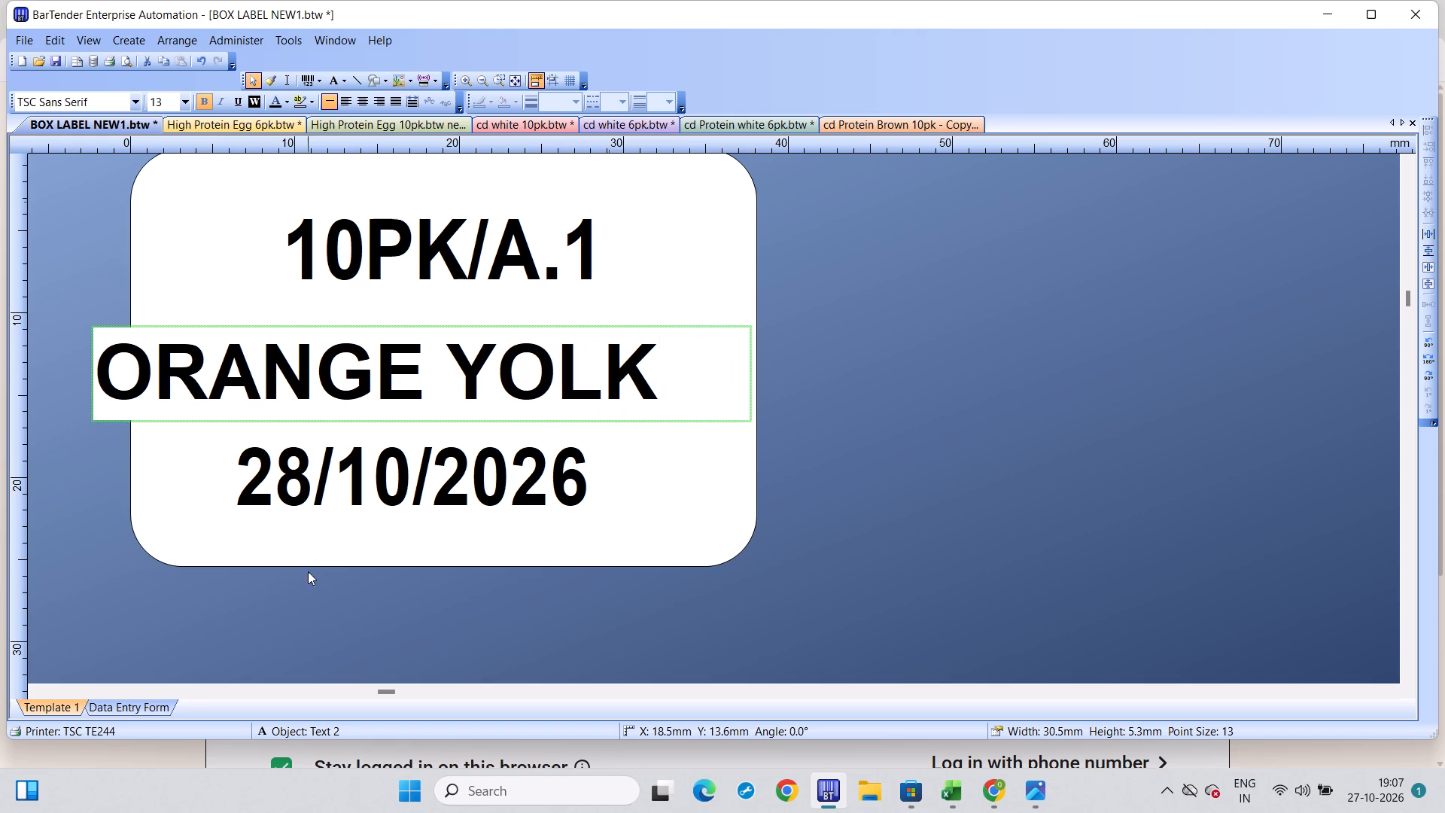
Change the date on the 10PK/A.1 ORANGE YOLK box label to 29/10/2026.
{"action": "left_click_drag", "start_coordinate": [312, 472], "coordinate": [251, 467]}
{"action": "left_click", "coordinate": [251, 467]}
{"action": "key", "text": "BackSpace"}
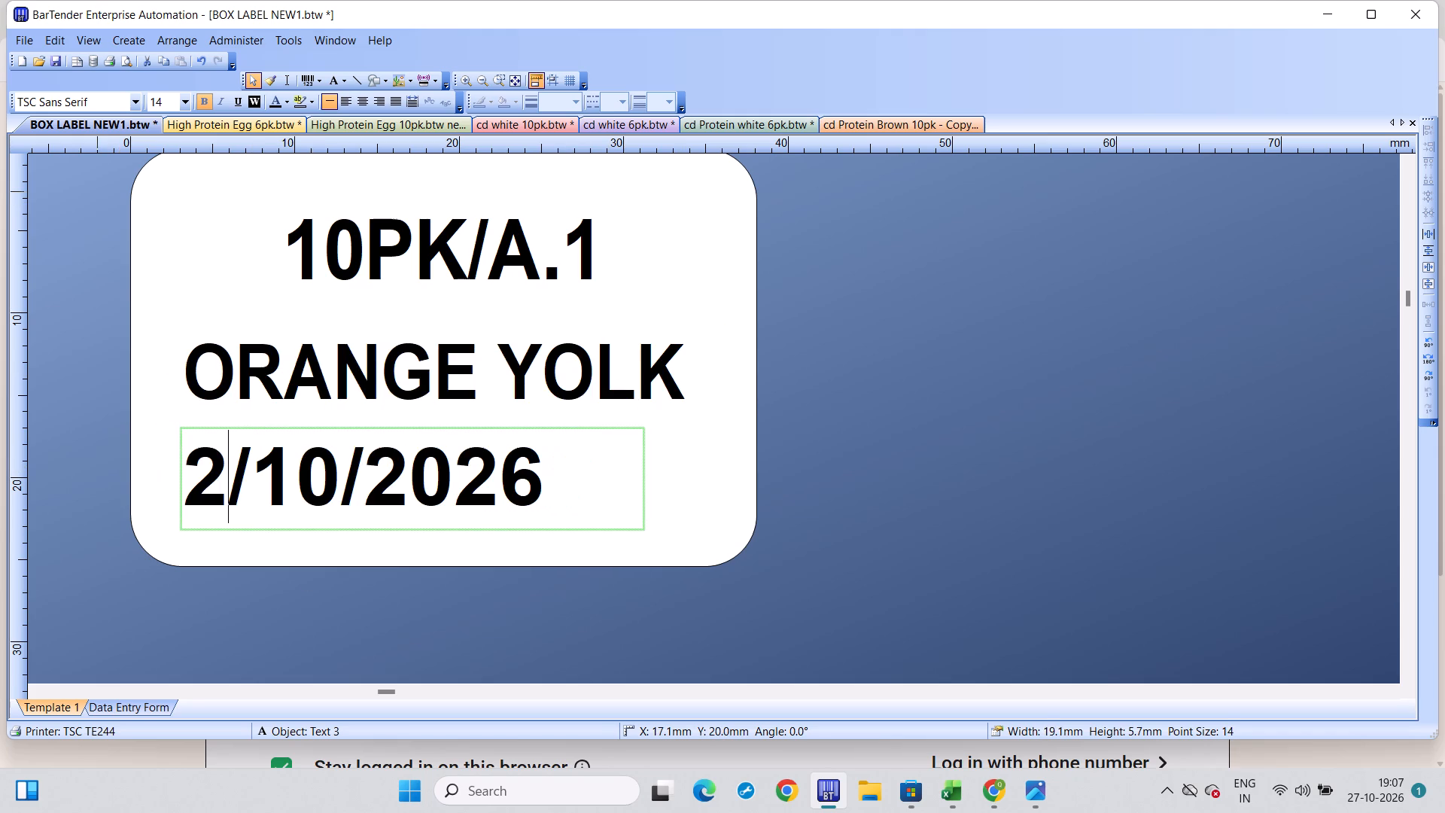
{"action": "key", "text": "9"}
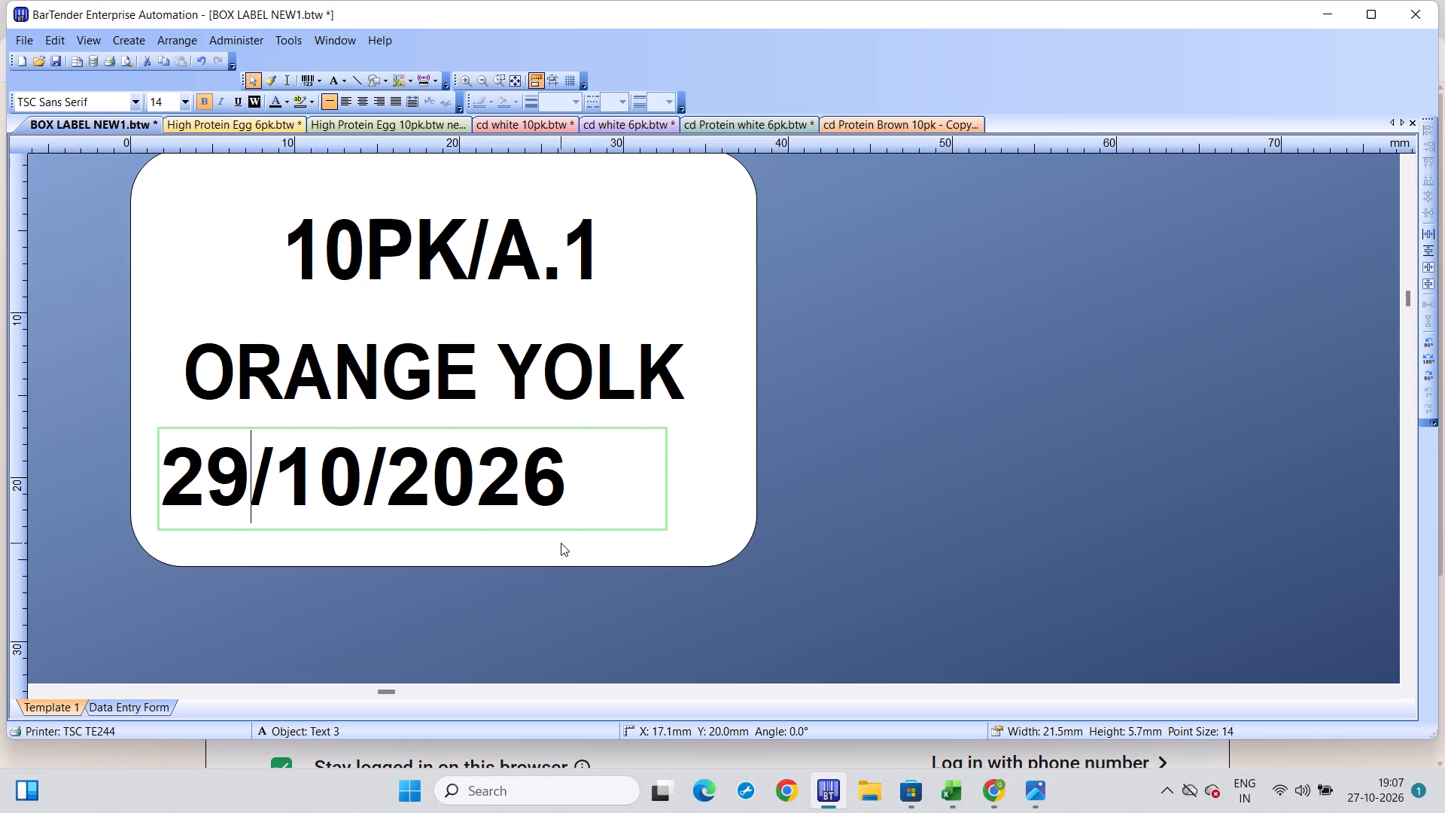
Print 10 copies of the 10PK/A.1 ORANGE YOLK box label dated 29/10/2026 on the TSC TE244.
{"action": "key", "text": "ctrl+p"}
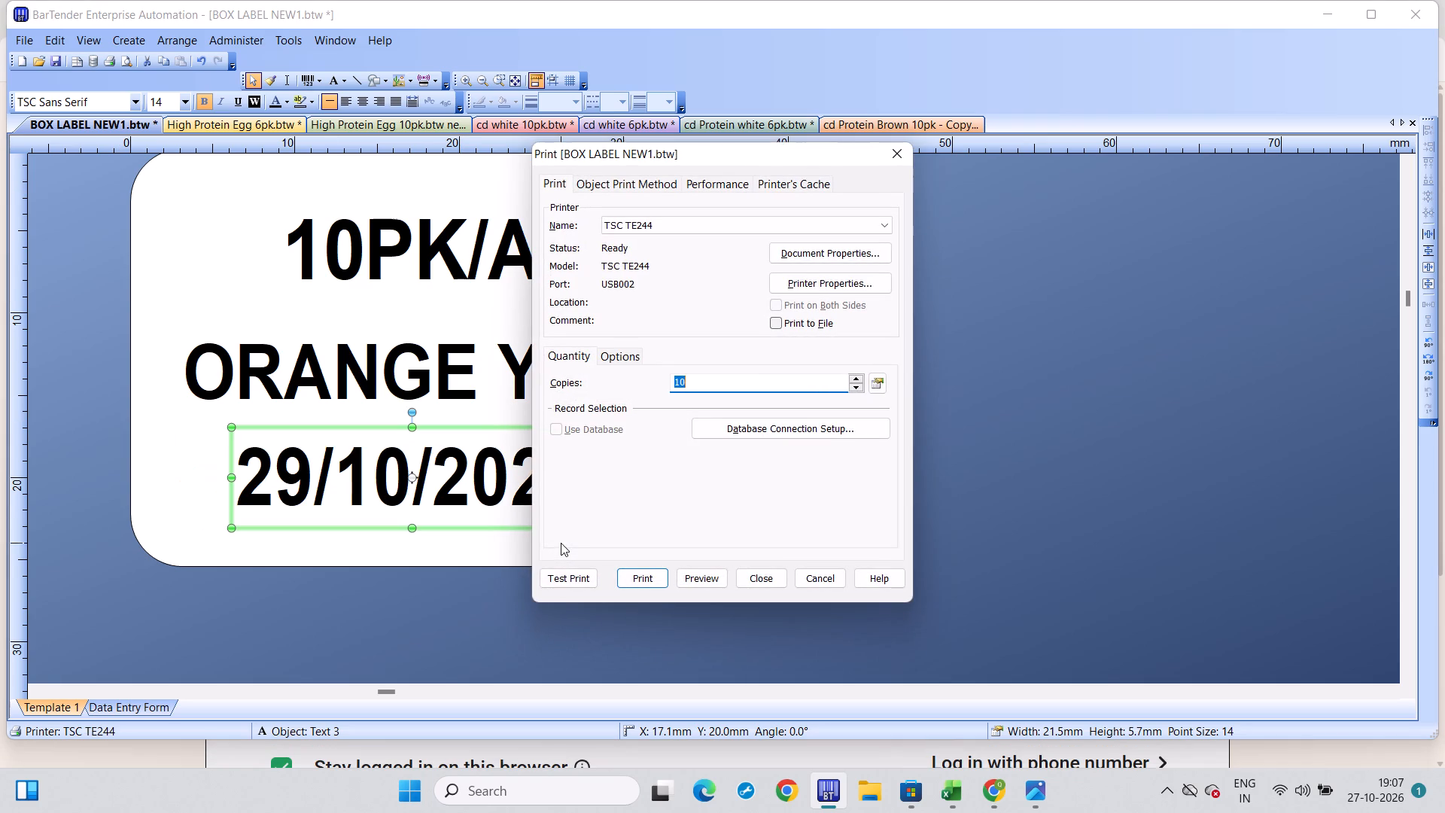
{"action": "left_click", "coordinate": [639, 578]}
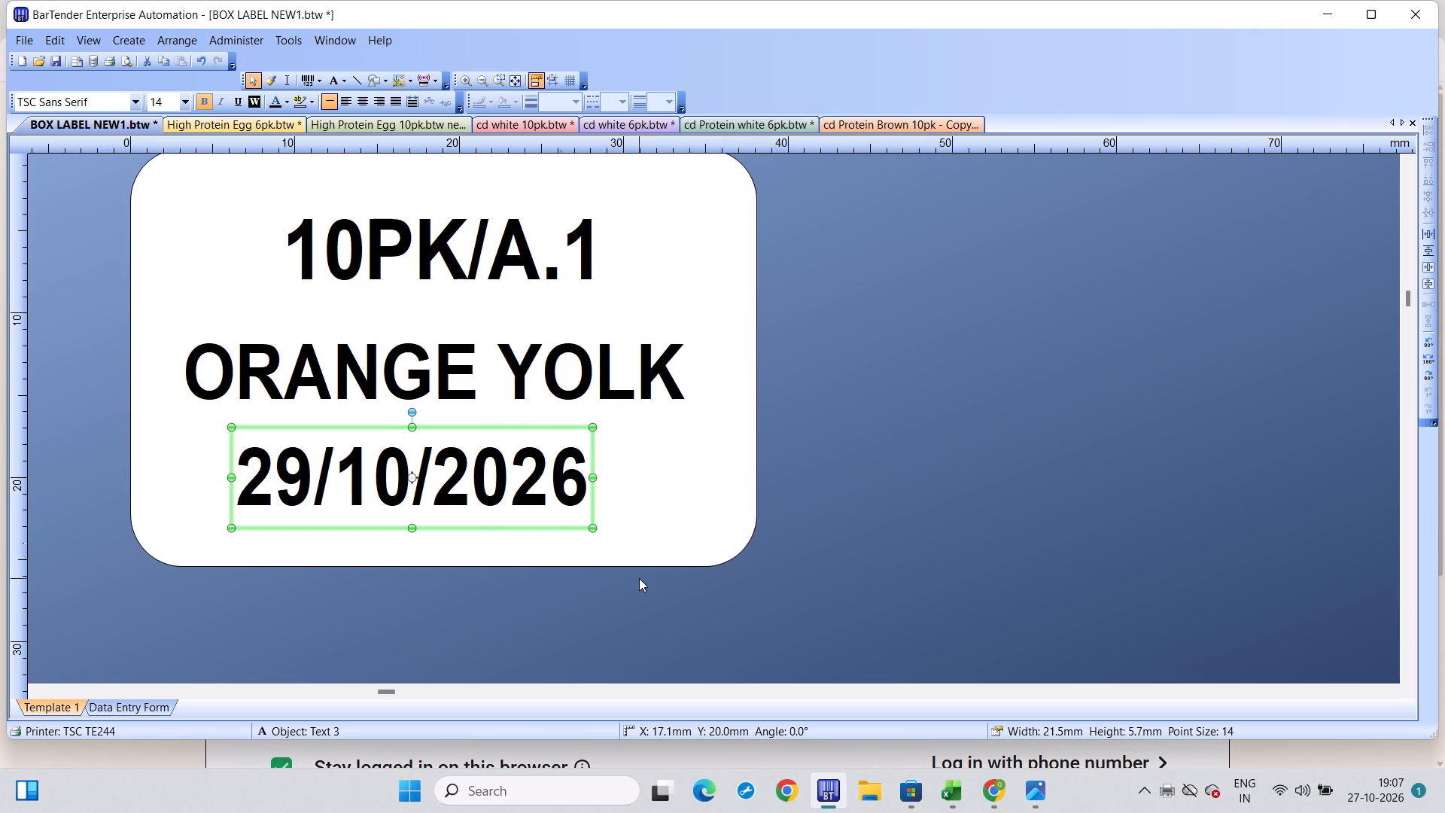
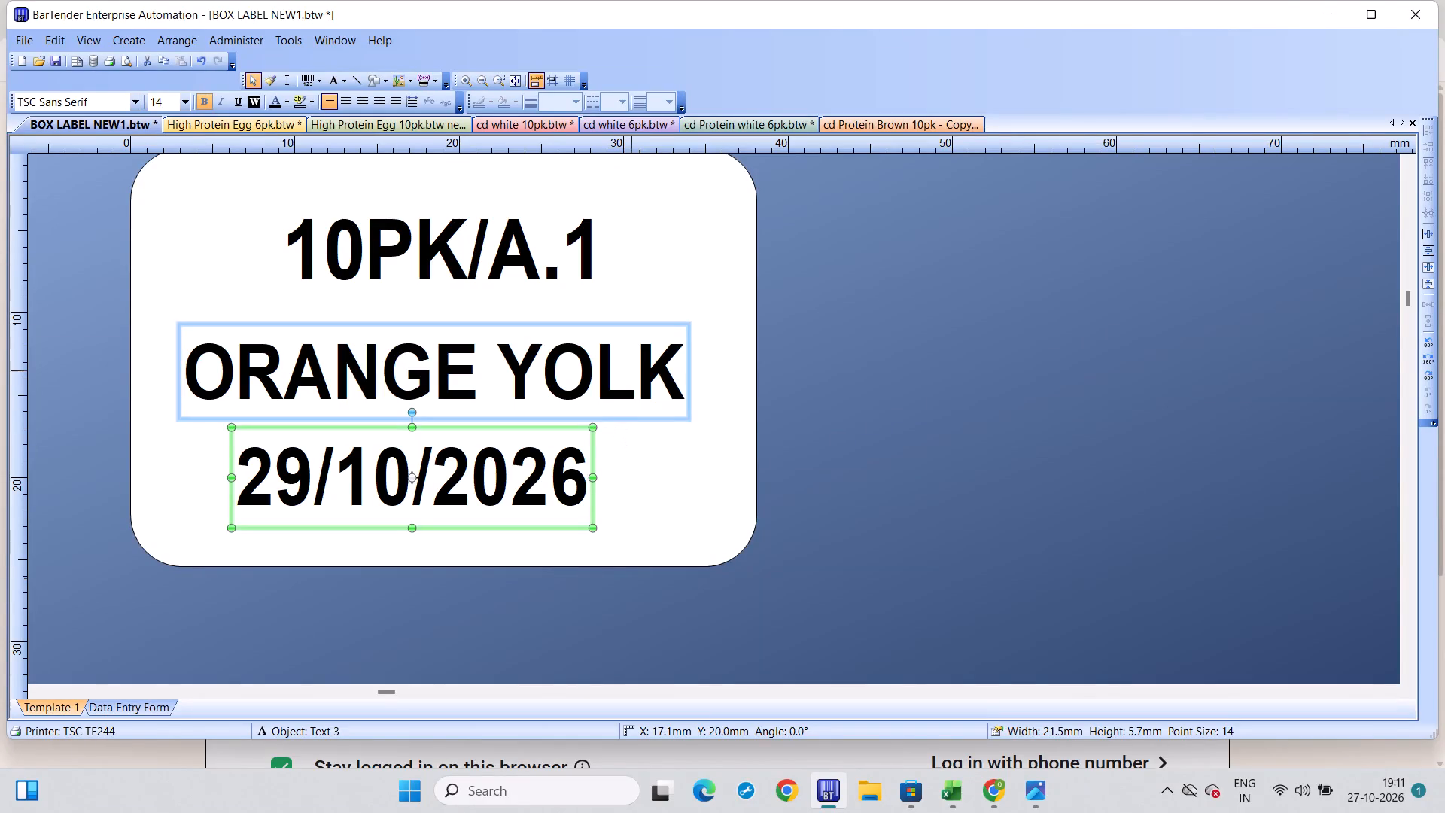
Replace the ORANGE YOLK text on the 10PK/A.1 box label with TABLE WHITE.
{"action": "left_click", "coordinate": [631, 370]}
{"action": "left_click", "coordinate": [683, 379]}
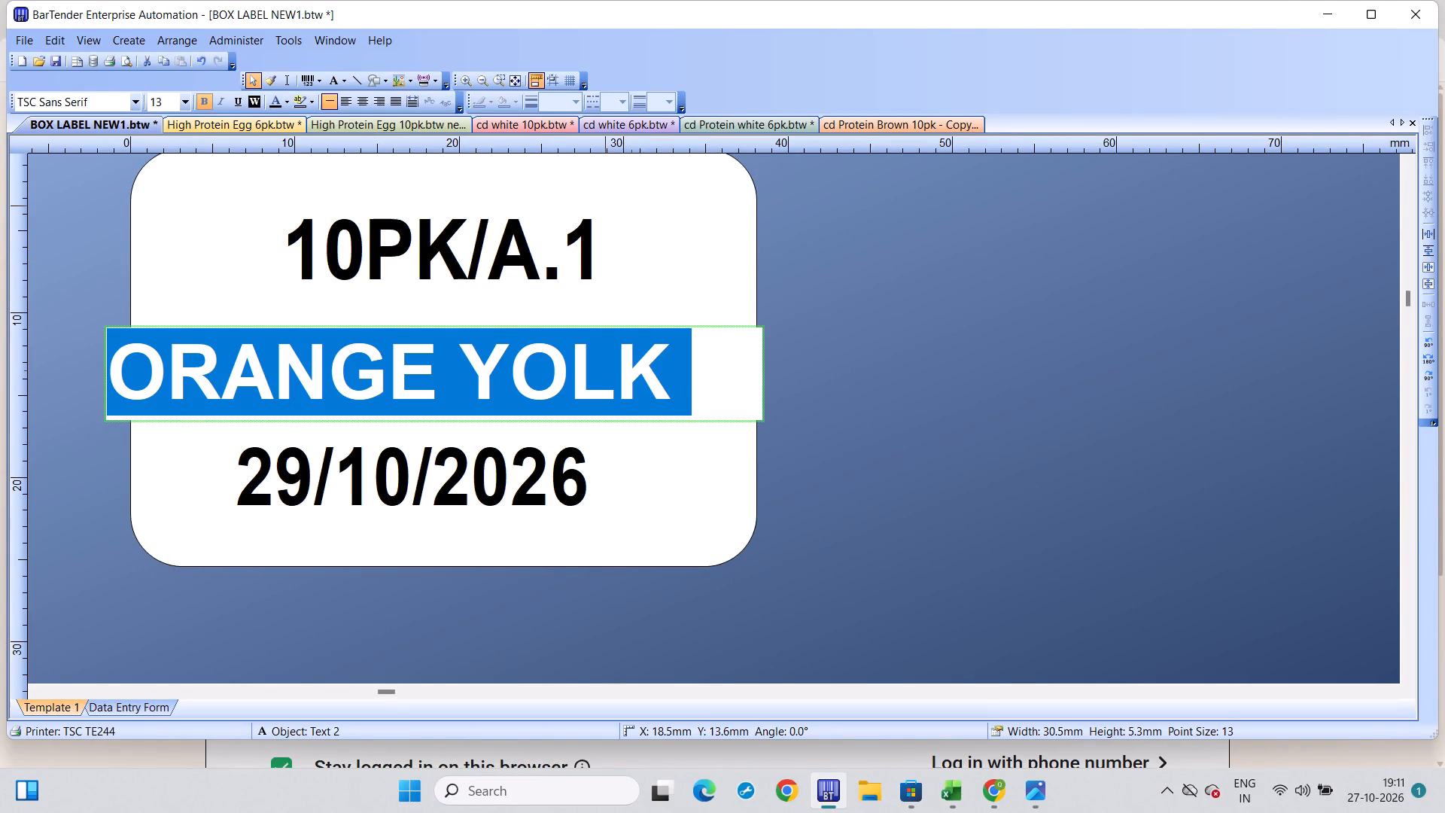
{"action": "key", "text": "BackSpace"}
{"action": "key", "text": "BackSpace"}
{"action": "key", "text": "BackSpace"}
{"action": "key", "text": "BackSpace"}
{"action": "key", "text": "BackSpace"}
{"action": "key", "text": "BackSpace"}
{"action": "key", "text": "BackSpace"}
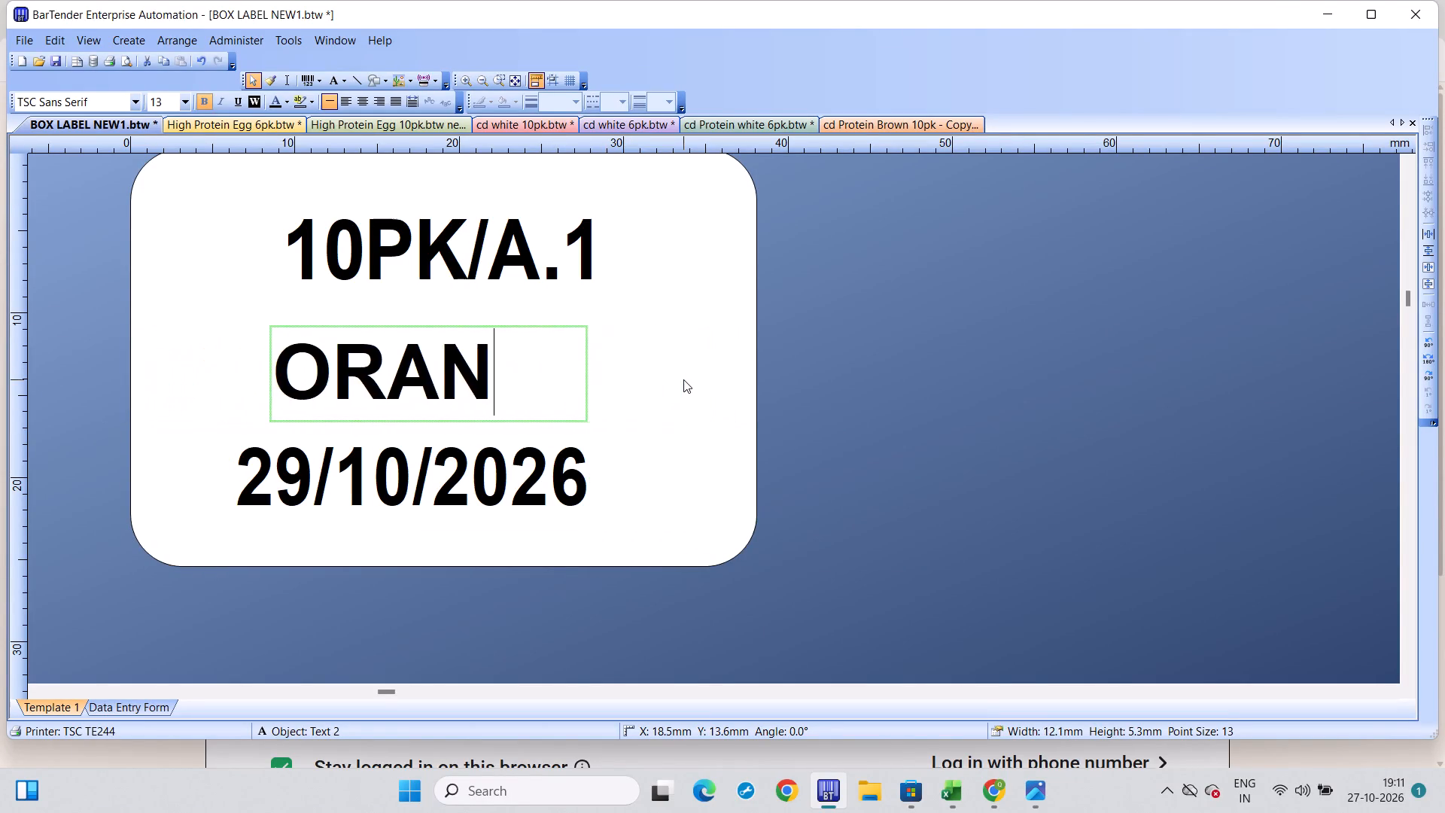
{"action": "key", "text": "BackSpace"}
{"action": "key", "text": "BackSpace"}
{"action": "key", "text": "BackSpace"}
{"action": "key", "text": "BackSpace"}
{"action": "type", "text": "TABLE"}
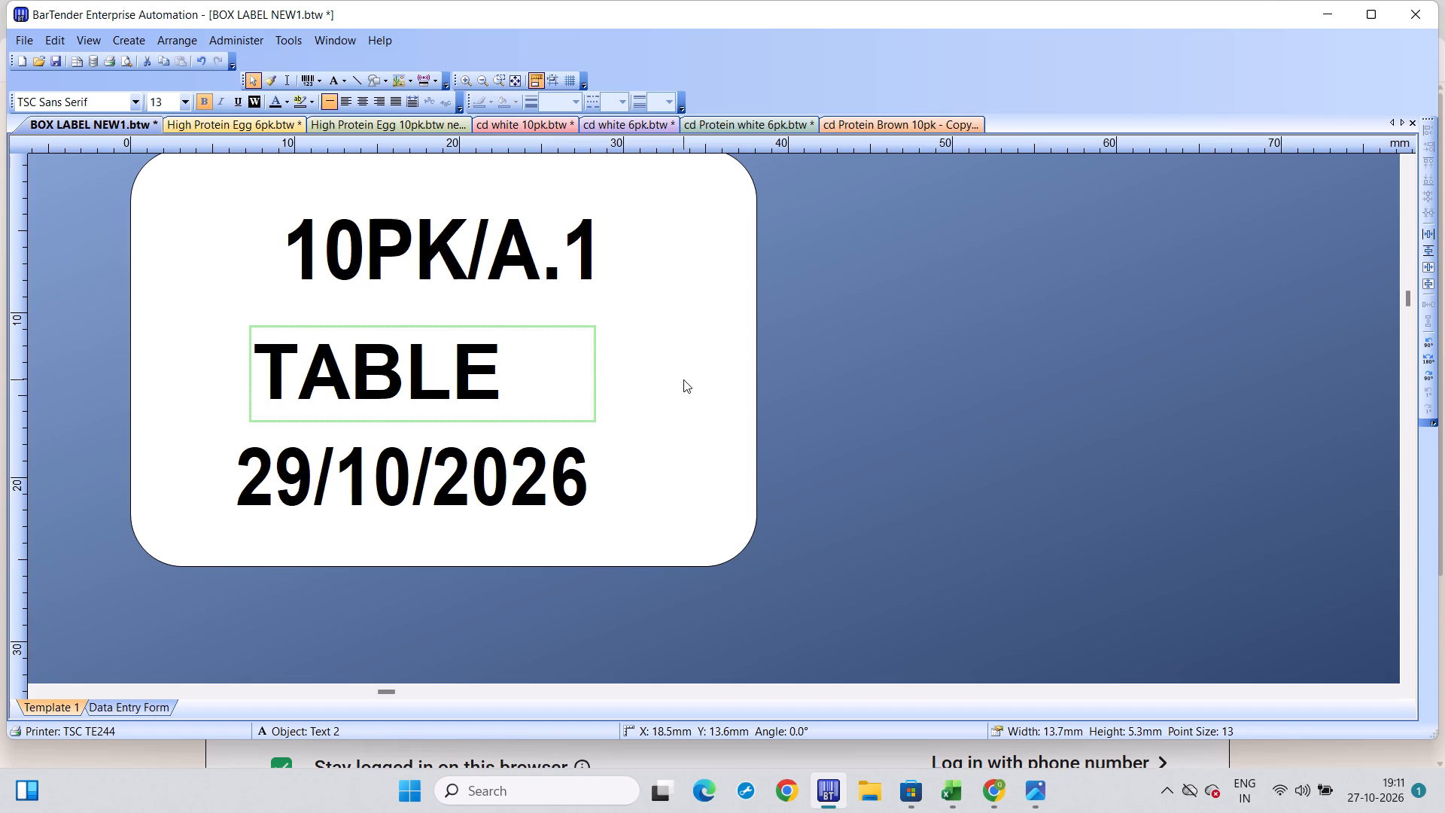
{"action": "key", "text": "space"}
{"action": "type", "text": "WHITE"}
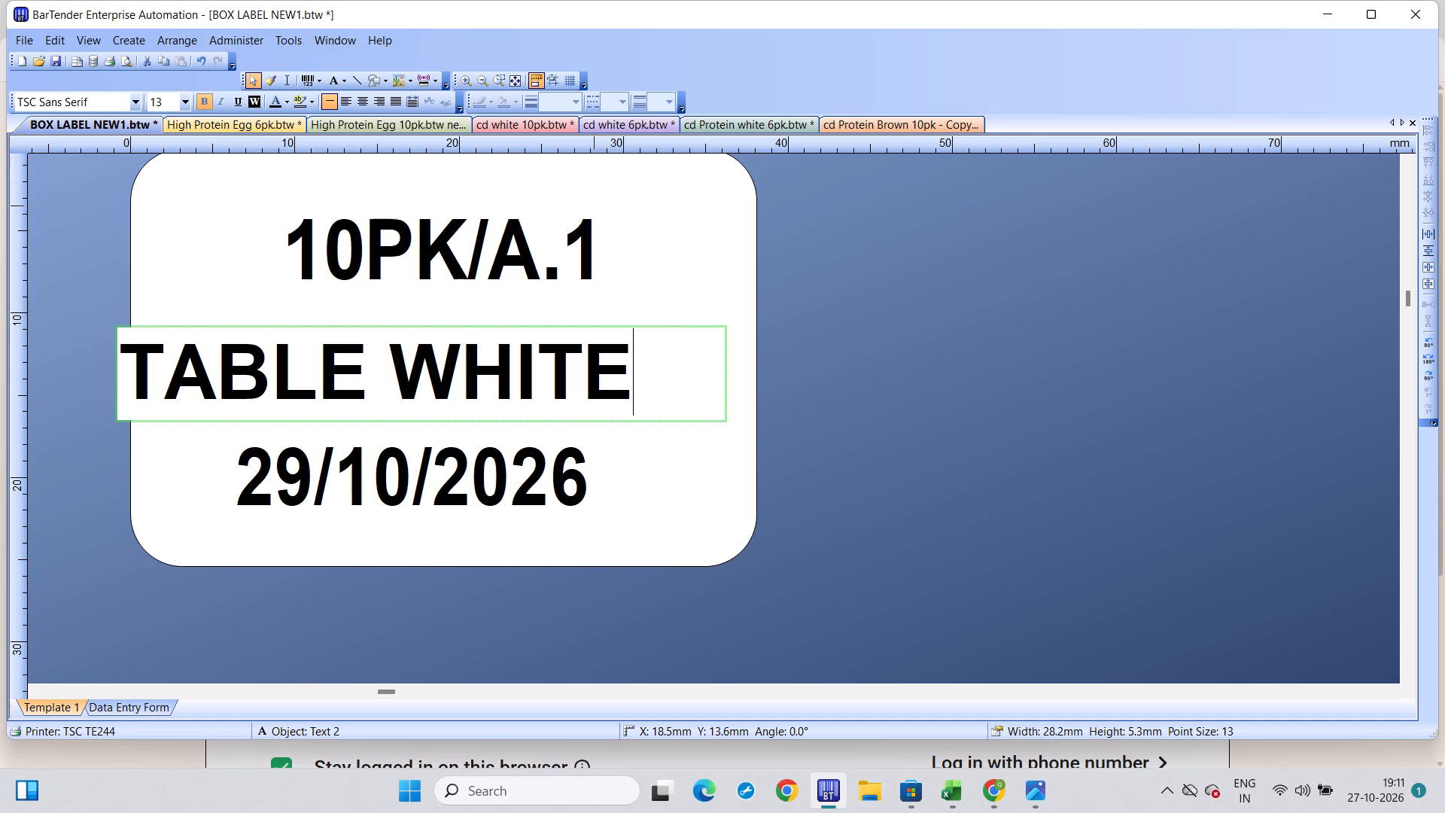
{"action": "left_click", "coordinate": [1058, 452]}
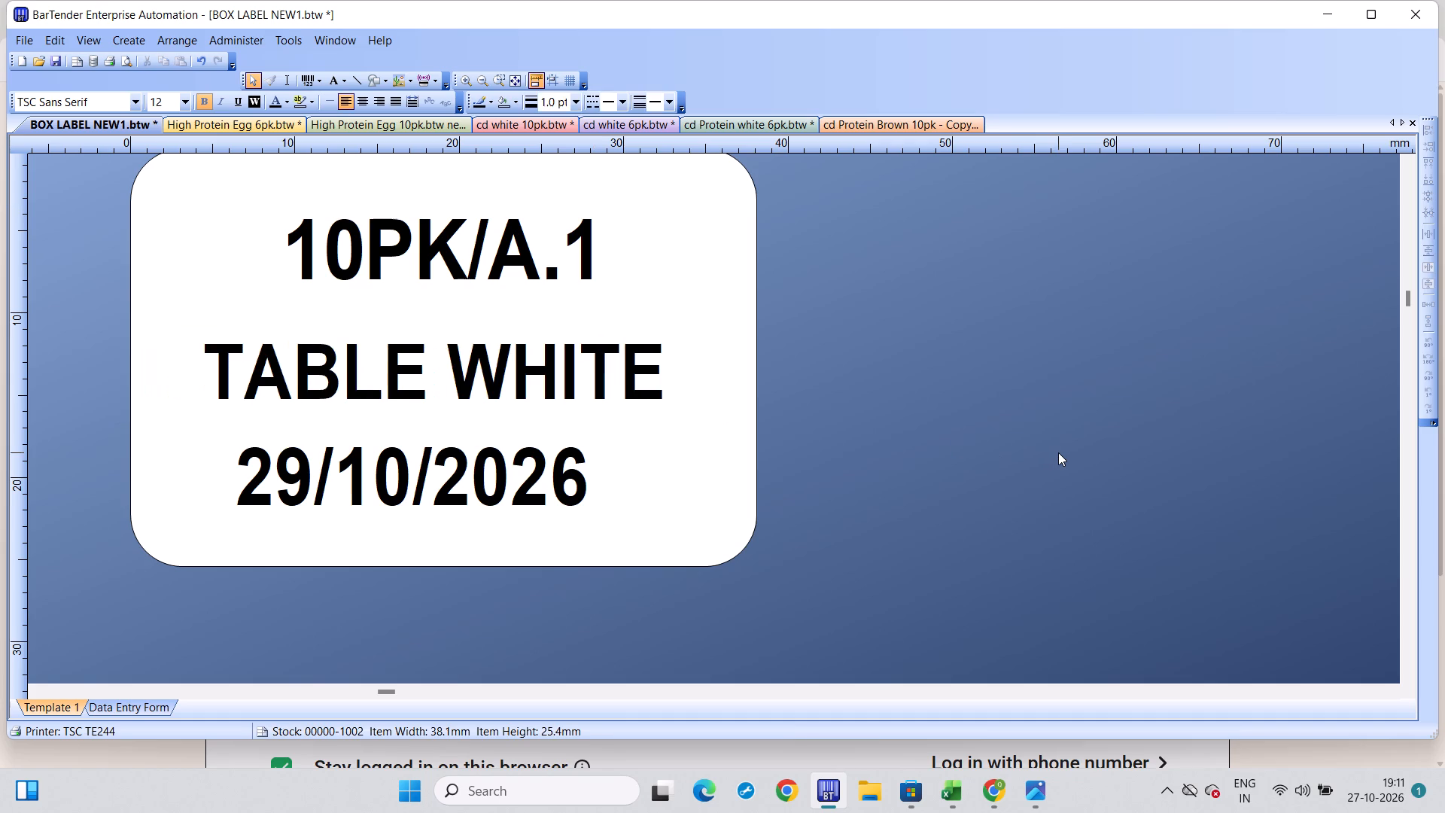
Print 150 copies of the 10PK/A.1 TABLE WHITE box label dated 29/10/2026 on the TSC TE244.
{"action": "key", "text": "ctrl+p"}
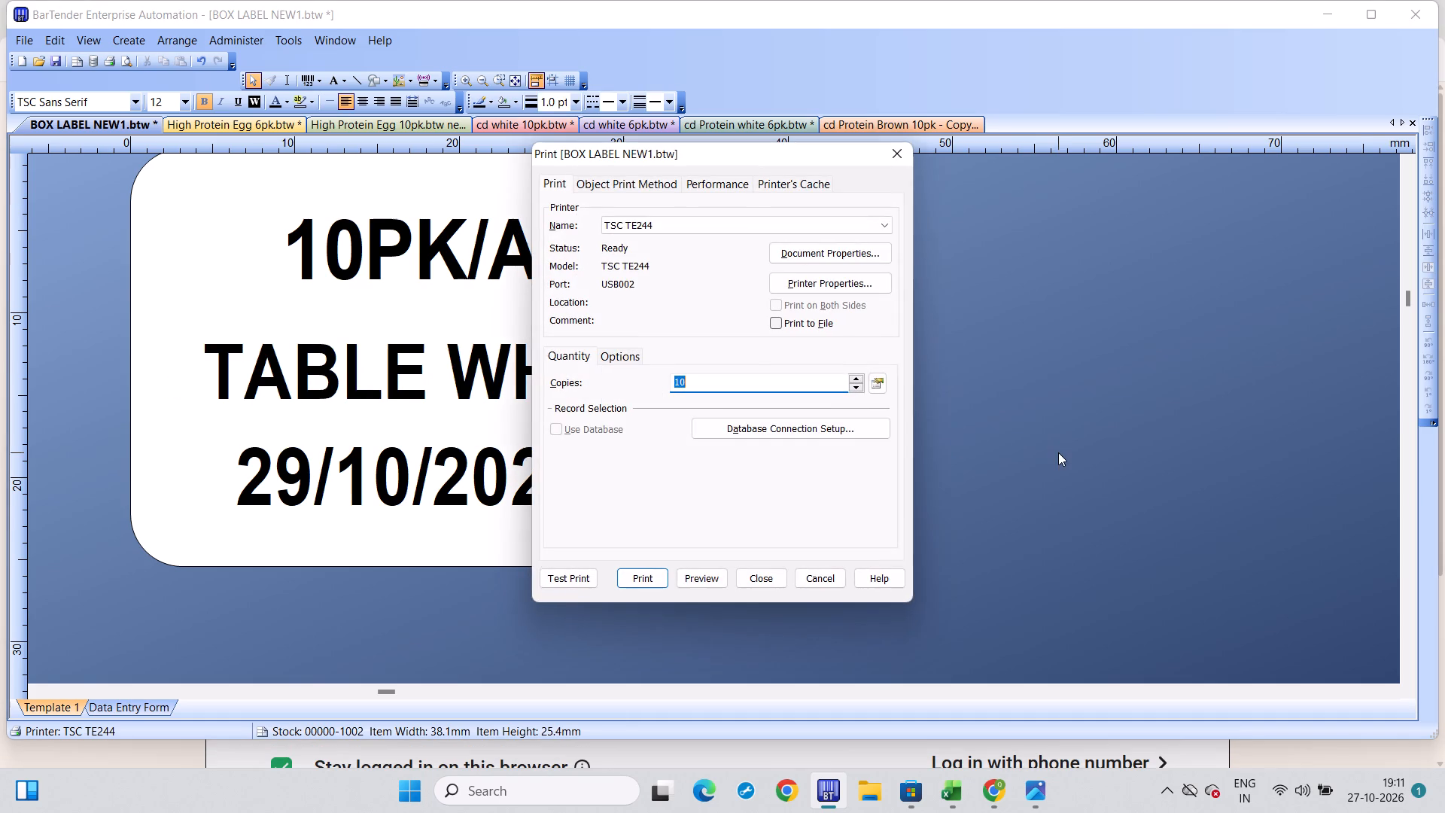
{"action": "left_click", "coordinate": [704, 390]}
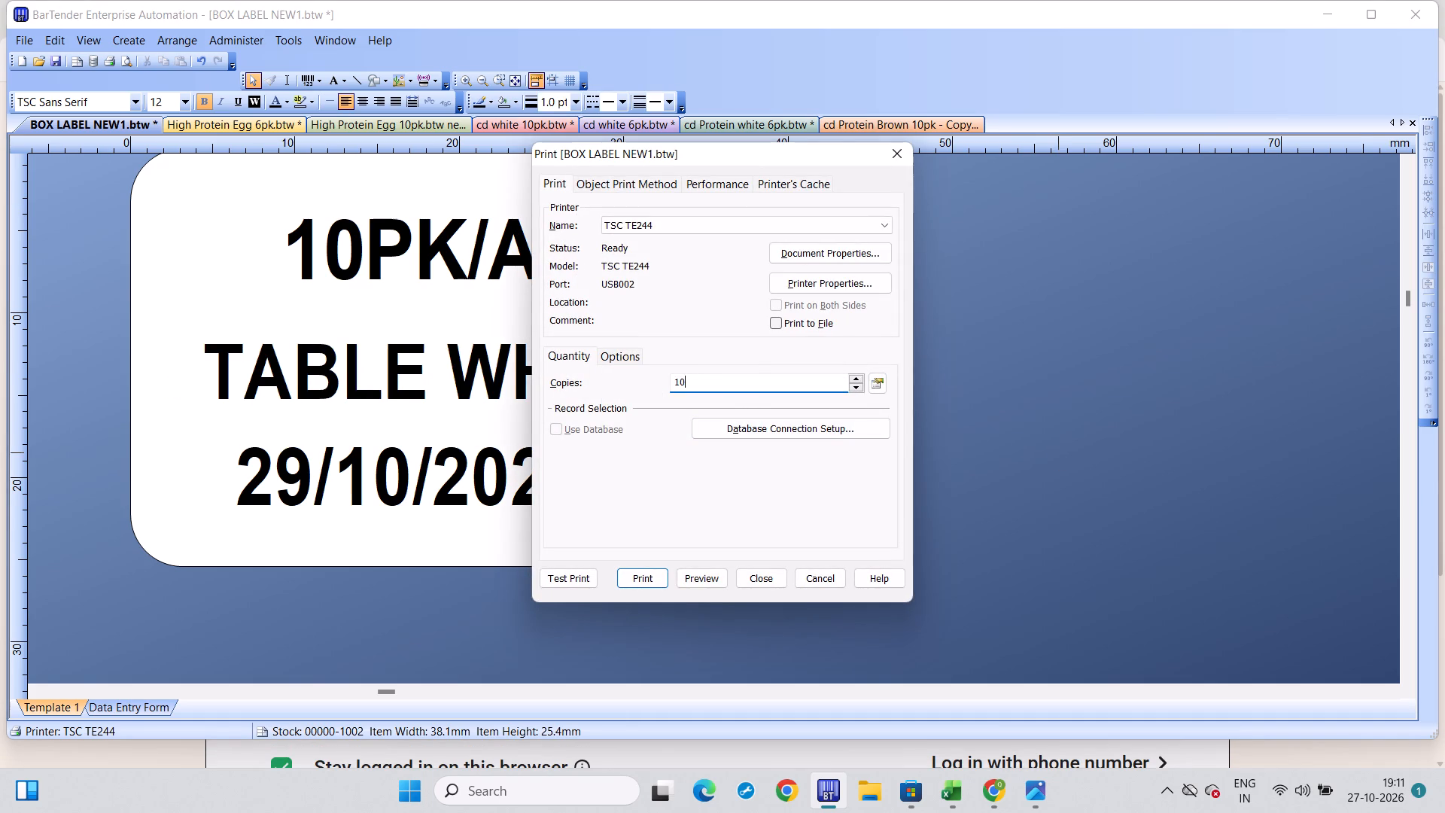
{"action": "key", "text": "BackSpace"}
{"action": "key", "text": "BackSpace"}
{"action": "left_click", "coordinate": [704, 390]}
{"action": "type", "text": "150"}
{"action": "left_click", "coordinate": [663, 580]}
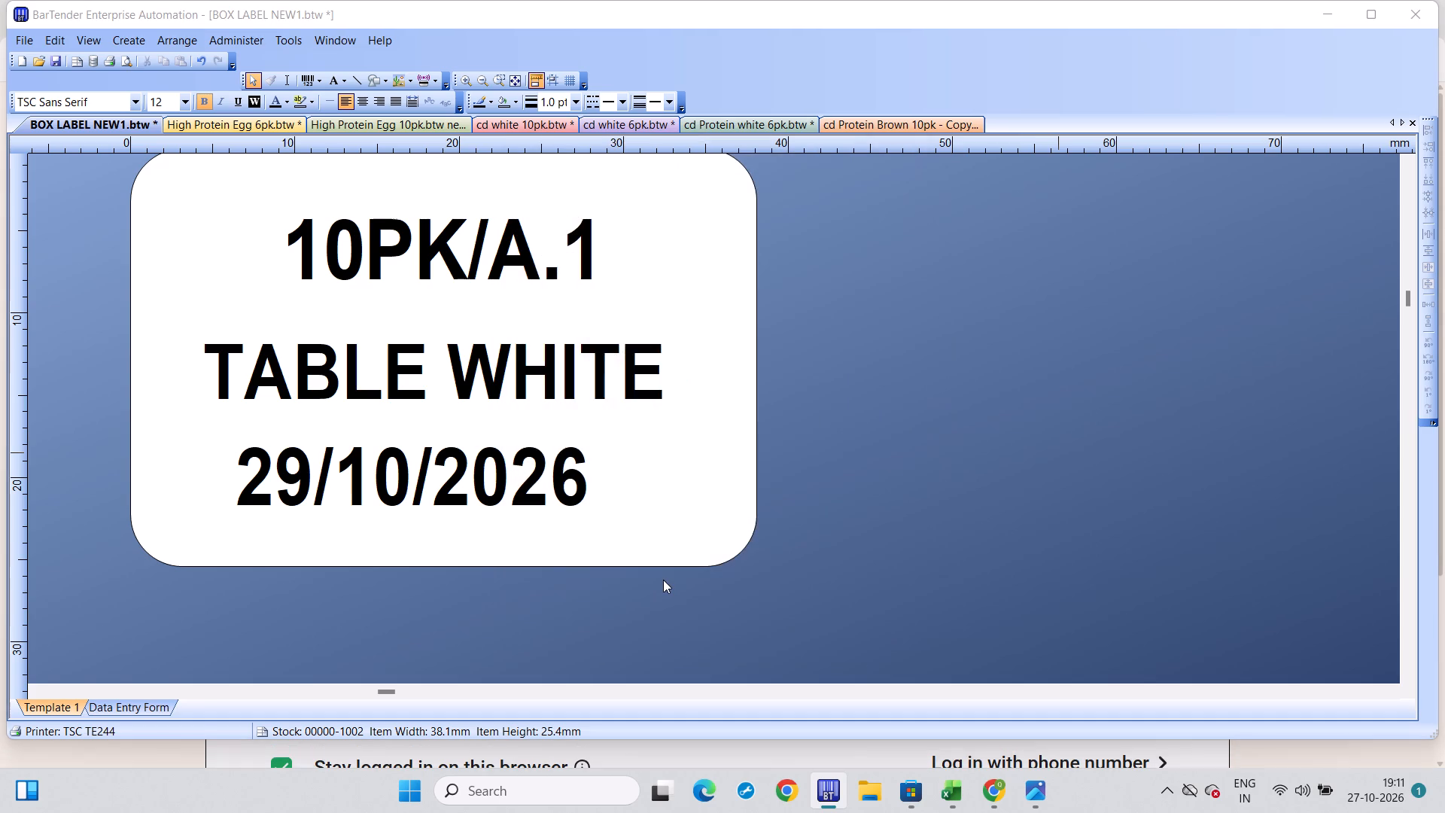
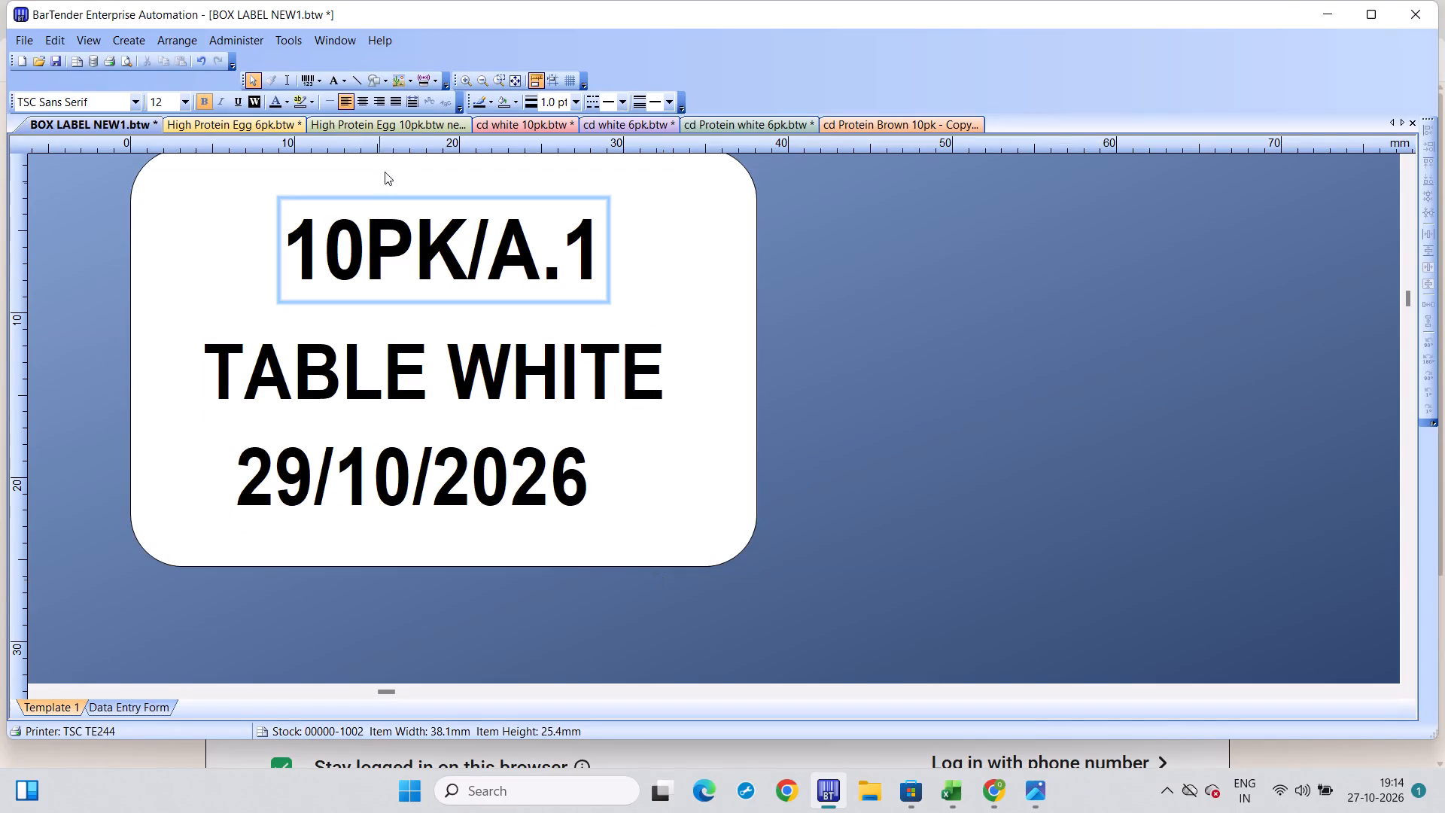
Switch from the box label to the open High Protein Egg 10pk label document.
{"action": "left_click", "coordinate": [378, 131]}
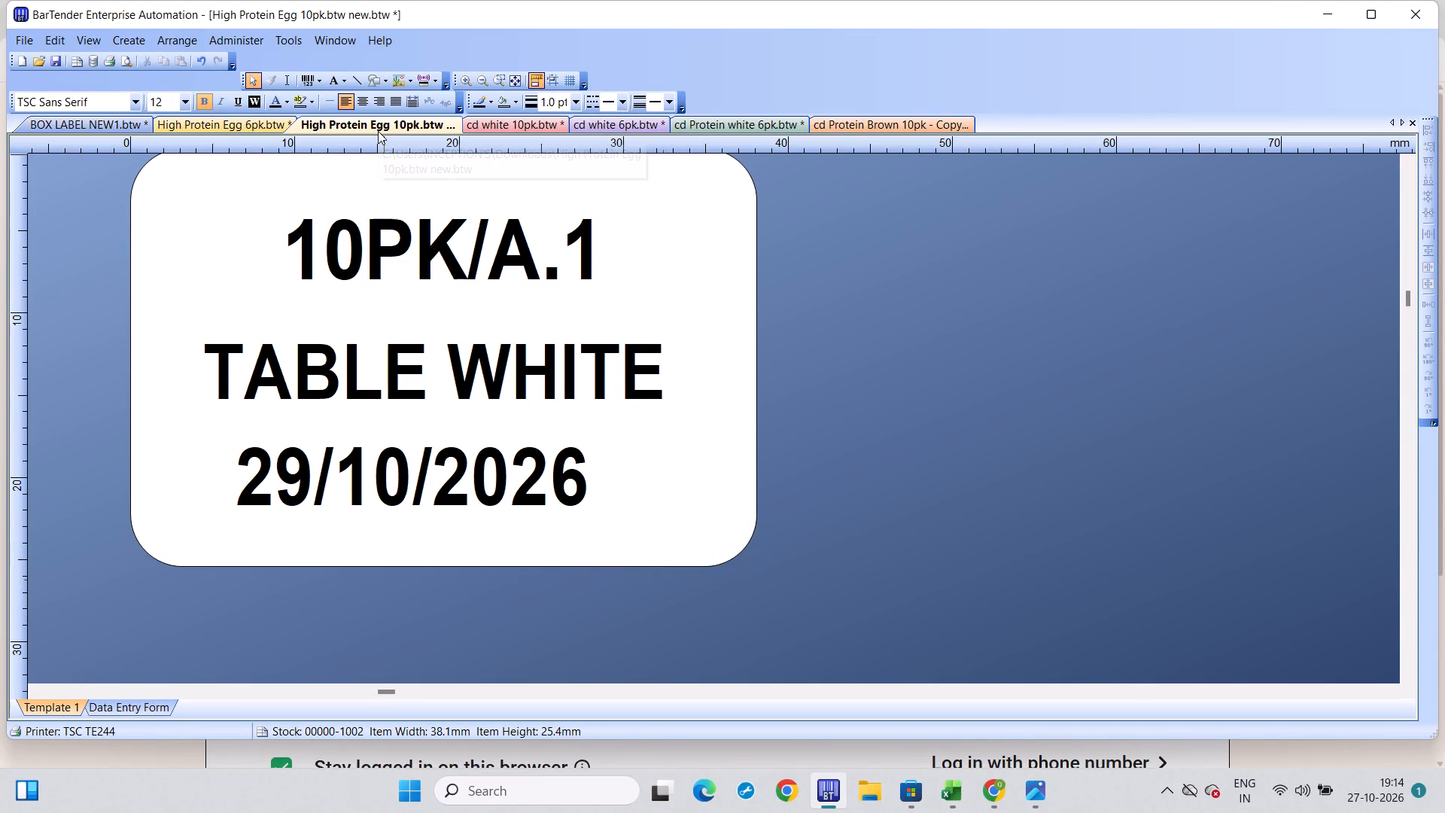
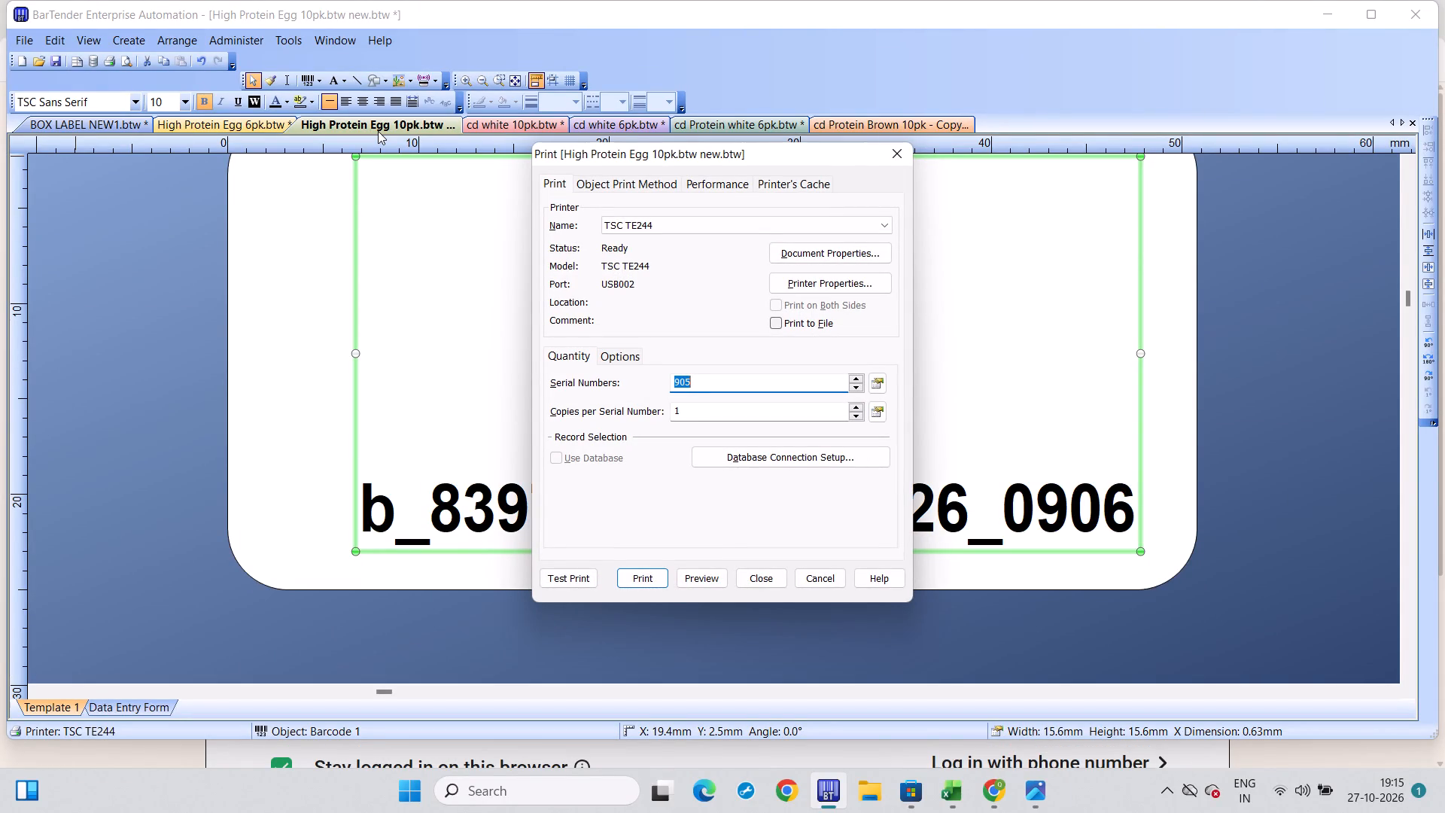
Print the High Protein Egg 10pk barcode labels with the number of serial numbers set to 800.
{"action": "key", "text": "8"}
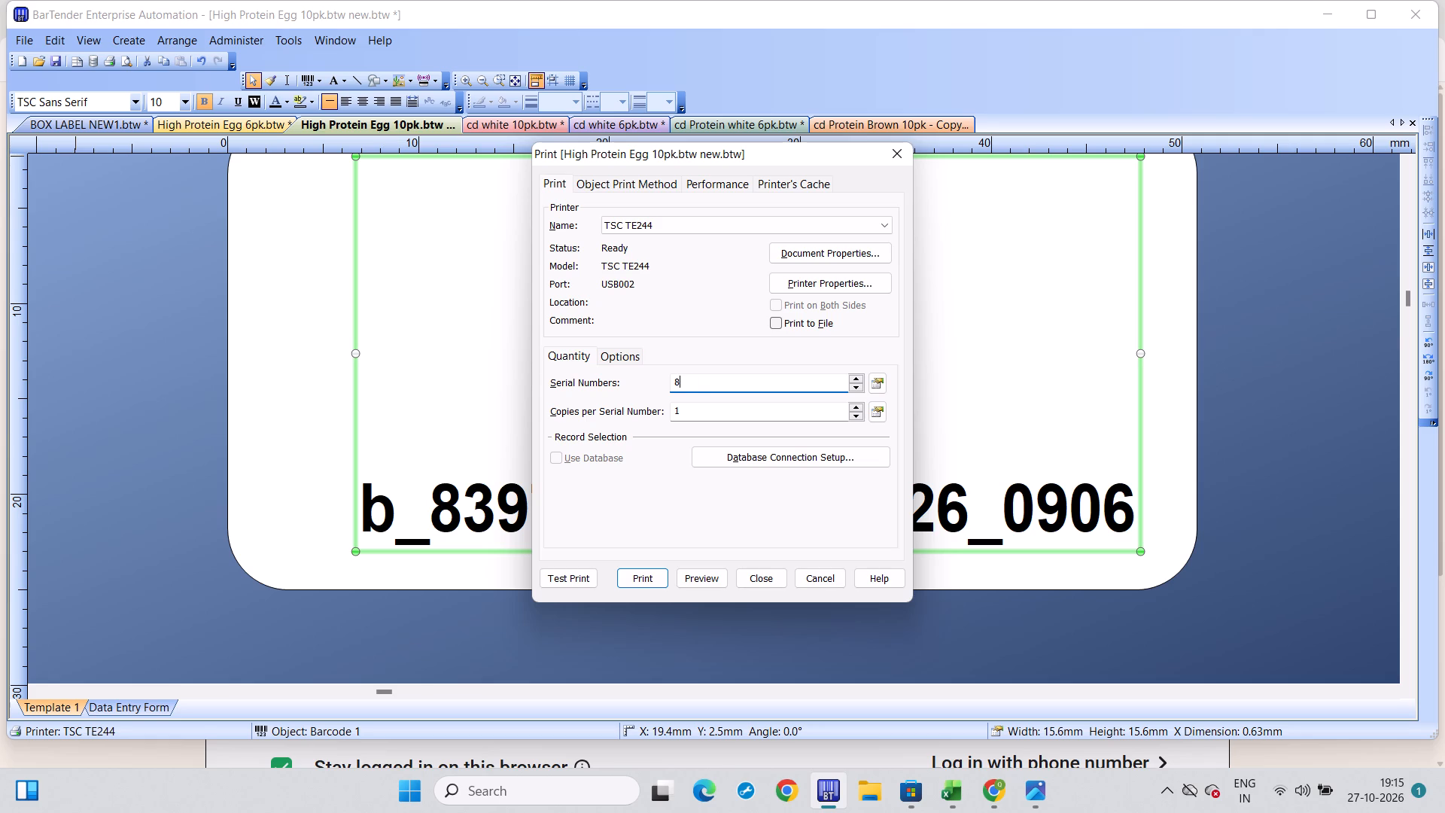
{"action": "type", "text": "00"}
{"action": "key", "text": "Return"}
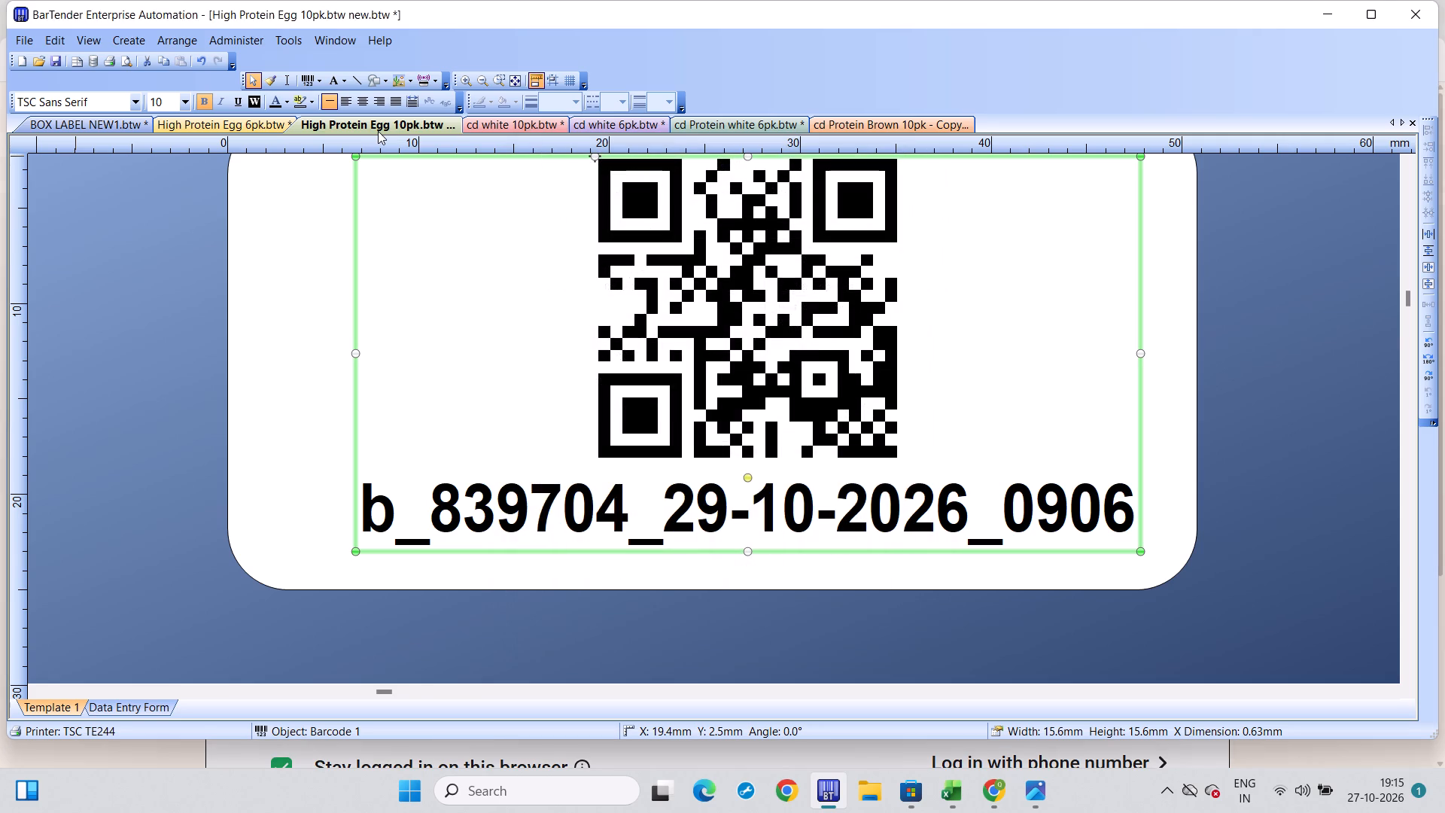
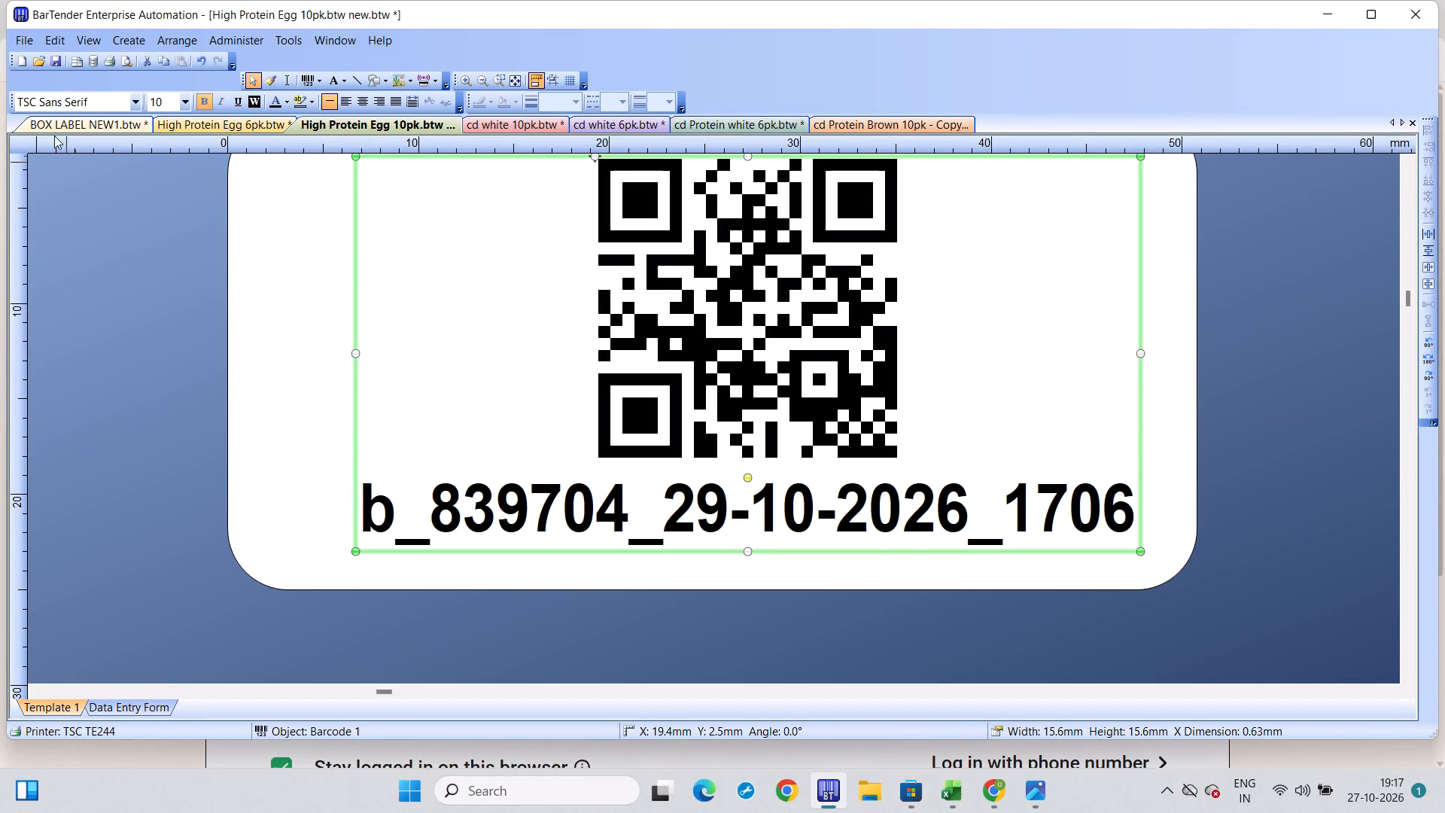
Replace the egg type line on the BOX LABEL NEW1 label with PYKD ORANGE.
{"action": "left_click", "coordinate": [77, 122]}
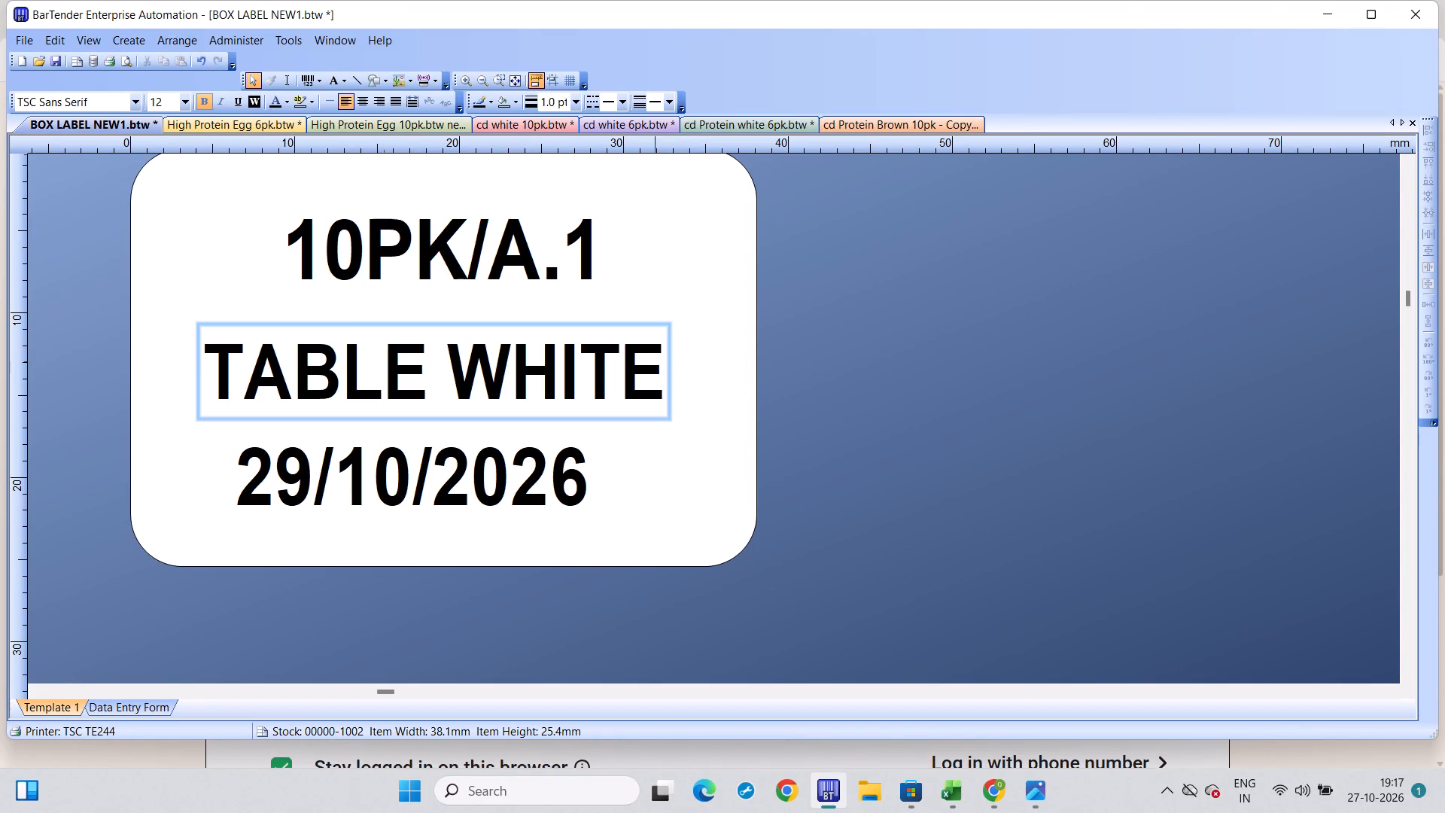
{"action": "left_click", "coordinate": [655, 361]}
{"action": "key", "text": "BackSpace"}
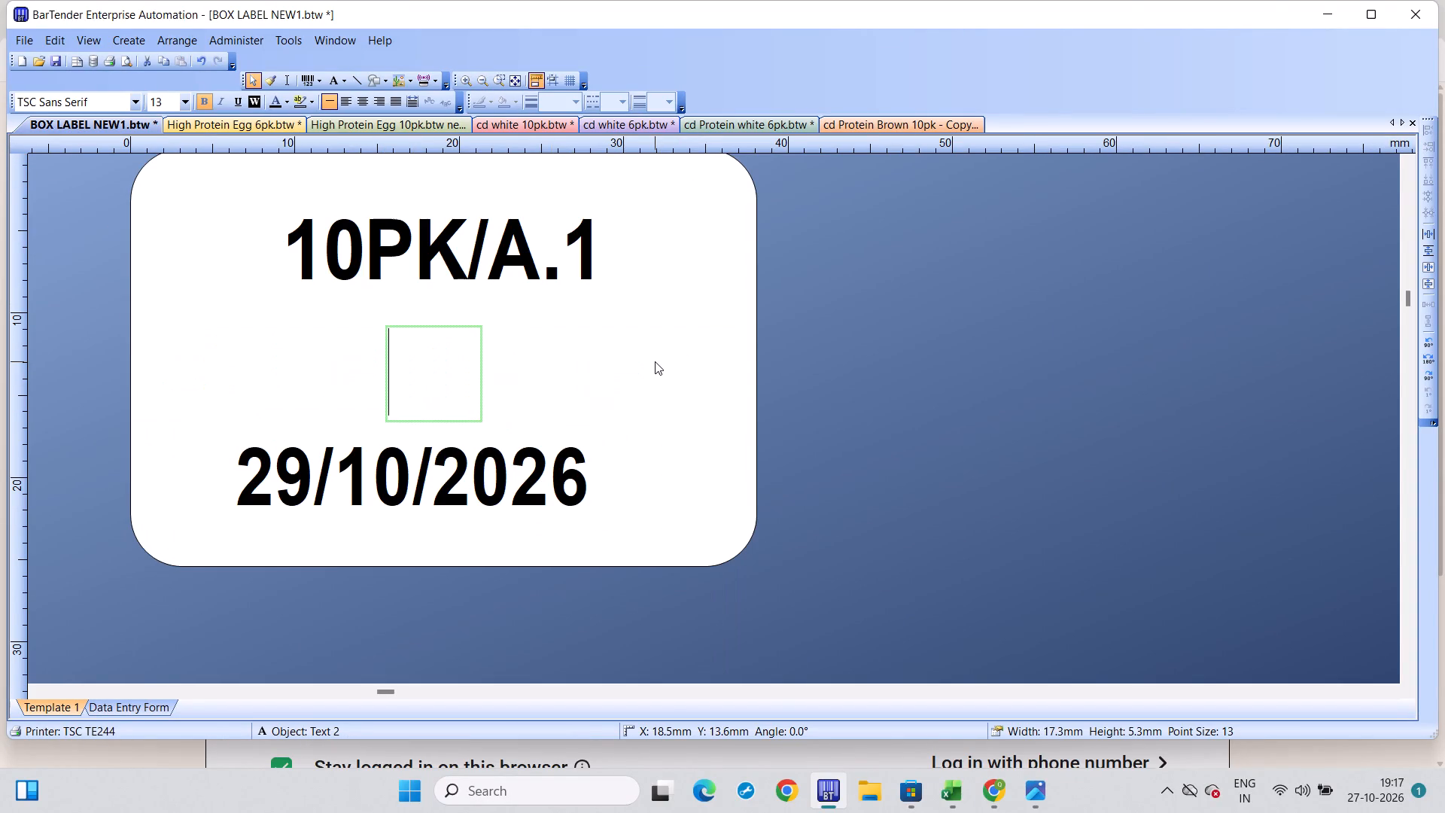
{"action": "type", "text": "PYKD"}
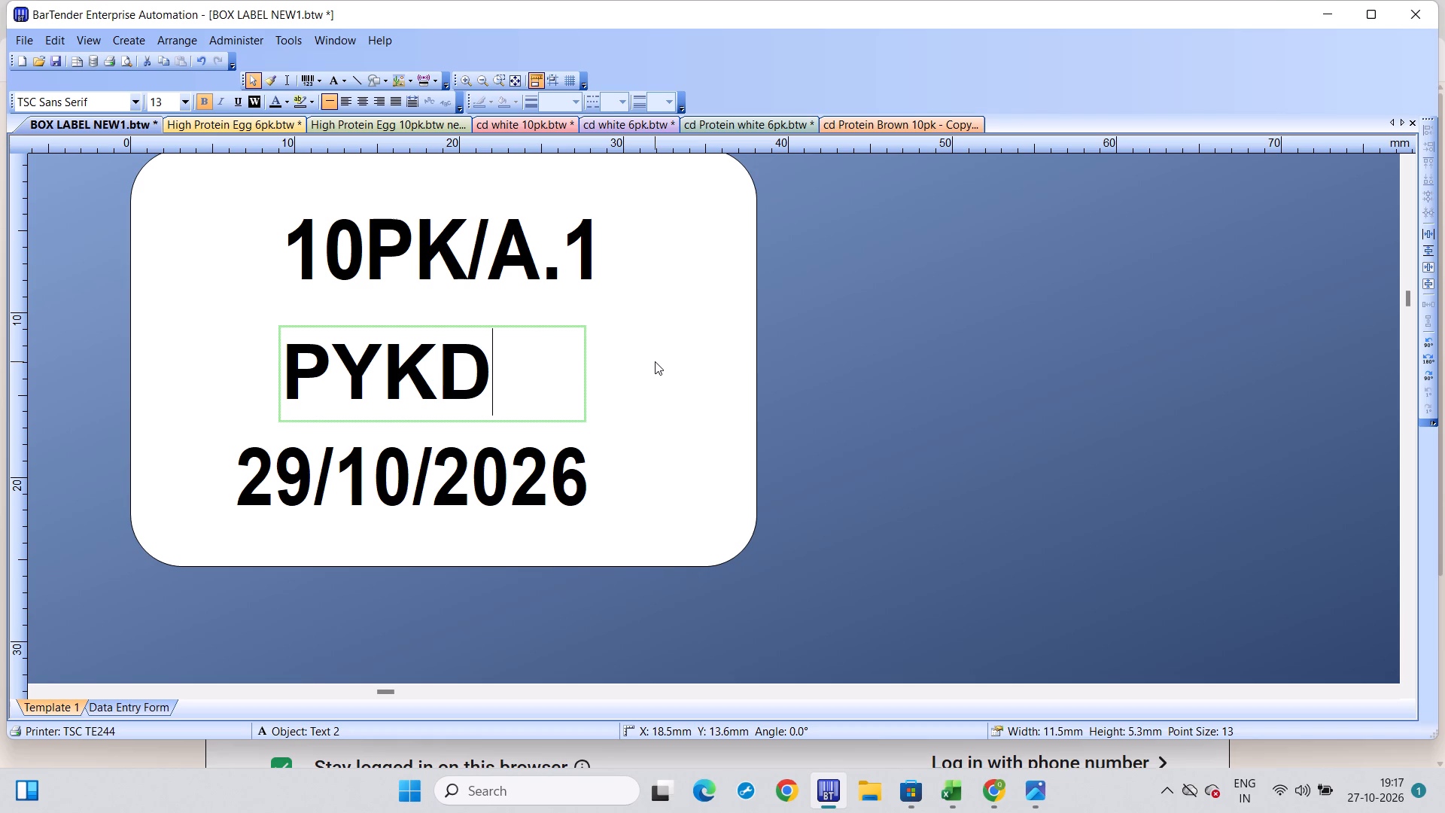
{"action": "key", "text": "space"}
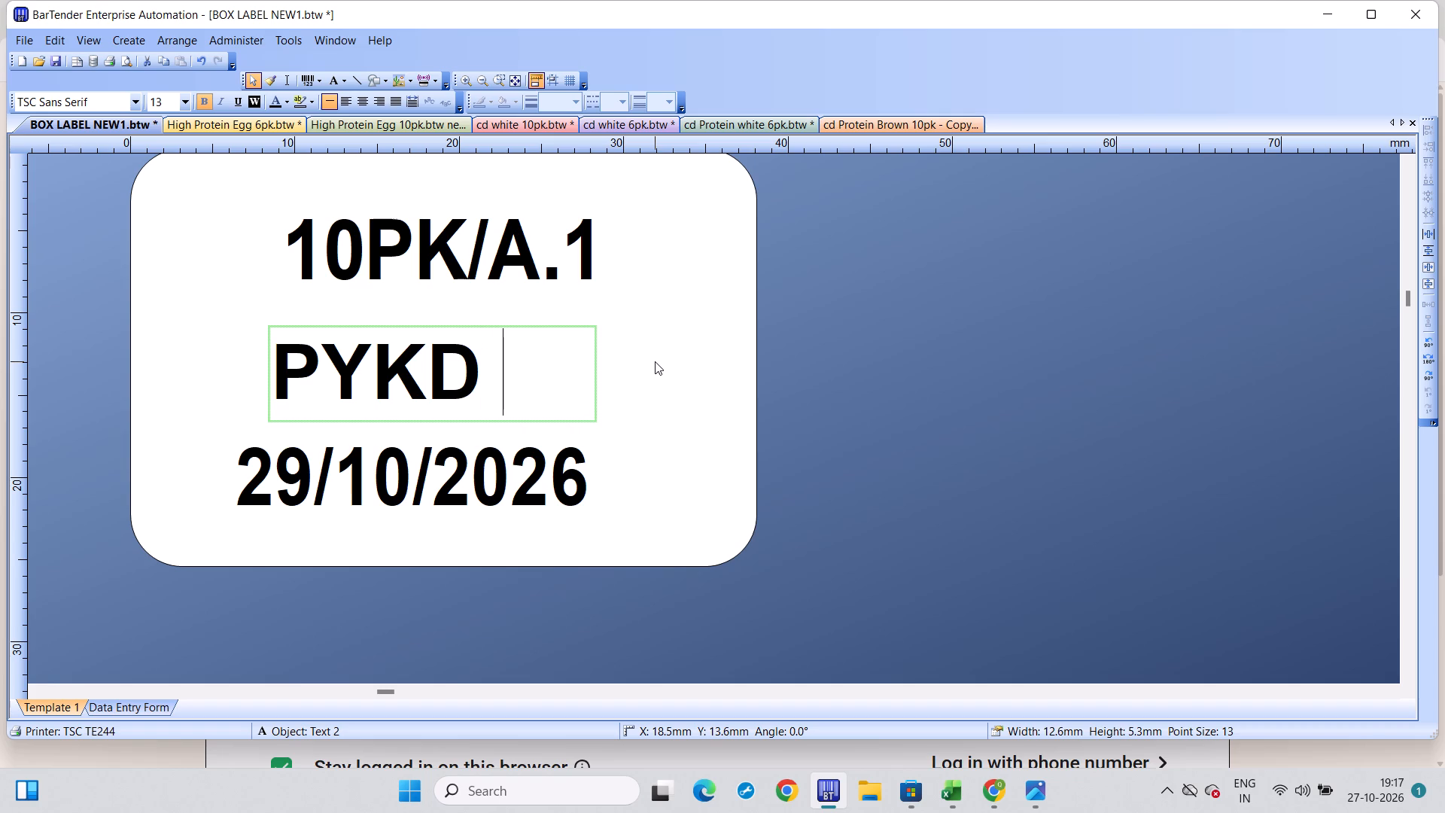
{"action": "type", "text": "ORANGE"}
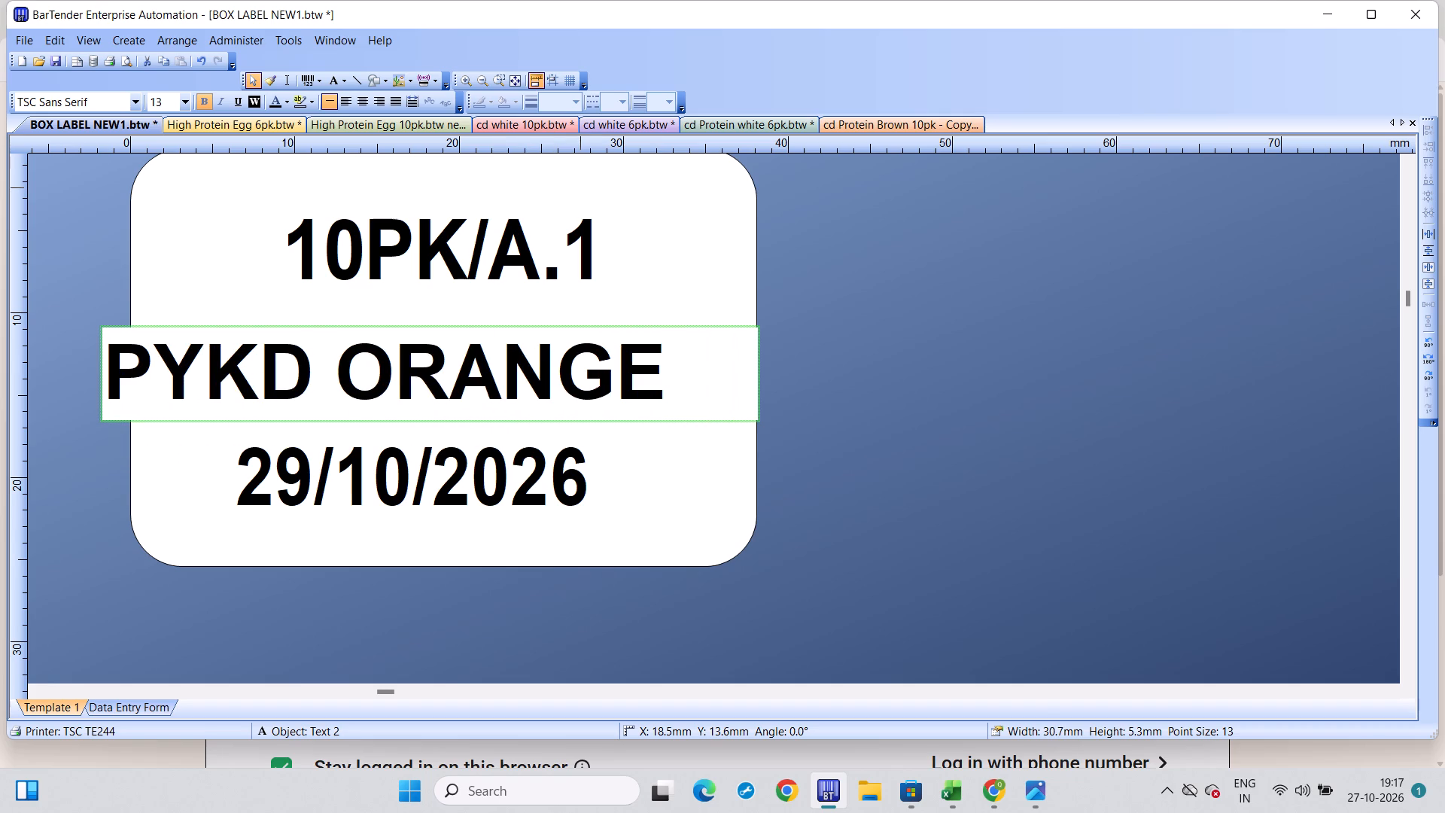
Print 4 copies of the 10PK/A.1 PYKD ORANGE box label.
{"action": "key", "text": "ctrl+p"}
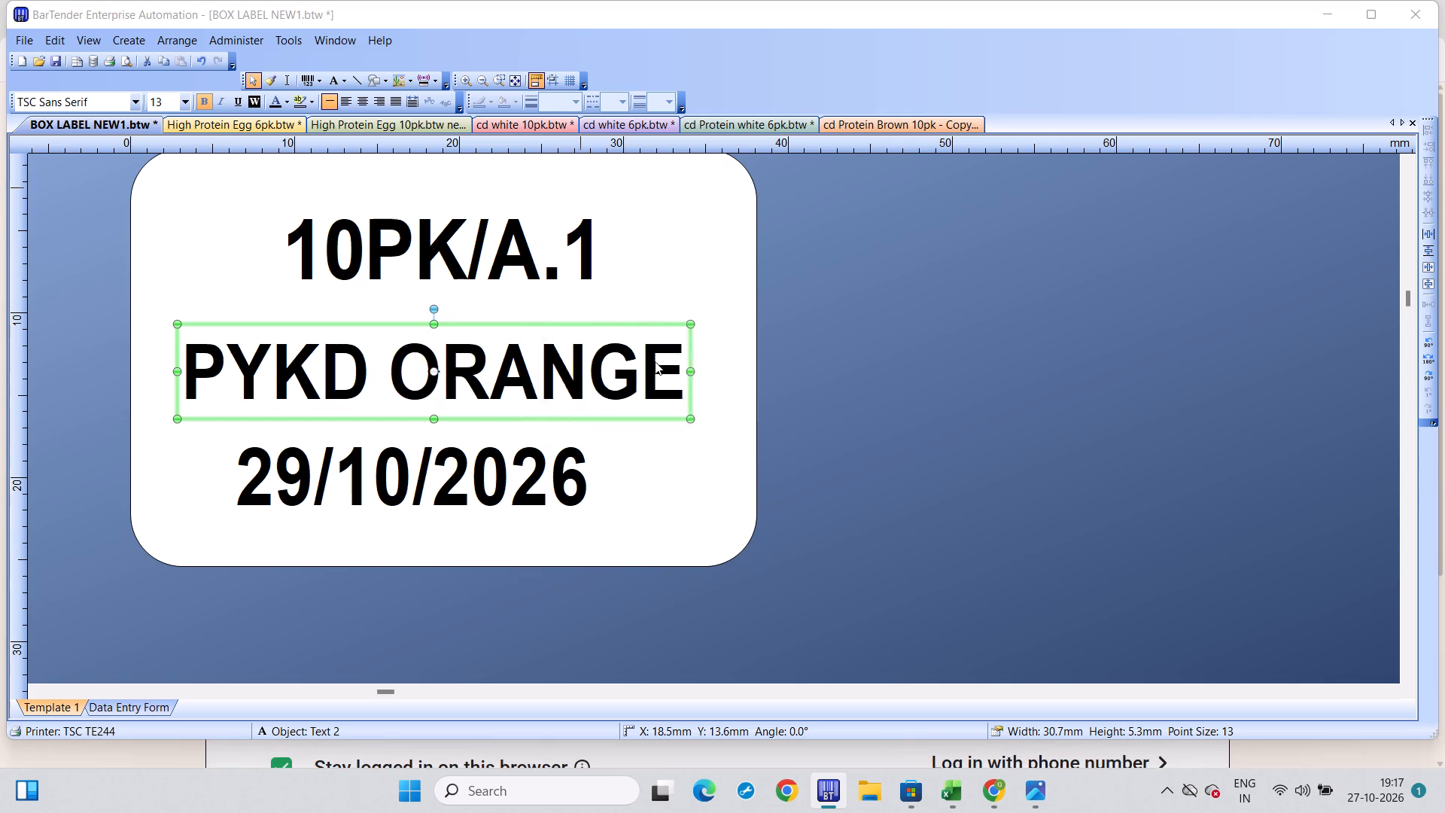
{"action": "left_click", "coordinate": [700, 376]}
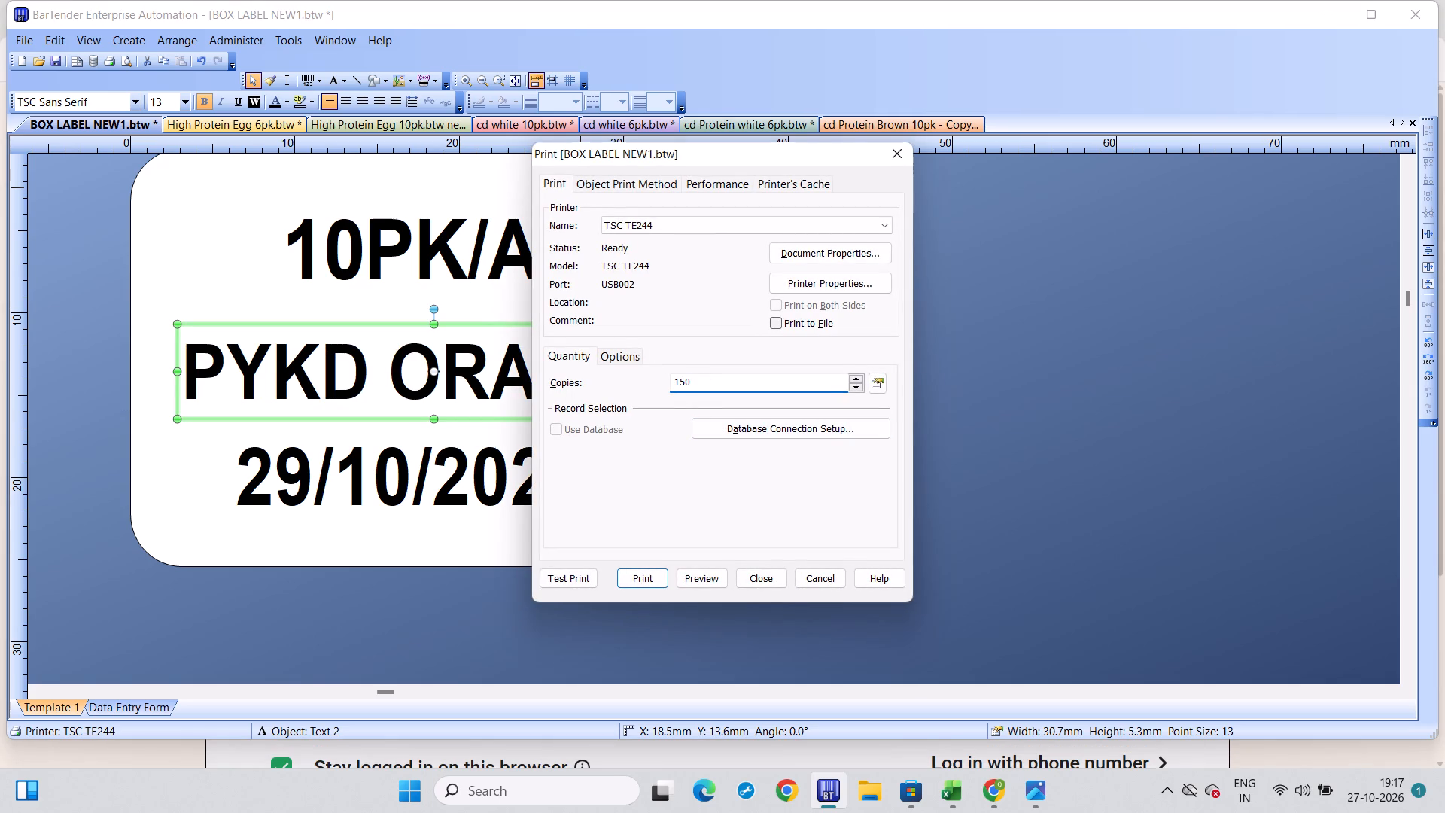
{"action": "key", "text": "BackSpace"}
{"action": "key", "text": "BackSpace"}
{"action": "key", "text": "BackSpace"}
{"action": "key", "text": "4"}
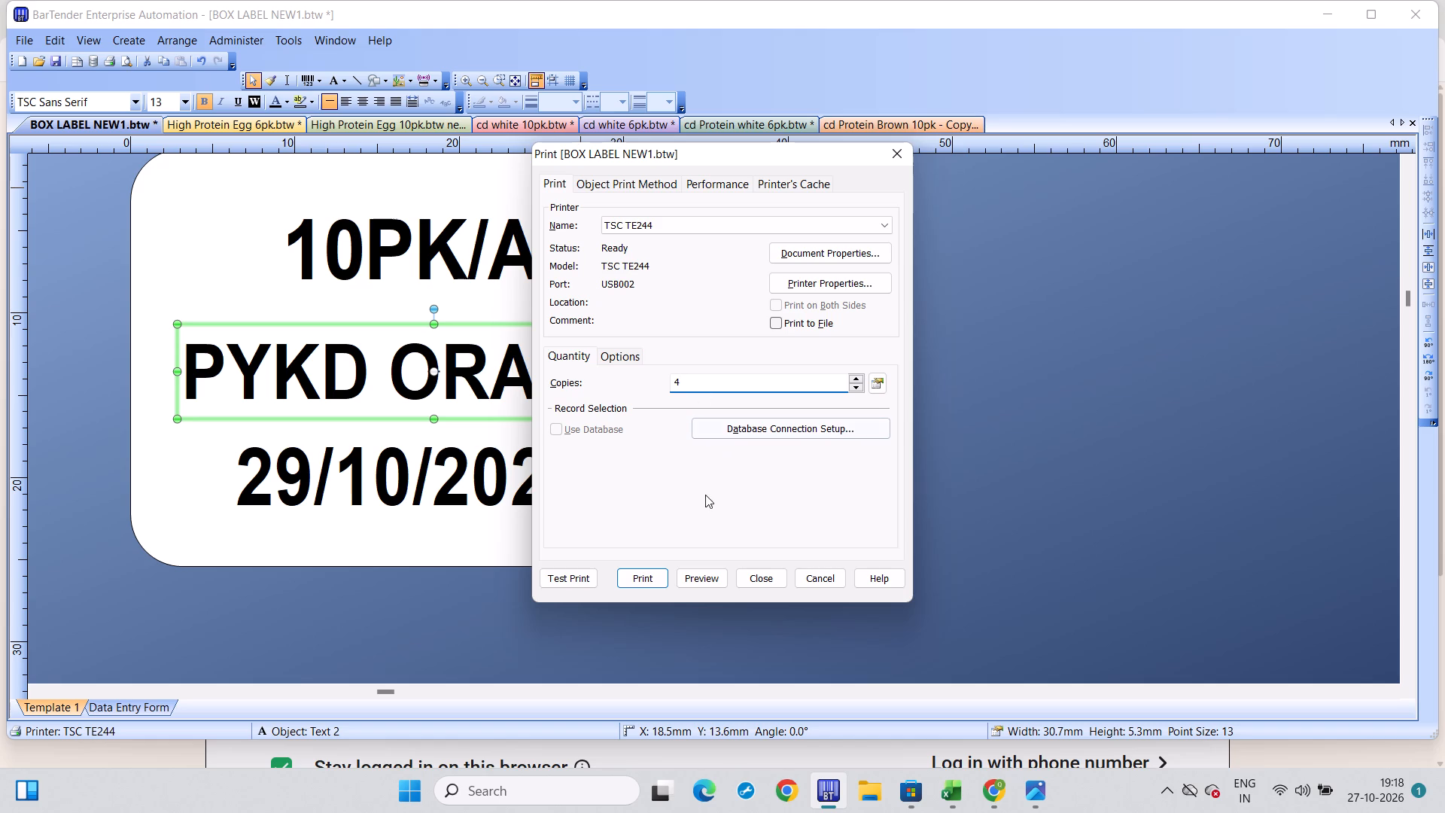
{"action": "left_click", "coordinate": [649, 580]}
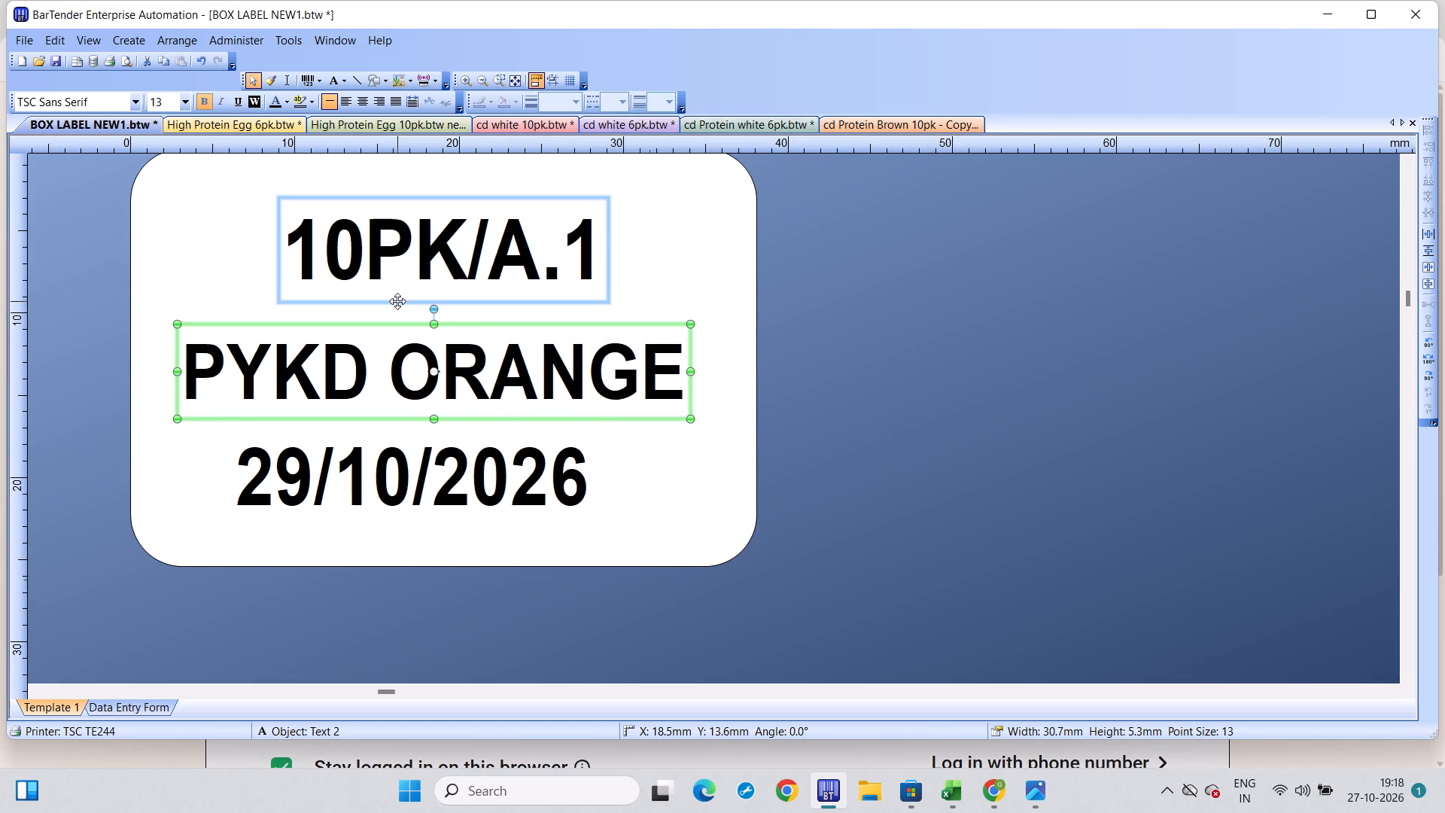
Change the pack size line of the box label to 06PK/A.1.
{"action": "left_click", "coordinate": [362, 269]}
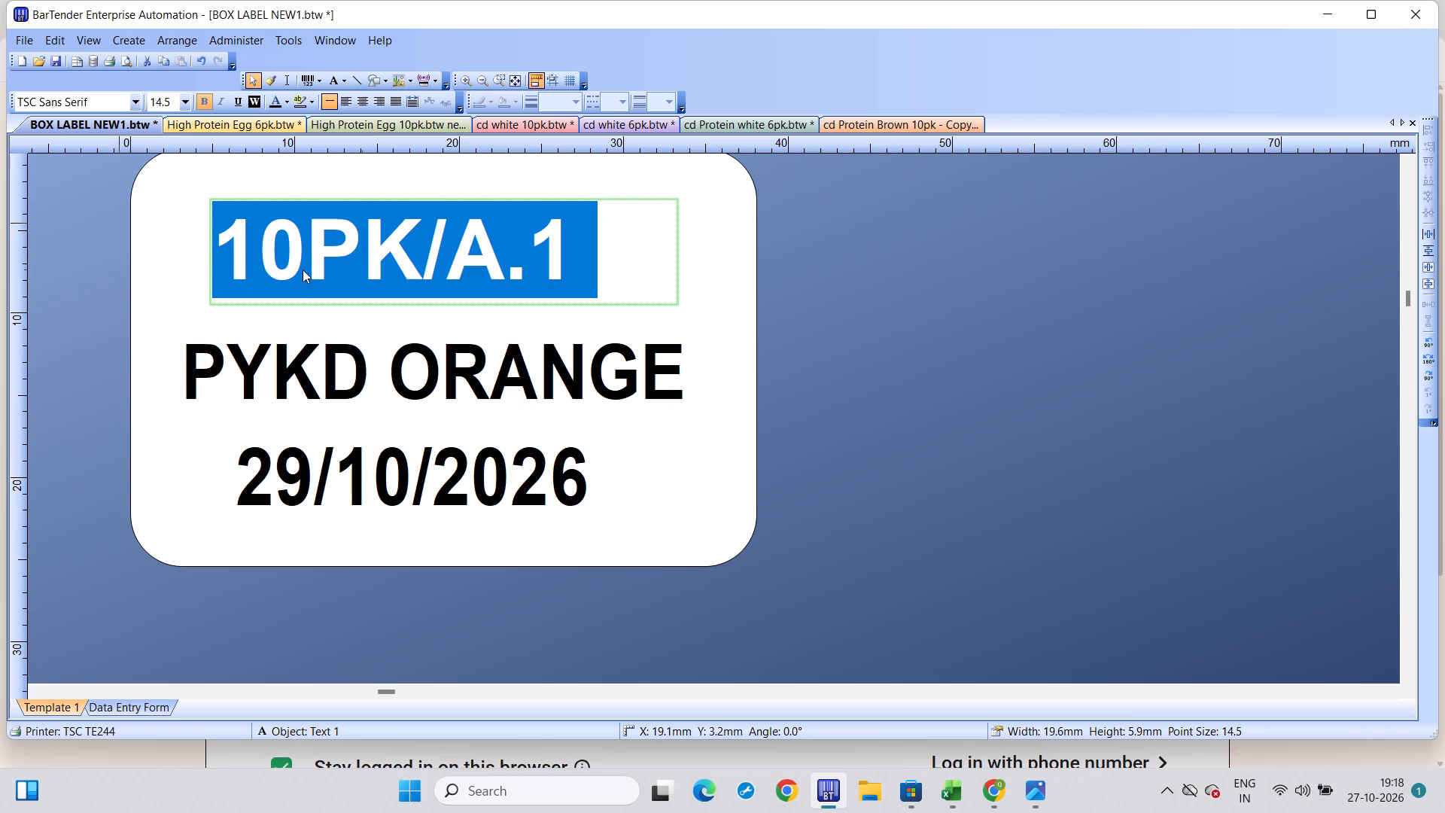
{"action": "left_click", "coordinate": [300, 264]}
{"action": "key", "text": "BackSpace"}
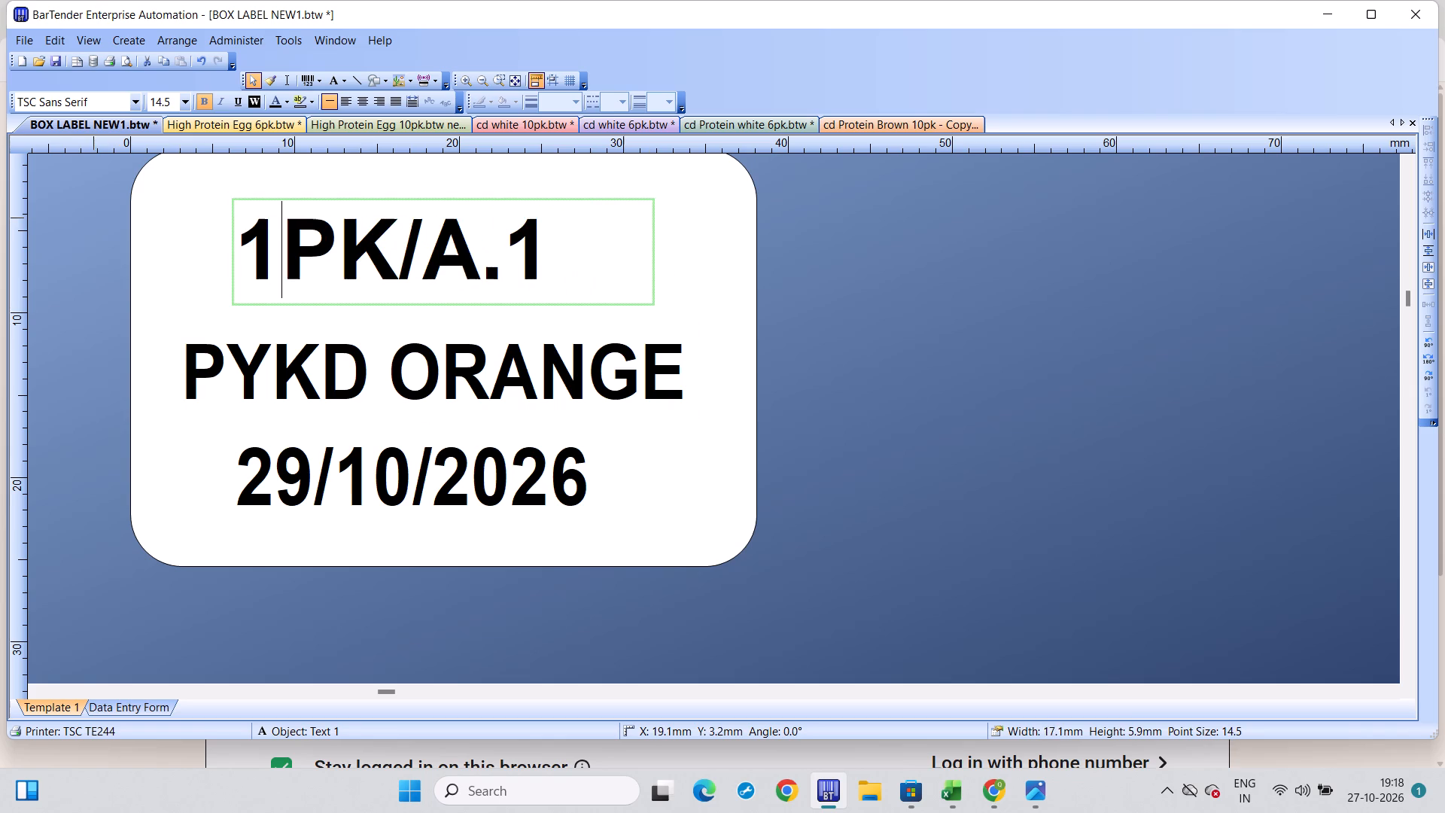
{"action": "key", "text": "BackSpace"}
{"action": "type", "text": "06"}
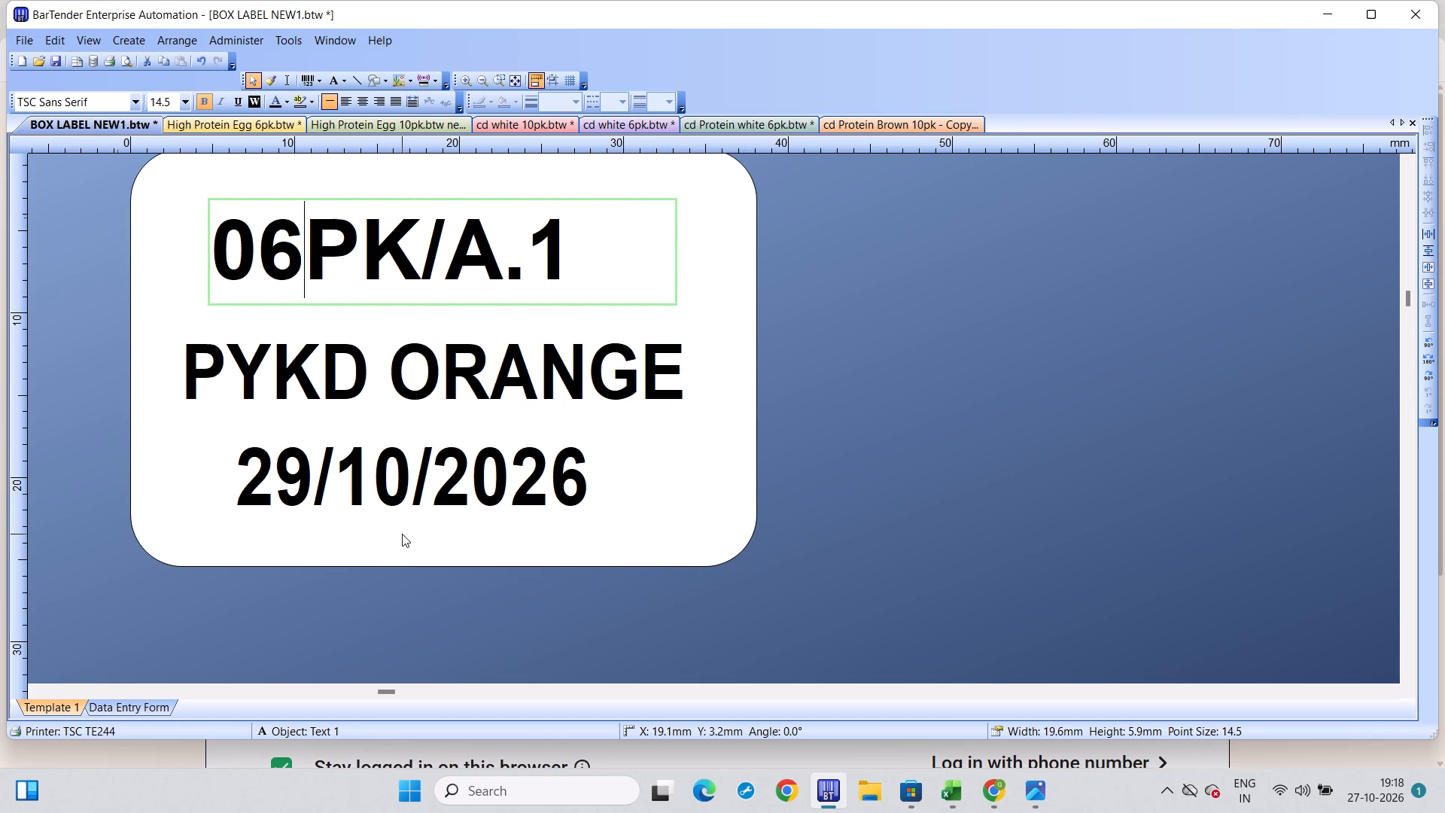
Print 4 copies of the 06PK/A.1 PYKD ORANGE box label.
{"action": "key", "text": "ctrl+p"}
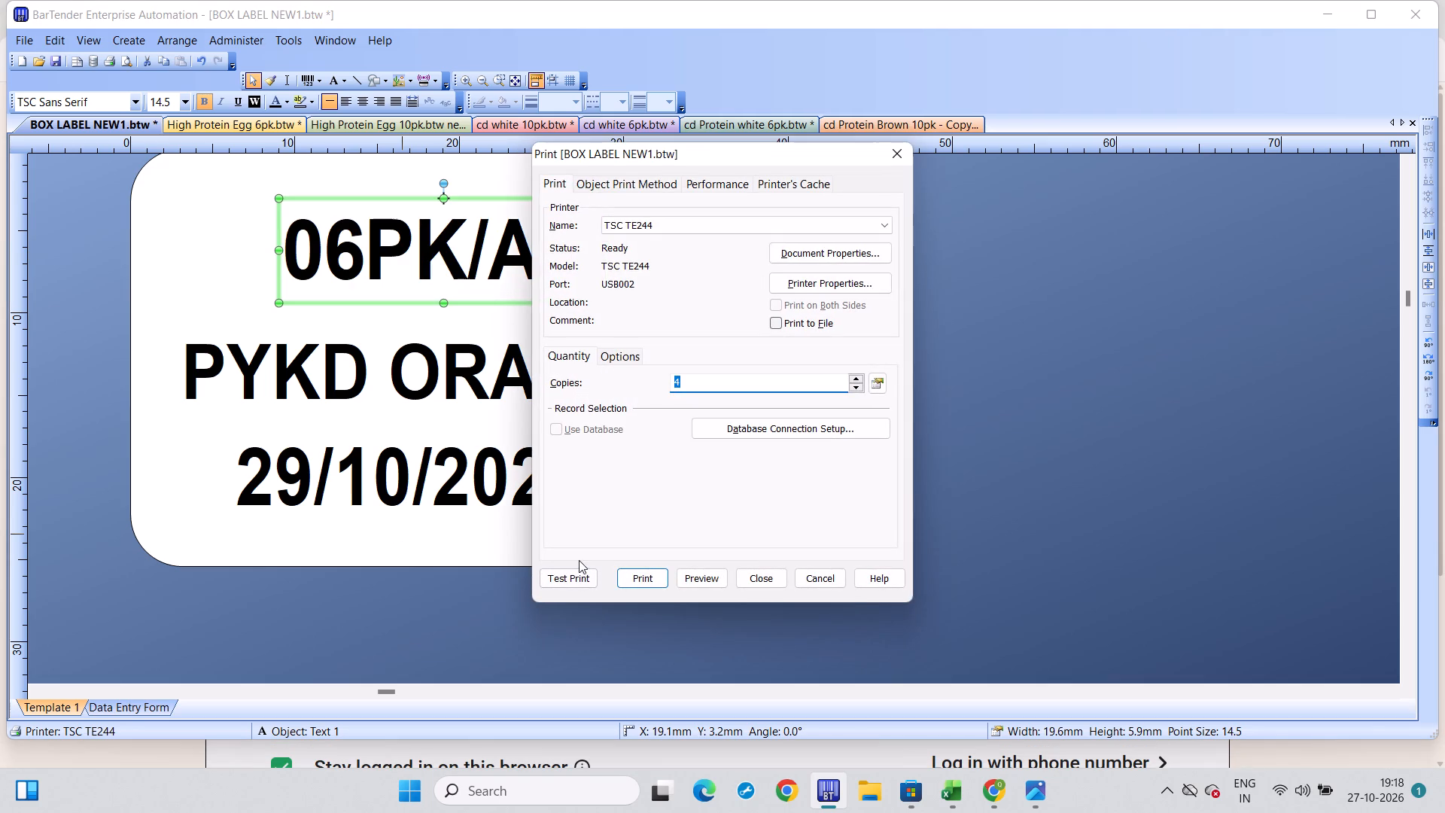
{"action": "left_click_drag", "start_coordinate": [707, 379], "coordinate": [656, 644]}
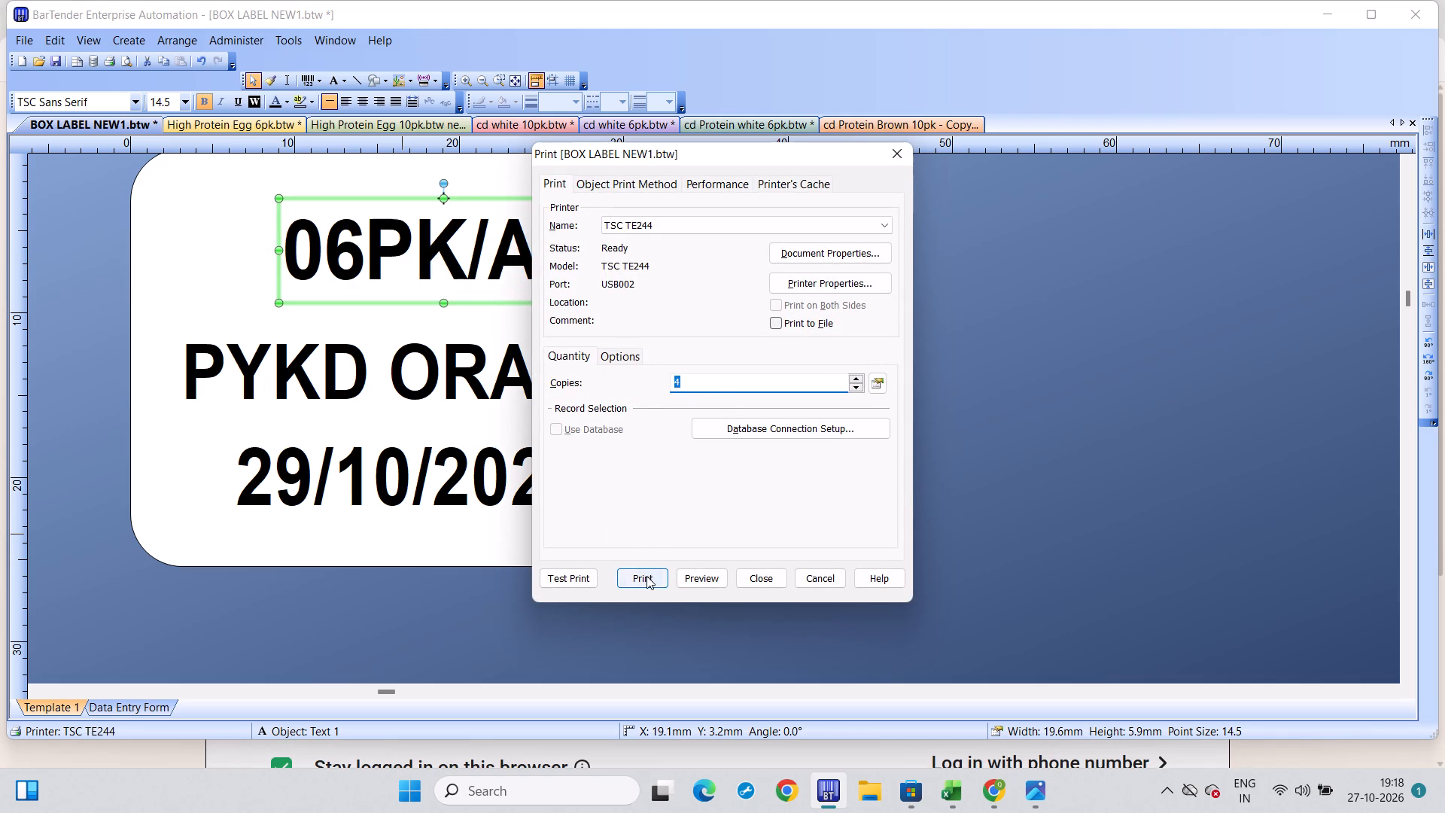
{"action": "left_click", "coordinate": [646, 576]}
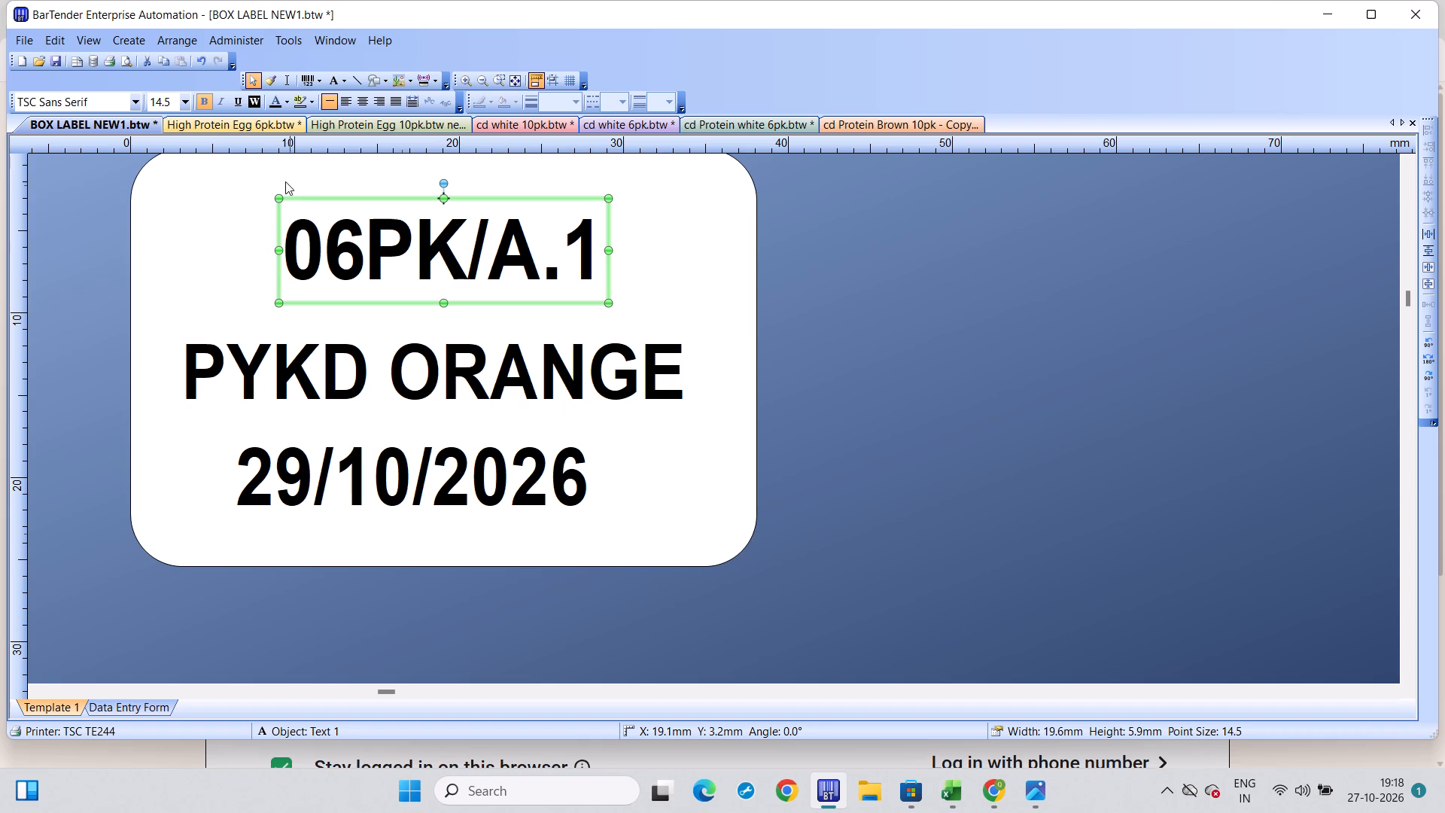
Set the High Protein Egg 6pk barcode's embedded data to b_853103_29-10-2026_0001.
{"action": "left_click", "coordinate": [228, 132]}
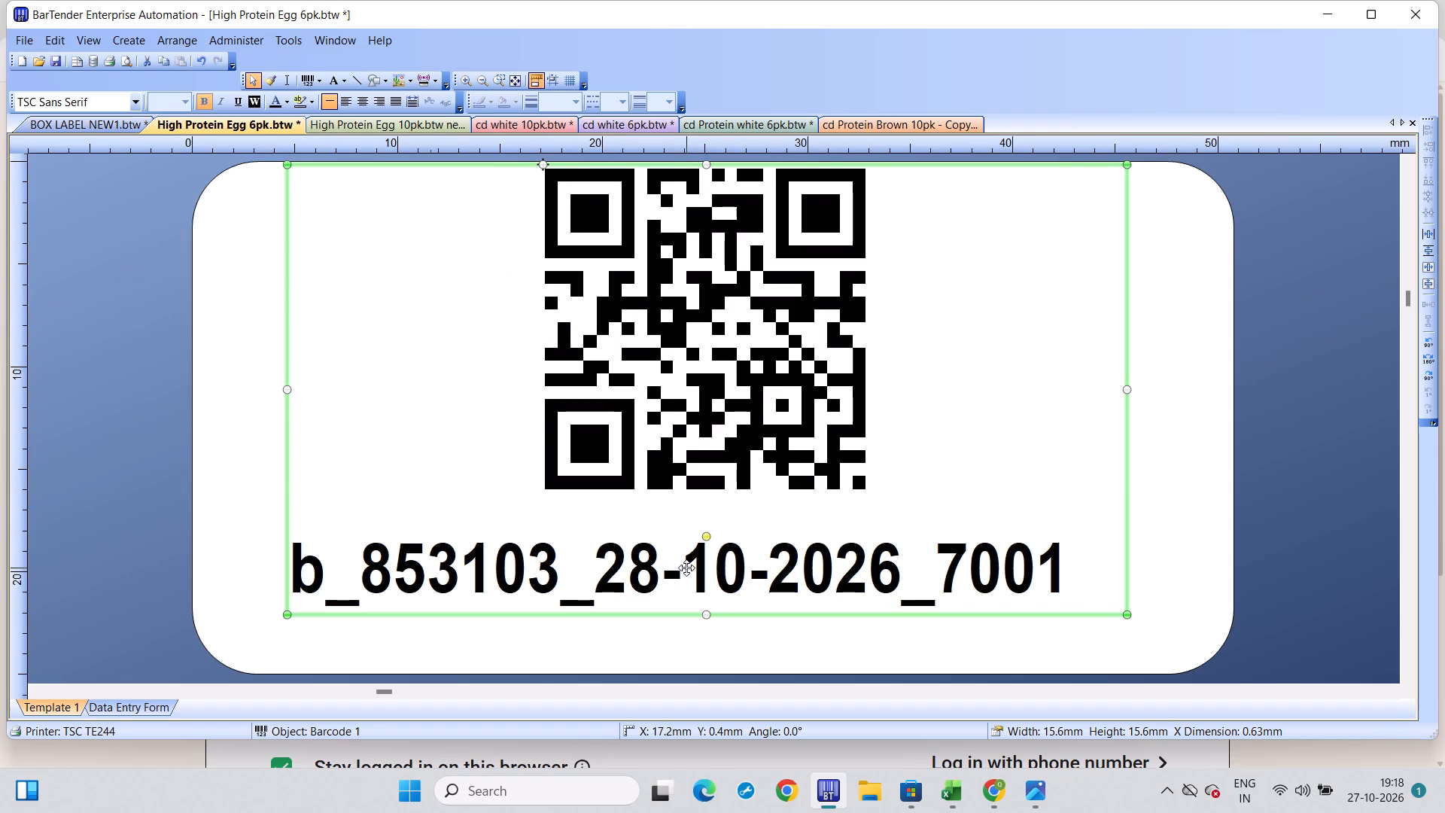
{"action": "double_click", "coordinate": [686, 568]}
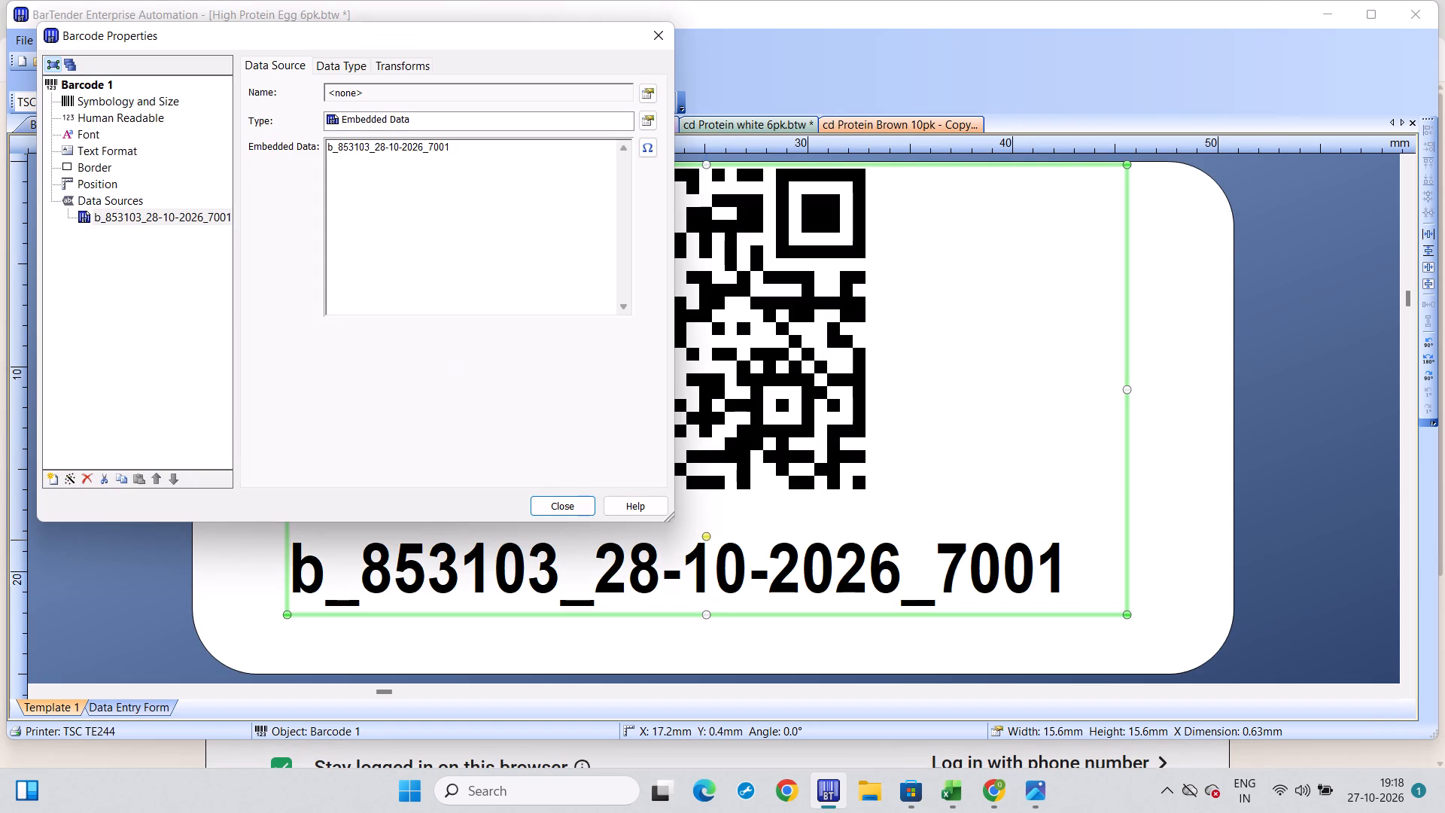
{"action": "left_click", "coordinate": [383, 171]}
{"action": "key", "text": "BackSpace"}
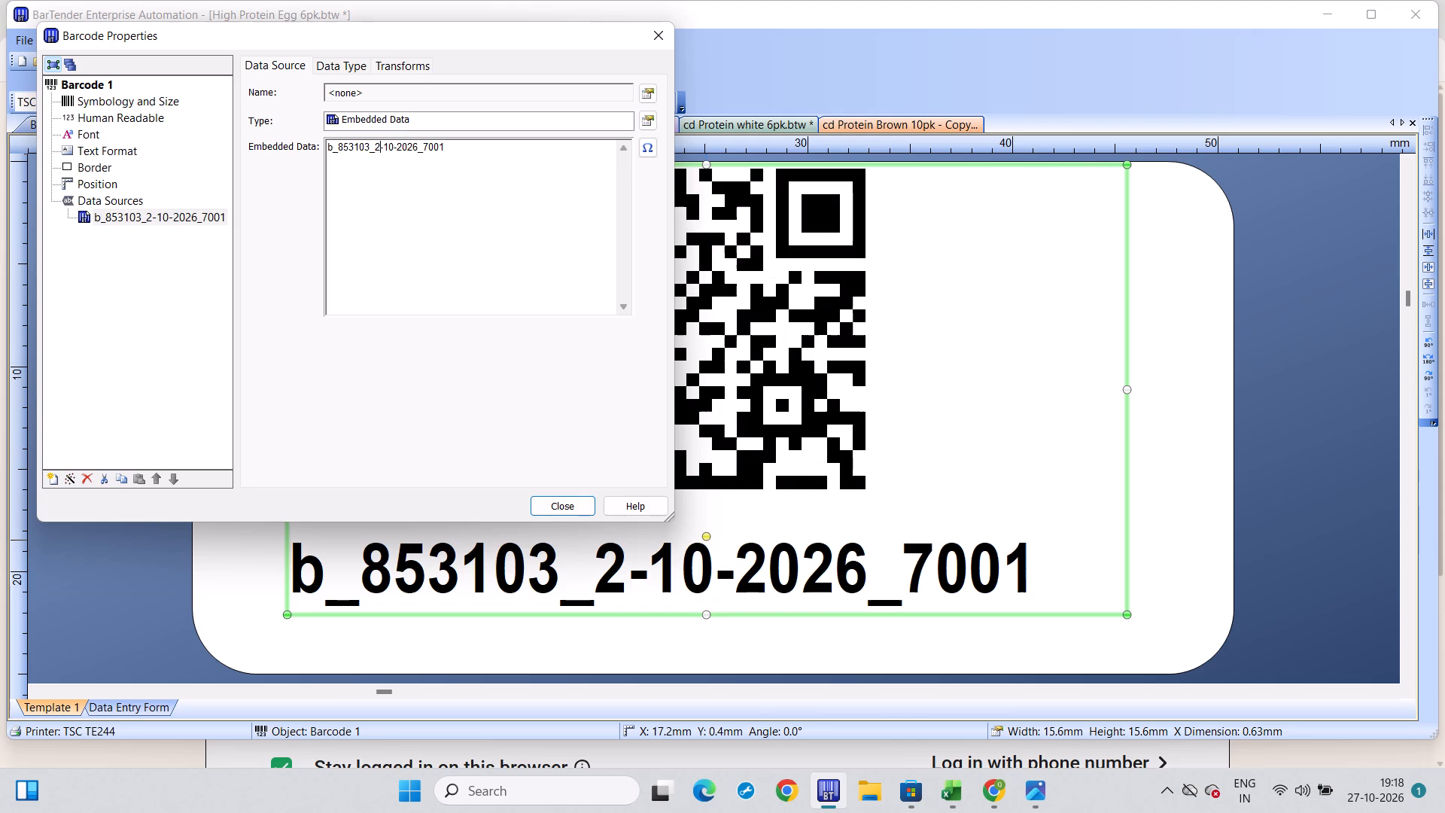
{"action": "key", "text": "9"}
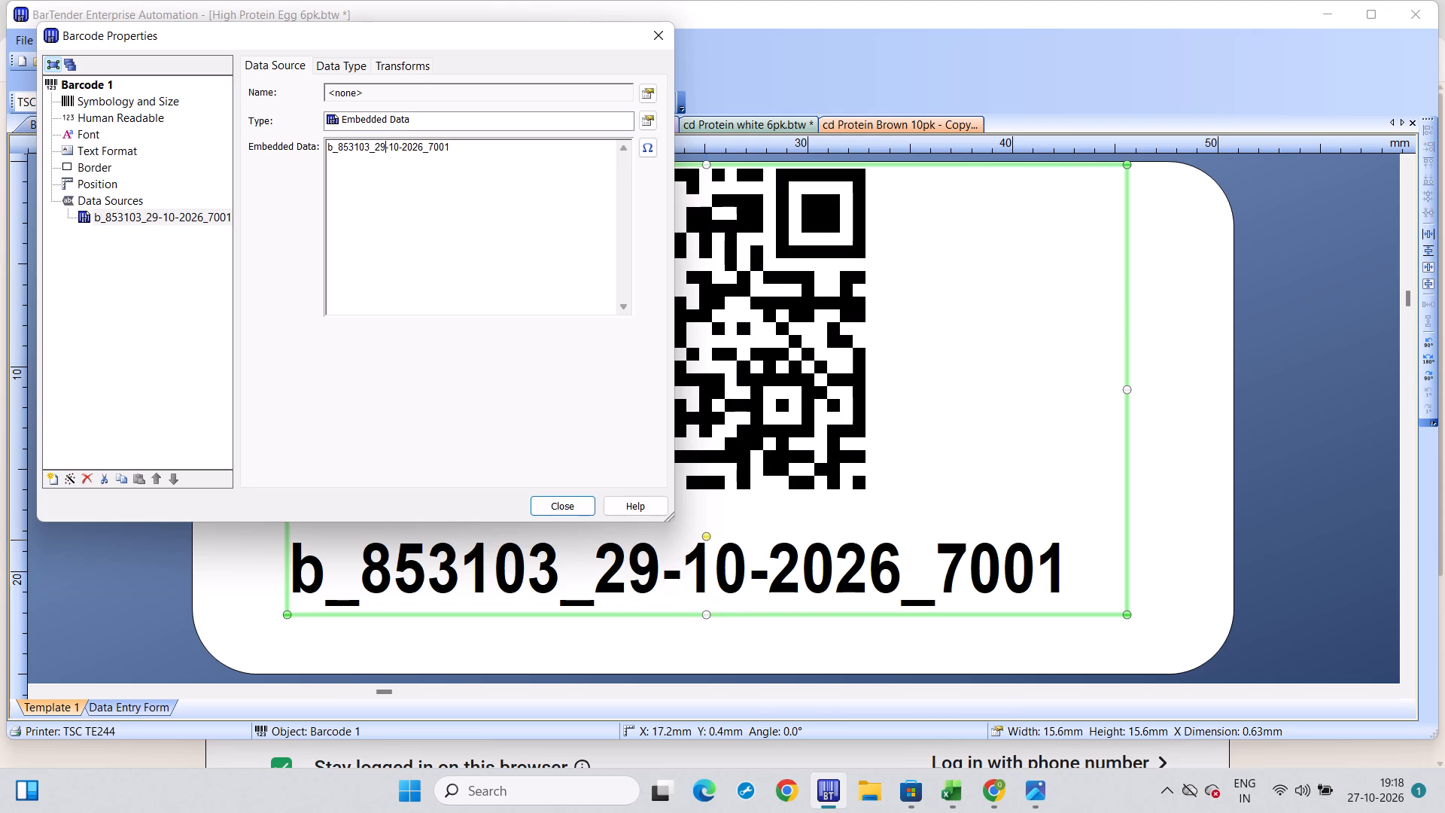
{"action": "left_click", "coordinate": [434, 157]}
{"action": "key", "text": "BackSpace"}
{"action": "key", "text": "0"}
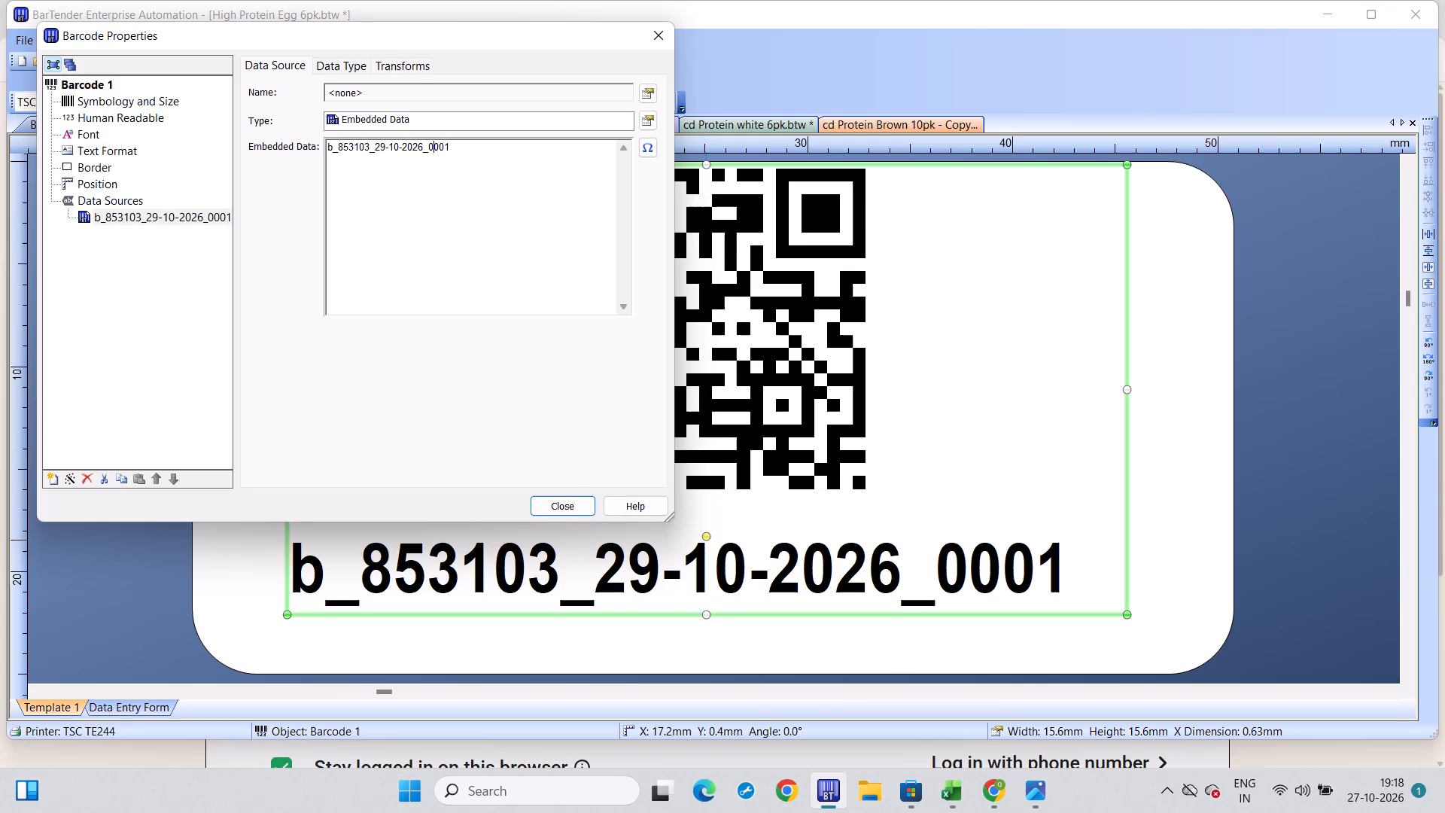
{"action": "left_click", "coordinate": [567, 501]}
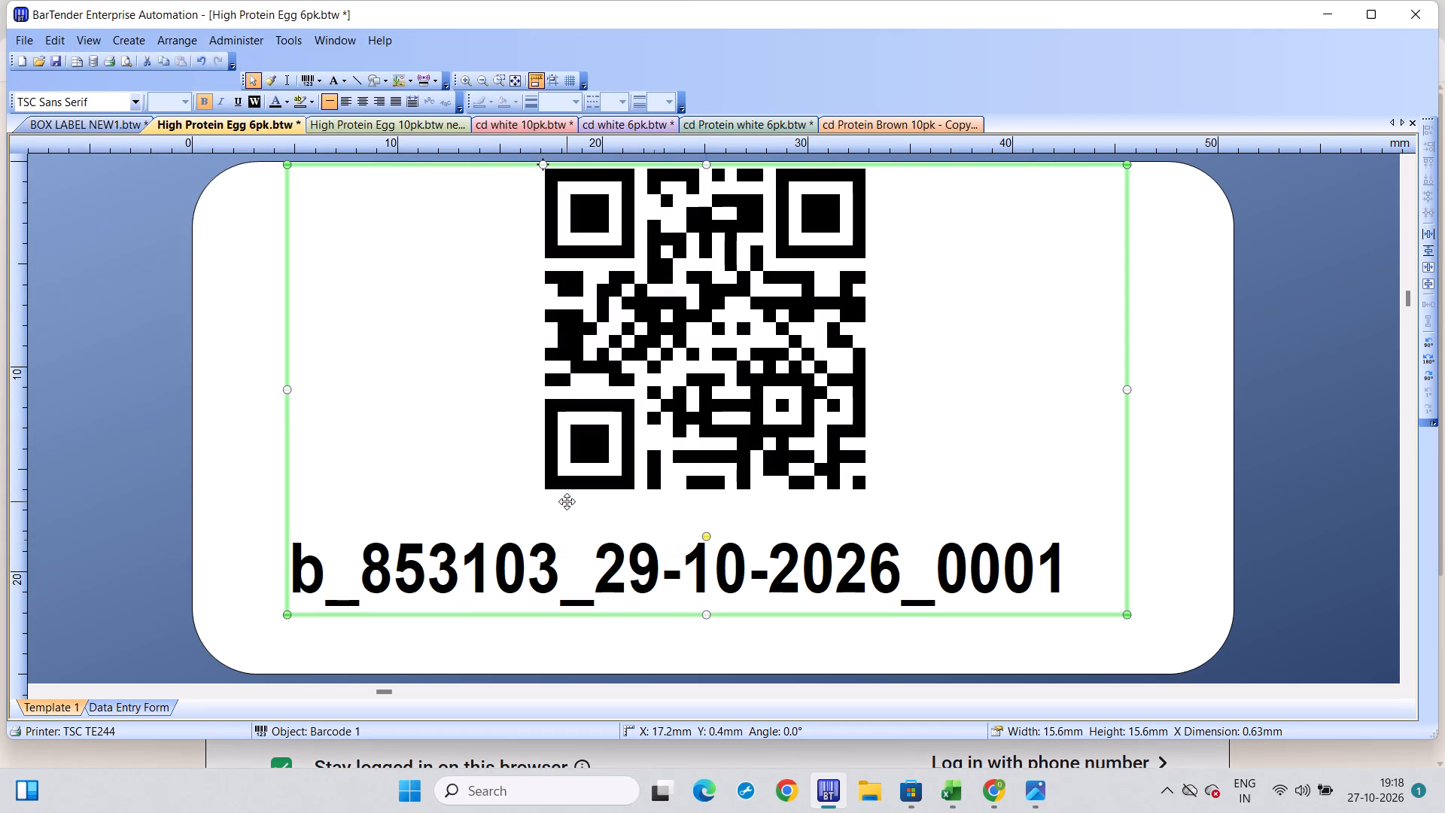
Print the High Protein Egg 6pk barcode labels with the number of serial numbers set to 336.
{"action": "key", "text": "ctrl+p"}
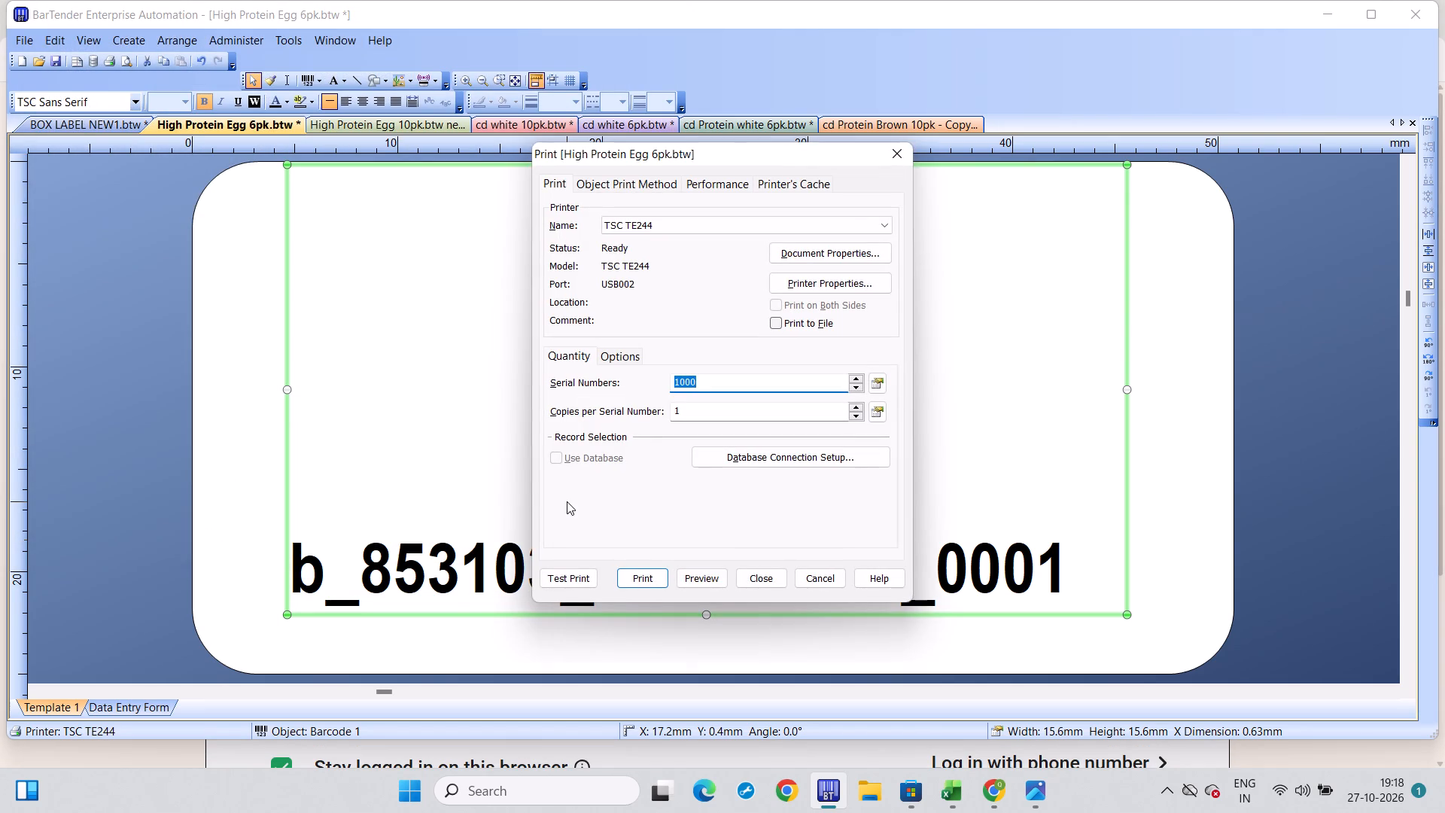
{"action": "key", "text": "3"}
{"action": "key", "text": "3"}
{"action": "key", "text": "6"}
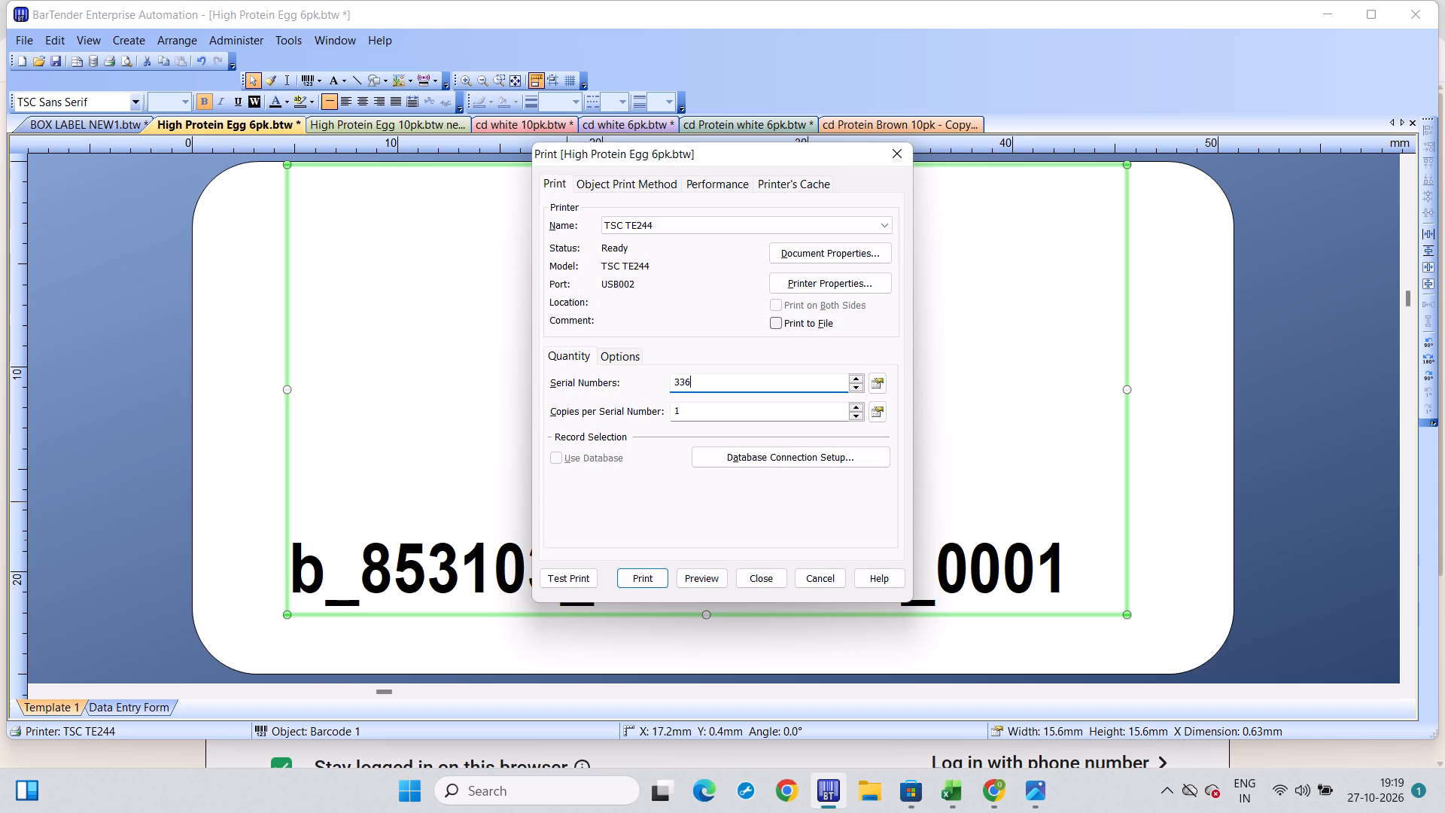
{"action": "key", "text": "Return"}
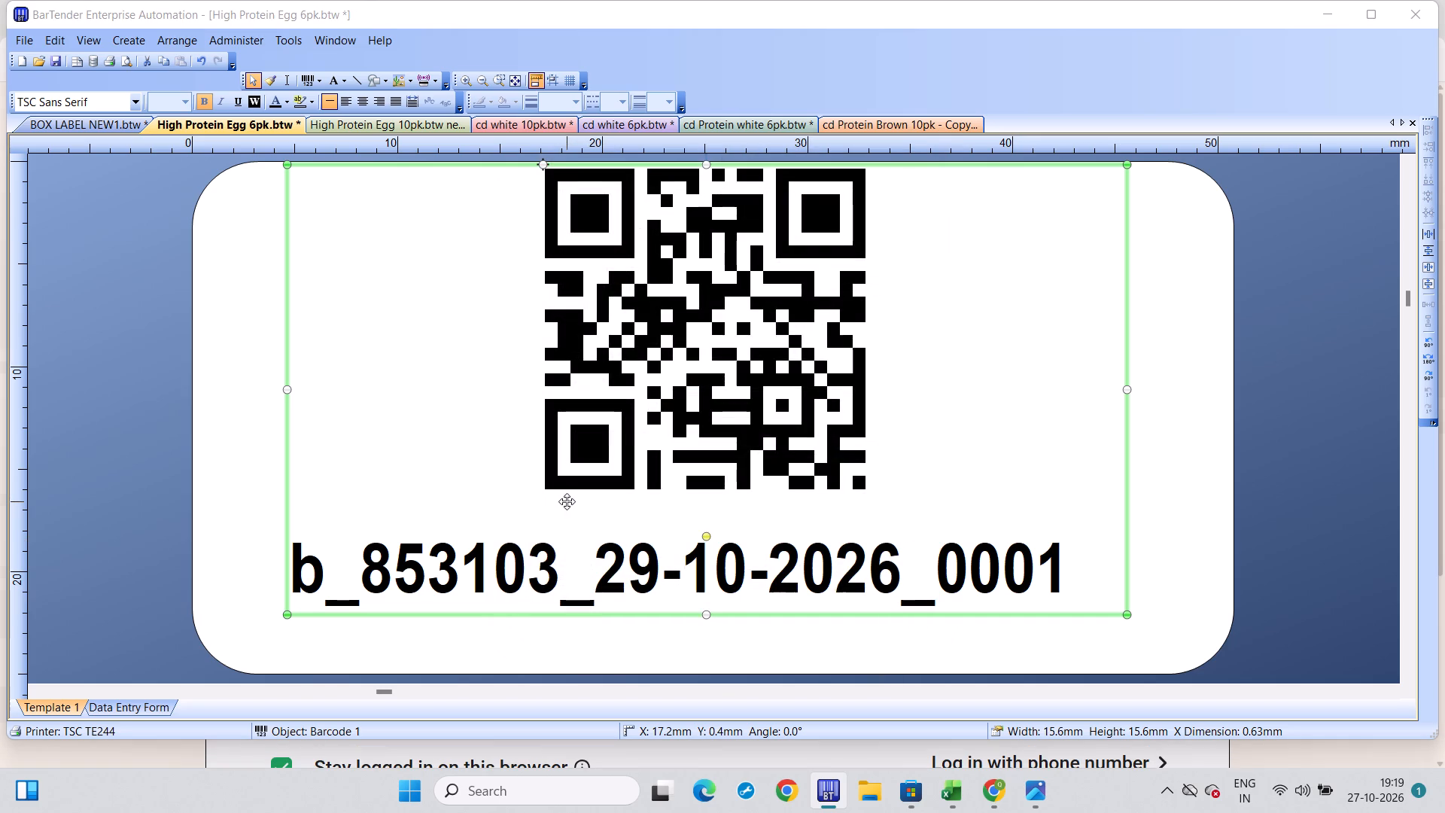
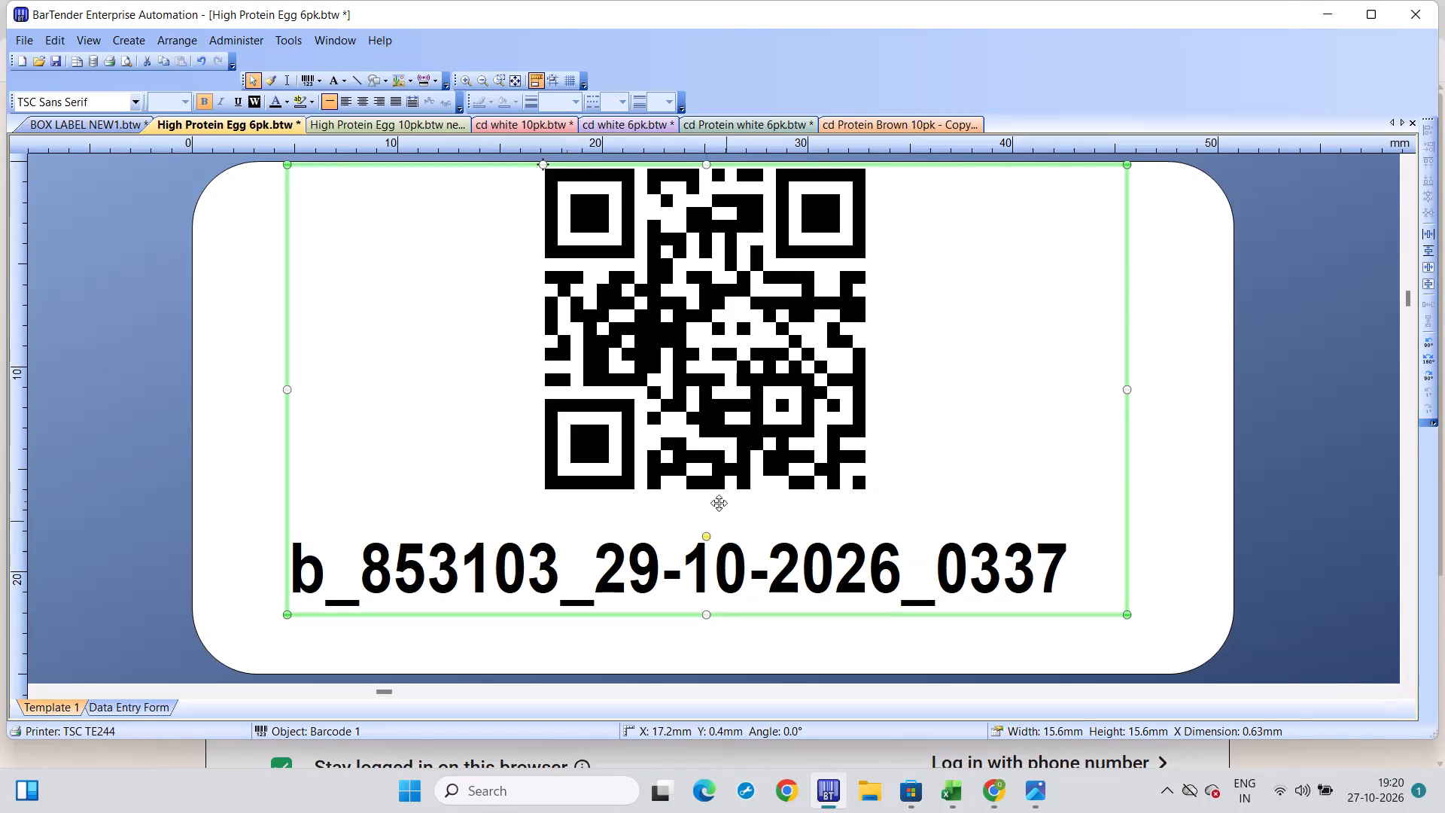
In the cd white 10pk barcode's embedded data, set the date segment to 291026 and the final serial segment to 000001.
{"action": "left_click", "coordinate": [519, 117]}
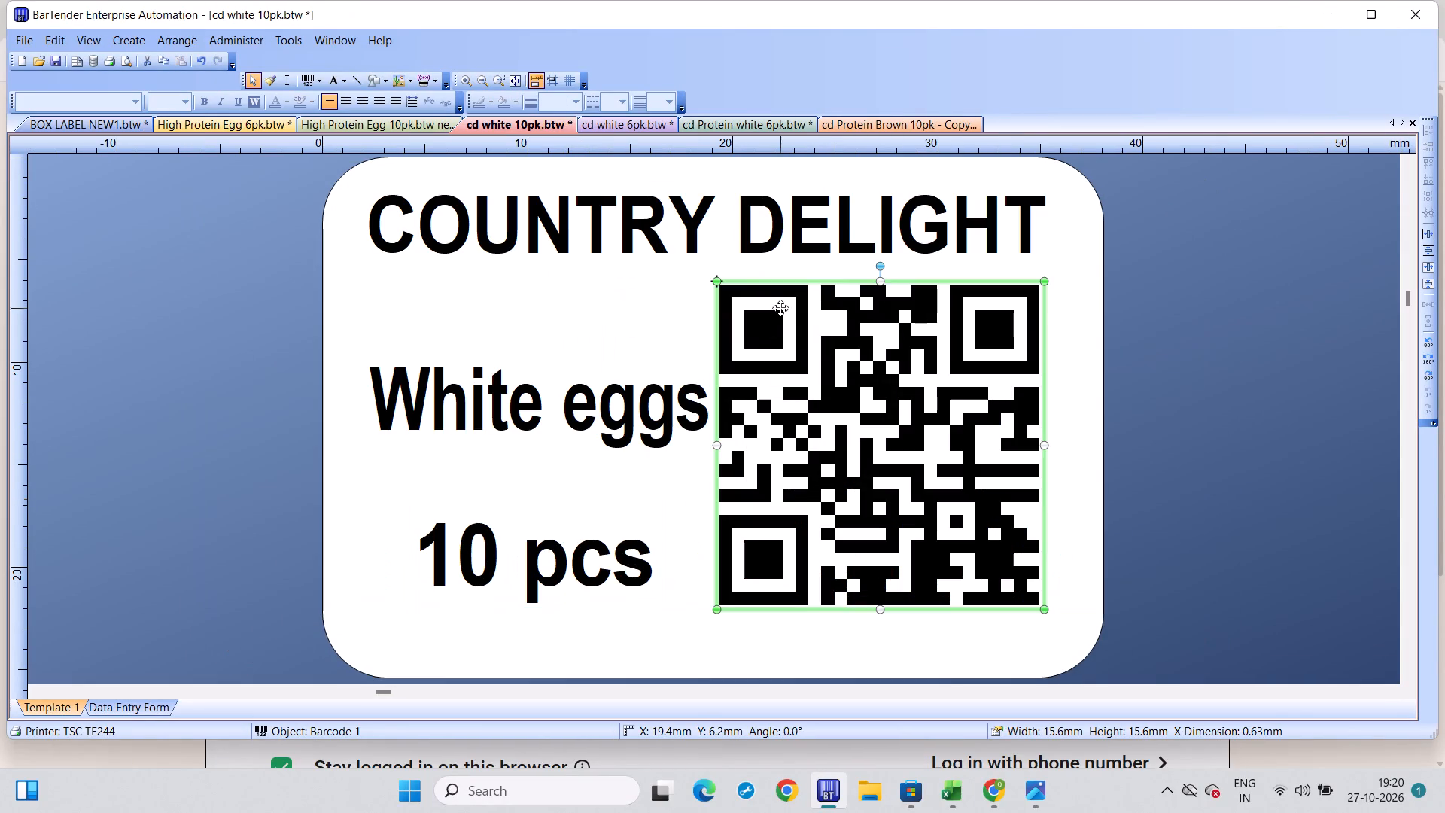
{"action": "double_click", "coordinate": [861, 410]}
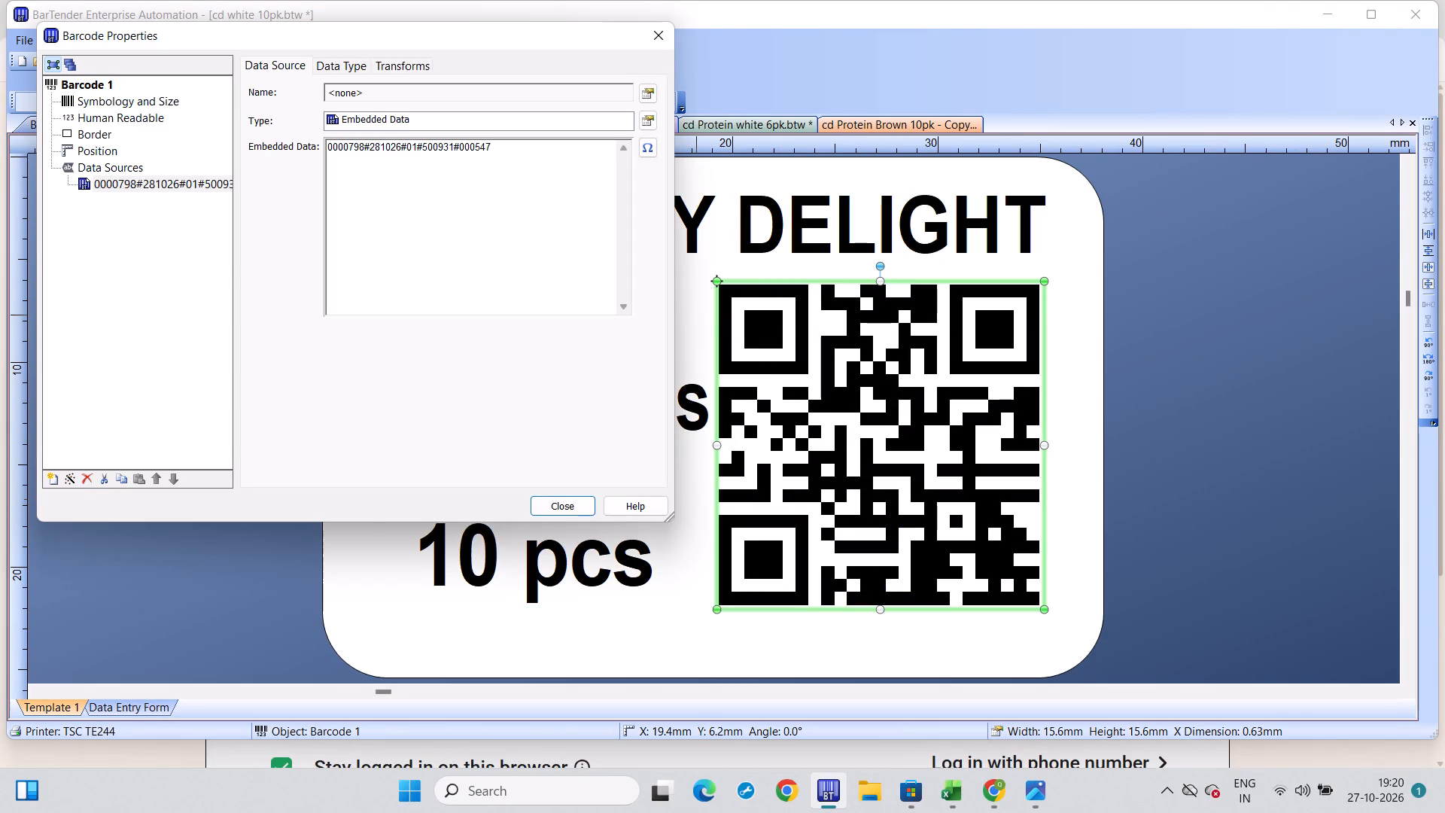
{"action": "left_click", "coordinate": [380, 165]}
{"action": "key", "text": "BackSpace"}
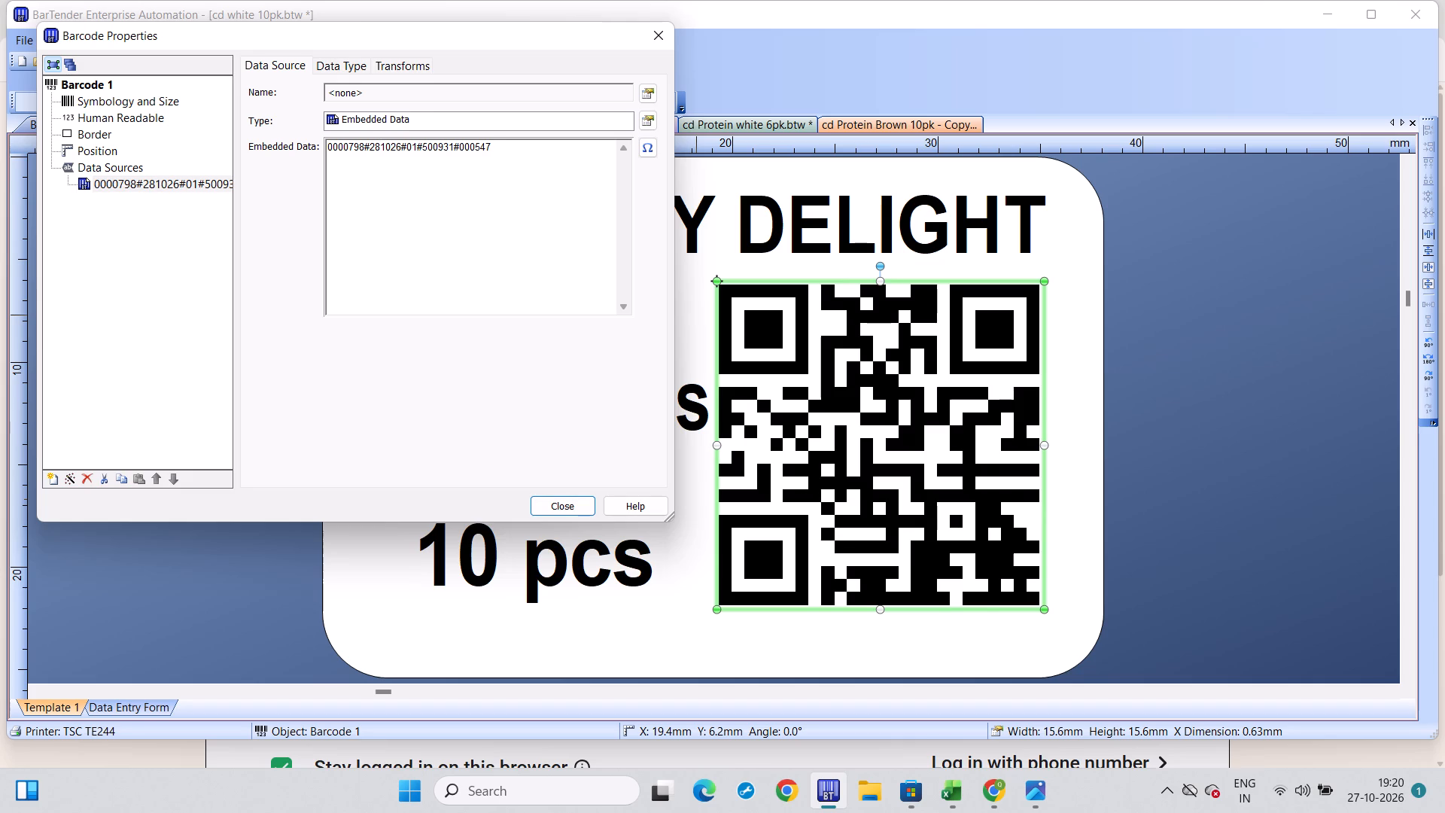
{"action": "key", "text": "9"}
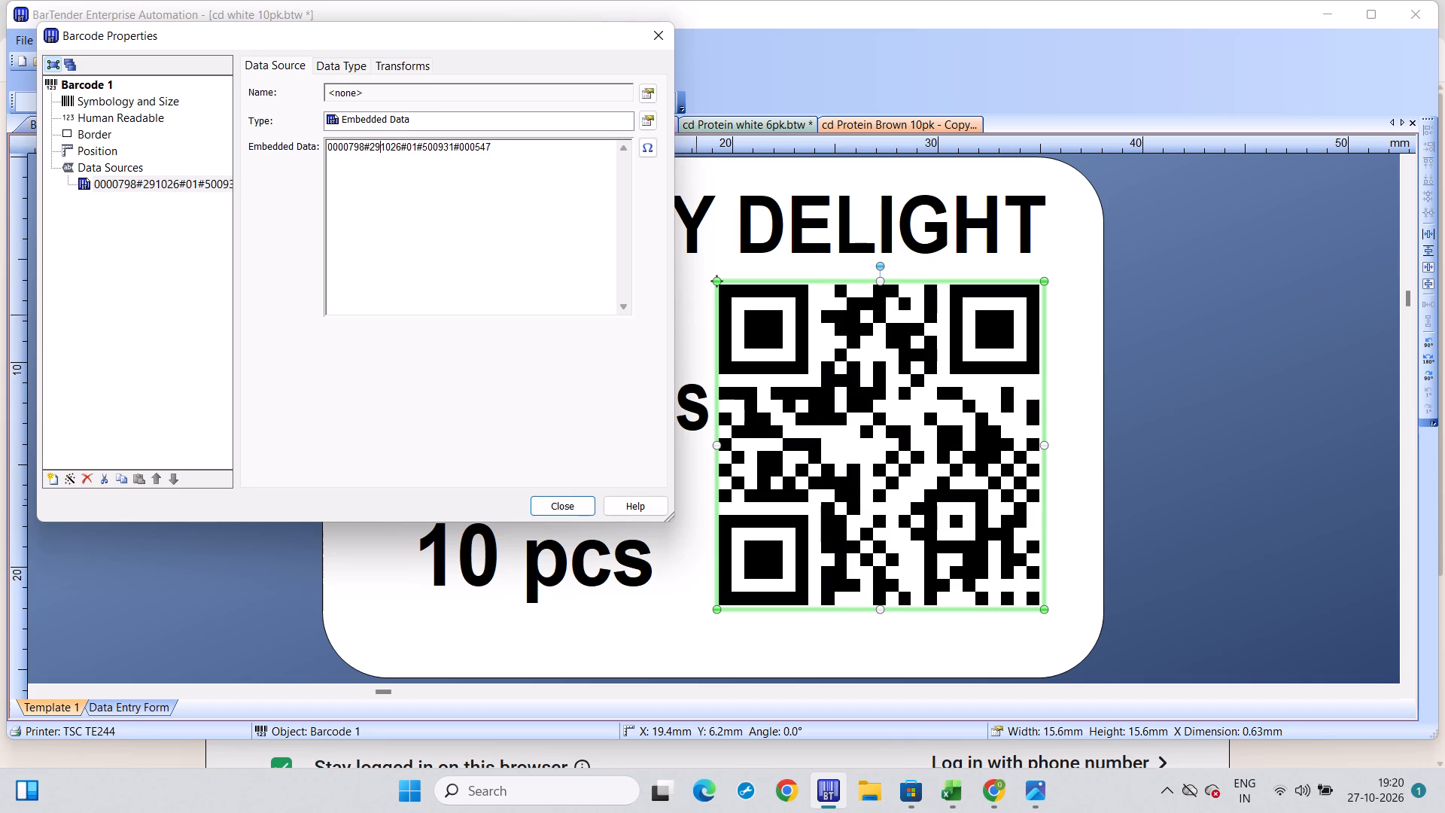
{"action": "left_click", "coordinate": [500, 173]}
{"action": "key", "text": "BackSpace"}
{"action": "key", "text": "BackSpace"}
{"action": "key", "text": "BackSpace"}
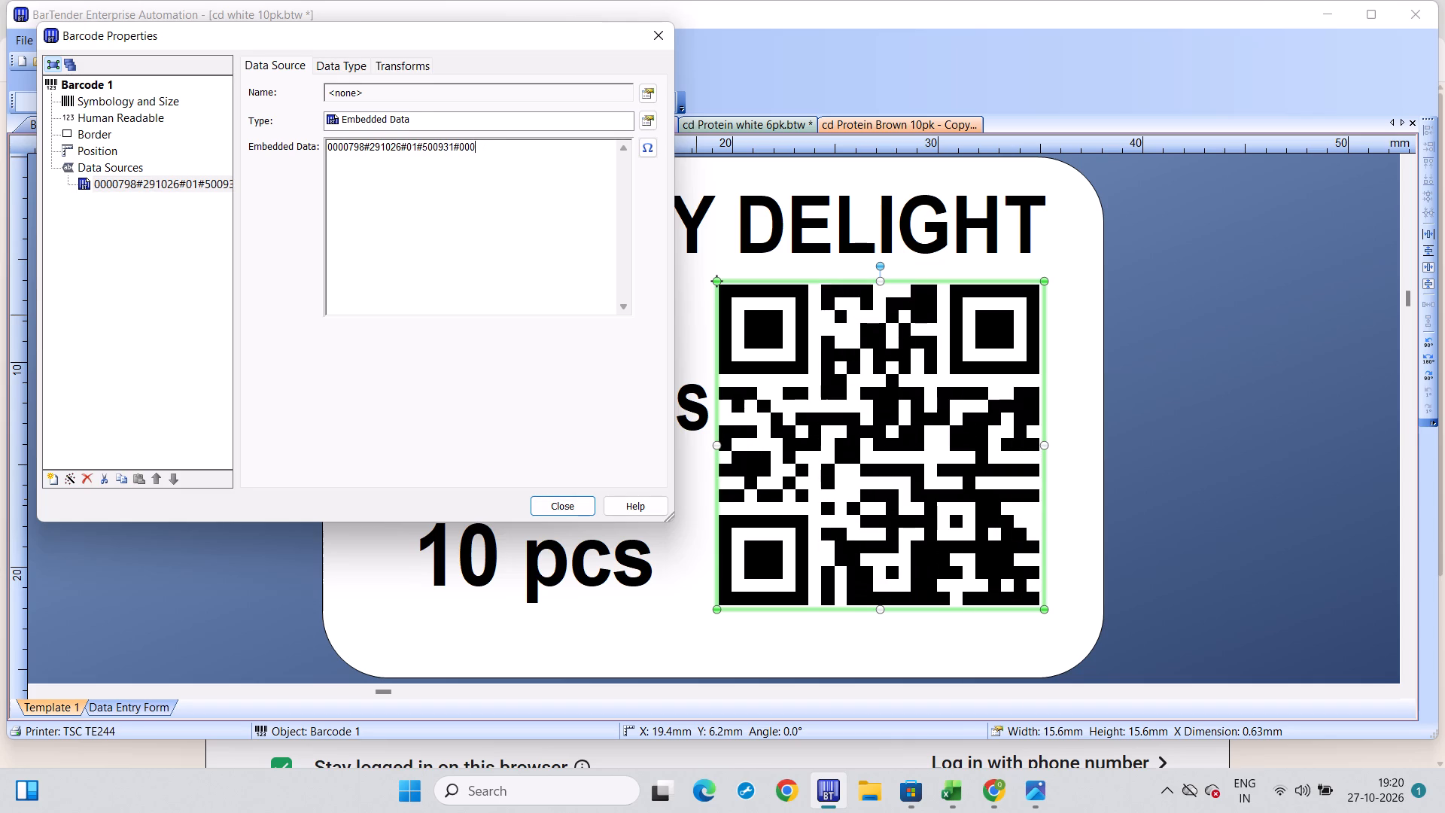
{"action": "type", "text": "00"}
{"action": "key", "text": "1"}
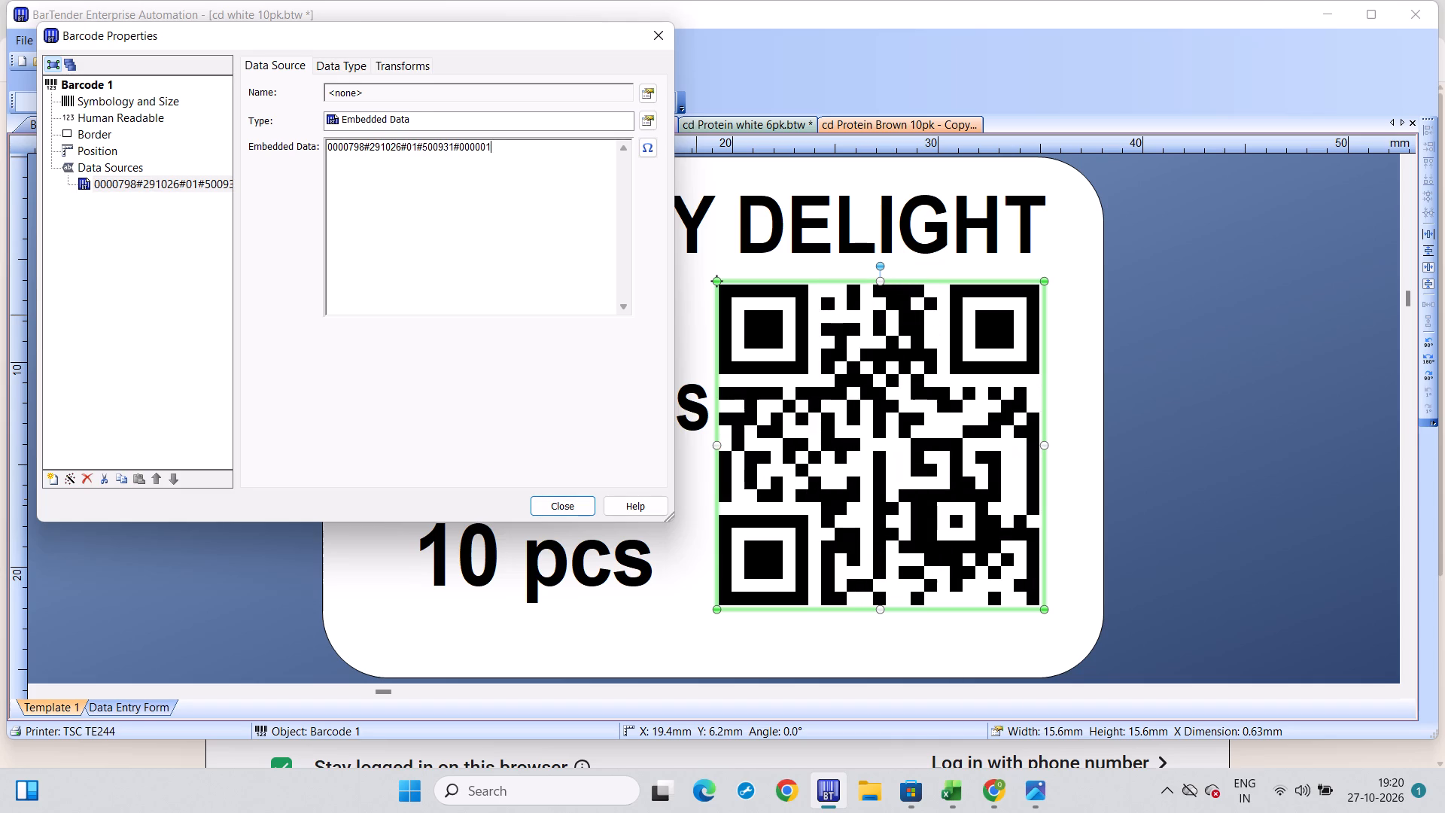
Change the segment before the serial to 501920, making the cd white 10pk embedded data 0000798#291026#01#501920#000001.
{"action": "left_click", "coordinate": [452, 166]}
{"action": "key", "text": "BackSpace"}
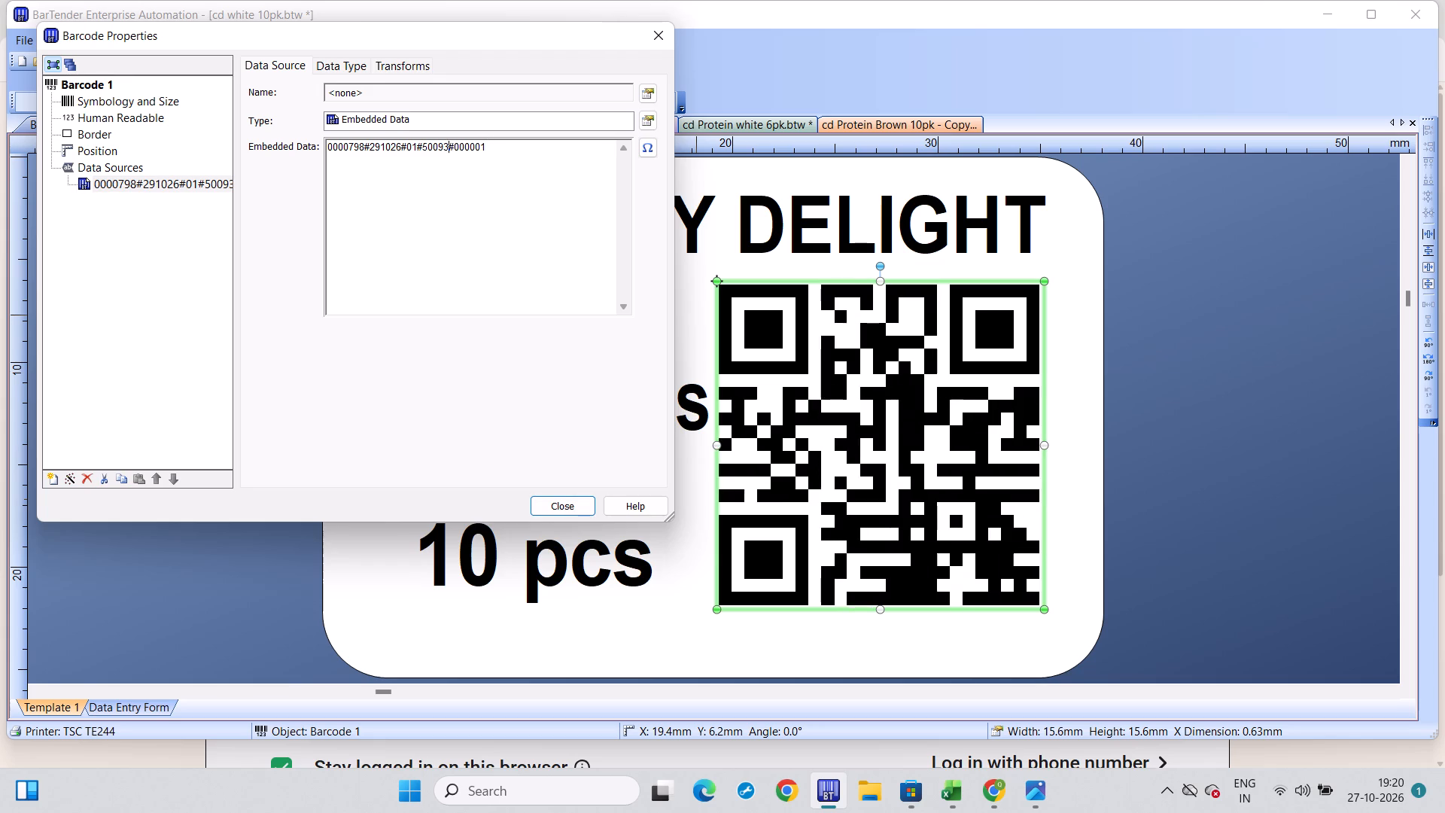
{"action": "key", "text": "BackSpace"}
{"action": "key", "text": "BackSpace"}
{"action": "key", "text": "BackSpace"}
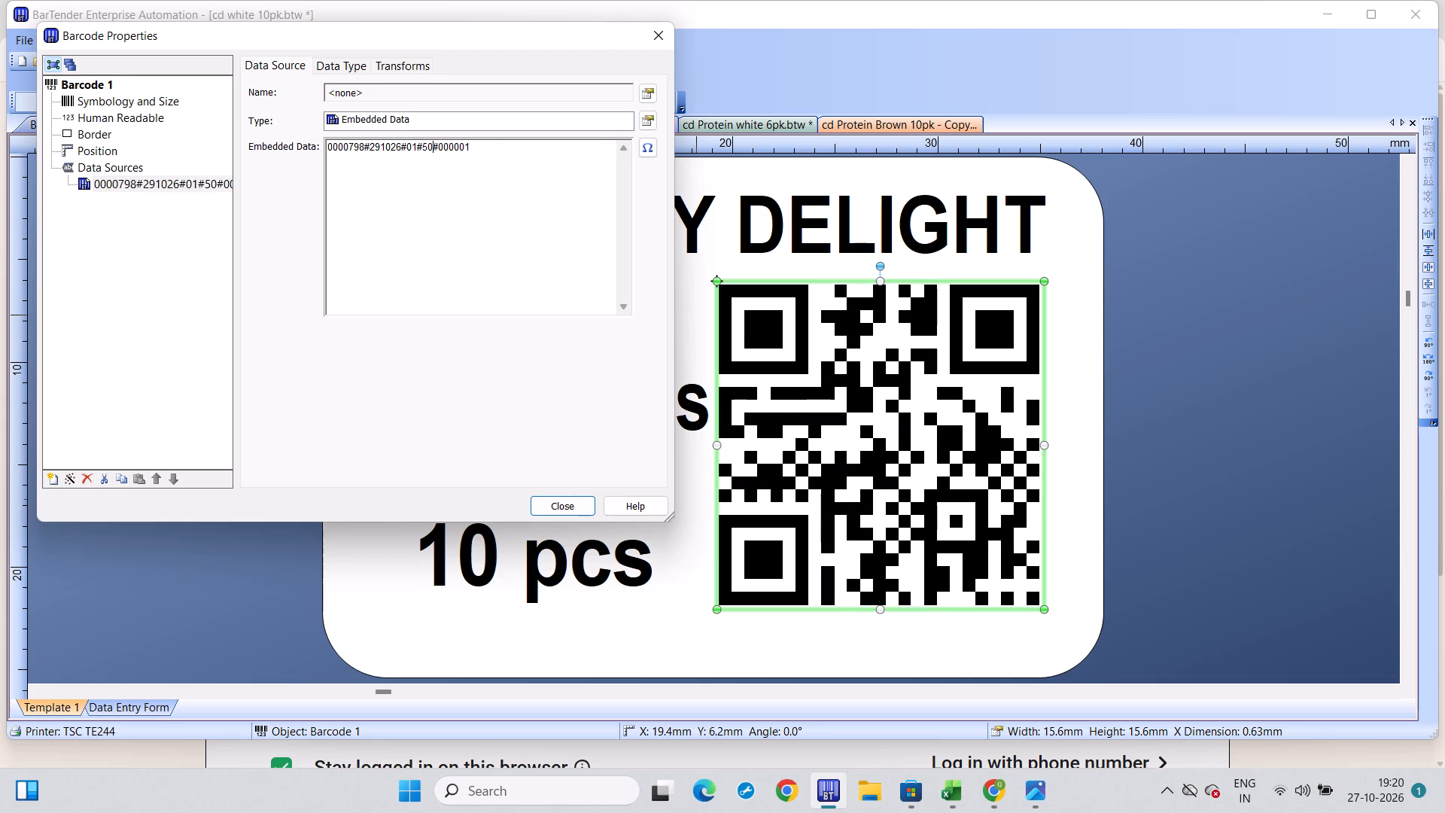
{"action": "key", "text": "1"}
{"action": "key", "text": "9"}
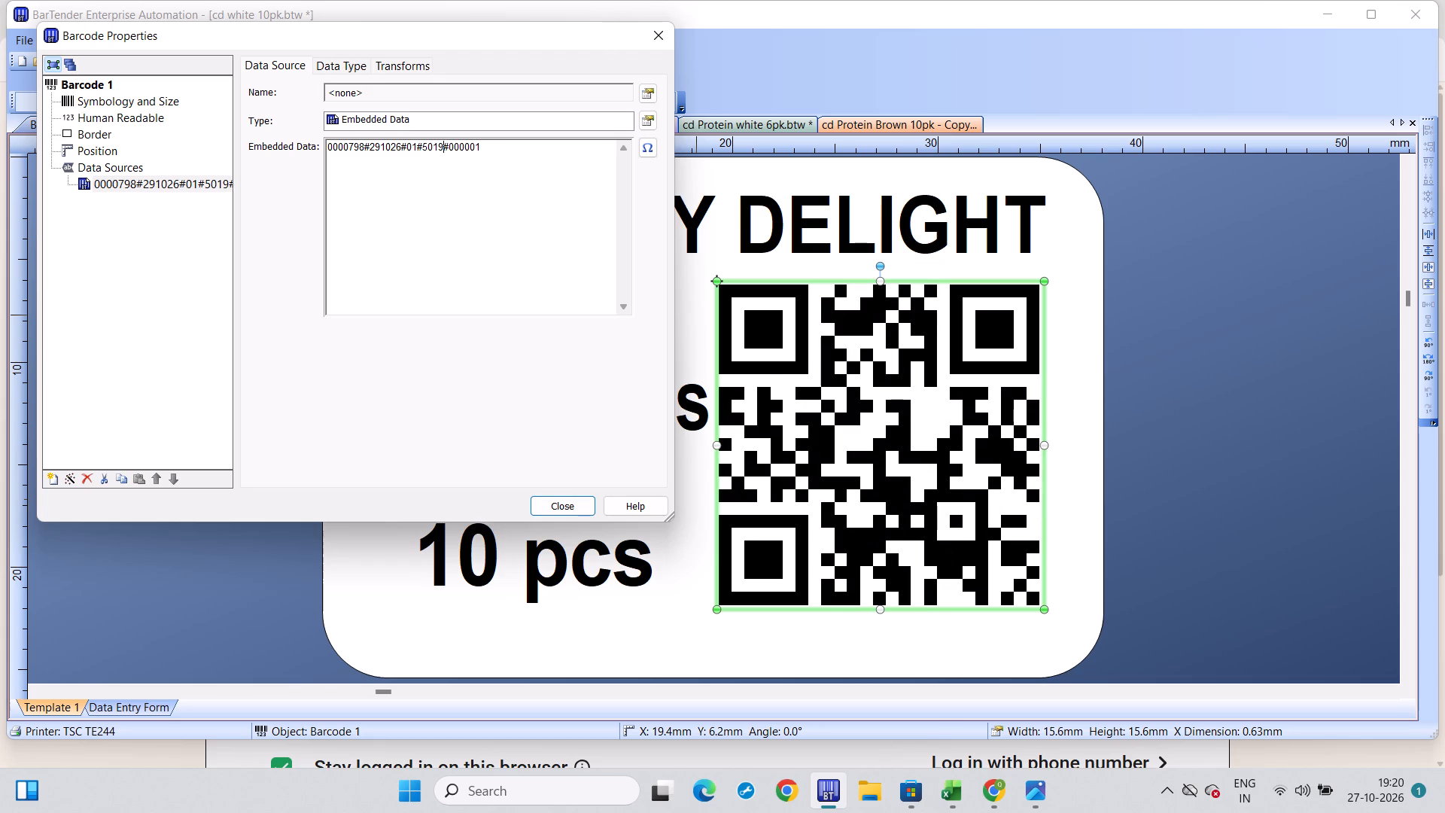
{"action": "key", "text": "2"}
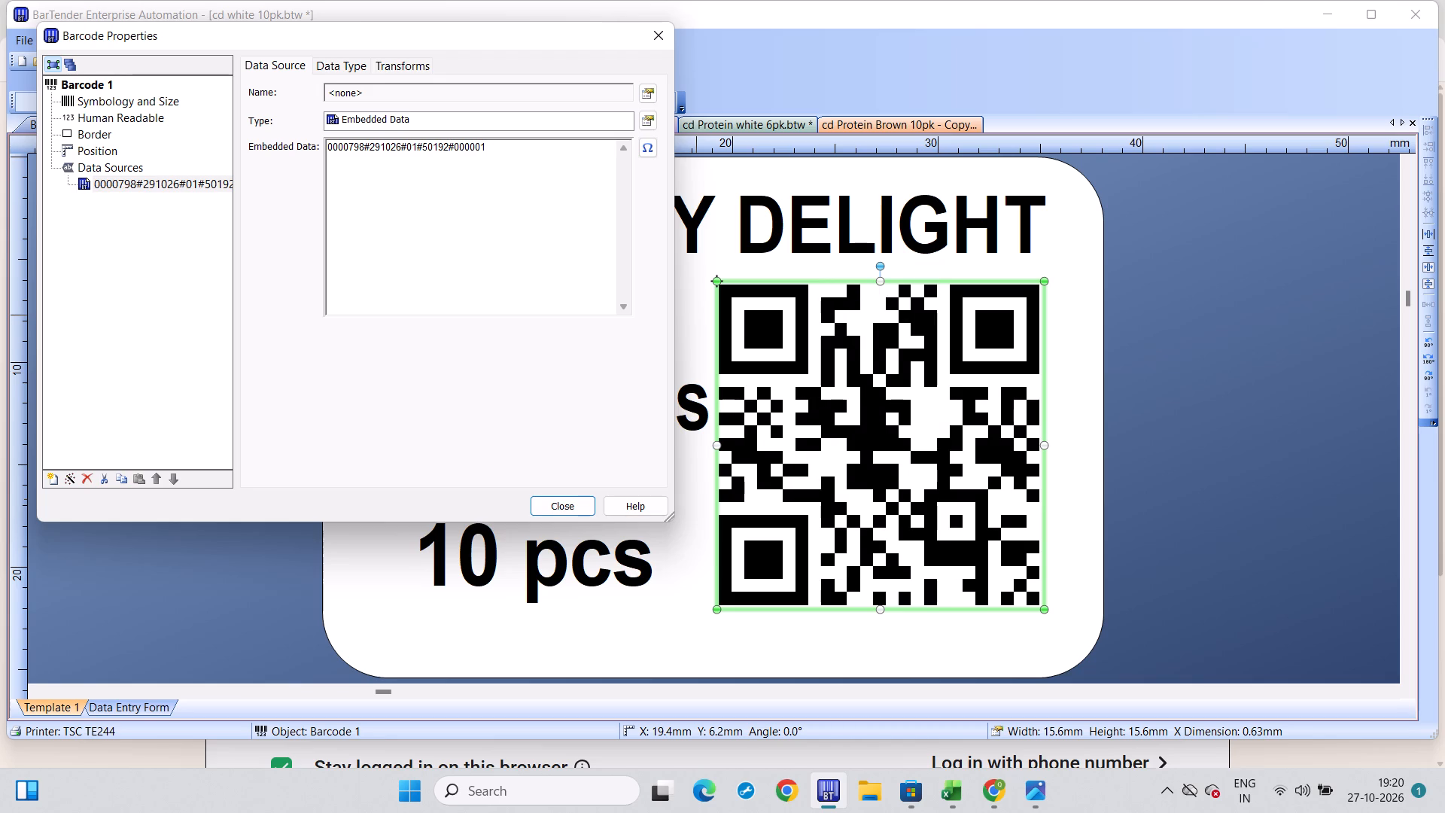
{"action": "key", "text": "0"}
{"action": "key", "text": "Return"}
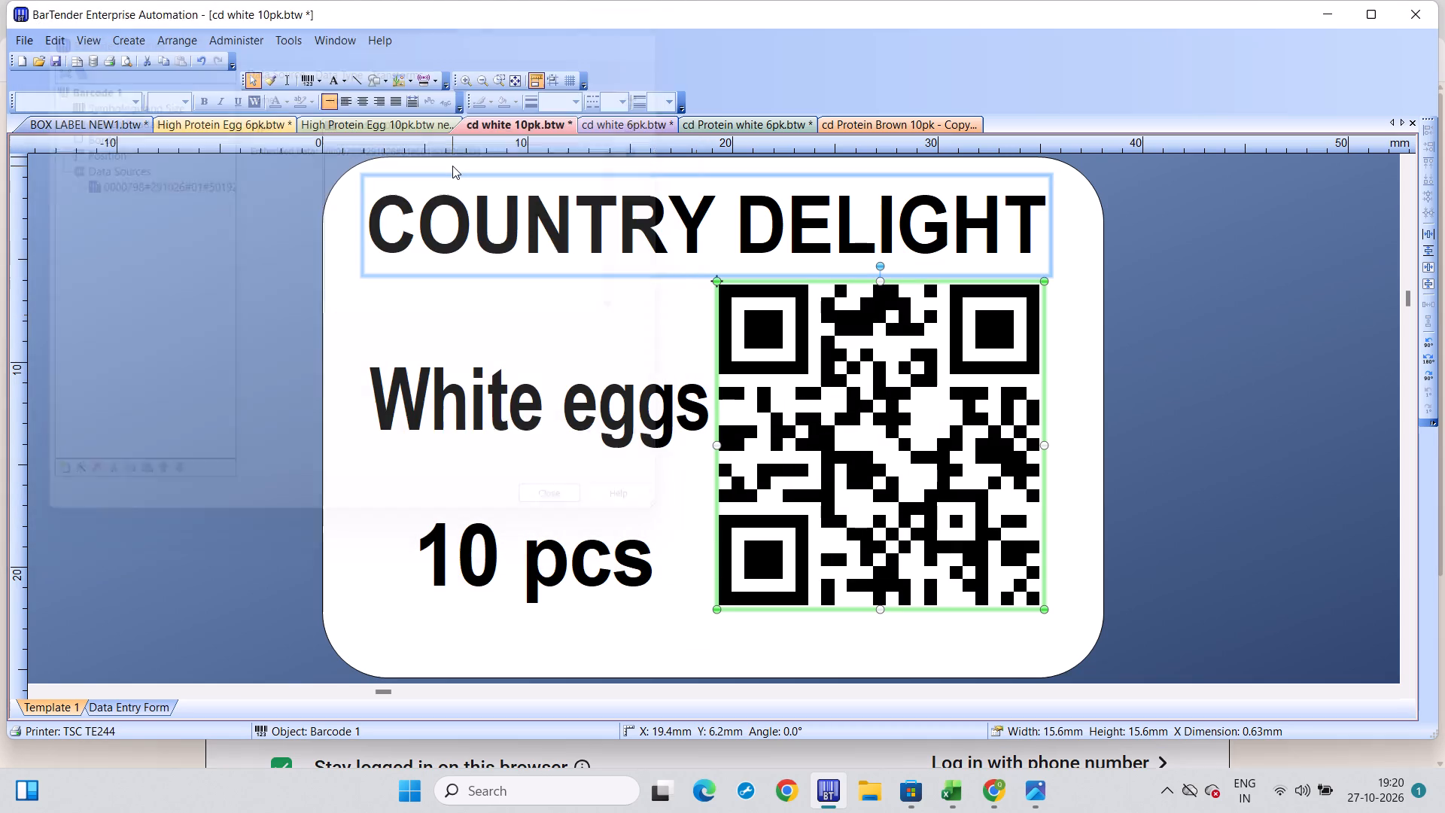
Print the cd white 10pk barcode labels with the number of serial numbers set to 246.
{"action": "key", "text": "ctrl+p"}
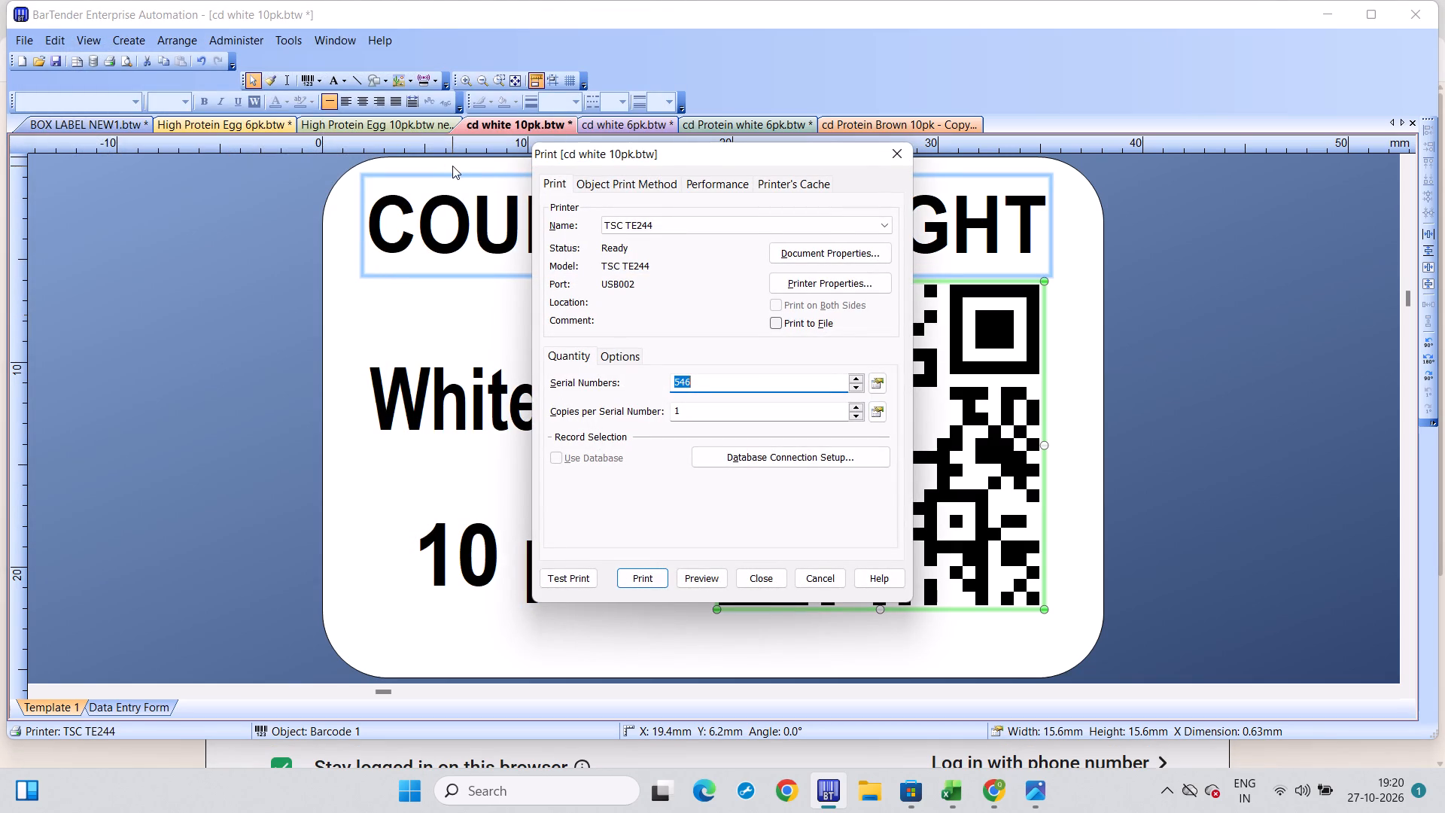
{"action": "key", "text": "2"}
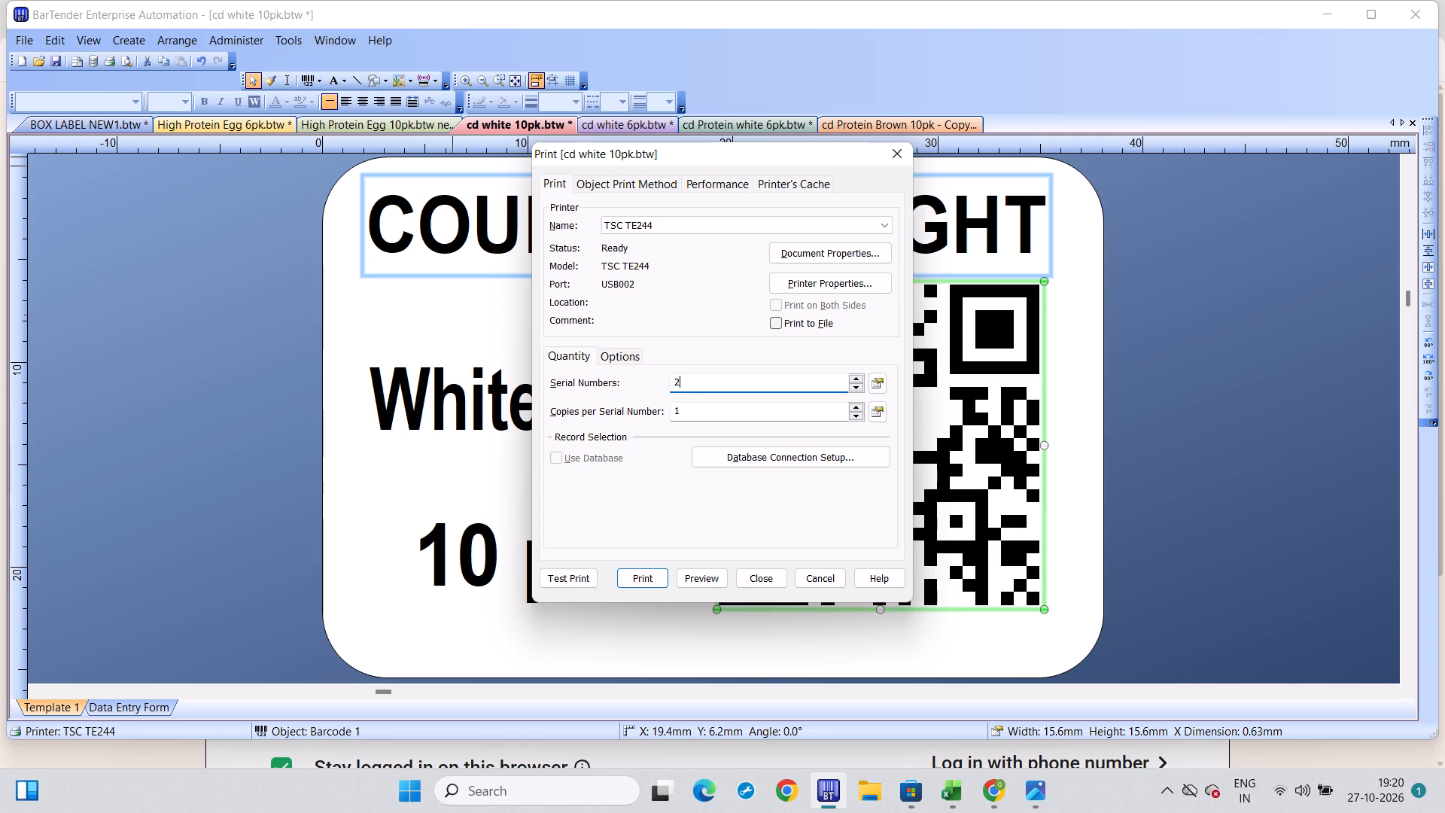
{"action": "type", "text": "45"}
{"action": "key", "text": "BackSpace"}
{"action": "key", "text": "6"}
{"action": "key", "text": "Return"}
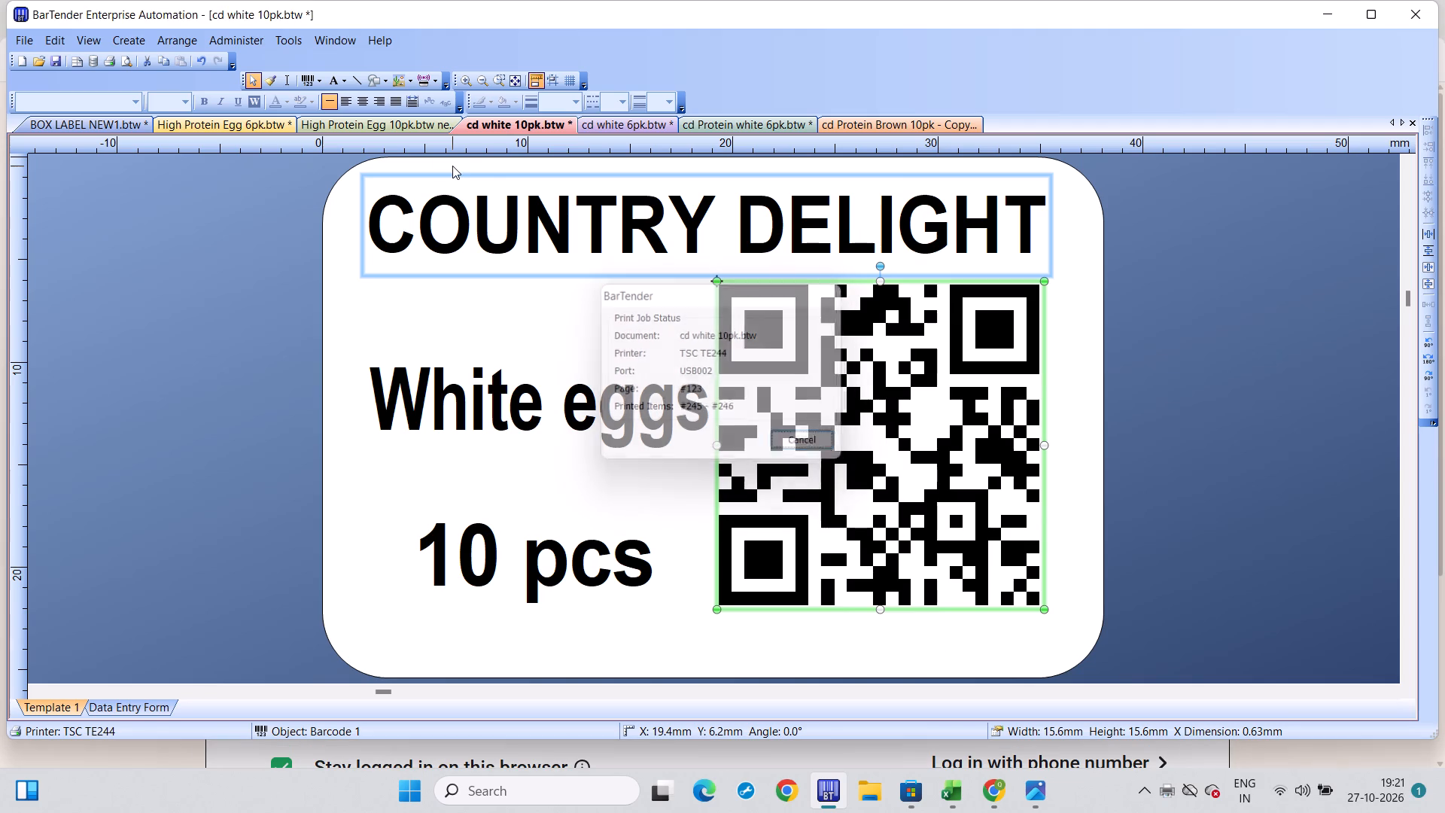
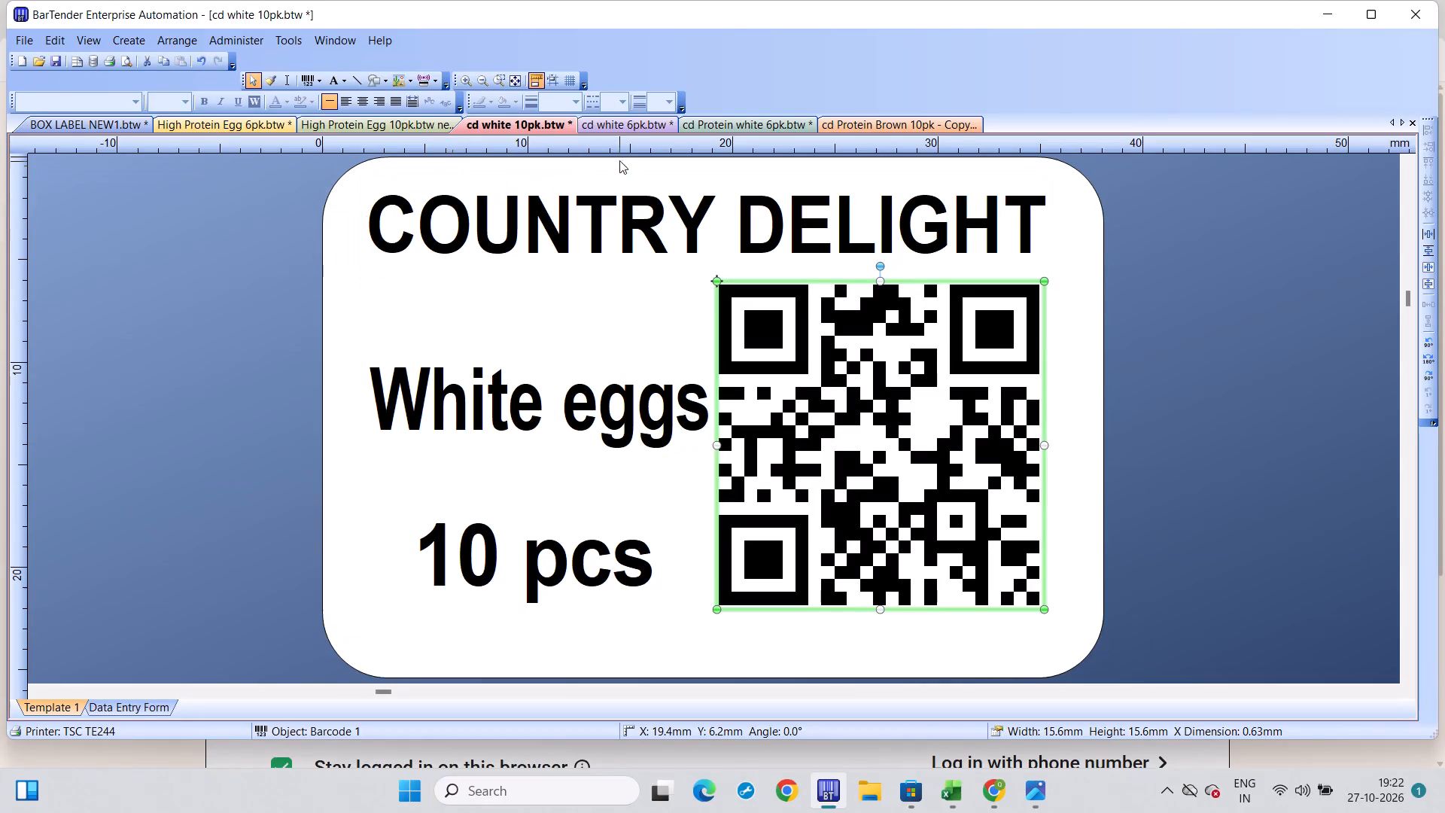
In the cd white 6pk barcode's embedded data, set the date segment to 291026 and the final serial segment to 000001.
{"action": "left_click", "coordinate": [619, 122]}
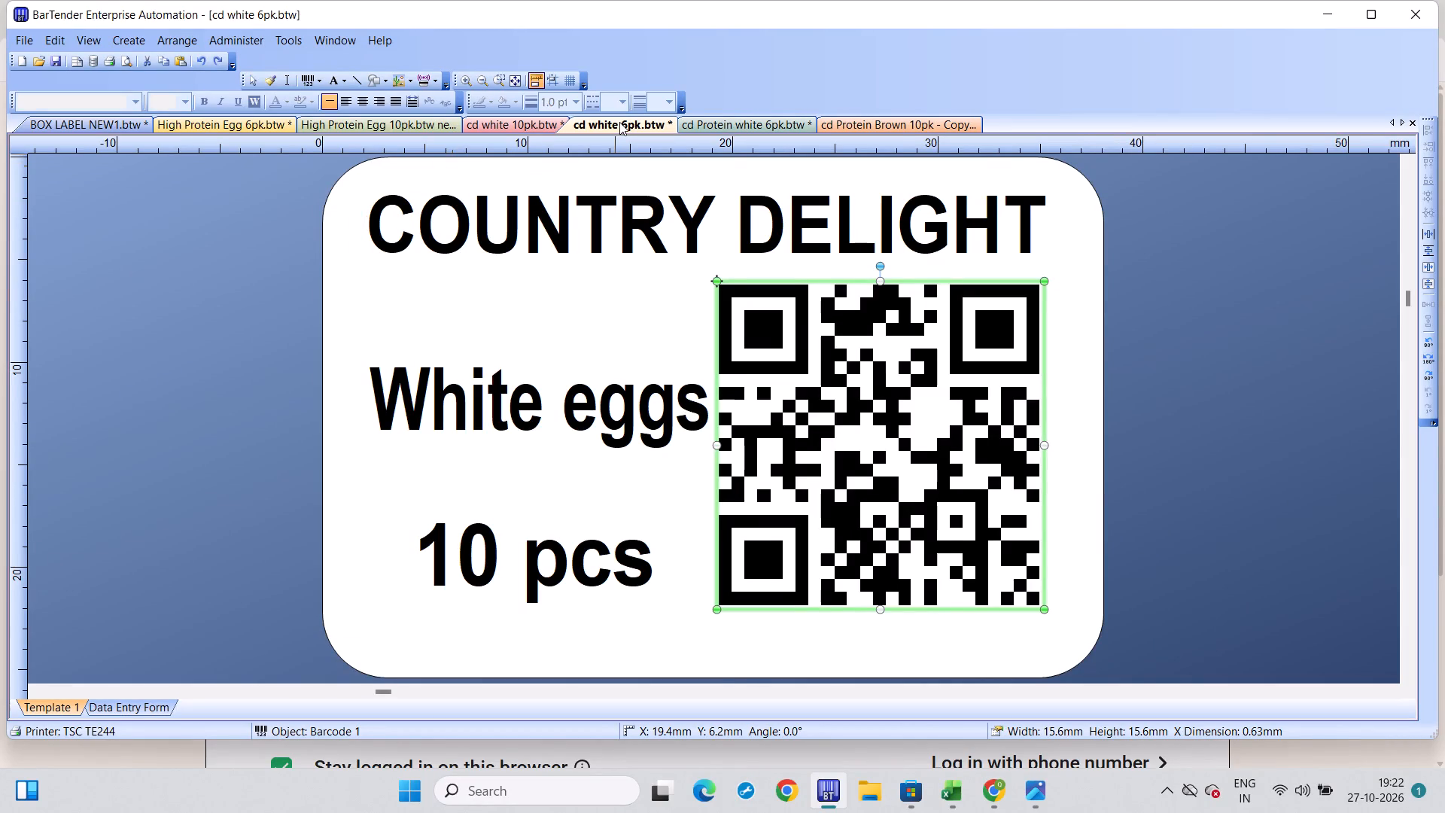
{"action": "double_click", "coordinate": [838, 434]}
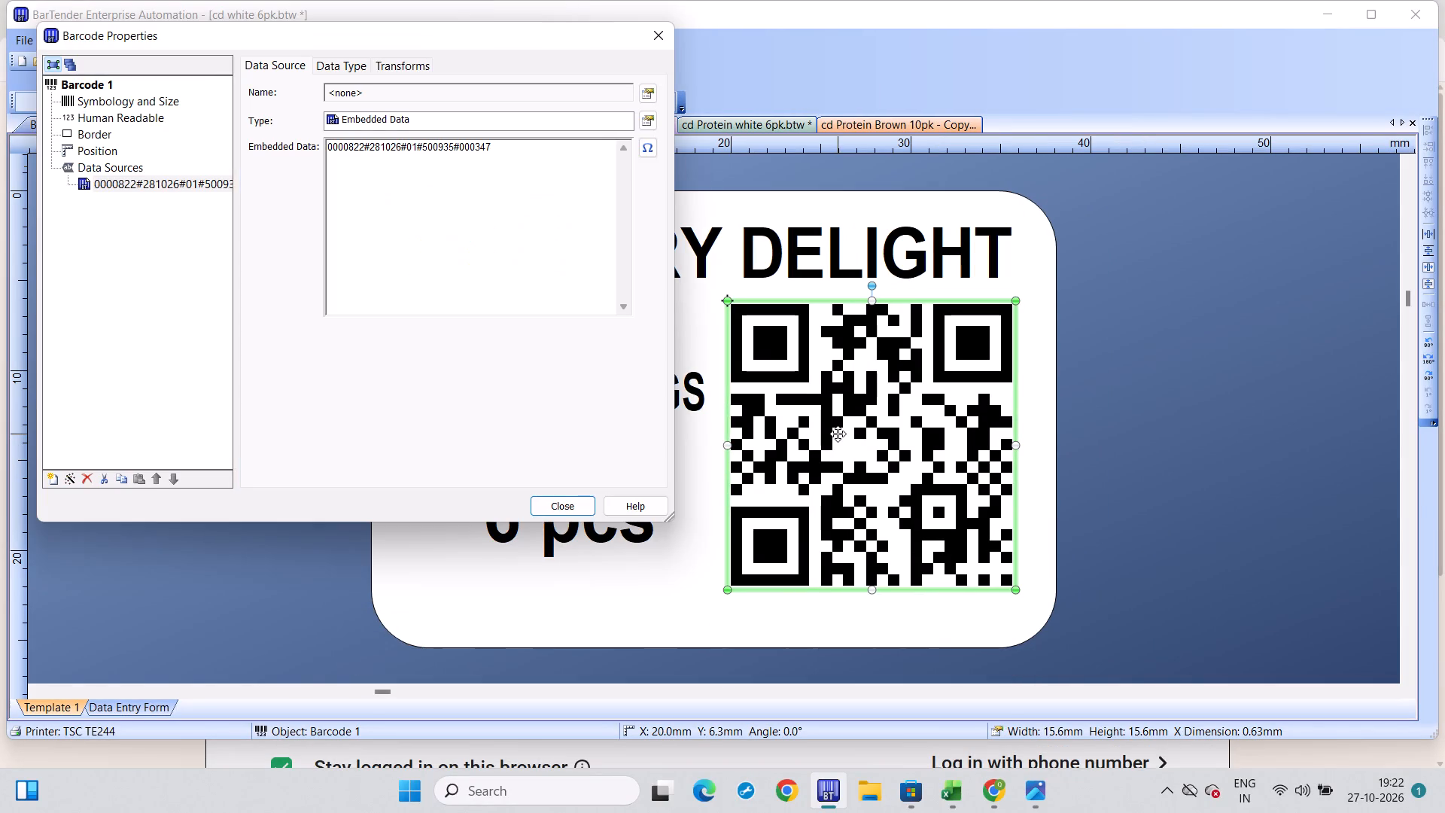
{"action": "left_click", "coordinate": [382, 169]}
{"action": "key", "text": "BackSpace"}
{"action": "key", "text": "9"}
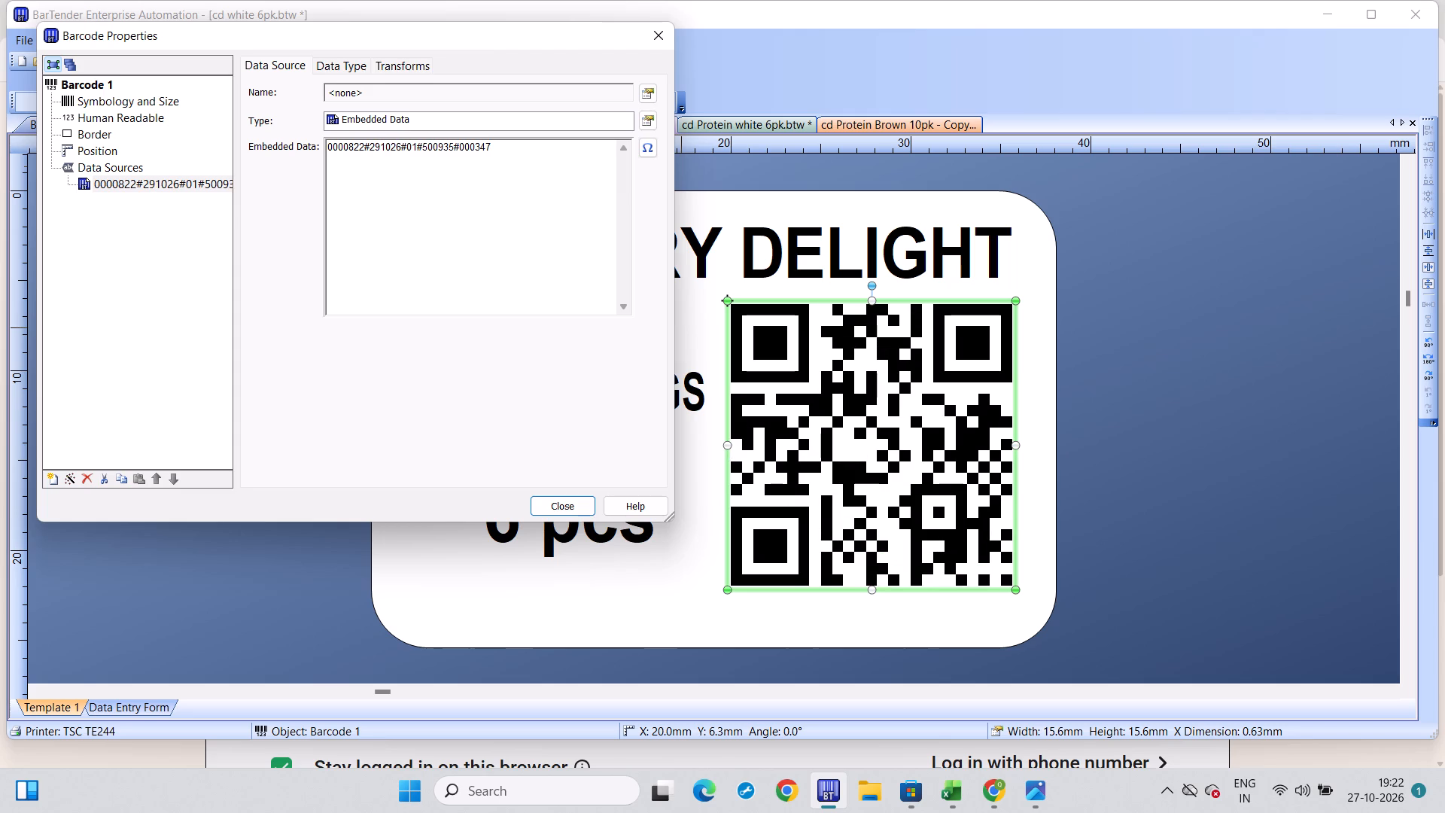
{"action": "left_click", "coordinate": [516, 168]}
{"action": "key", "text": "BackSpace"}
{"action": "key", "text": "BackSpace"}
{"action": "key", "text": "BackSpace"}
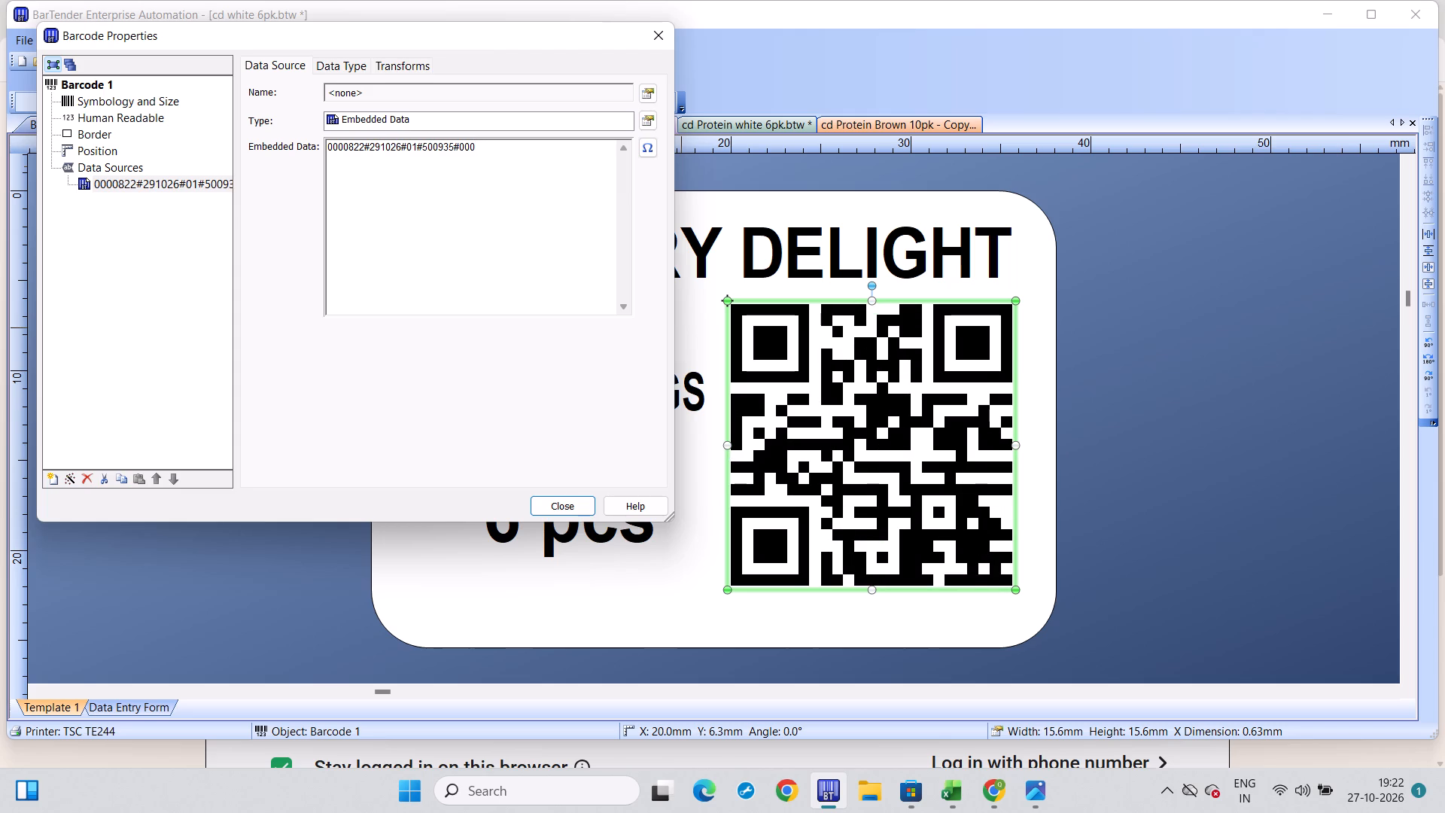
{"action": "type", "text": "00"}
{"action": "key", "text": "1"}
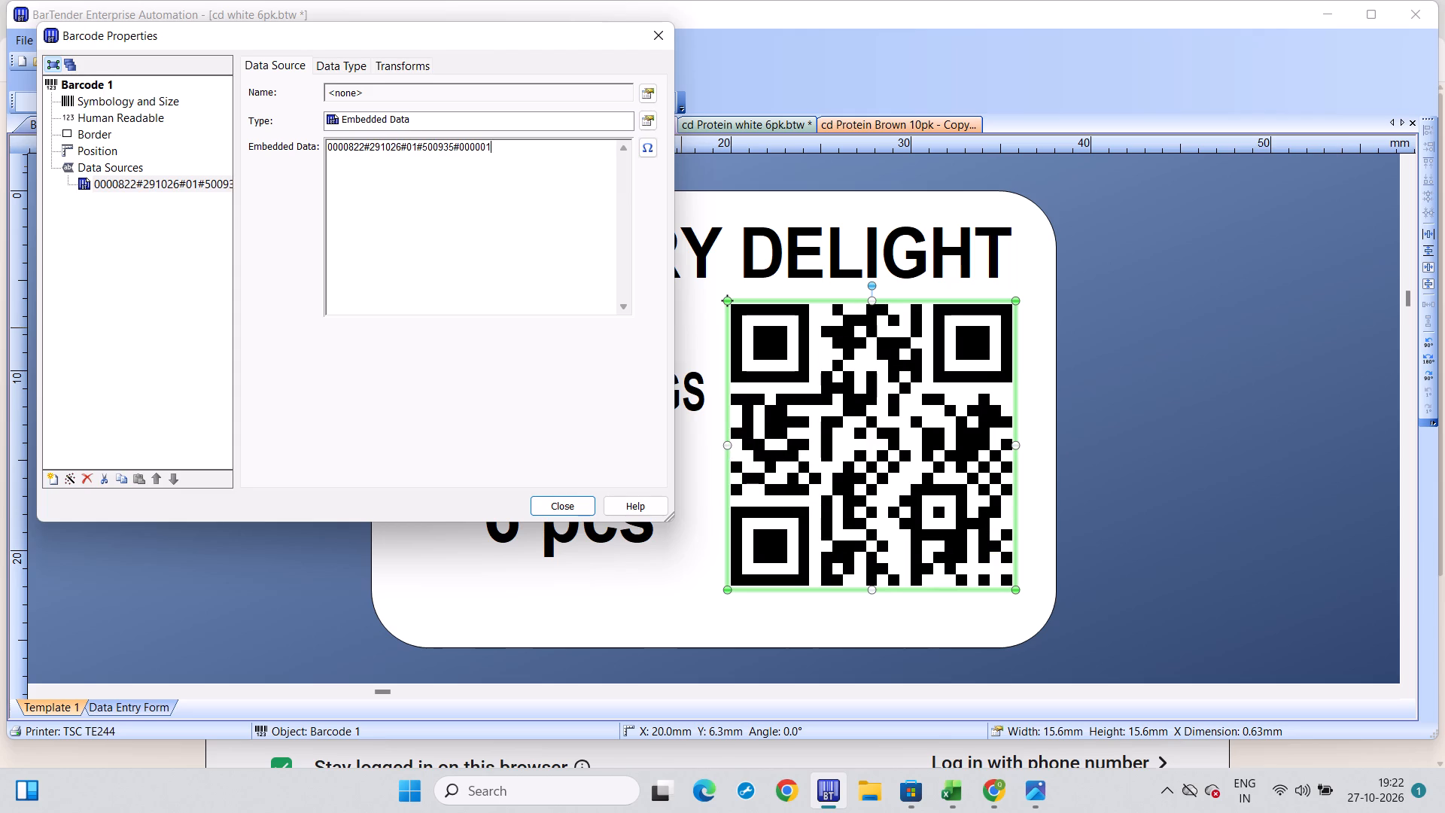
Change the segment before the serial to 501922, making the cd white 6pk embedded data 0000822#291026#01#501922#000001.
{"action": "left_click", "coordinate": [454, 165]}
{"action": "key", "text": "BackSpace"}
{"action": "key", "text": "BackSpace"}
{"action": "key", "text": "BackSpace"}
{"action": "key", "text": "BackSpace"}
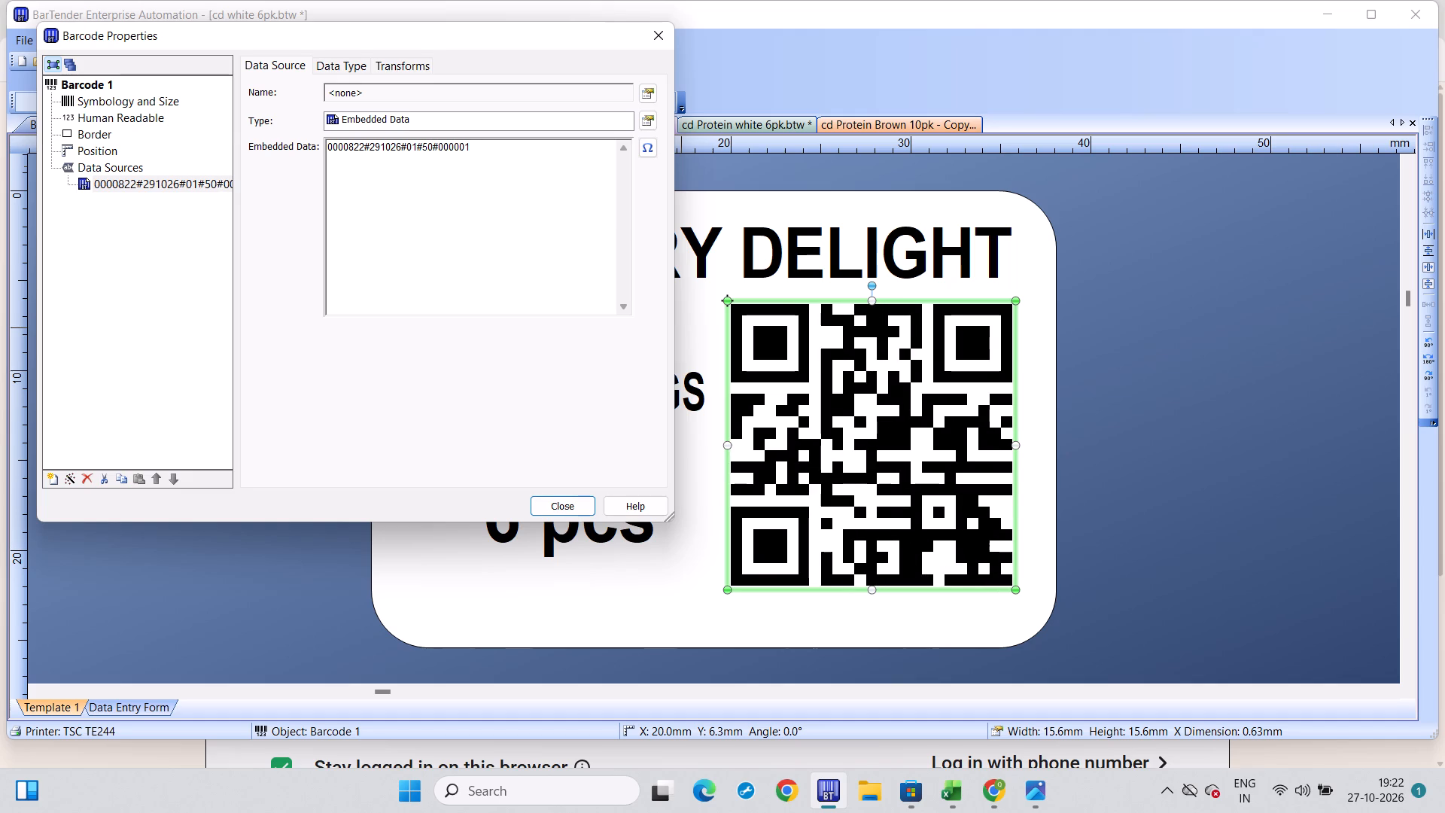
{"action": "key", "text": "1"}
{"action": "key", "text": "9"}
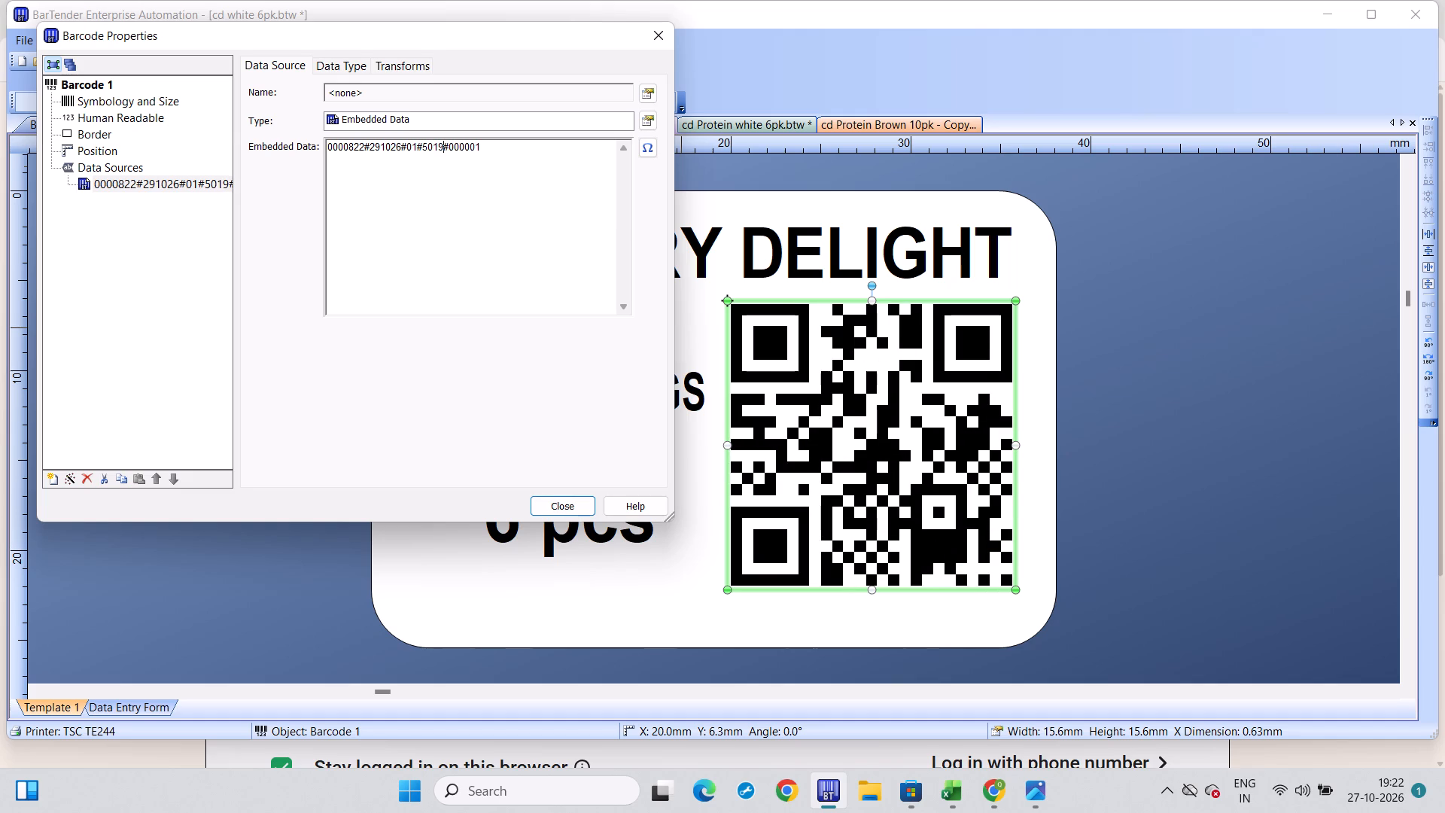
{"action": "type", "text": "22"}
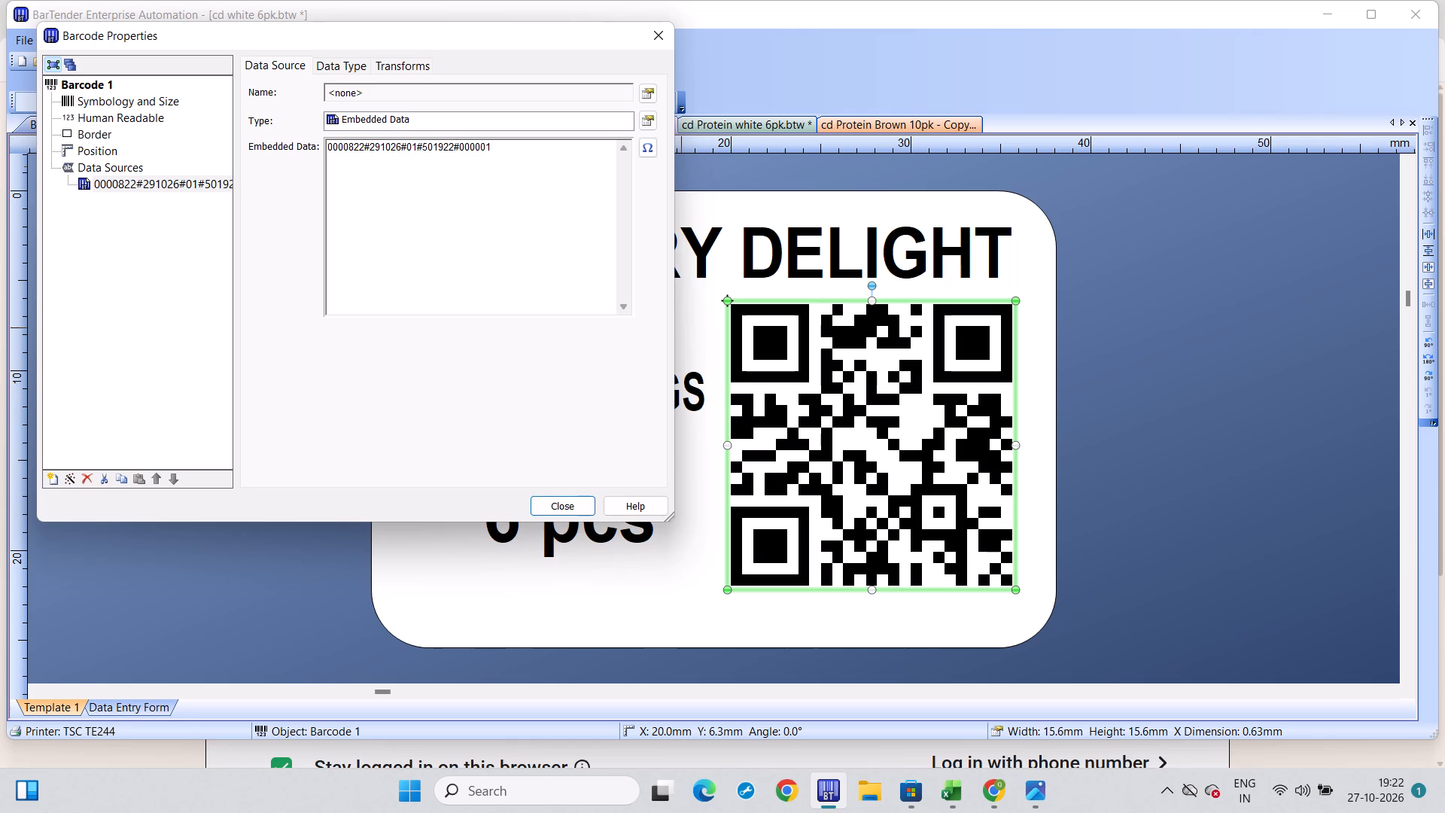
{"action": "key", "text": "Return"}
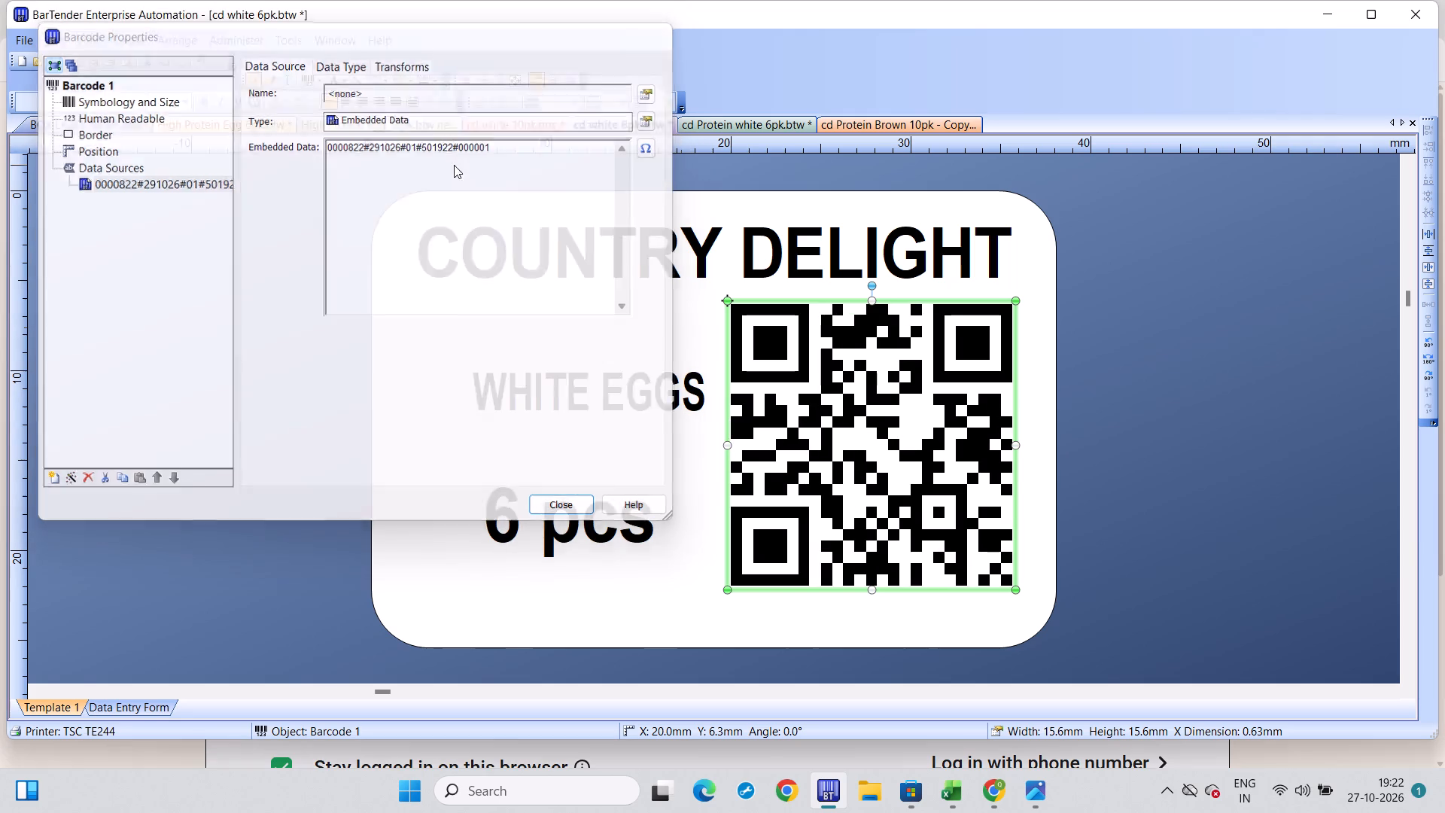
Print the cd white 6pk barcode labels with the number of serial numbers set to 124.
{"action": "key", "text": "ctrl+p"}
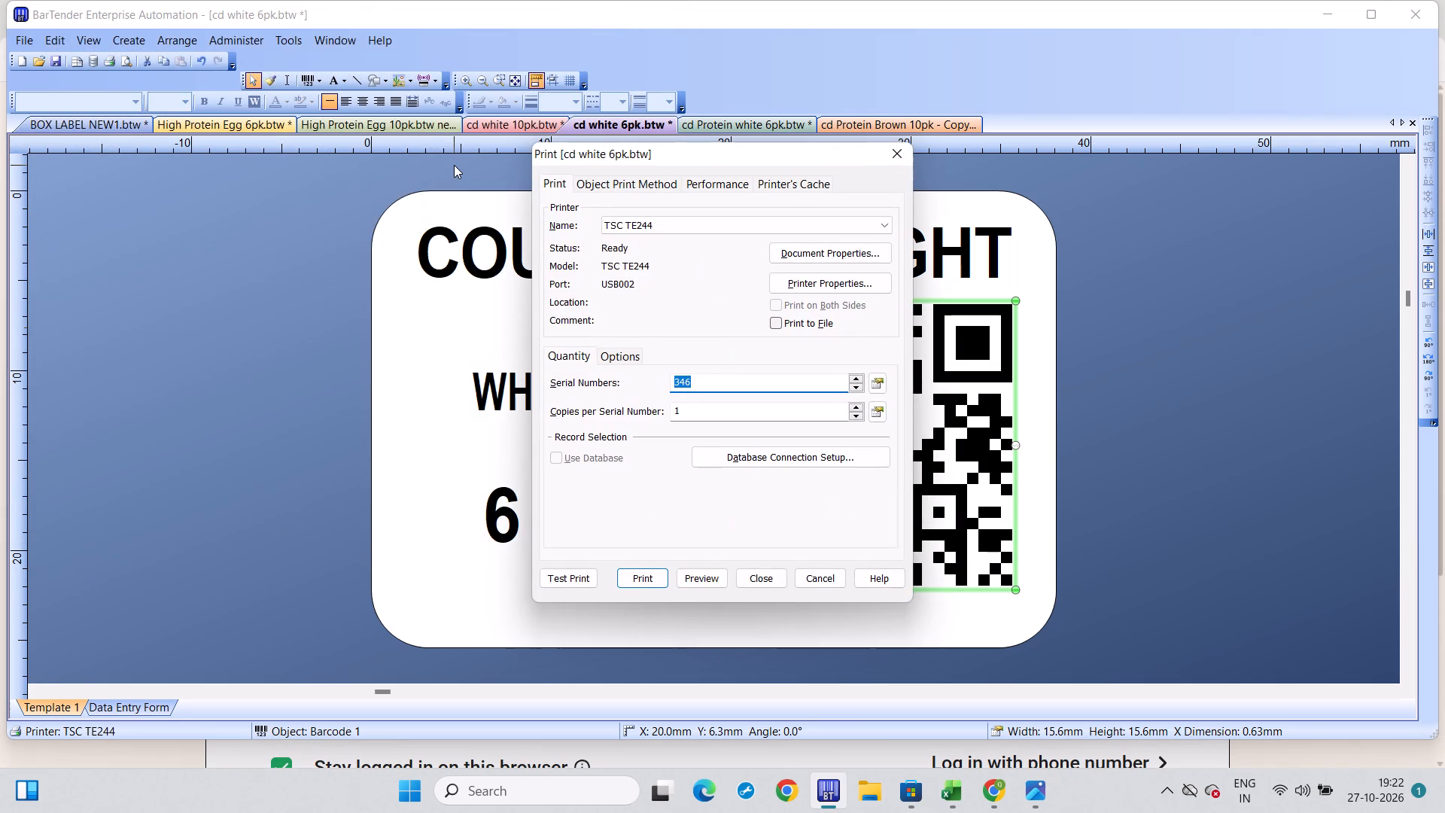
{"action": "type", "text": "124"}
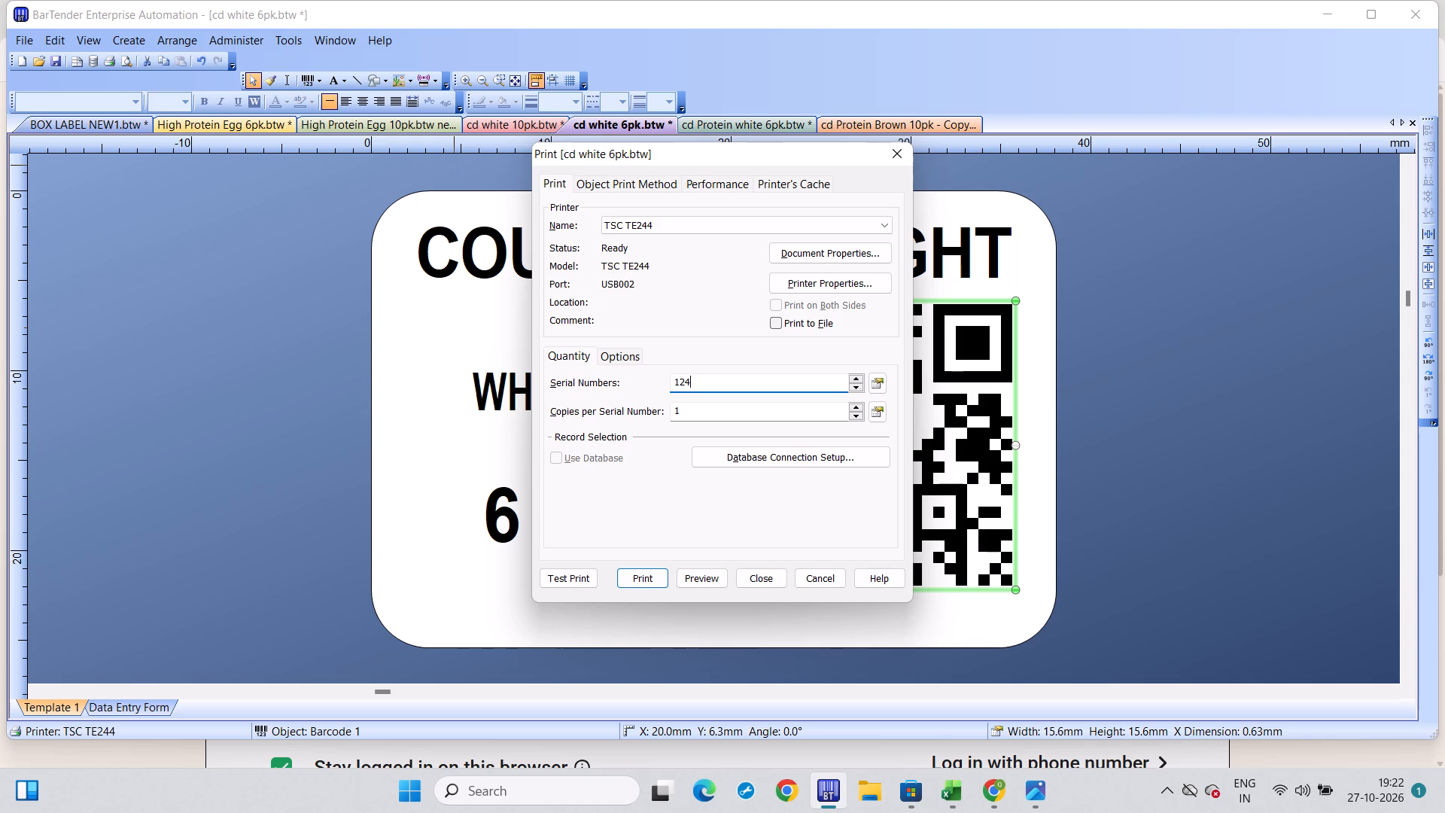
{"action": "key", "text": "Return"}
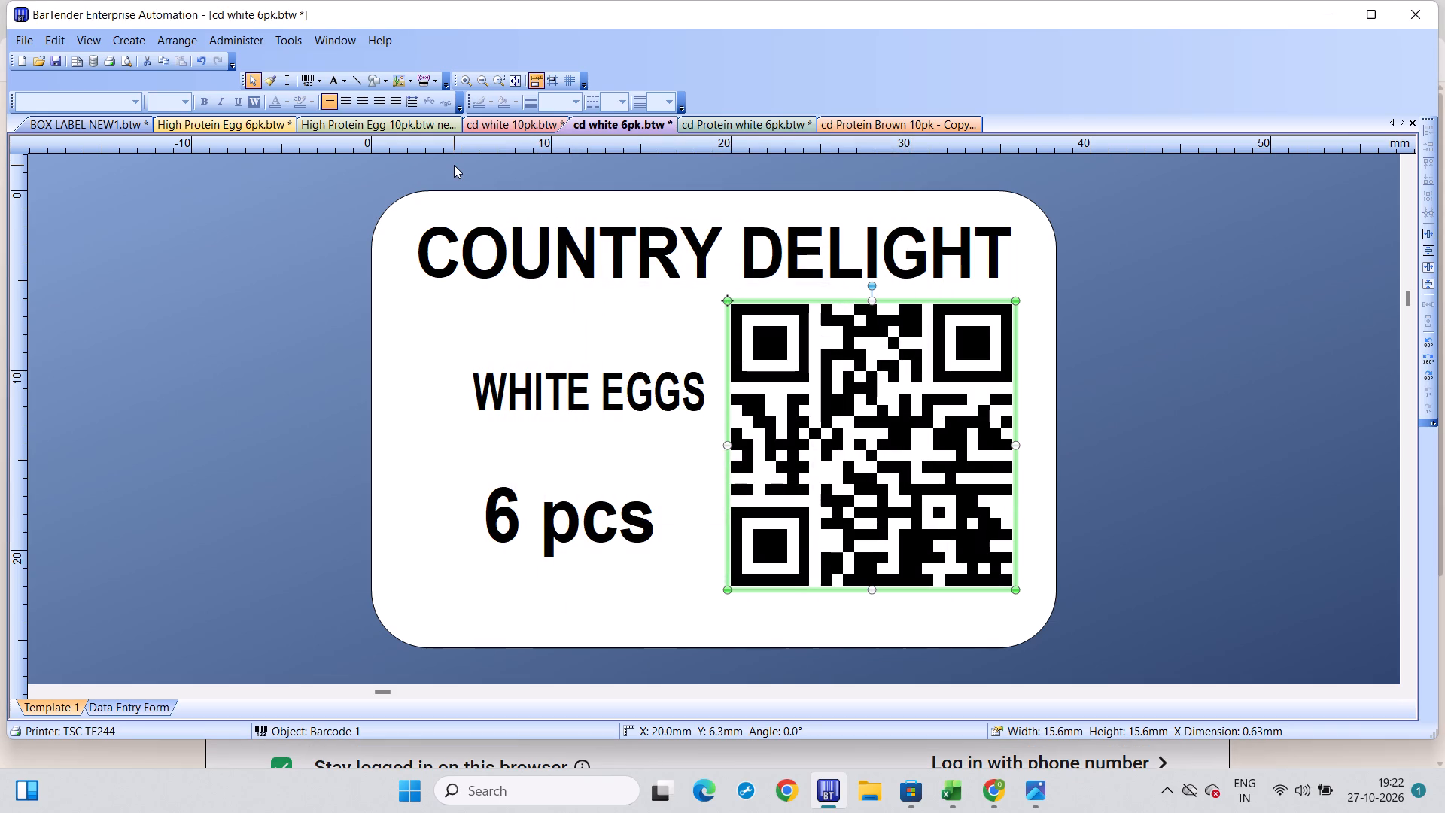
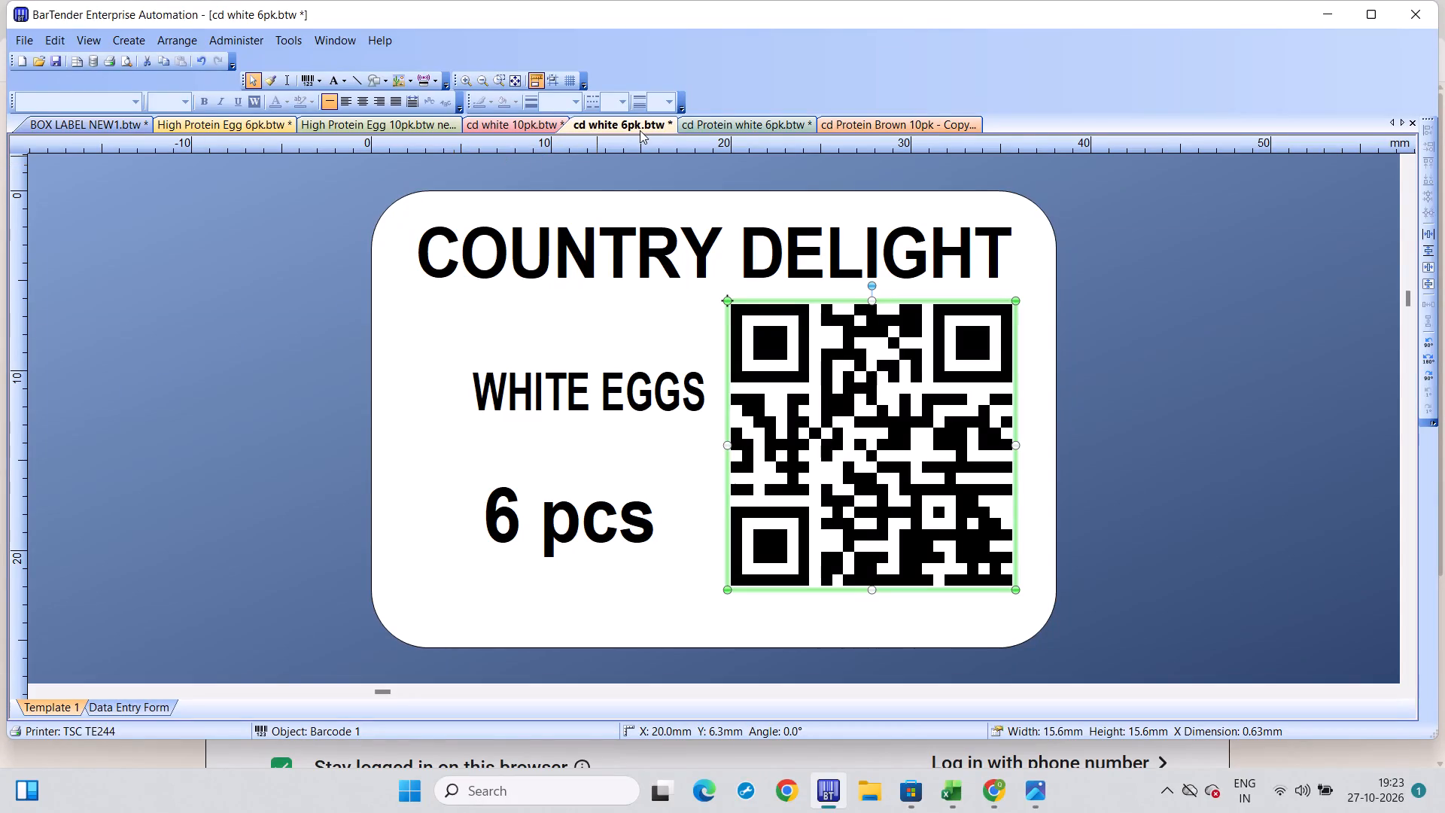
In the cd Protein white 6pk barcode's embedded data, set the final serial segment to 000001 and the date segment to 291026.
{"action": "left_click", "coordinate": [739, 120]}
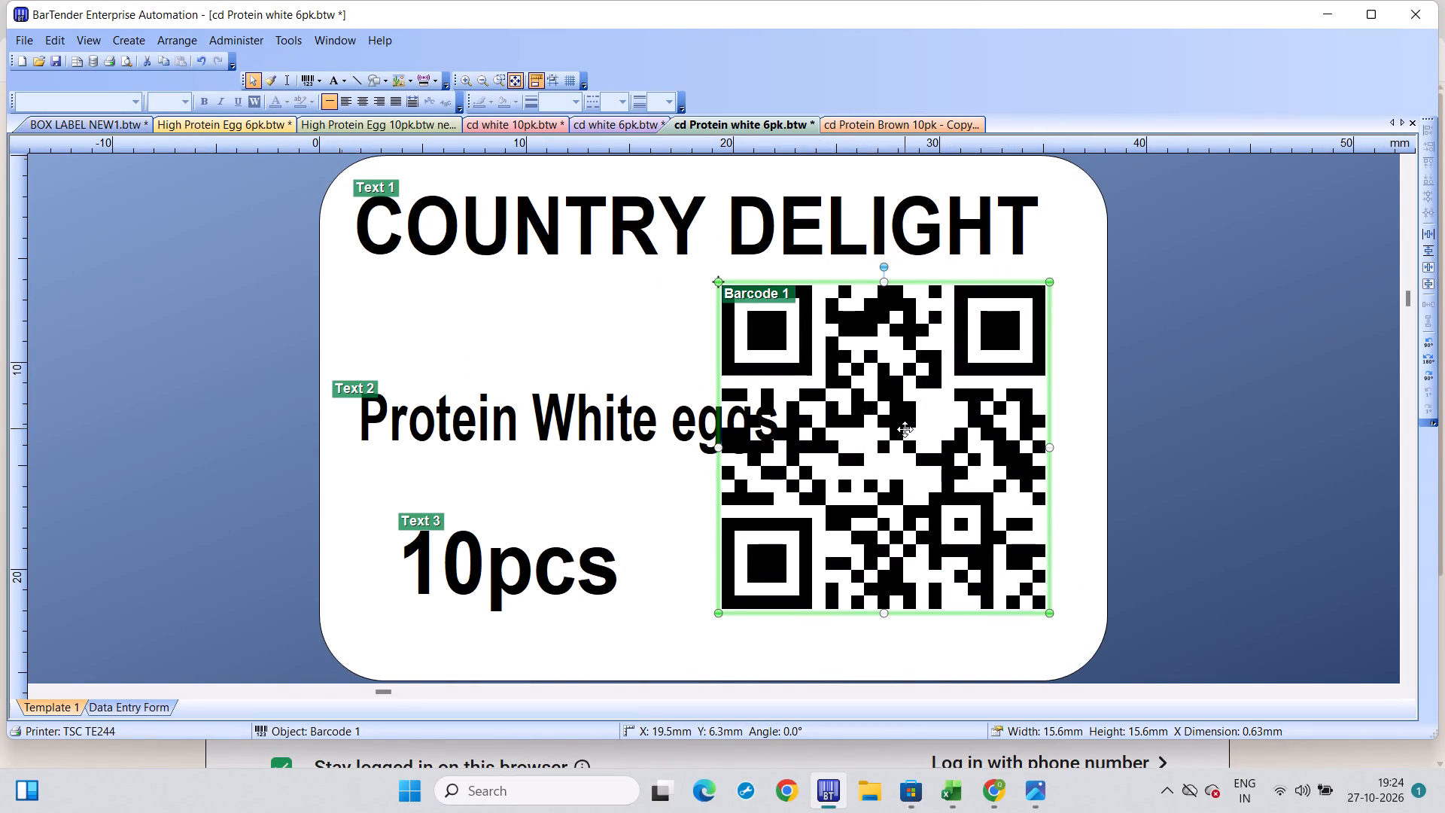
{"action": "double_click", "coordinate": [905, 431]}
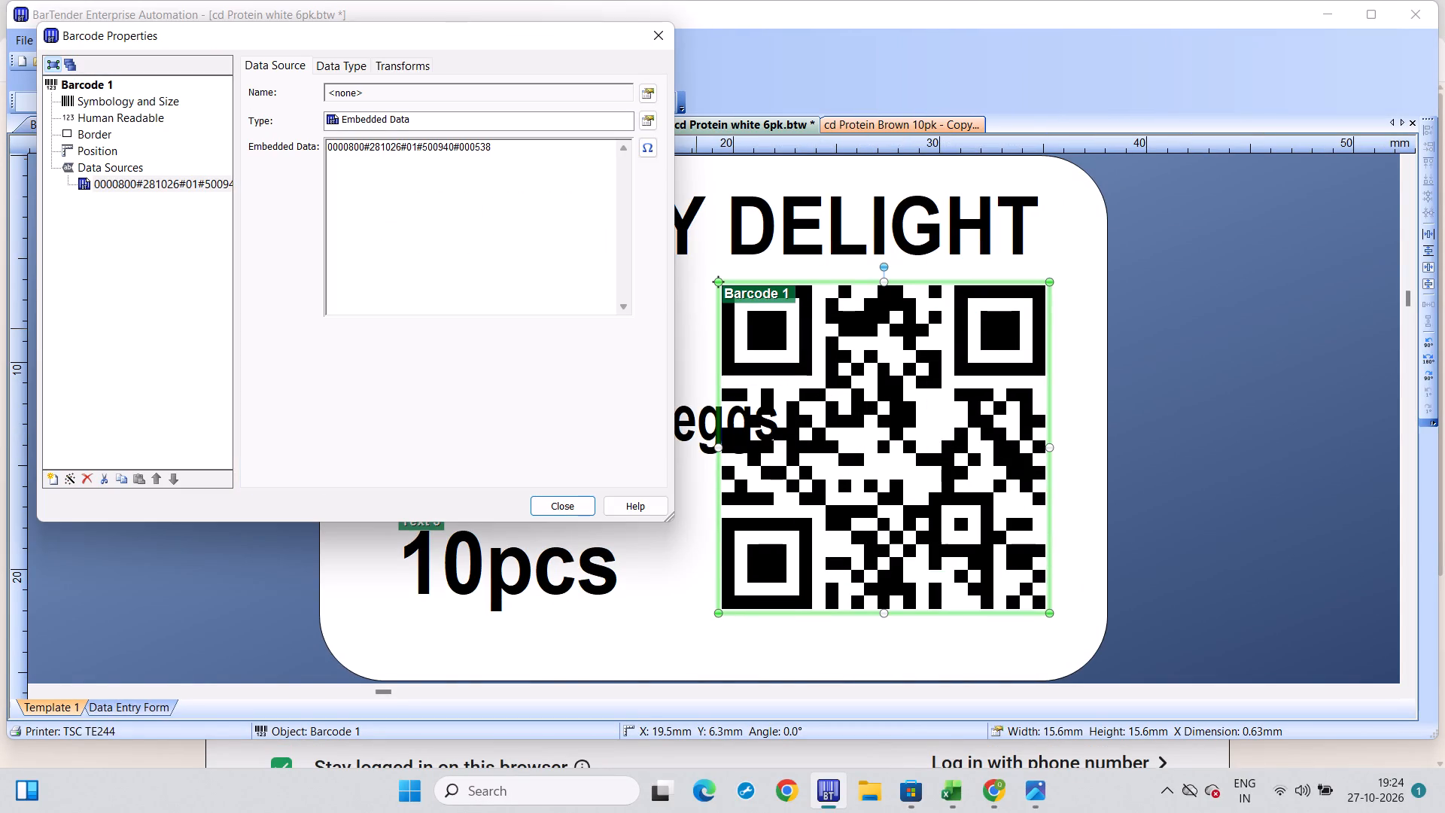
{"action": "left_click", "coordinate": [491, 171]}
{"action": "key", "text": "BackSpace"}
{"action": "key", "text": "BackSpace"}
{"action": "key", "text": "BackSpace"}
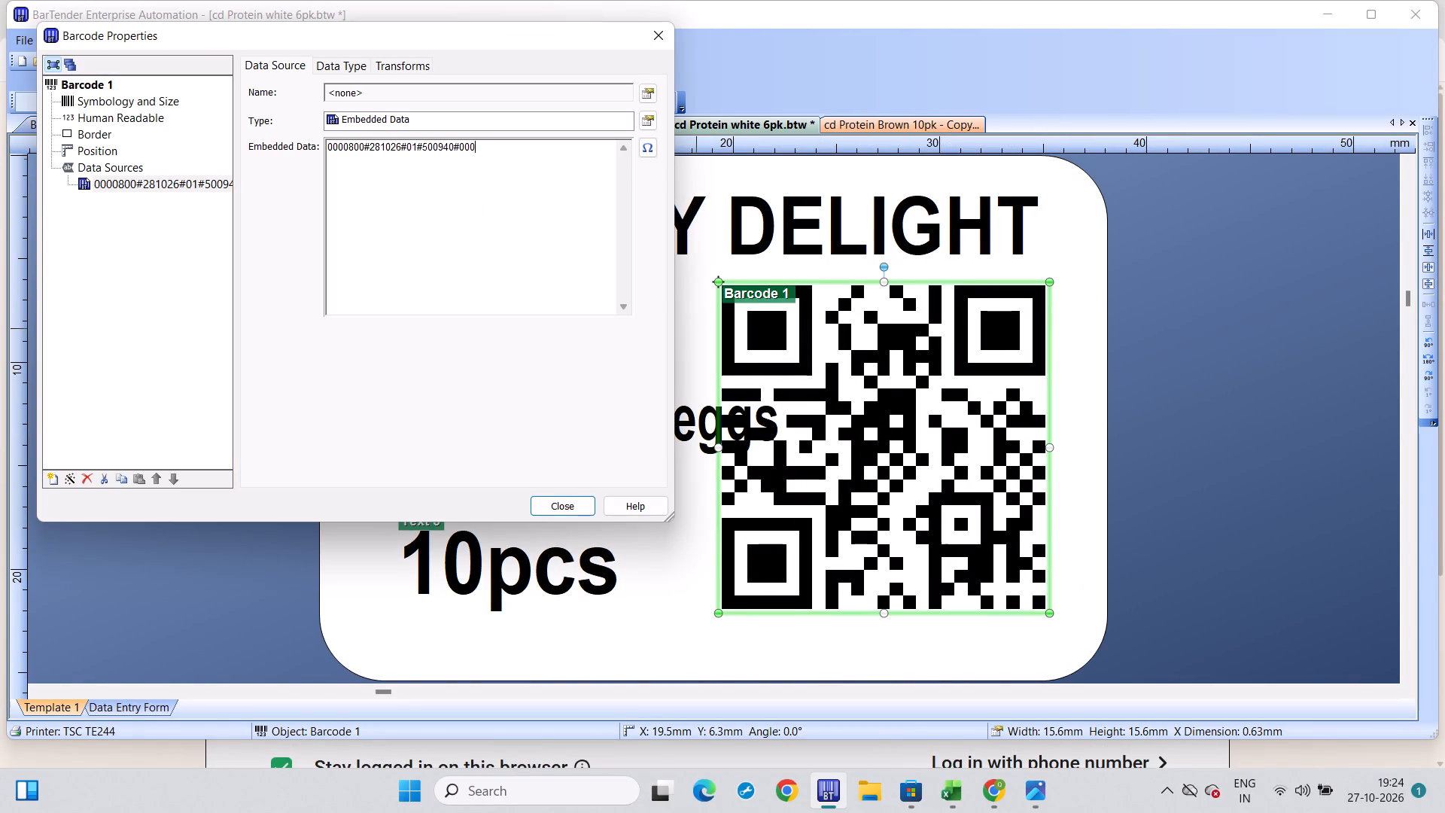
{"action": "type", "text": "001"}
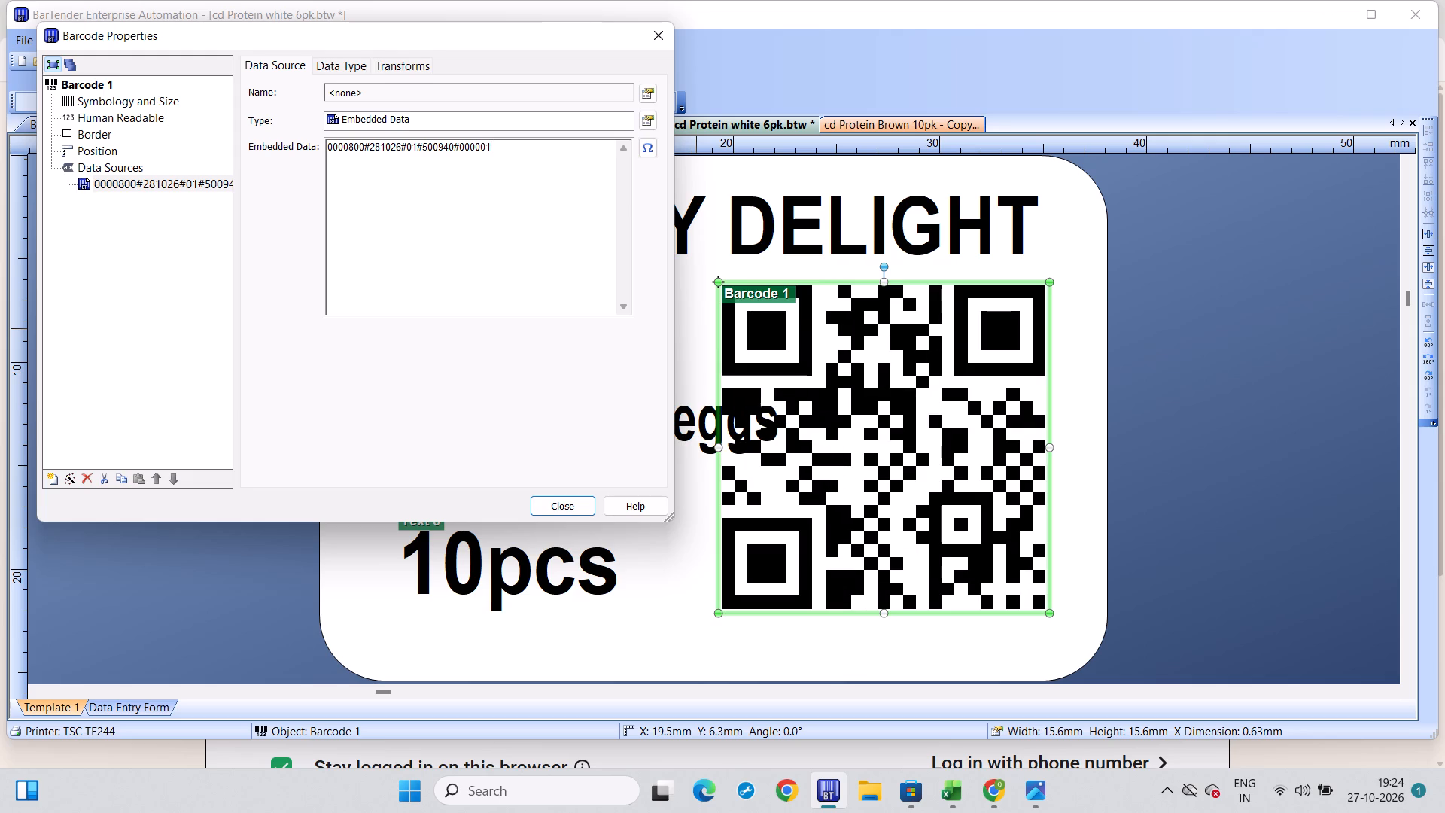
{"action": "left_click", "coordinate": [382, 160]}
{"action": "key", "text": "BackSpace"}
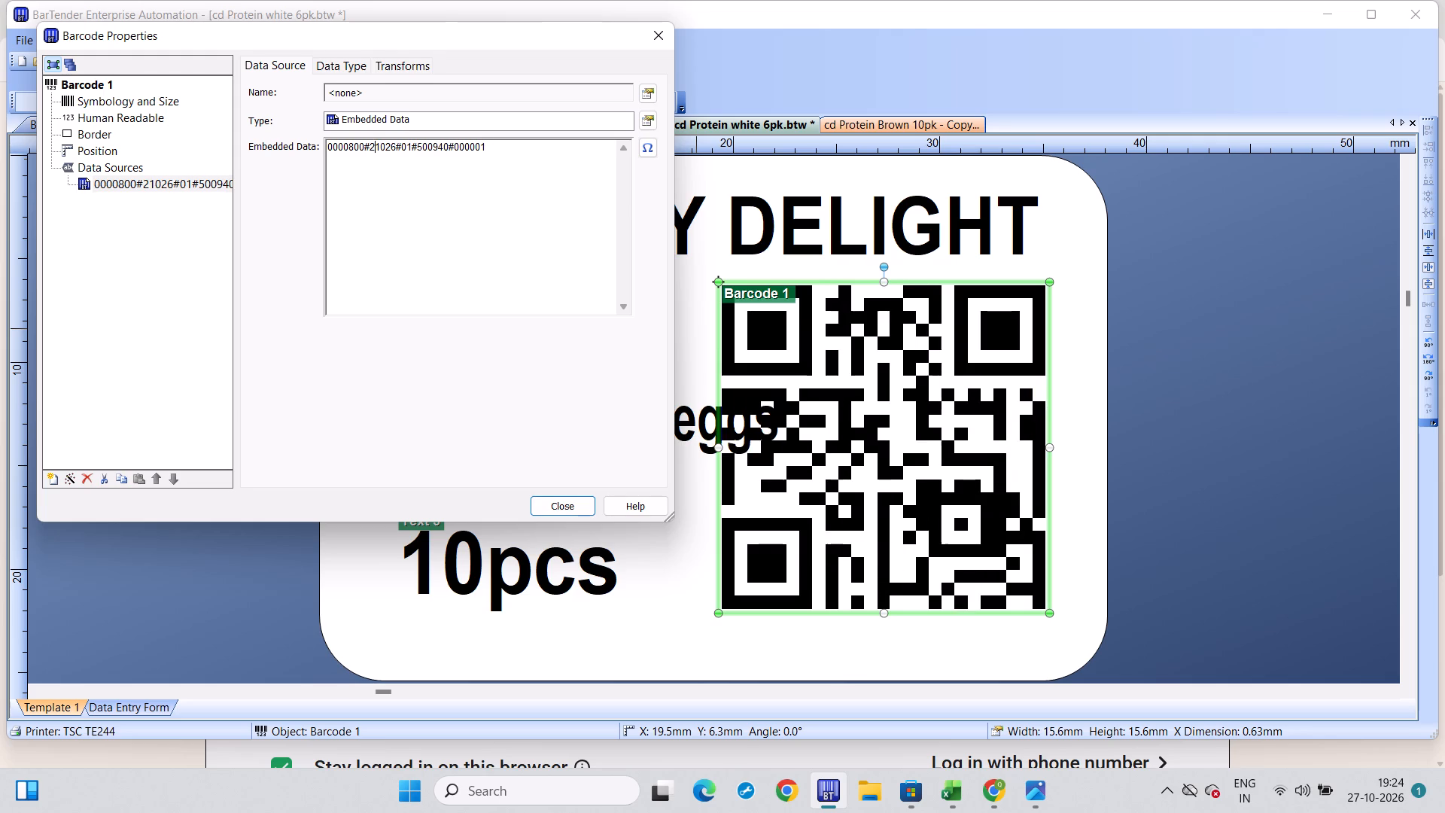
{"action": "key", "text": "9"}
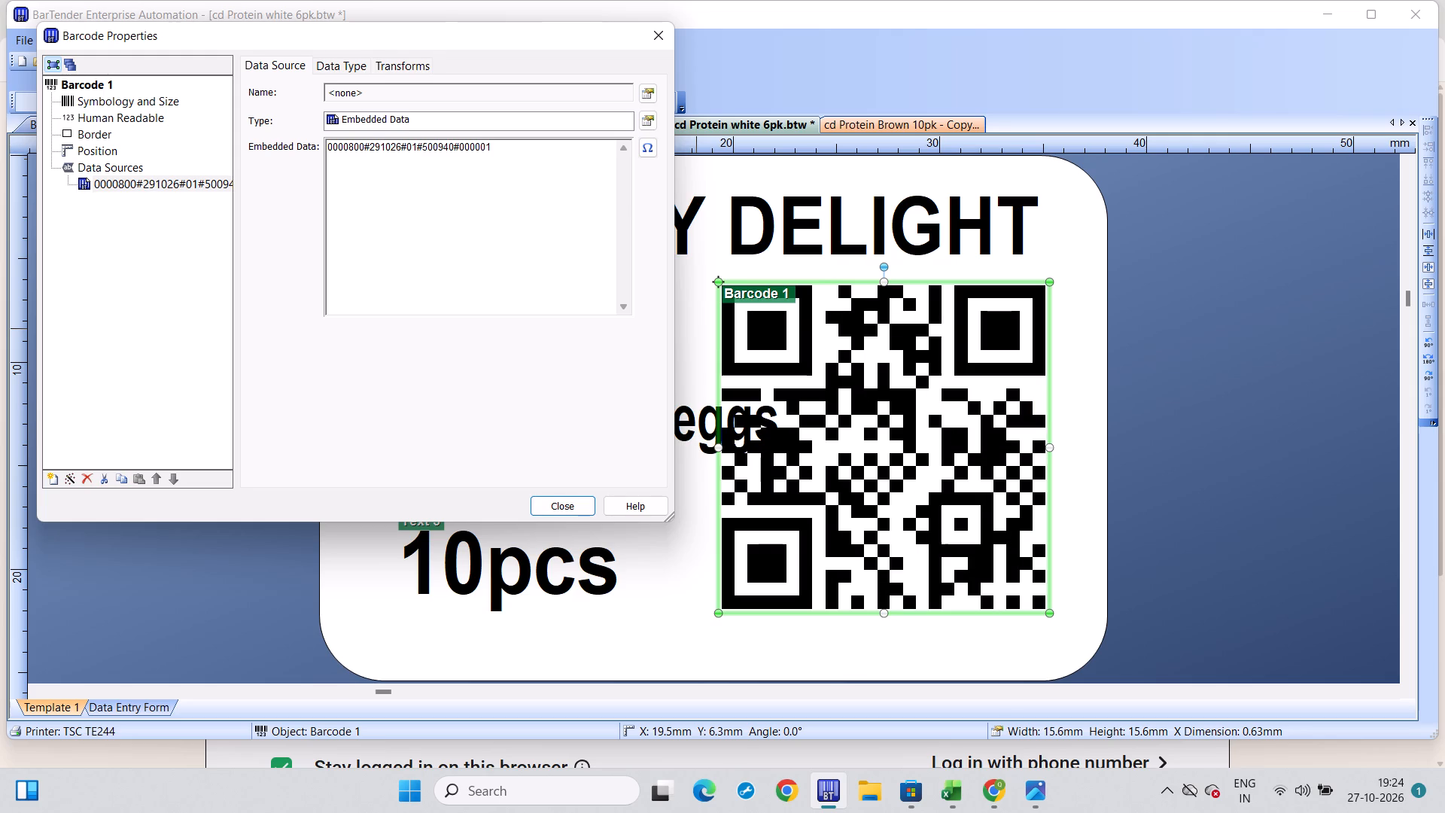
Change the segment before the serial to 501924, making the cd Protein white 6pk embedded data 0000800#291026#01#501924#000001.
{"action": "left_click", "coordinate": [454, 172]}
{"action": "key", "text": "BackSpace"}
{"action": "key", "text": "BackSpace"}
{"action": "key", "text": "BackSpace"}
{"action": "key", "text": "BackSpace"}
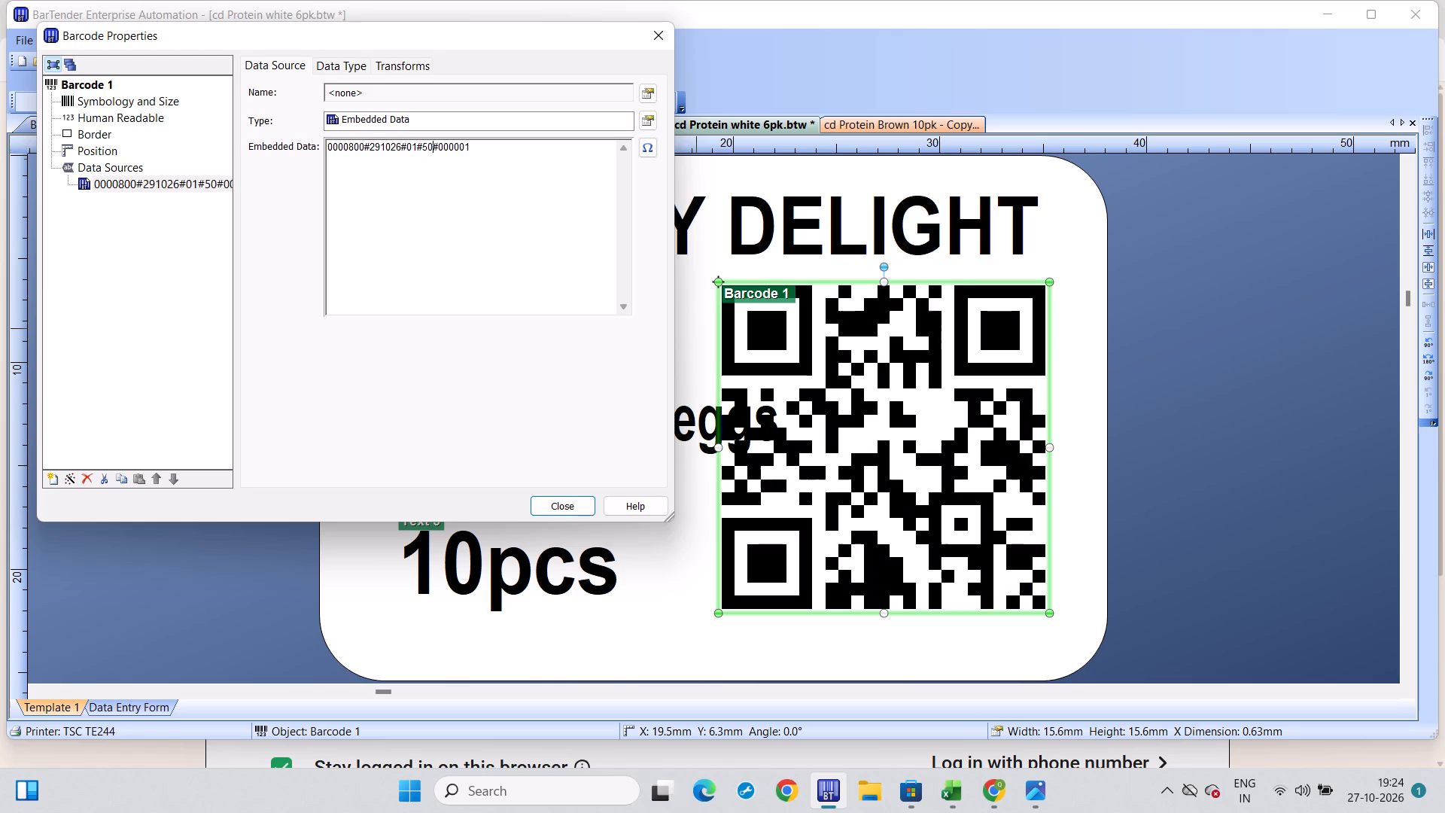
{"action": "type", "text": "19"}
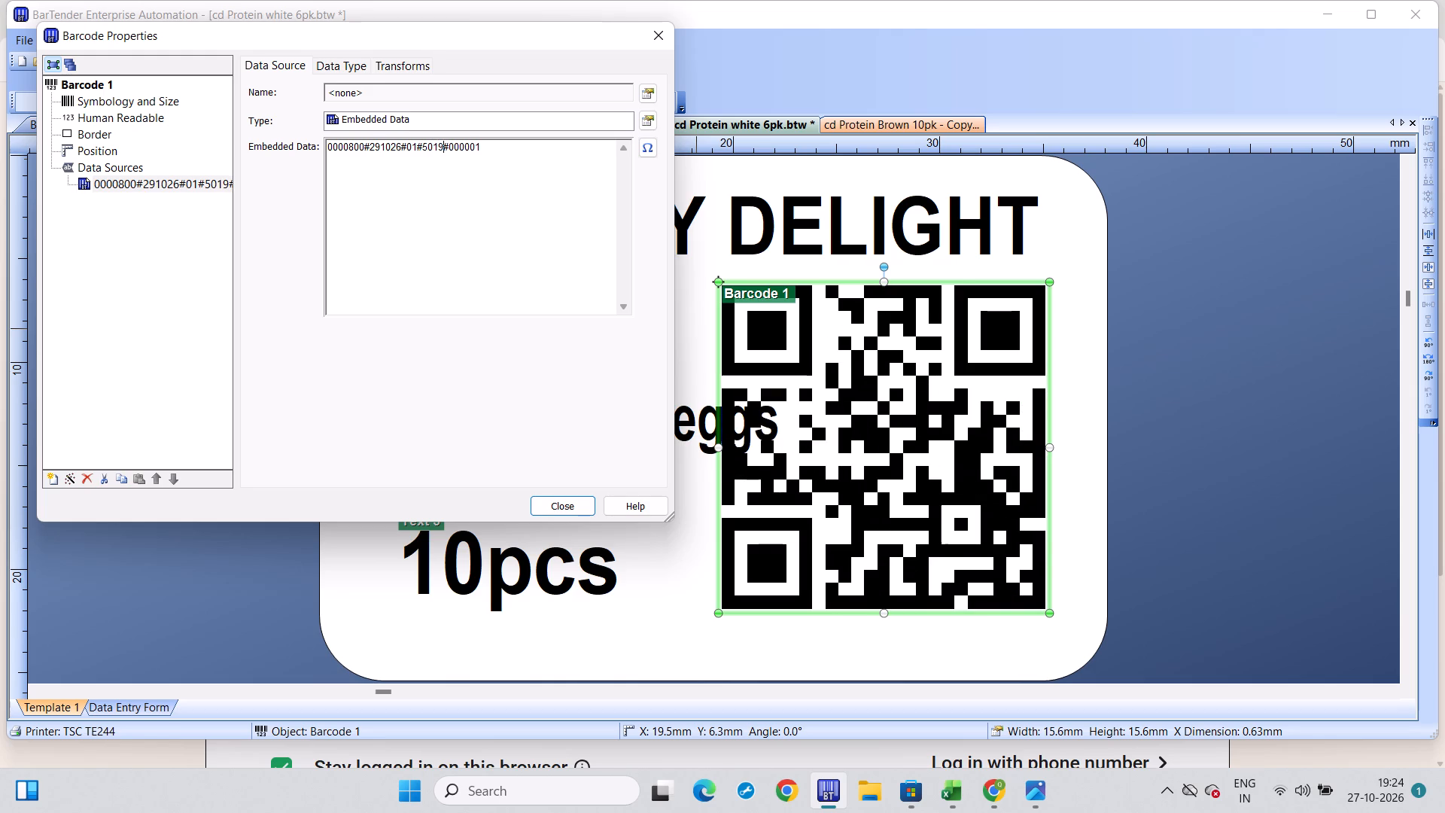
{"action": "type", "text": "24"}
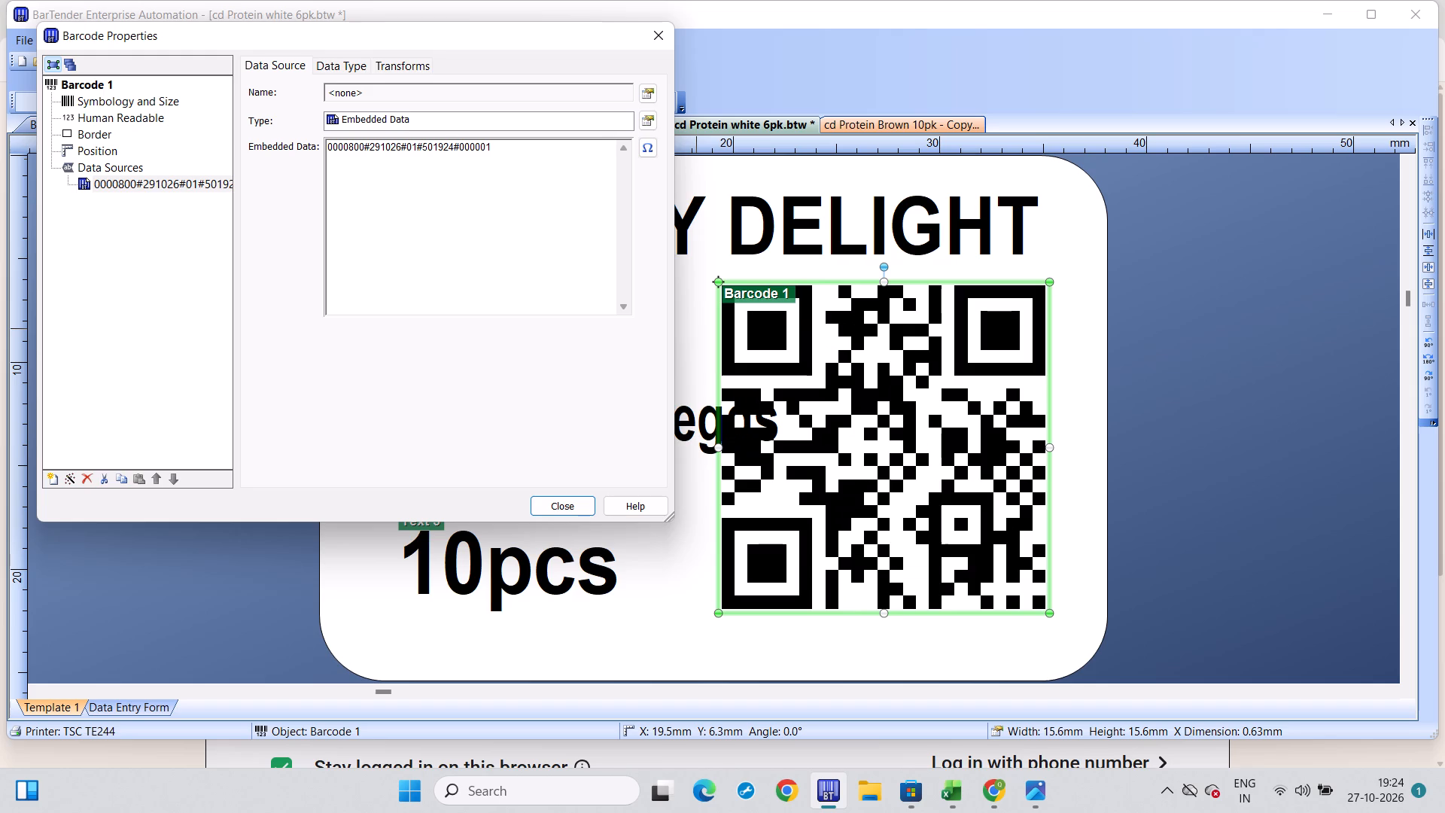
{"action": "key", "text": "Return"}
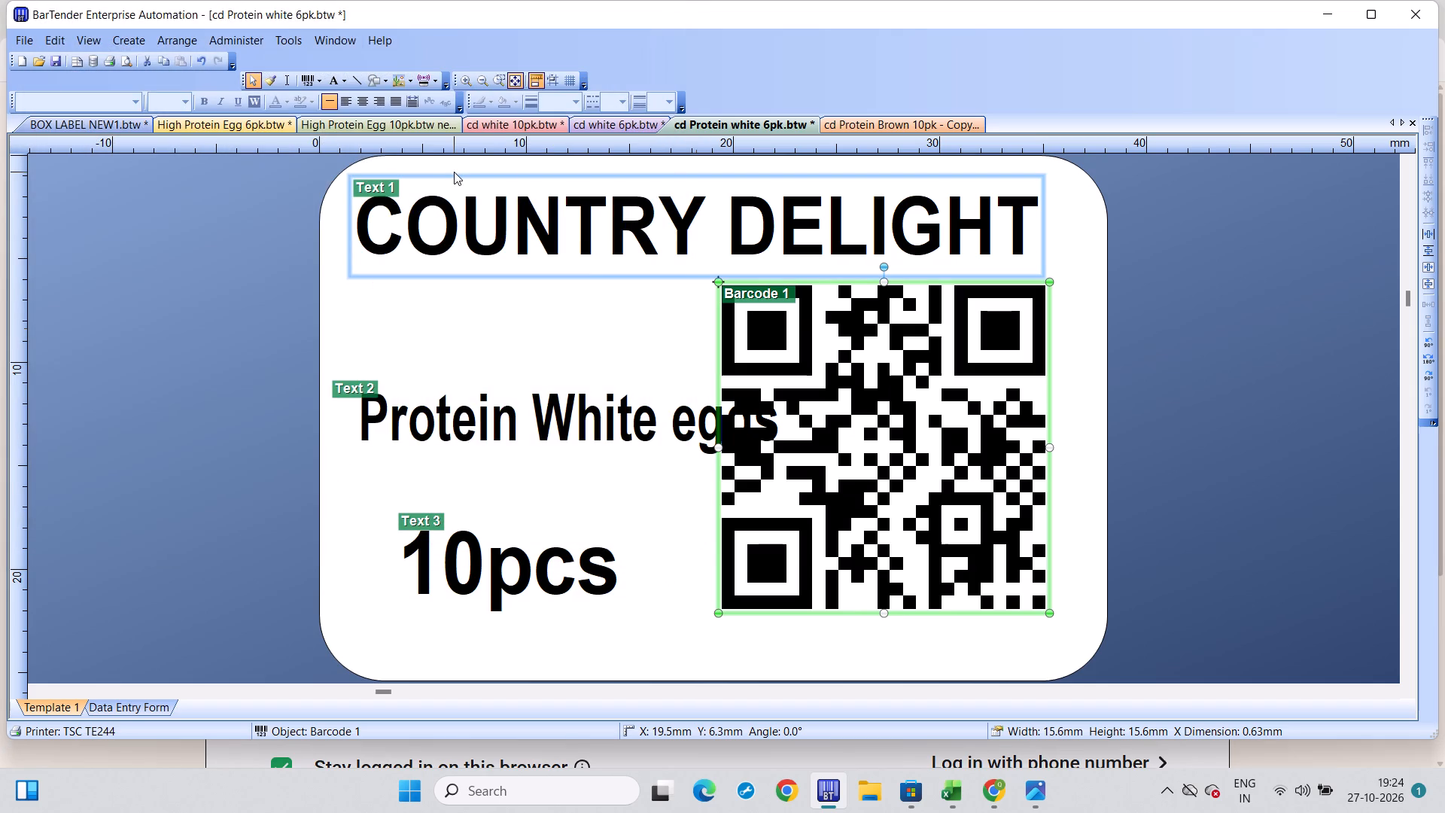
Print the cd Protein white 6pk barcode labels with the number of serial numbers set to 246.
{"action": "key", "text": "ctrl+p"}
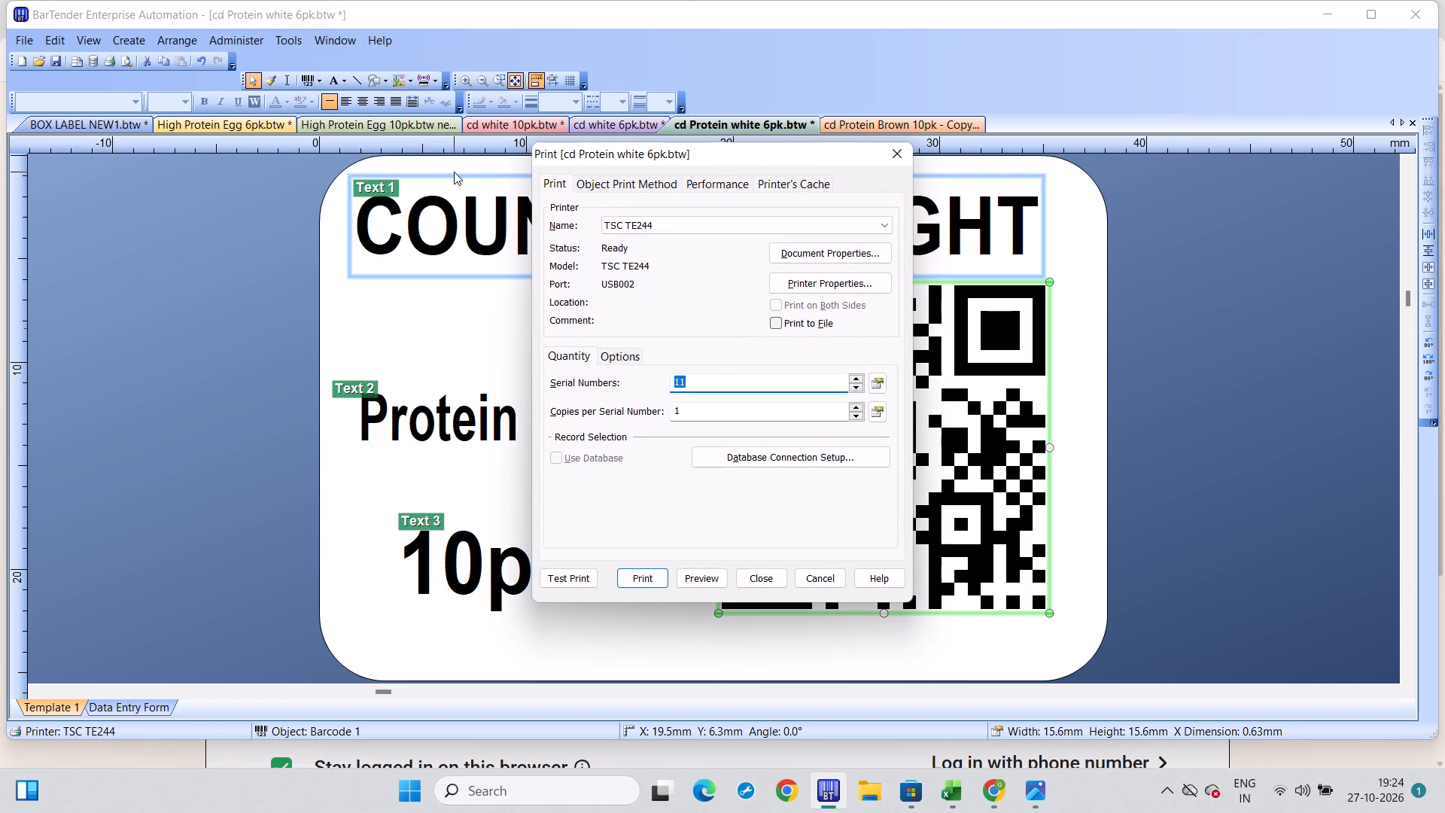
{"action": "key", "text": "2"}
{"action": "type", "text": "46"}
{"action": "key", "text": "Return"}
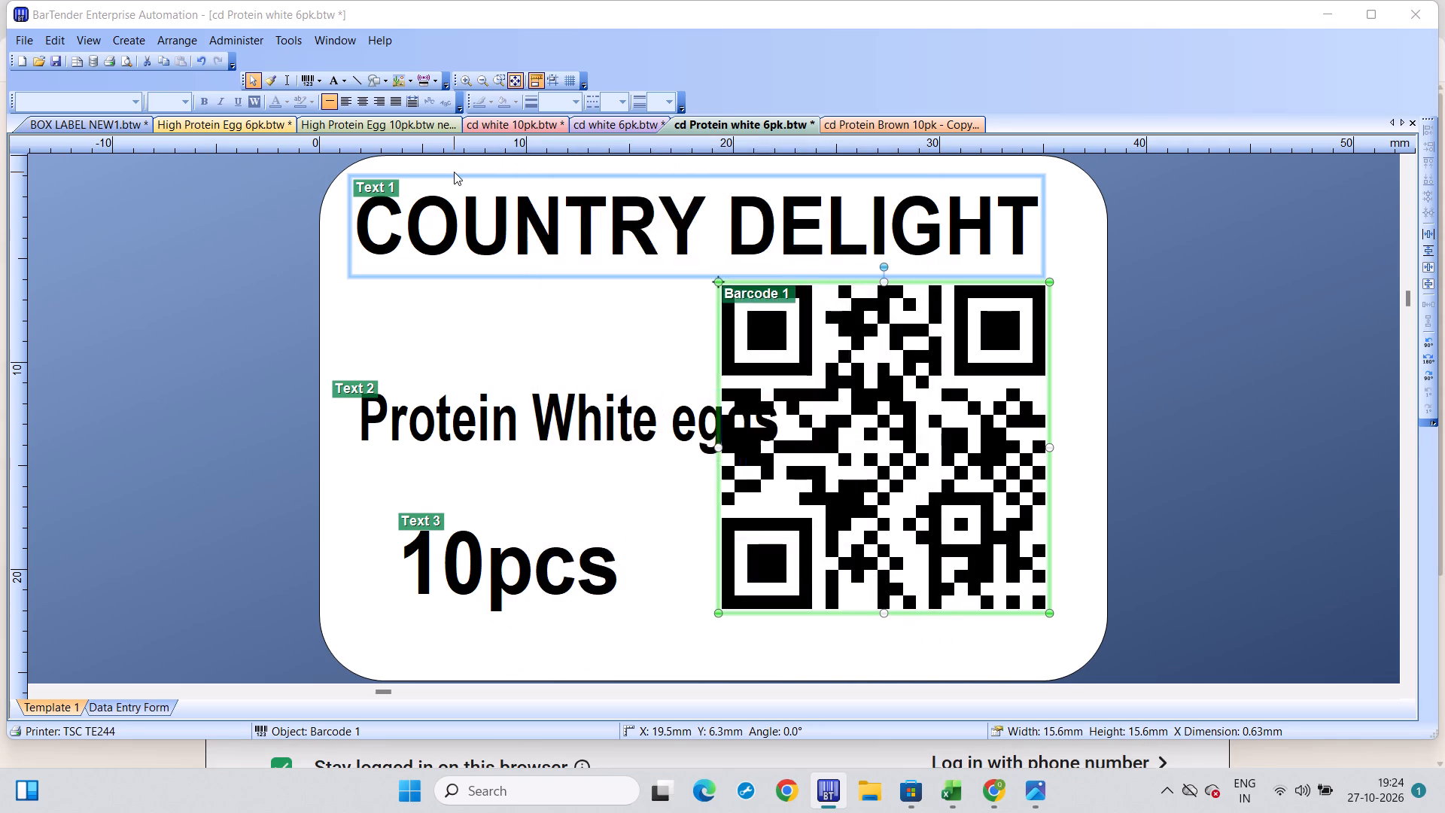
{"action": "key", "text": "Return"}
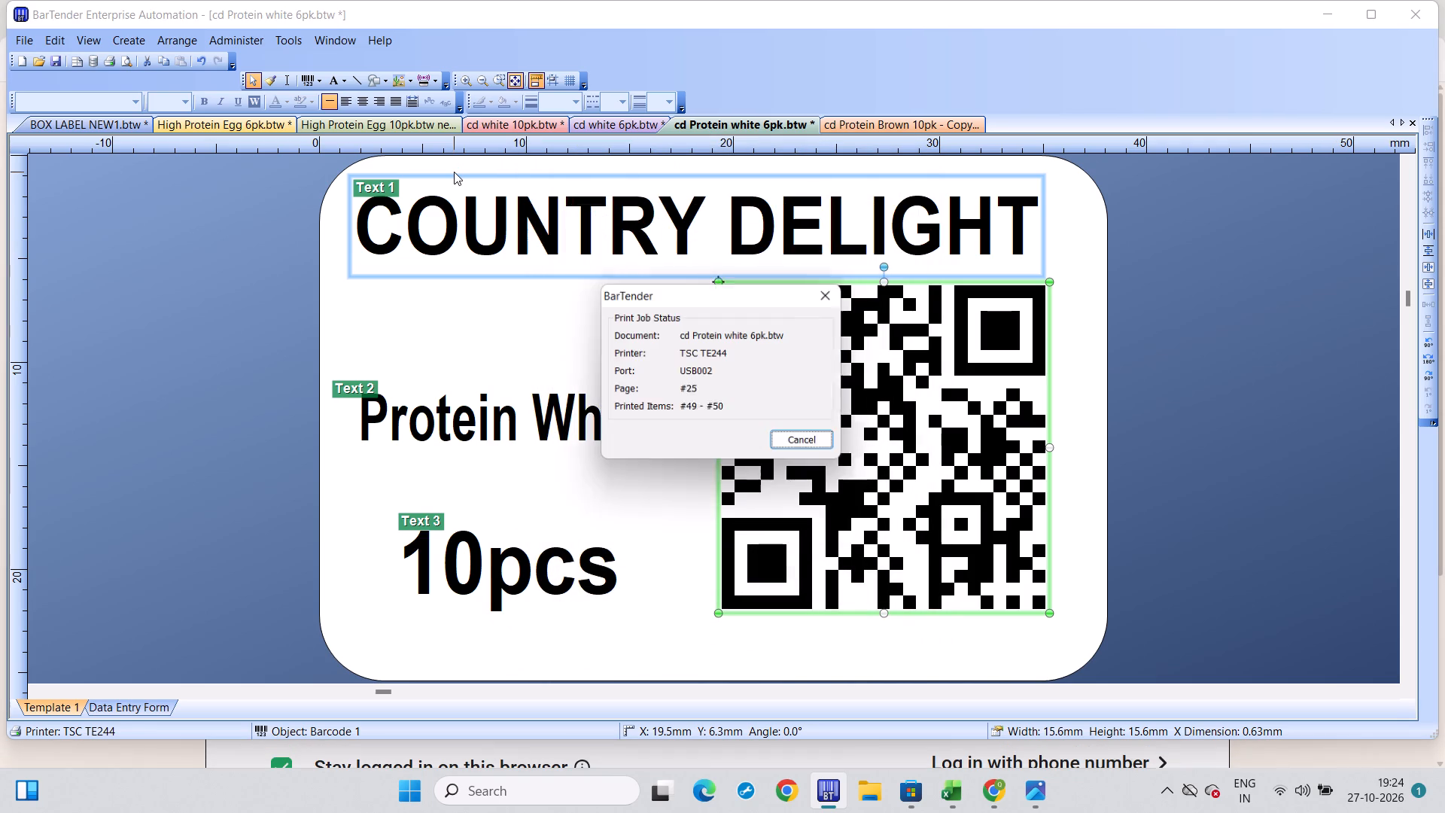
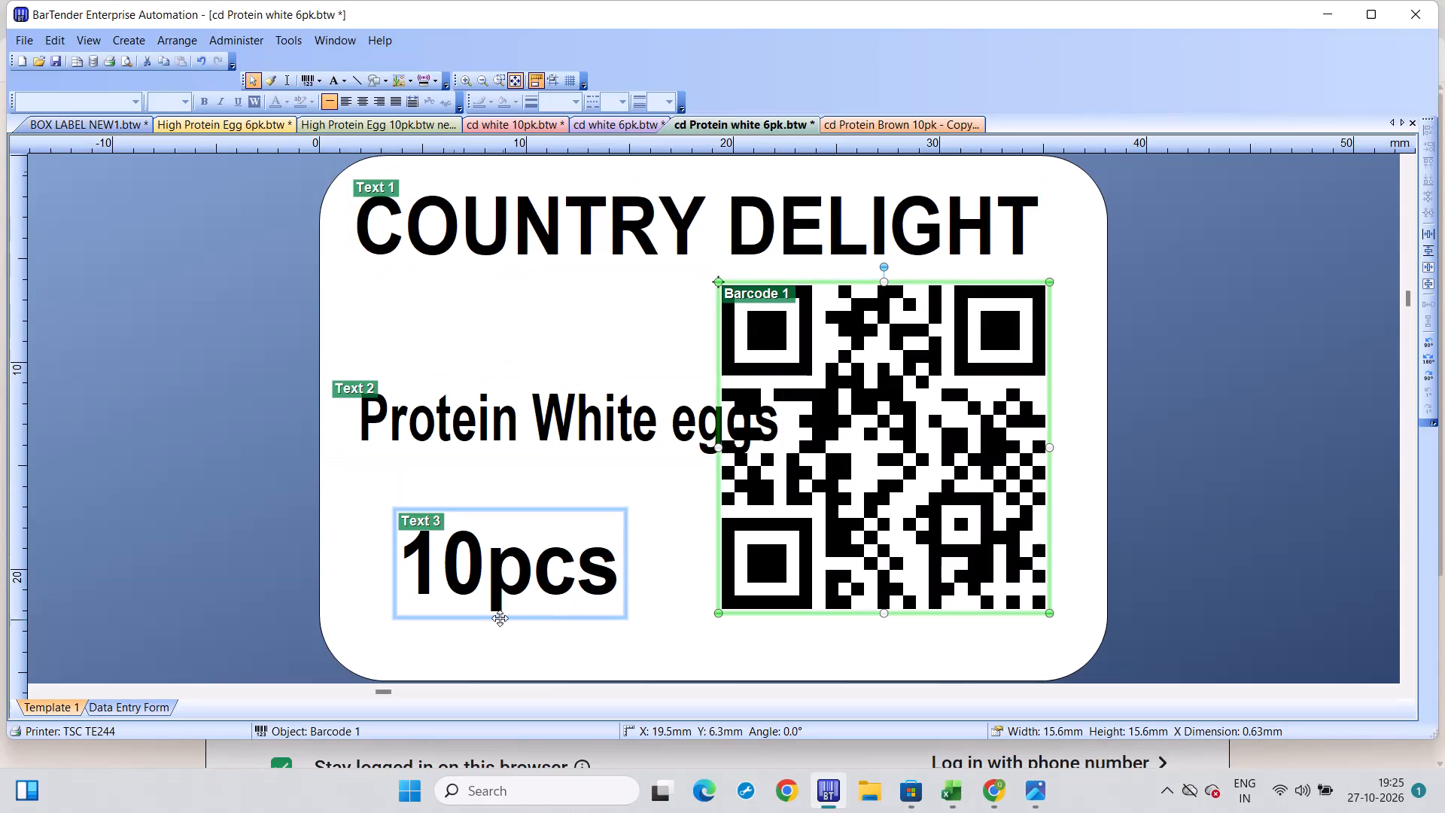
Change the pack-size text on the cd Protein white 6pk label to 06pcs.
{"action": "double_click", "coordinate": [485, 568]}
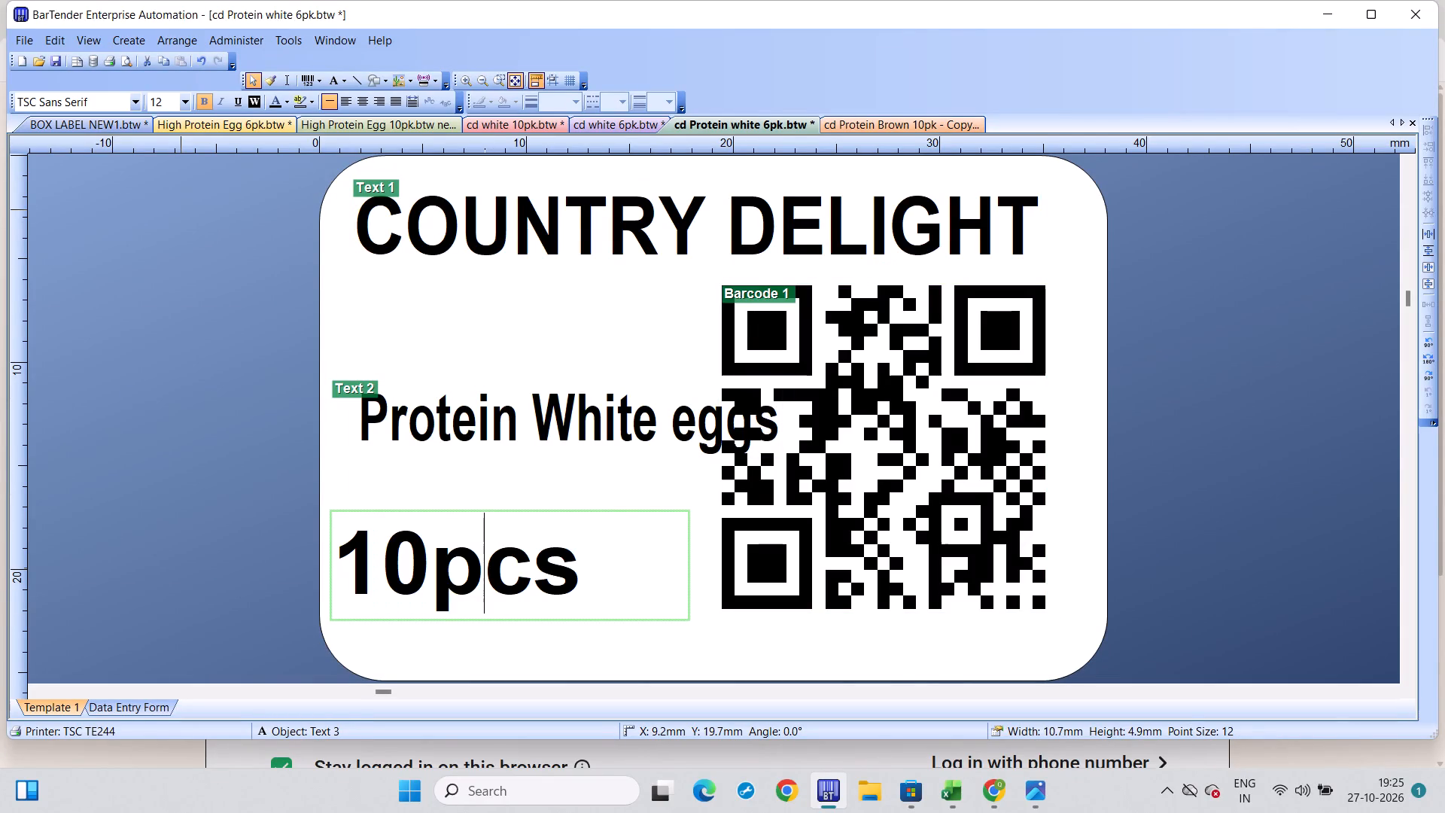
{"action": "left_click", "coordinate": [439, 579]}
{"action": "key", "text": "BackSpace"}
{"action": "key", "text": "BackSpace"}
{"action": "key", "text": "0"}
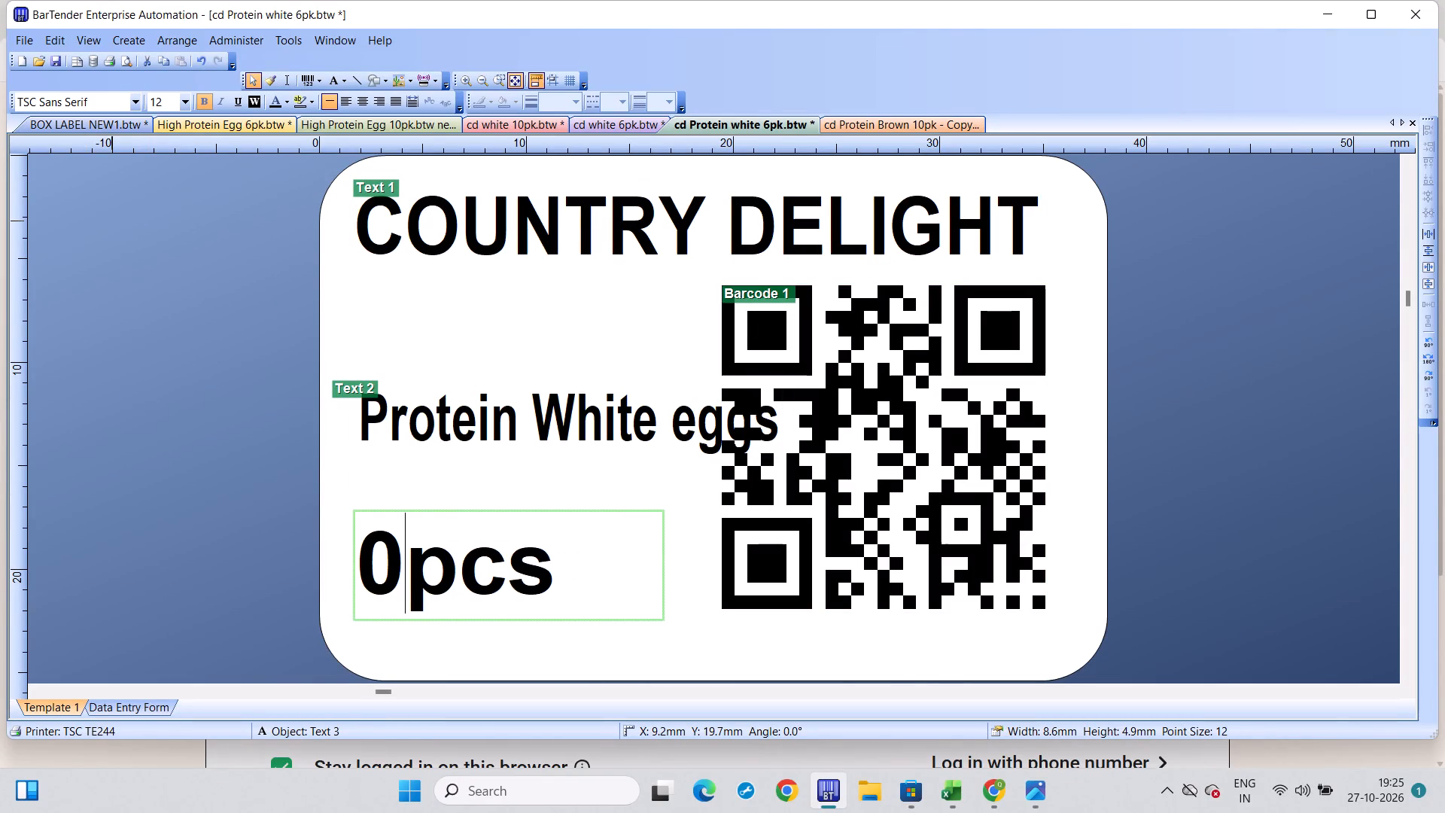
{"action": "key", "text": "6"}
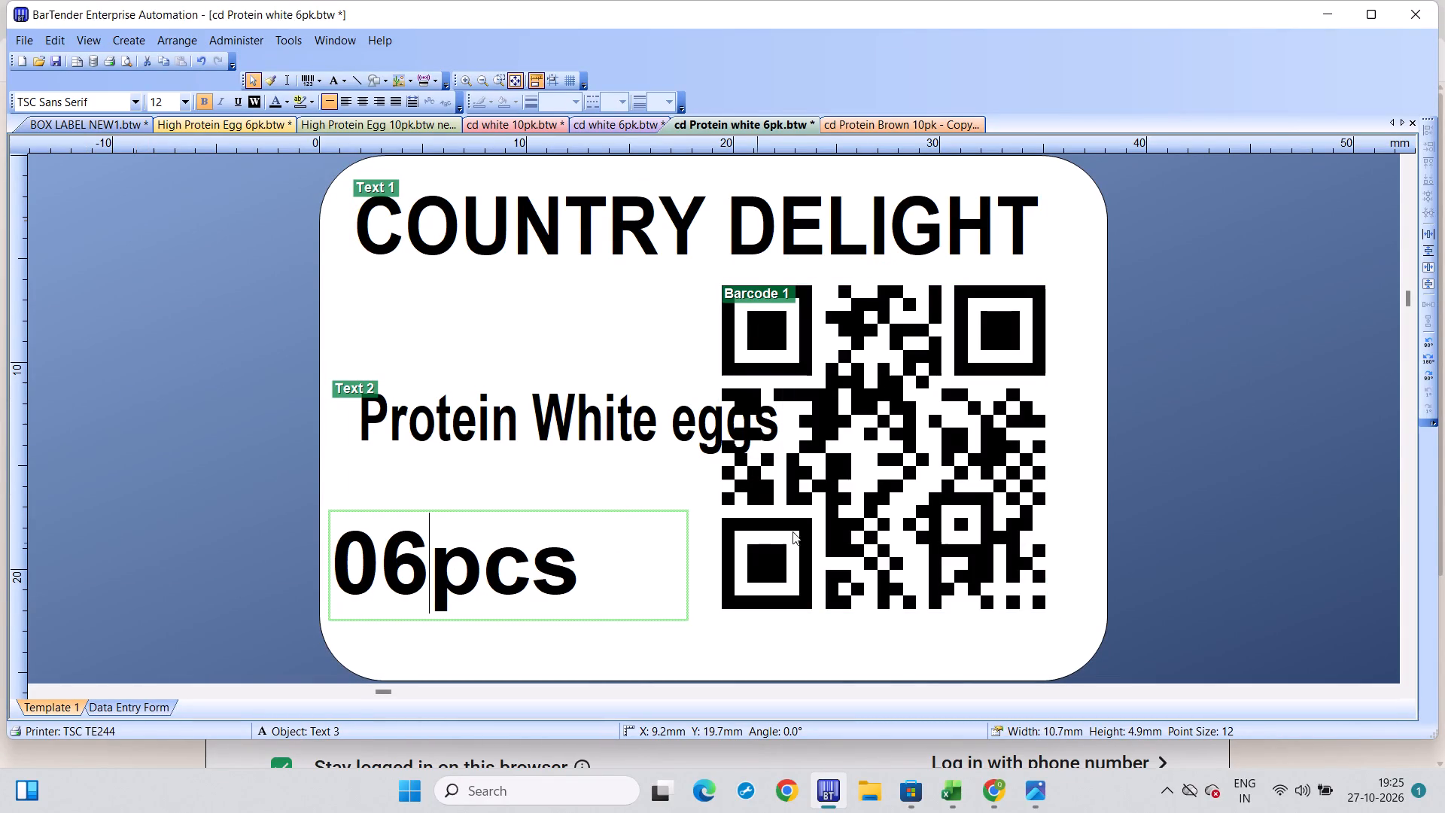
Set the cd Protein white 6pk barcode's embedded data to 0000820#291026#01#501926#000001.
{"action": "double_click", "coordinate": [881, 504]}
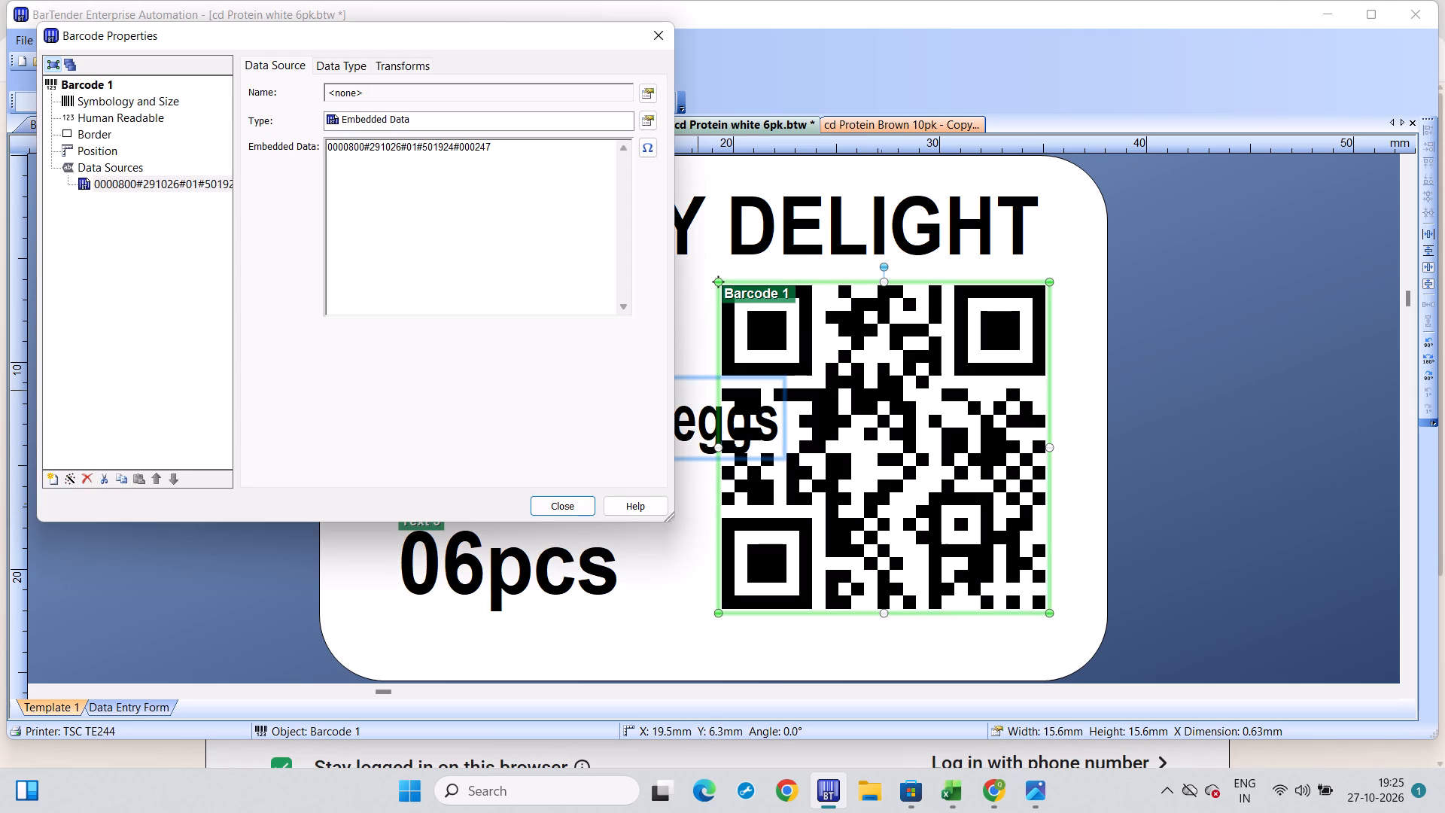
{"action": "left_click", "coordinate": [360, 161]}
{"action": "key", "text": "BackSpace"}
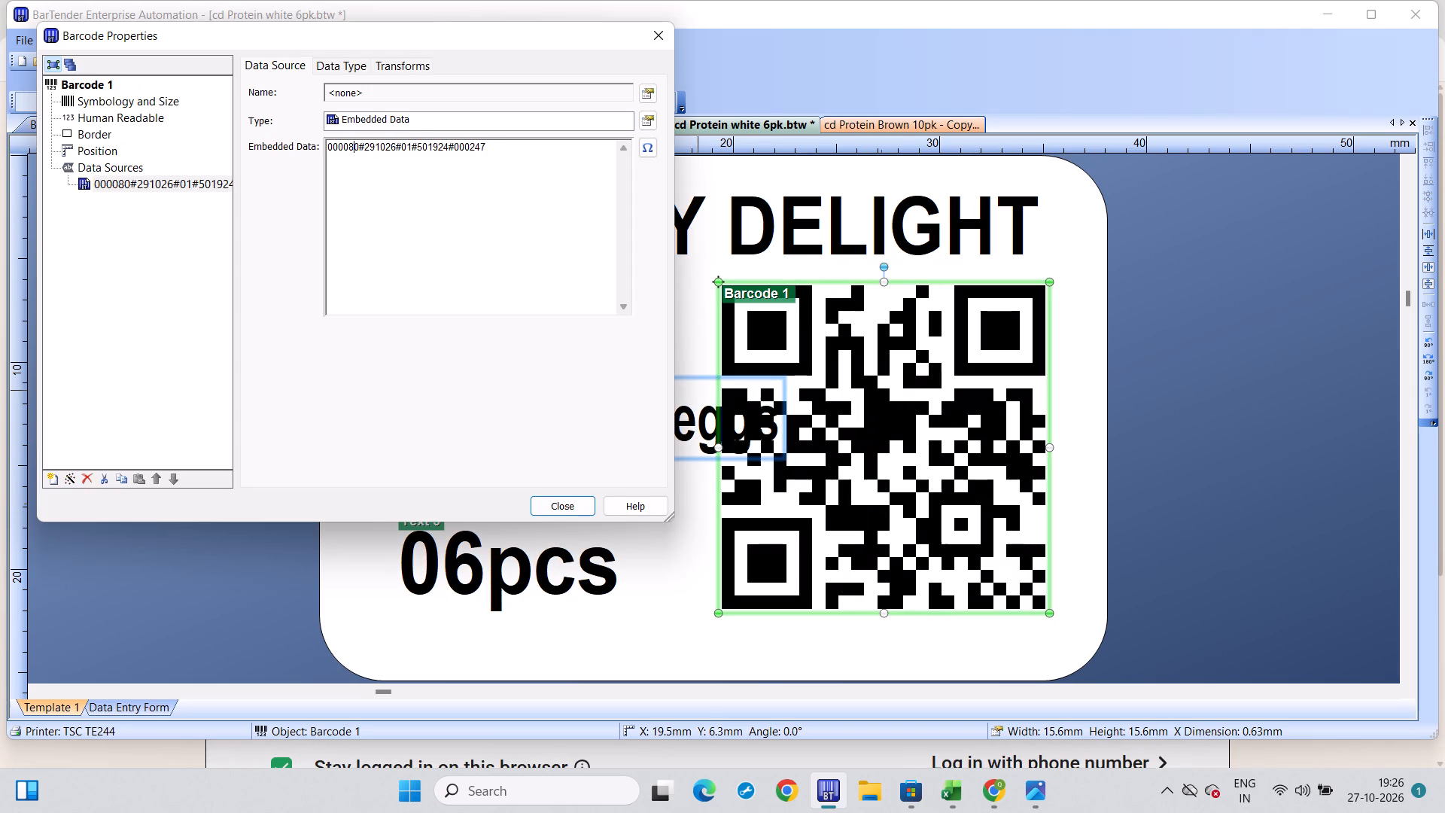
{"action": "key", "text": "2"}
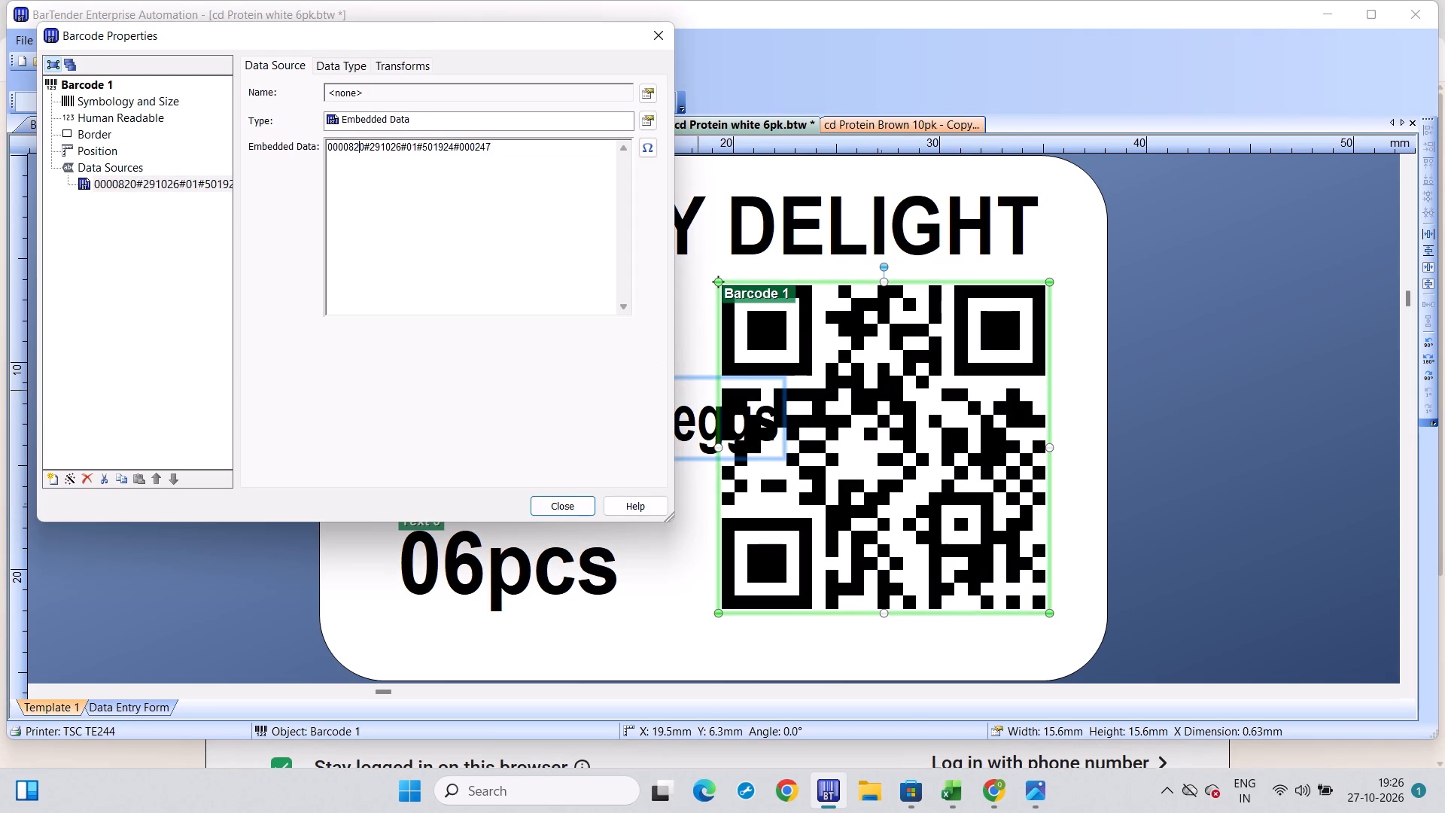
{"action": "left_click", "coordinate": [497, 172]}
{"action": "key", "text": "BackSpace"}
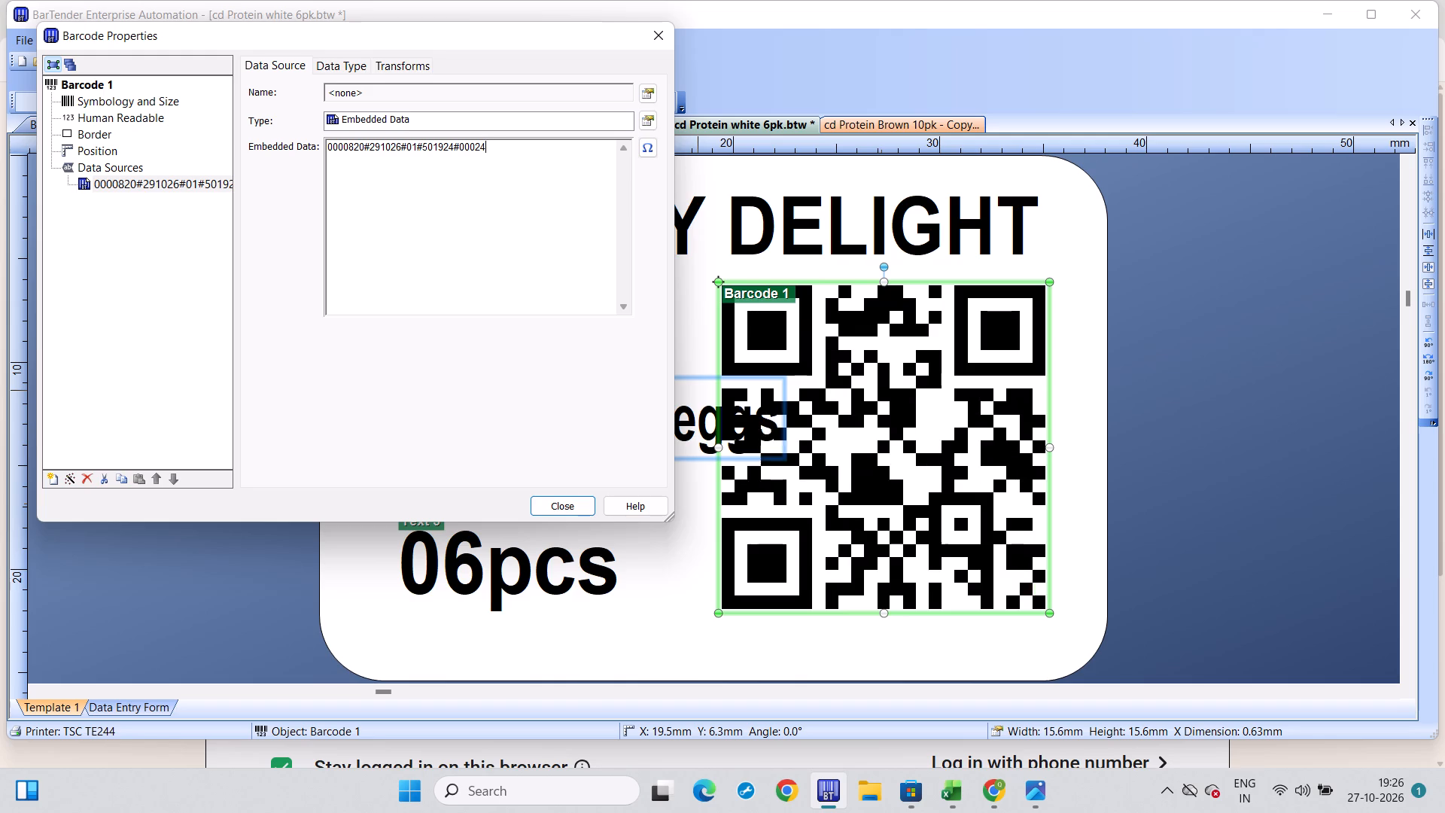
{"action": "key", "text": "BackSpace"}
{"action": "key", "text": "BackSpace"}
{"action": "type", "text": "001"}
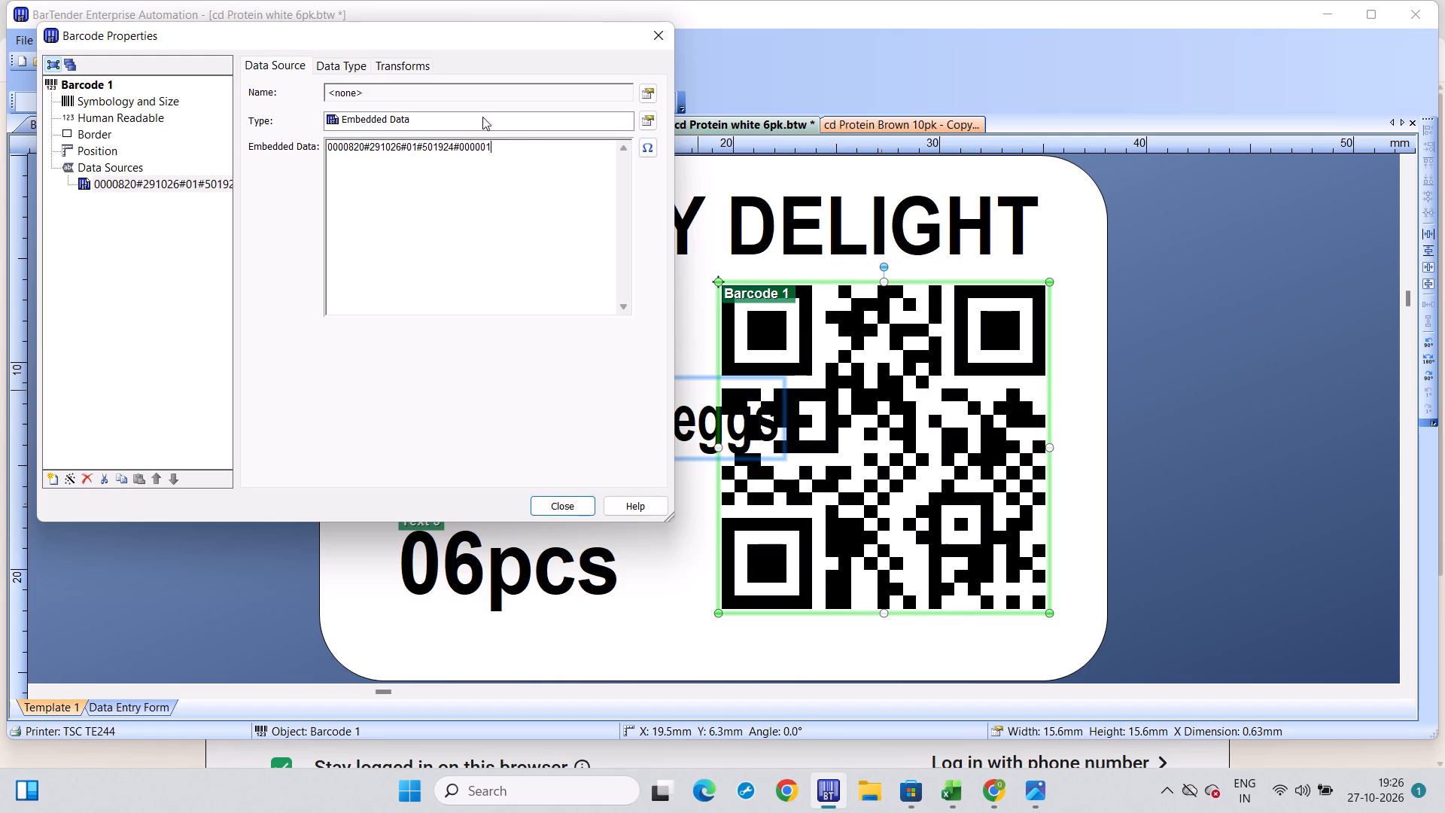
{"action": "left_click", "coordinate": [454, 167]}
{"action": "key", "text": "BackSpace"}
{"action": "key", "text": "6"}
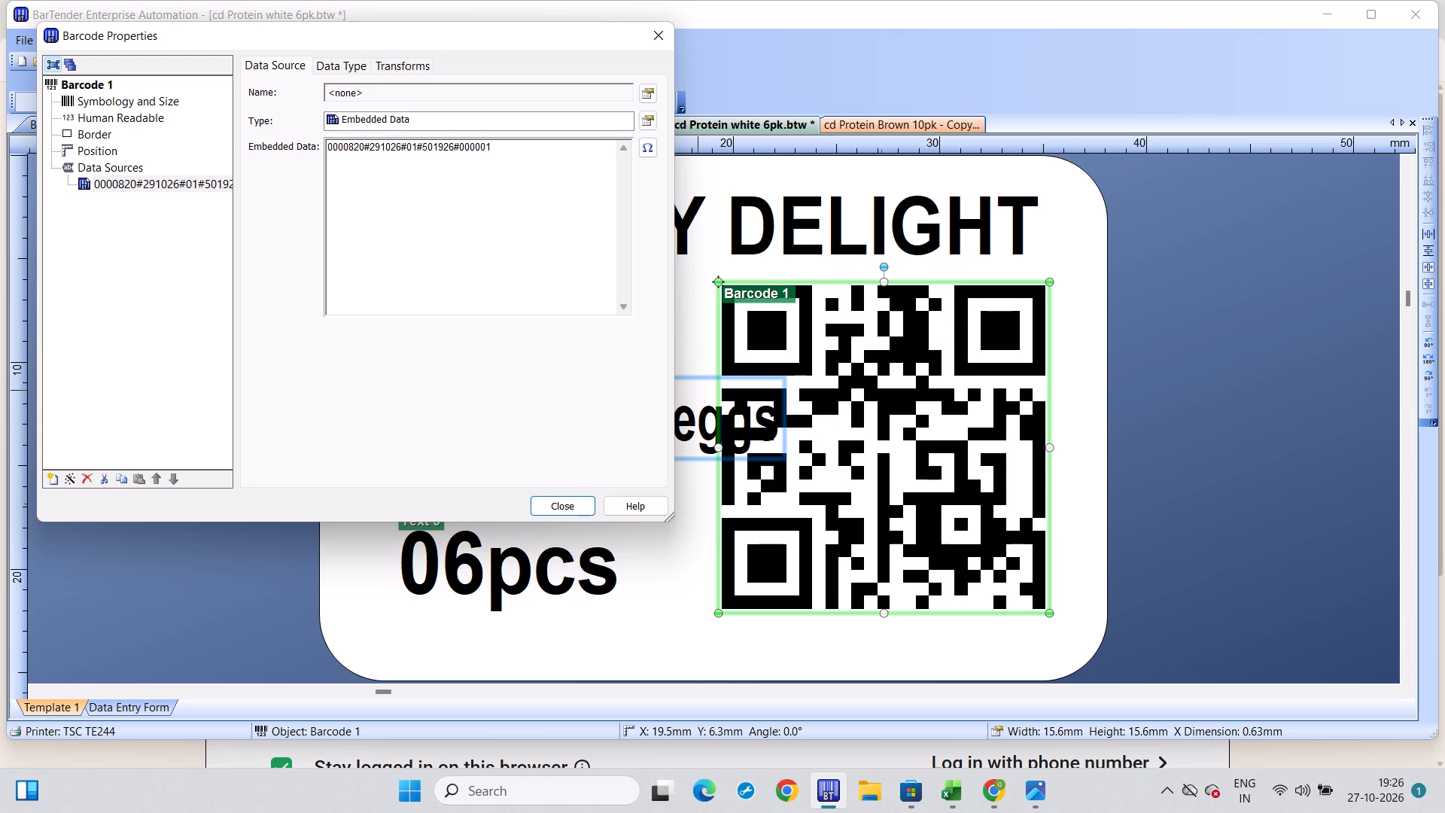
{"action": "key", "text": "Return"}
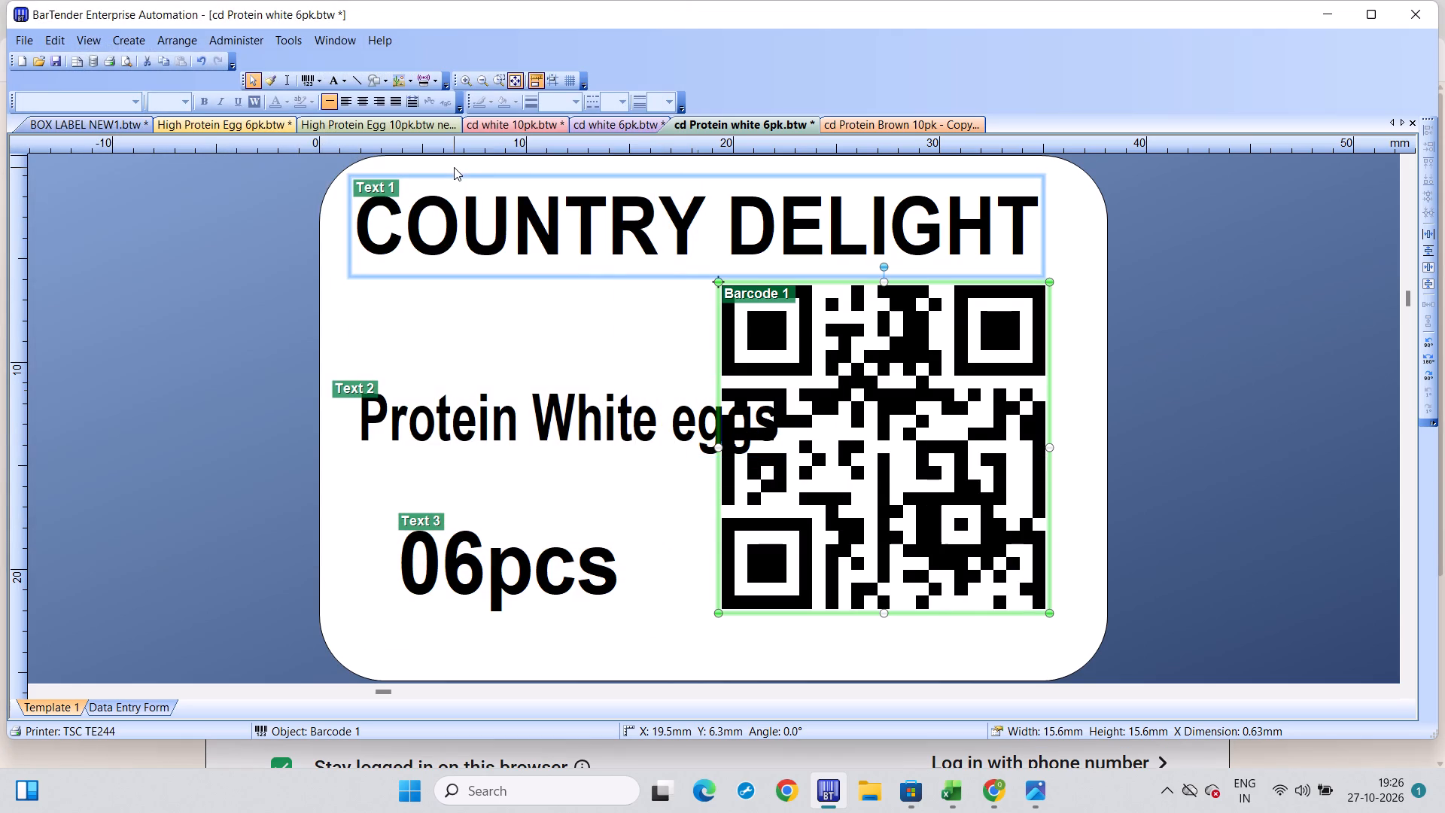
Print the 06pcs Protein White barcode labels with the number of serial numbers set to 124, starting at position 1.
{"action": "key", "text": "ctrl+p"}
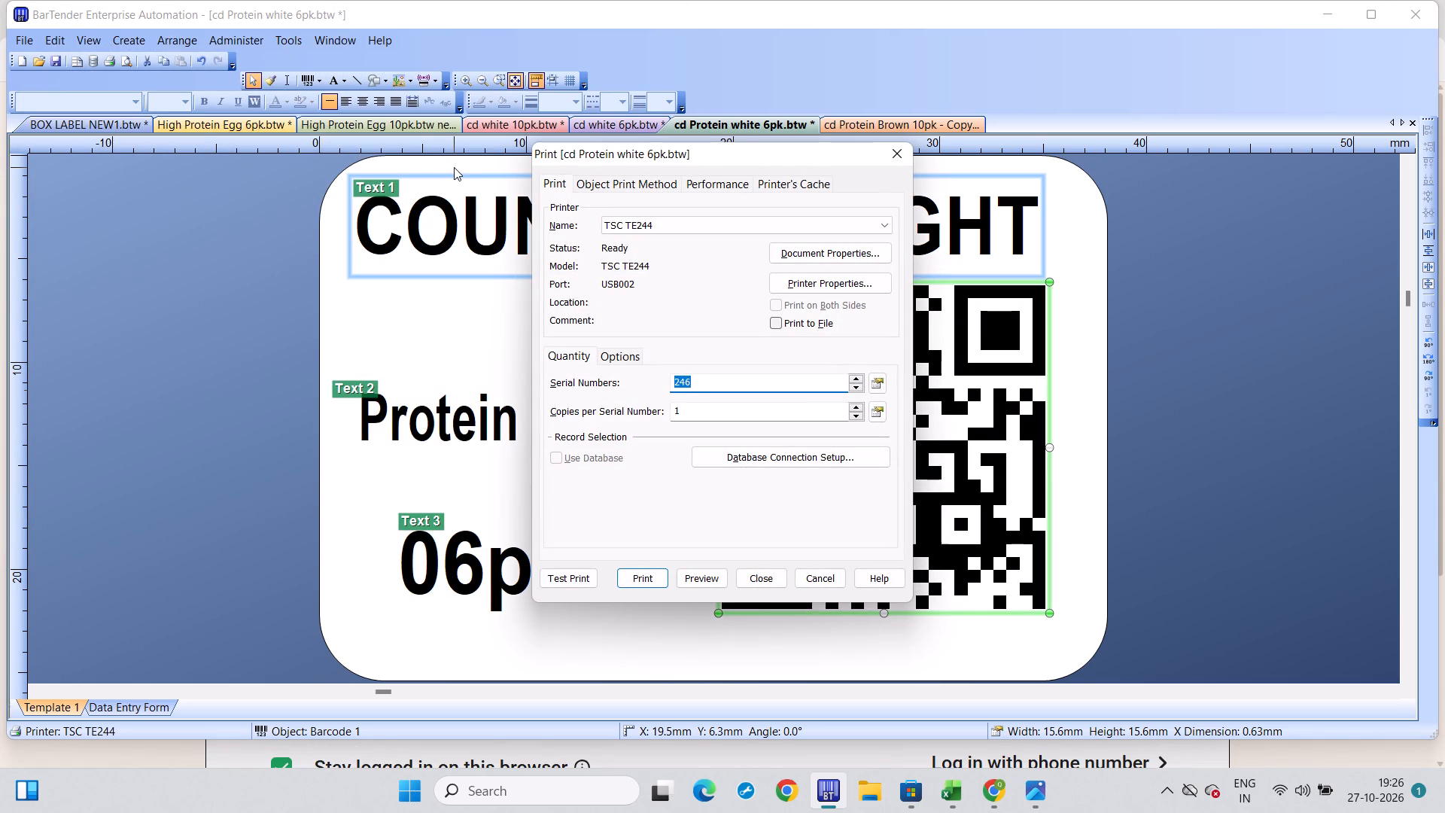
{"action": "key", "text": "1"}
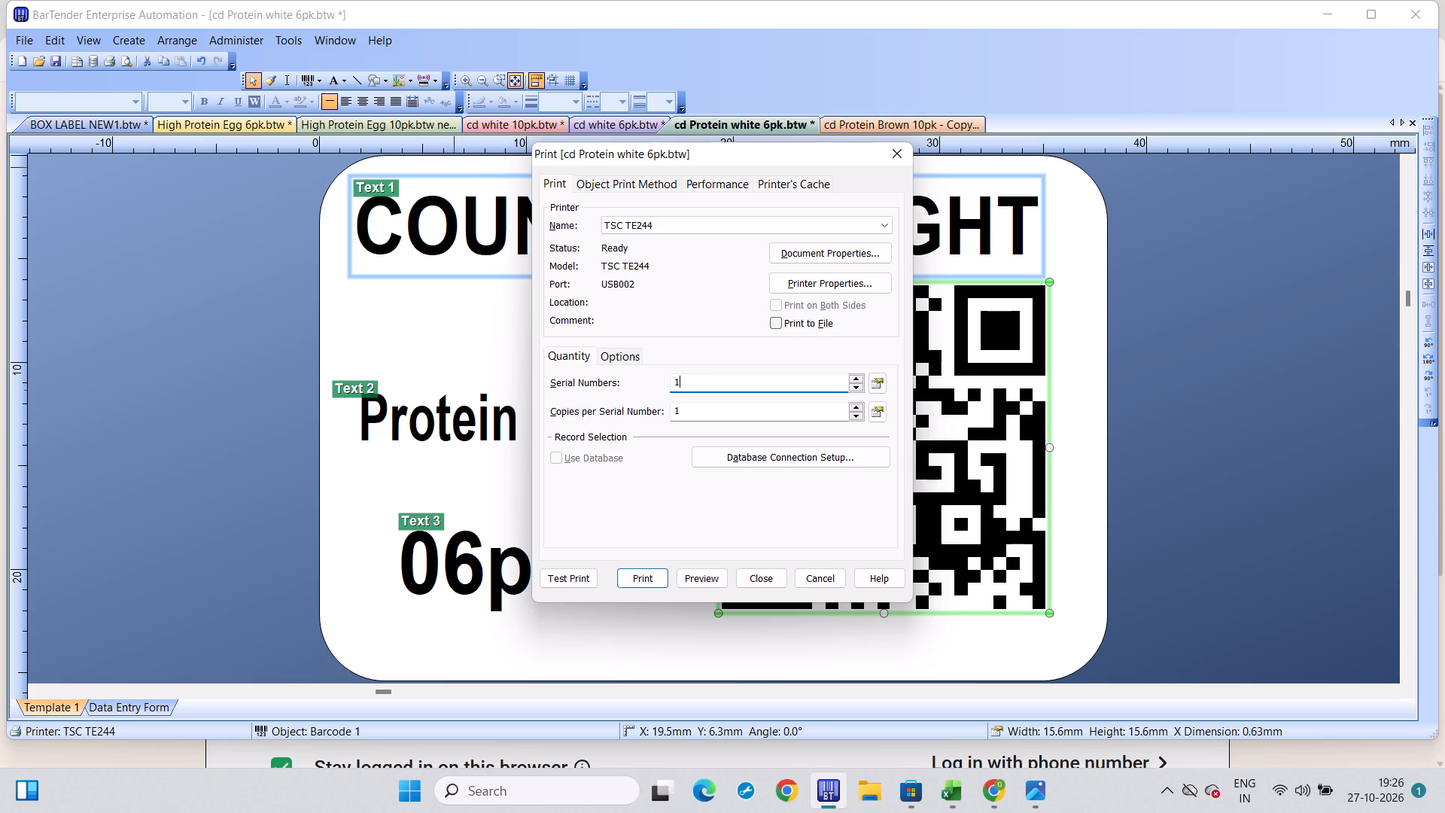
{"action": "type", "text": "24"}
{"action": "key", "text": "Return"}
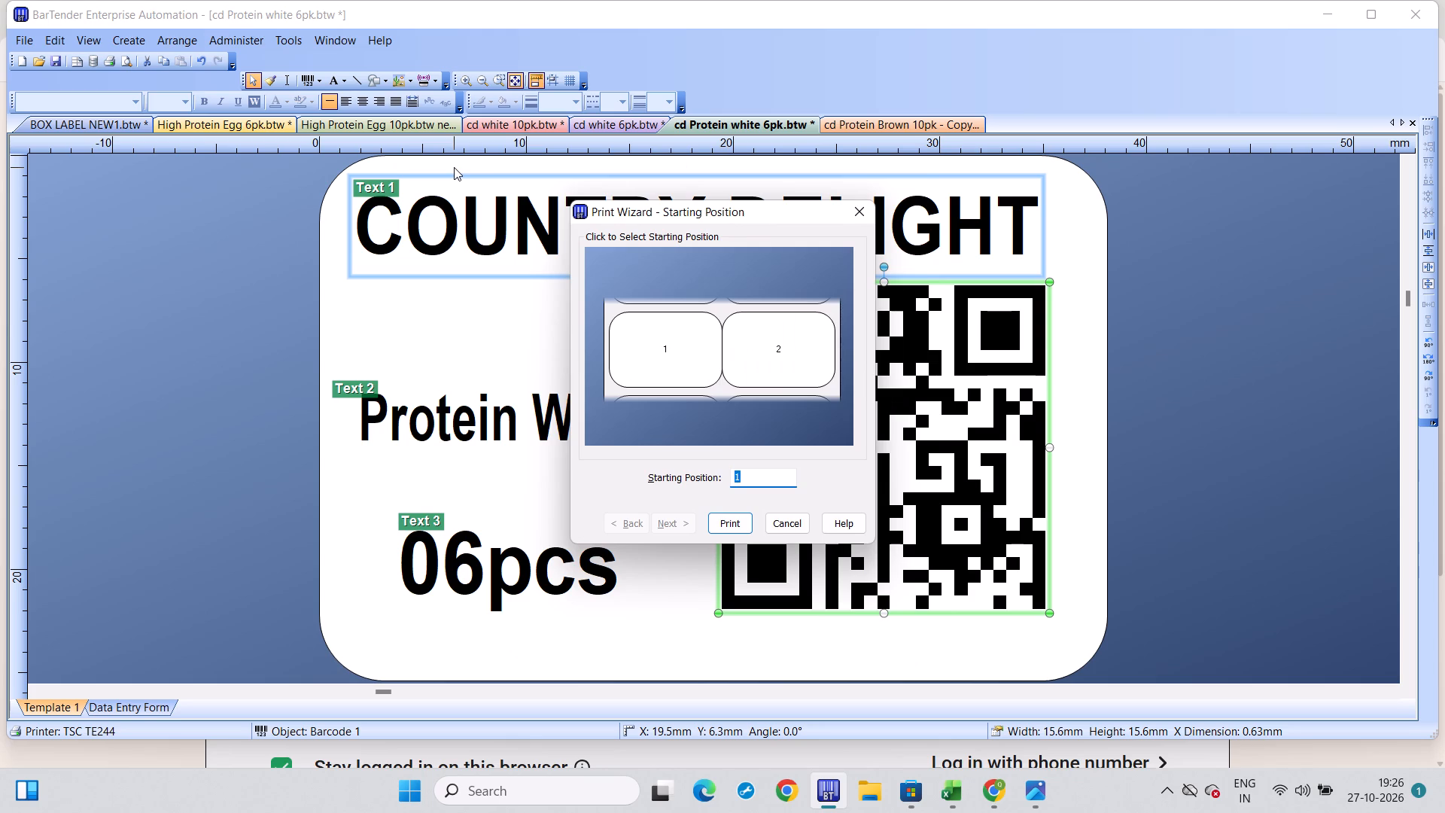
{"action": "key", "text": "Return"}
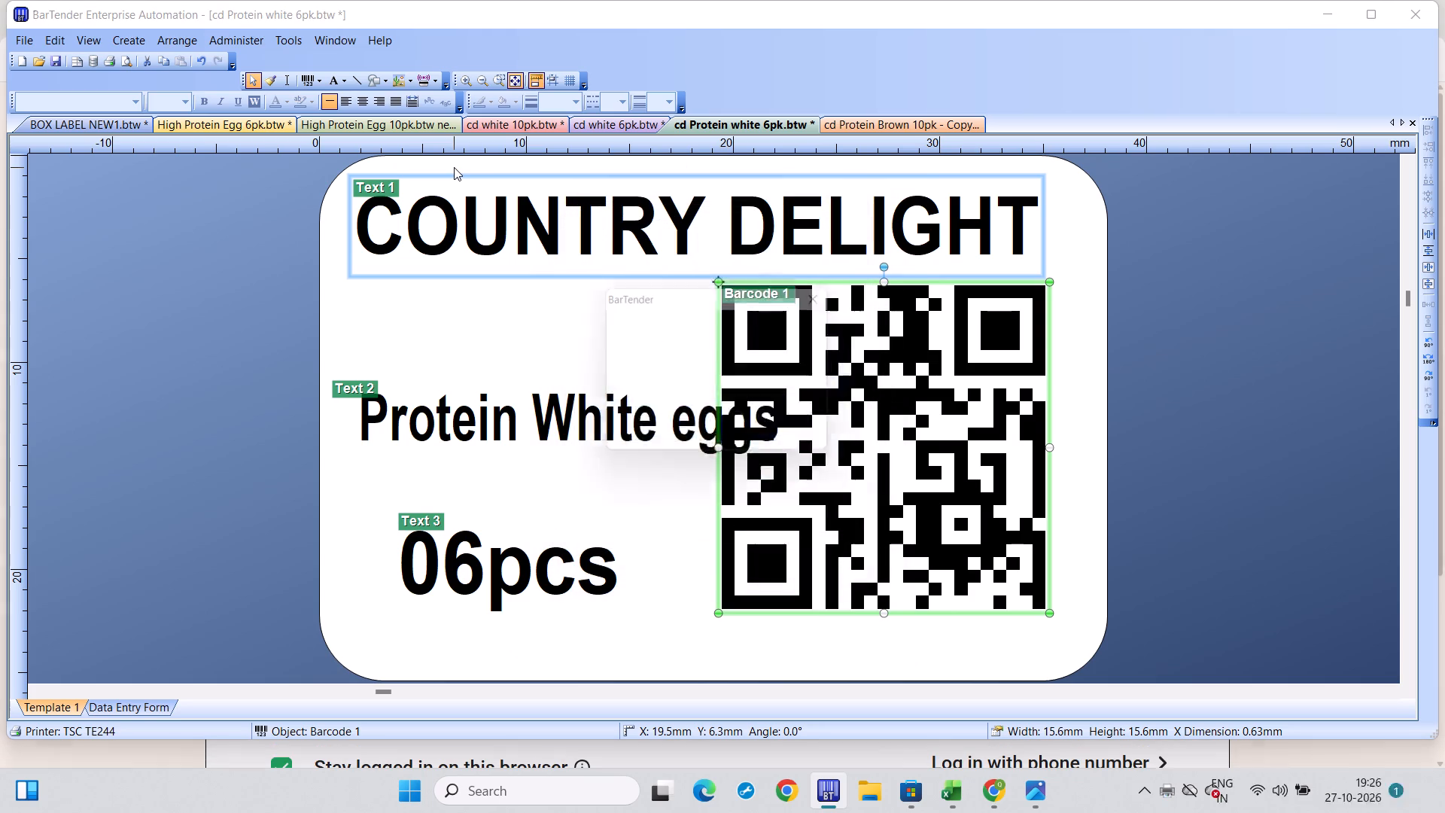
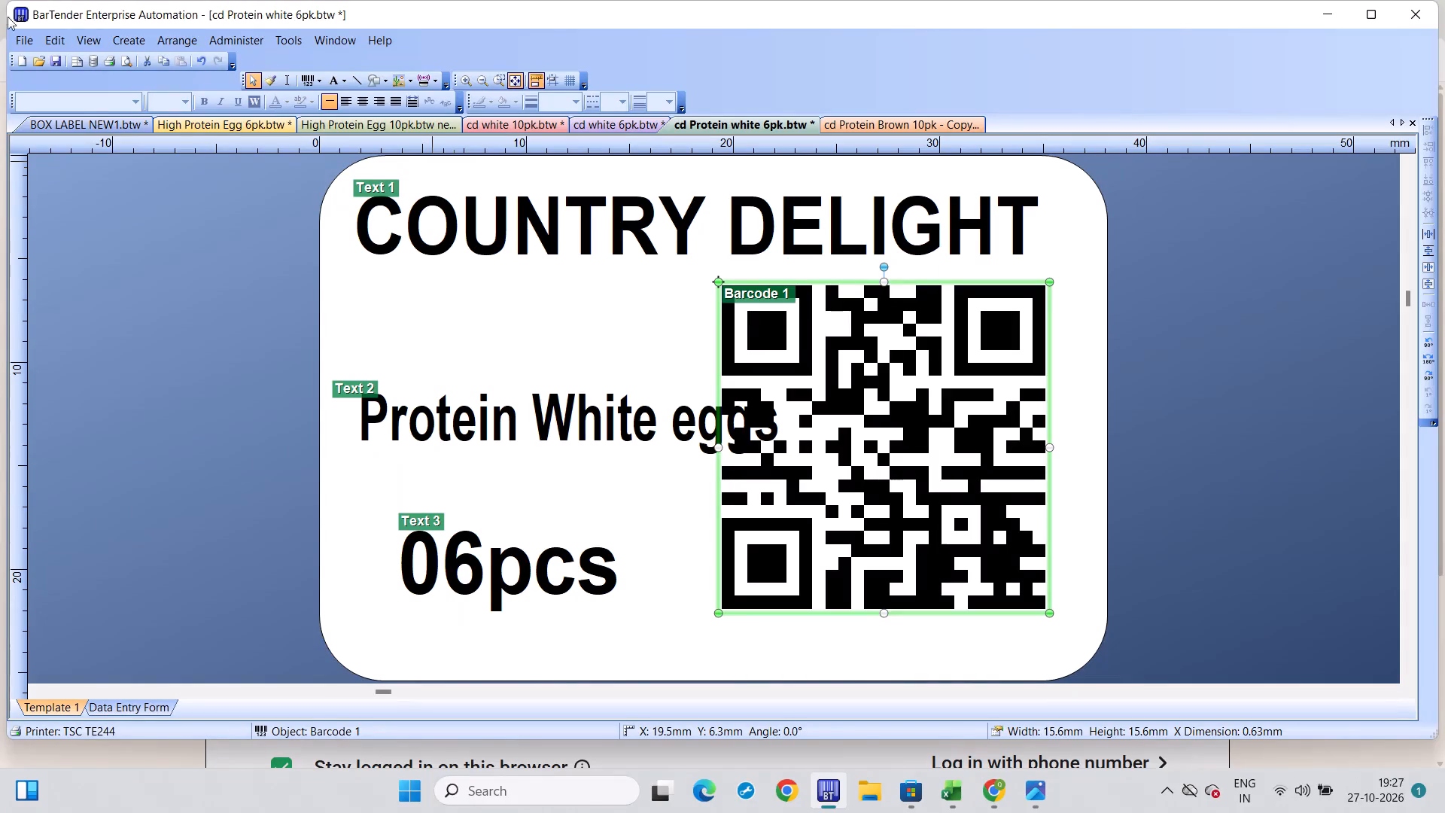
Switch to the BOX LABEL NEW1 label document.
{"action": "left_click", "coordinate": [87, 116]}
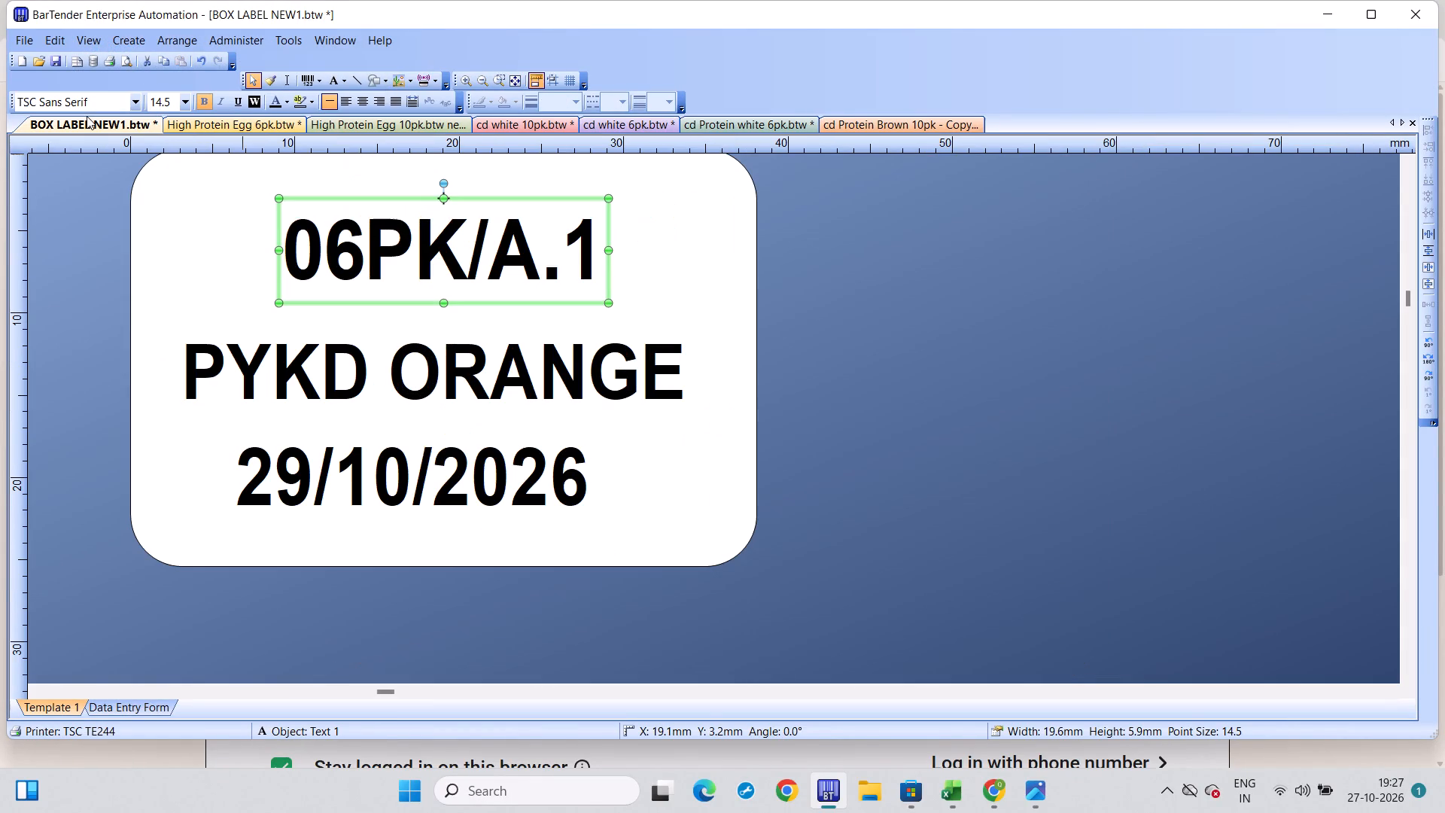
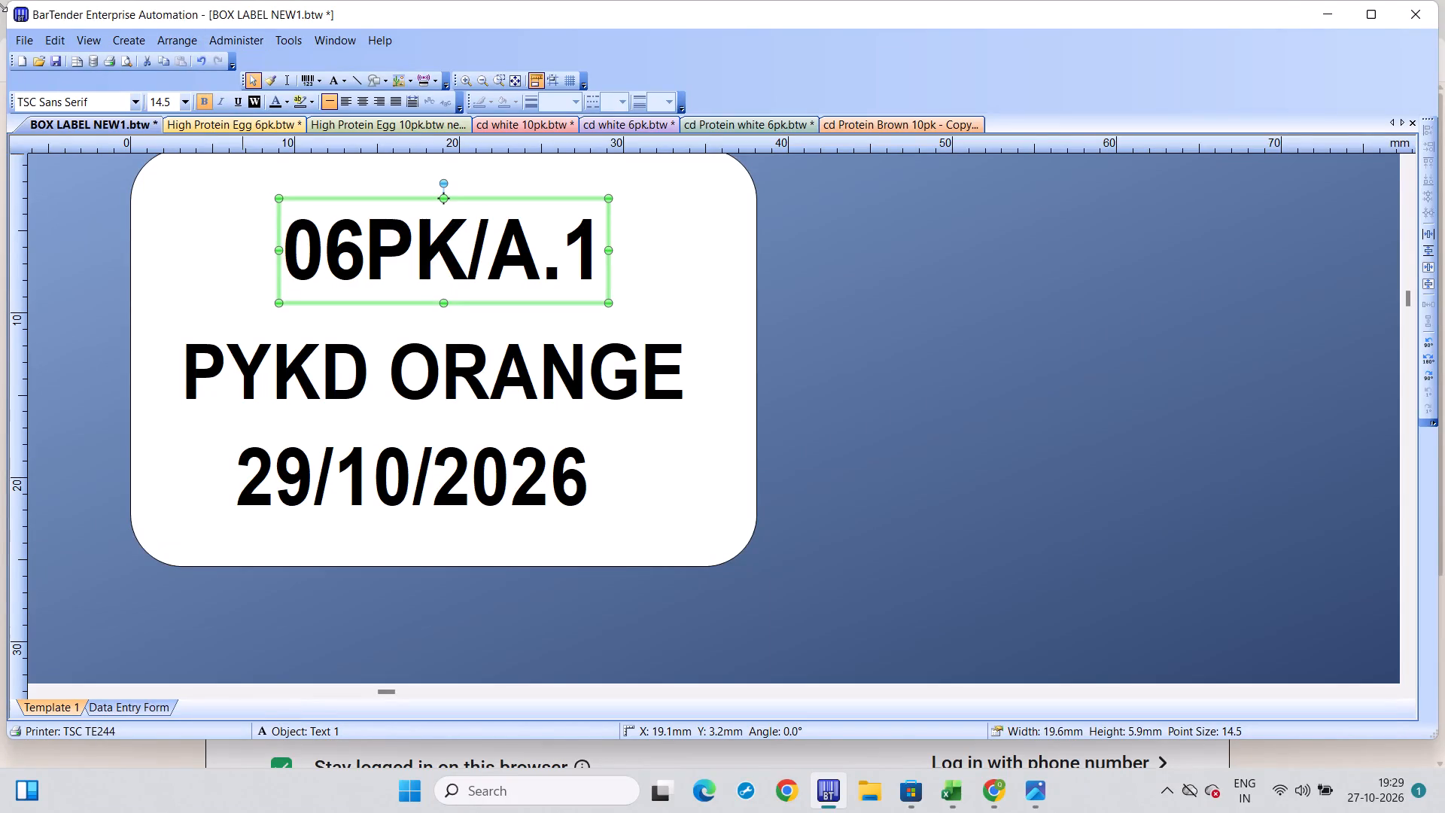
Change the pack line of the box label to 30PK/A.1.
{"action": "left_click", "coordinate": [0, 0]}
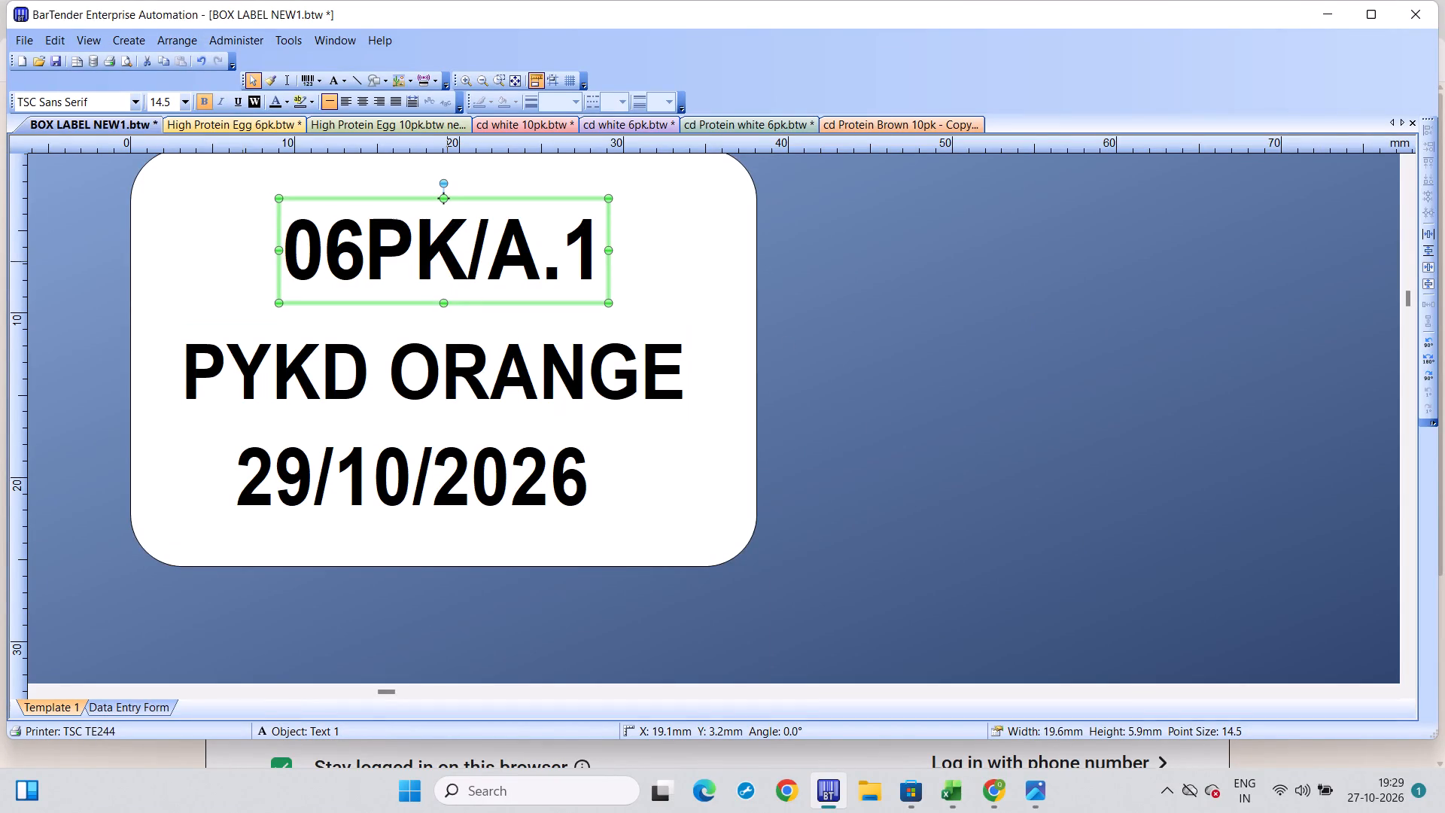
{"action": "left_click", "coordinate": [447, 261]}
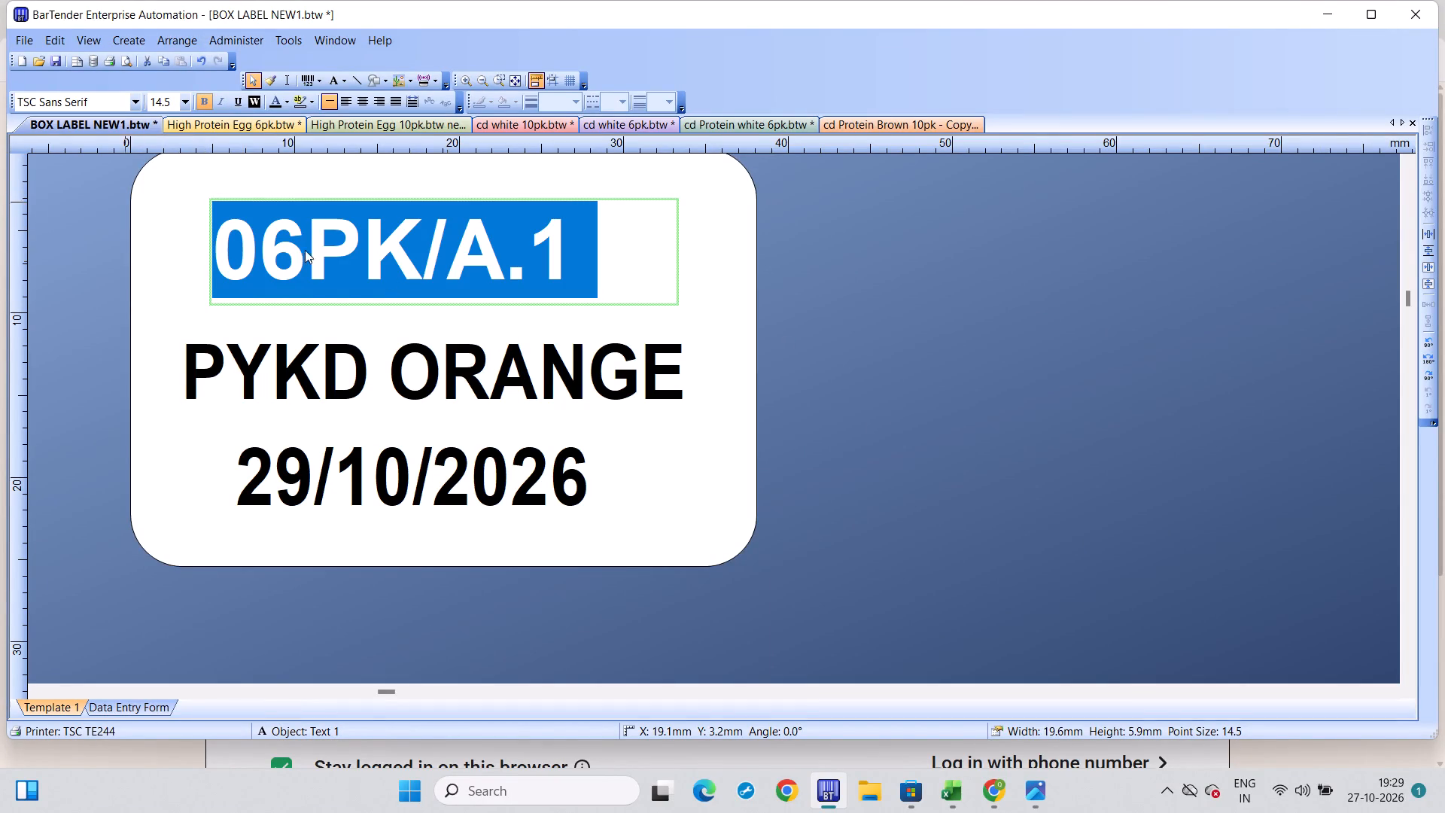
{"action": "left_click", "coordinate": [299, 251]}
{"action": "key", "text": "BackSpace"}
{"action": "key", "text": "BackSpace"}
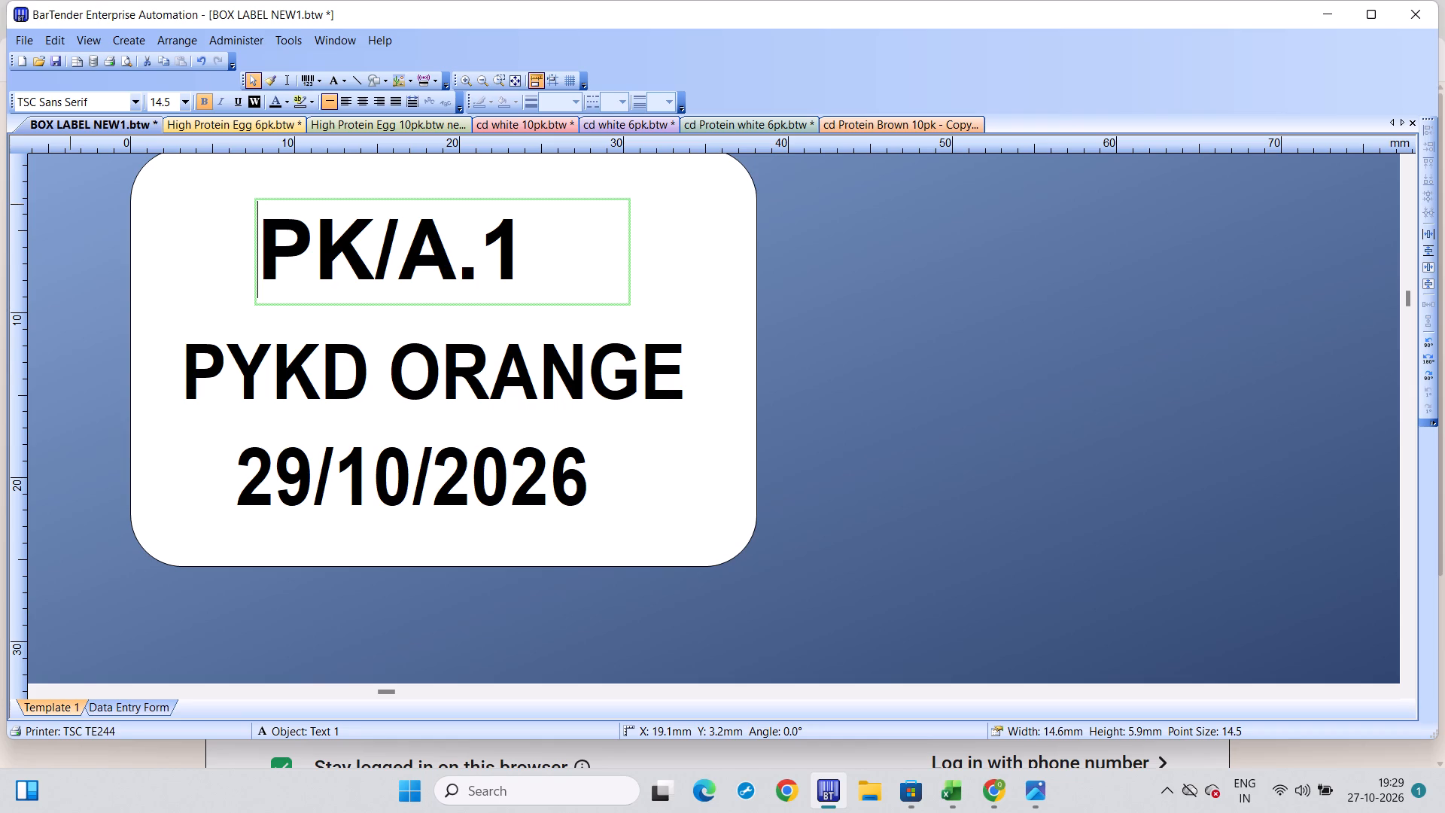
{"action": "type", "text": "30"}
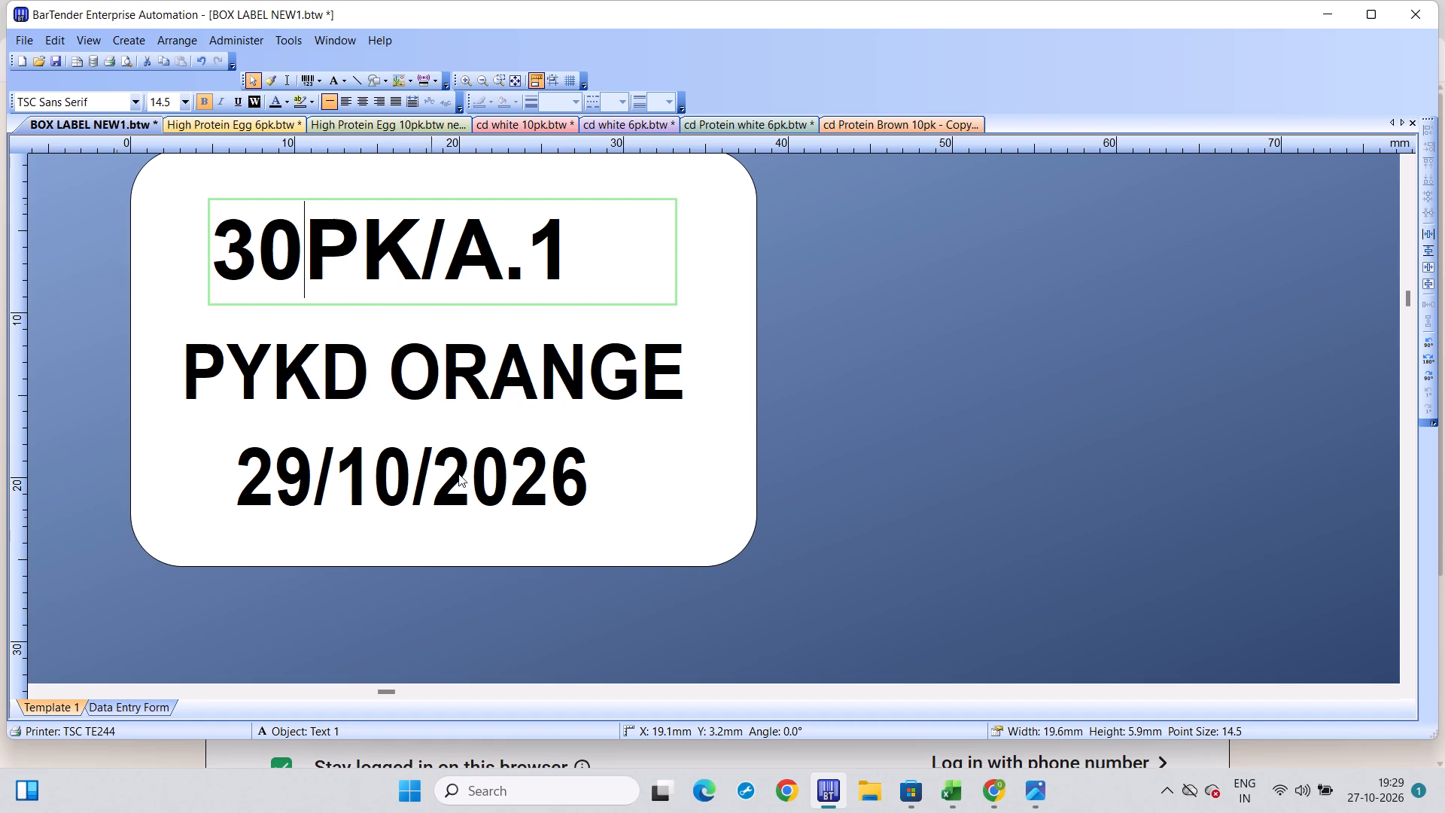
Replace the product line of the box label with PROTEIN MAX.
{"action": "left_click", "coordinate": [668, 356]}
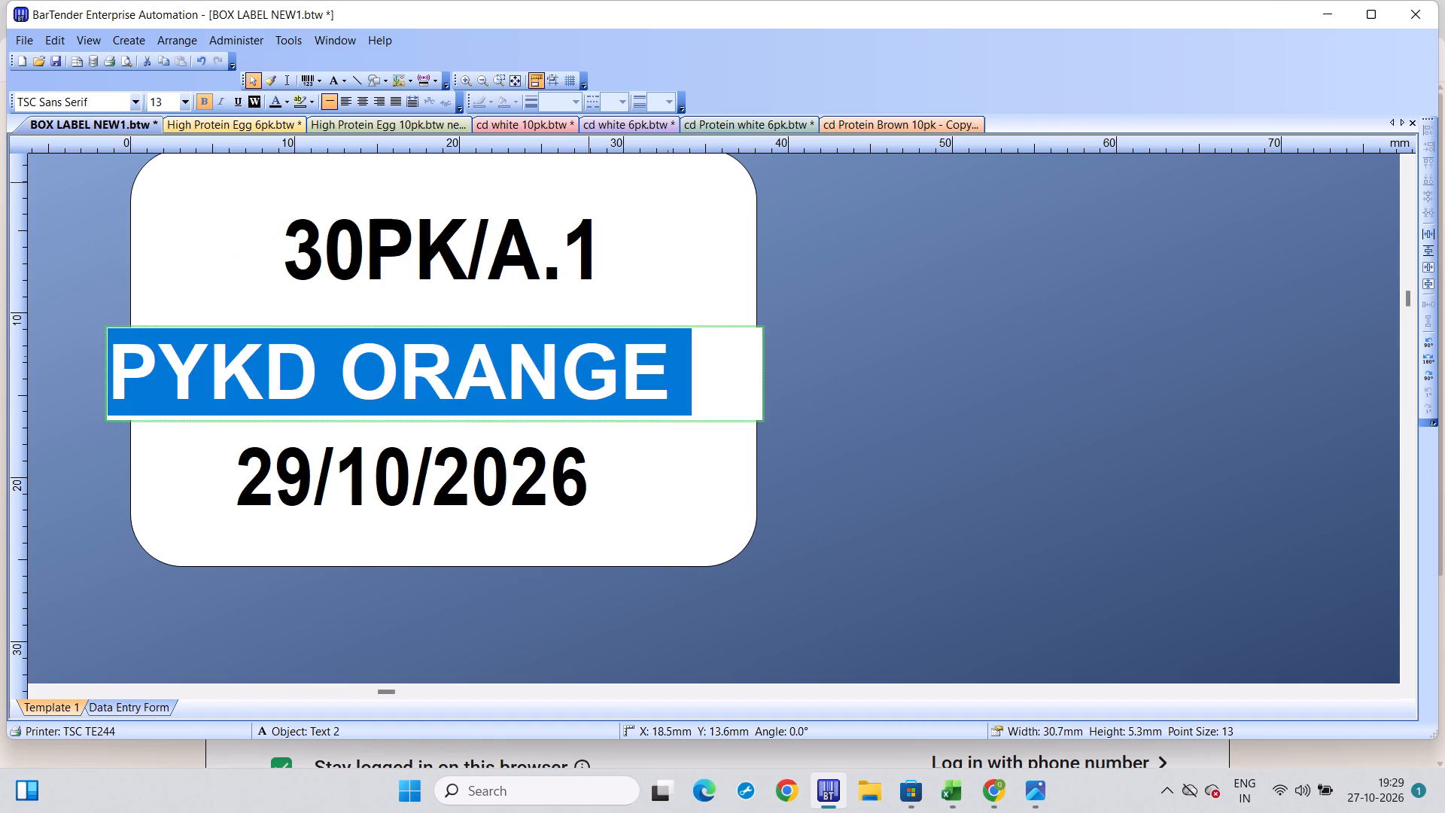
{"action": "key", "text": "BackSpace"}
{"action": "key", "text": "BackSpace"}
{"action": "key", "text": "BackSpace"}
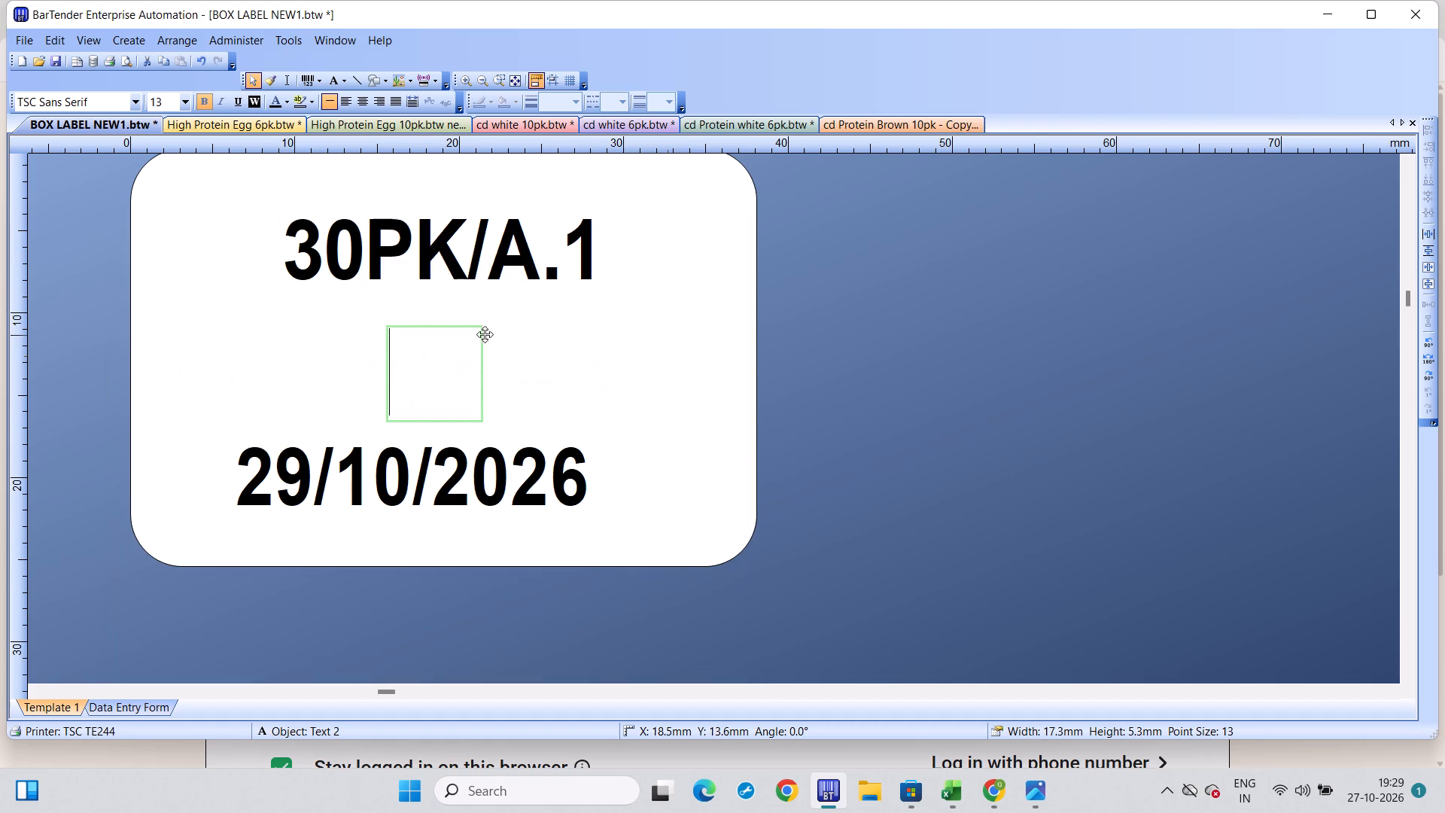
{"action": "left_click", "coordinate": [436, 349]}
{"action": "type", "text": "PROTE"}
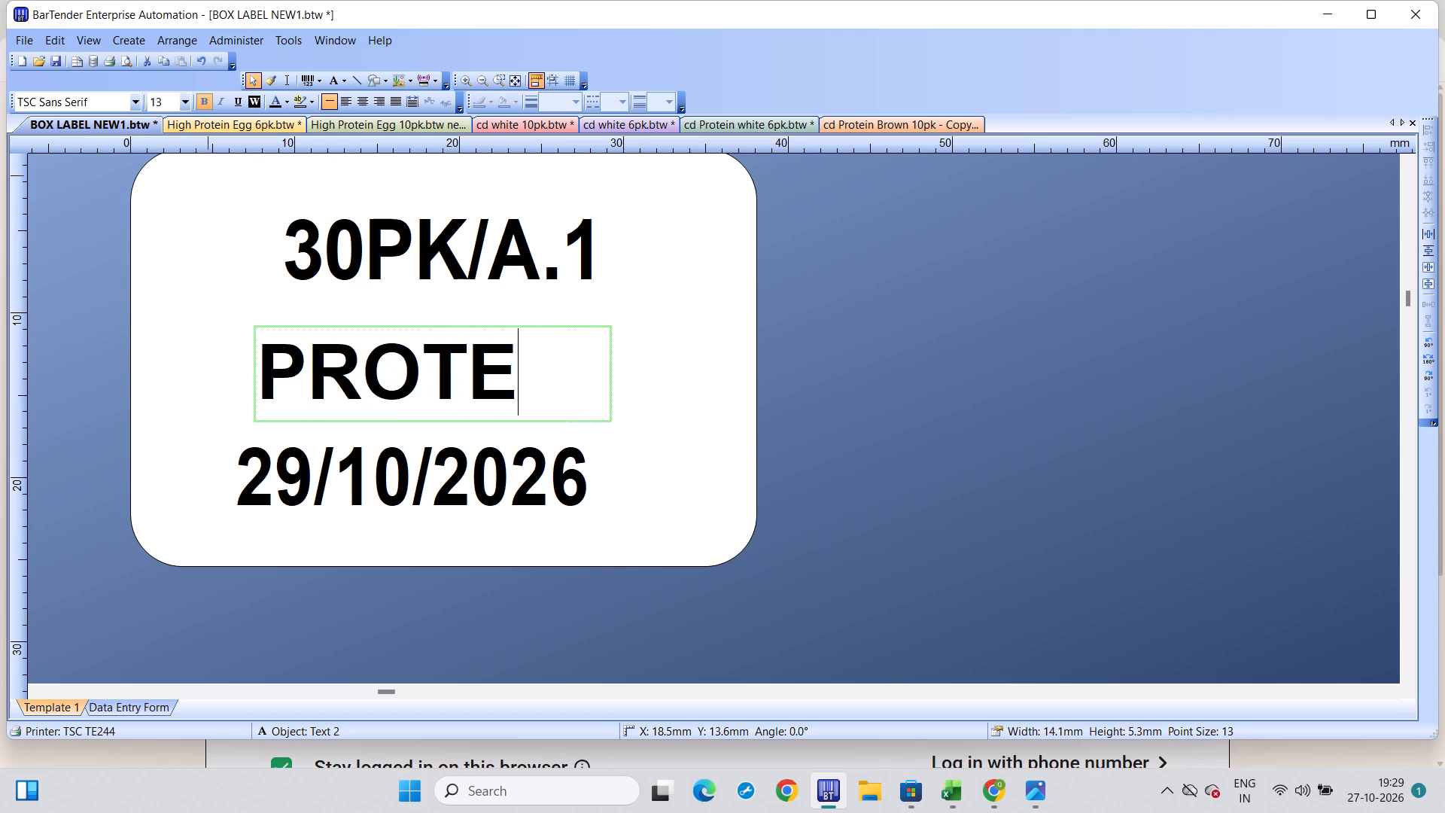
{"action": "type", "text": "IN MAX"}
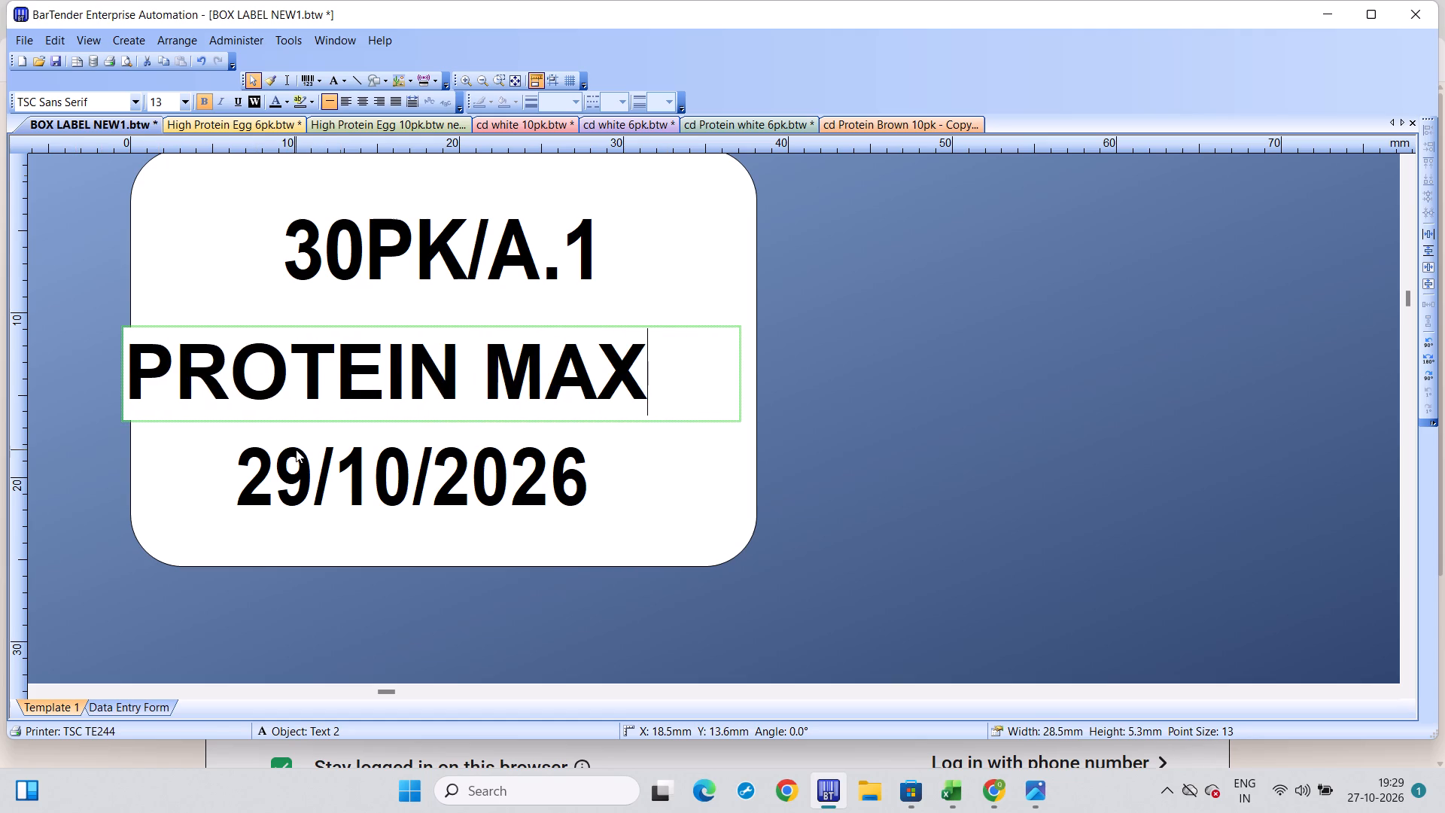
Change the date line of the box label to 28/10/2026.
{"action": "left_click", "coordinate": [315, 460]}
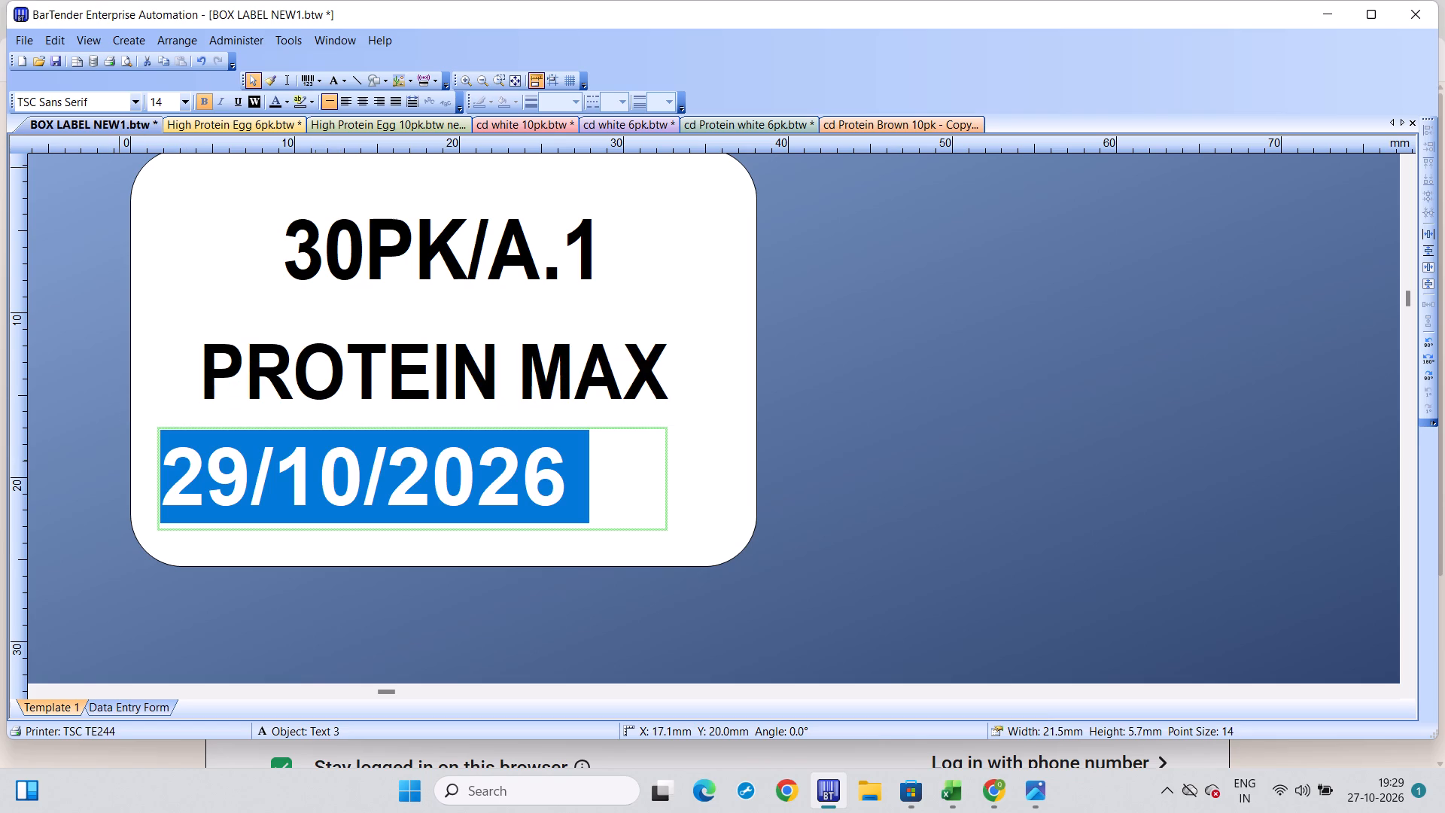
{"action": "left_click", "coordinate": [251, 443]}
{"action": "key", "text": "BackSpace"}
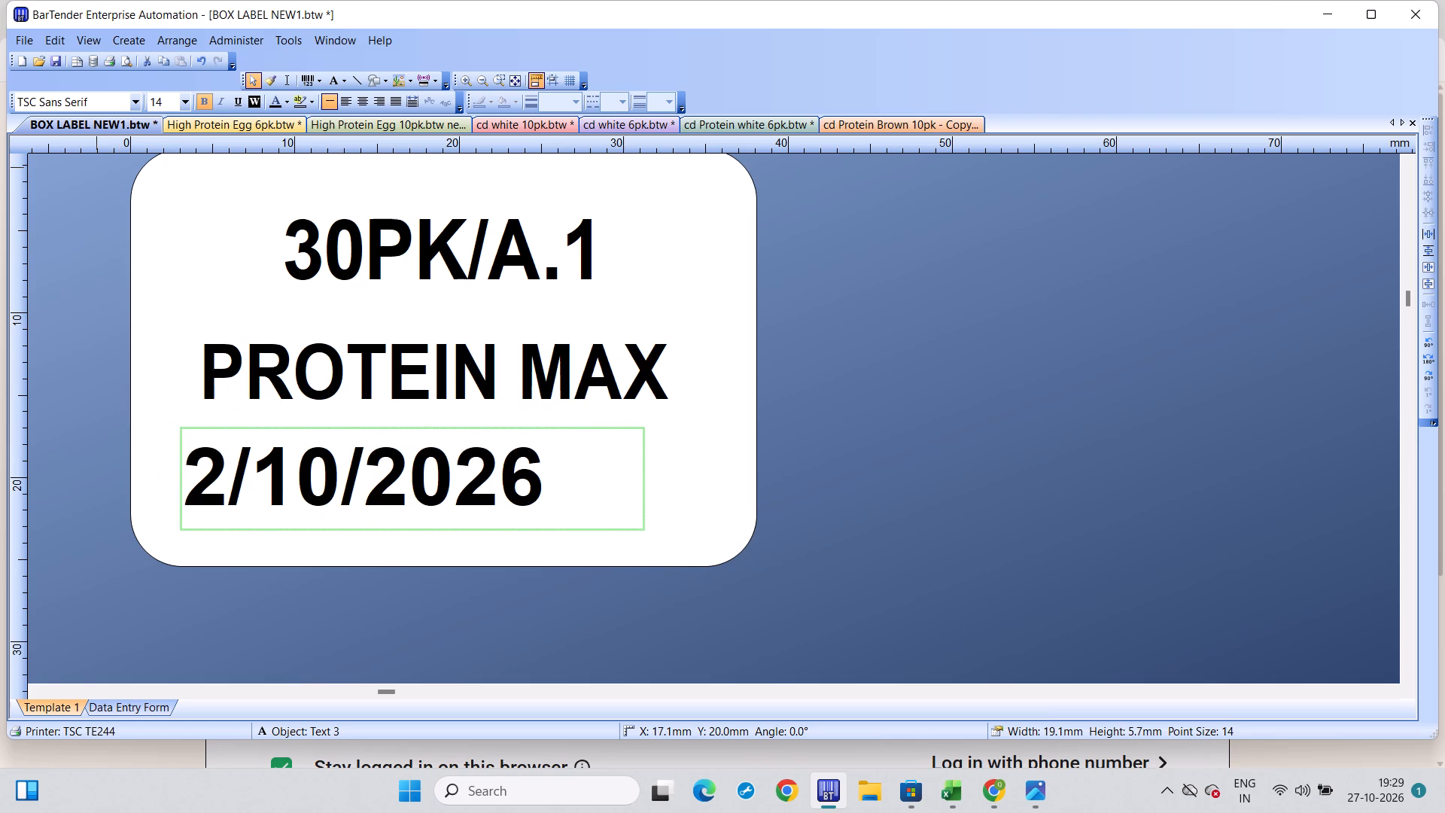
{"action": "key", "text": "8"}
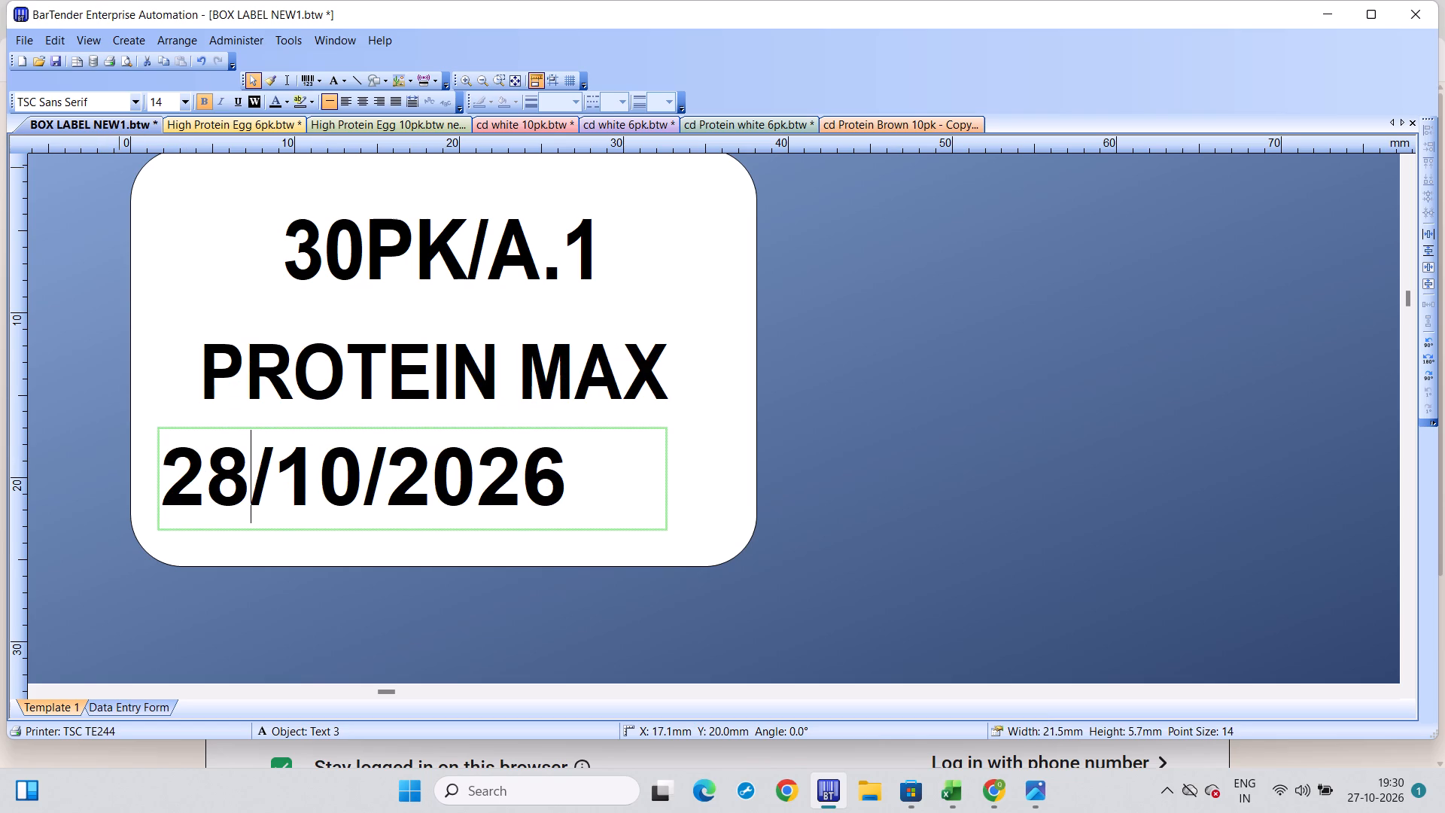
Print the 30PK/A.1 PROTEIN MAX box label dated 28/10/2026.
{"action": "key", "text": "ctrl+p"}
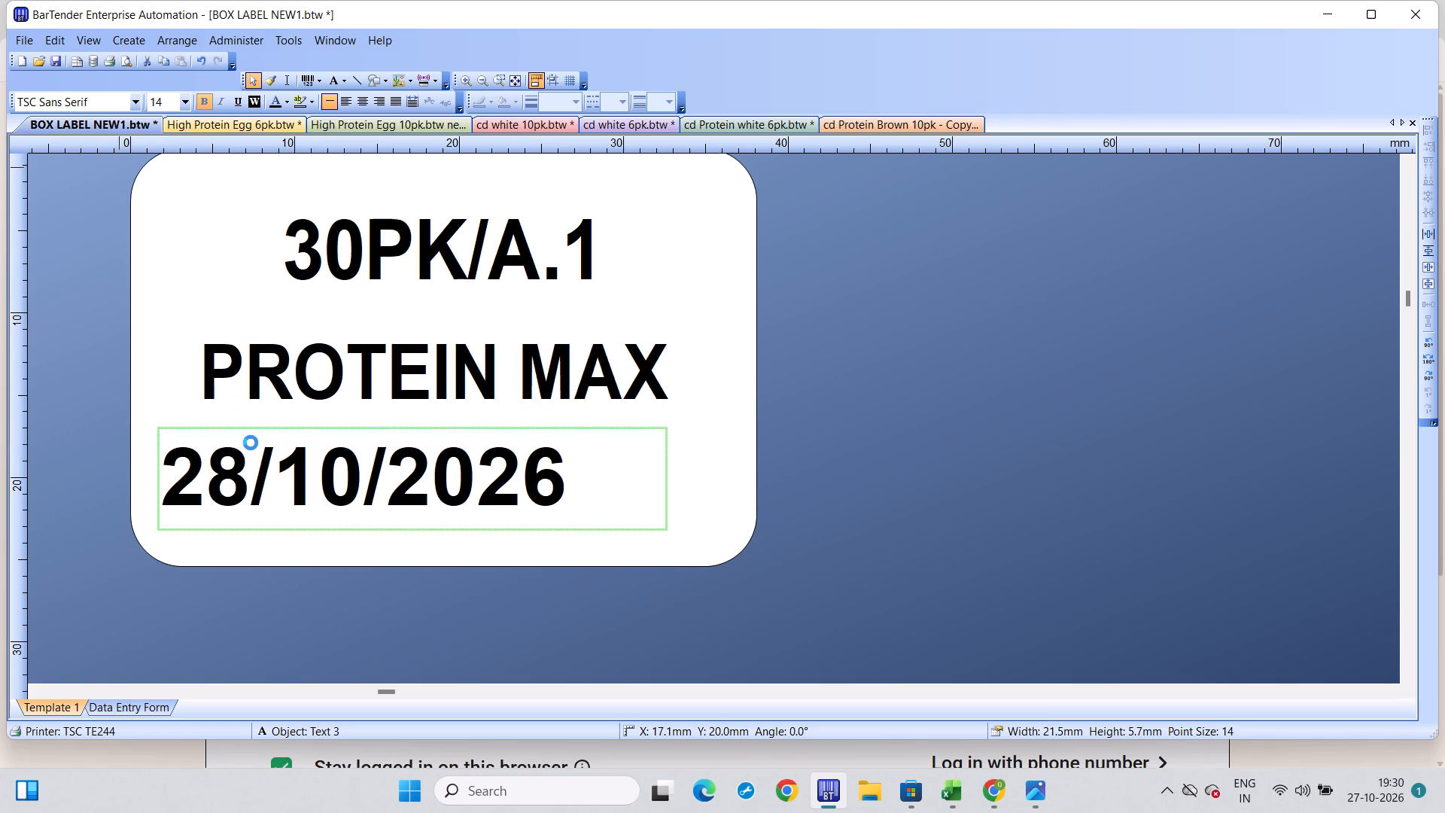
{"action": "left_click", "coordinate": [251, 443]}
{"action": "key", "text": "Return"}
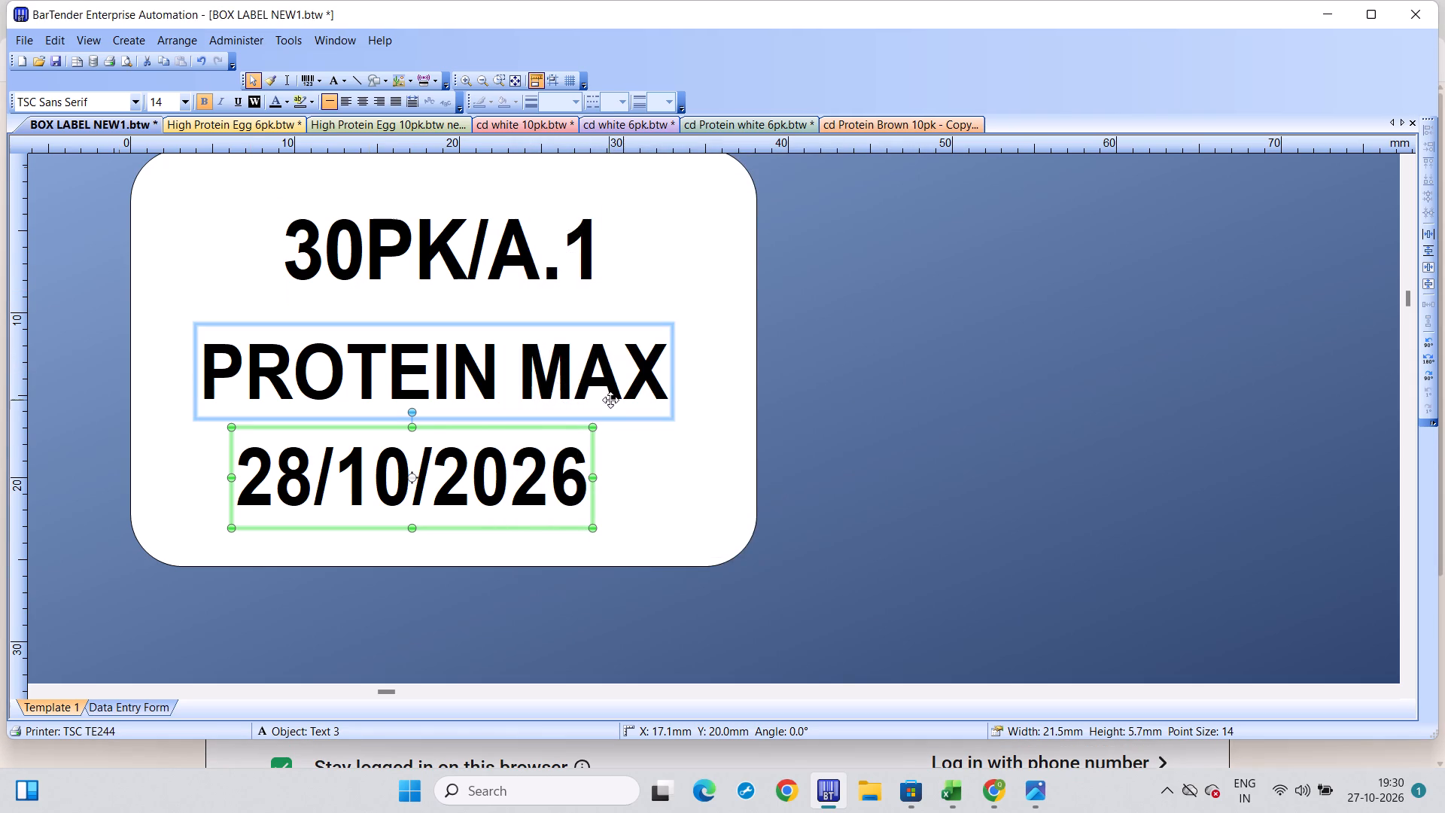
Replace the product line of the box label with FARM WHITE.
{"action": "left_click", "coordinate": [641, 385]}
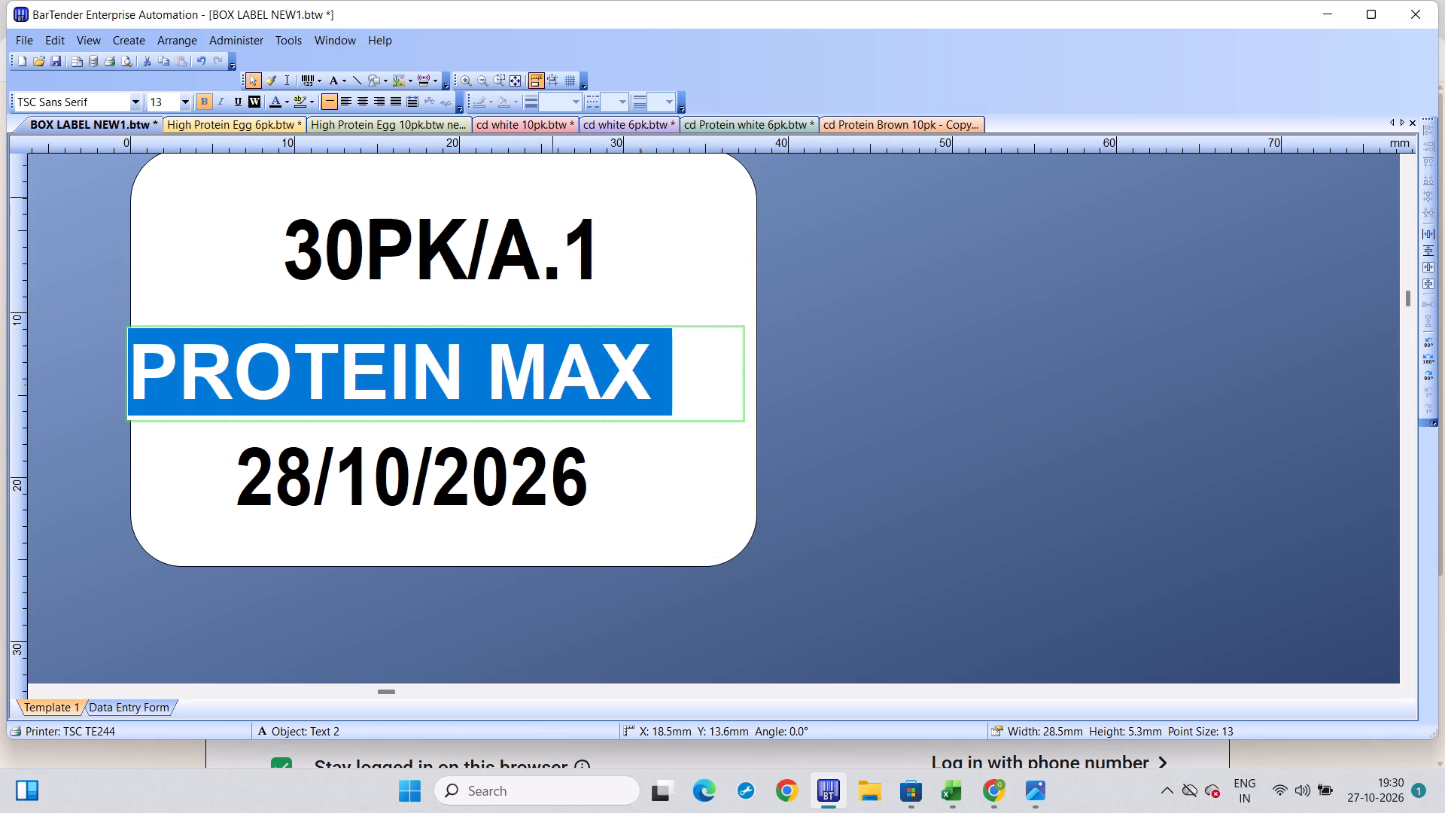
{"action": "left_click", "coordinate": [652, 370]}
{"action": "key", "text": "BackSpace"}
{"action": "key", "text": "BackSpace"}
{"action": "key", "text": "BackSpace"}
{"action": "key", "text": "BackSpace"}
{"action": "key", "text": "BackSpace"}
{"action": "key", "text": "BackSpace"}
{"action": "key", "text": "BackSpace"}
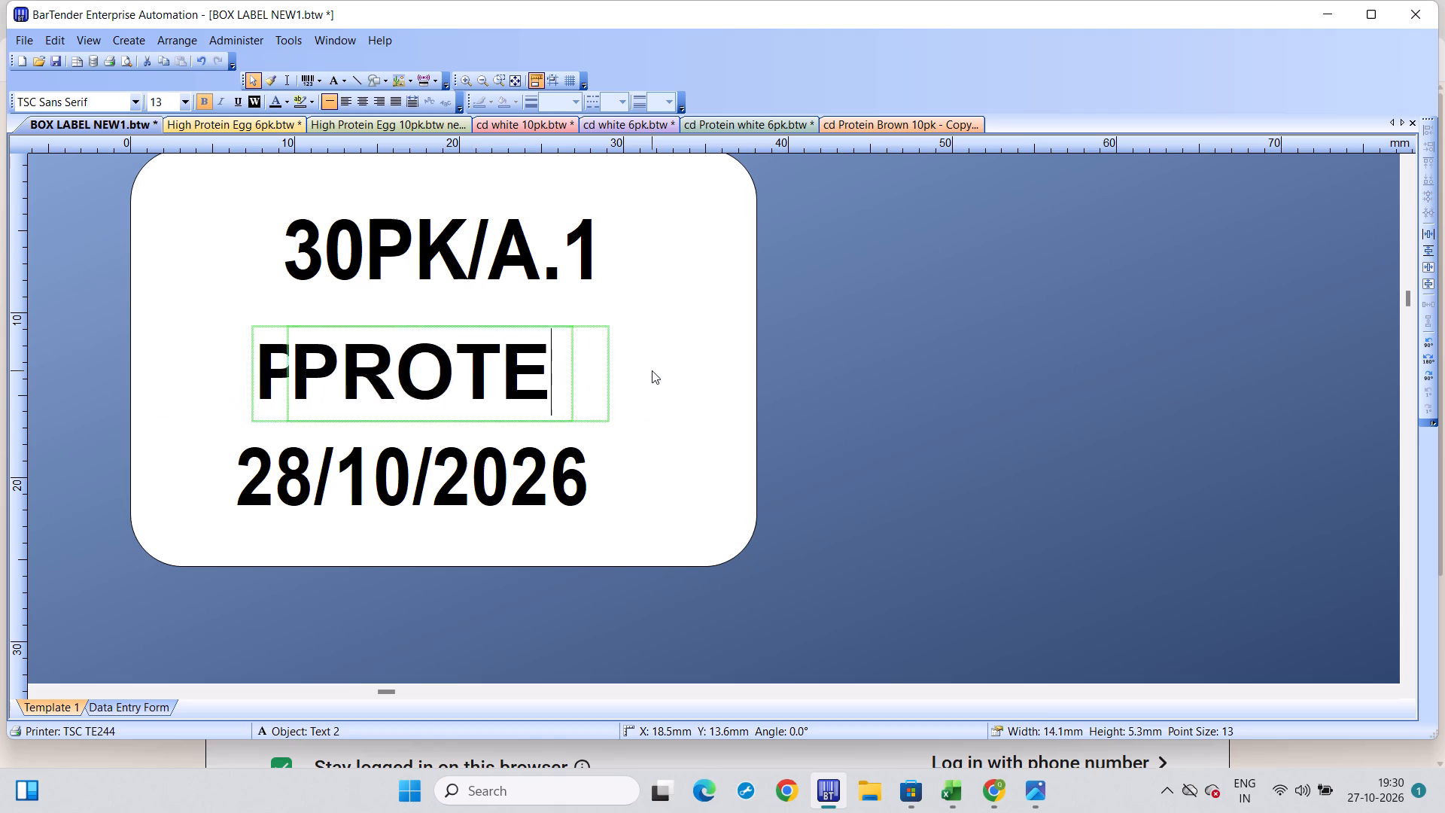
{"action": "key", "text": "BackSpace"}
{"action": "key", "text": "BackSpace"}
{"action": "key", "text": "BackSpace"}
{"action": "key", "text": "BackSpace"}
{"action": "type", "text": "FARM"}
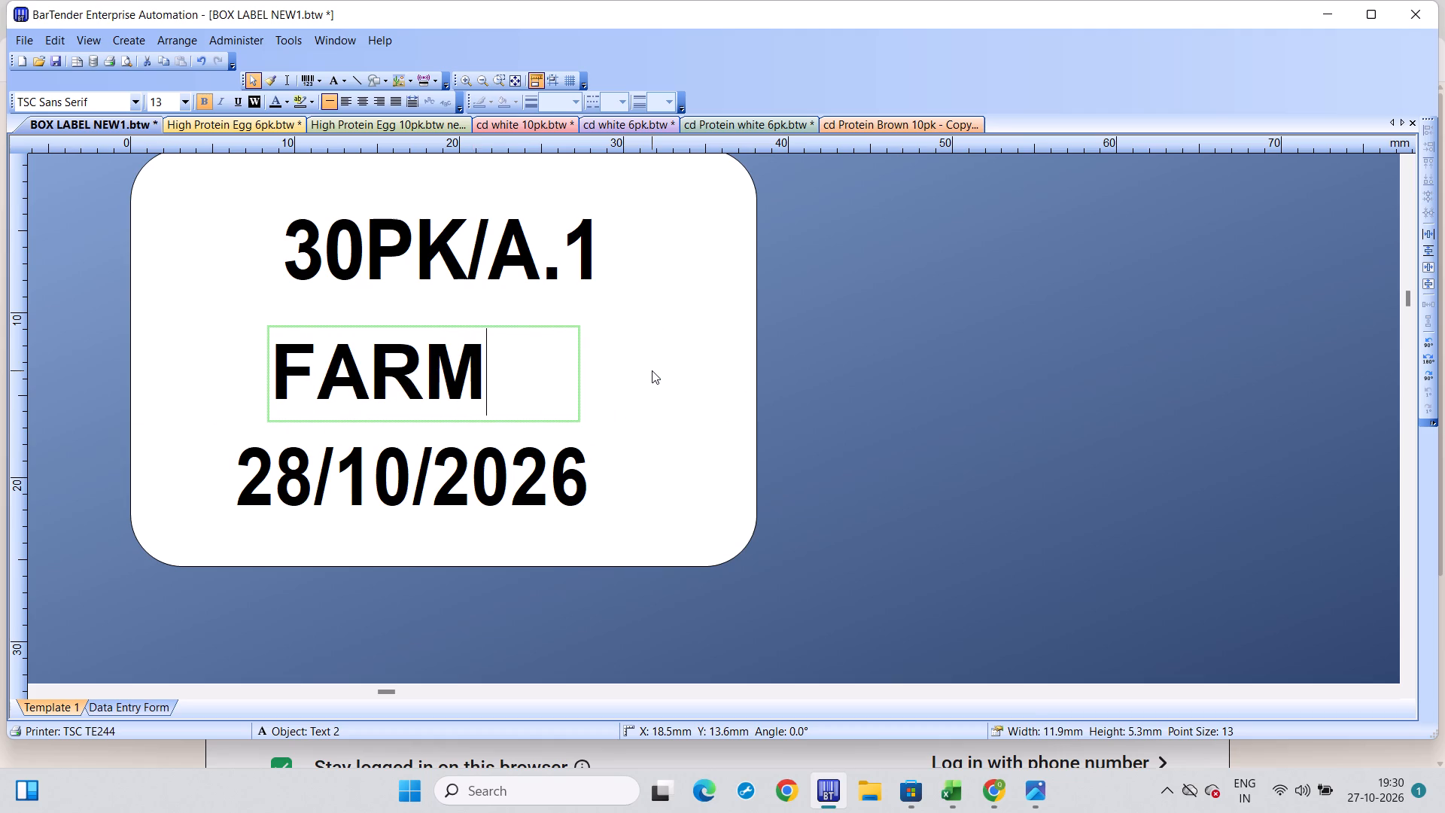
{"action": "key", "text": "space"}
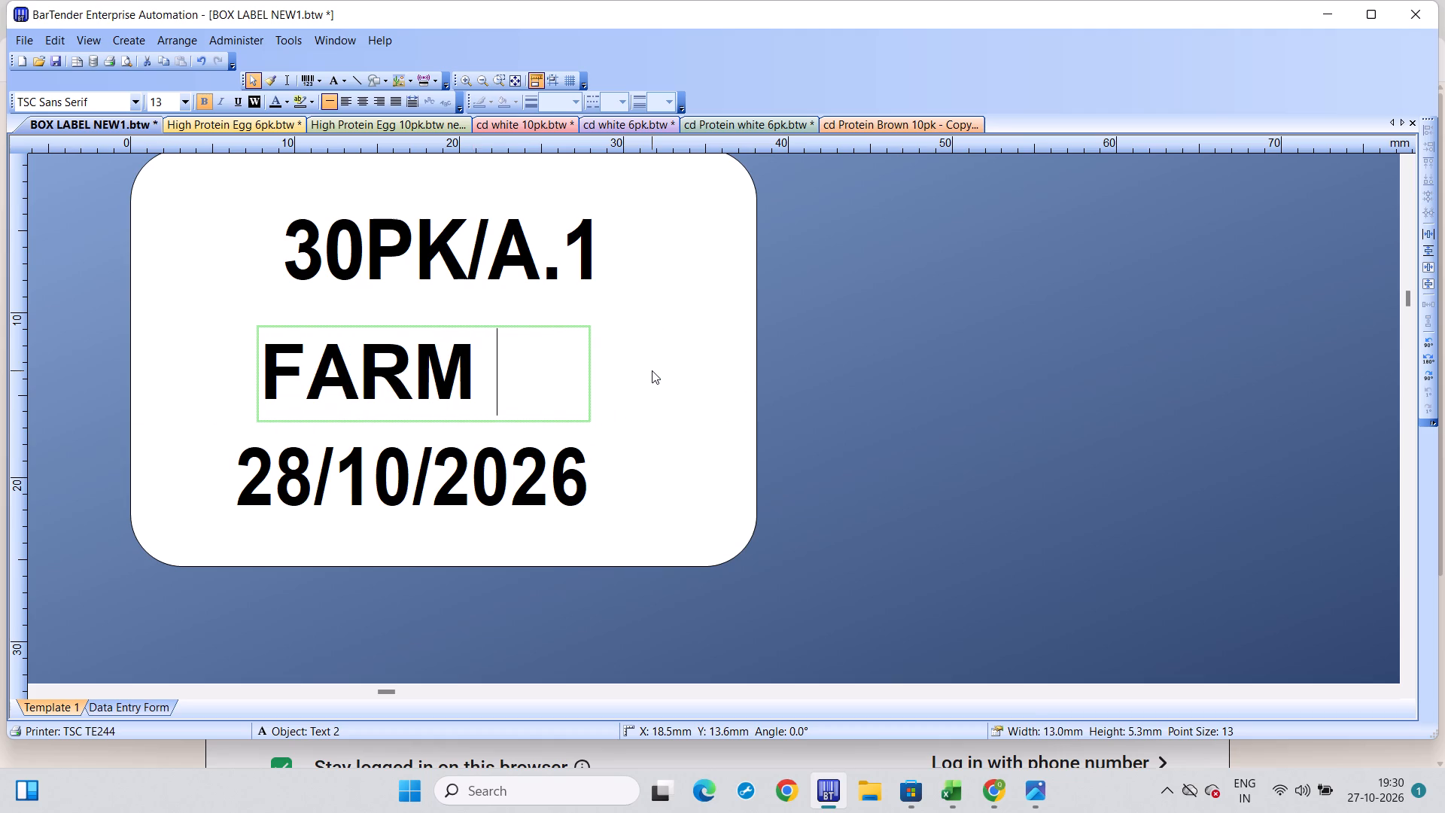
{"action": "type", "text": "WHITR"}
{"action": "key", "text": "BackSpace"}
{"action": "key", "text": "BackSpace"}
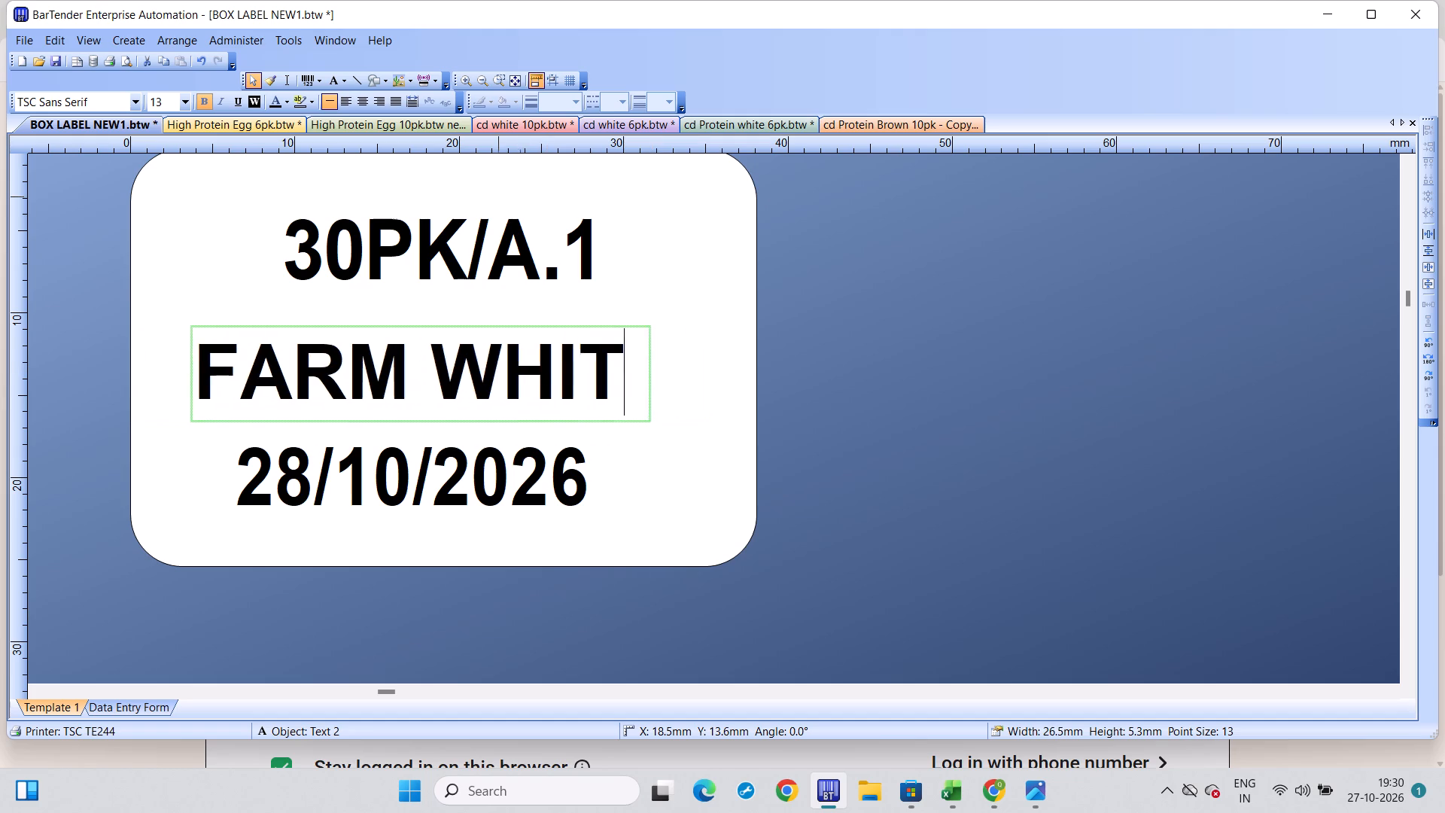
{"action": "key", "text": "e"}
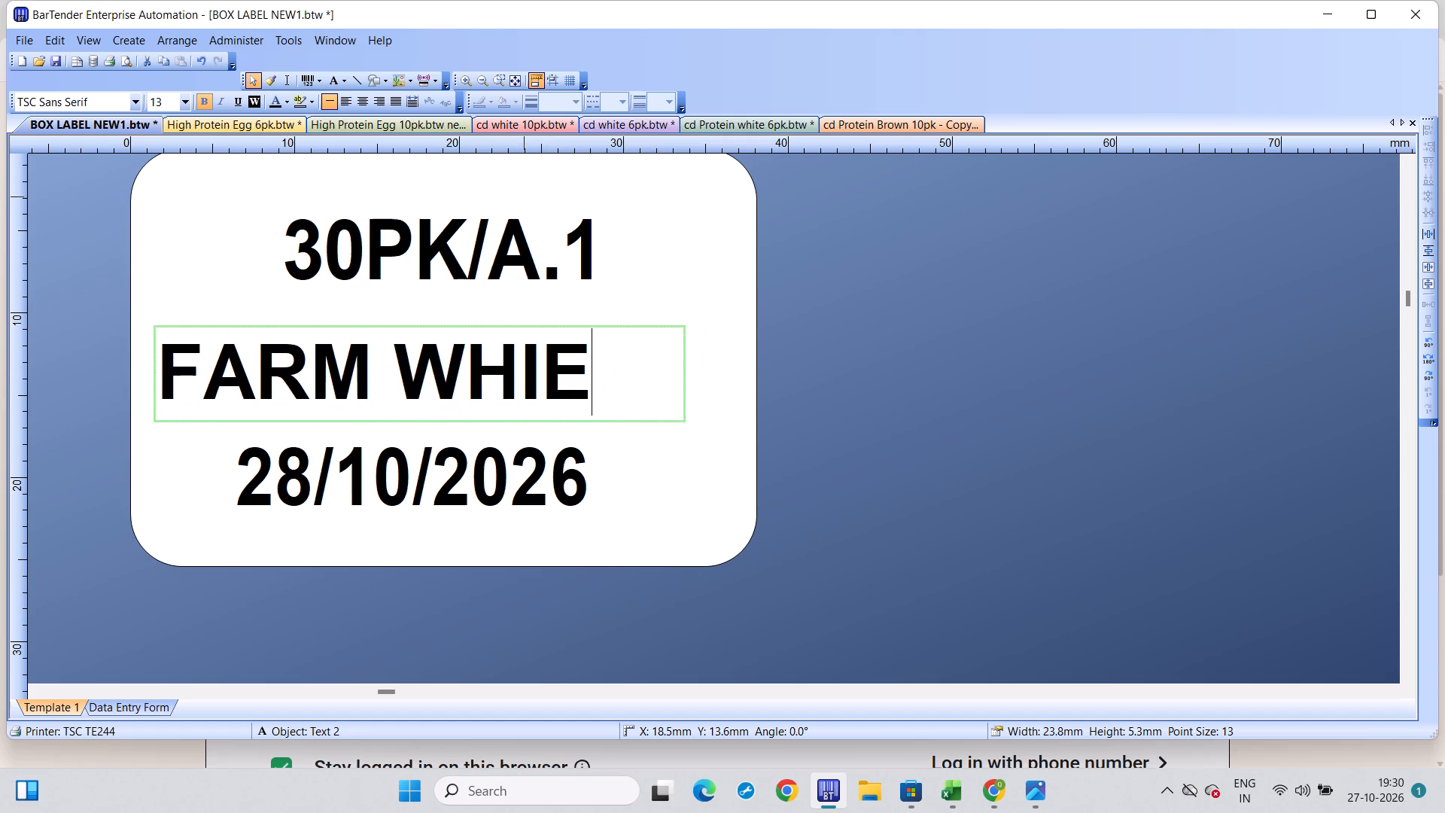
{"action": "key", "text": "BackSpace"}
{"action": "type", "text": "TE"}
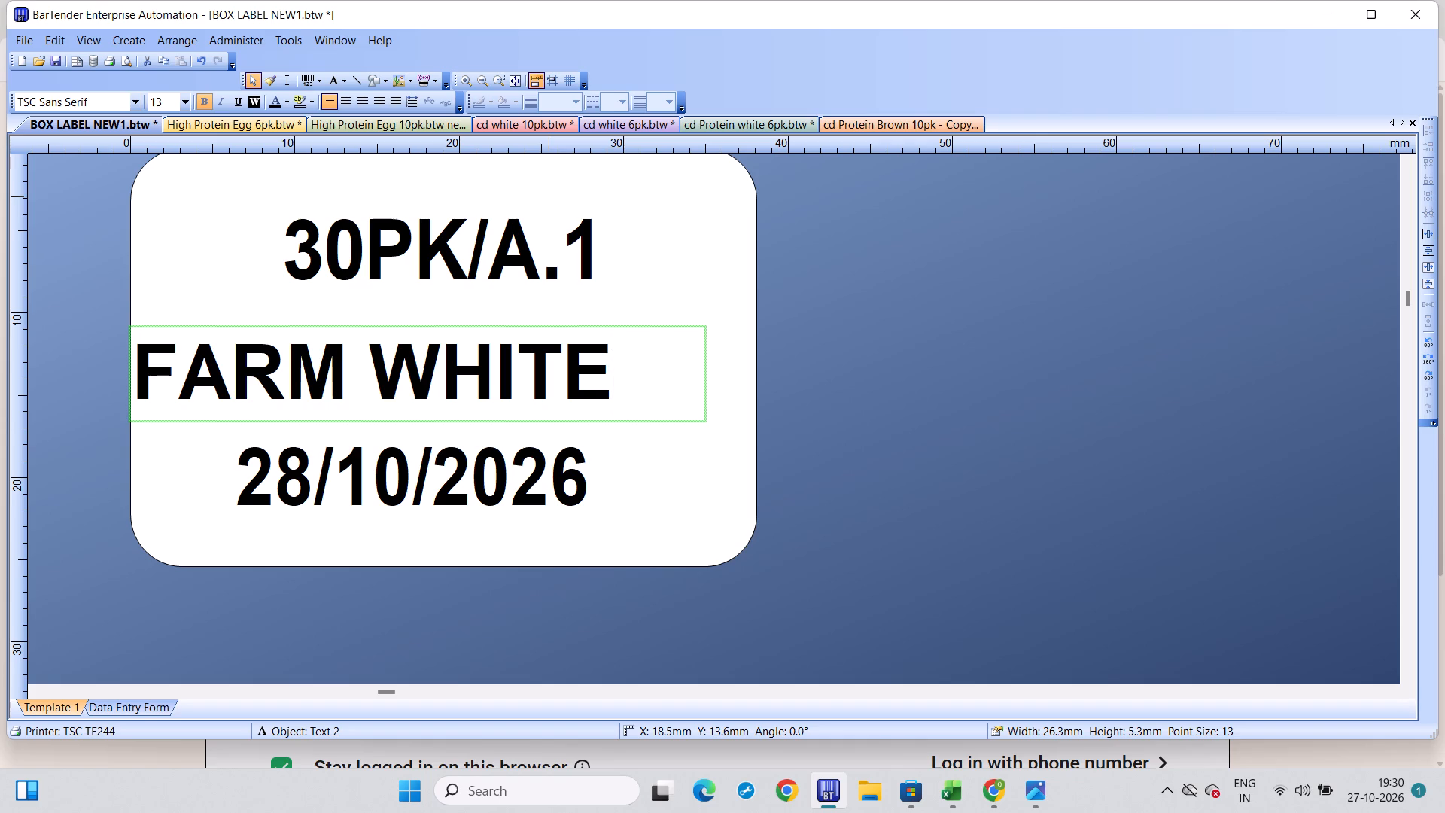
Print 20 copies of the 30PK/A.1 FARM WHITE box label dated 28/10/2026 on the TSC TE244.
{"action": "key", "text": "ctrl+p"}
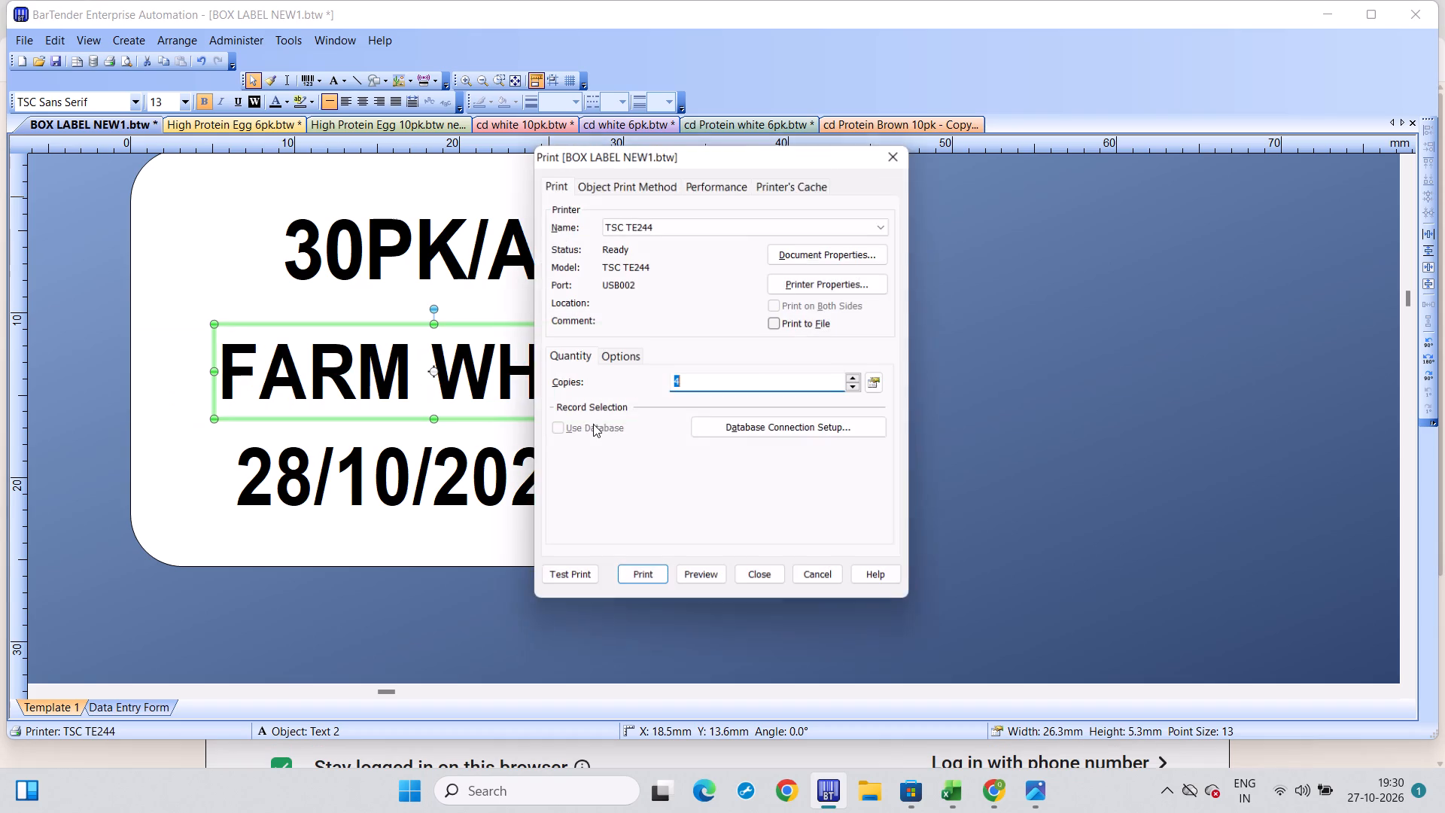
{"action": "left_click", "coordinate": [593, 424]}
{"action": "double_click", "coordinate": [689, 378]}
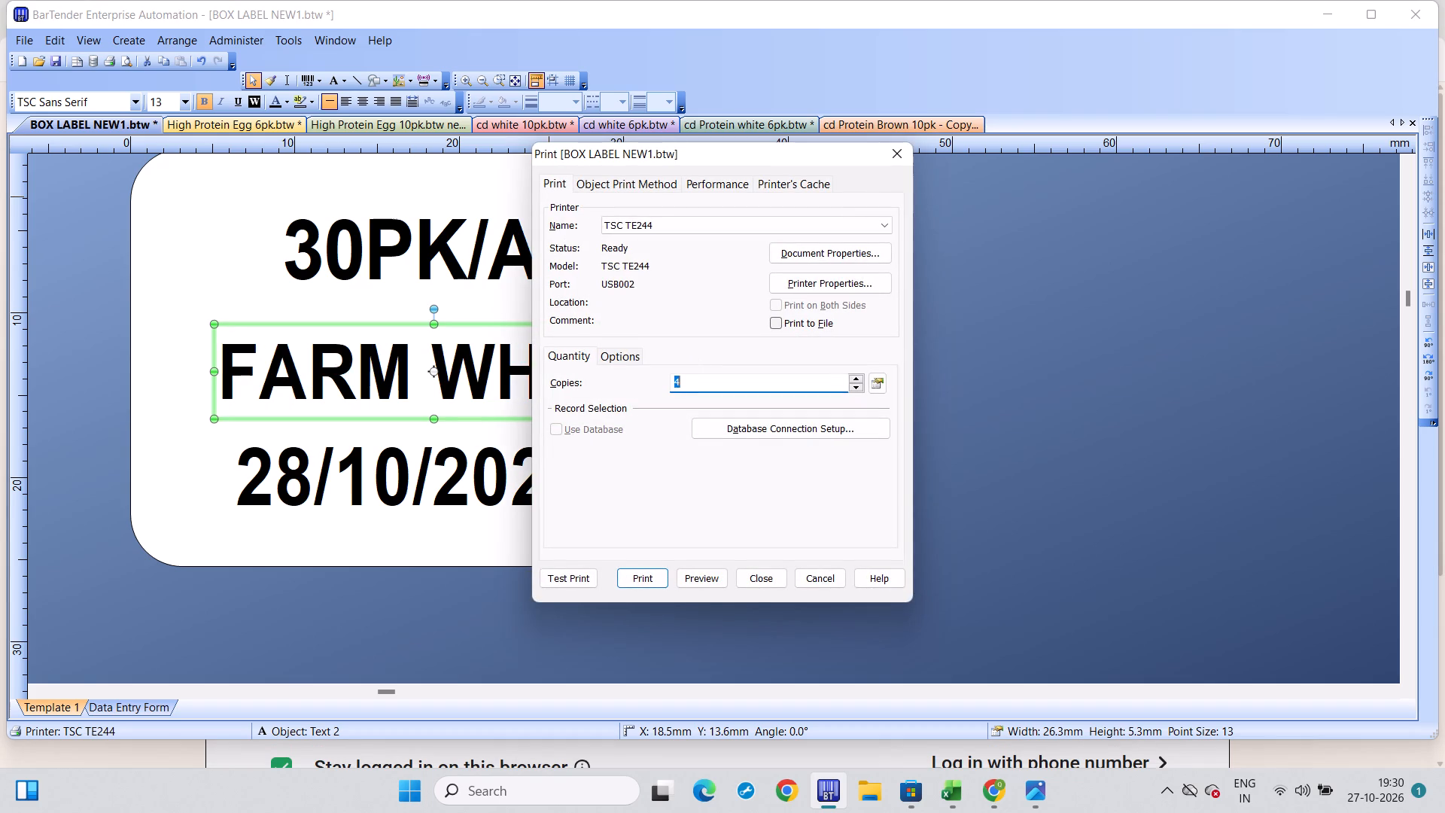
{"action": "left_click", "coordinate": [689, 378]}
{"action": "key", "text": "BackSpace"}
{"action": "key", "text": "BackSpace"}
{"action": "type", "text": "20"}
{"action": "key", "text": "Return"}
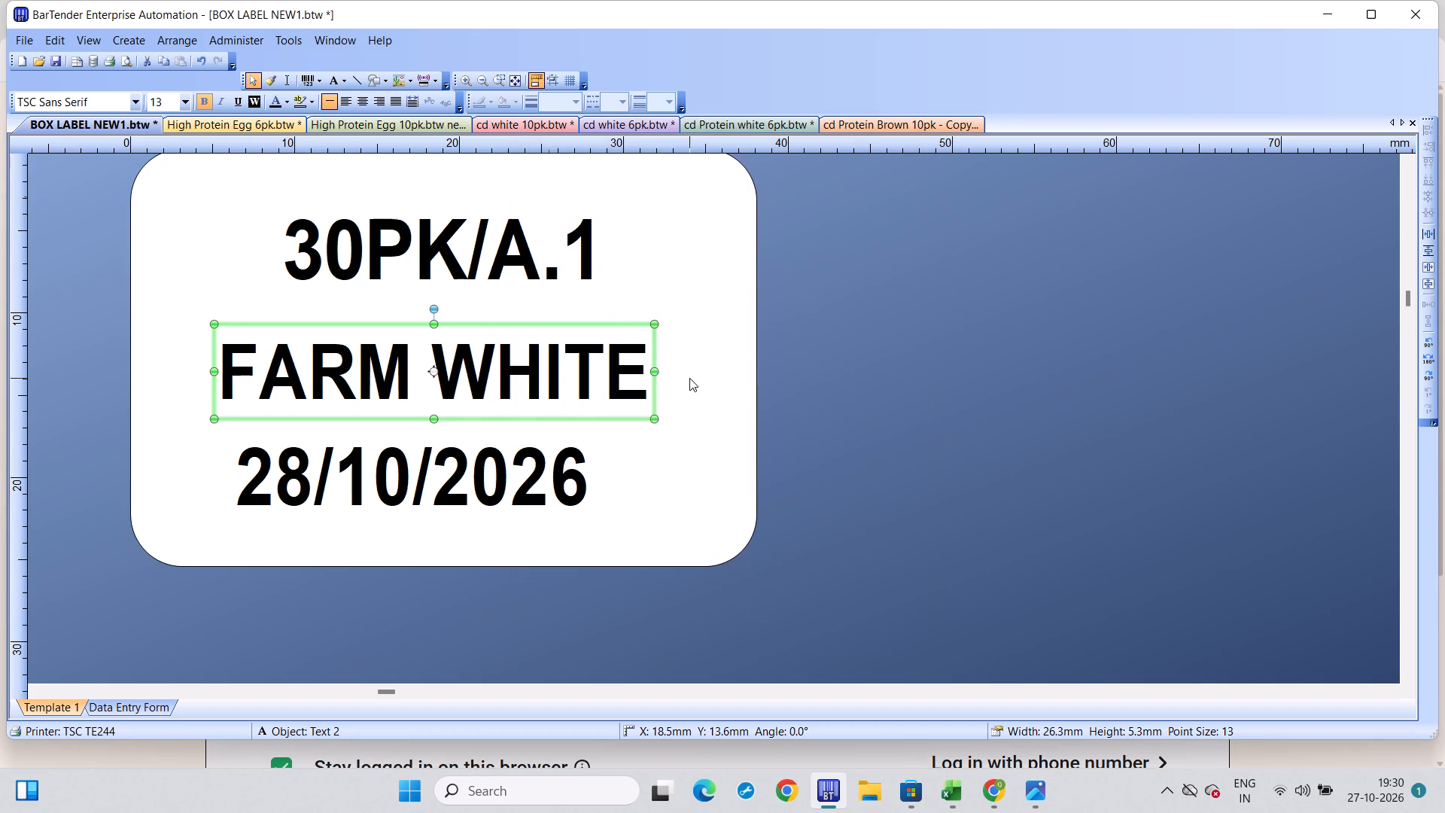
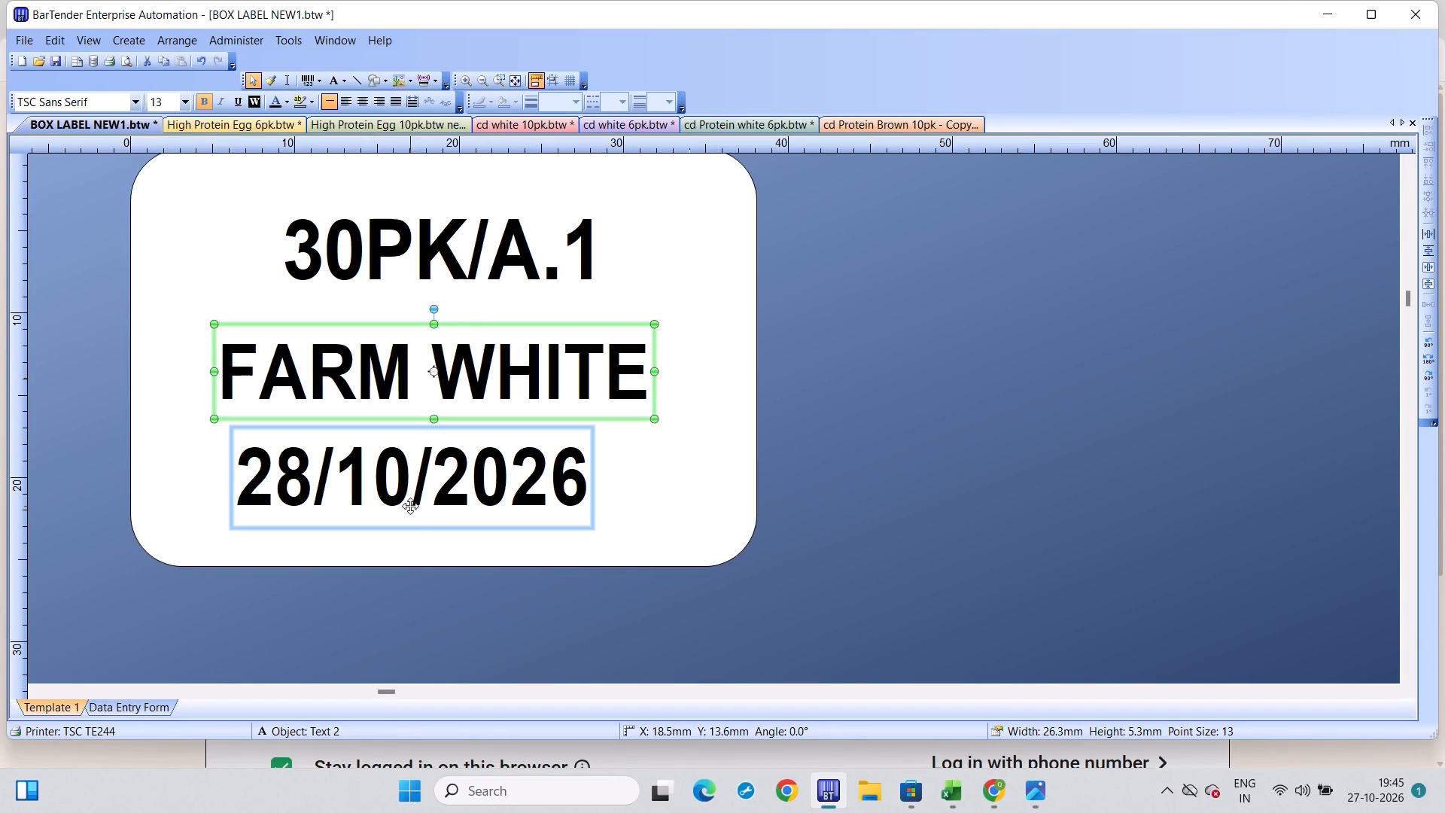
Change the date line of the box label to 29/10/2026.
{"action": "left_click", "coordinate": [308, 483]}
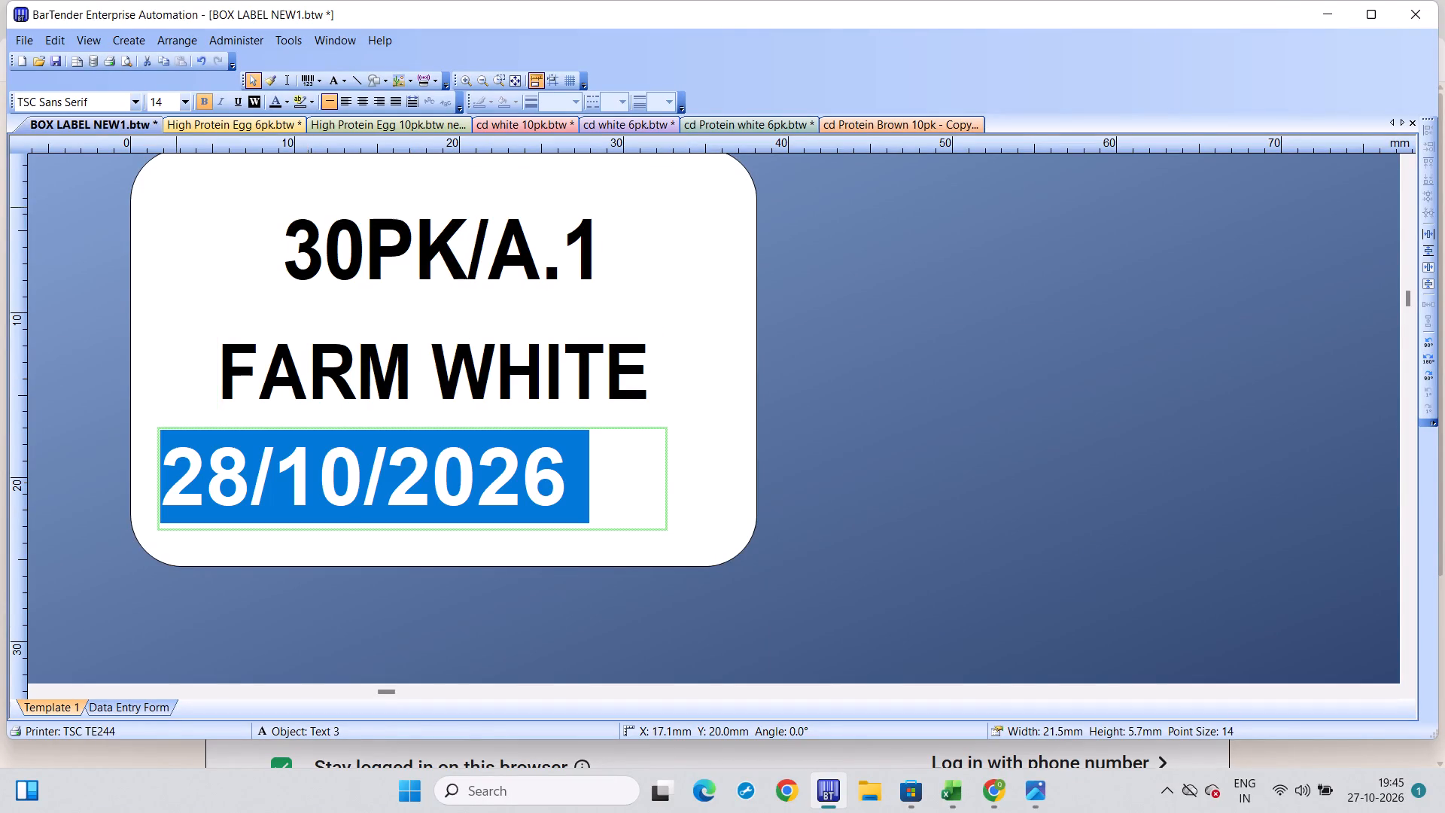
{"action": "left_click", "coordinate": [252, 469]}
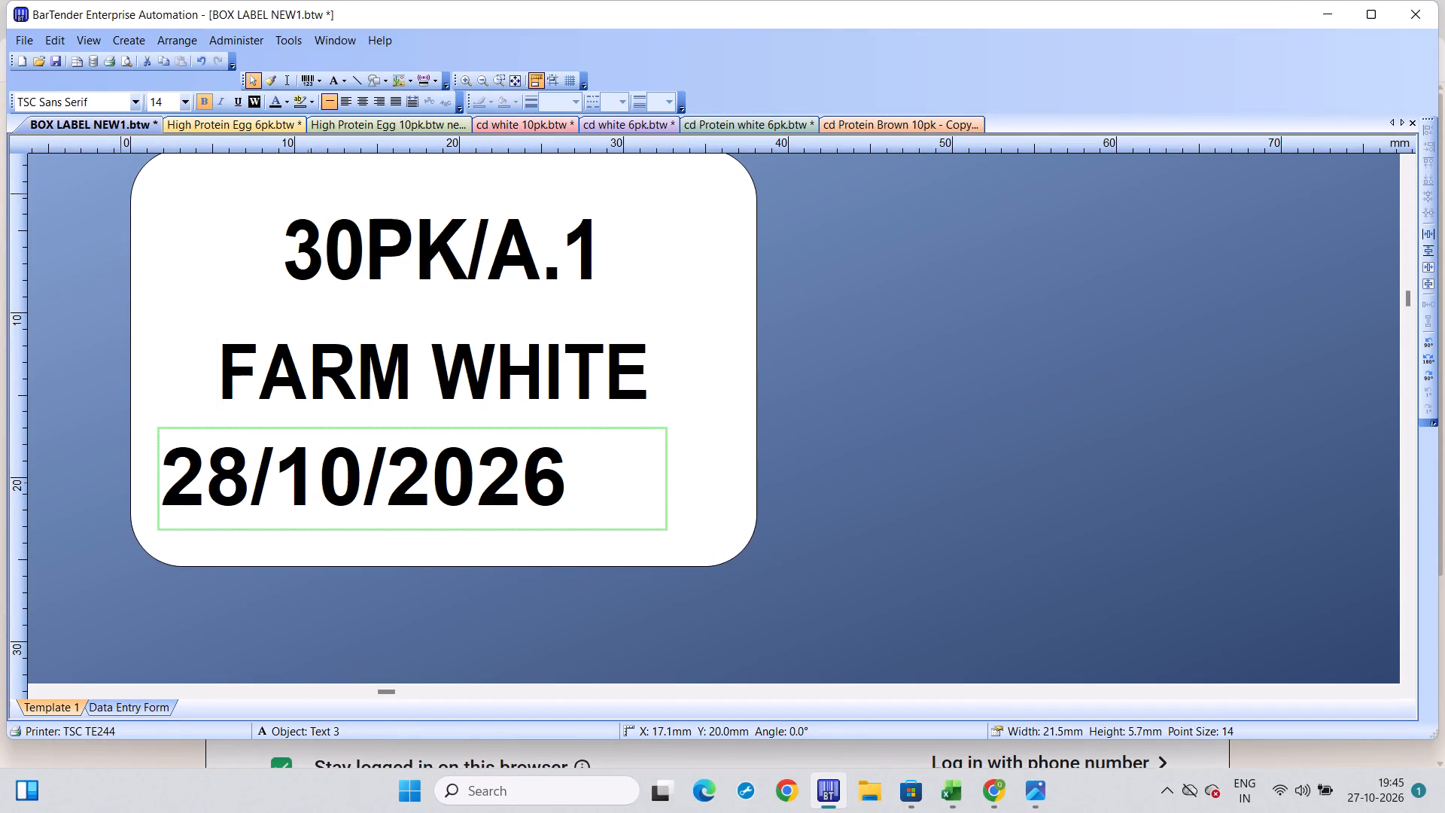
{"action": "key", "text": "BackSpace"}
{"action": "key", "text": "9"}
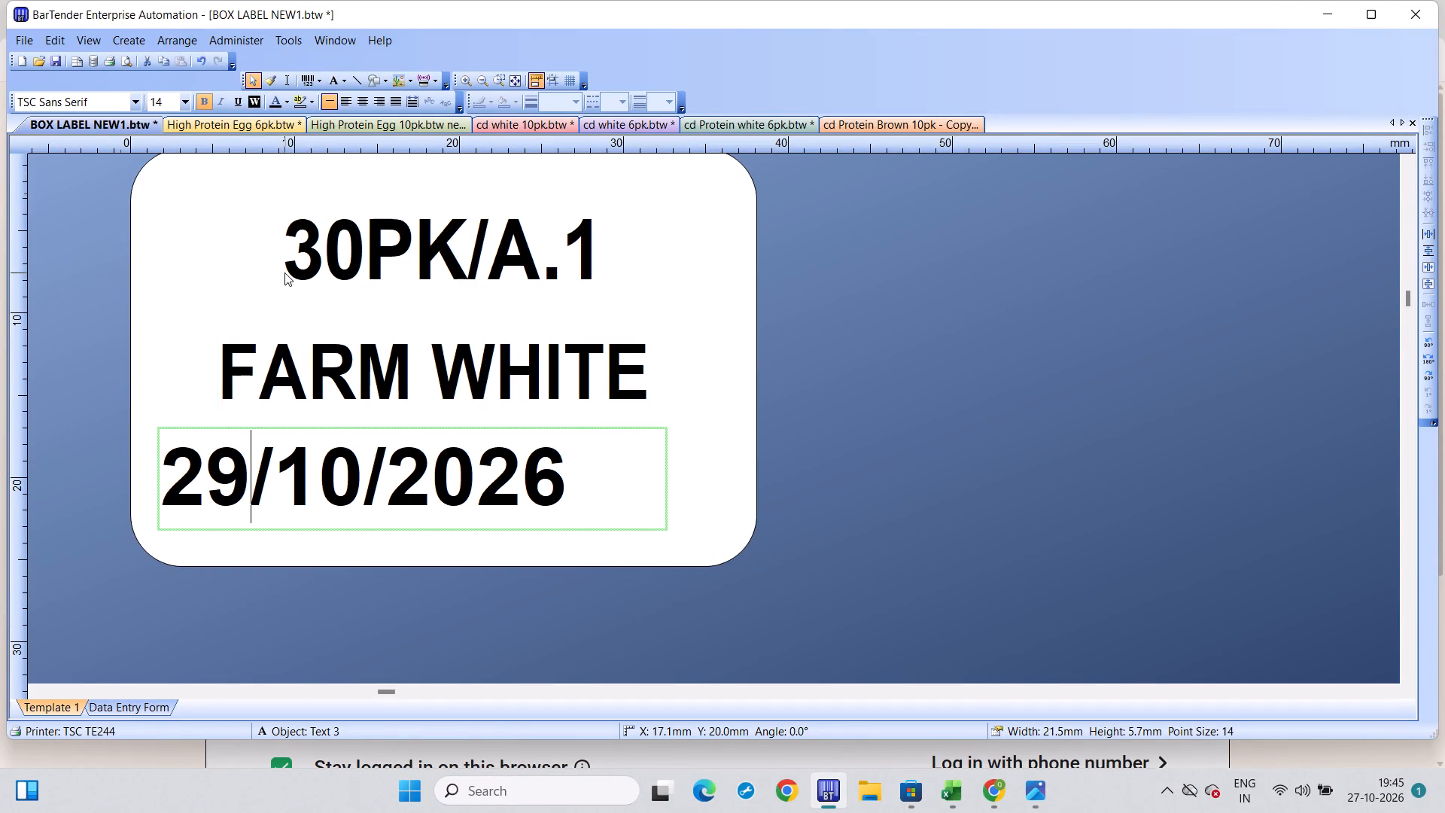
Change the pack line of the box label to 10PK/A.1.
{"action": "left_click", "coordinate": [362, 255]}
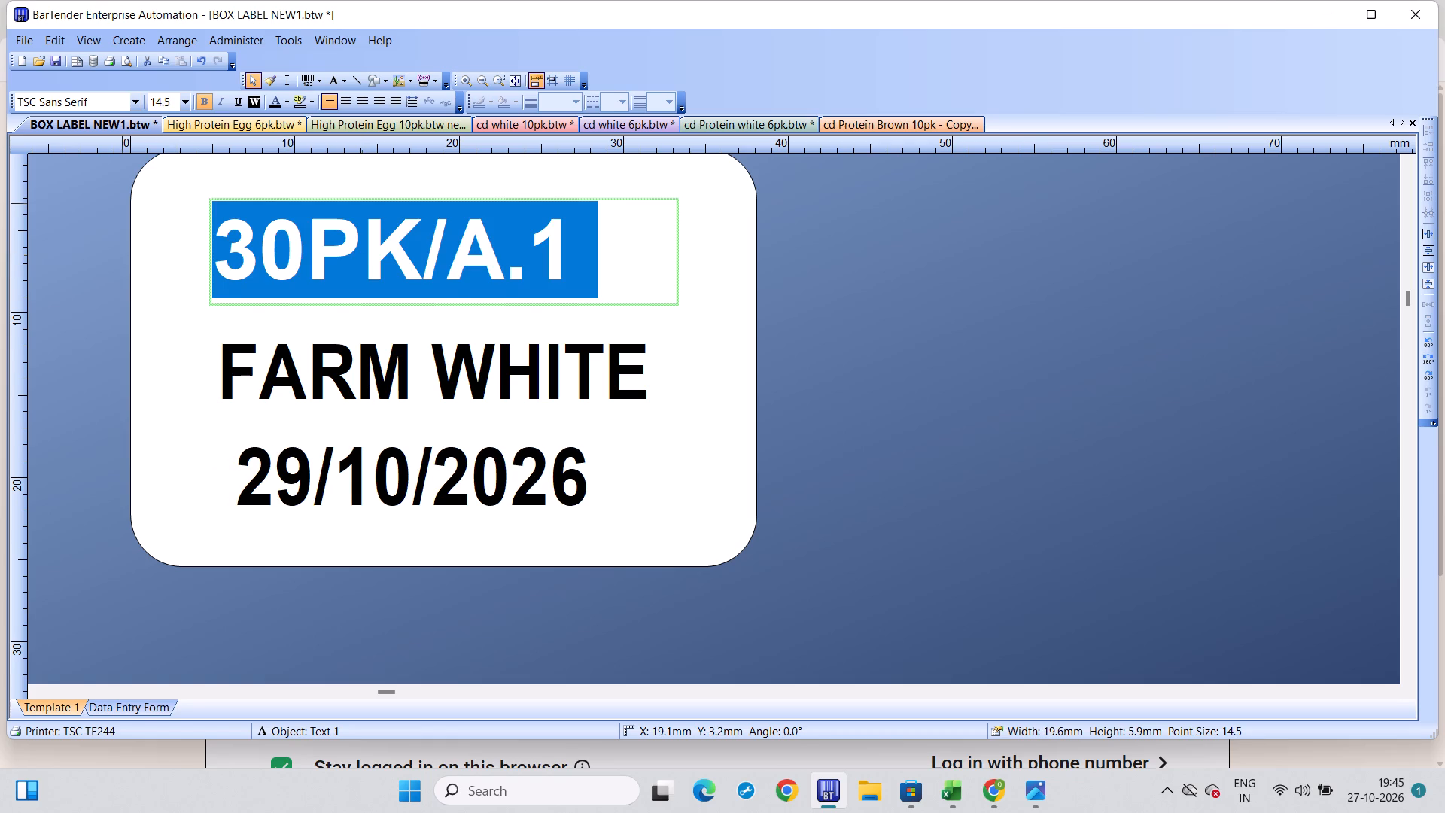
{"action": "left_click", "coordinate": [306, 250]}
{"action": "key", "text": "BackSpace"}
{"action": "key", "text": "BackSpace"}
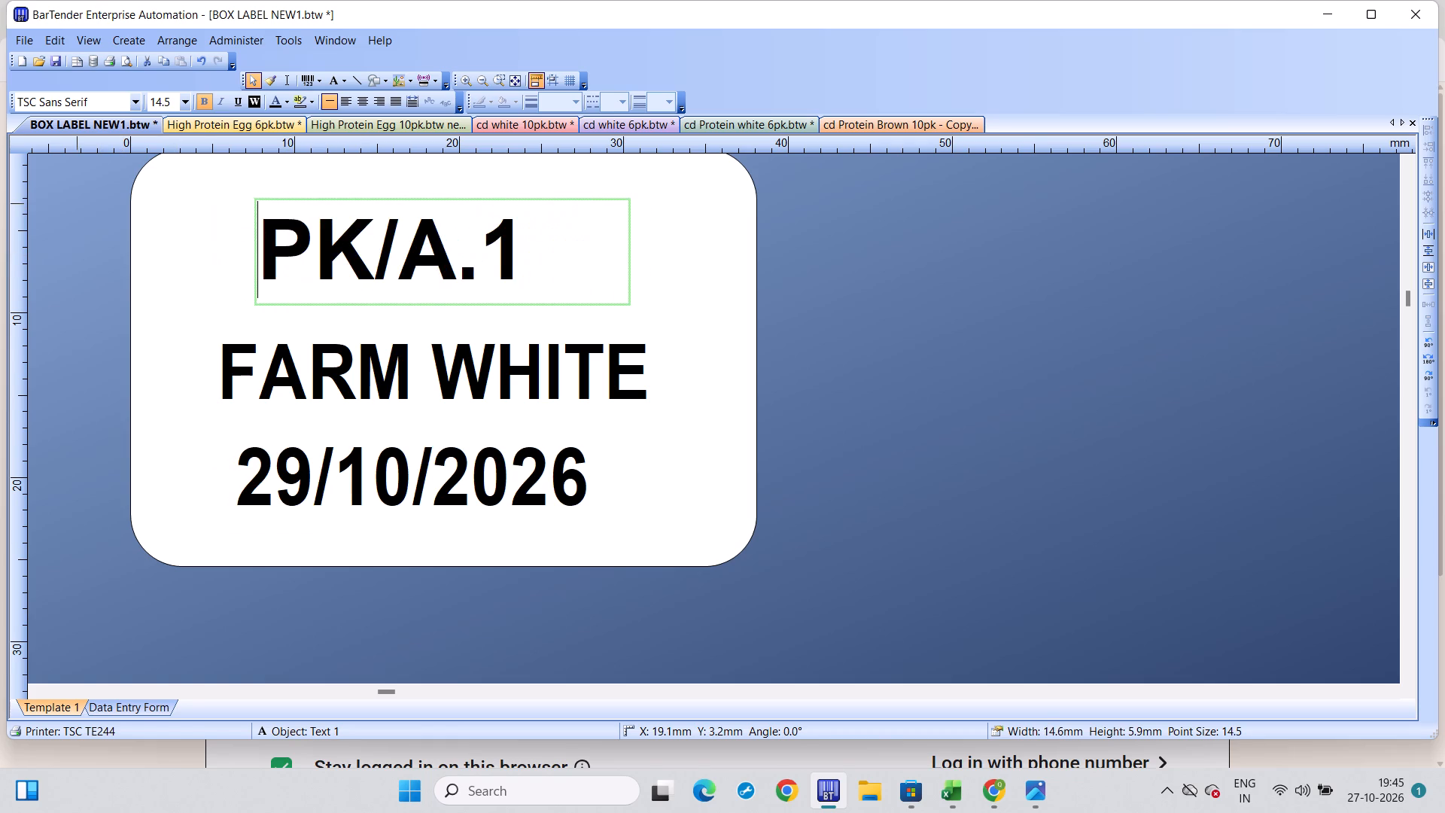
{"action": "type", "text": "10"}
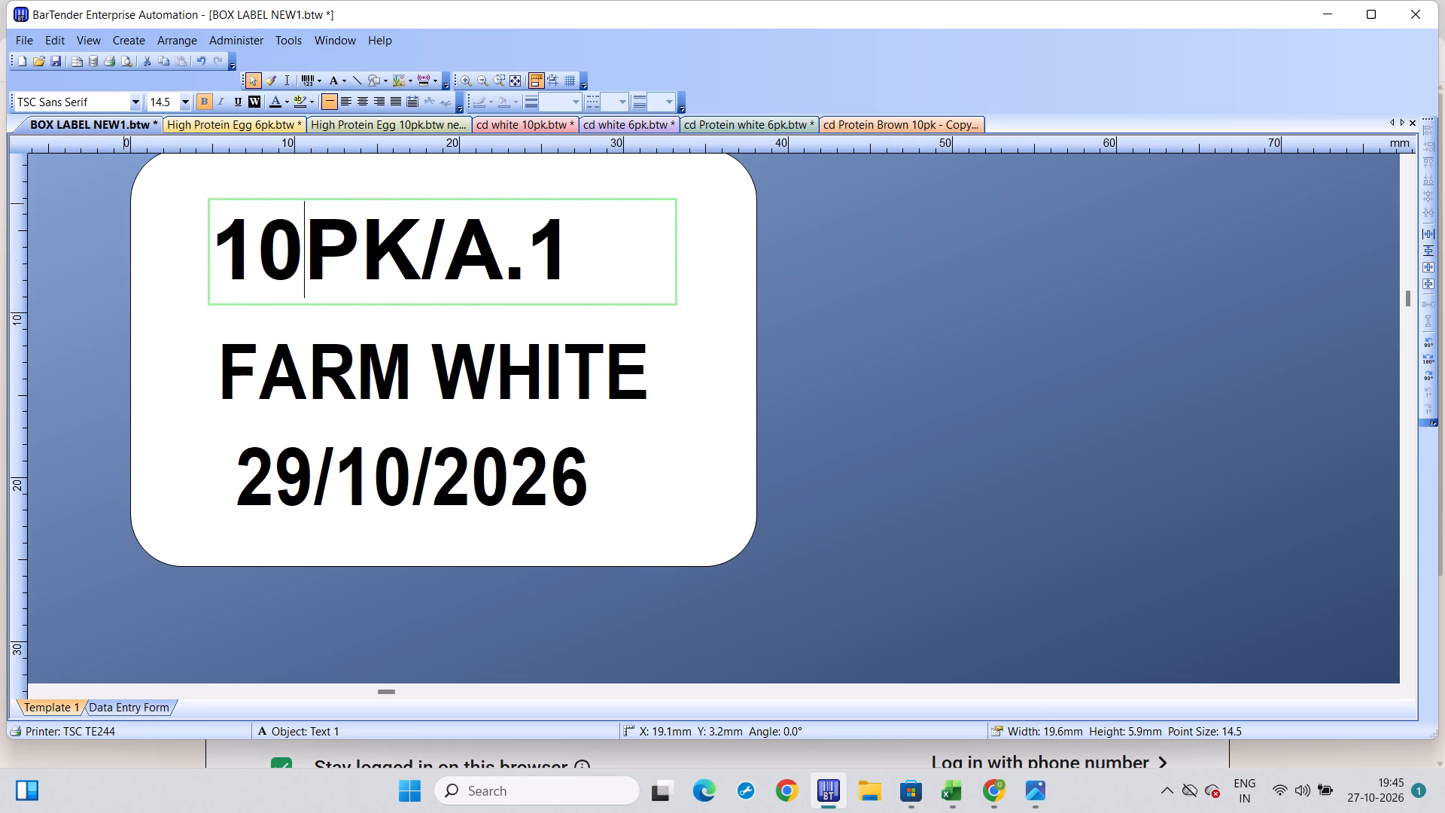
Print 4 copies of the 10PK/A.1 FARM WHITE box label dated 29/10/2026 on the TSC TE244.
{"action": "key", "text": "ctrl+p"}
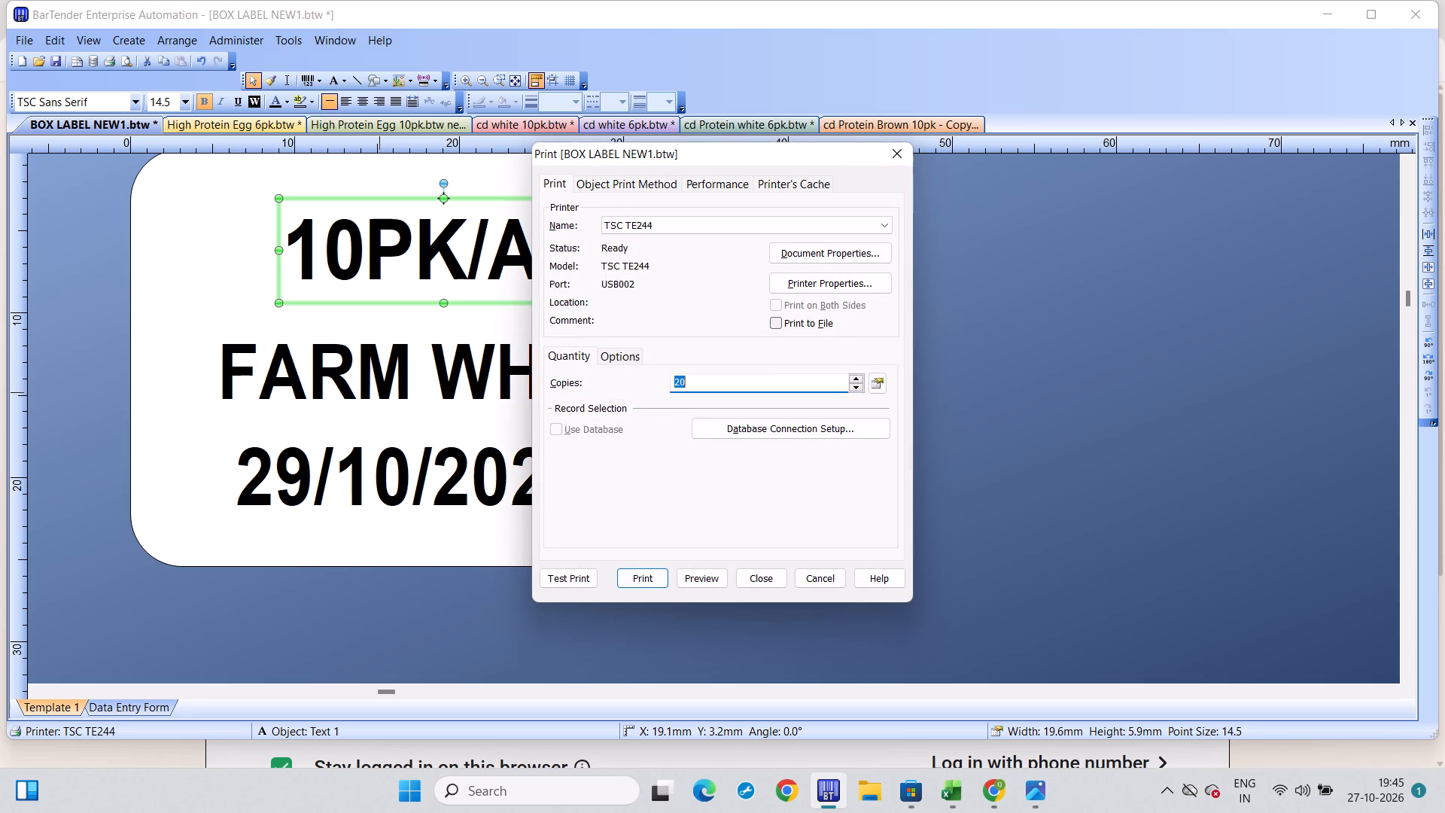
{"action": "left_click", "coordinate": [693, 377]}
{"action": "key", "text": "BackSpace"}
{"action": "key", "text": "BackSpace"}
{"action": "key", "text": "4"}
{"action": "left_click", "coordinate": [622, 580]}
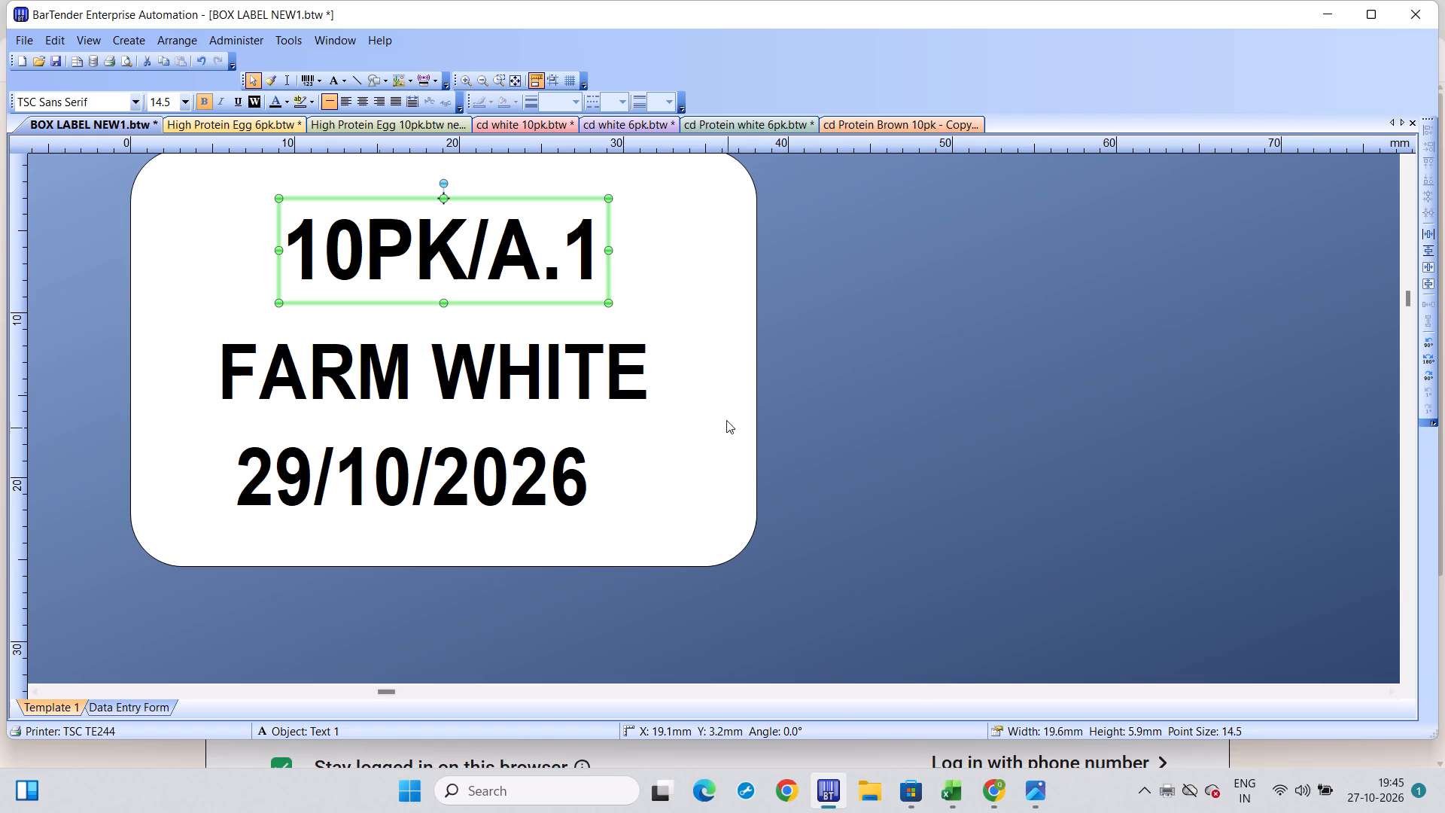
Change the product line of the box label to TABLE WHITE.
{"action": "left_click", "coordinate": [416, 388]}
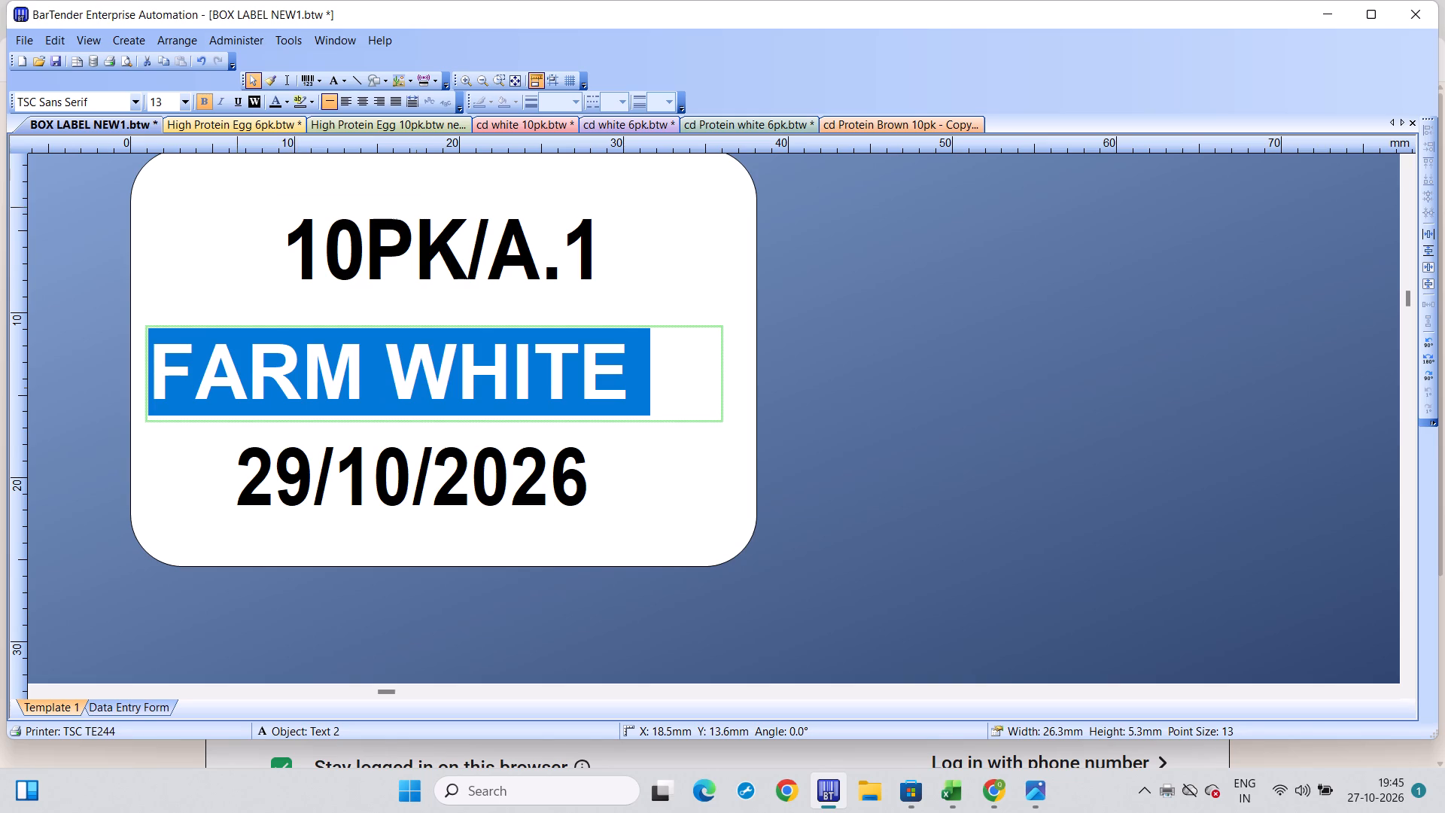
{"action": "left_click", "coordinate": [366, 379]}
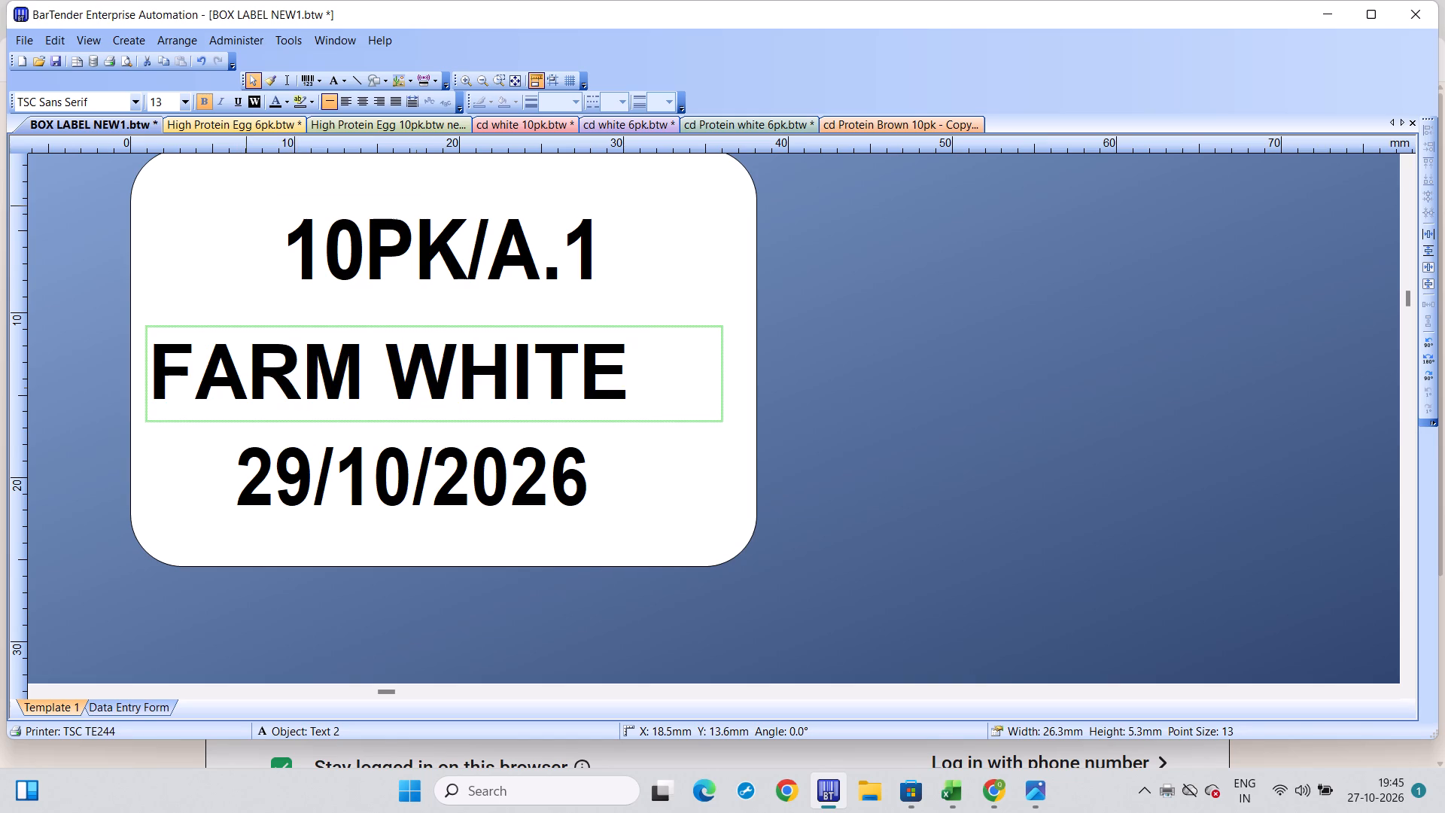
{"action": "left_click", "coordinate": [366, 379]}
{"action": "key", "text": "BackSpace"}
{"action": "key", "text": "BackSpace"}
{"action": "key", "text": "BackSpace"}
{"action": "key", "text": "BackSpace"}
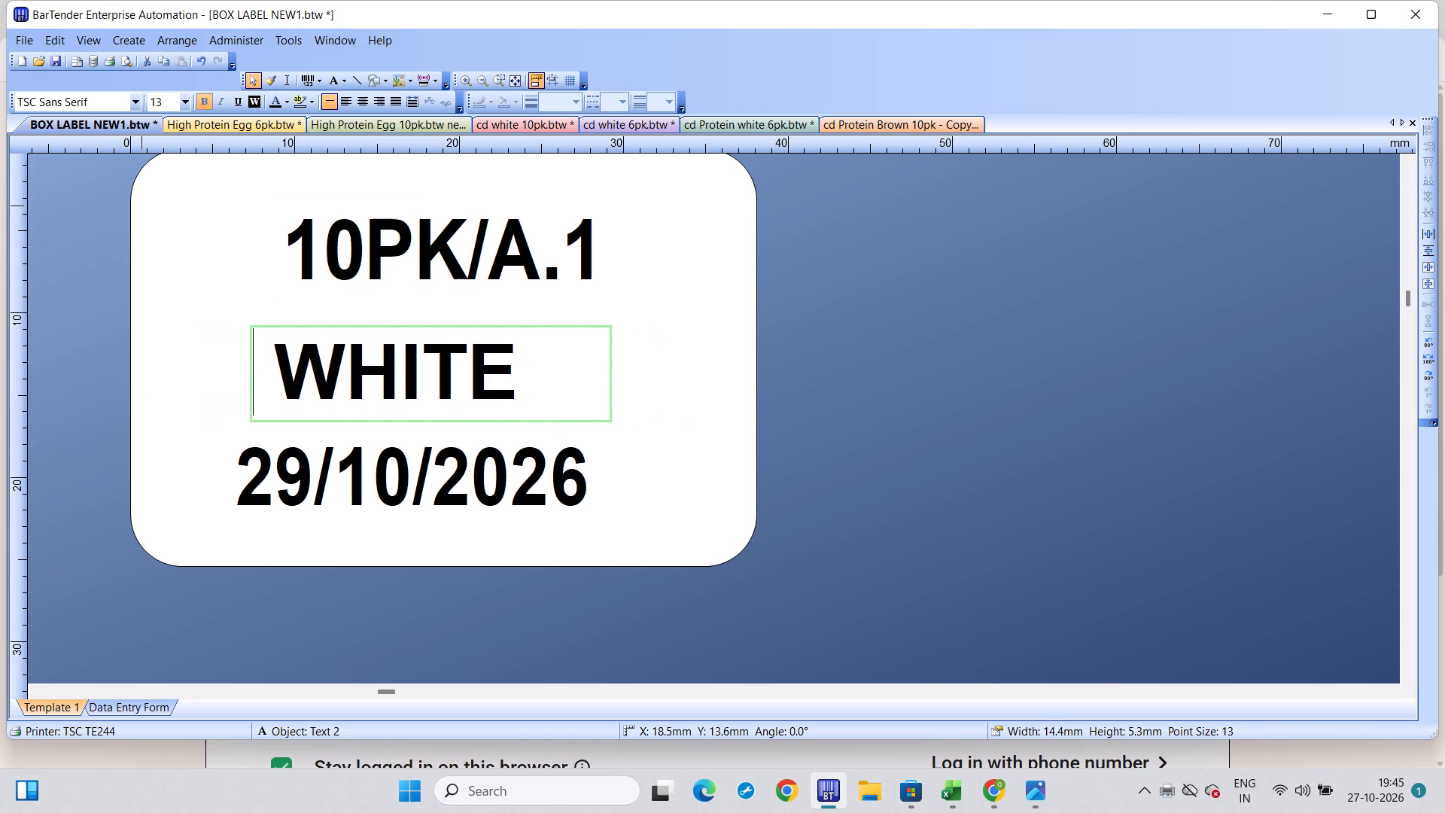
{"action": "type", "text": "TABLE"}
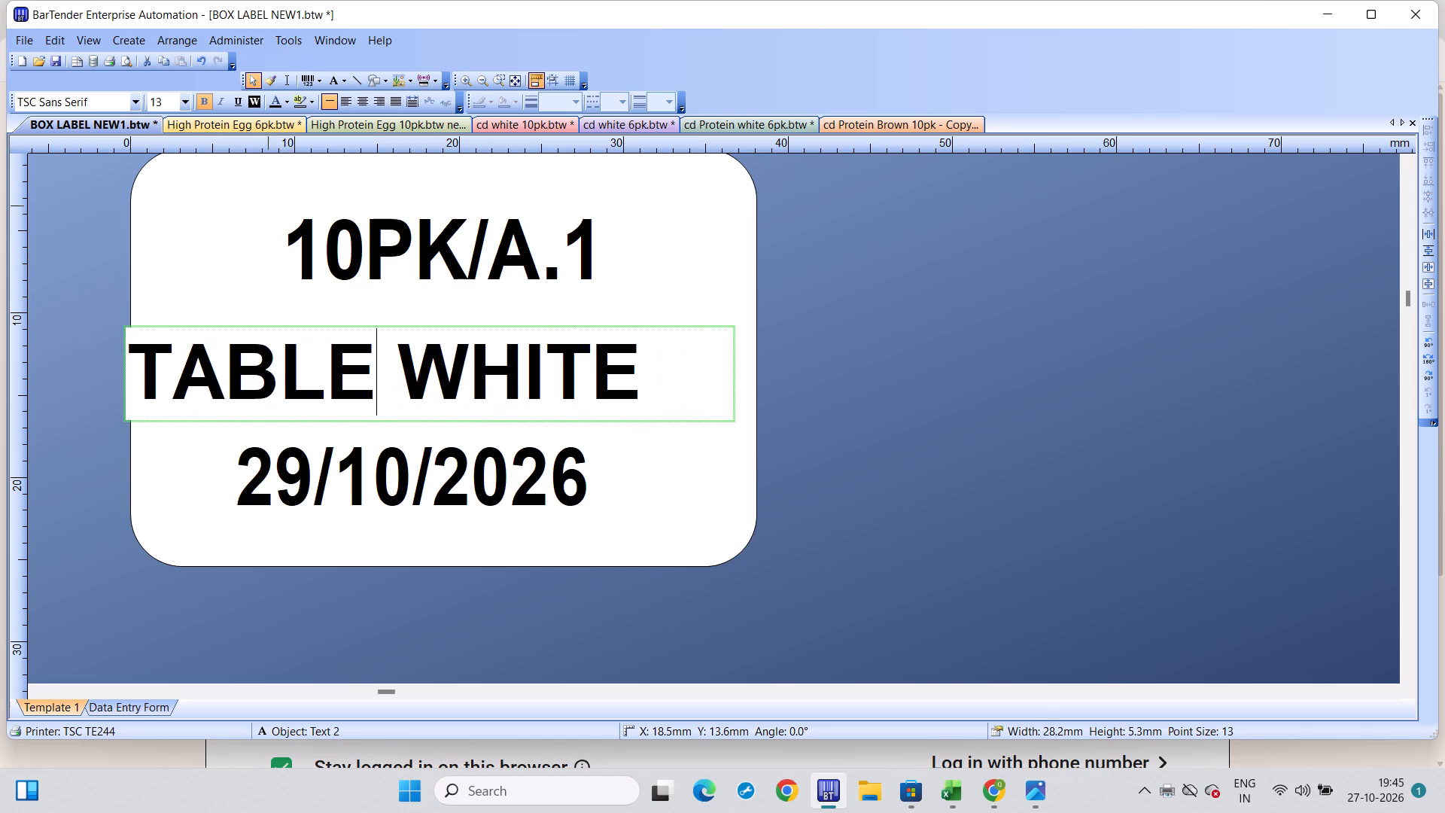
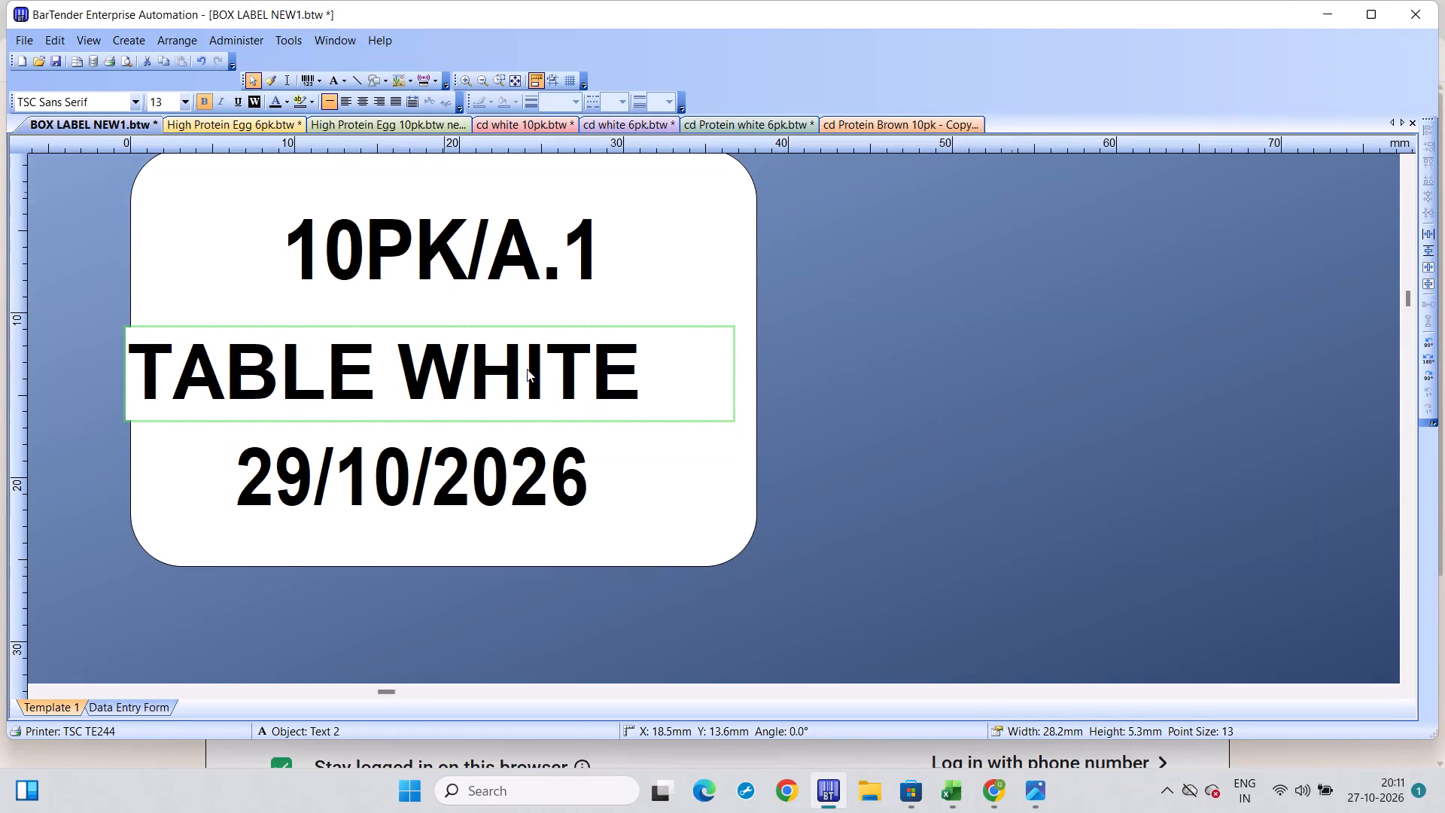
Change the pack line of the box label to 30PK/A.1.
{"action": "left_click", "coordinate": [359, 264]}
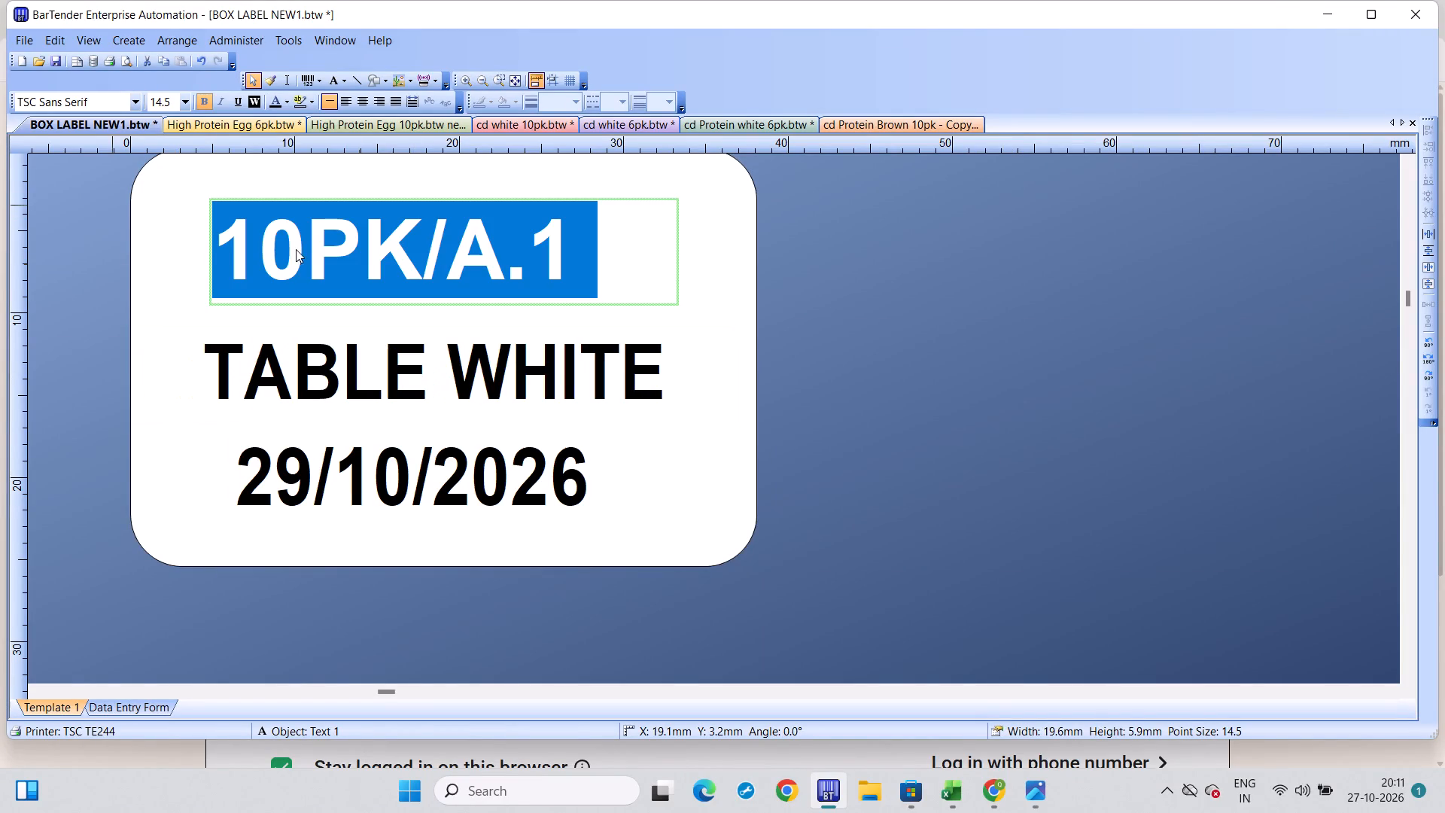
{"action": "left_click", "coordinate": [306, 245]}
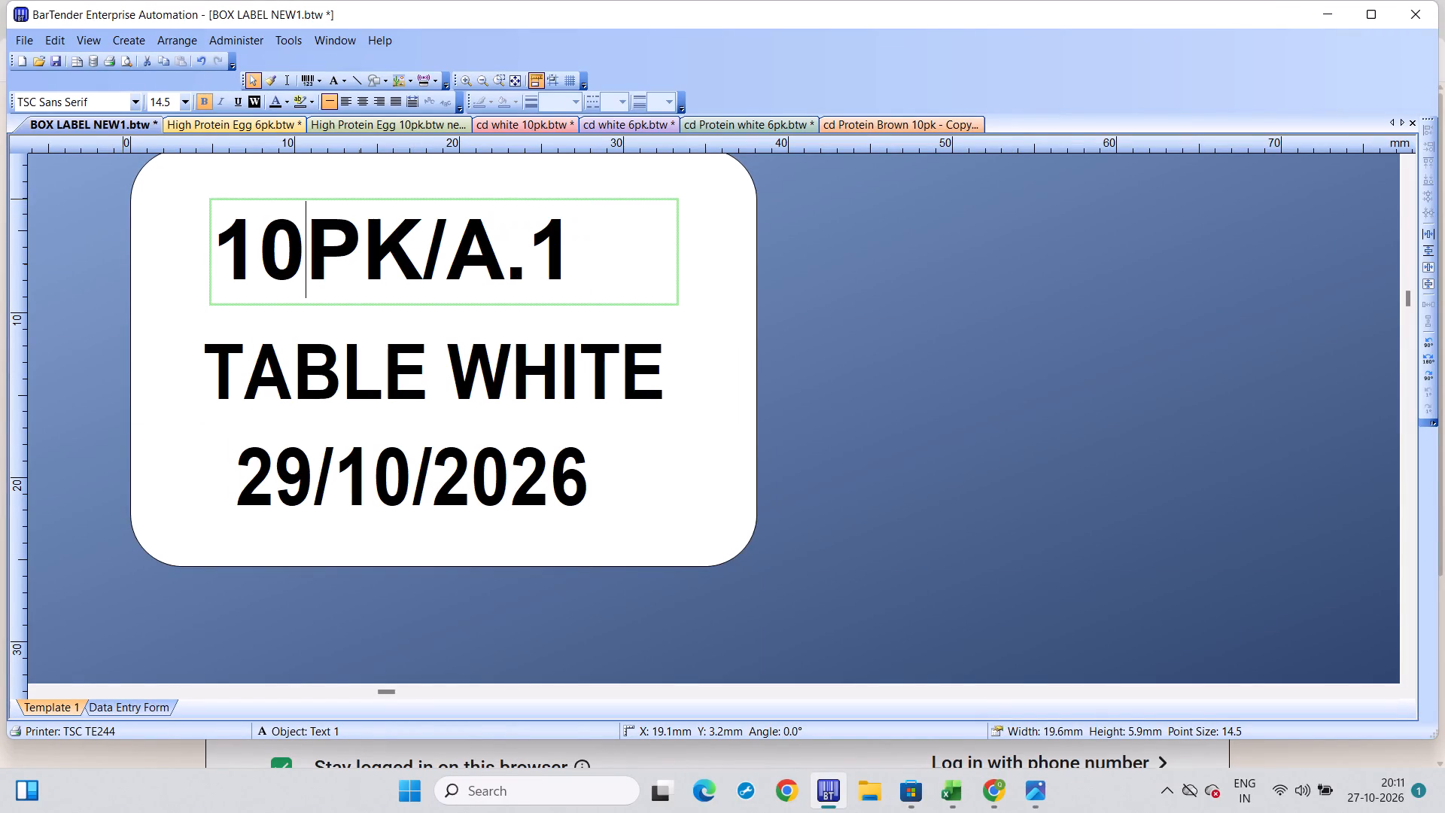
{"action": "key", "text": "BackSpace"}
{"action": "key", "text": "BackSpace"}
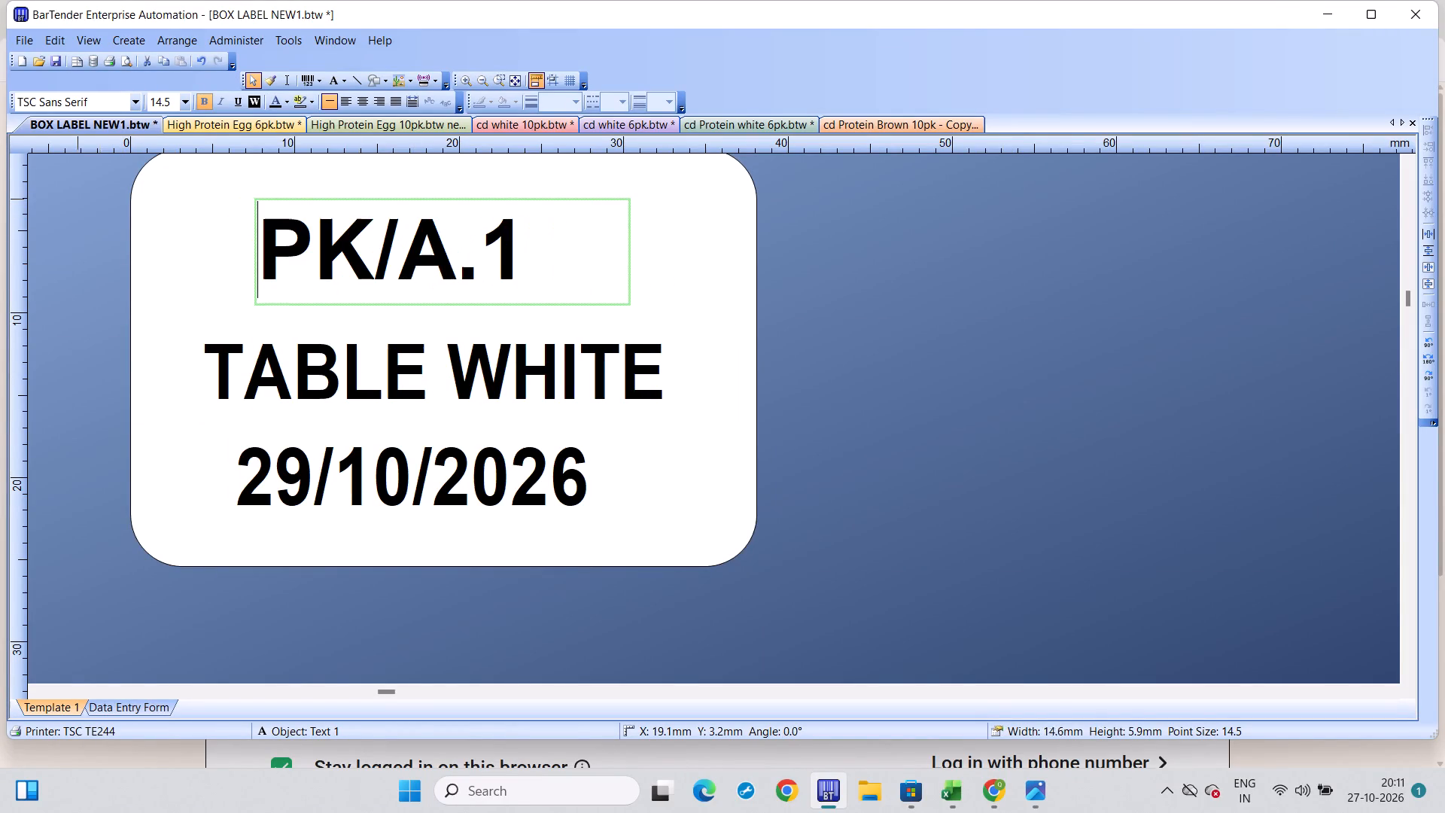
{"action": "type", "text": "30"}
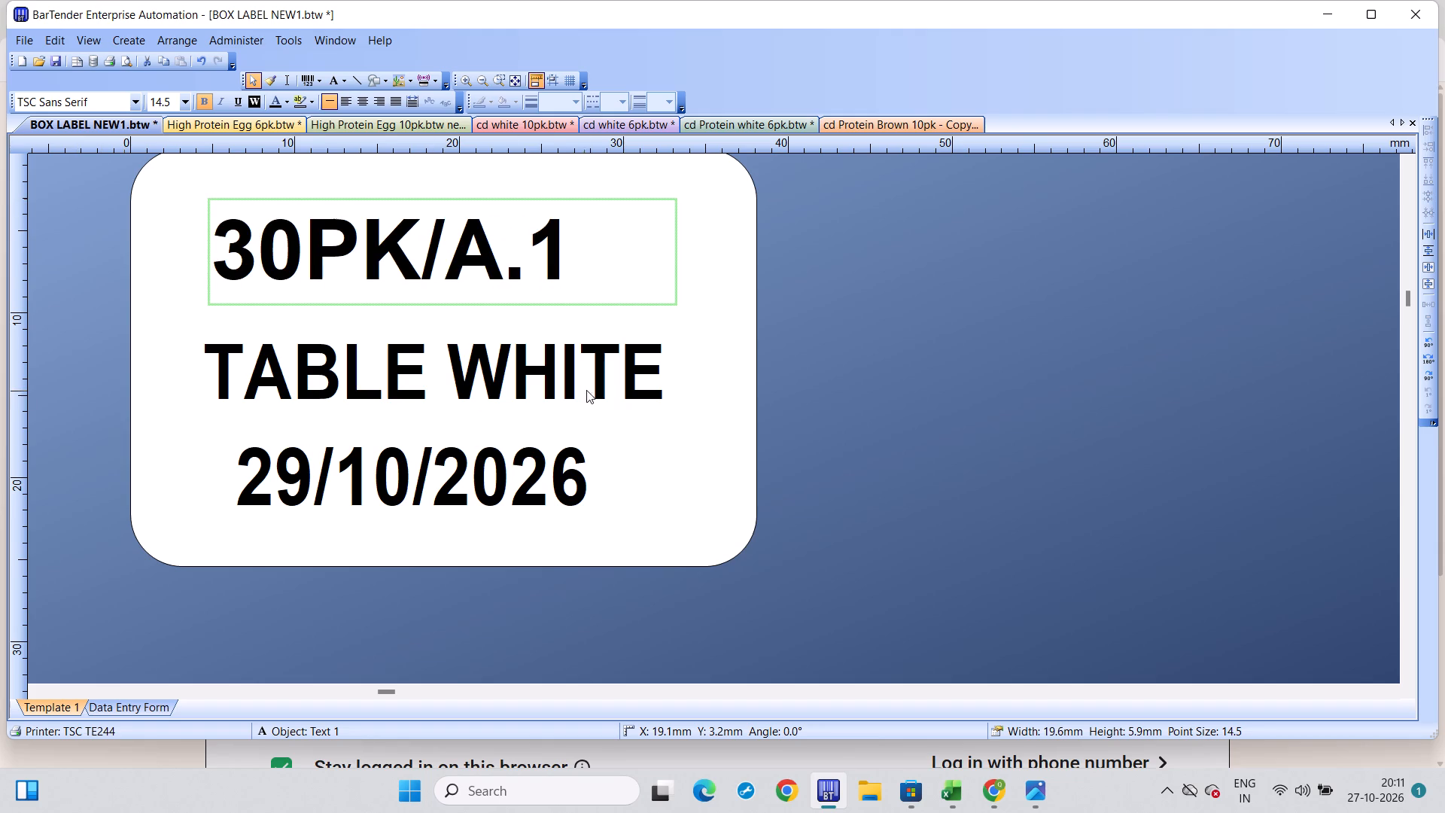
Change the product line of the box label to PROTEIN MAX.
{"action": "left_click", "coordinate": [666, 376]}
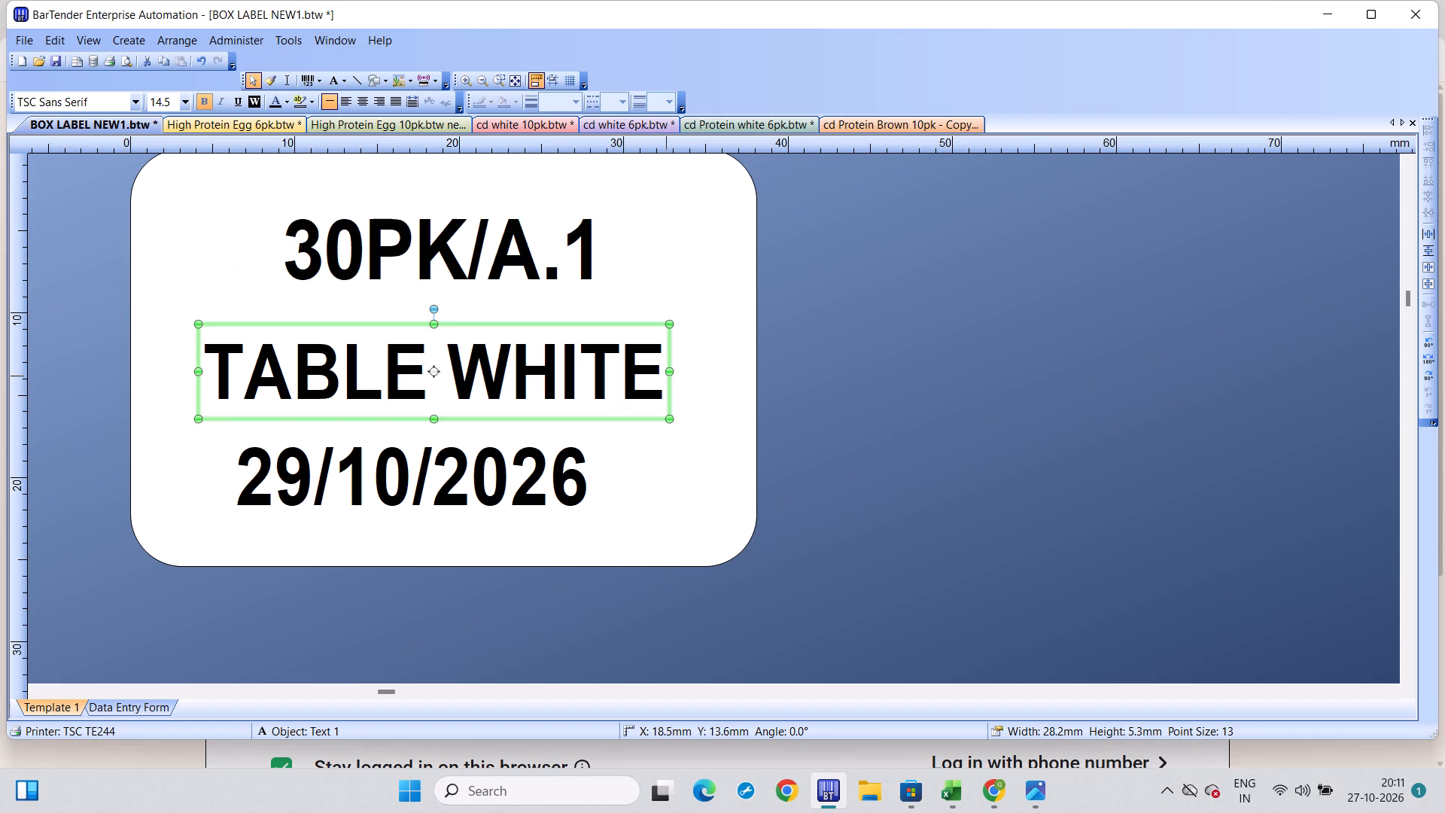
{"action": "left_click", "coordinate": [659, 365]}
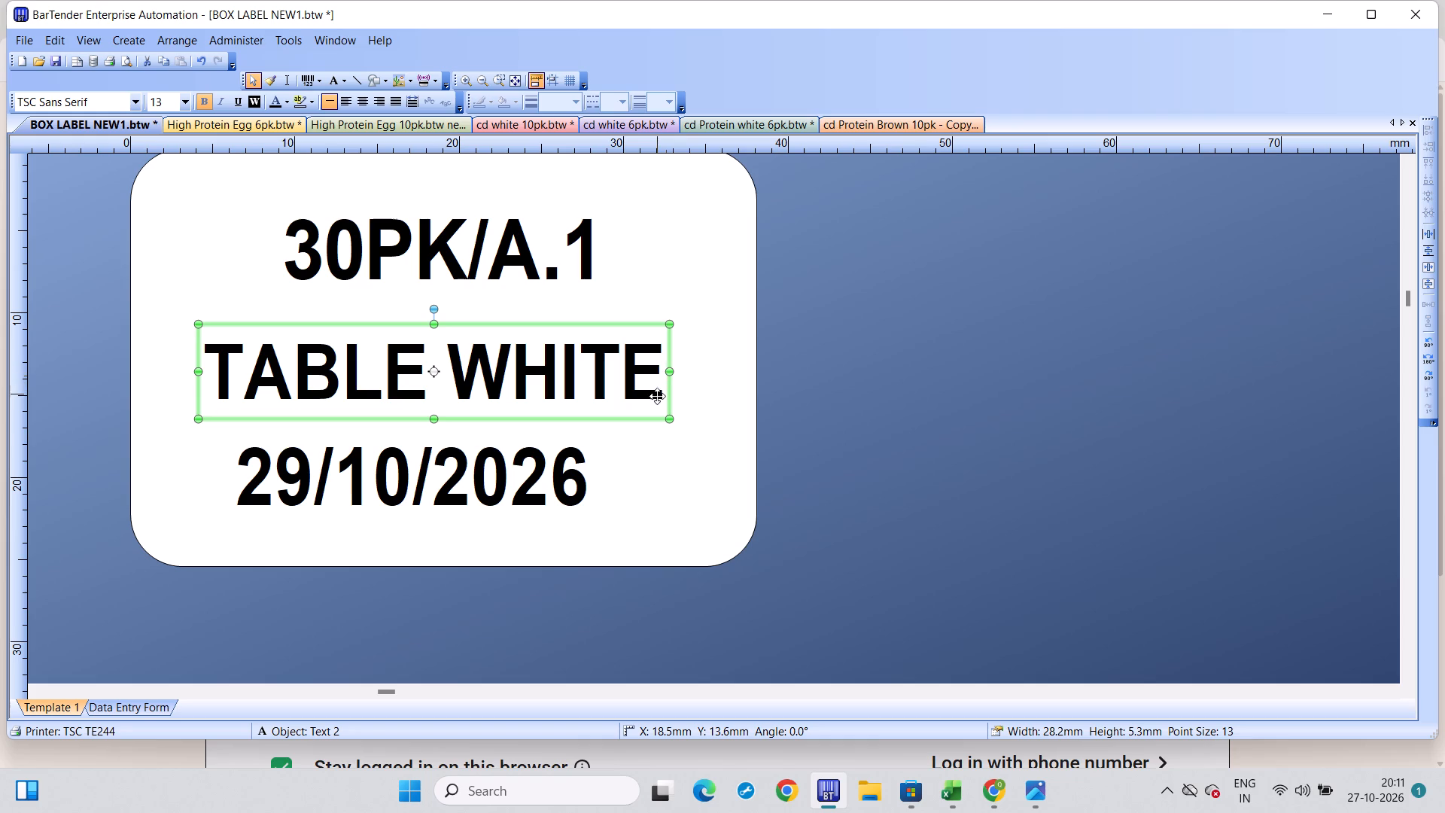
{"action": "left_click", "coordinate": [649, 394]}
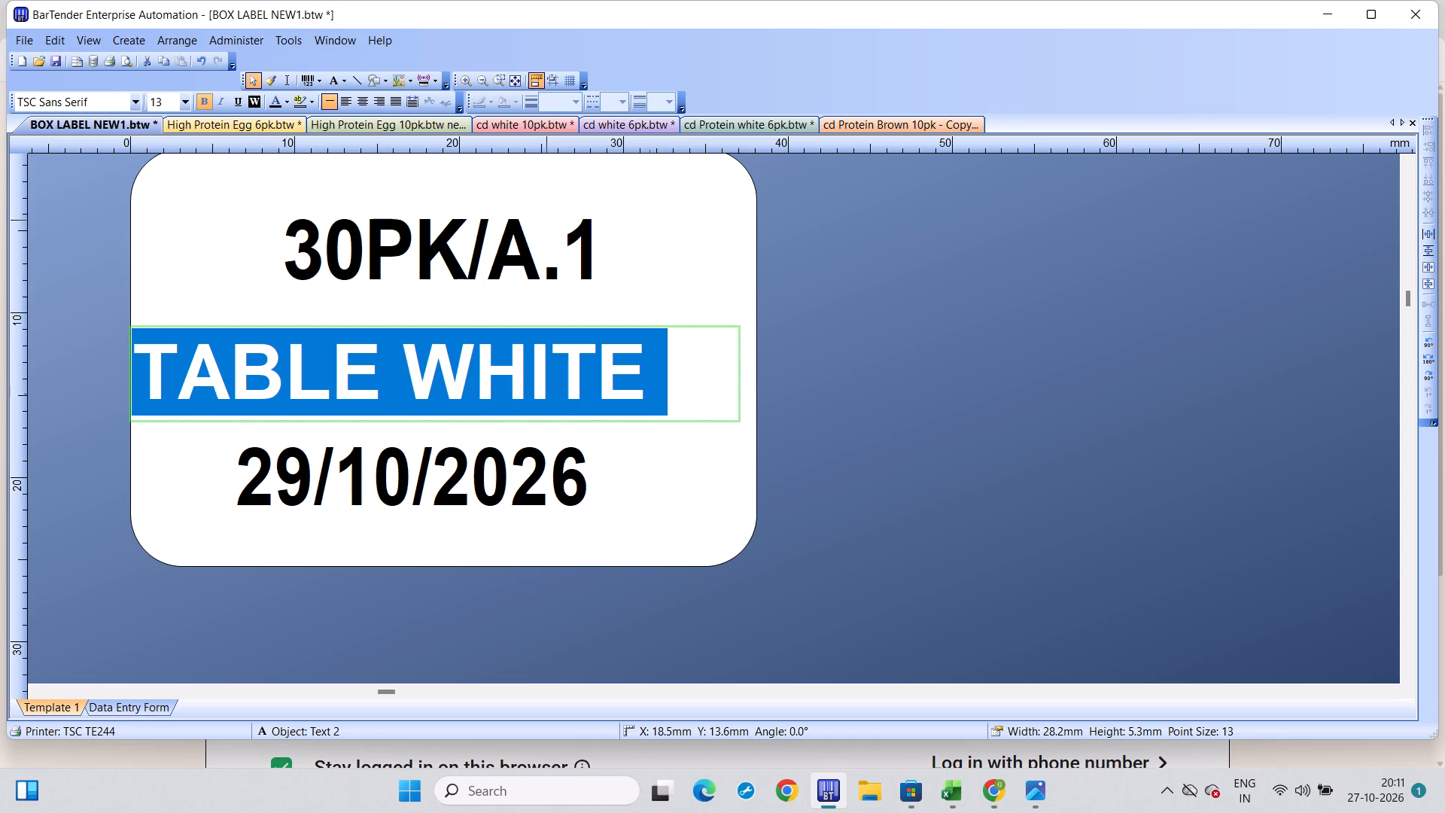
{"action": "left_click", "coordinate": [640, 394]}
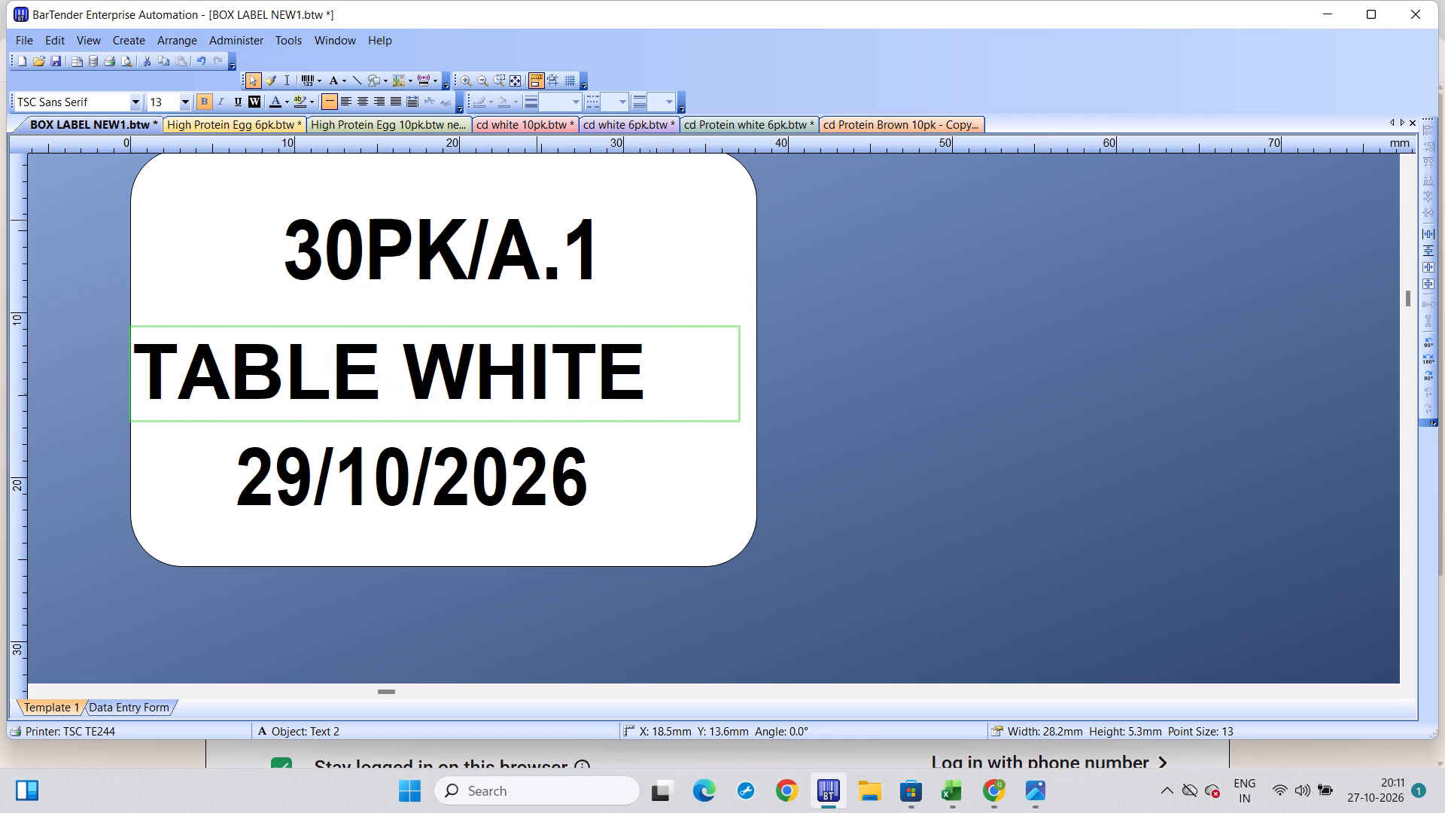
{"action": "key", "text": "BackSpace"}
{"action": "key", "text": "BackSpace"}
{"action": "key", "text": "BackSpace"}
{"action": "key", "text": "BackSpace"}
{"action": "key", "text": "BackSpace"}
{"action": "key", "text": "BackSpace"}
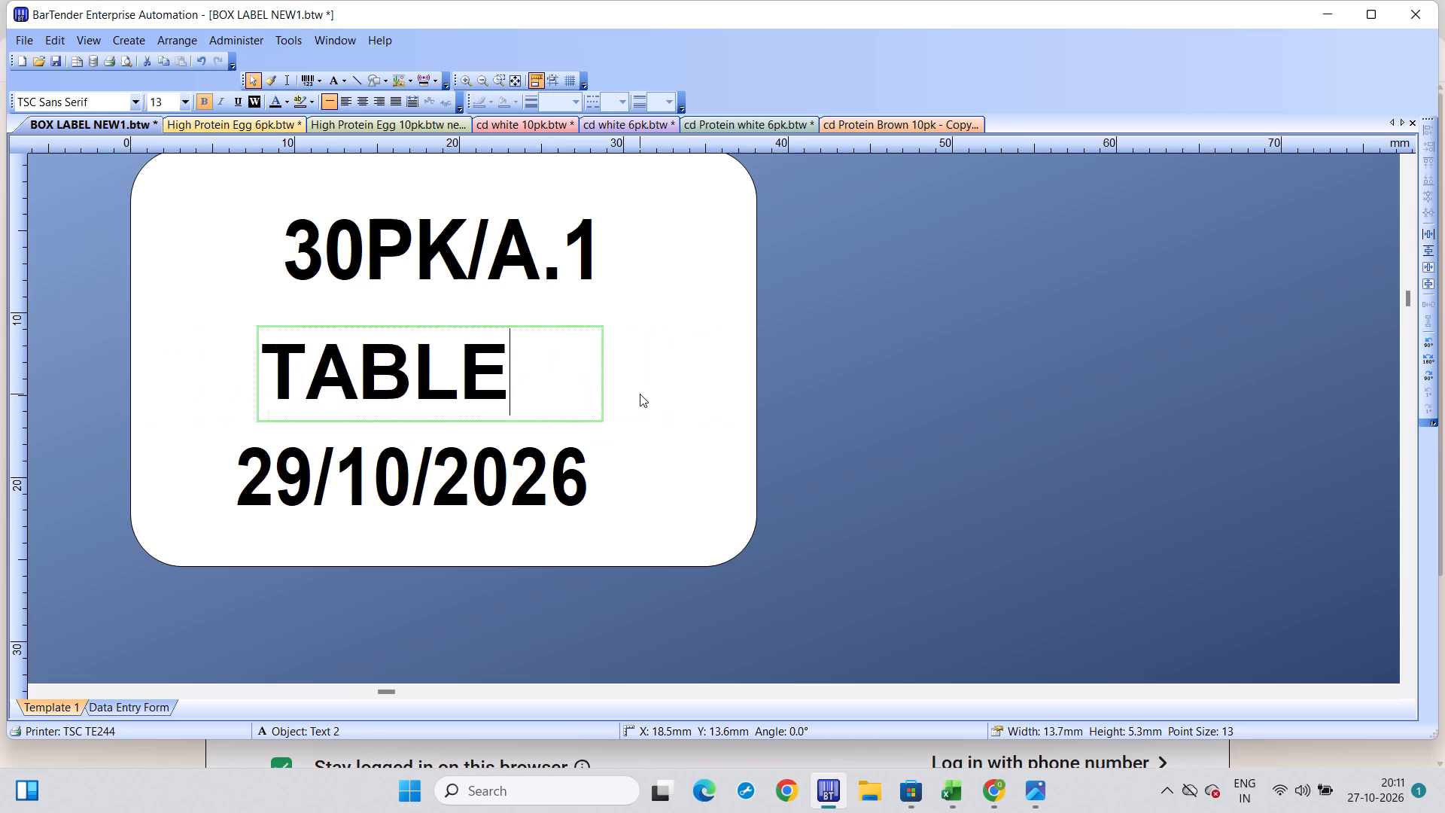
{"action": "key", "text": "BackSpace"}
{"action": "key", "text": "BackSpace"}
{"action": "key", "text": "BackSpace"}
{"action": "key", "text": "BackSpace"}
{"action": "key", "text": "BackSpace"}
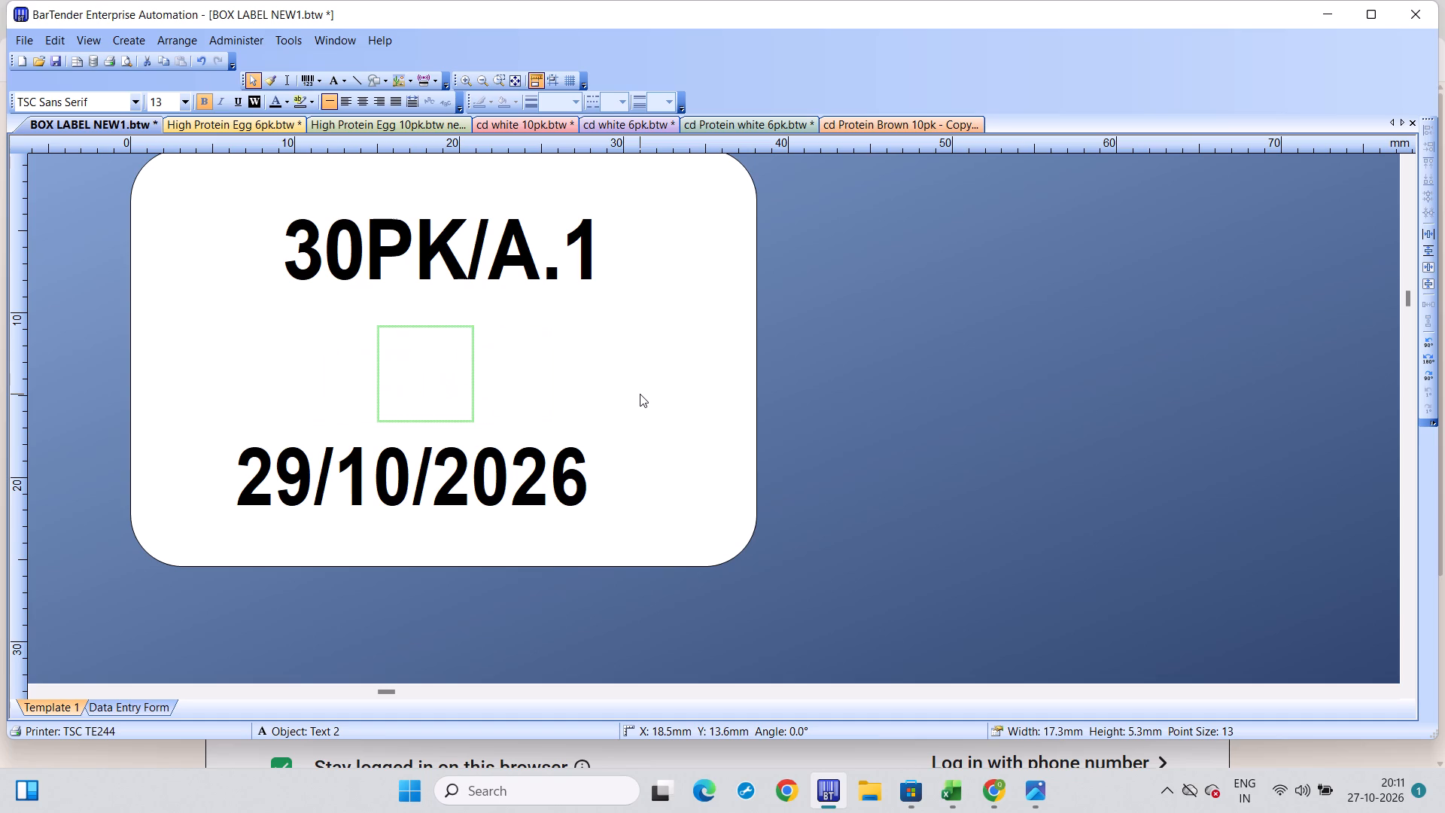
{"action": "type", "text": "PROTE"}
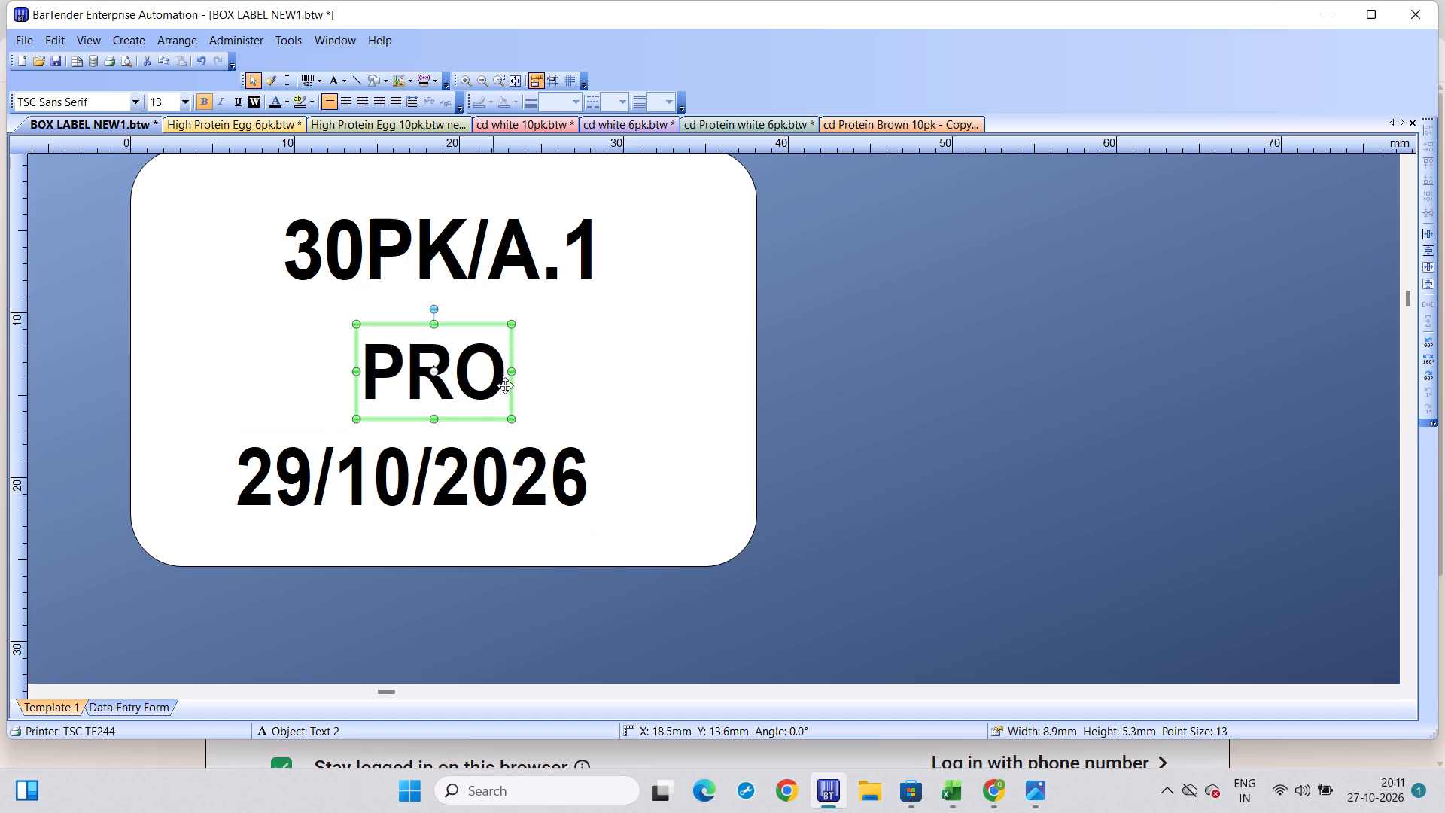
{"action": "left_click", "coordinate": [496, 391]}
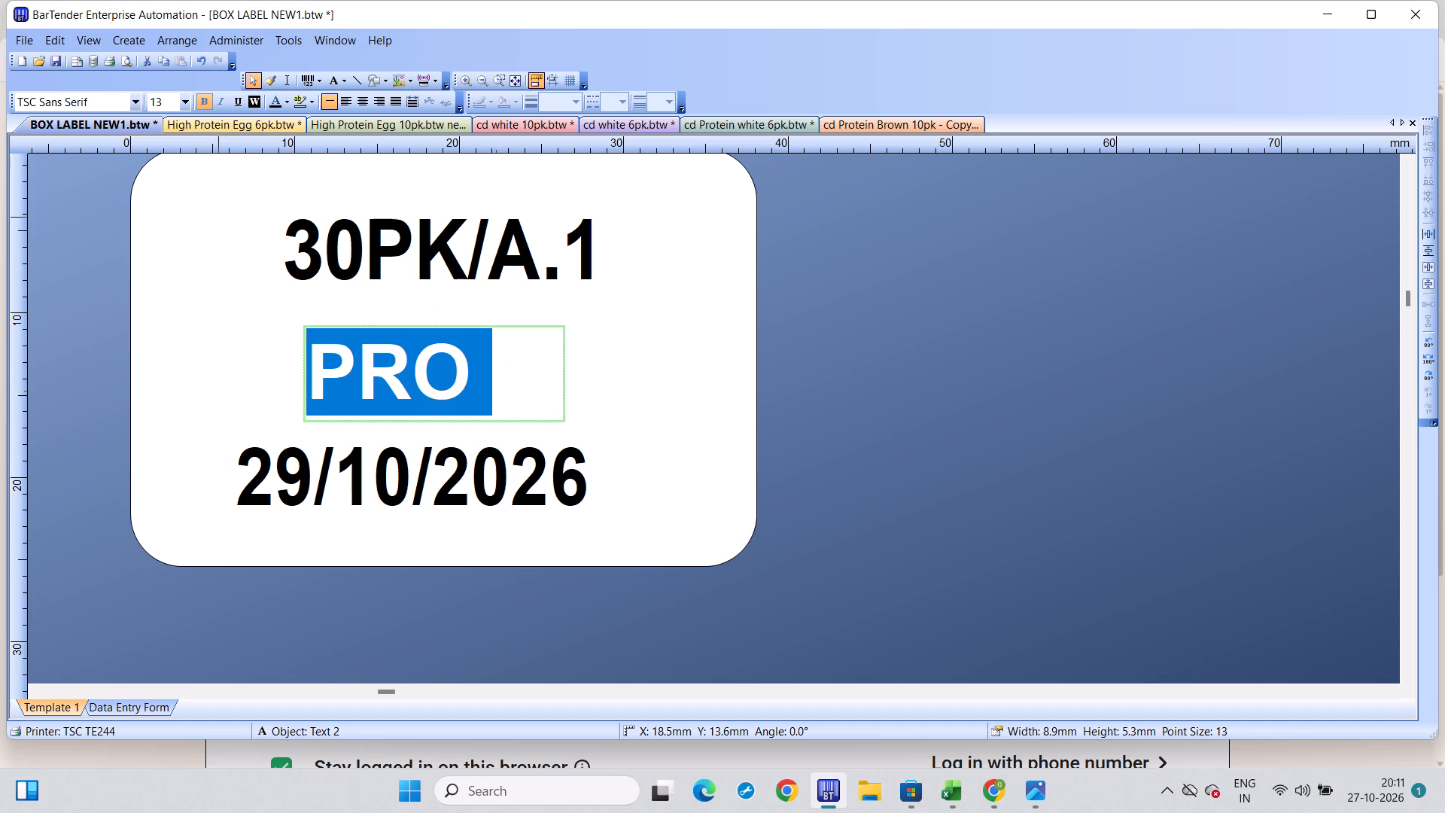
{"action": "key", "text": "t"}
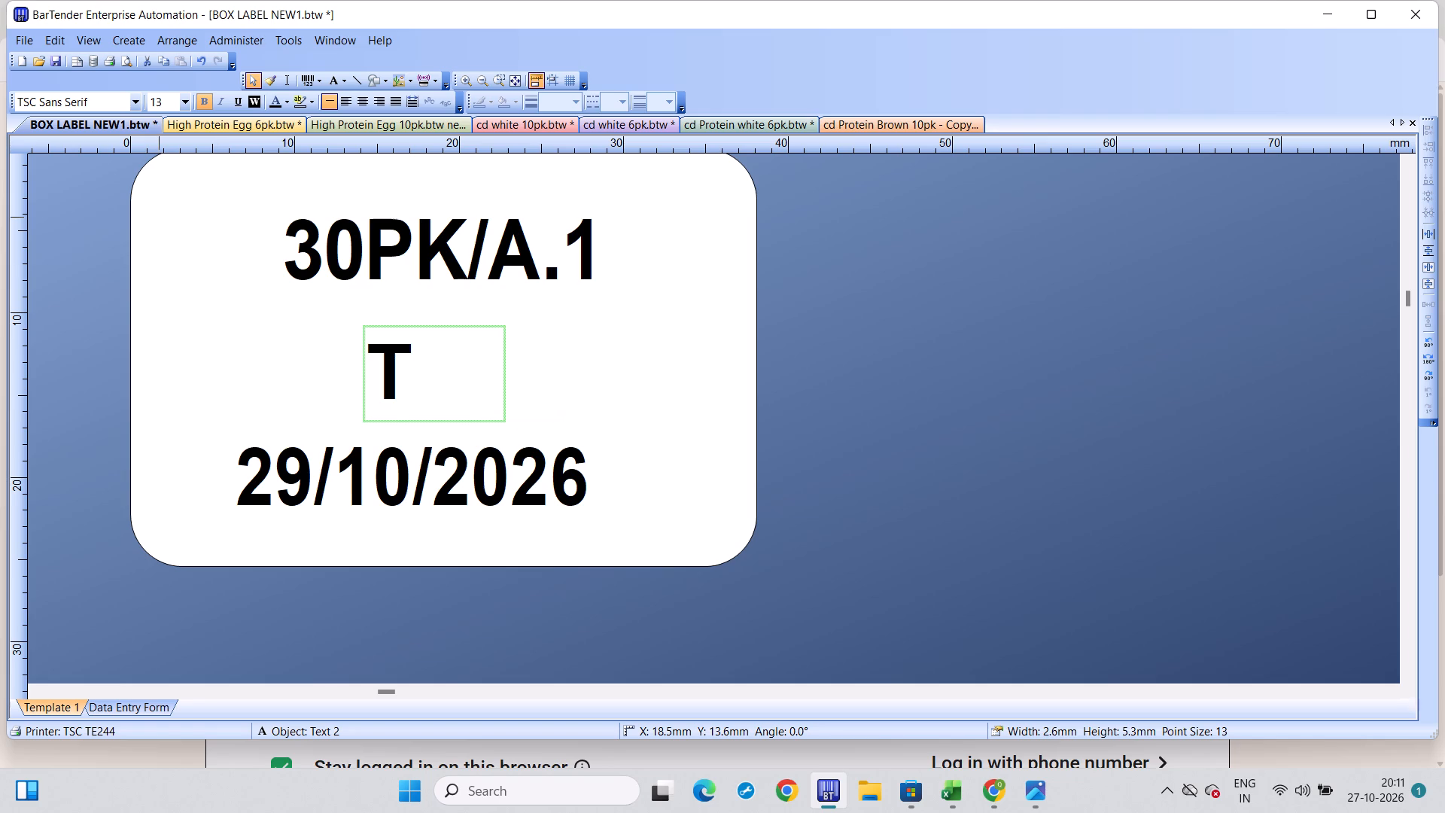
{"action": "key", "text": "BackSpace"}
{"action": "type", "text": "PROTE"}
{"action": "type", "text": "IN"}
{"action": "key", "text": "space"}
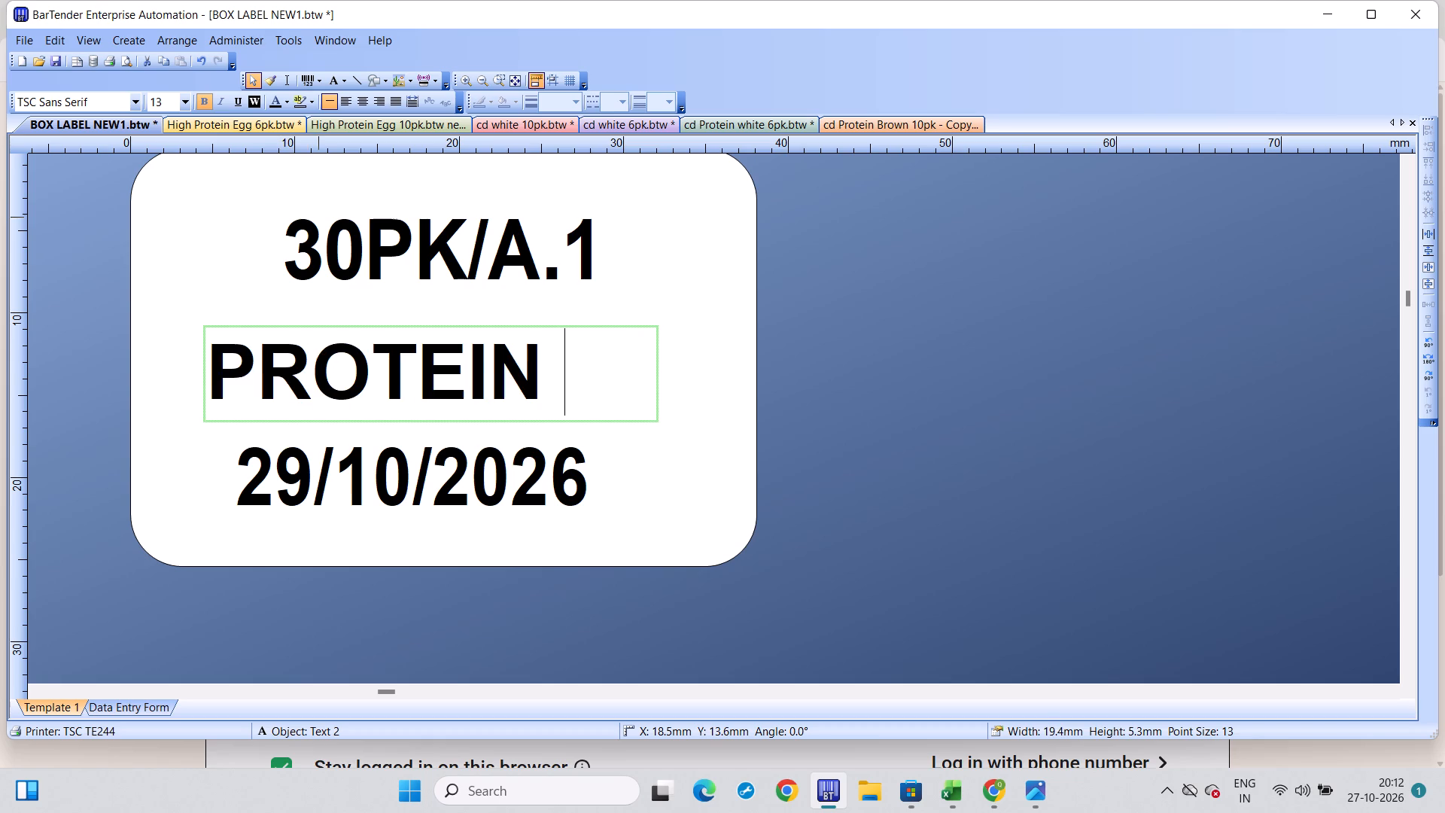
{"action": "key", "text": "m"}
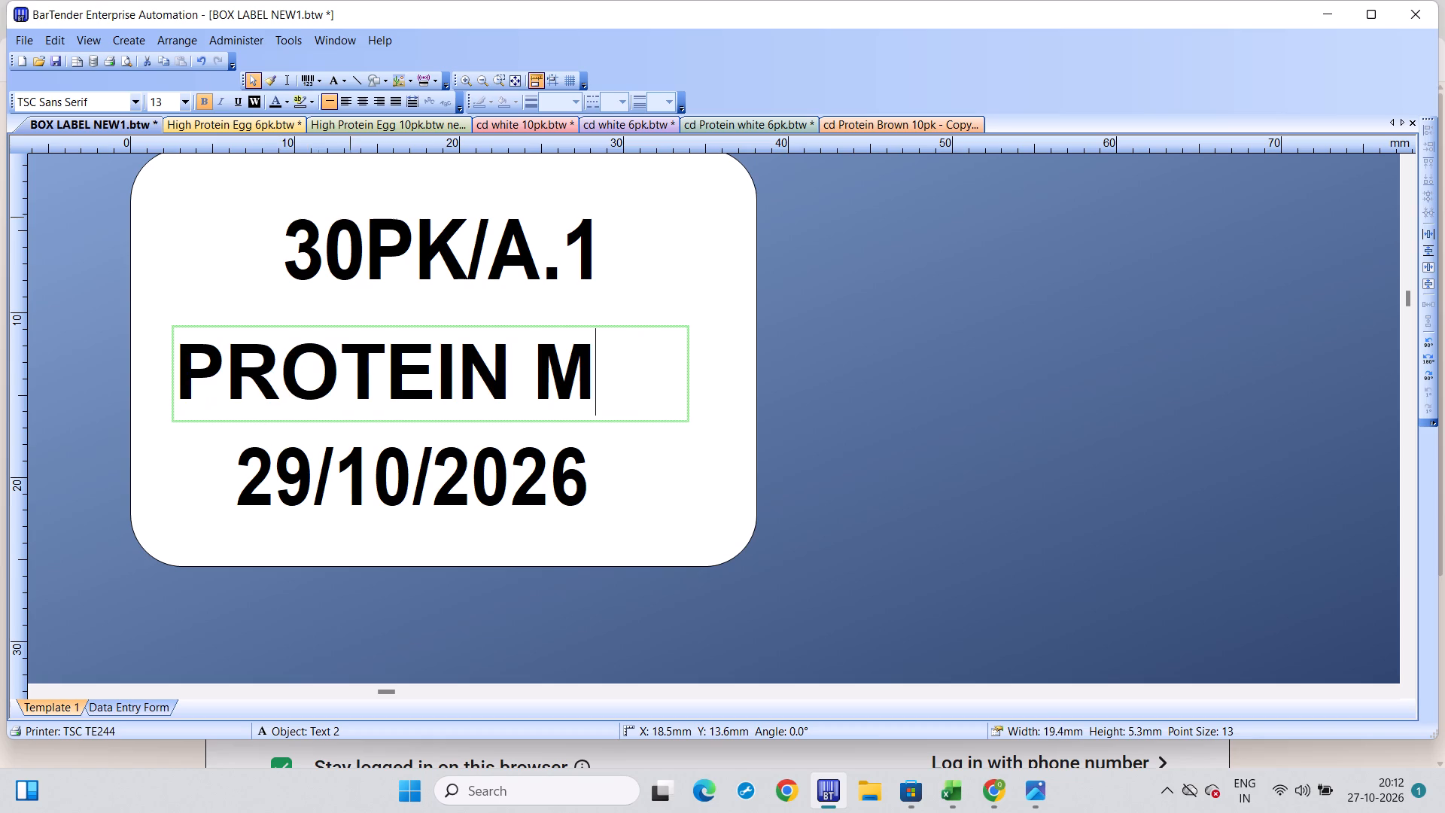
{"action": "key", "text": "a"}
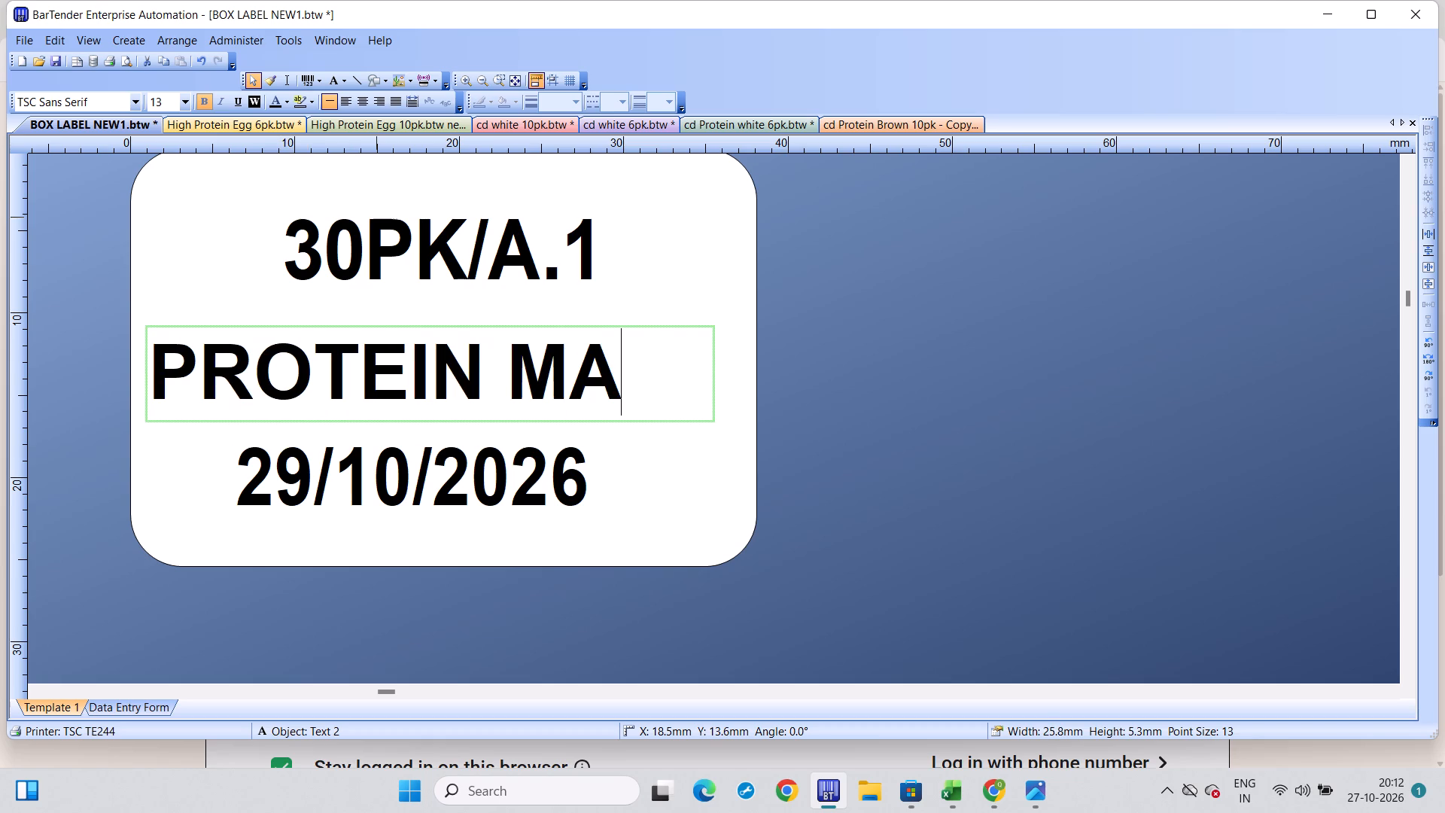
{"action": "key", "text": "x"}
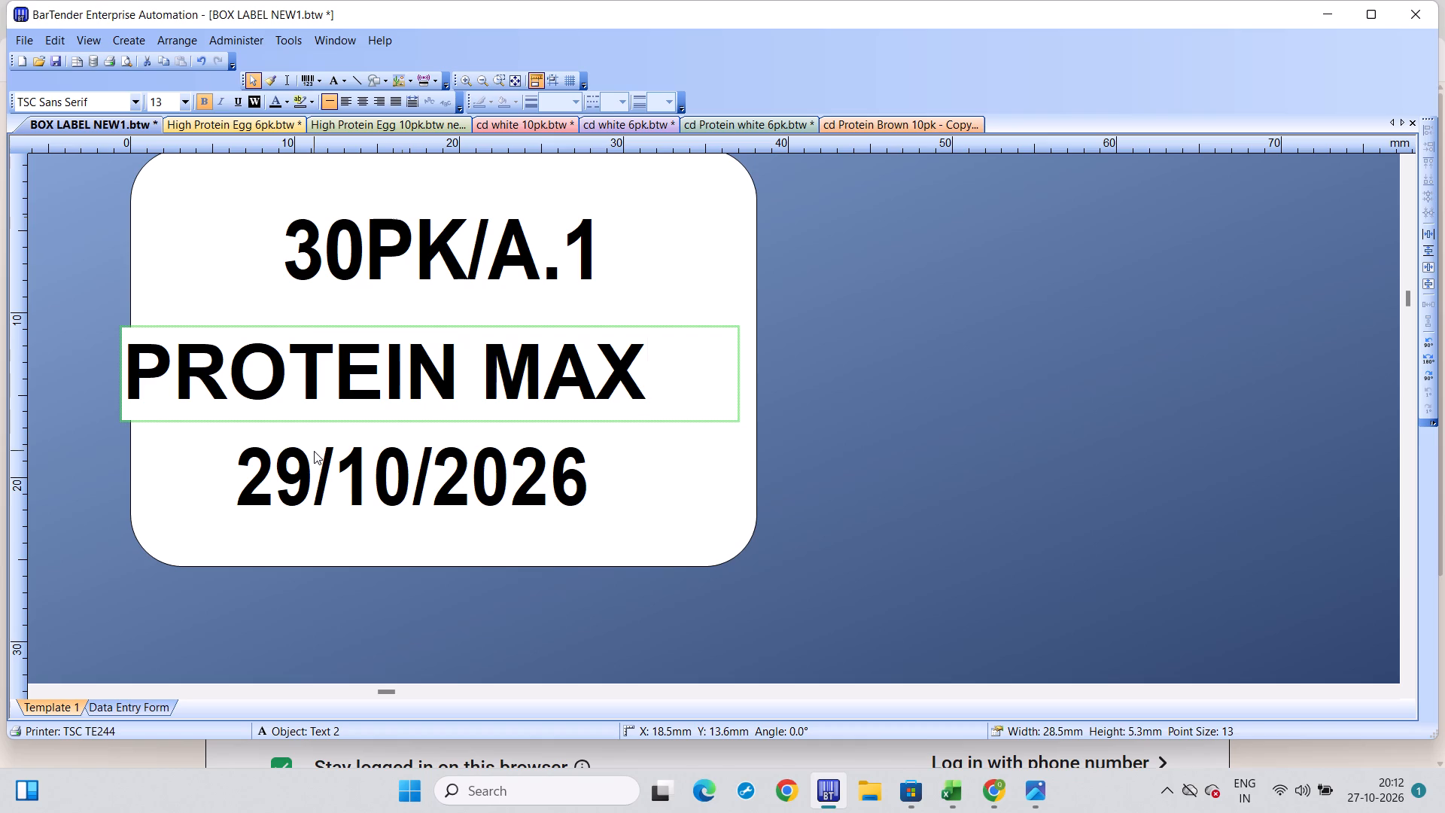
Change the date line of the box label to 28/10/2026.
{"action": "left_click", "coordinate": [314, 451]}
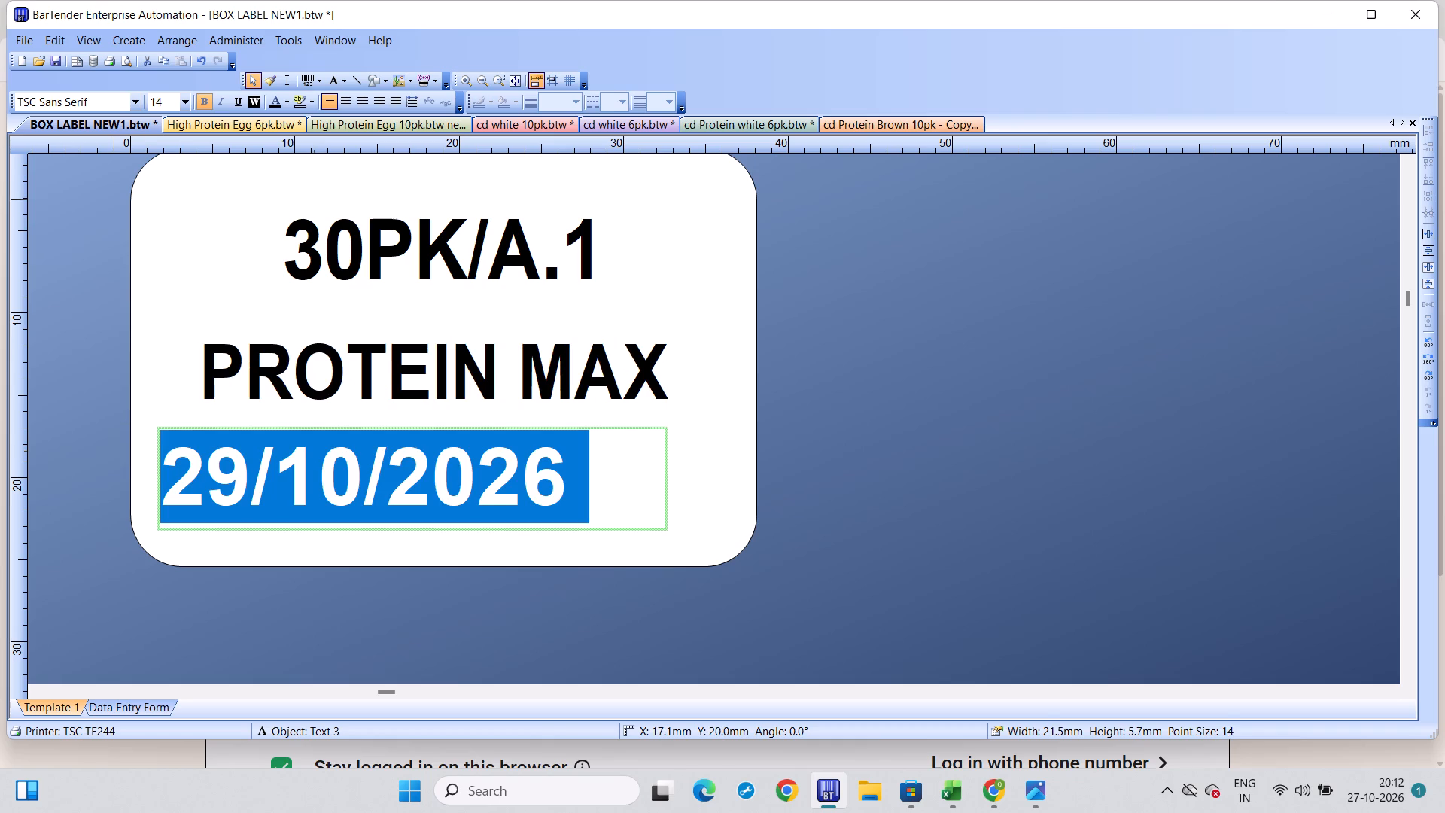
{"action": "left_click", "coordinate": [245, 475]}
{"action": "key", "text": "BackSpace"}
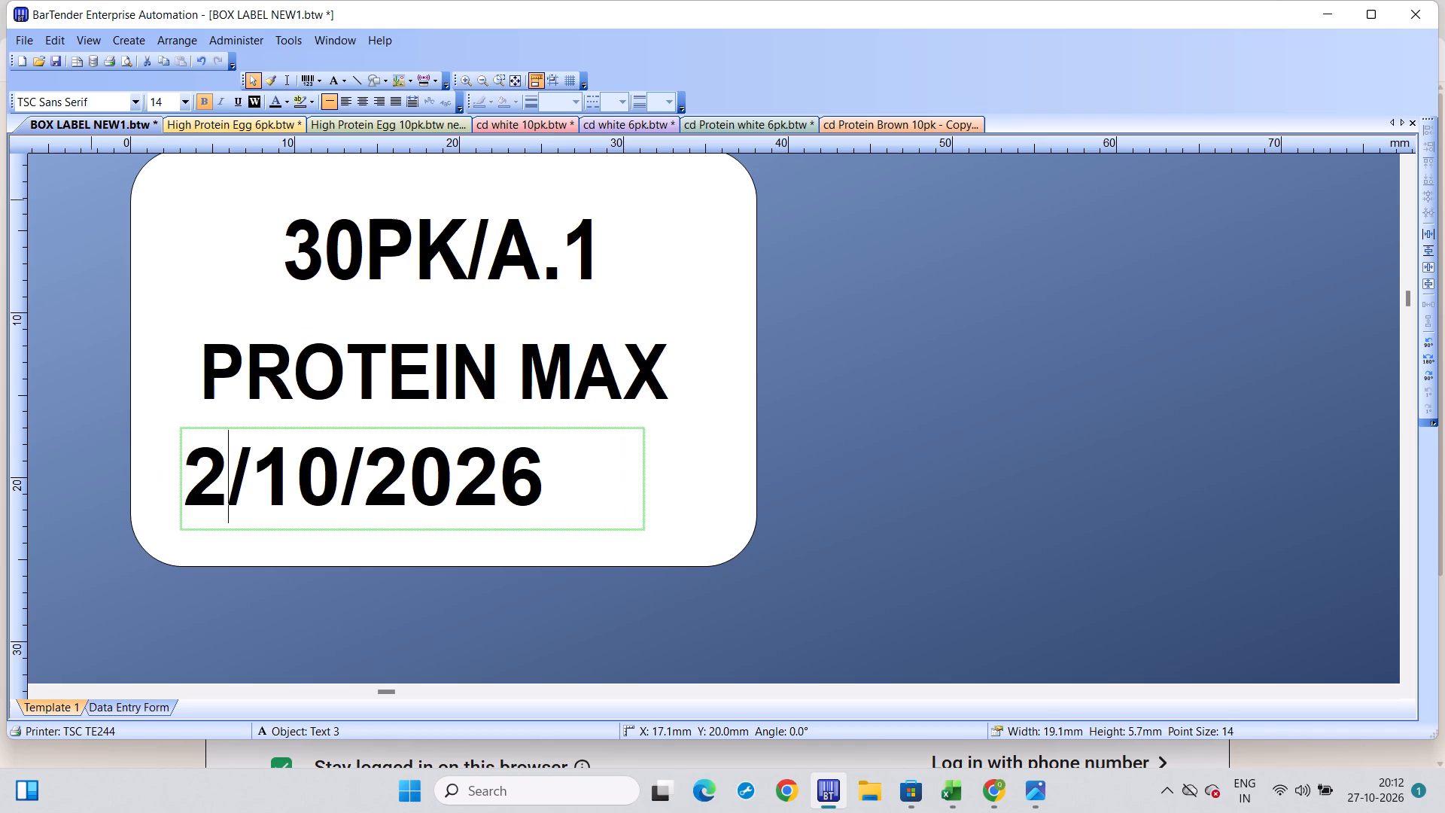
{"action": "key", "text": "8"}
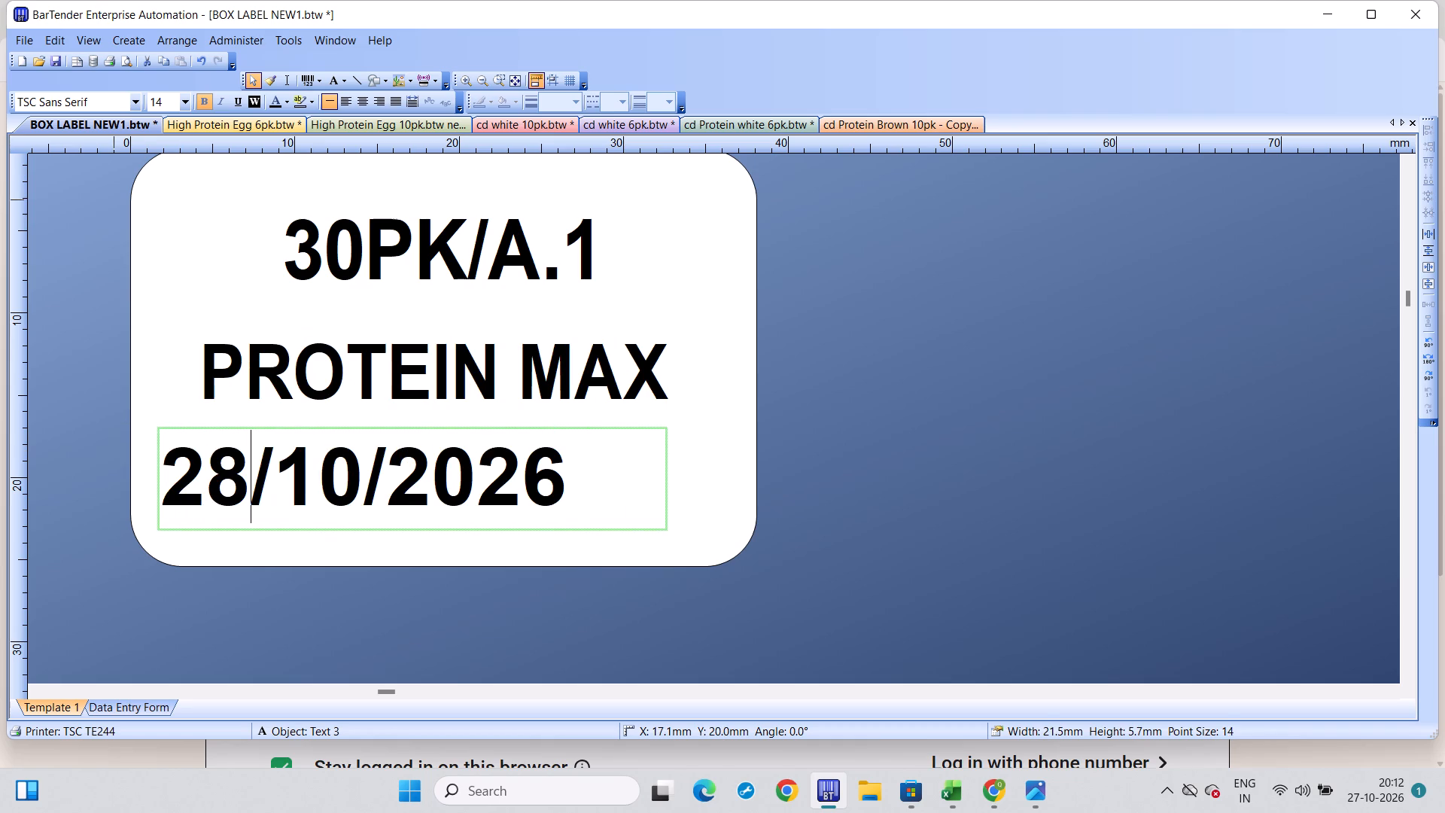
Print 7 copies of the 30PK/A.1 PROTEIN MAX box label dated 28/10/2026 on the TSC TE244.
{"action": "key", "text": "ctrl+p"}
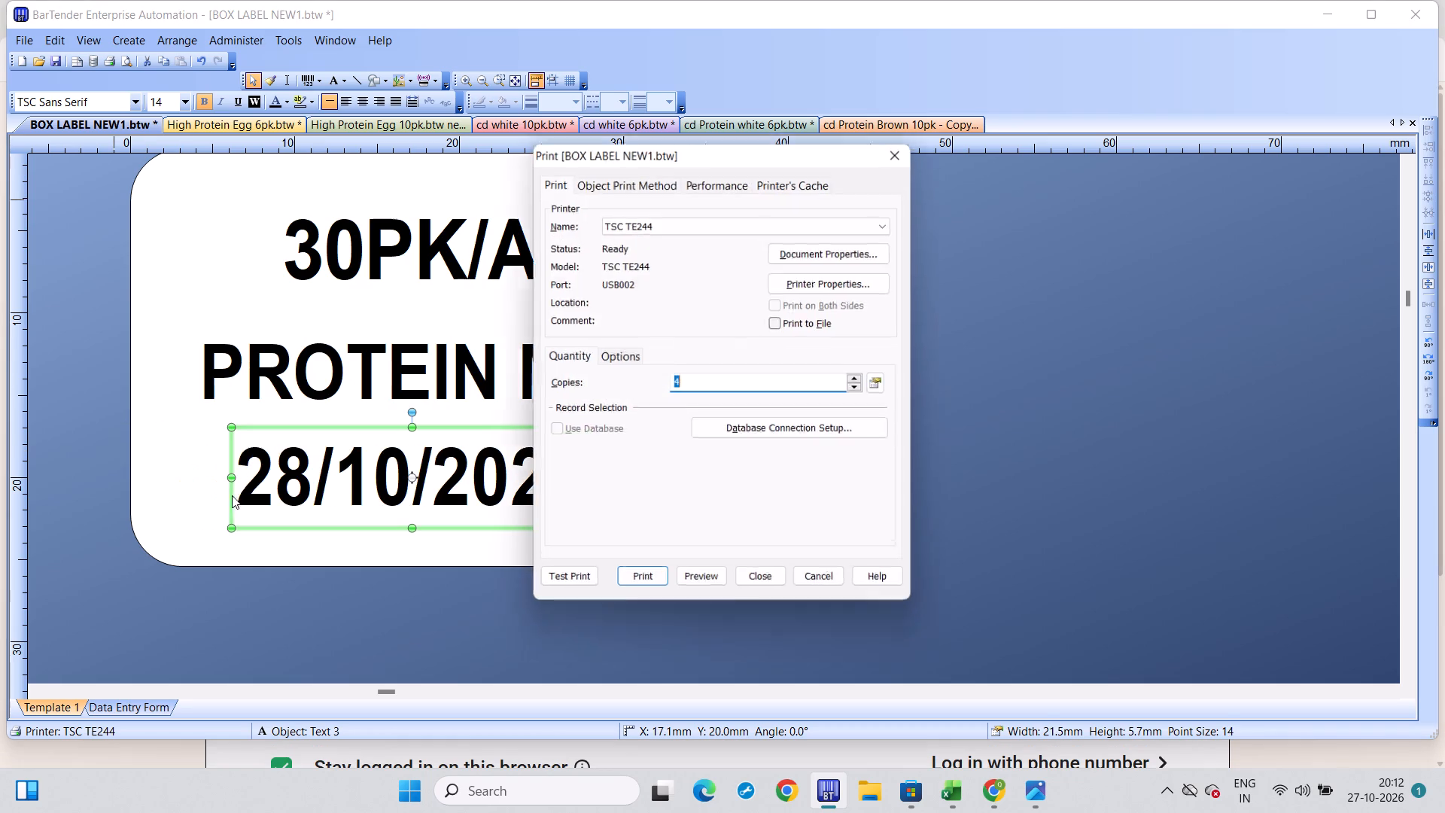
{"action": "left_click", "coordinate": [677, 386]}
{"action": "key", "text": "BackSpace"}
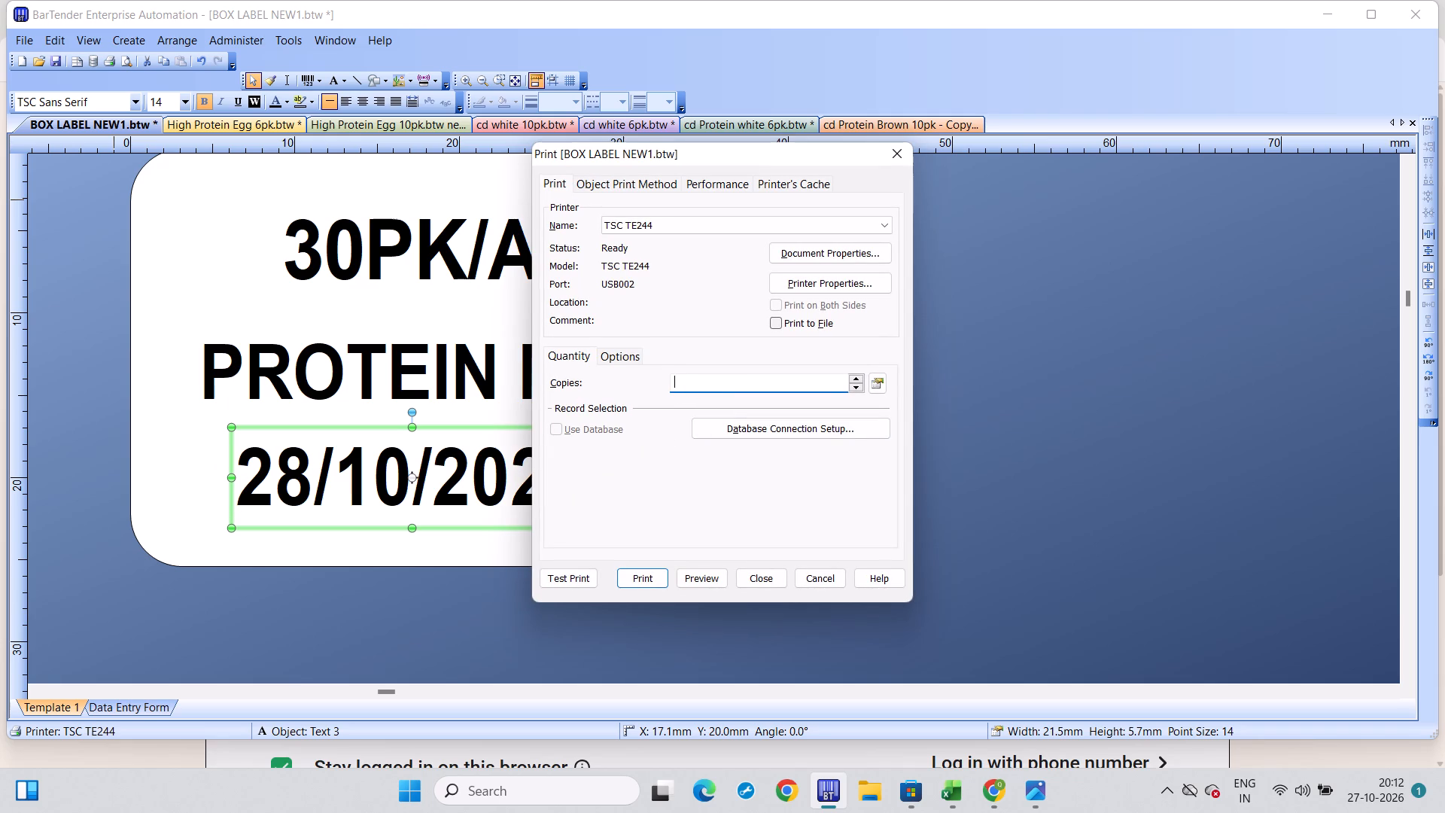
{"action": "key", "text": "7"}
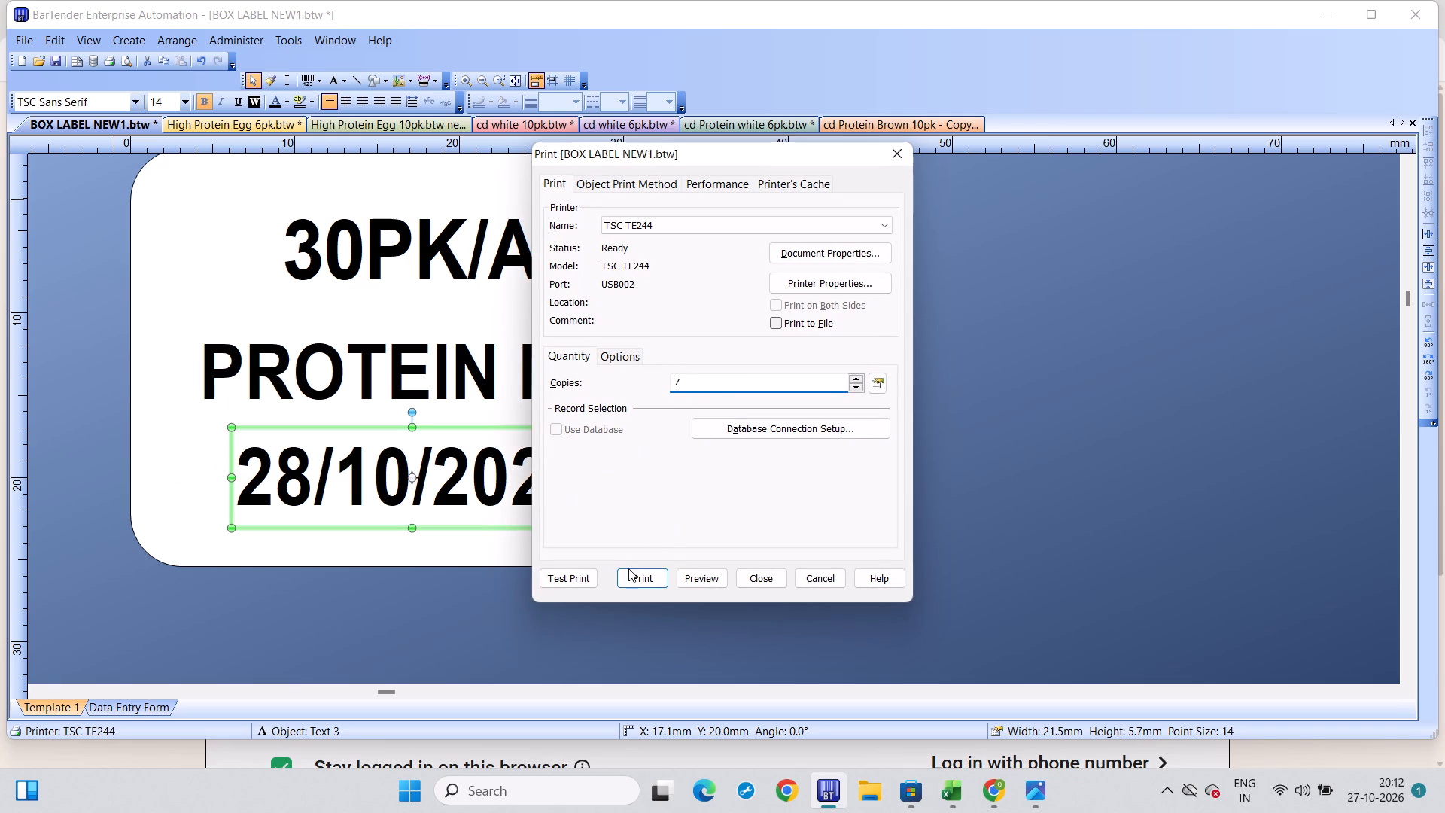
{"action": "left_click", "coordinate": [631, 581]}
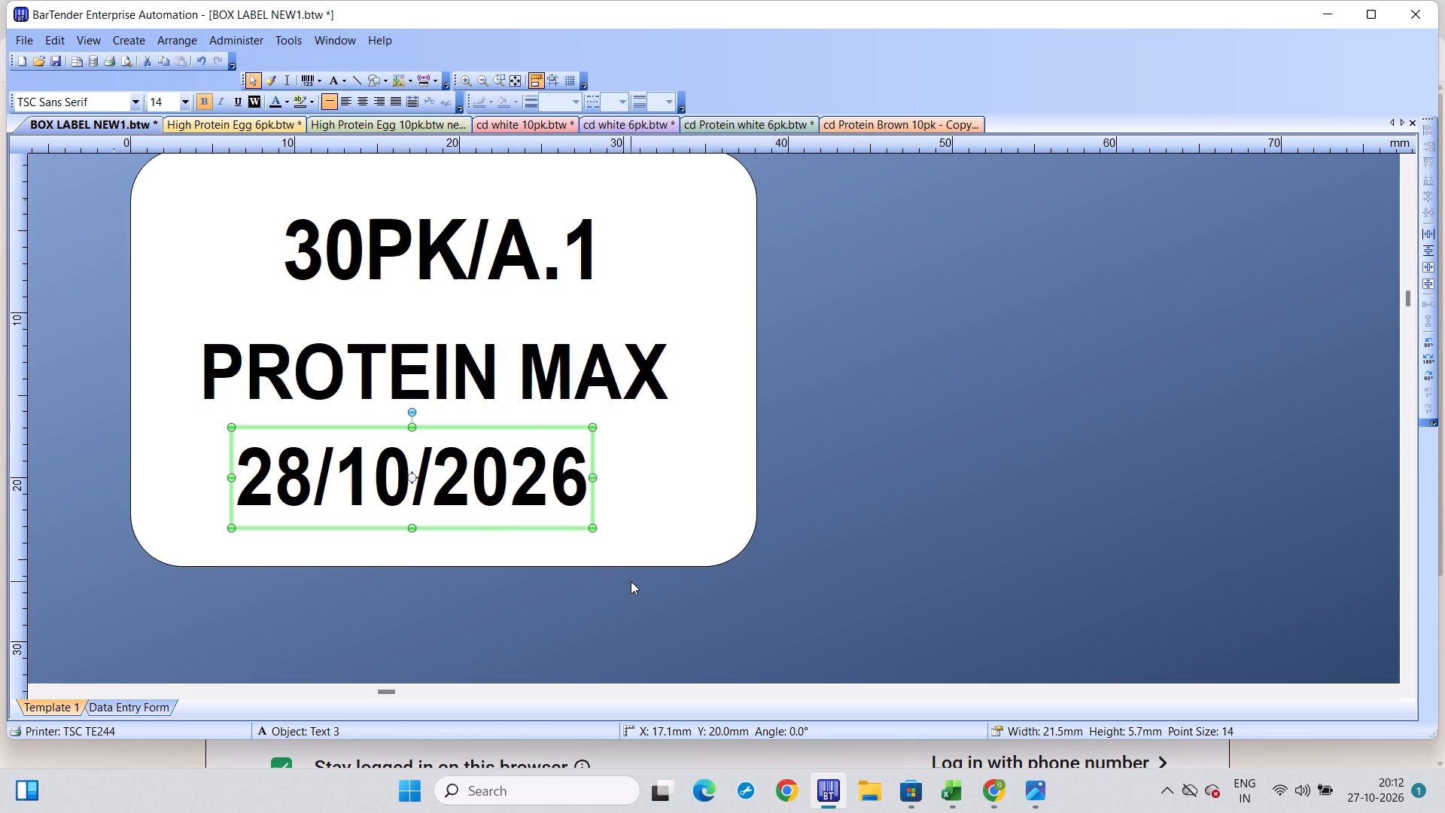
Change the product line of the box label to FARM WHITE.
{"action": "left_click", "coordinate": [658, 376]}
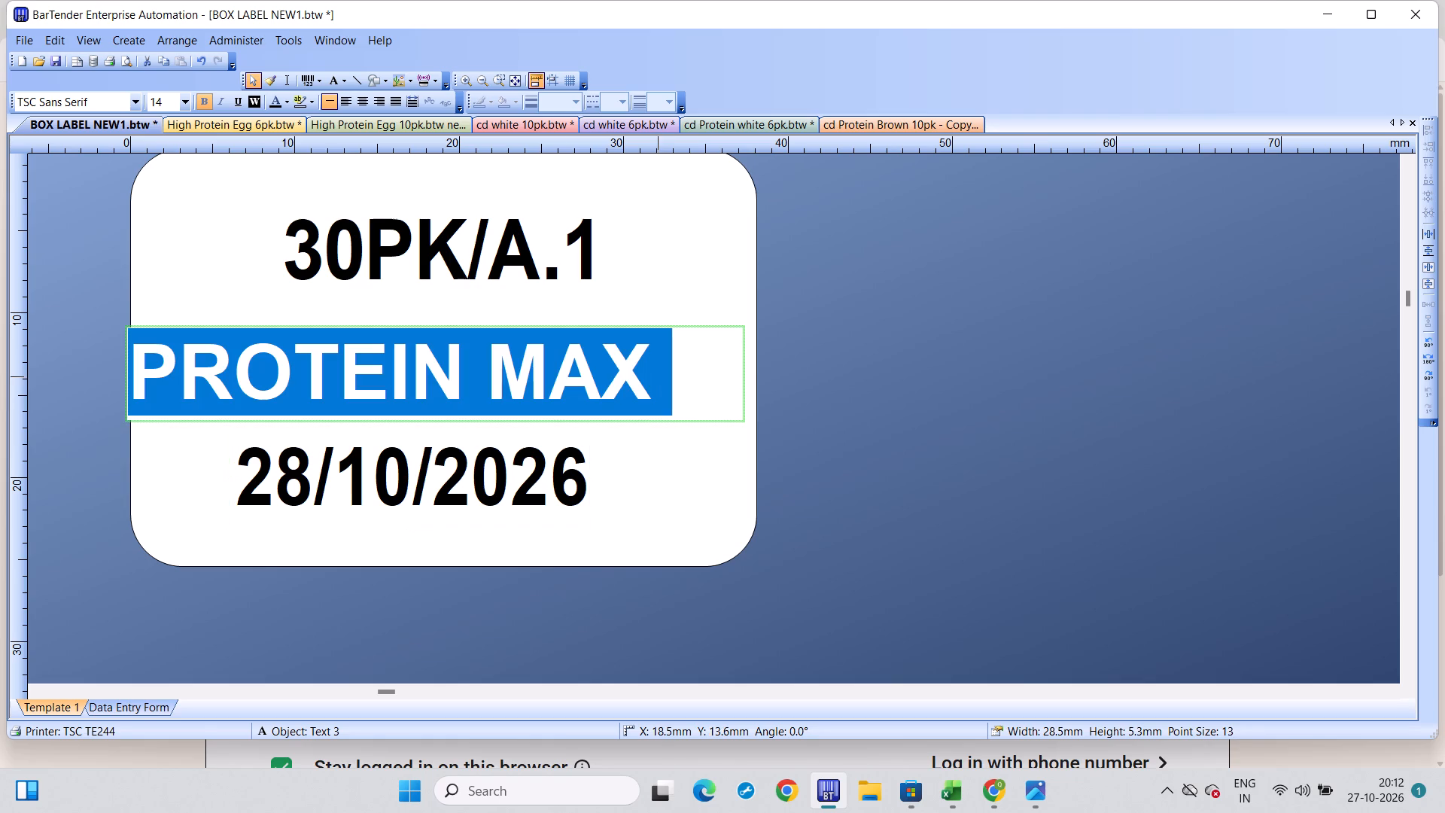
{"action": "left_click", "coordinate": [638, 373]}
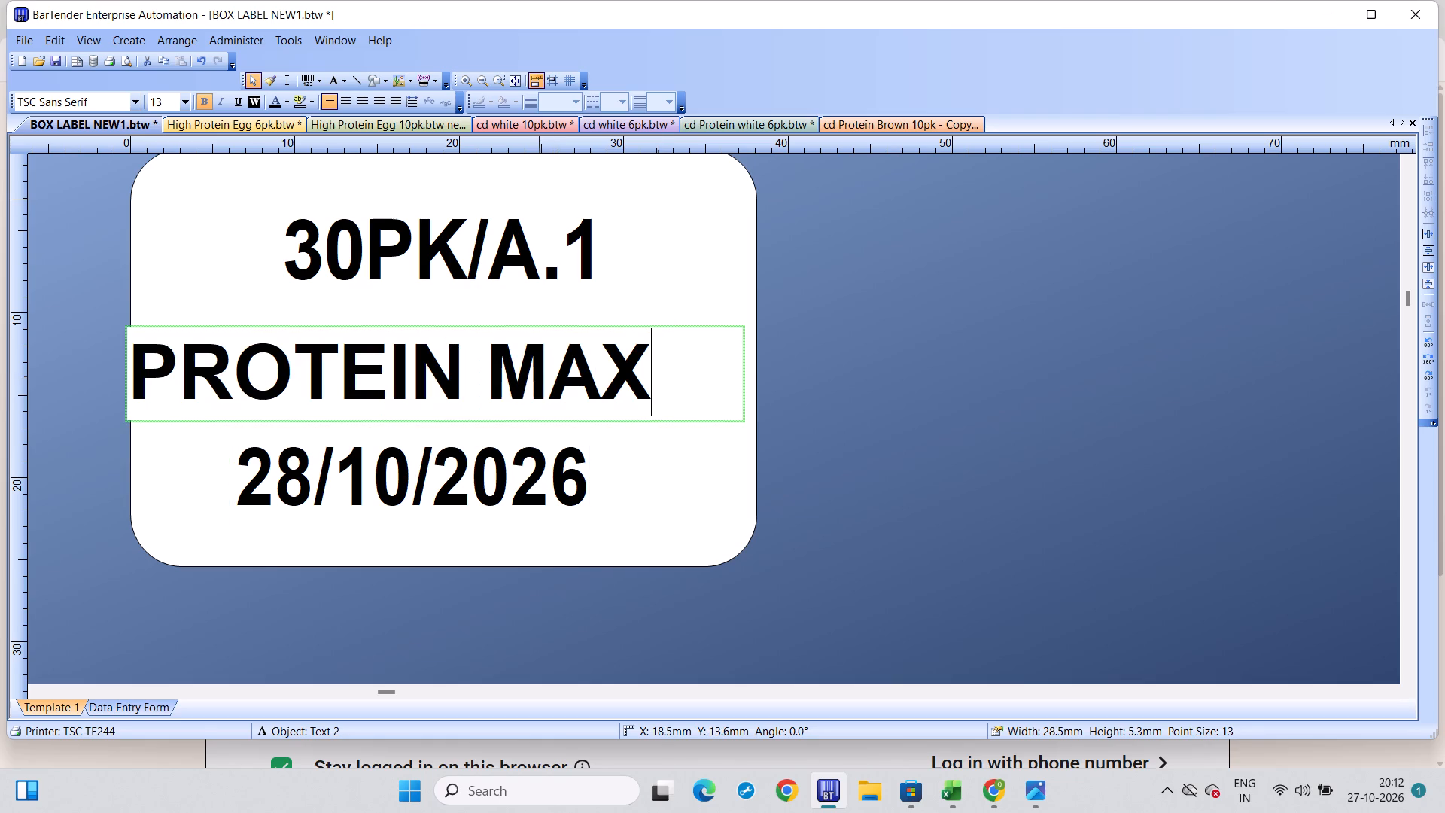
{"action": "key", "text": "BackSpace"}
{"action": "key", "text": "BackSpace"}
{"action": "key", "text": "BackSpace"}
{"action": "key", "text": "BackSpace"}
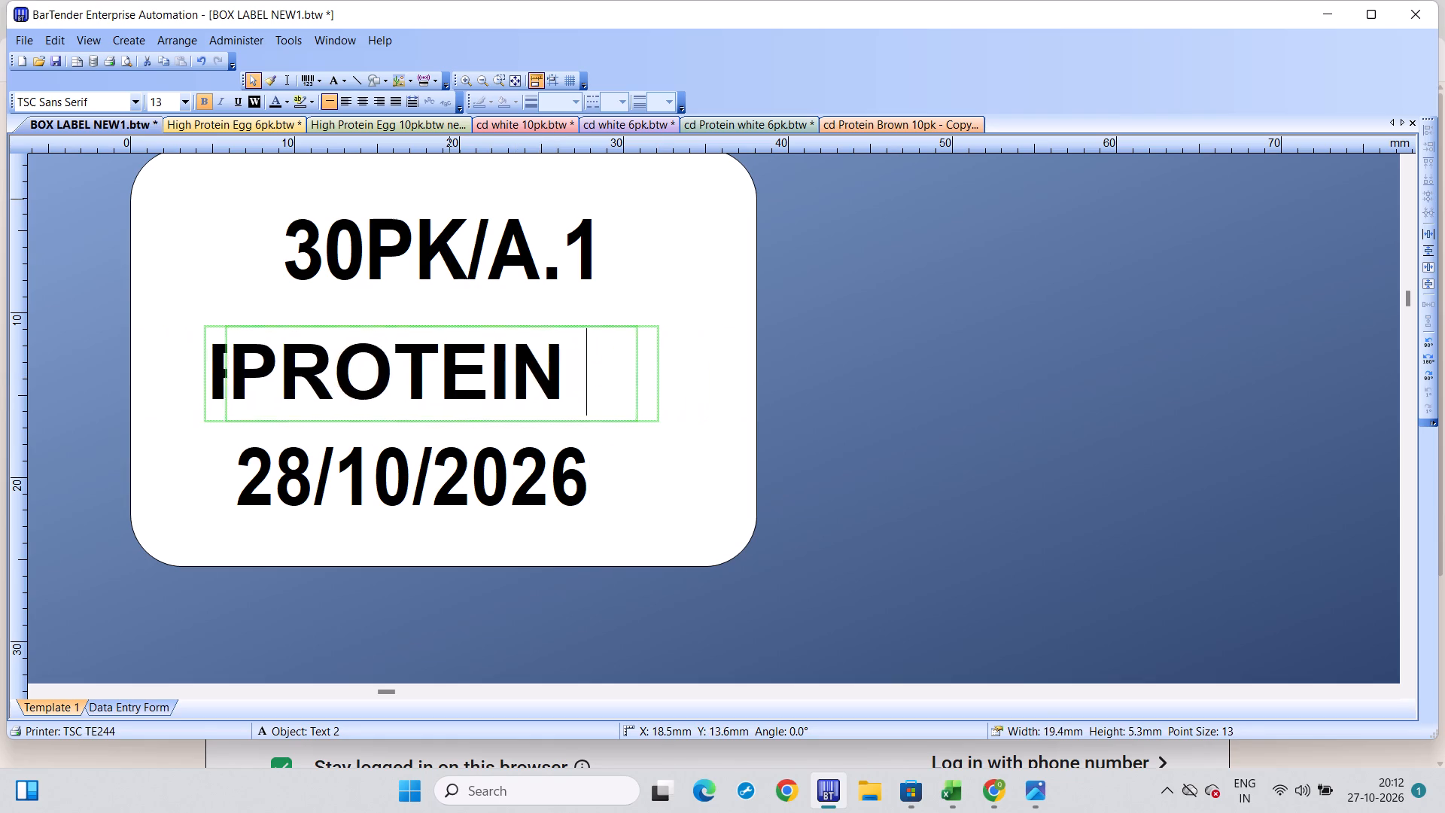
{"action": "key", "text": "BackSpace"}
{"action": "key", "text": "BackSpace"}
{"action": "key", "text": "BackSpace"}
{"action": "key", "text": "BackSpace"}
{"action": "key", "text": "BackSpace"}
{"action": "key", "text": "BackSpace"}
{"action": "key", "text": "BackSpace"}
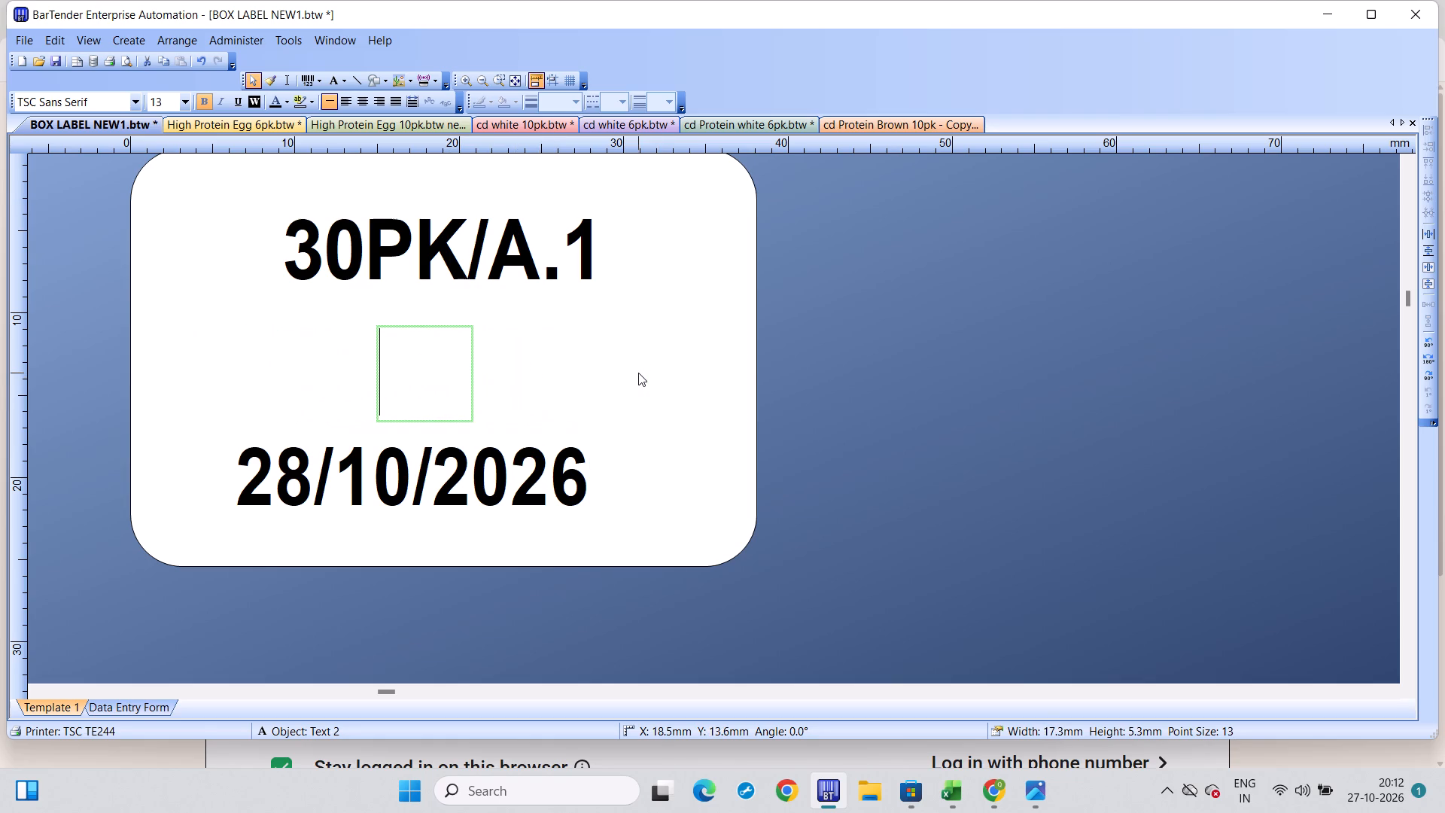
{"action": "key", "text": "f"}
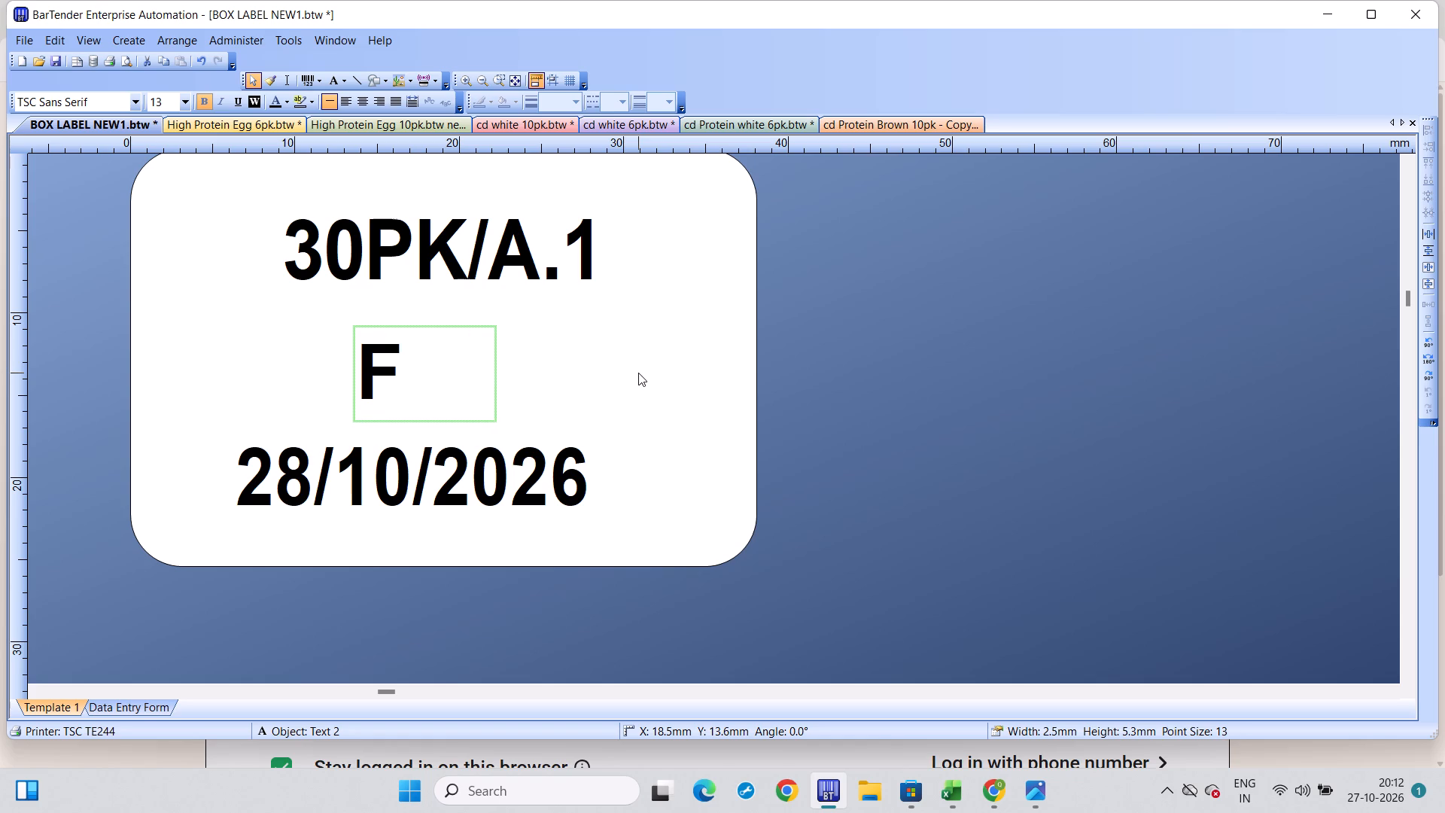
{"action": "key", "text": "a"}
{"action": "key", "text": "r"}
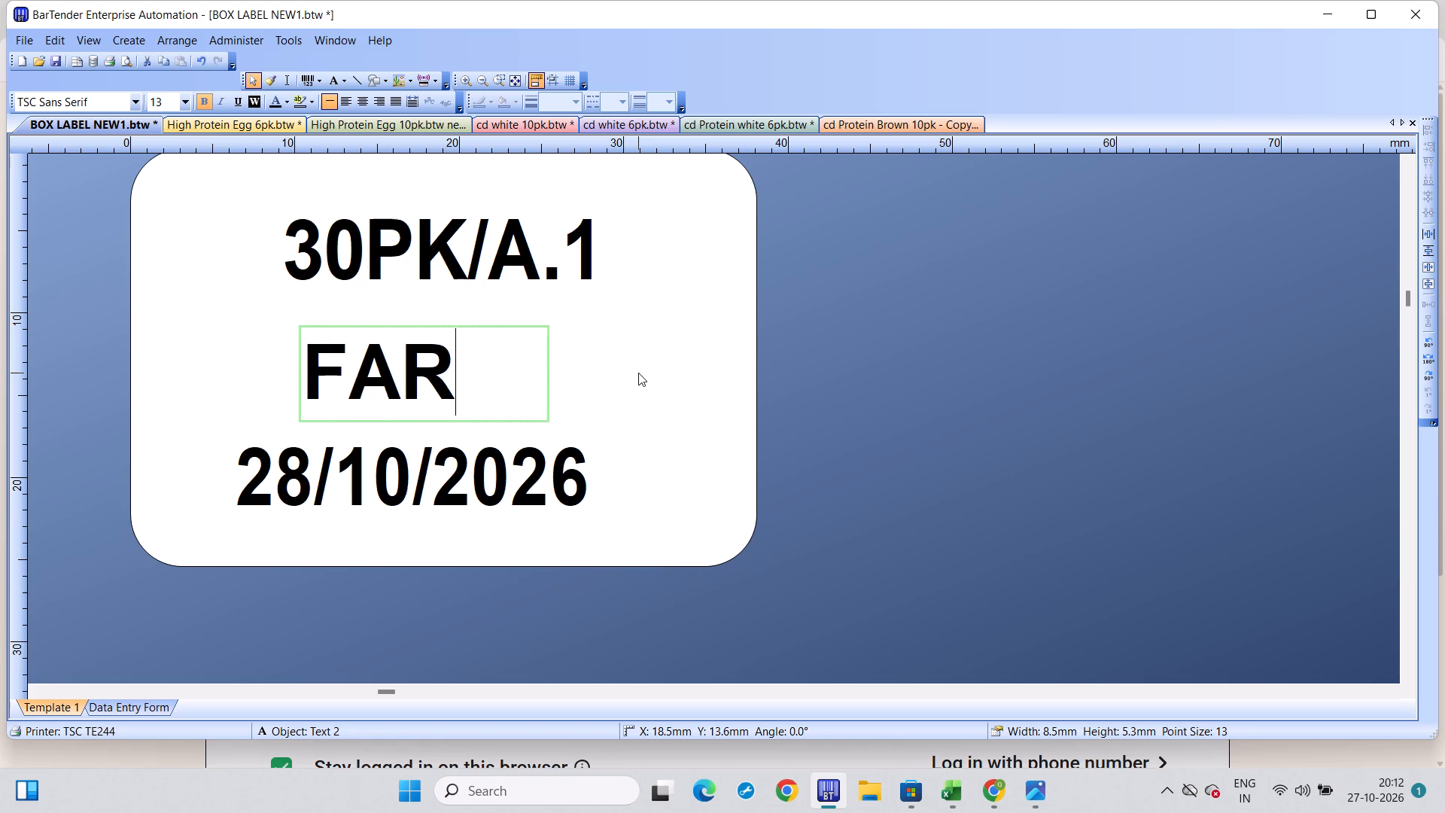
{"action": "key", "text": "m"}
{"action": "key", "text": "space"}
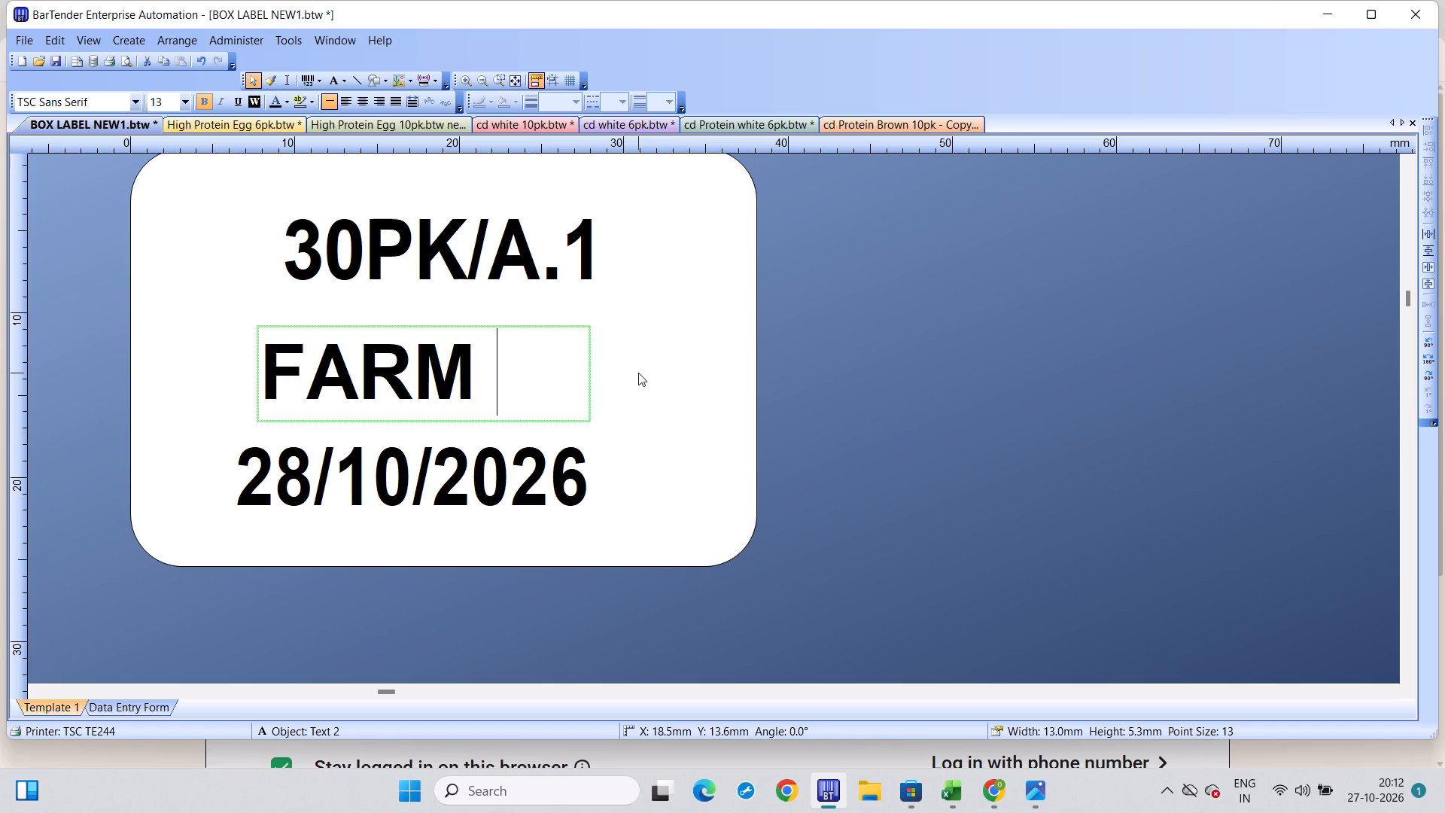
{"action": "type", "text": "WHITE"}
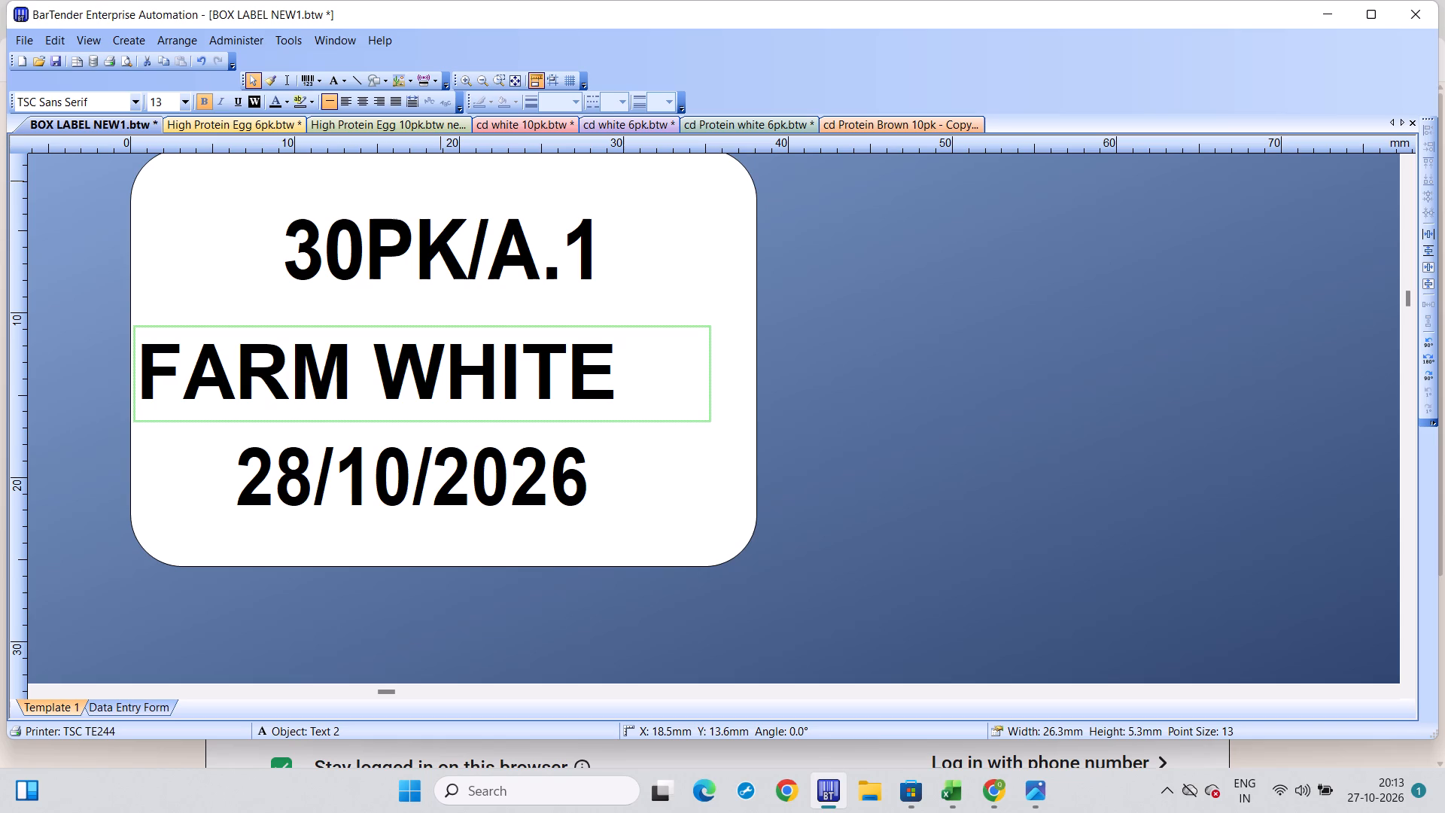
Print 7 copies of the 30PK/A.1 FARM WHITE box label dated 28/10/2026 on the TSC TE244.
{"action": "key", "text": "ctrl+p"}
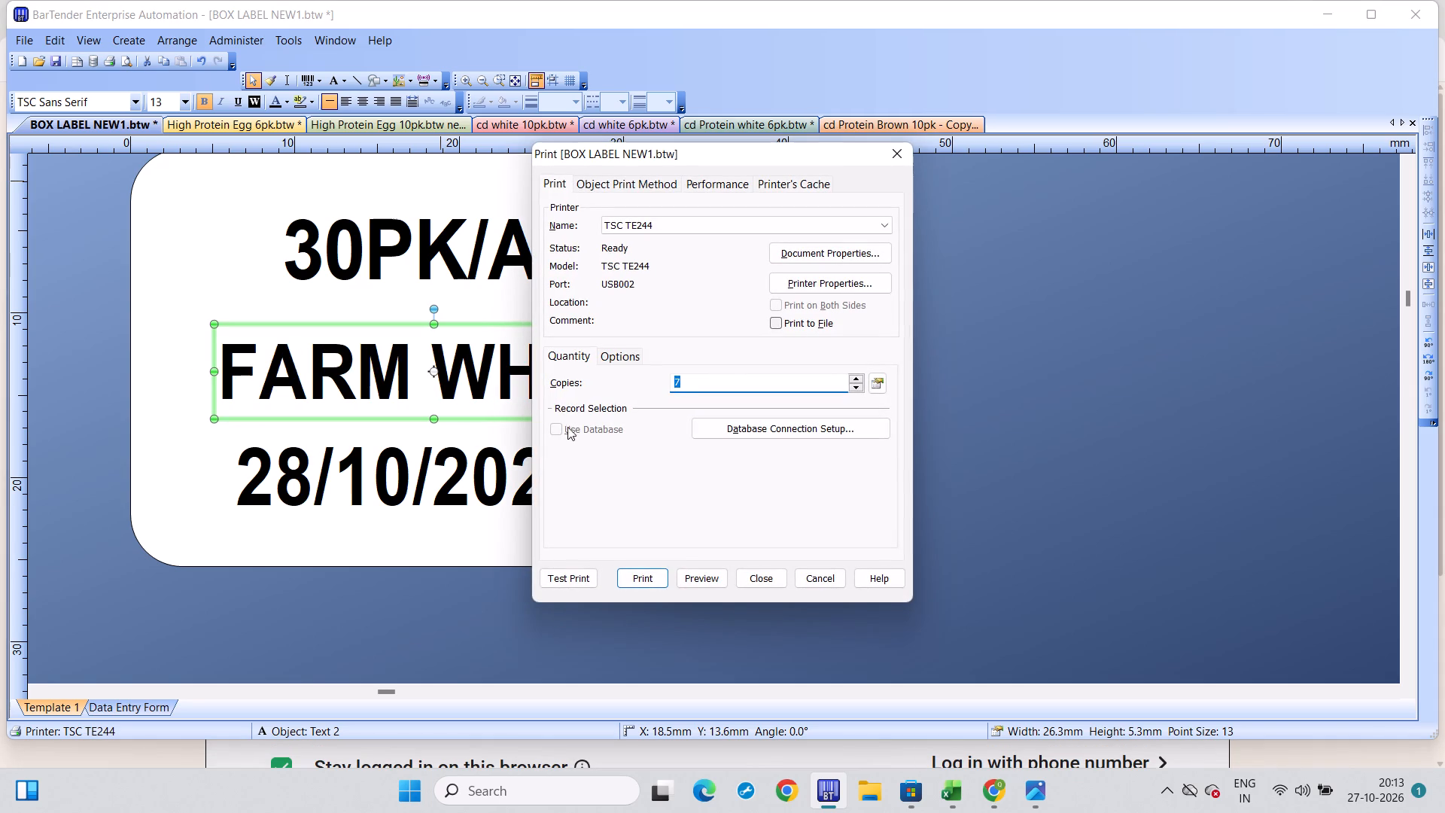
{"action": "left_click", "coordinate": [642, 582]}
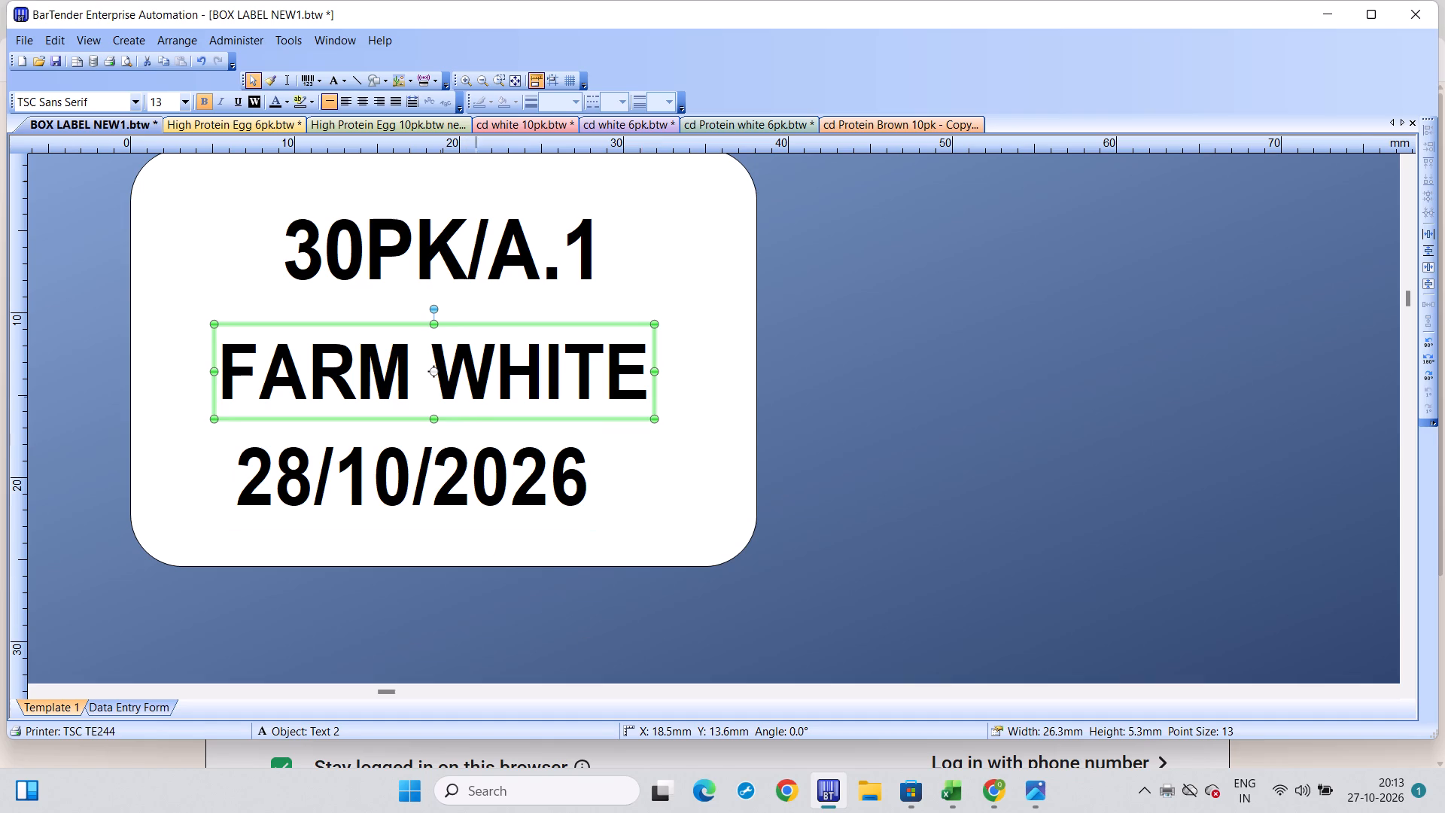
Change the product line of the box label to PROTEIN MAX.
{"action": "left_click", "coordinate": [640, 394]}
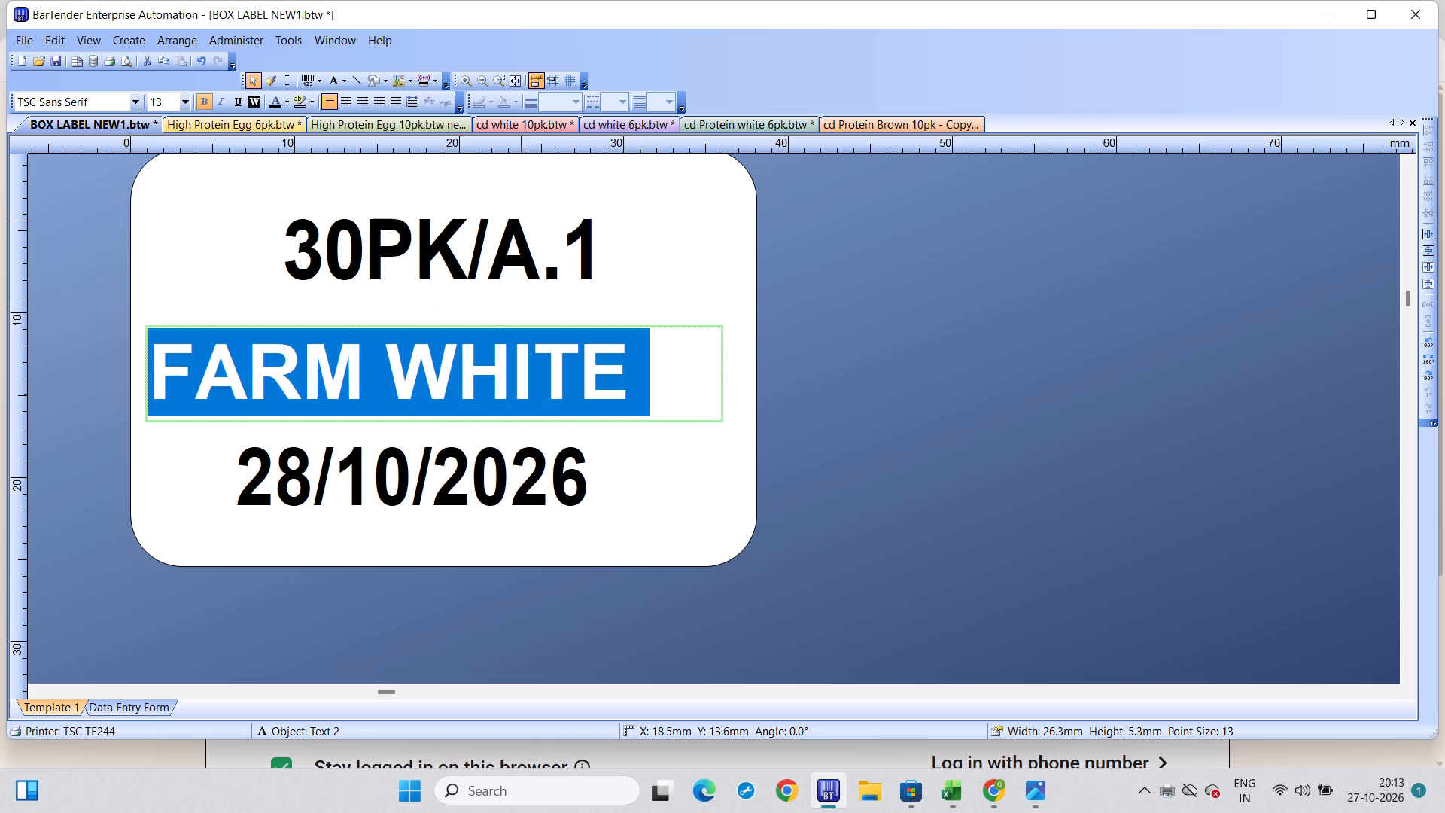
{"action": "left_click", "coordinate": [625, 394]}
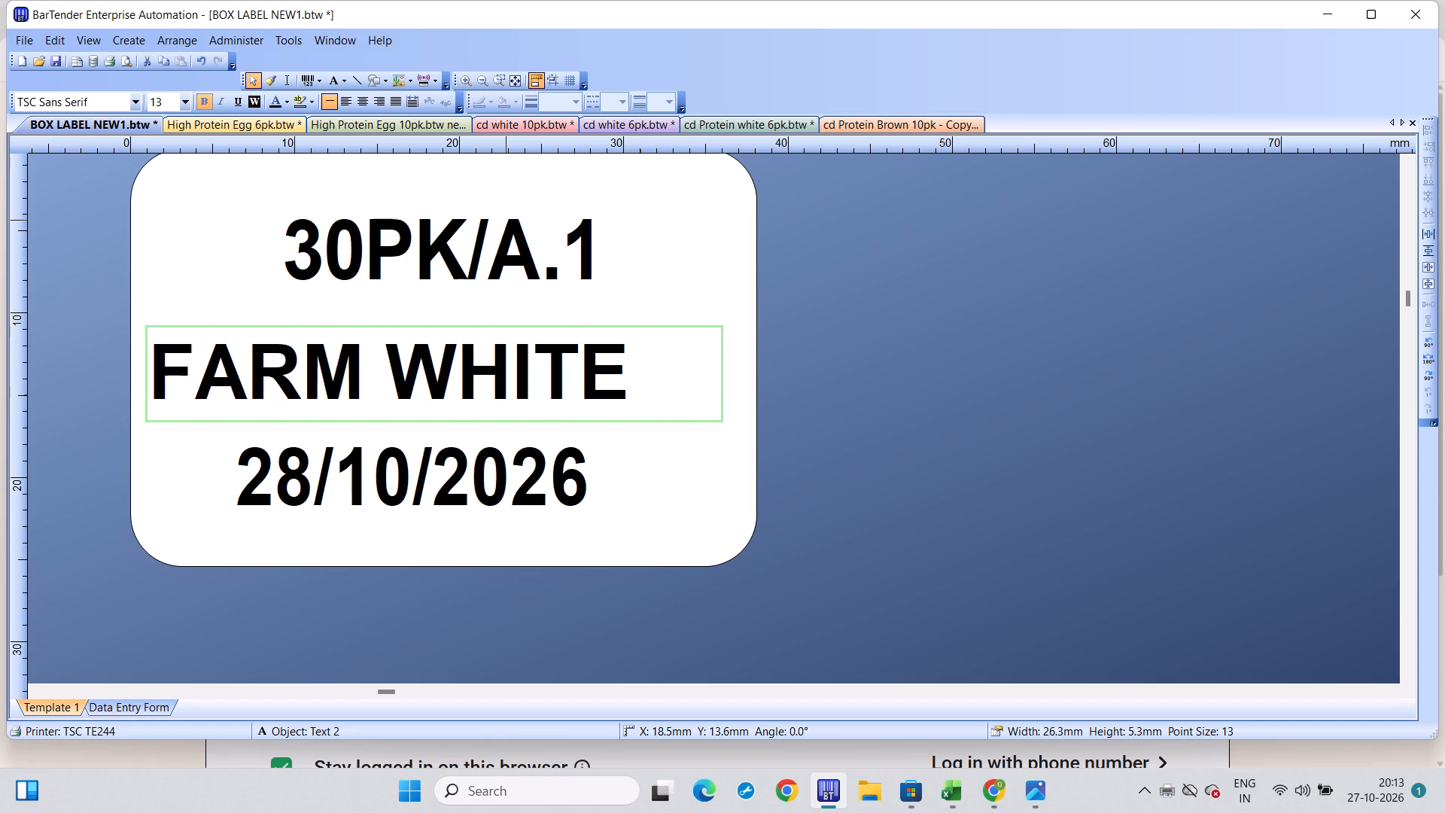
{"action": "key", "text": "BackSpace"}
{"action": "key", "text": "BackSpace"}
{"action": "key", "text": "BackSpace"}
{"action": "key", "text": "BackSpace"}
{"action": "key", "text": "BackSpace"}
{"action": "key", "text": "BackSpace"}
{"action": "key", "text": "BackSpace"}
{"action": "key", "text": "BackSpace"}
{"action": "key", "text": "BackSpace"}
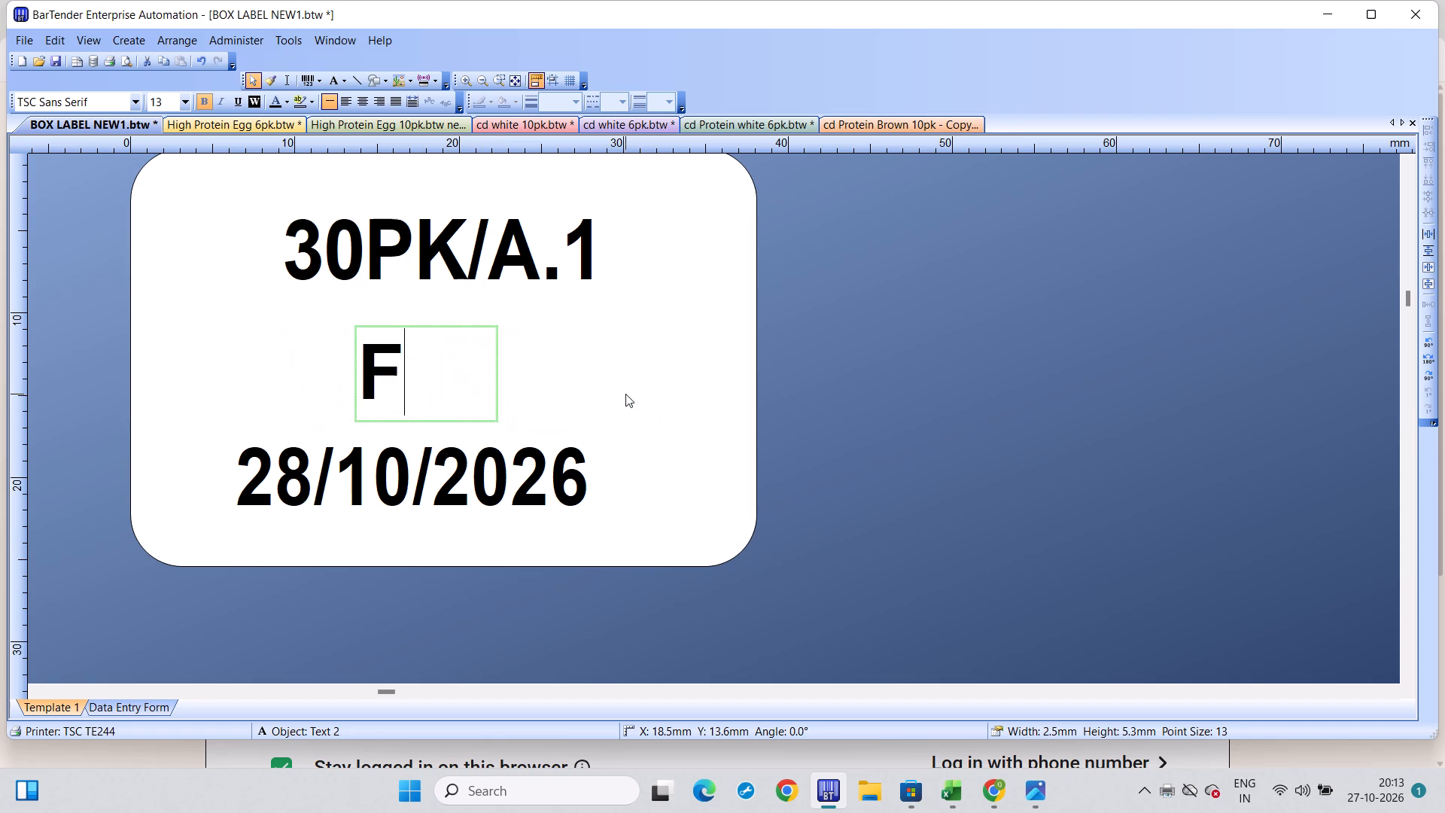
{"action": "key", "text": "BackSpace"}
{"action": "type", "text": "PROTE"}
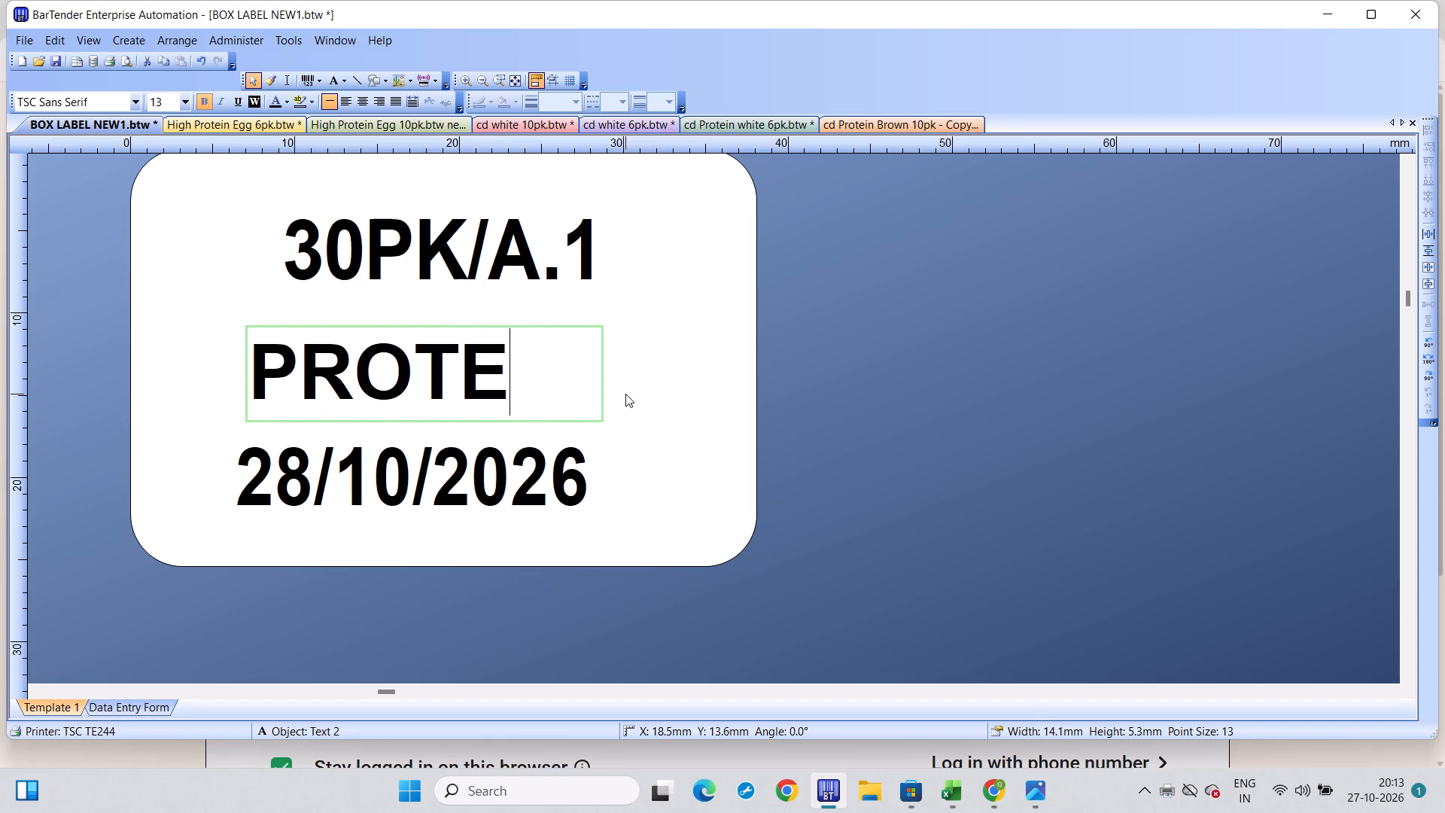
{"action": "key", "text": "i"}
{"action": "key", "text": "n"}
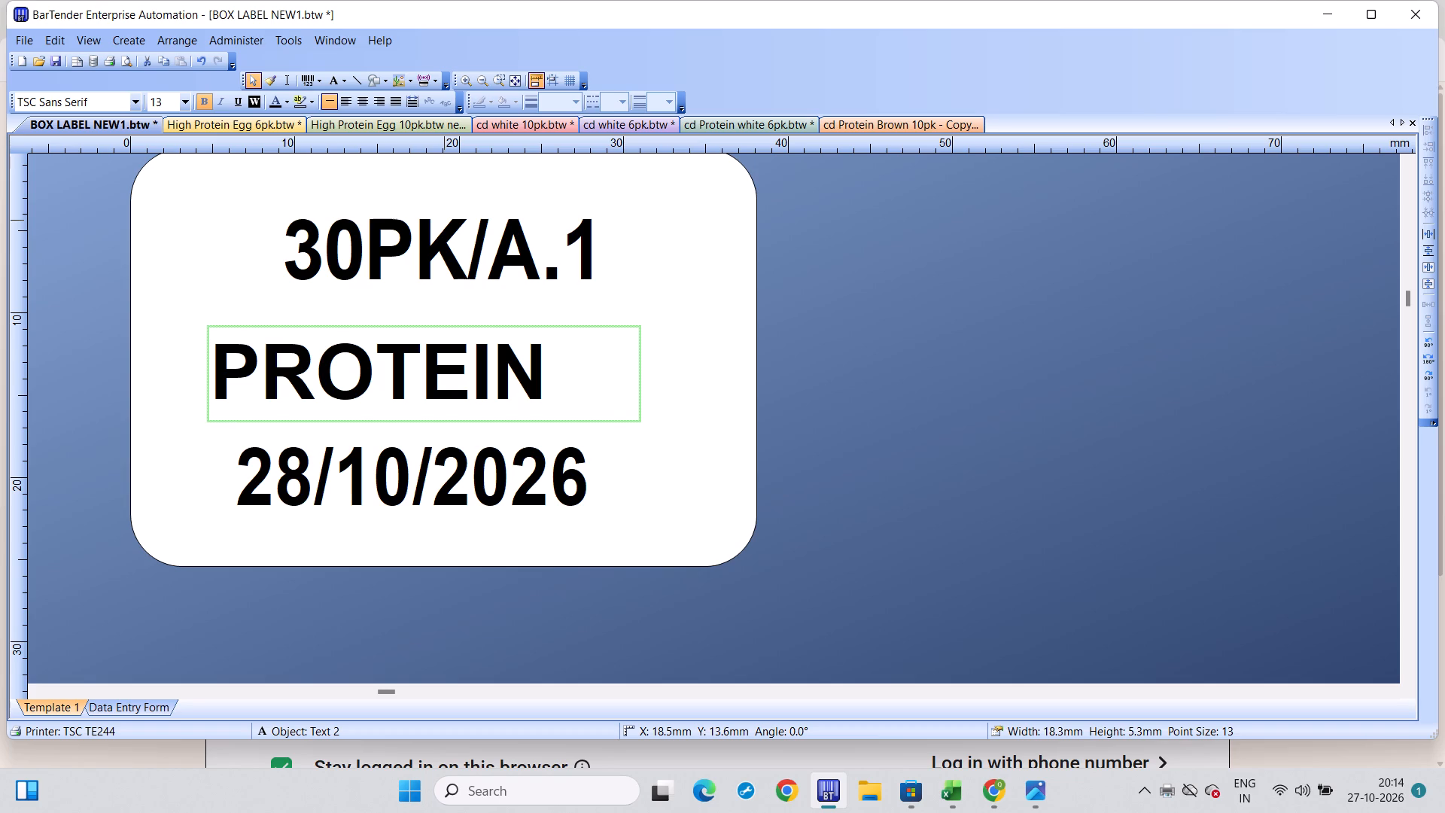
{"action": "key", "text": "space"}
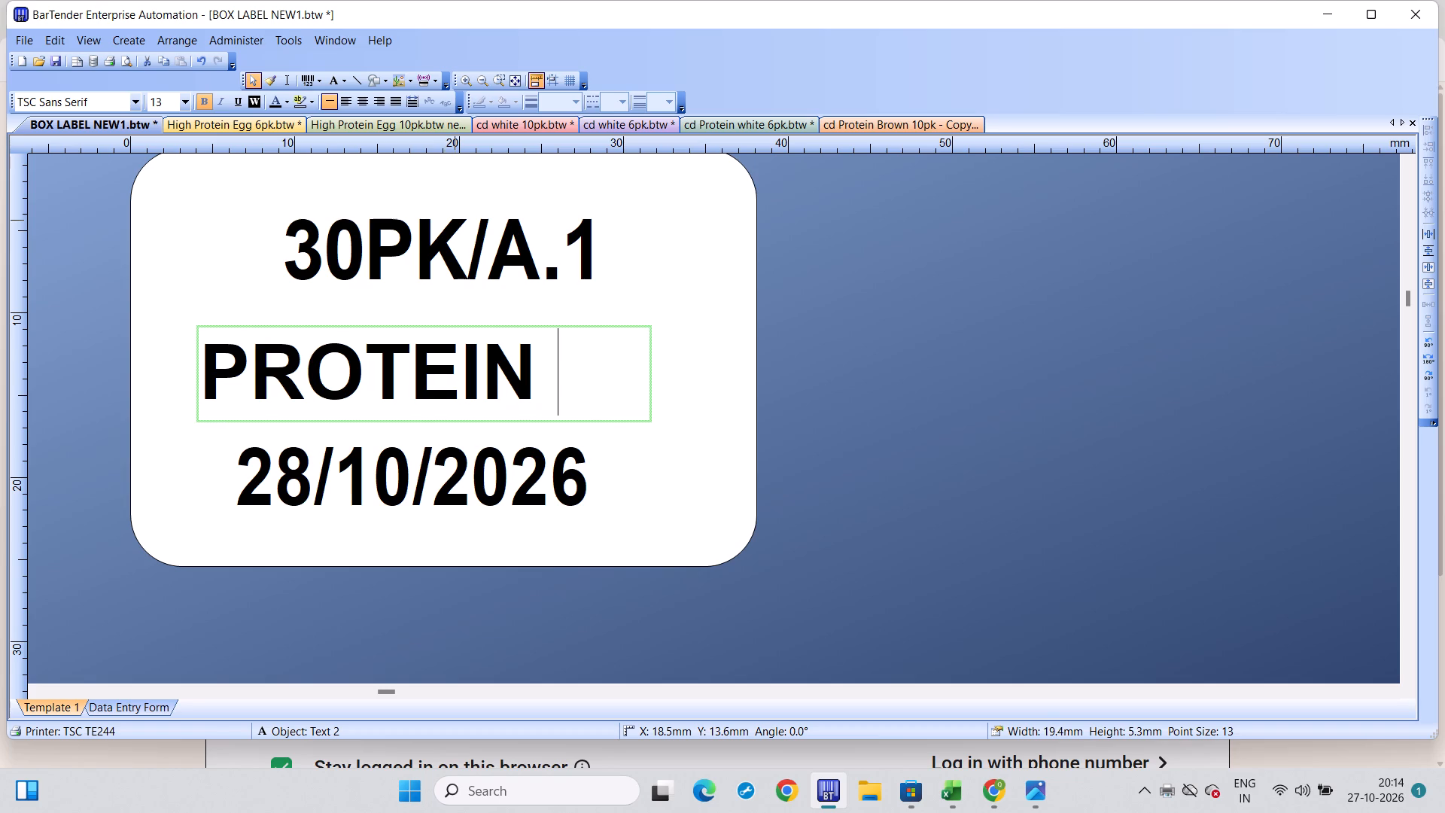
{"action": "key", "text": "m"}
{"action": "type", "text": "AX"}
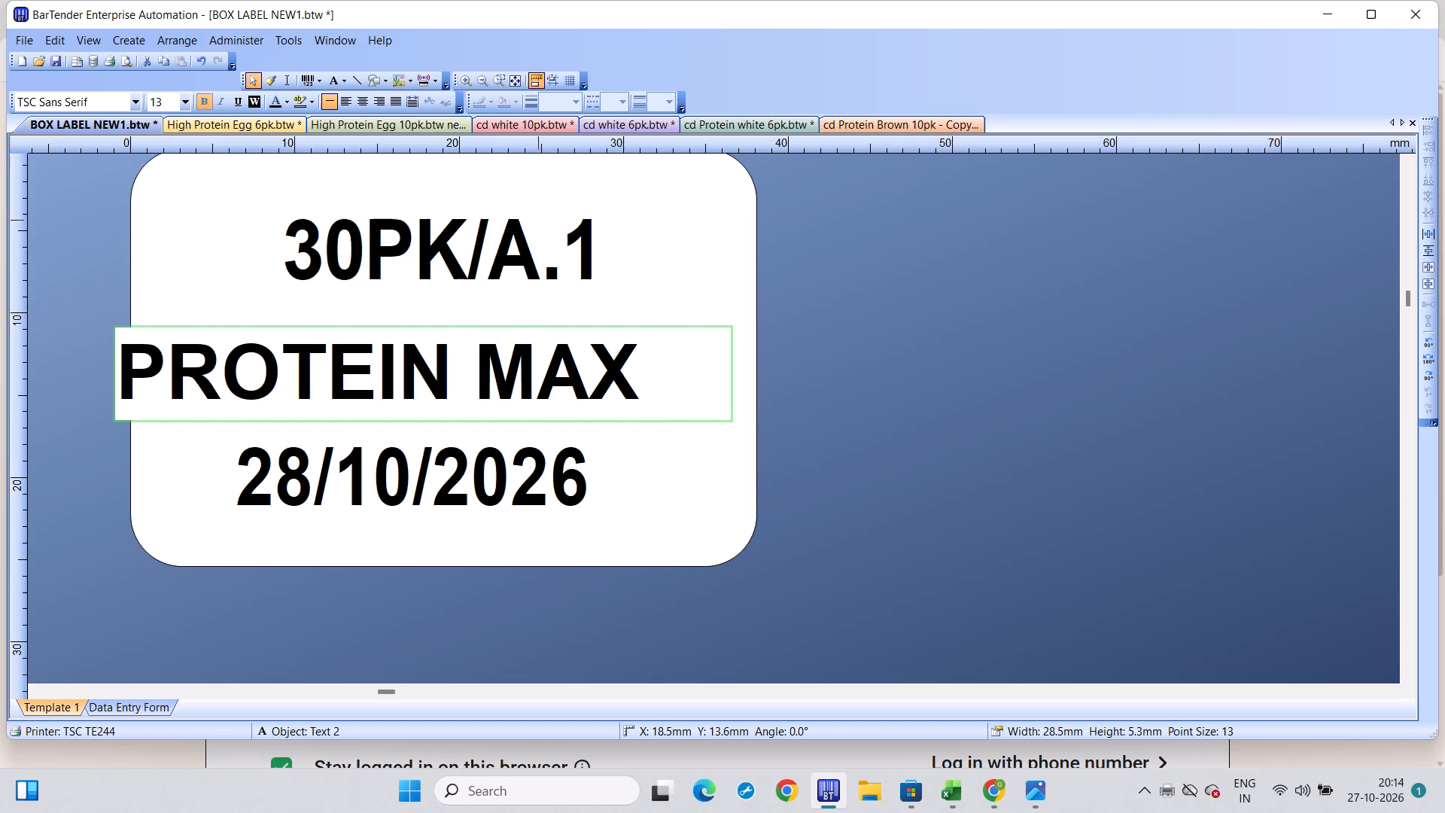
Print 7 copies of the 30PK/A.1 PROTEIN MAX box label dated 28/10/2026 on the TSC TE244.
{"action": "key", "text": "ctrl+p"}
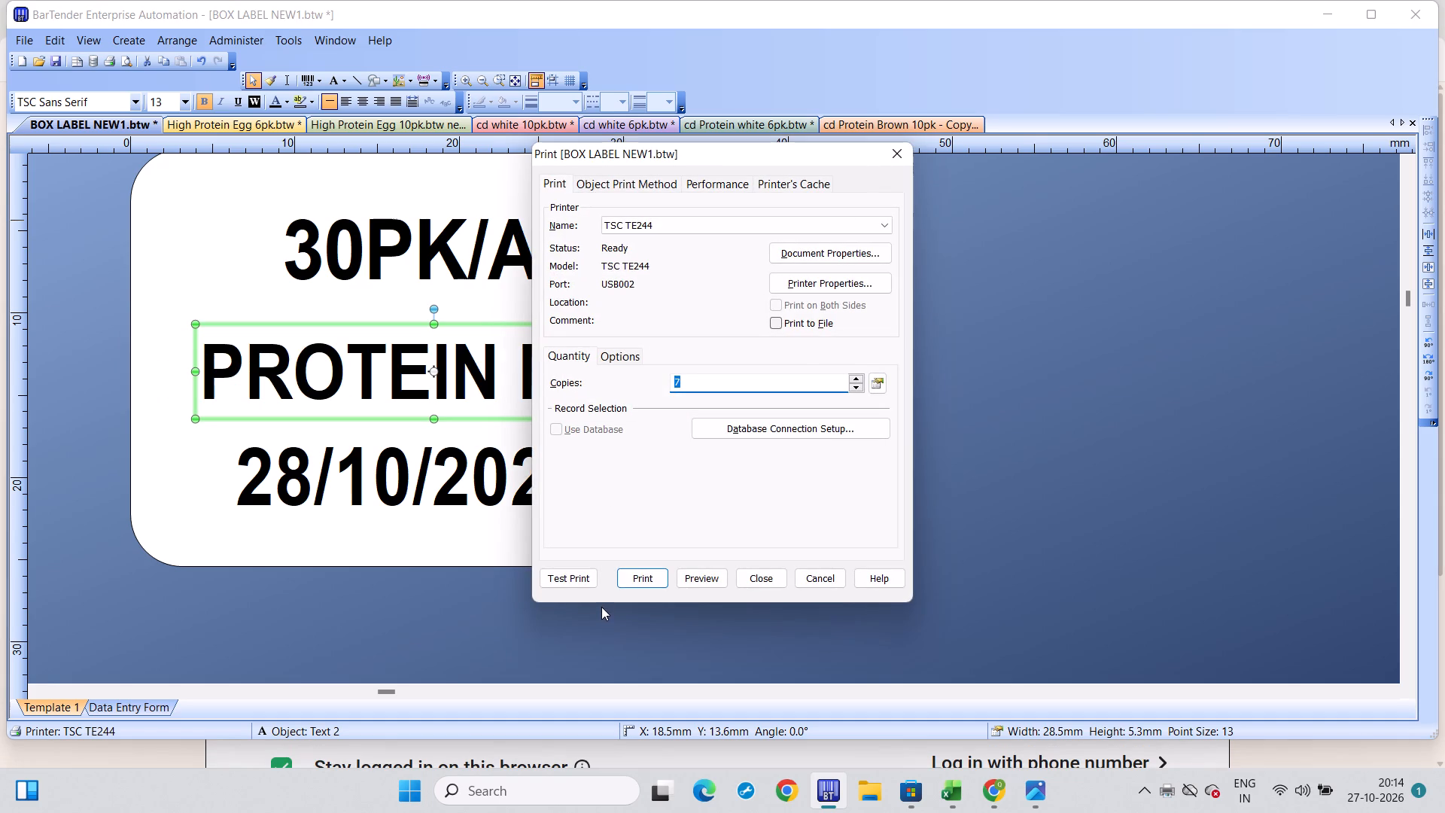
{"action": "left_click", "coordinate": [637, 577]}
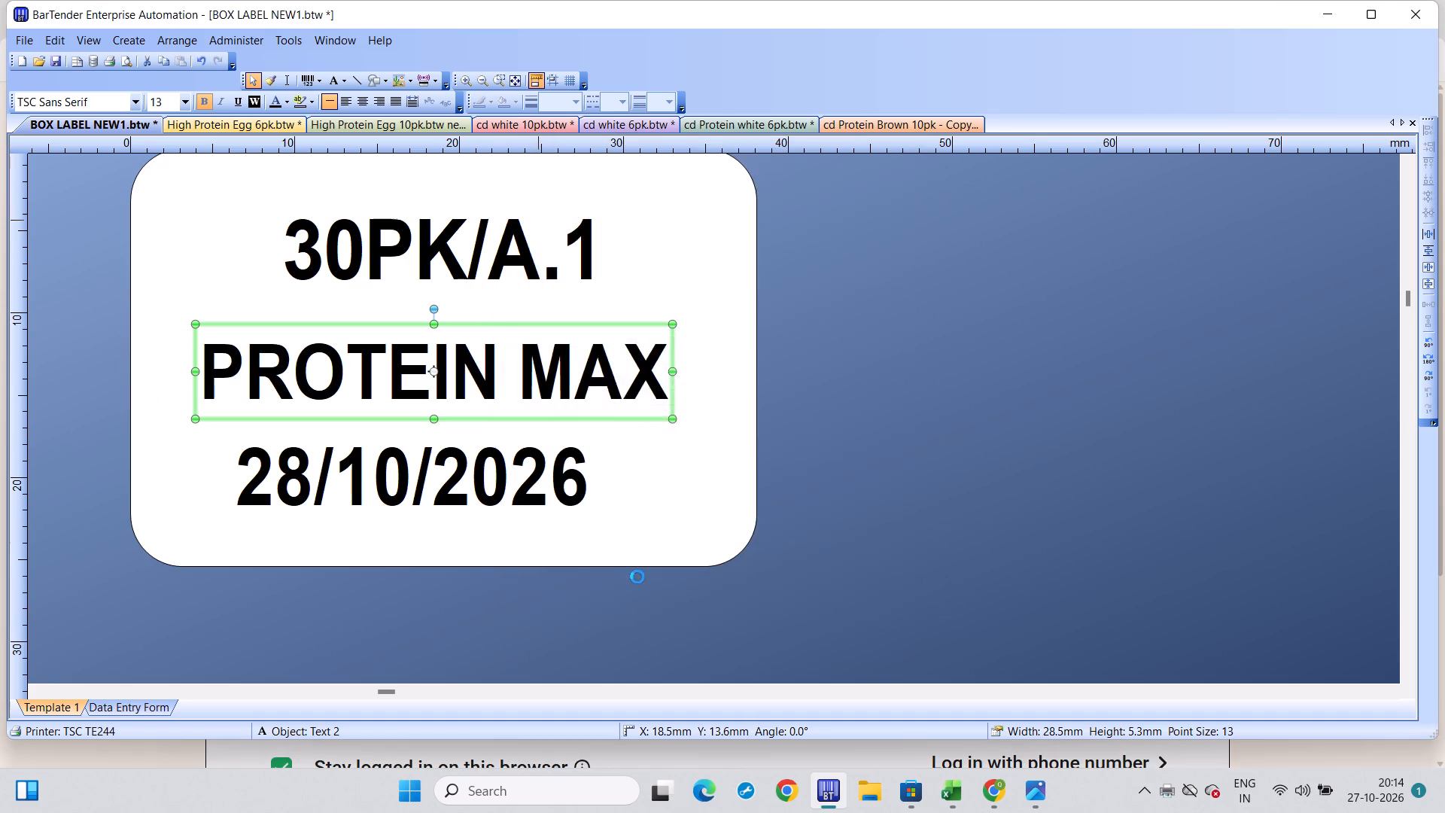
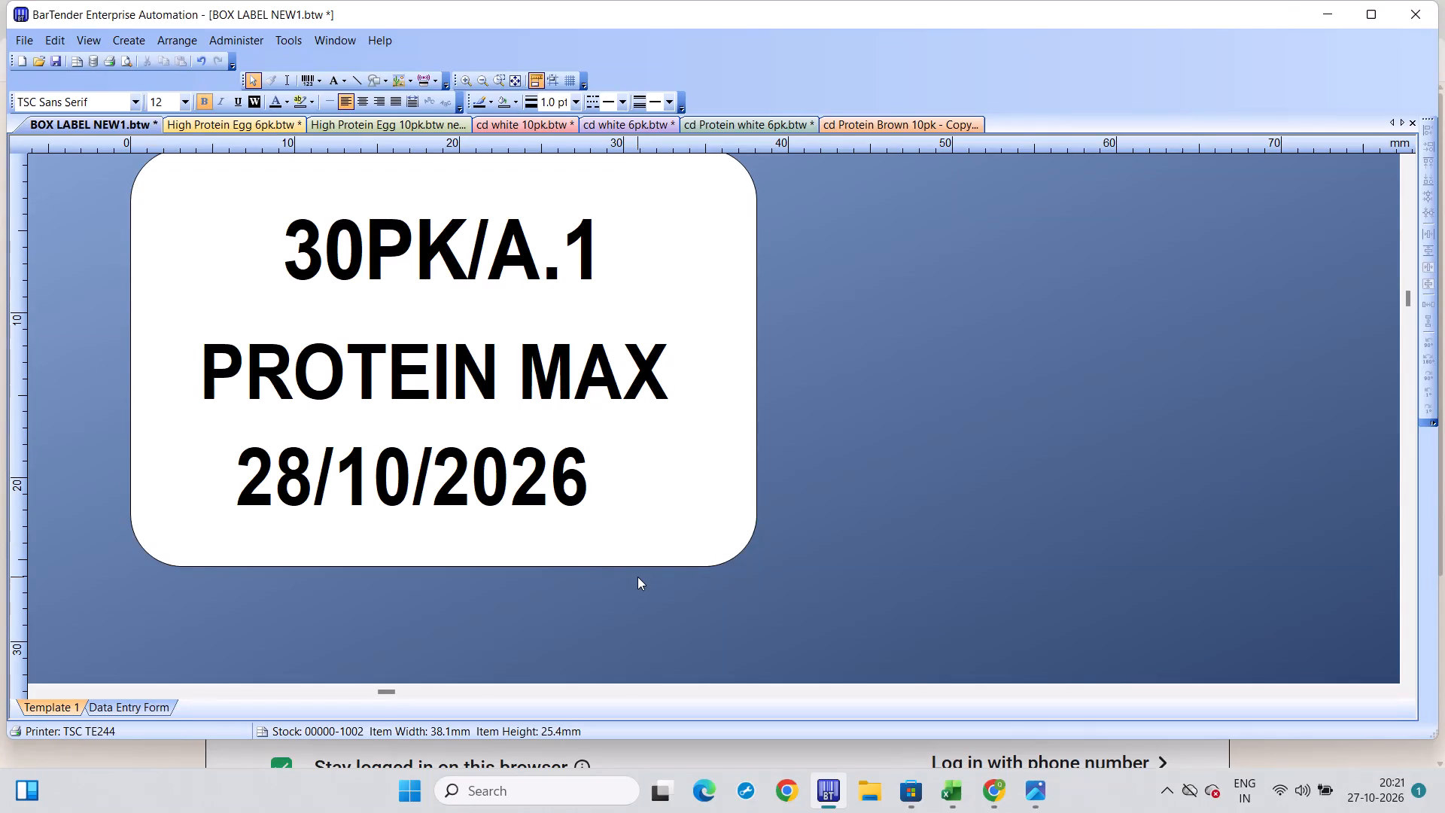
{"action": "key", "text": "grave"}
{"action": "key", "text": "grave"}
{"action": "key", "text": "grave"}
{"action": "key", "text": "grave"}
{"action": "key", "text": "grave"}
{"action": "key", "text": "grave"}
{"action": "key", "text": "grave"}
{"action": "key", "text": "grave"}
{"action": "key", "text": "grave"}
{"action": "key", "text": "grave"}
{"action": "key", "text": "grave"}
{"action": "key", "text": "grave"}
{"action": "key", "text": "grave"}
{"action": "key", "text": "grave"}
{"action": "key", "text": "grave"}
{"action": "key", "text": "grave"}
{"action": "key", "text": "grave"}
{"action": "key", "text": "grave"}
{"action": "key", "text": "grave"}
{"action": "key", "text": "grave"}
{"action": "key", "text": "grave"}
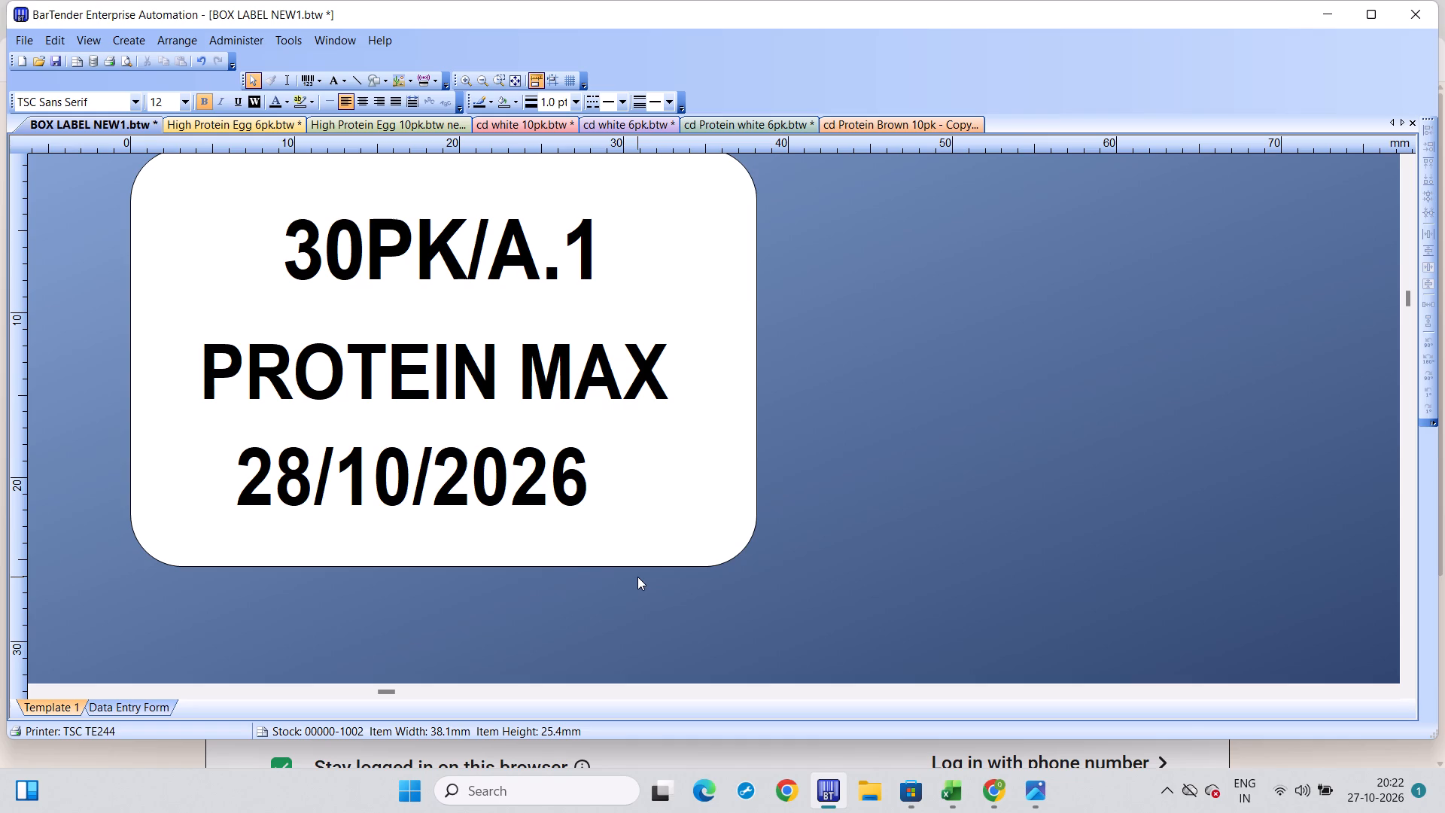
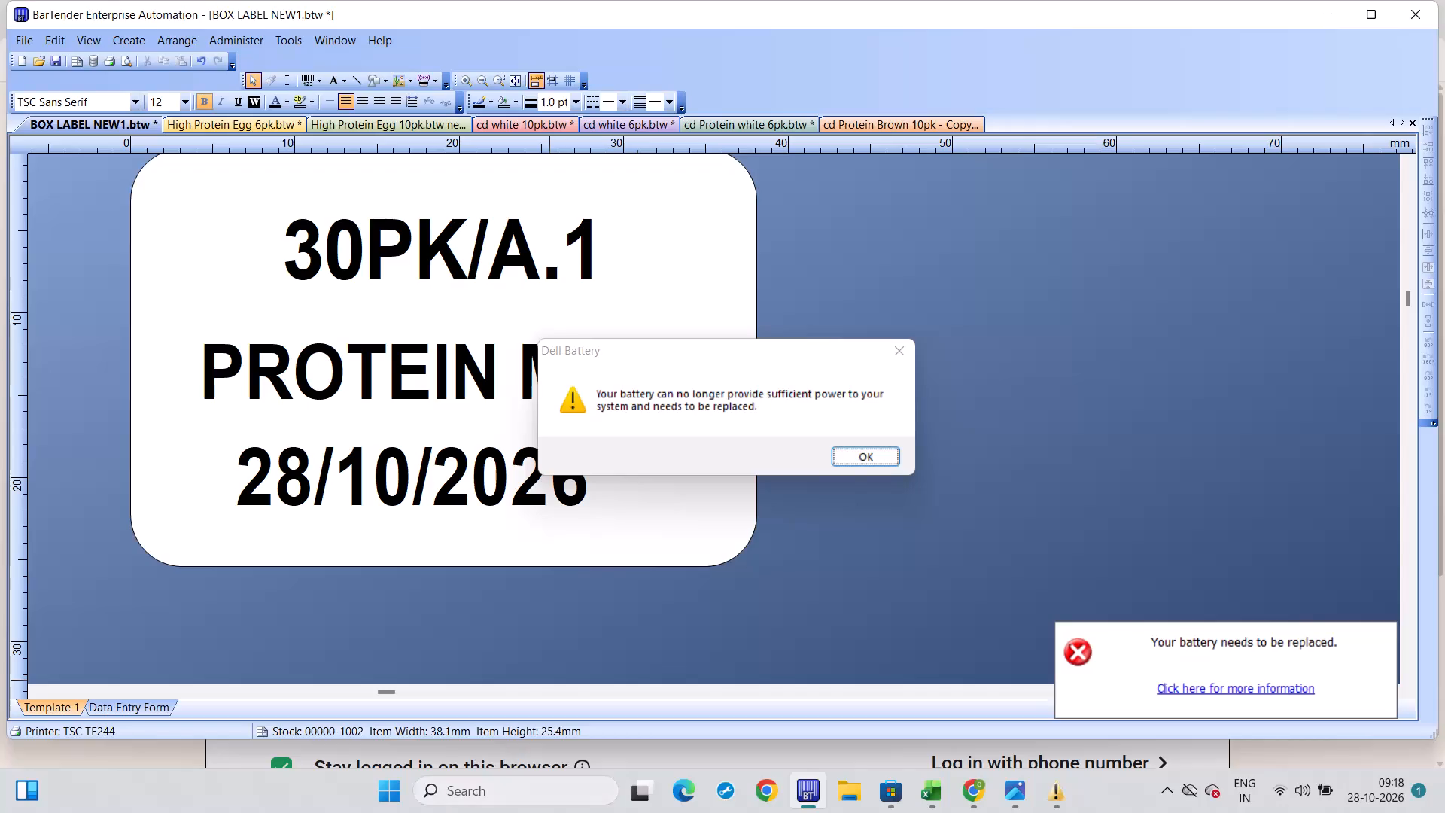
Open the recent PHYSICAL FG workbook in Excel and dismiss the Dell battery warning.
{"action": "left_click", "coordinate": [513, 795]}
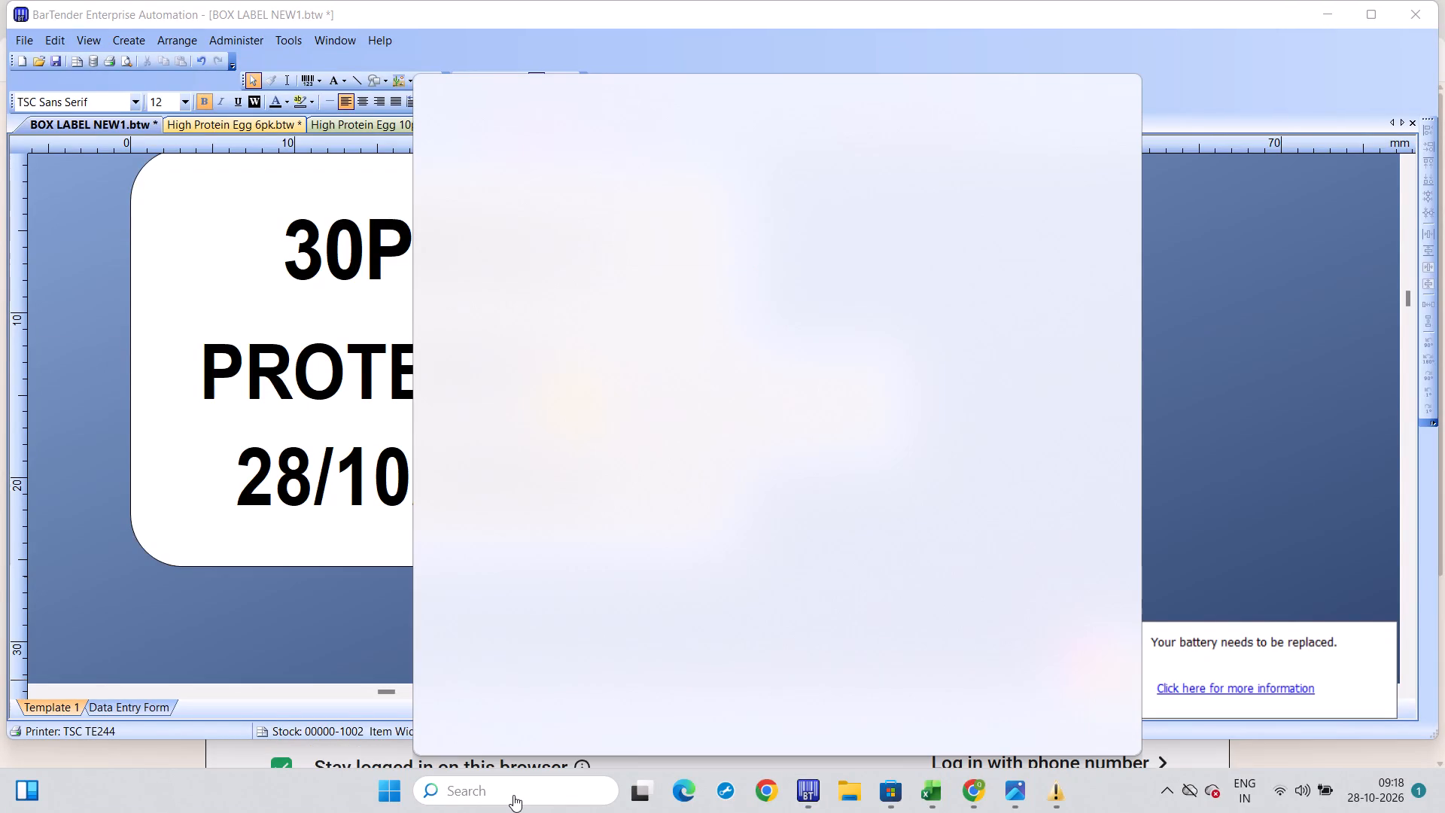
{"action": "left_click", "coordinate": [588, 618]}
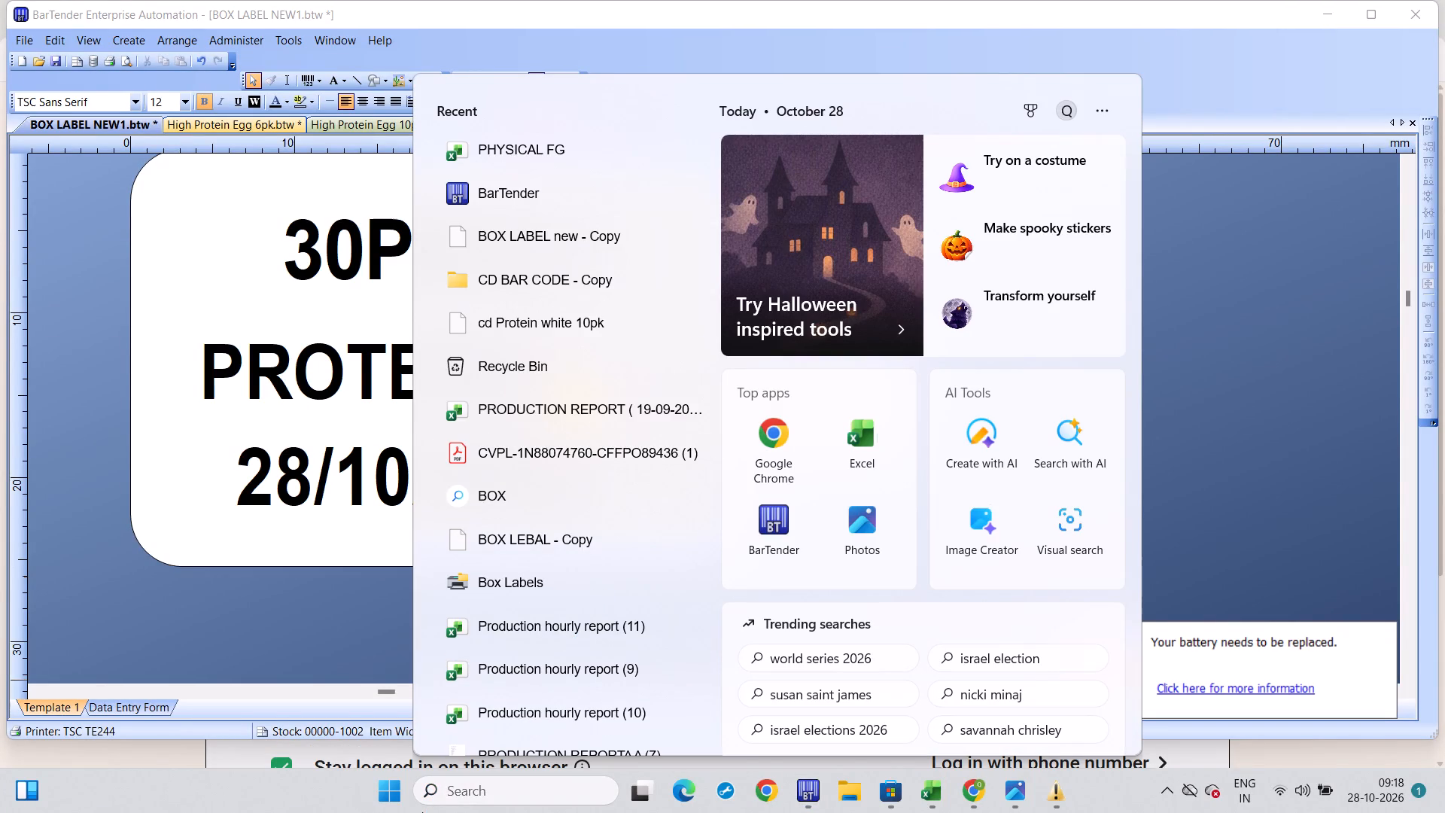
{"action": "left_click", "coordinate": [549, 158]}
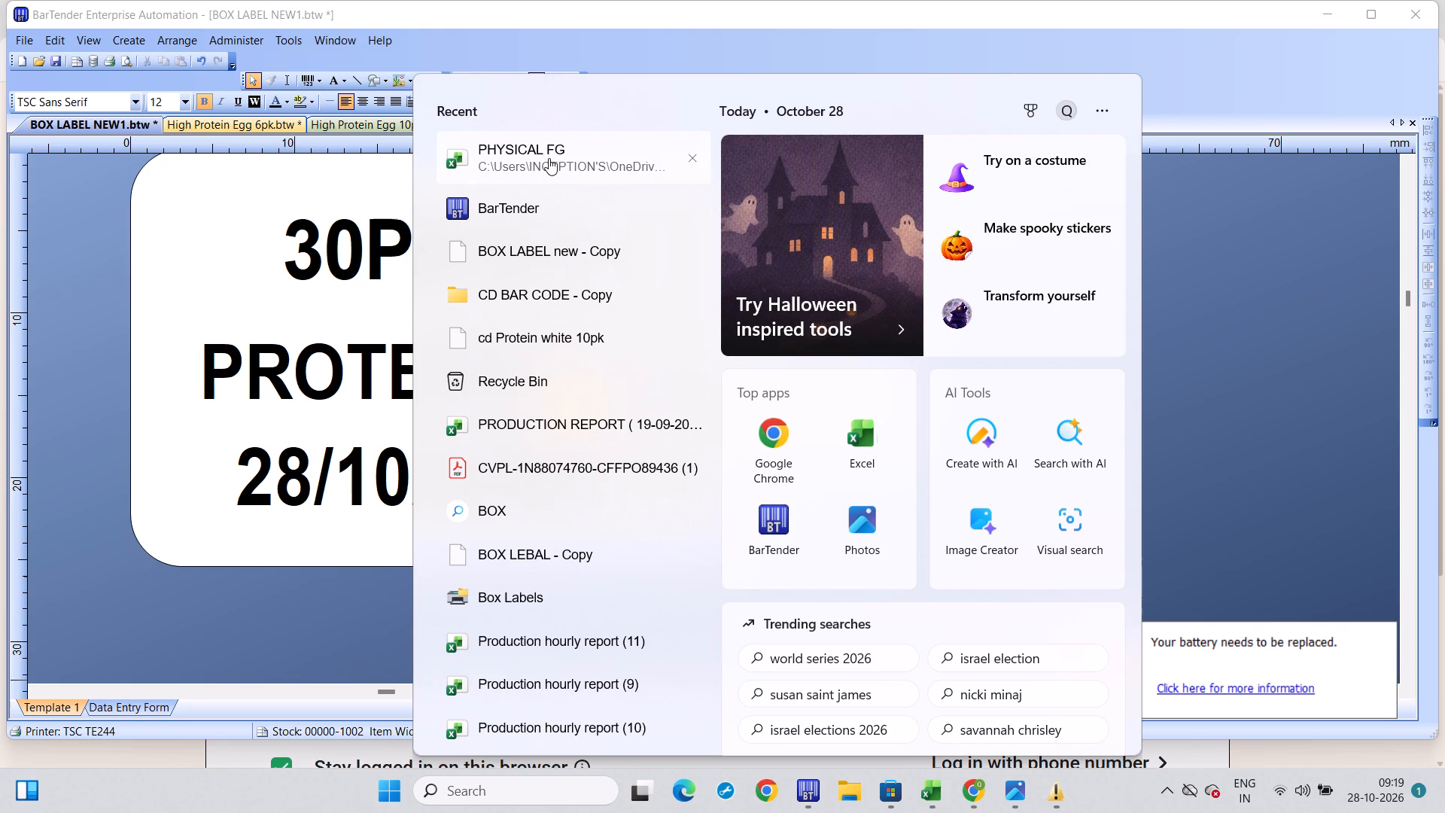
{"action": "left_click", "coordinate": [511, 147]}
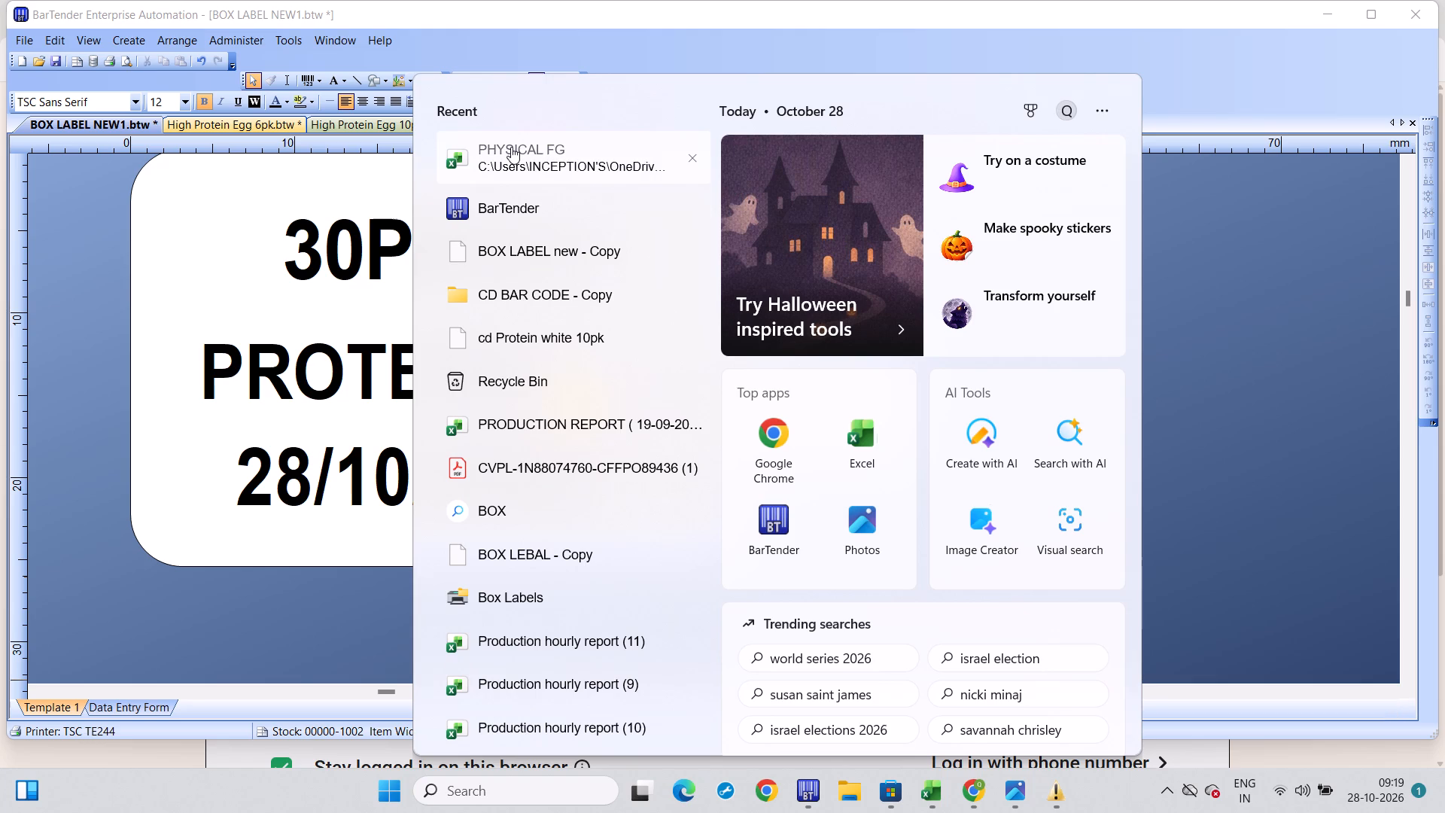
{"action": "left_click", "coordinate": [511, 147]}
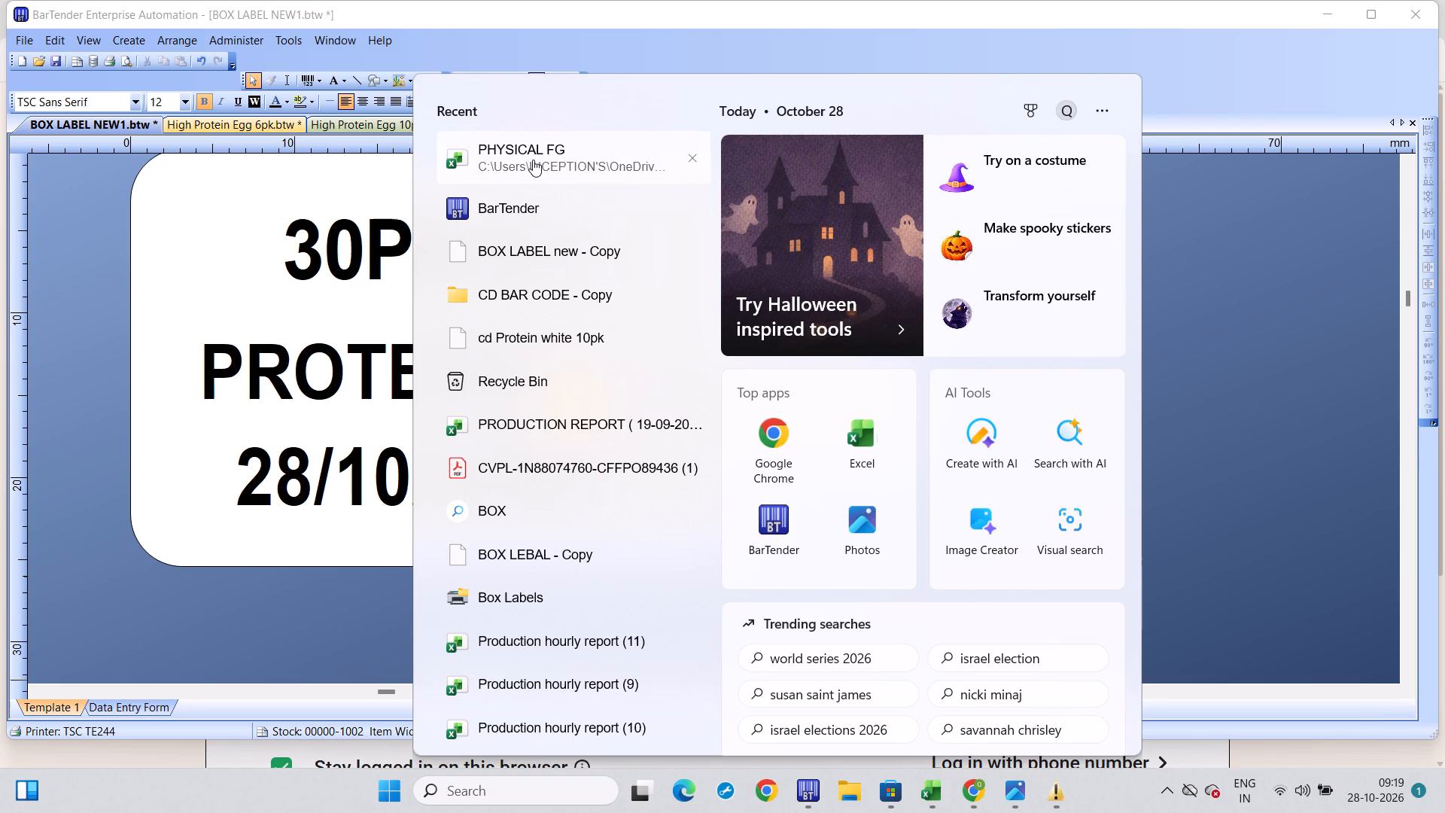
{"action": "left_click", "coordinate": [533, 160]}
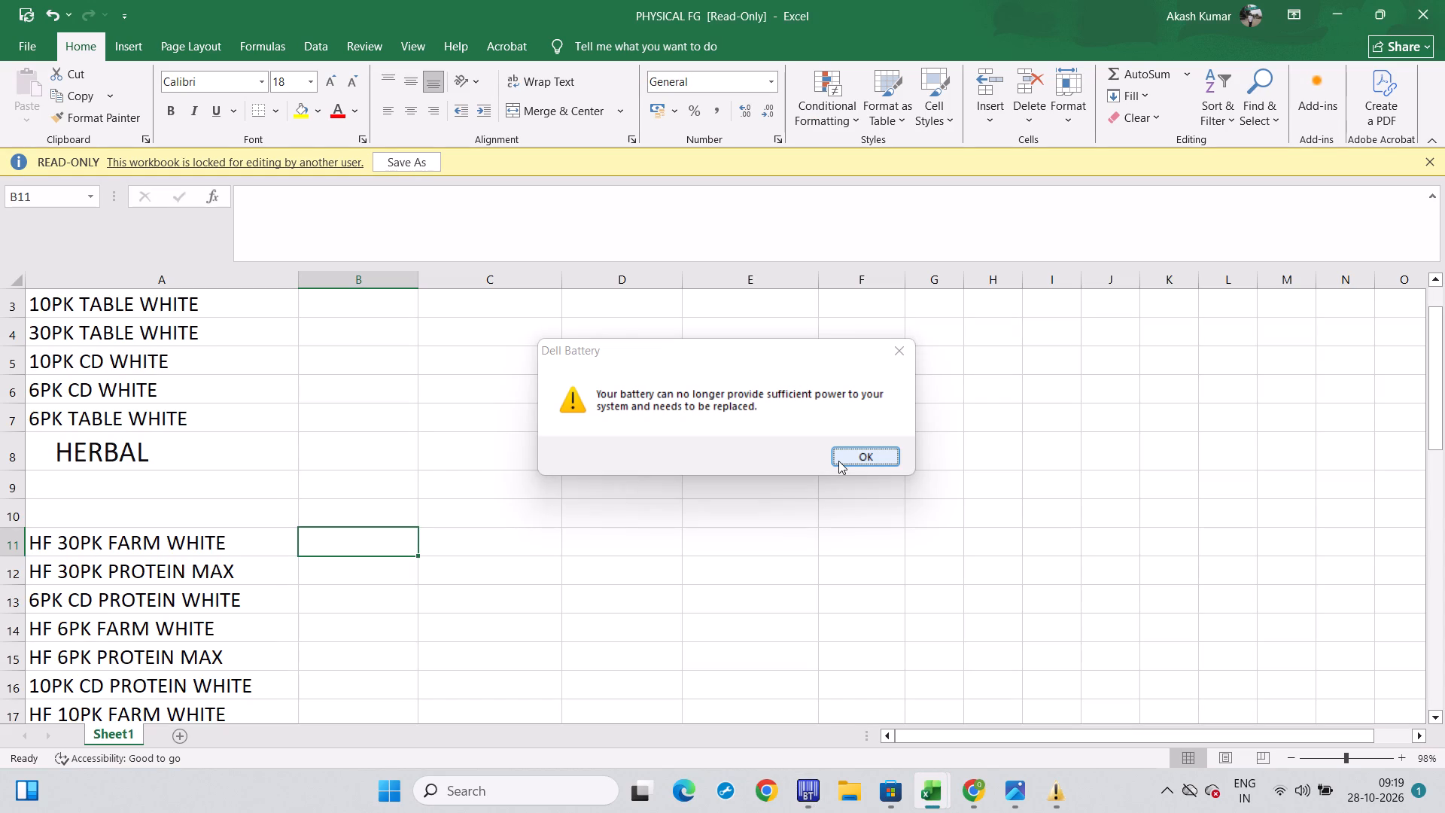
{"action": "left_click", "coordinate": [838, 461]}
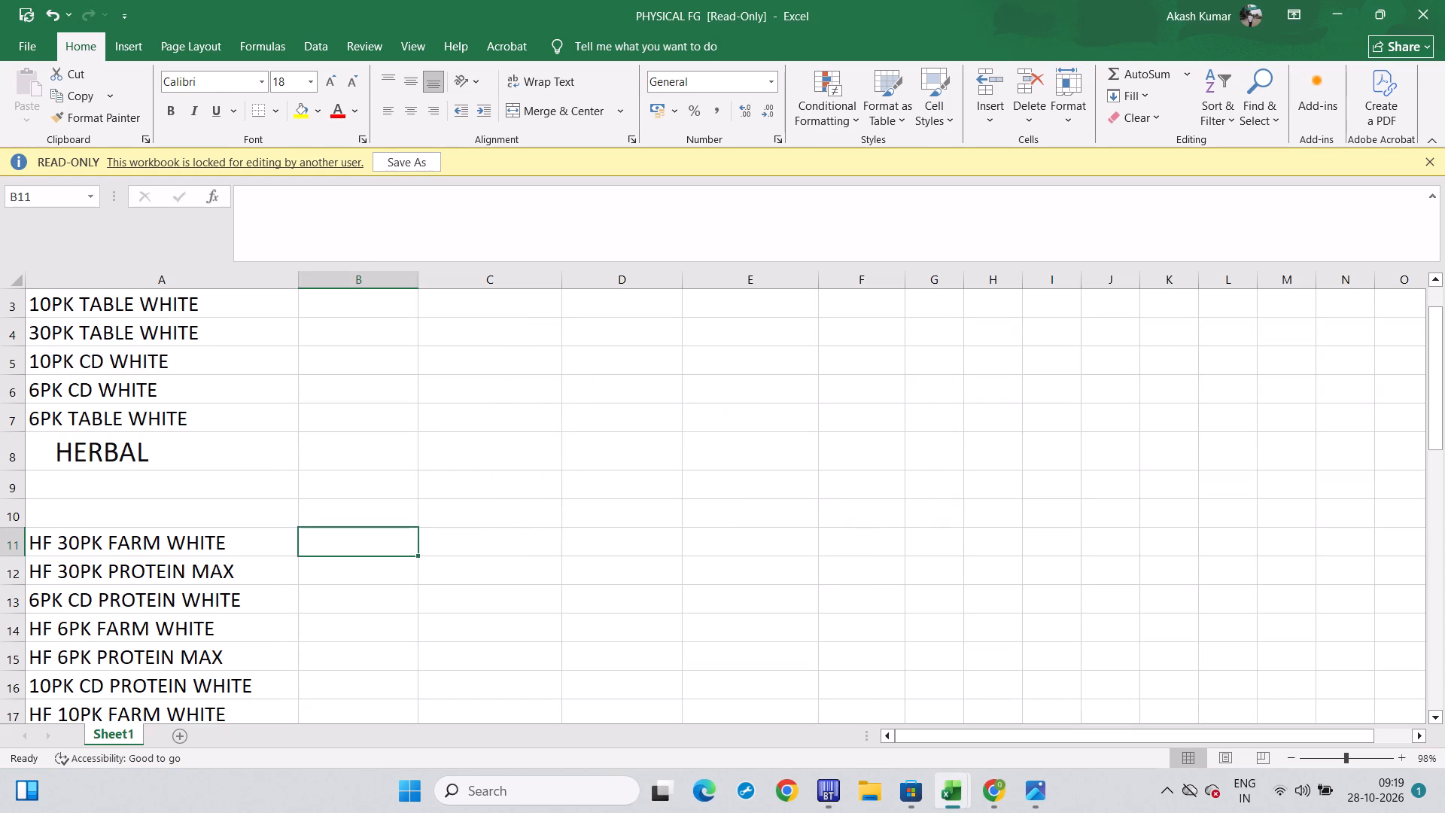
Print the PHYSICAL FG stock sheet on the Brother DCP-T520W printer.
{"action": "key", "text": "ctrl+alt+p"}
{"action": "key", "text": "ctrl+p"}
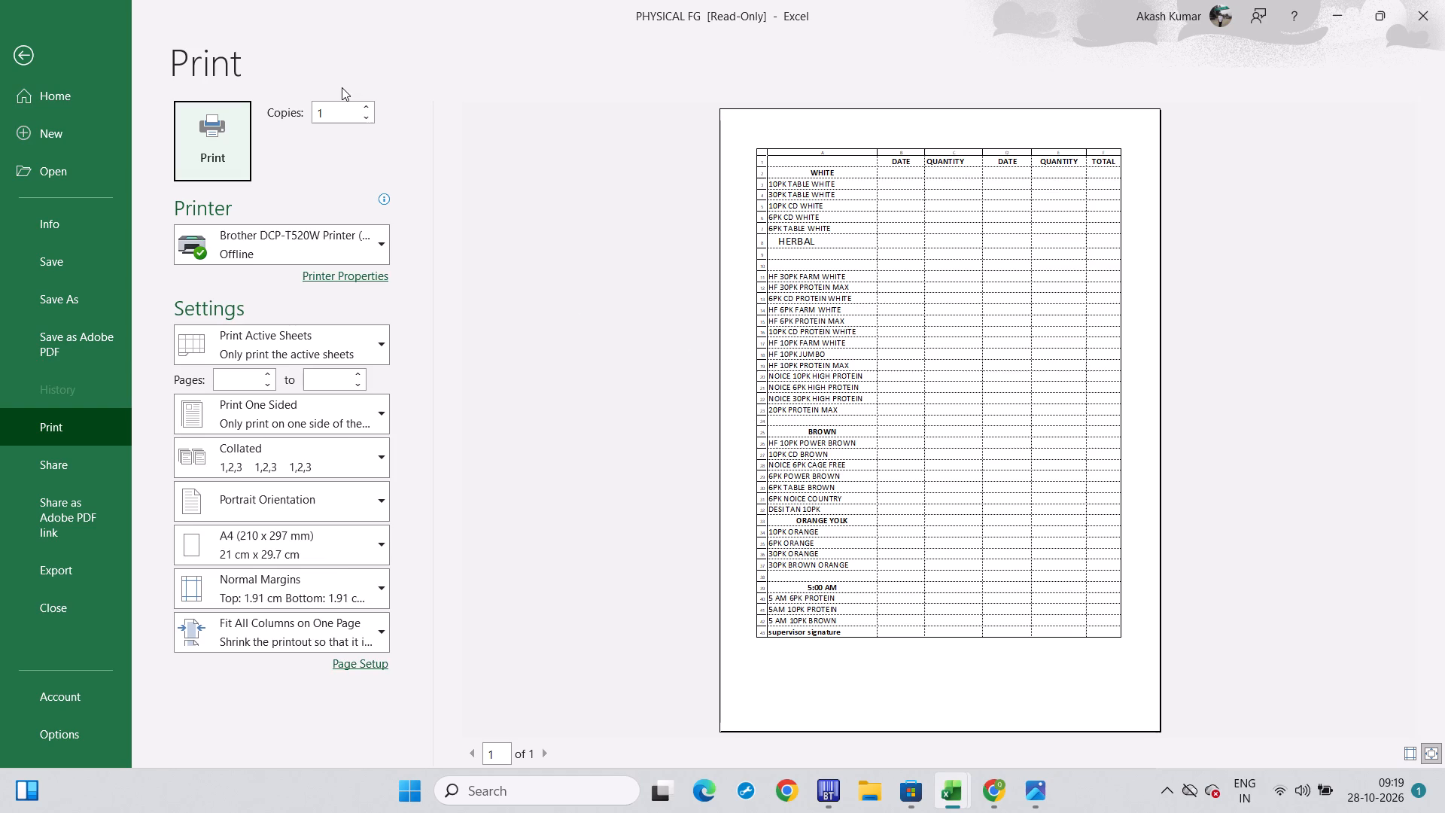
{"action": "left_click", "coordinate": [334, 111]}
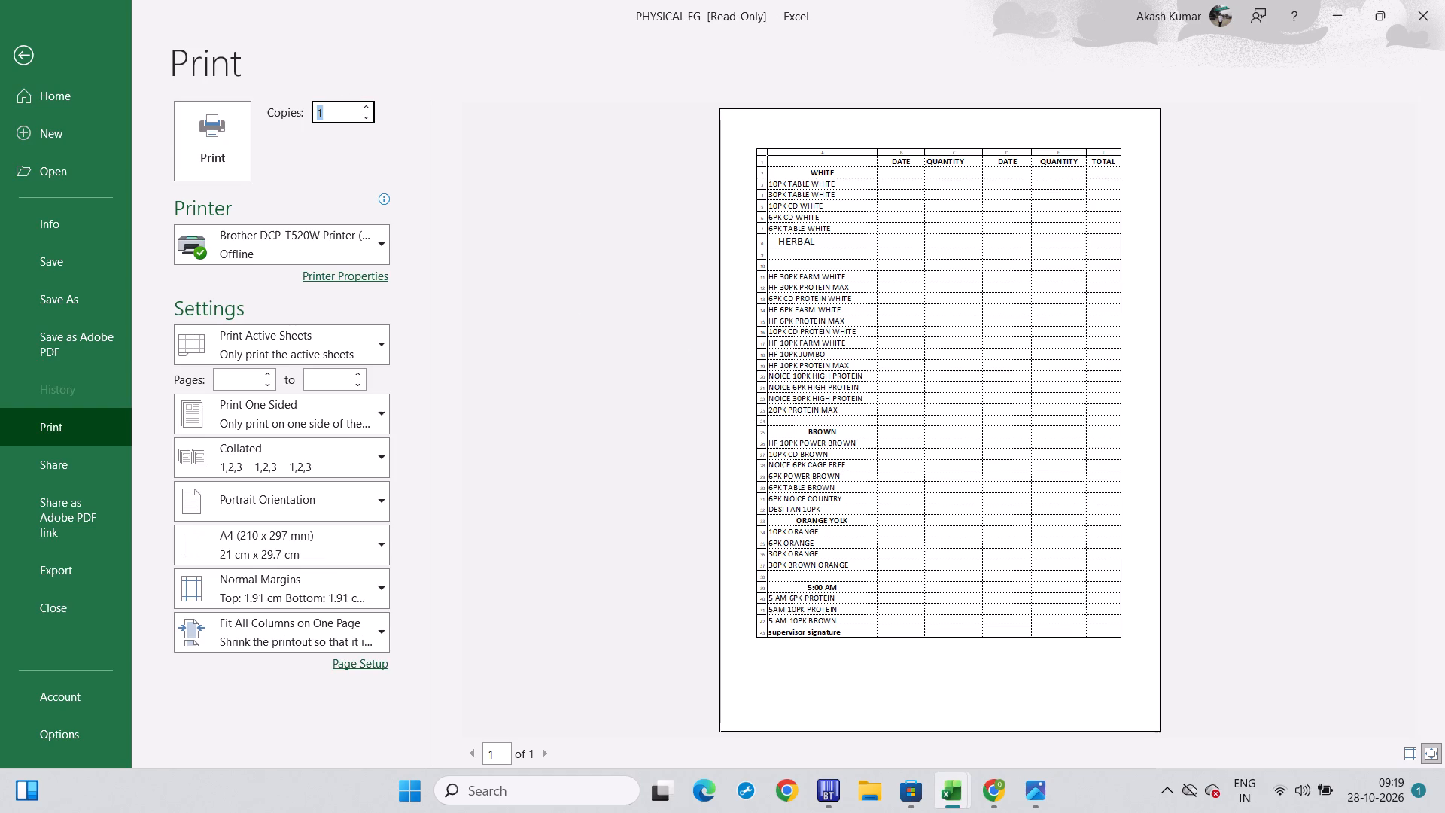
{"action": "left_click", "coordinate": [334, 111]}
{"action": "key", "text": "BackSpace"}
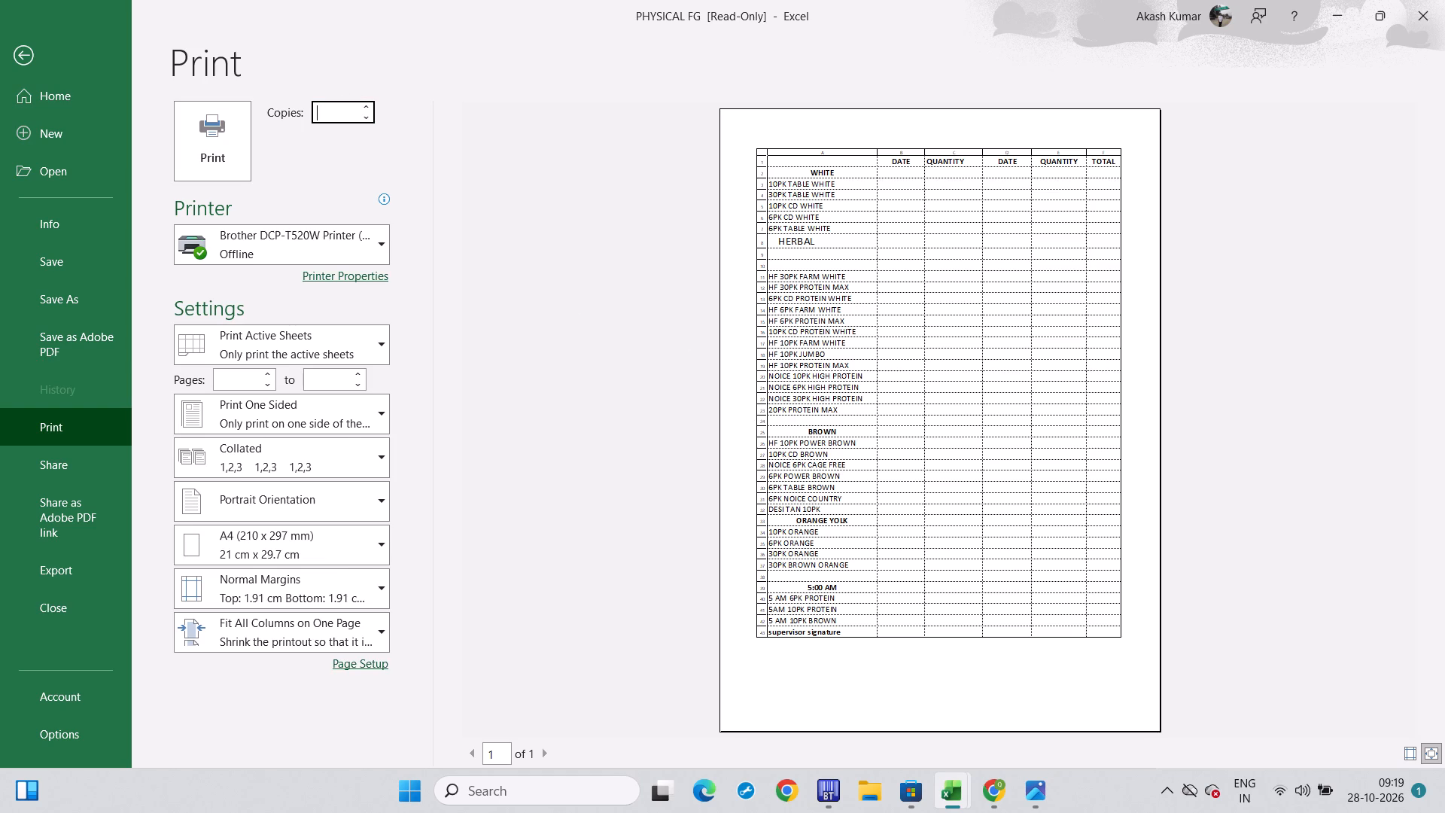
{"action": "key", "text": "1"}
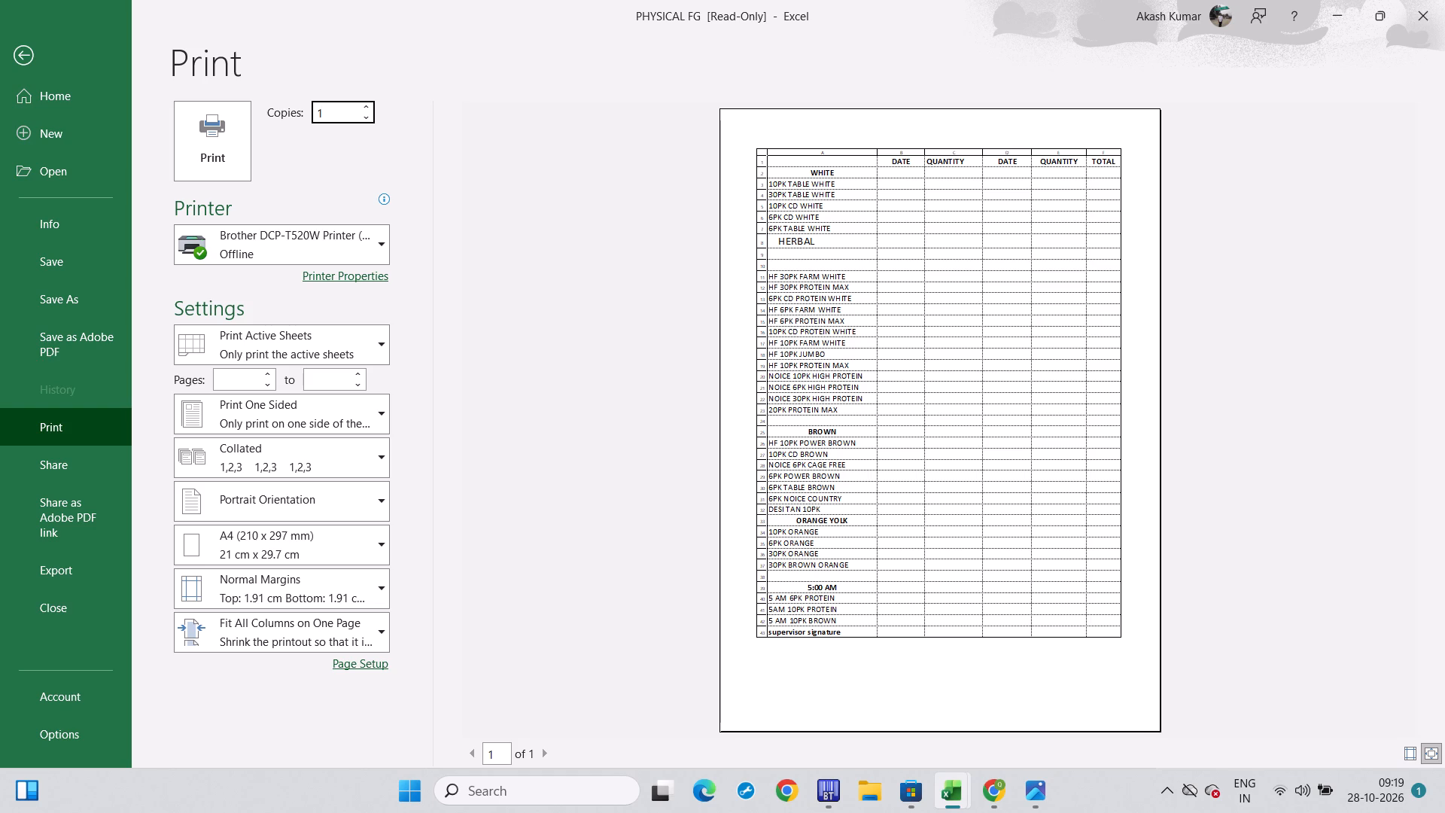
{"action": "key", "text": "BackSpace"}
{"action": "key", "text": "Return"}
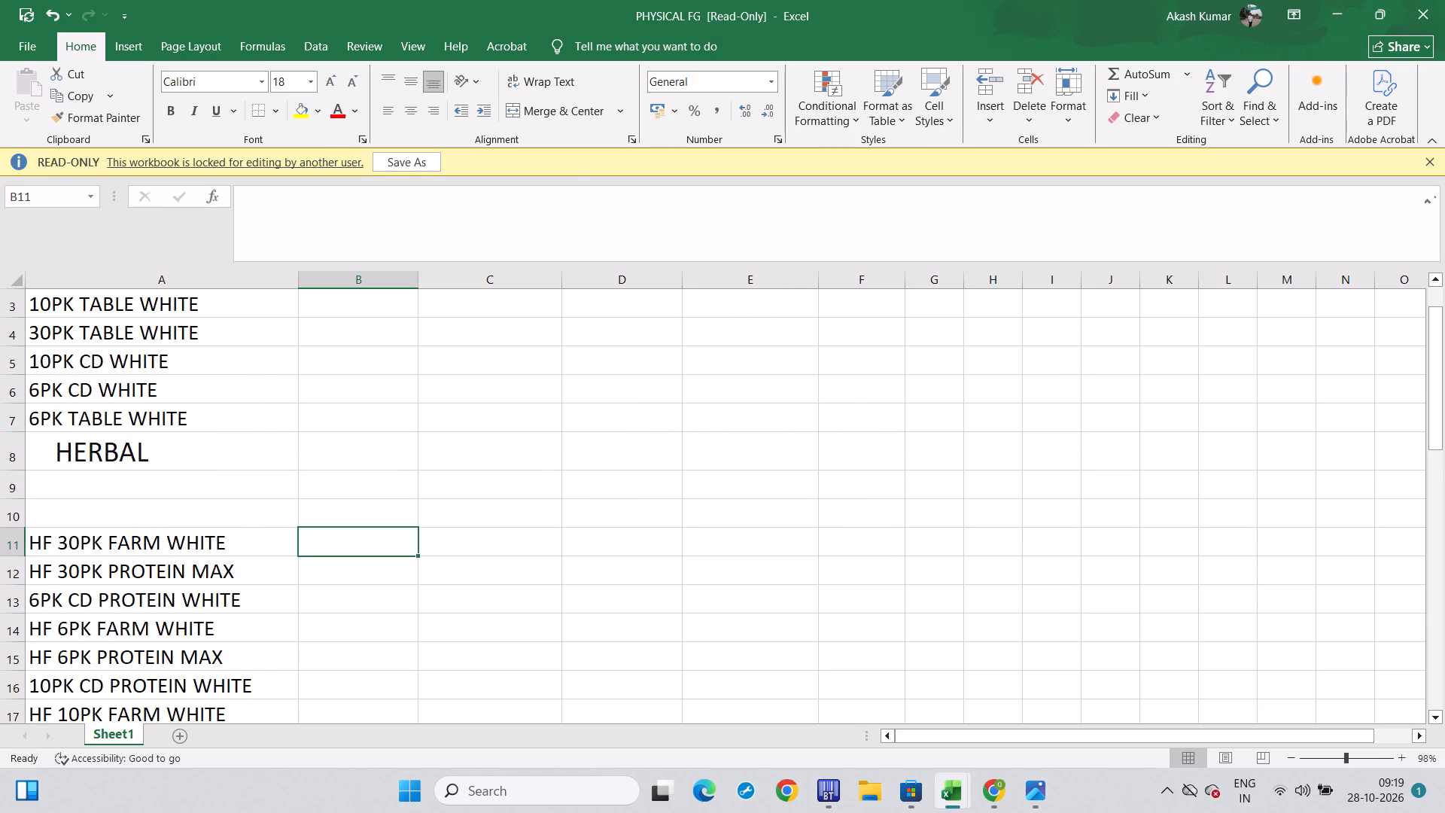
Print additional copies of the PHYSICAL FG sheet on the same Brother printer, sending one copy per print job.
{"action": "key", "text": "ctrl+p"}
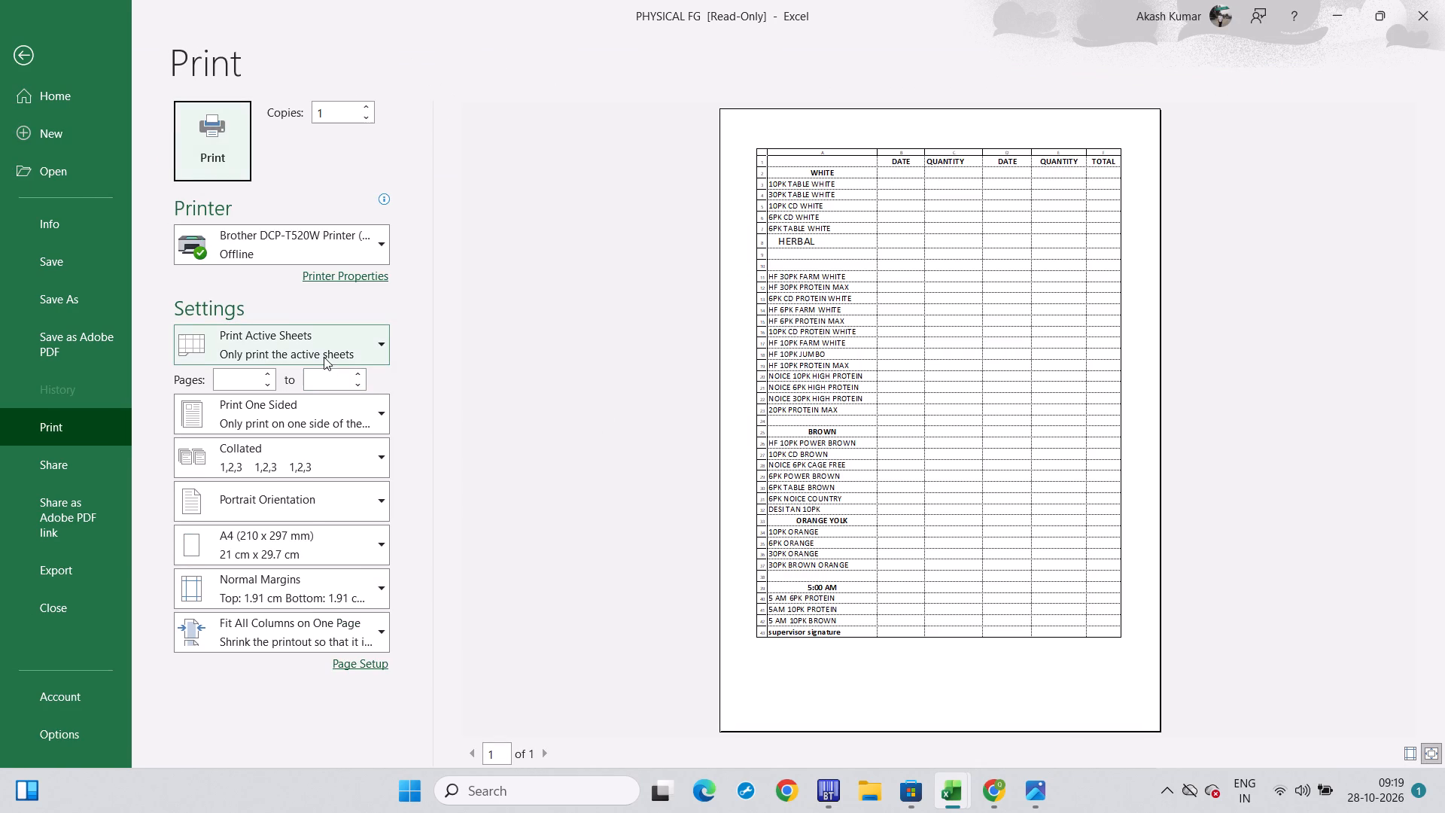
{"action": "left_click", "coordinate": [204, 160]}
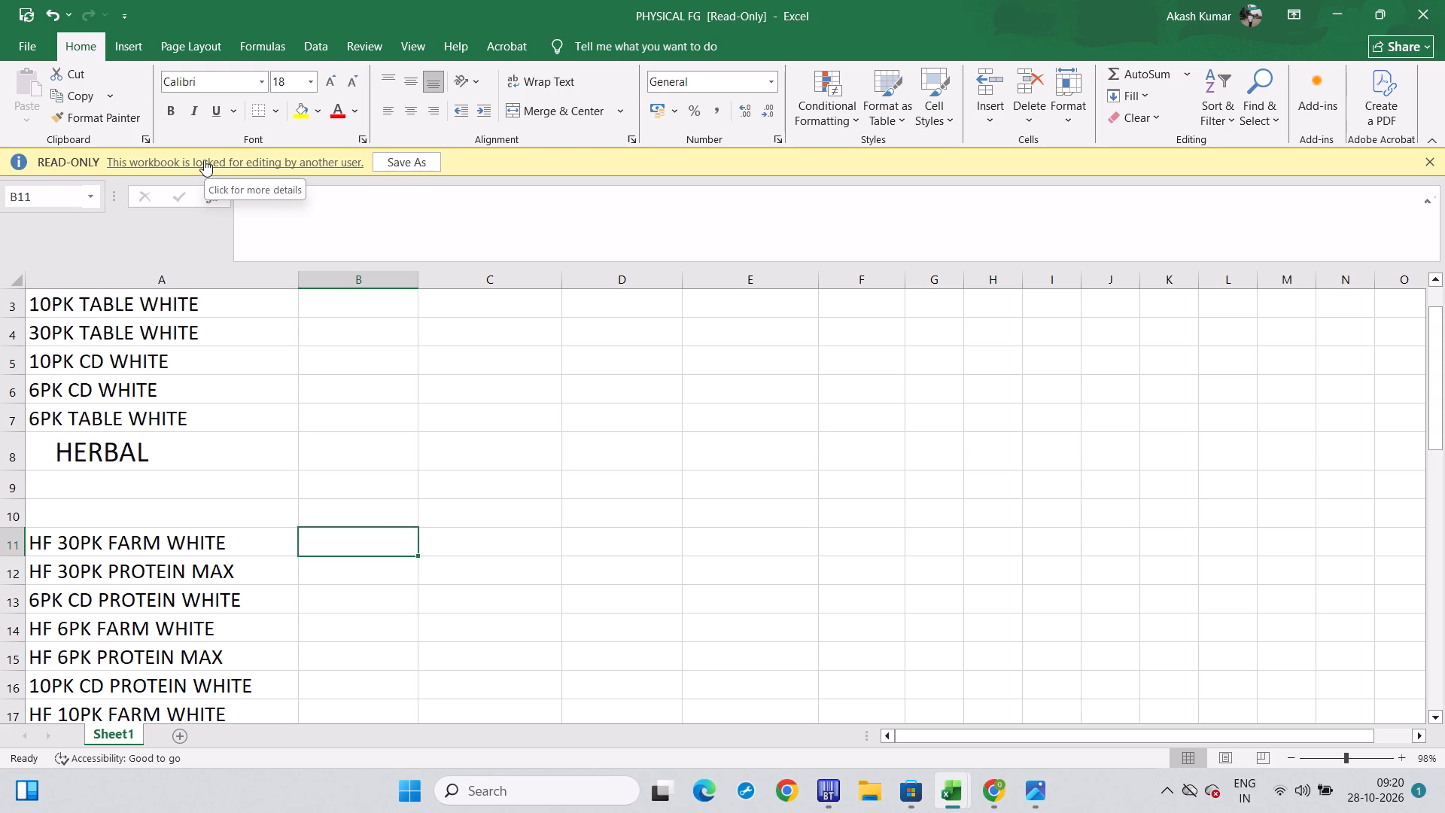
{"action": "key", "text": "Return"}
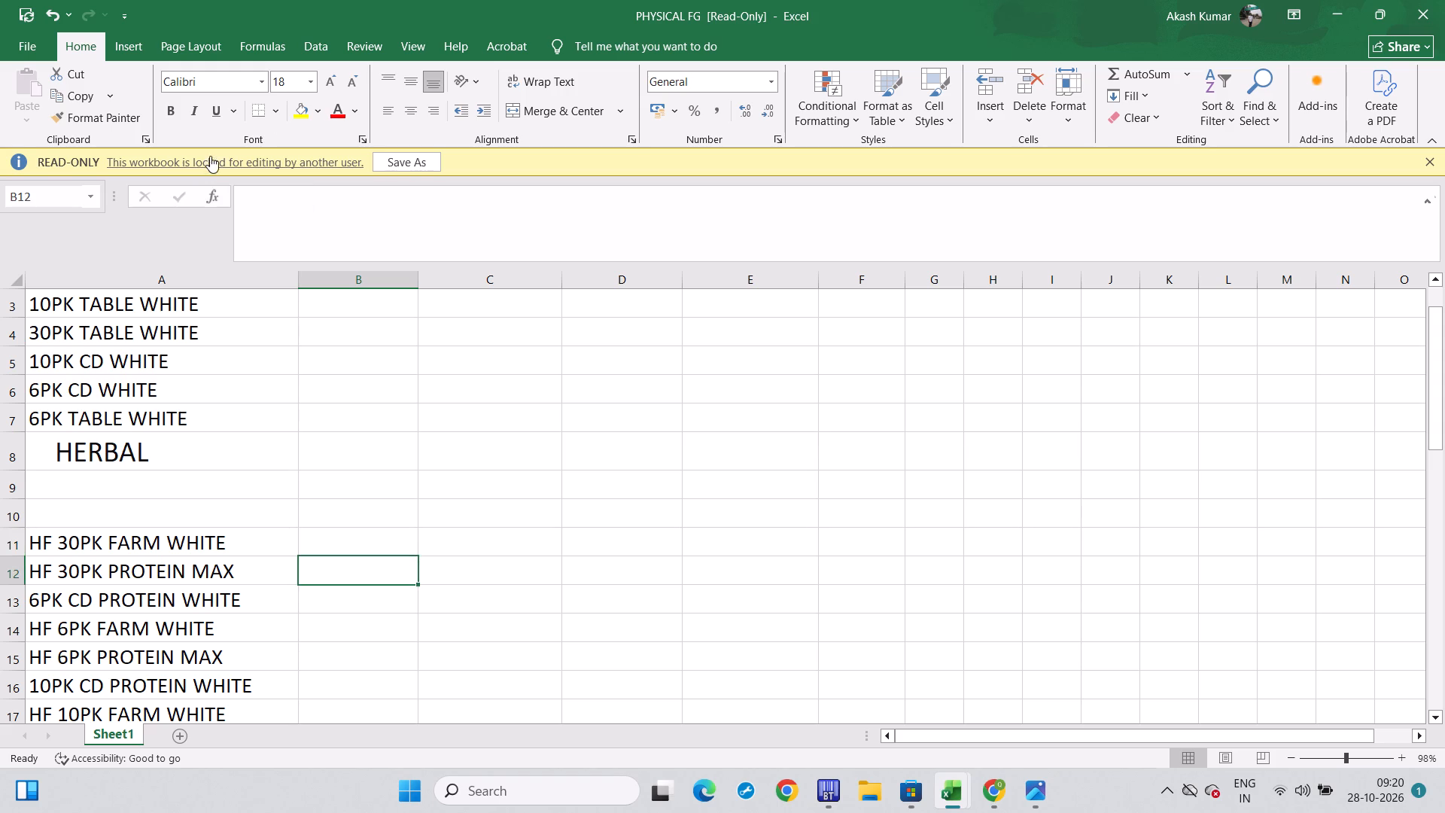
{"action": "key", "text": "ctrl+p"}
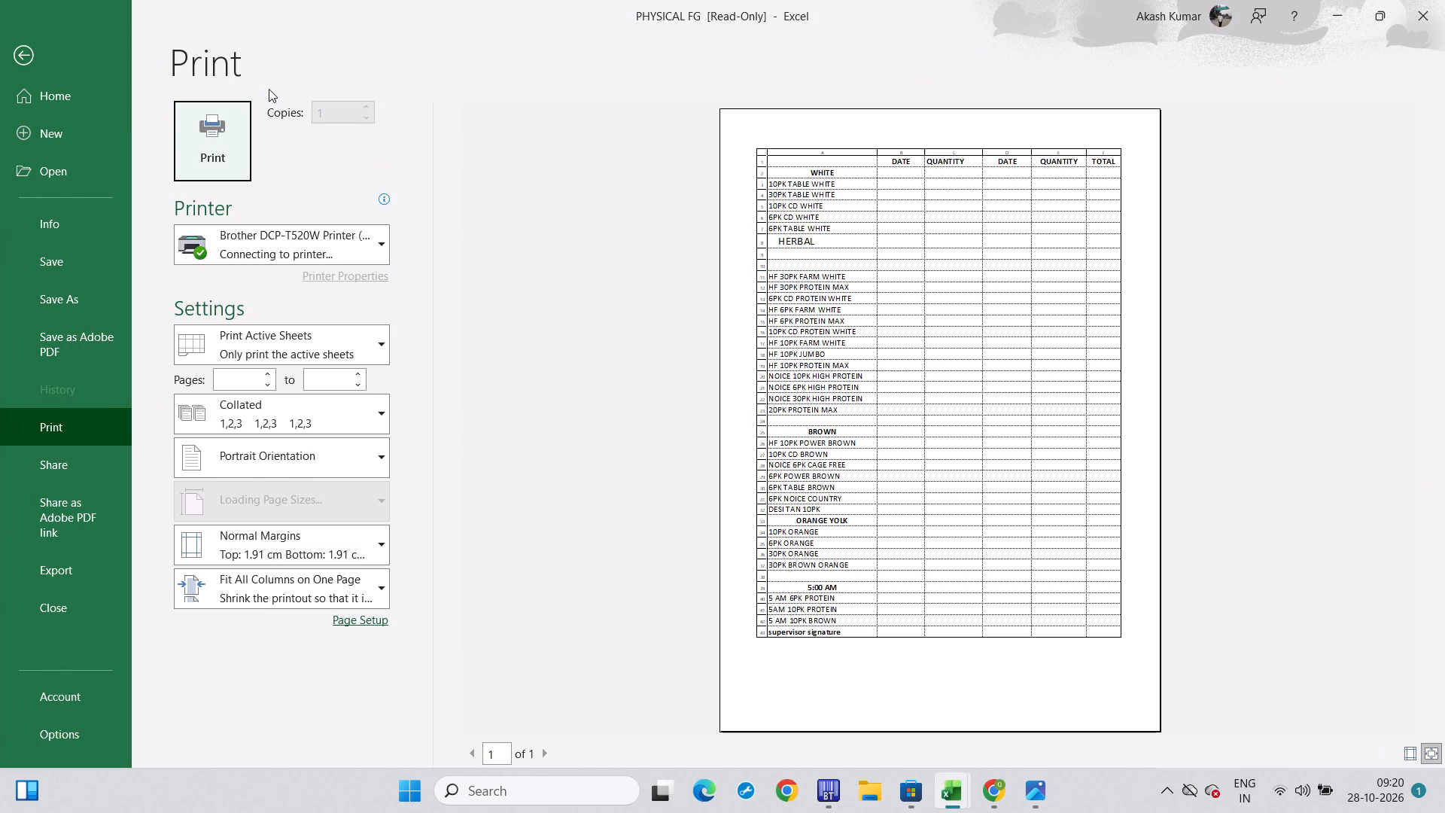
{"action": "key", "text": "Return"}
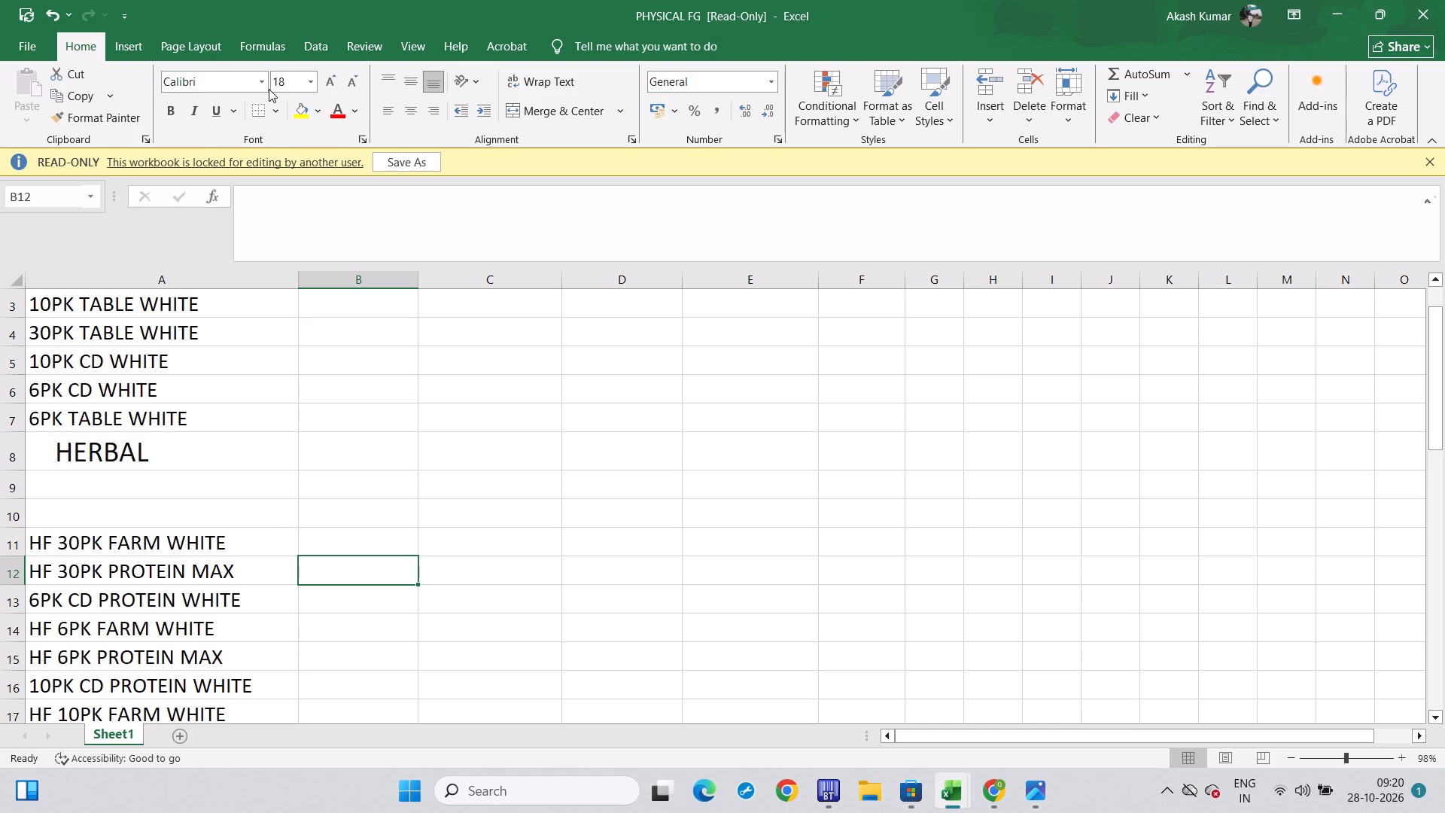
{"action": "key", "text": "ctrl+p"}
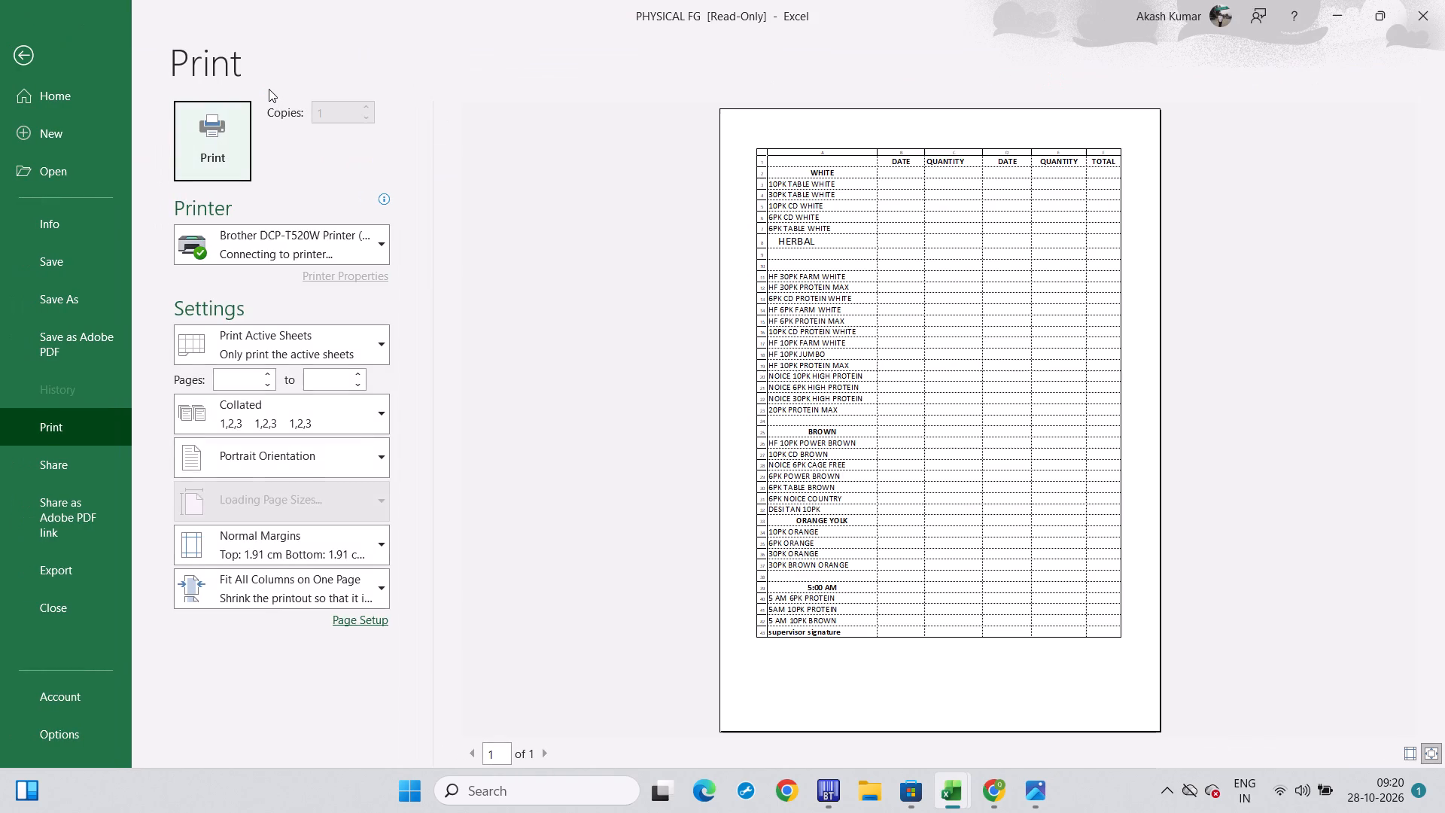
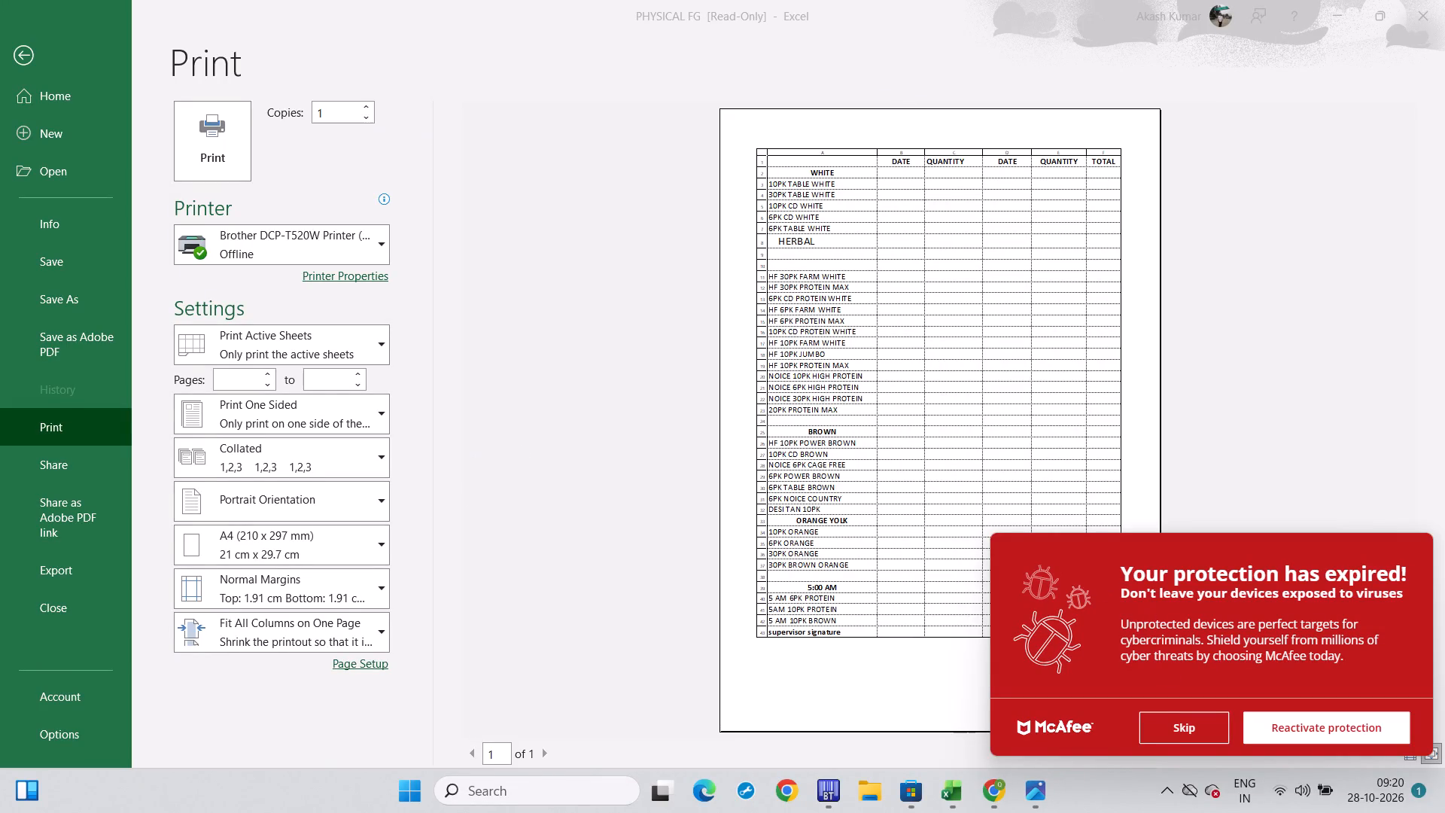
Dismiss the McAfee expiry notice and print one more copy of the PHYSICAL FG sheet on the Brother DCP-T520W printer.
{"action": "left_click", "coordinate": [1162, 724]}
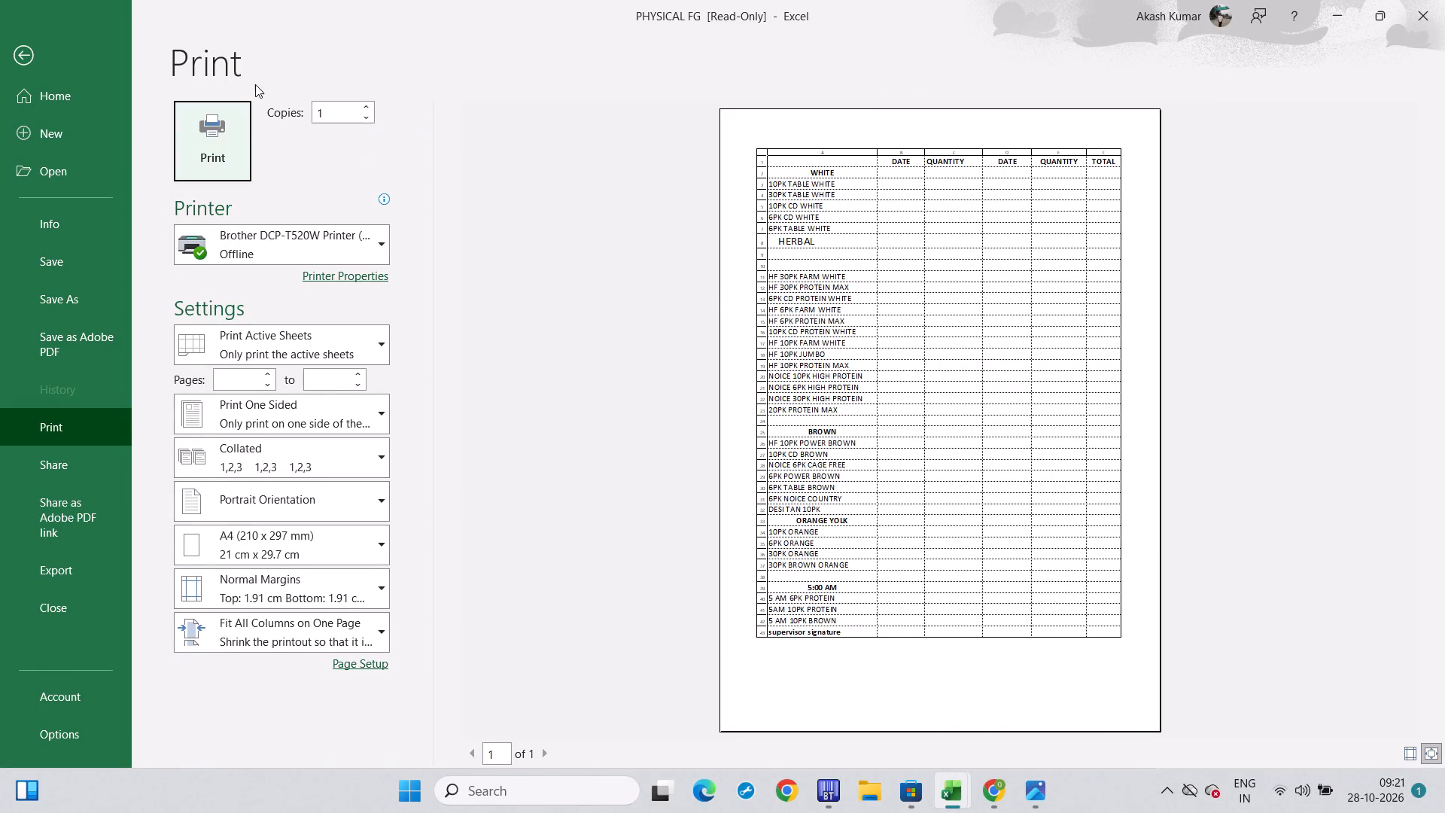
{"action": "left_click", "coordinate": [214, 123]}
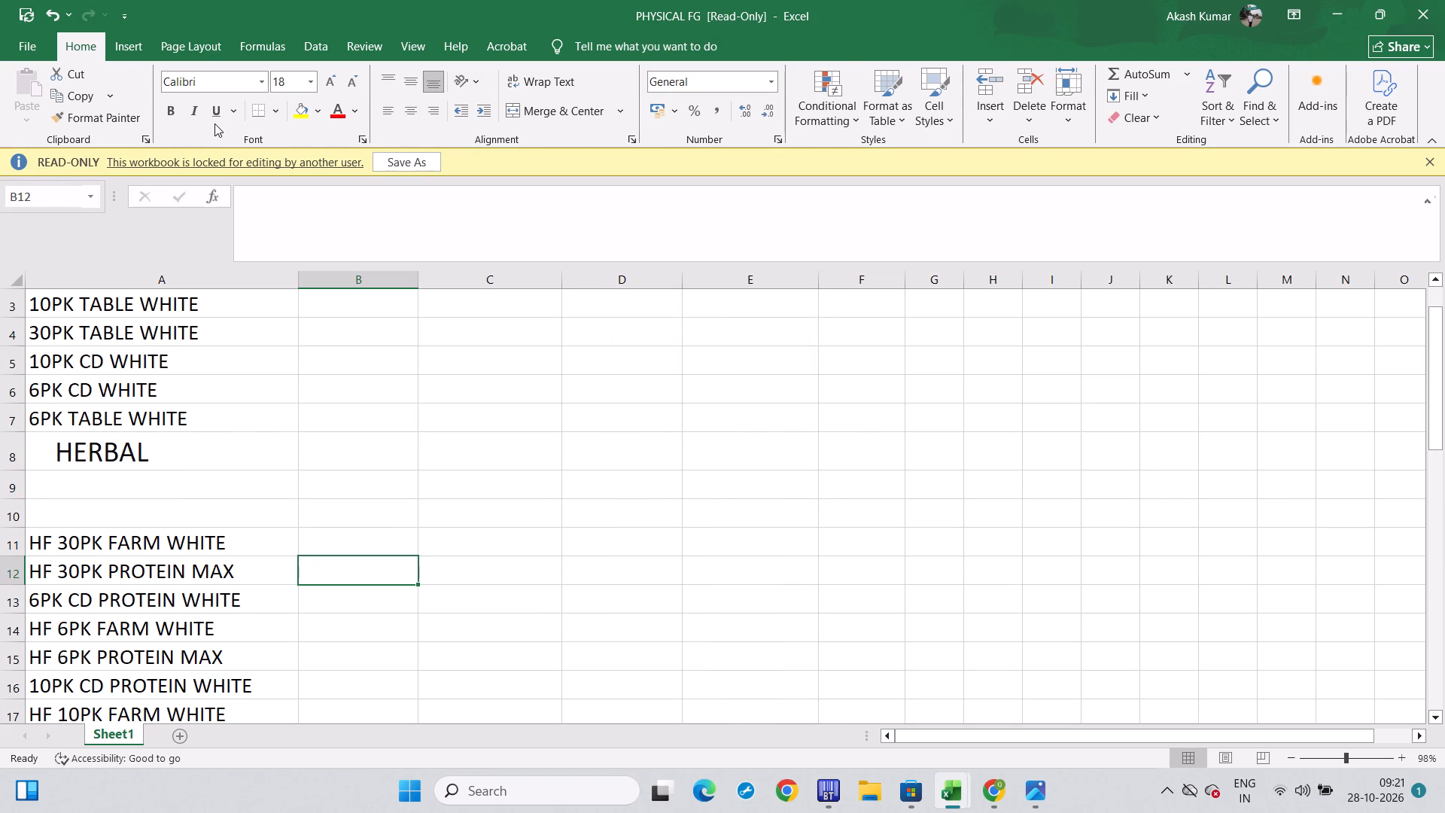
Open the Egg_Stock_Format (12) workbook from the STOCK FG folder on the desktop.
{"action": "key", "text": "super+d"}
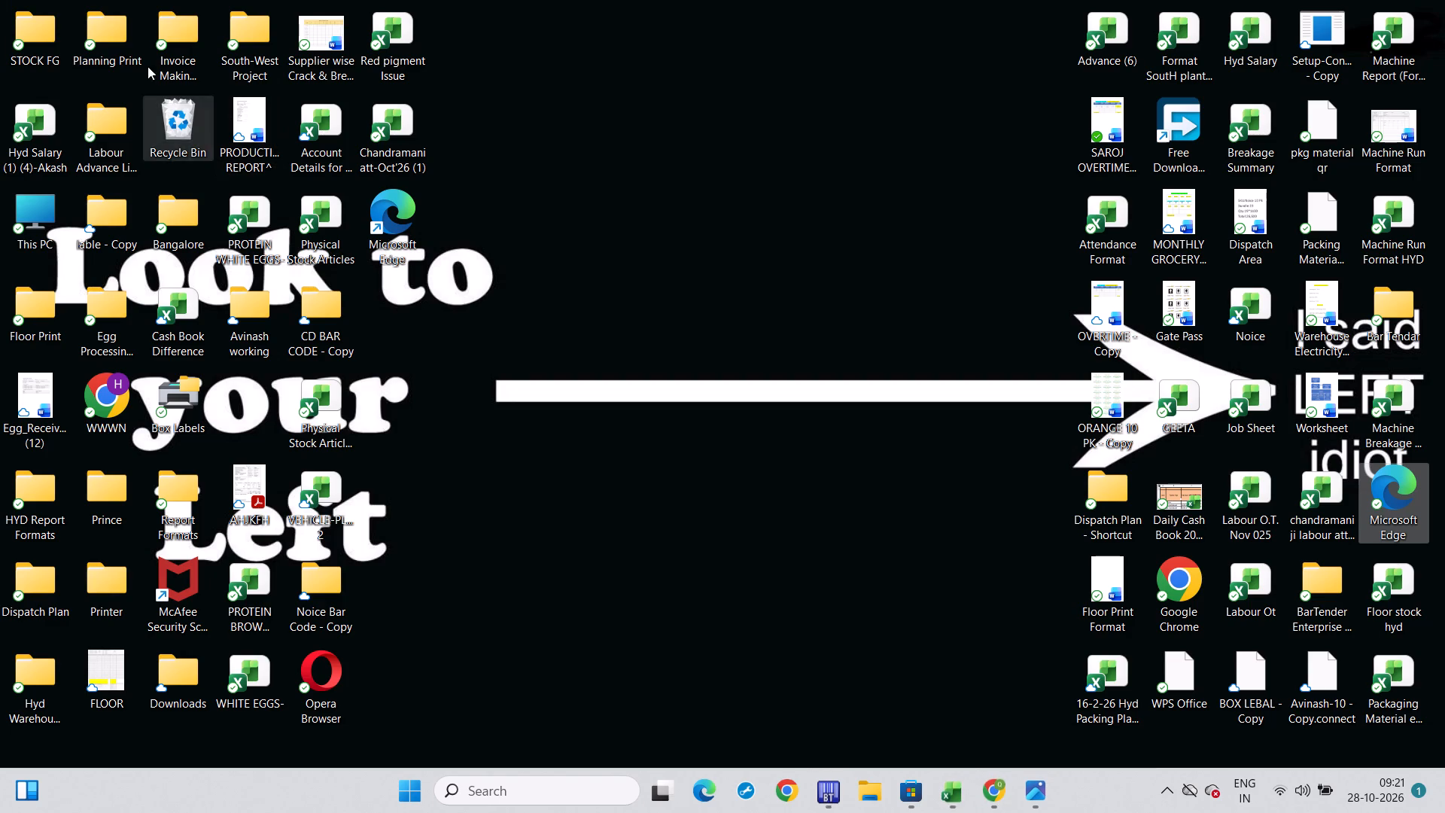
{"action": "double_click", "coordinate": [51, 26]}
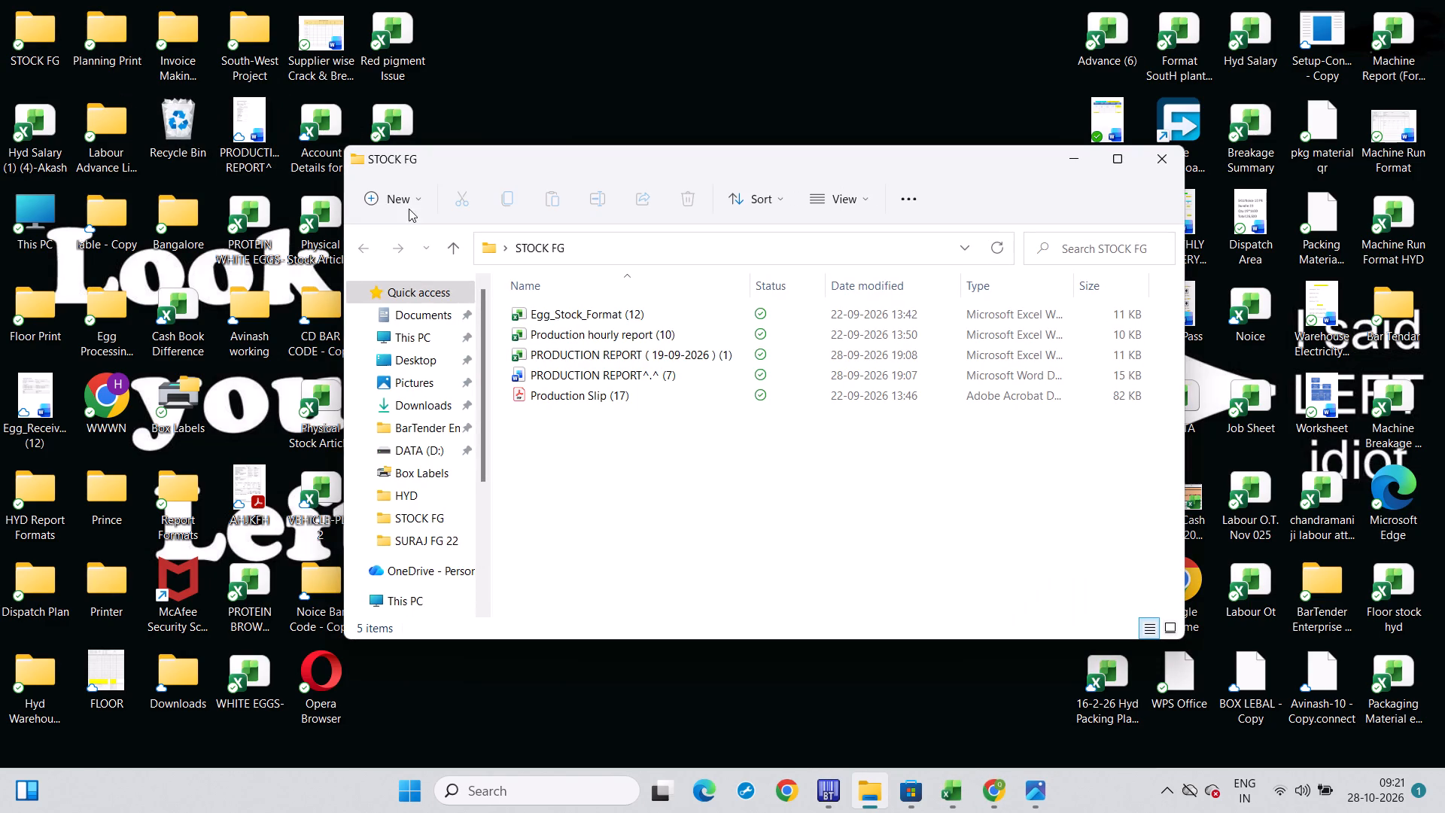
{"action": "double_click", "coordinate": [640, 315]}
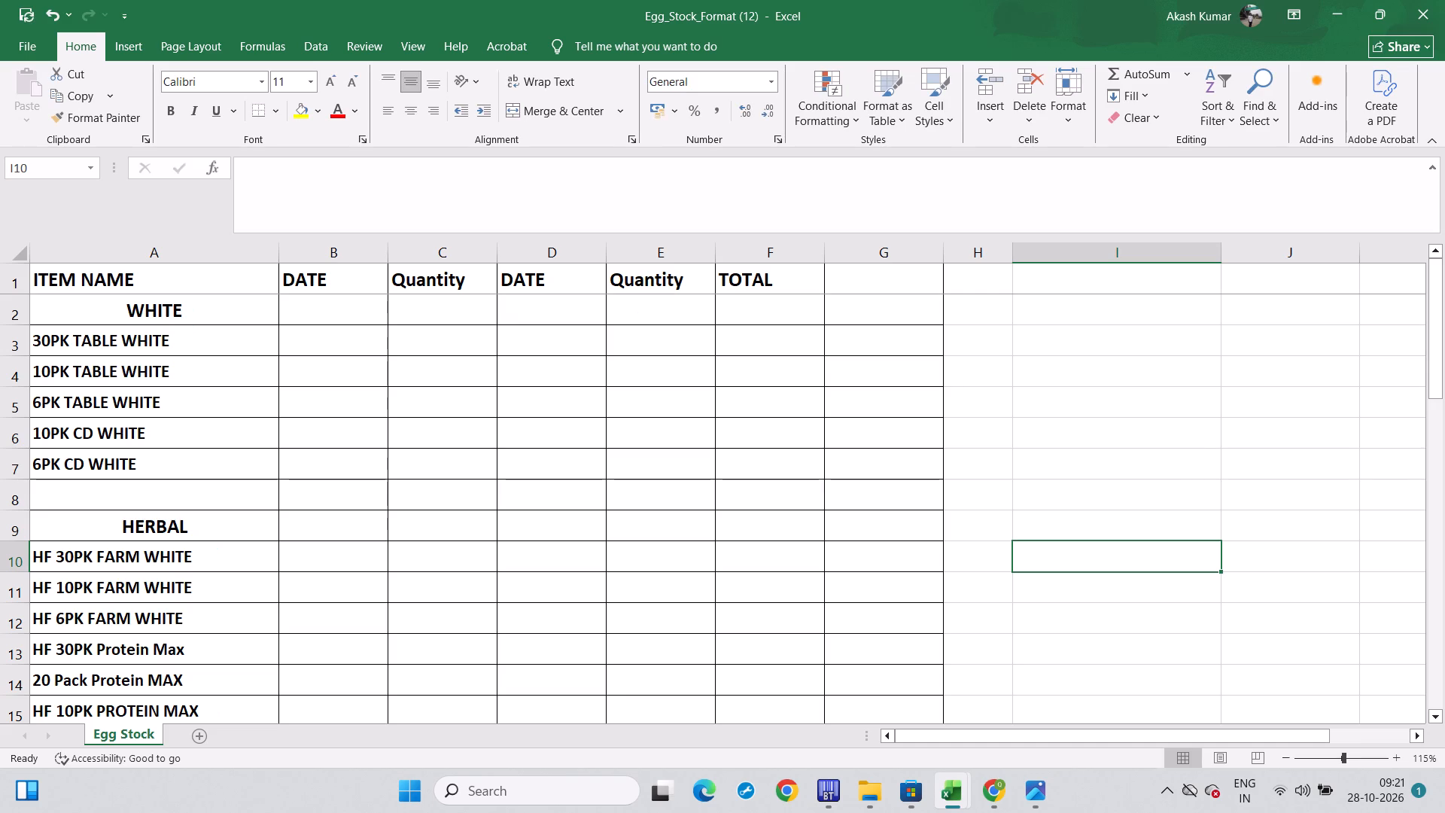
Print multiple copies of the Egg Stock sheet on the Brother DCP-T520W printer, scaled with Fit Sheet on One Page.
{"action": "key", "text": "ctrl+p"}
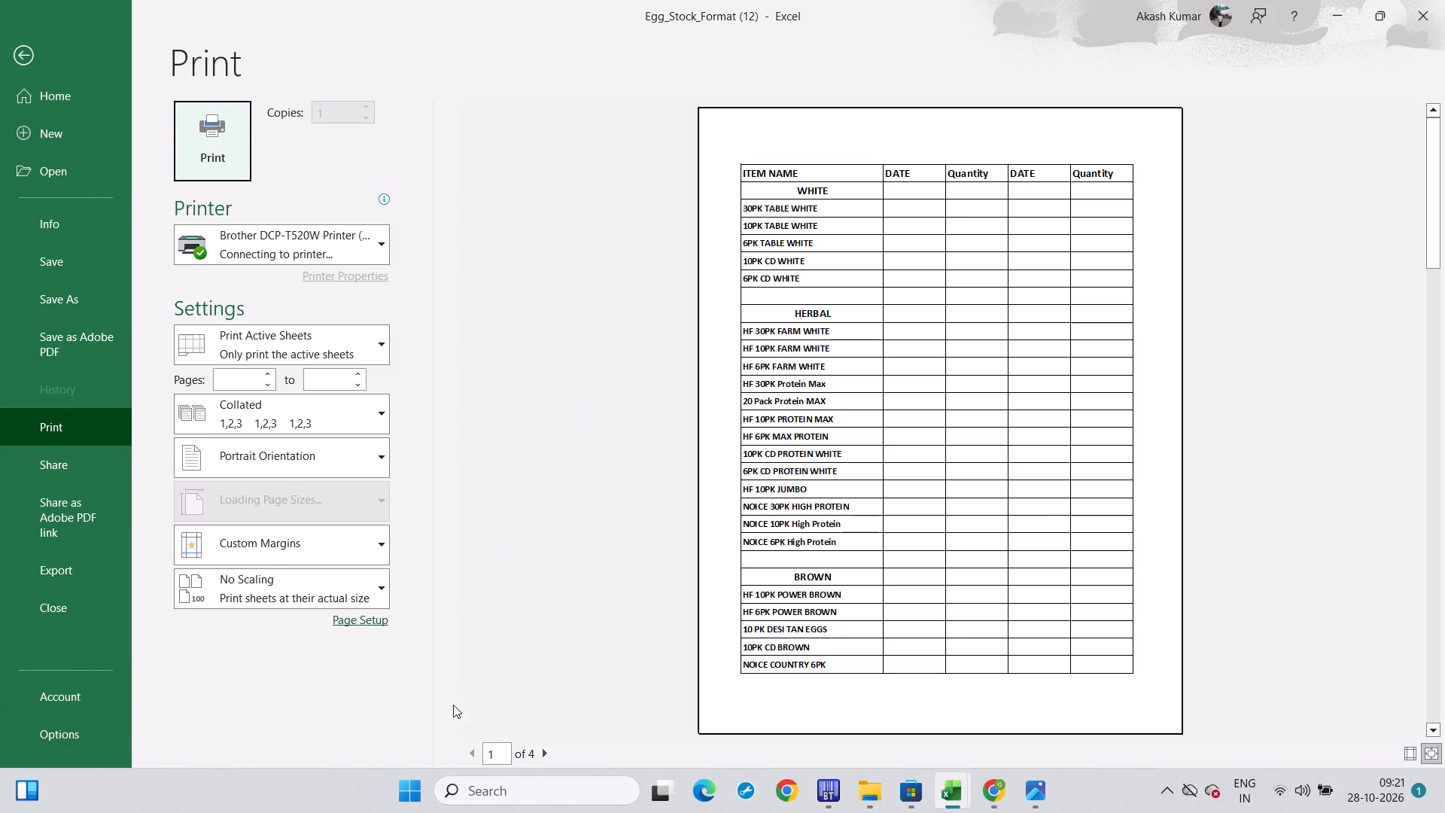
{"action": "left_click", "coordinate": [291, 629]}
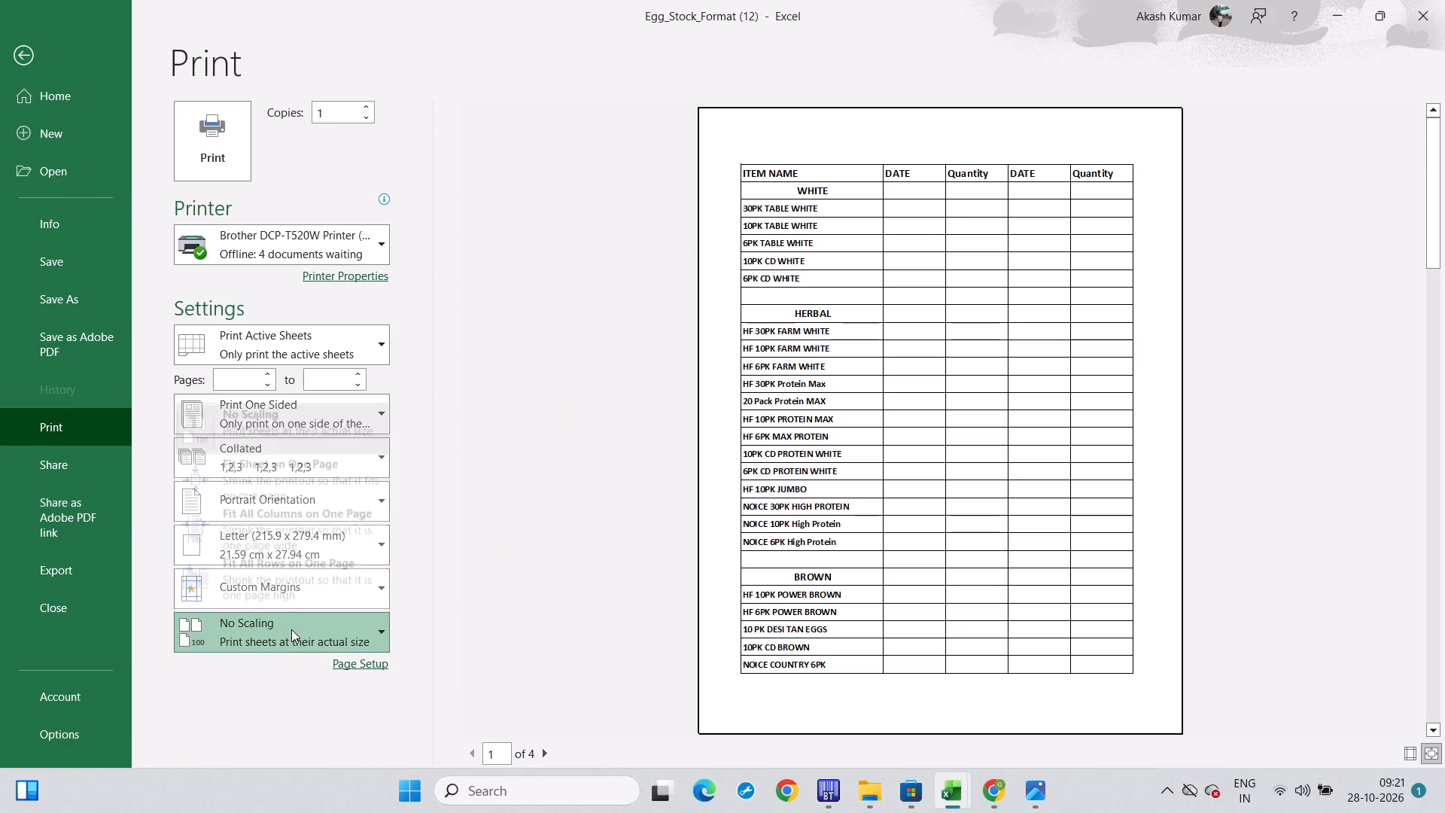
{"action": "left_click", "coordinate": [270, 459]}
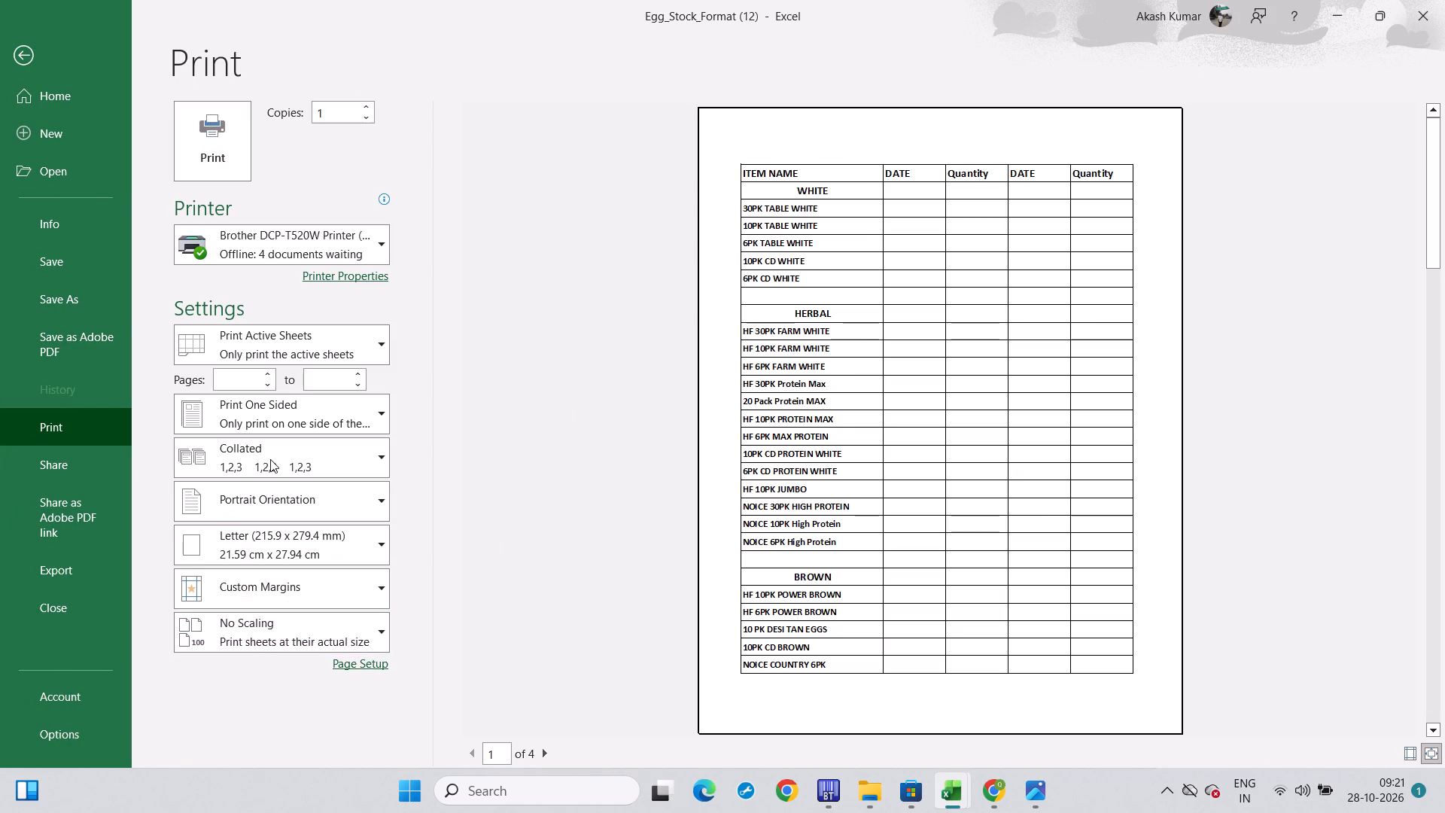
{"action": "triple_click", "coordinate": [360, 111]}
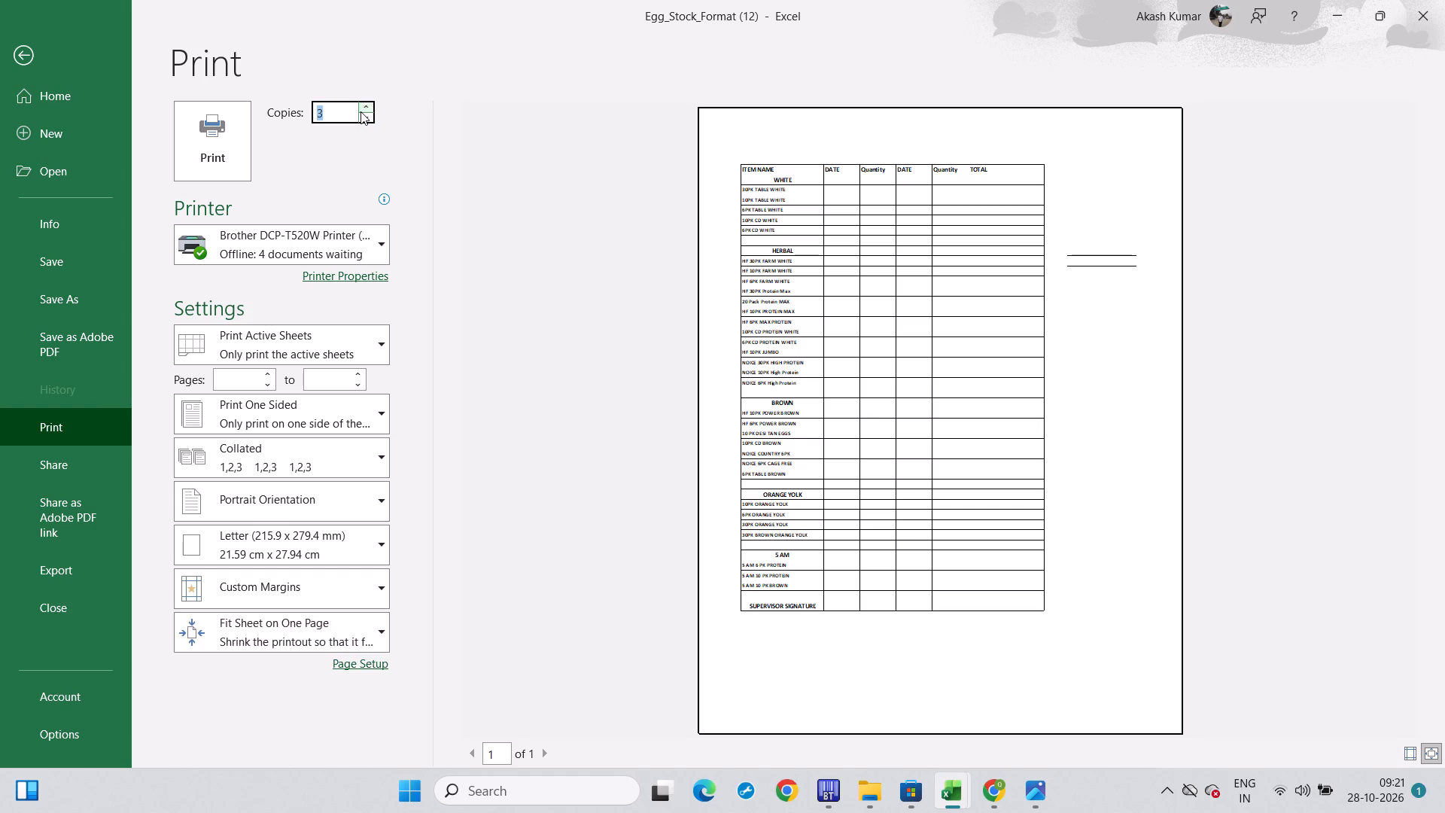
{"action": "left_click", "coordinate": [360, 111]}
{"action": "left_click", "coordinate": [184, 157]}
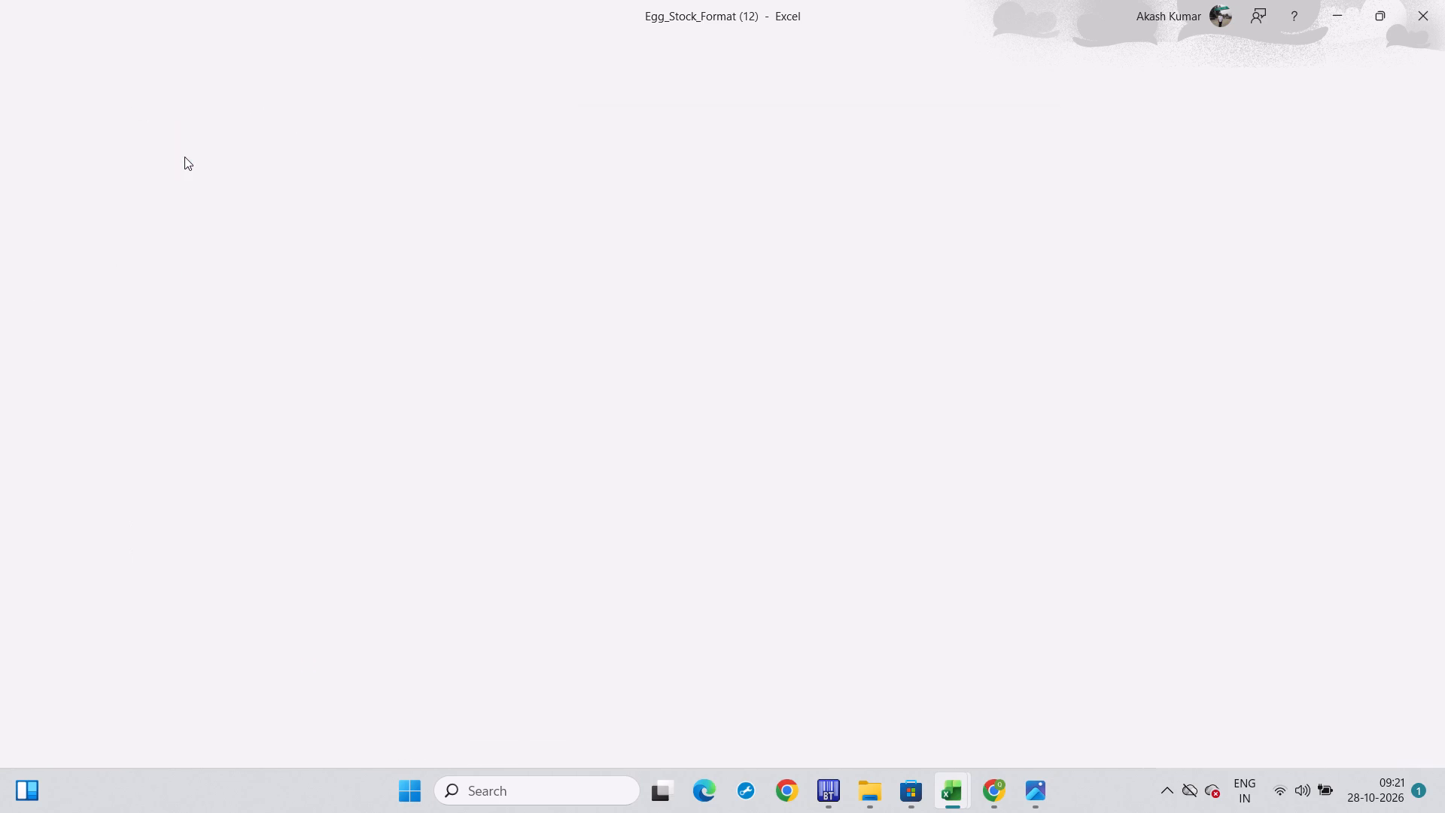
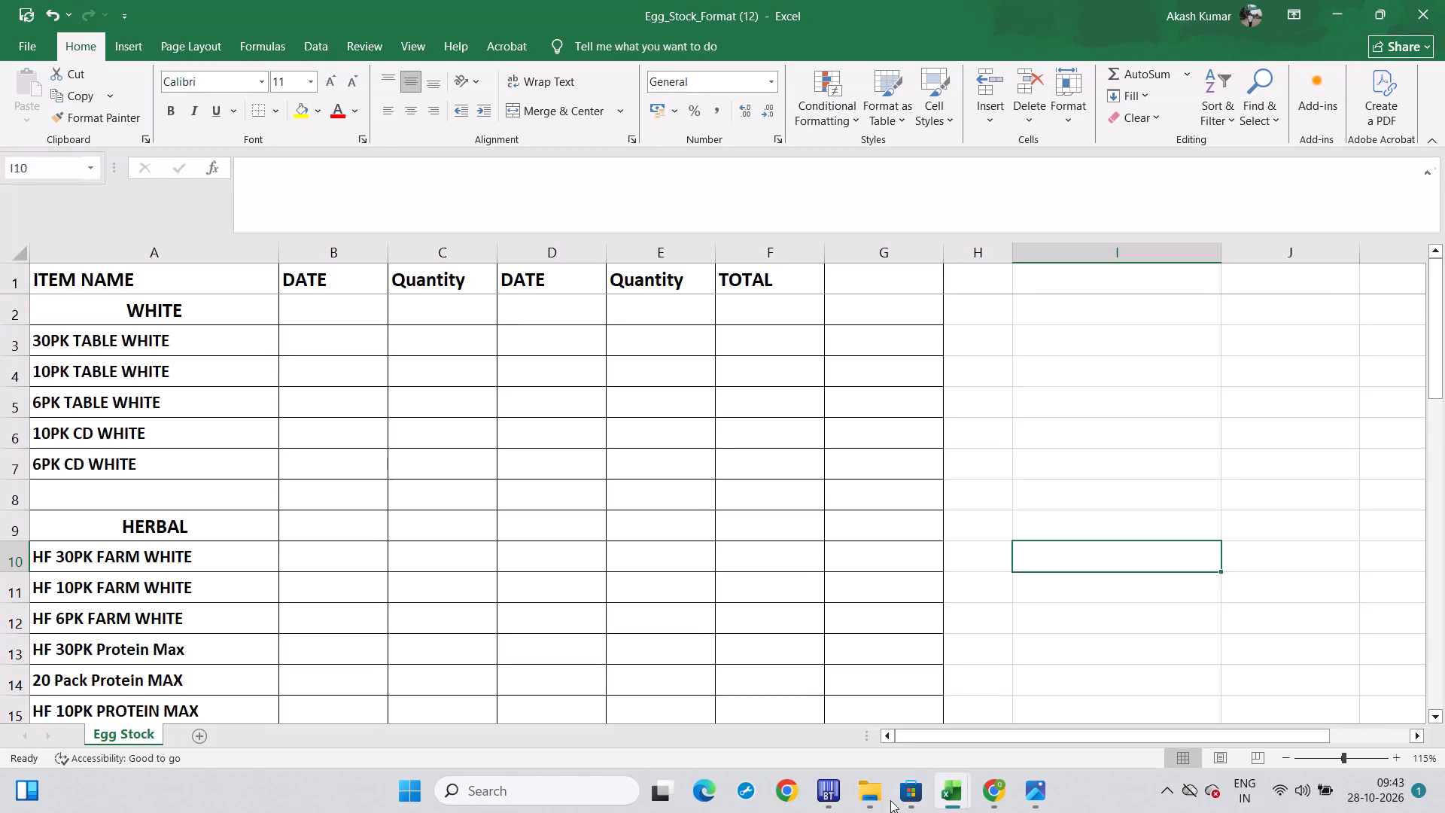
Switch to BarTender and change the product name on the BOX LABEL NEW1 label to NOICE PROTEIN.
{"action": "left_click", "coordinate": [814, 788]}
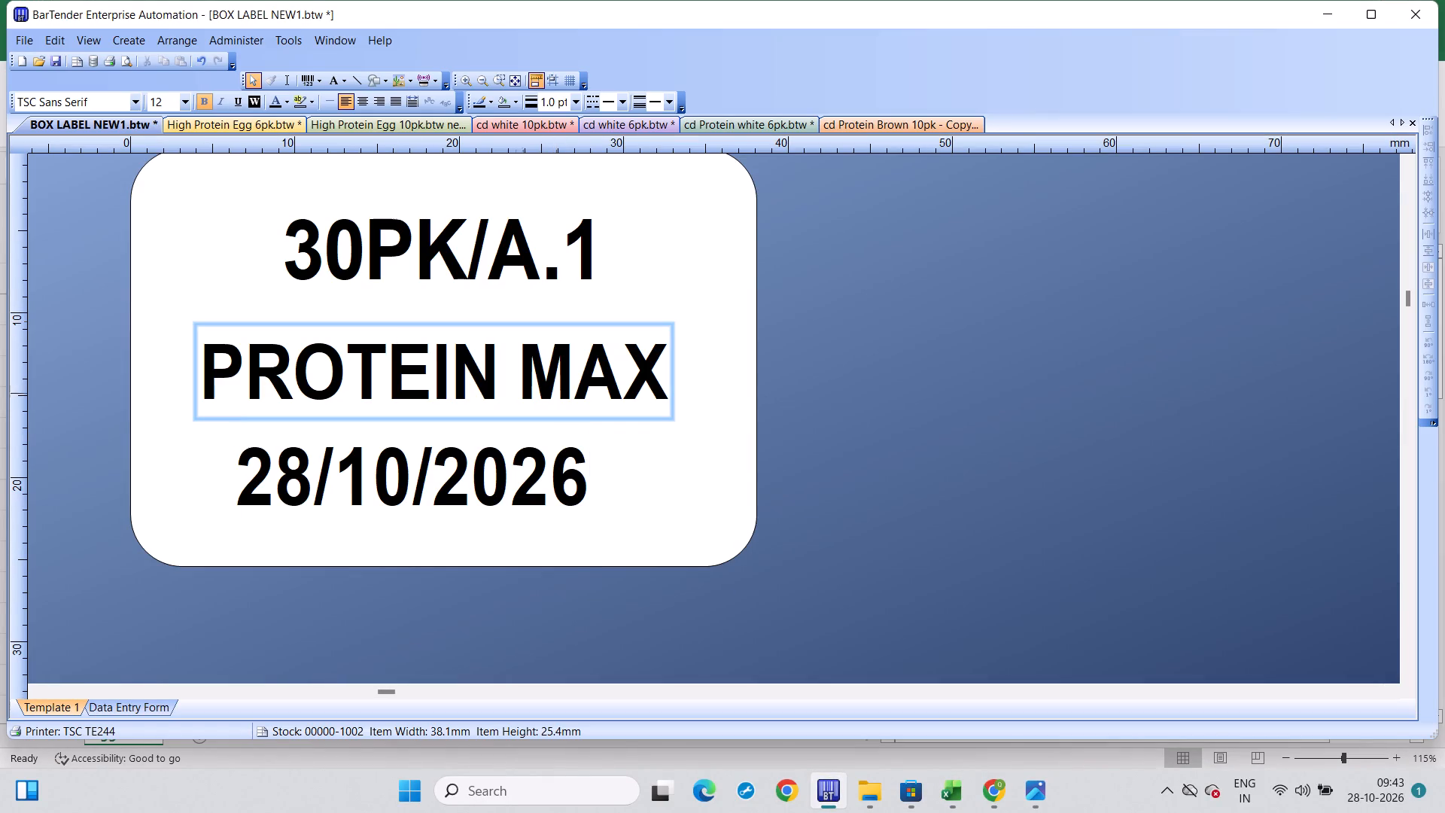
{"action": "left_click", "coordinate": [497, 375]}
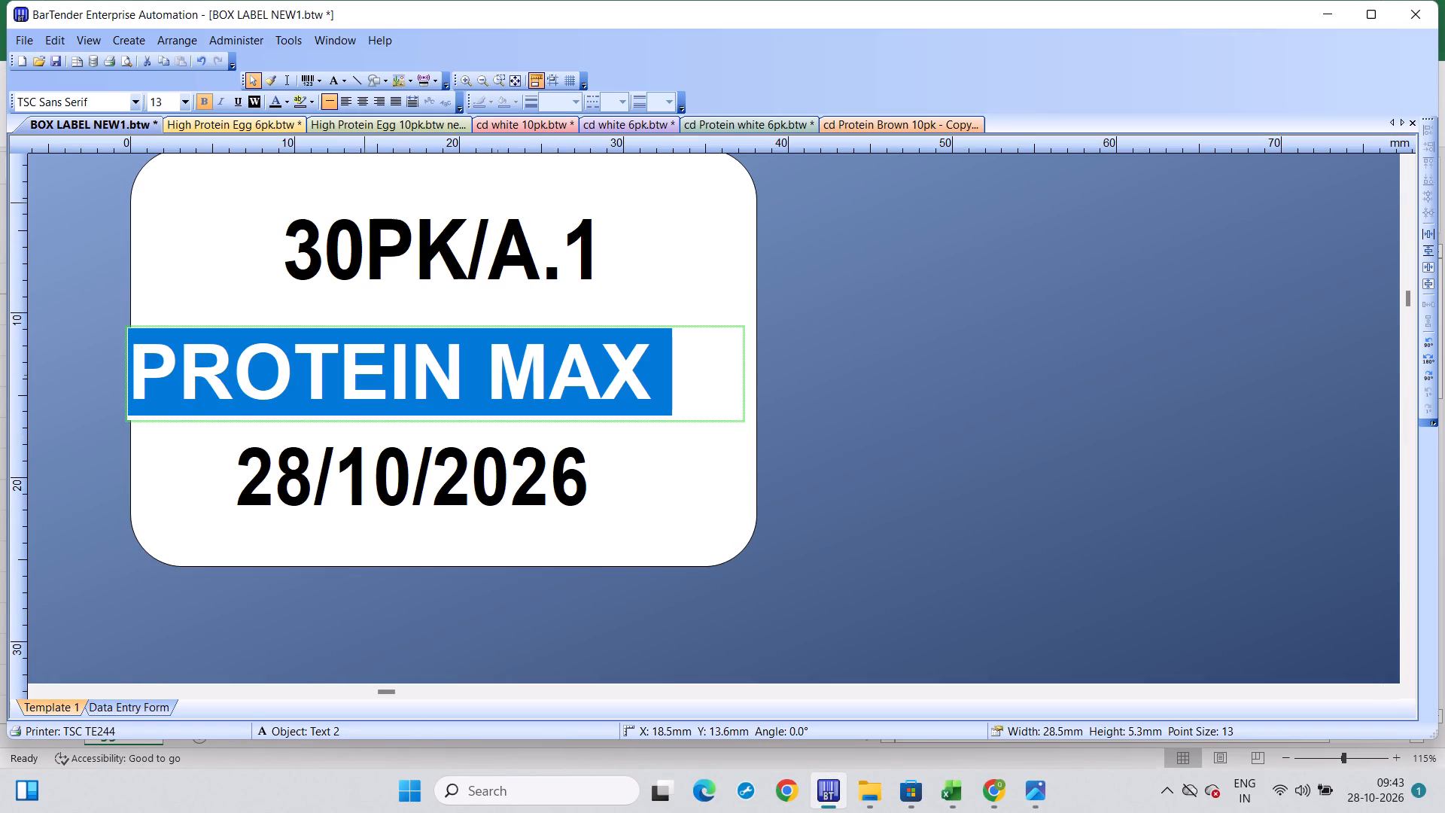
{"action": "left_click", "coordinate": [464, 376]}
{"action": "key", "text": "BackSpace"}
{"action": "key", "text": "BackSpace"}
{"action": "key", "text": "BackSpace"}
{"action": "key", "text": "BackSpace"}
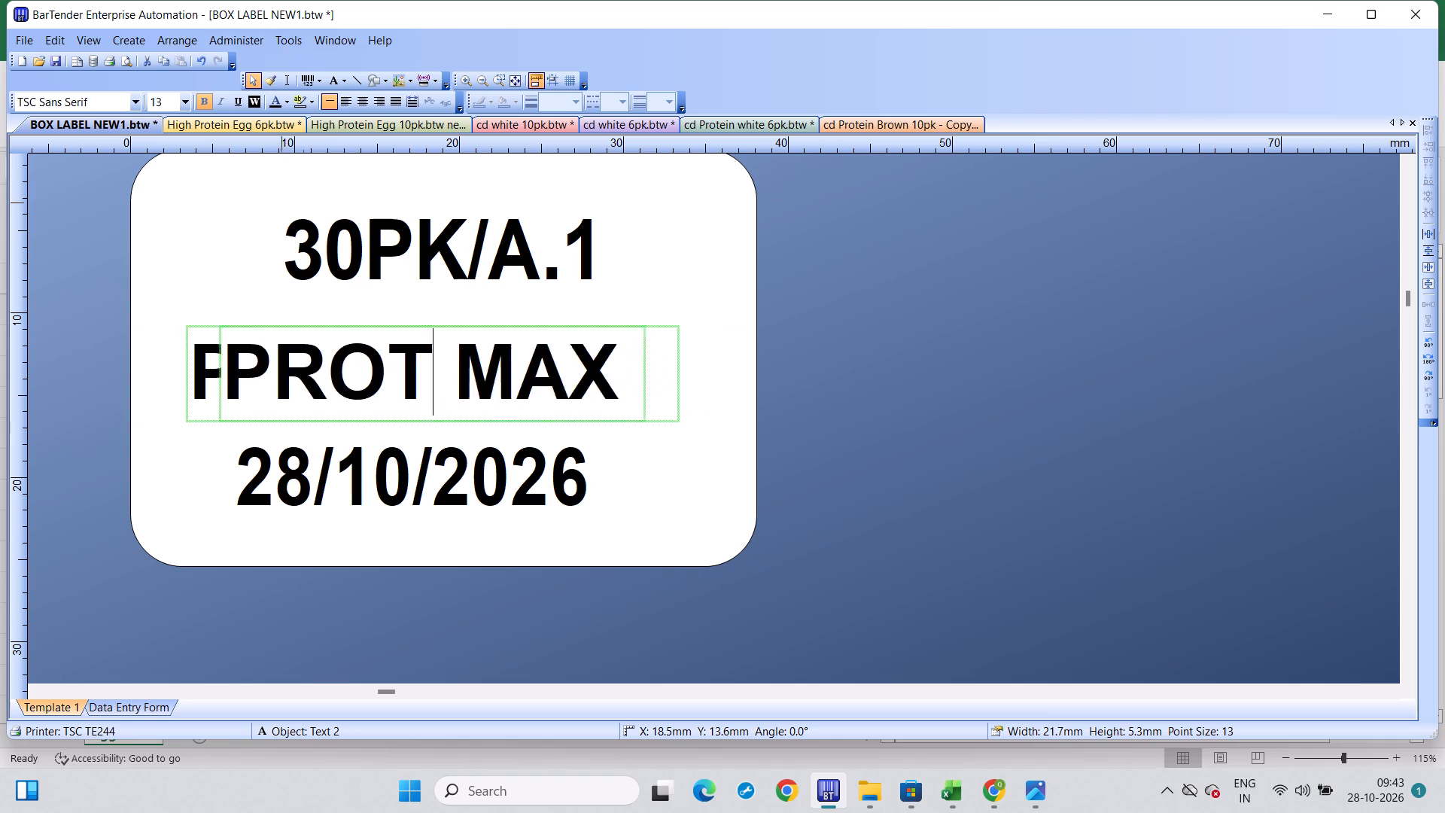
{"action": "key", "text": "BackSpace"}
{"action": "key", "text": "BackSpace"}
{"action": "key", "text": "BackSpace"}
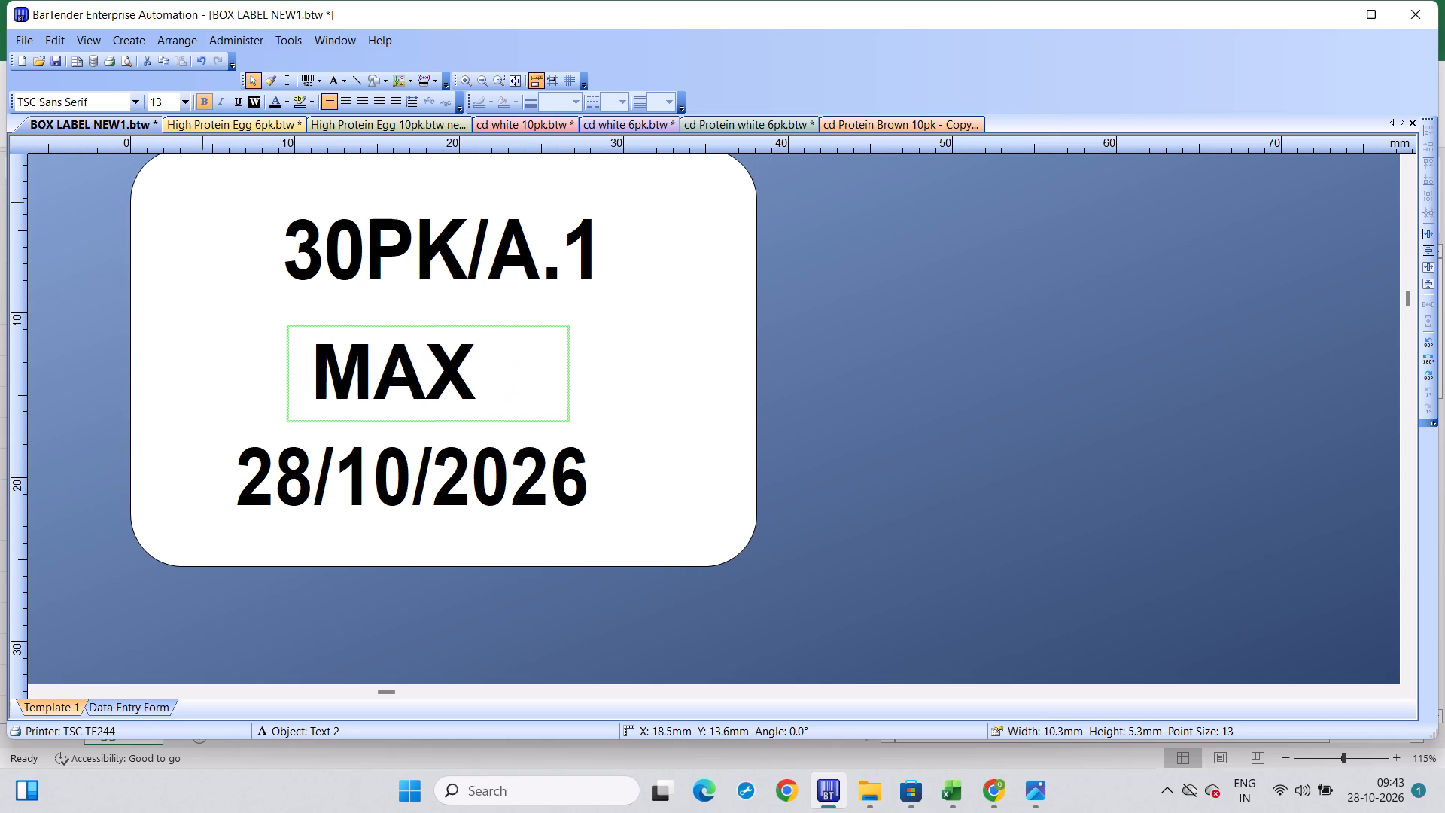
{"action": "type", "text": "NOICE"}
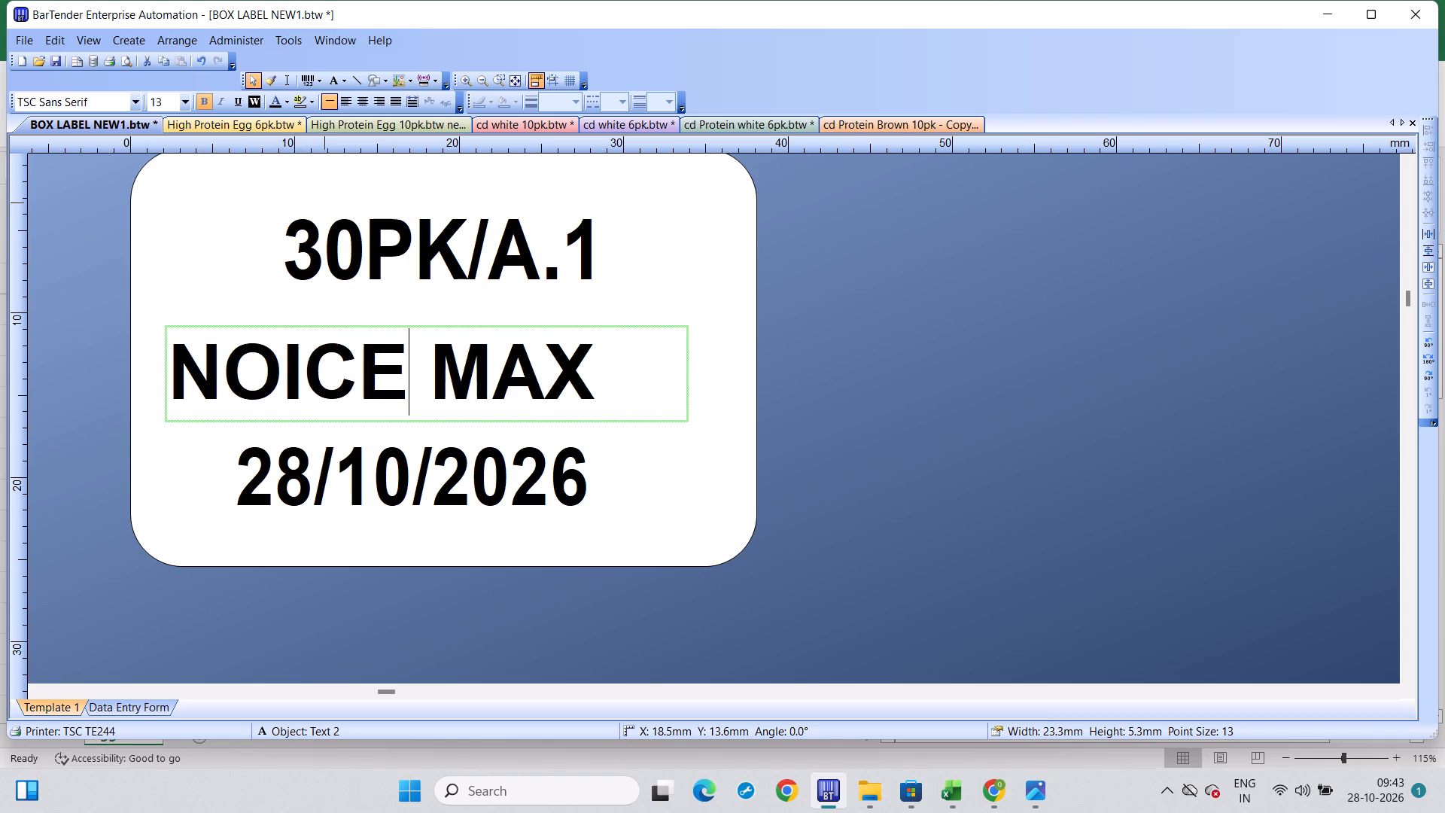
{"action": "left_click", "coordinate": [598, 367]}
{"action": "key", "text": "BackSpace"}
{"action": "key", "text": "BackSpace"}
{"action": "key", "text": "BackSpace"}
{"action": "type", "text": "PROTEIN"}
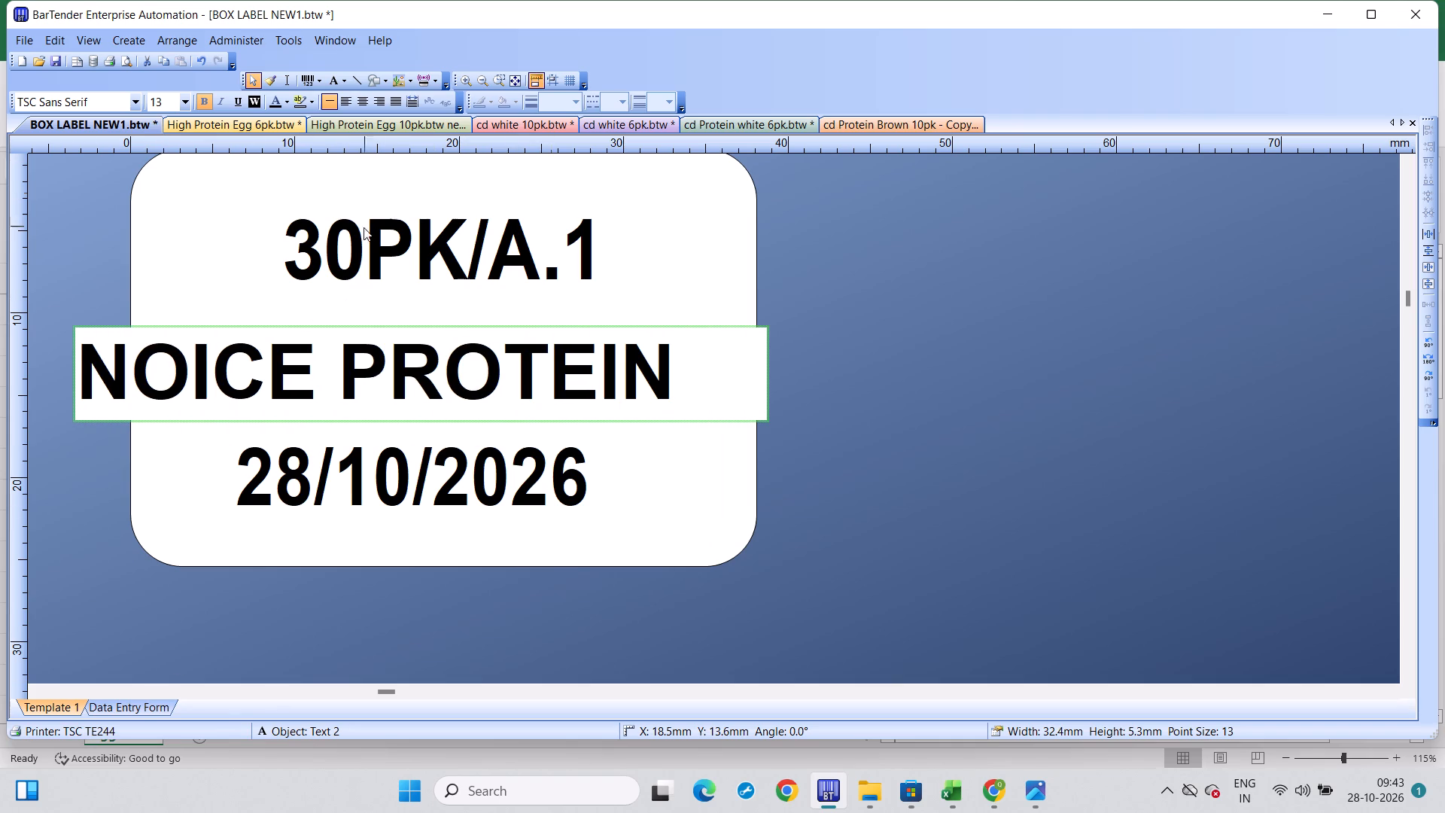
Change the pack size line on the NOICE PROTEIN box label to 10PK/A.1.
{"action": "left_click_drag", "start_coordinate": [357, 233], "coordinate": [305, 235]}
{"action": "left_click", "coordinate": [305, 235]}
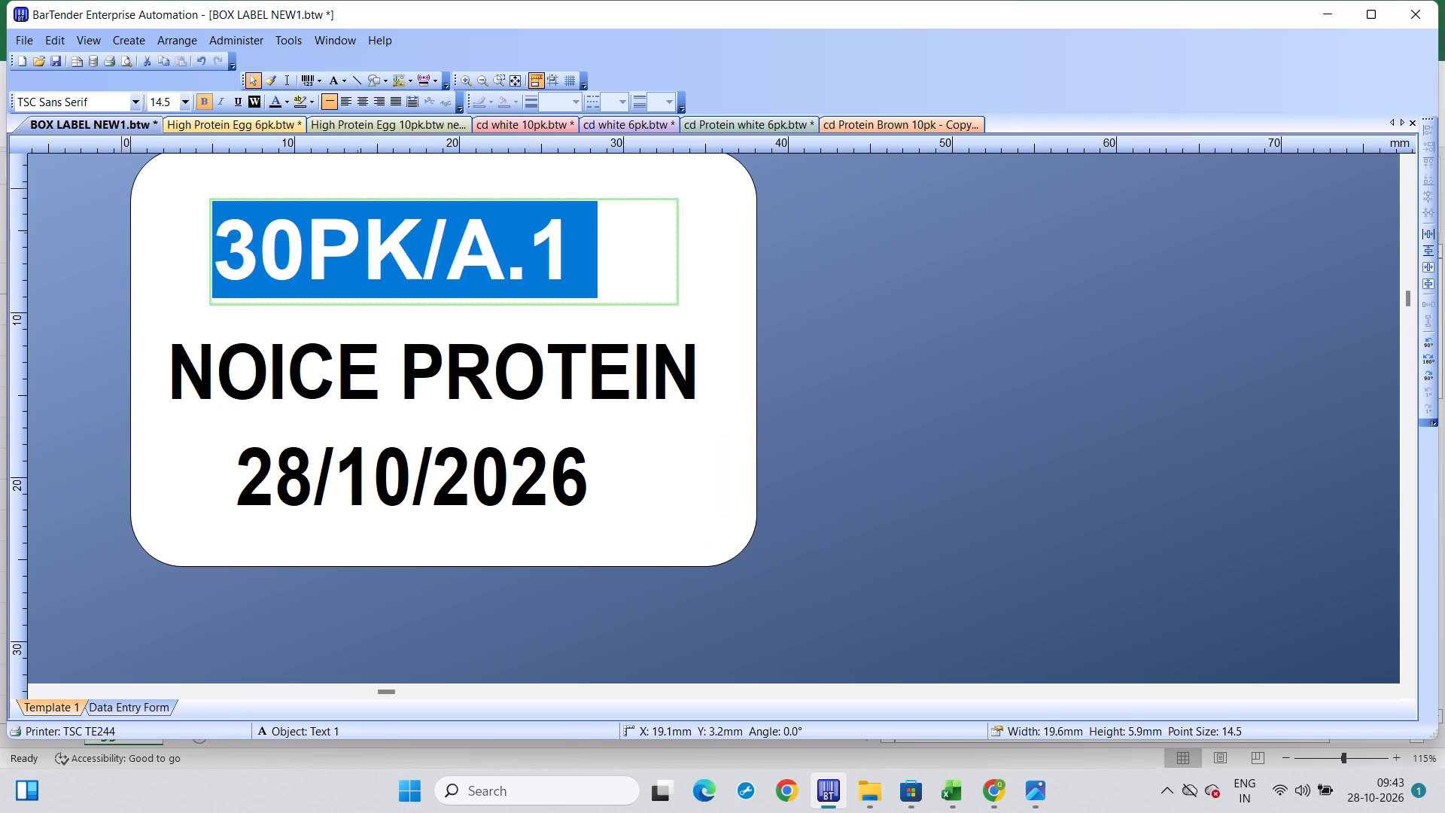
{"action": "key", "text": "BackSpace"}
{"action": "key", "text": "BackSpace"}
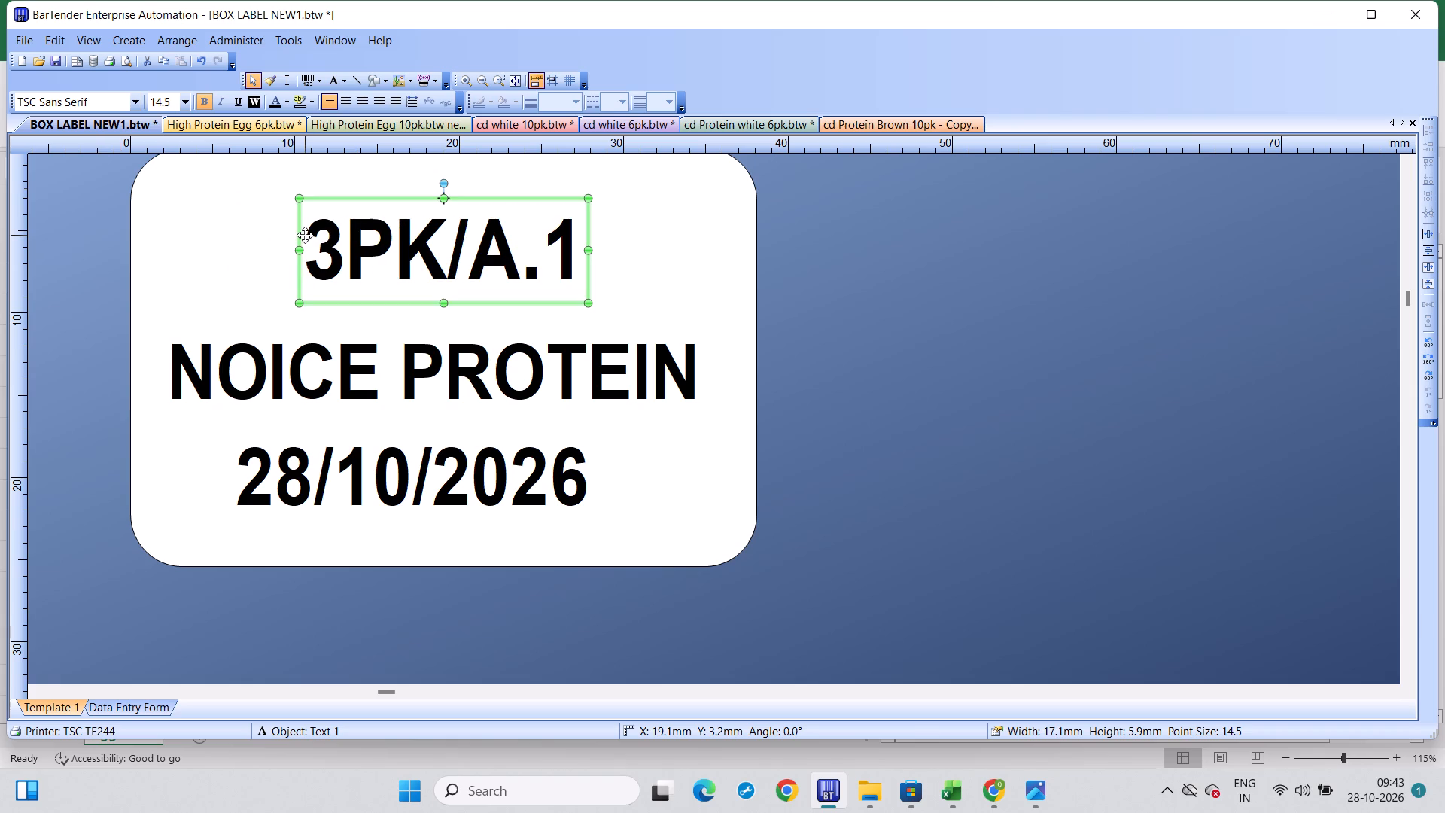
{"action": "key", "text": "1"}
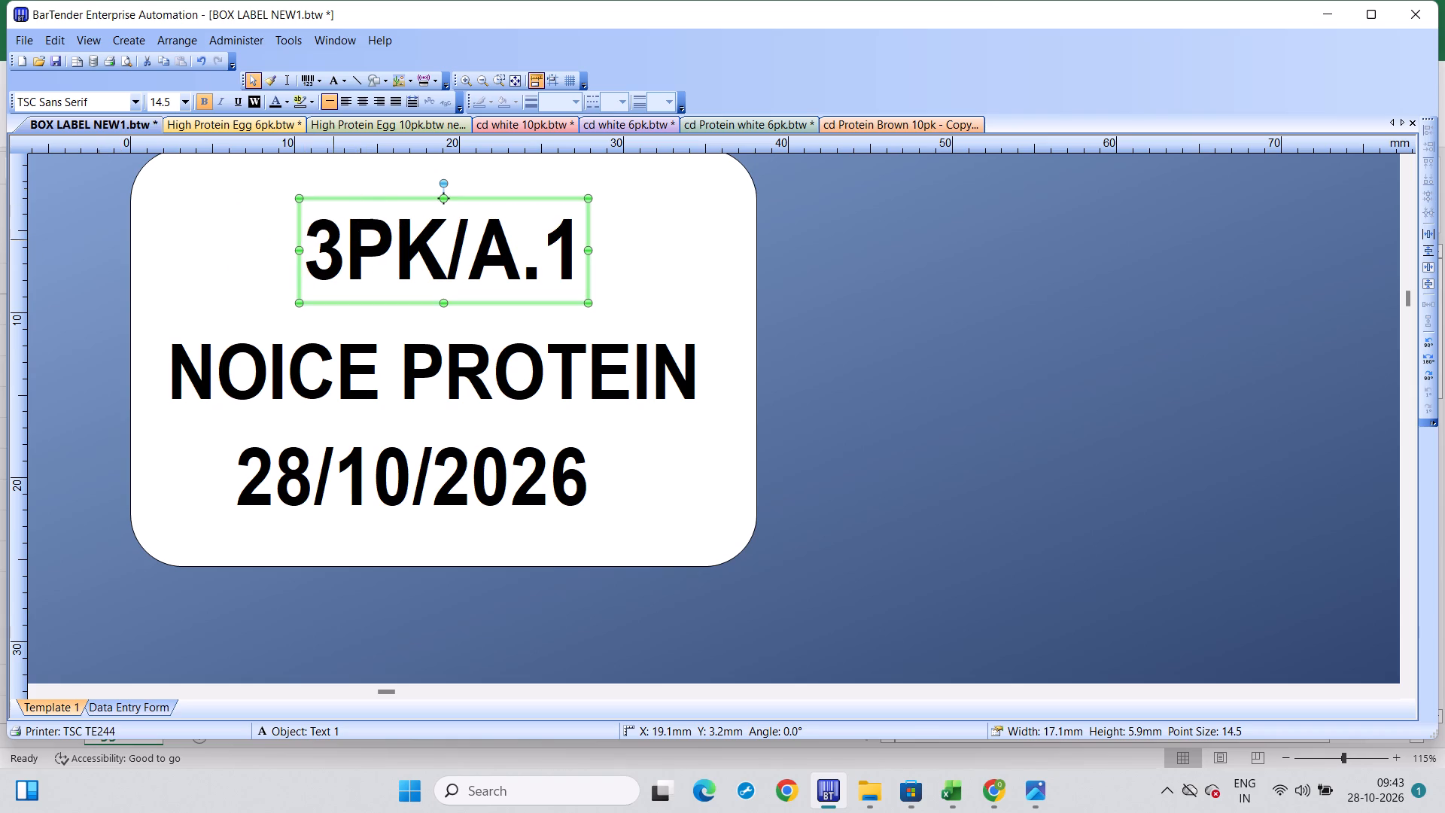
{"action": "left_click", "coordinate": [333, 239]}
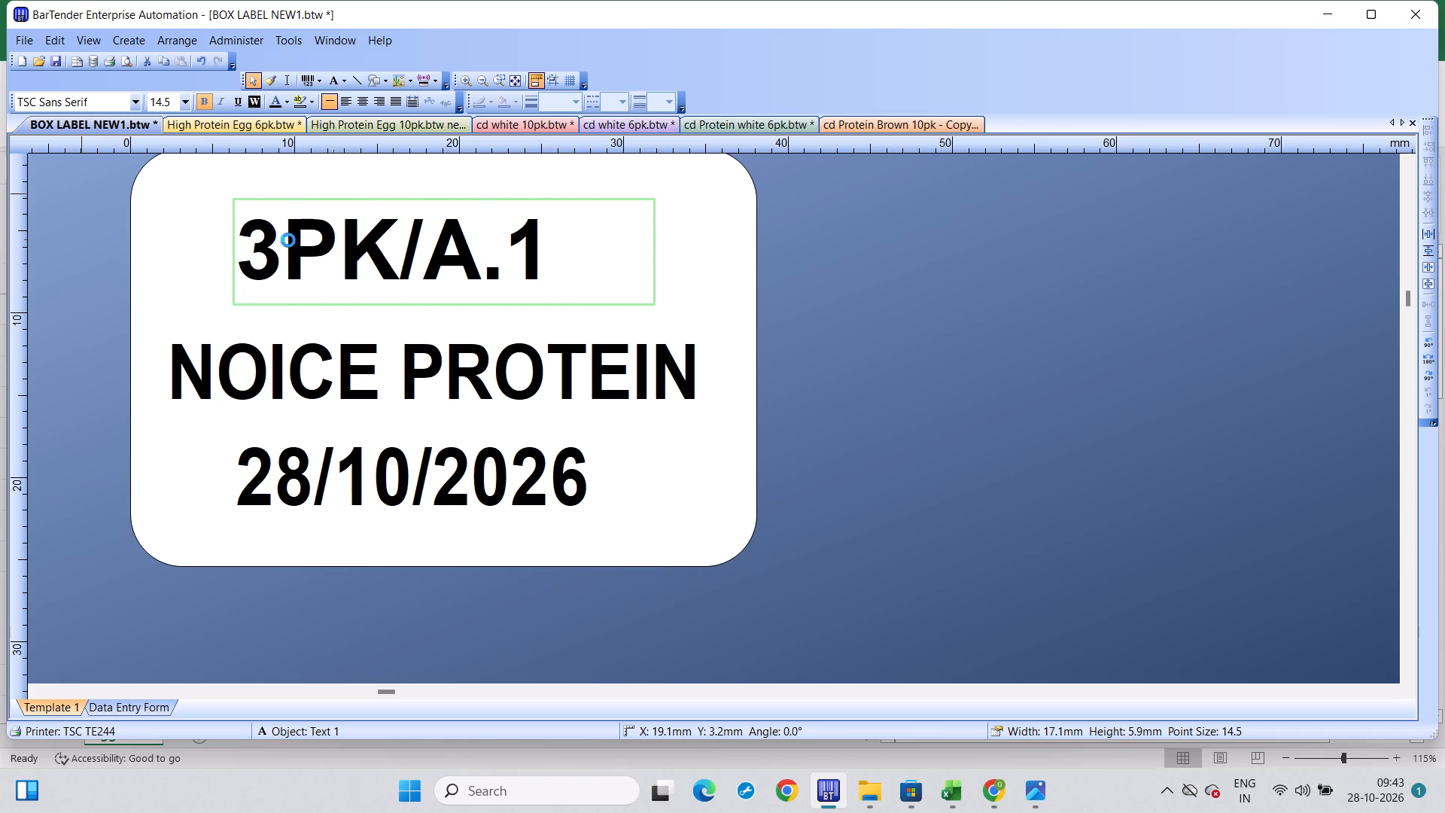
{"action": "left_click", "coordinate": [286, 240]}
{"action": "key", "text": "BackSpace"}
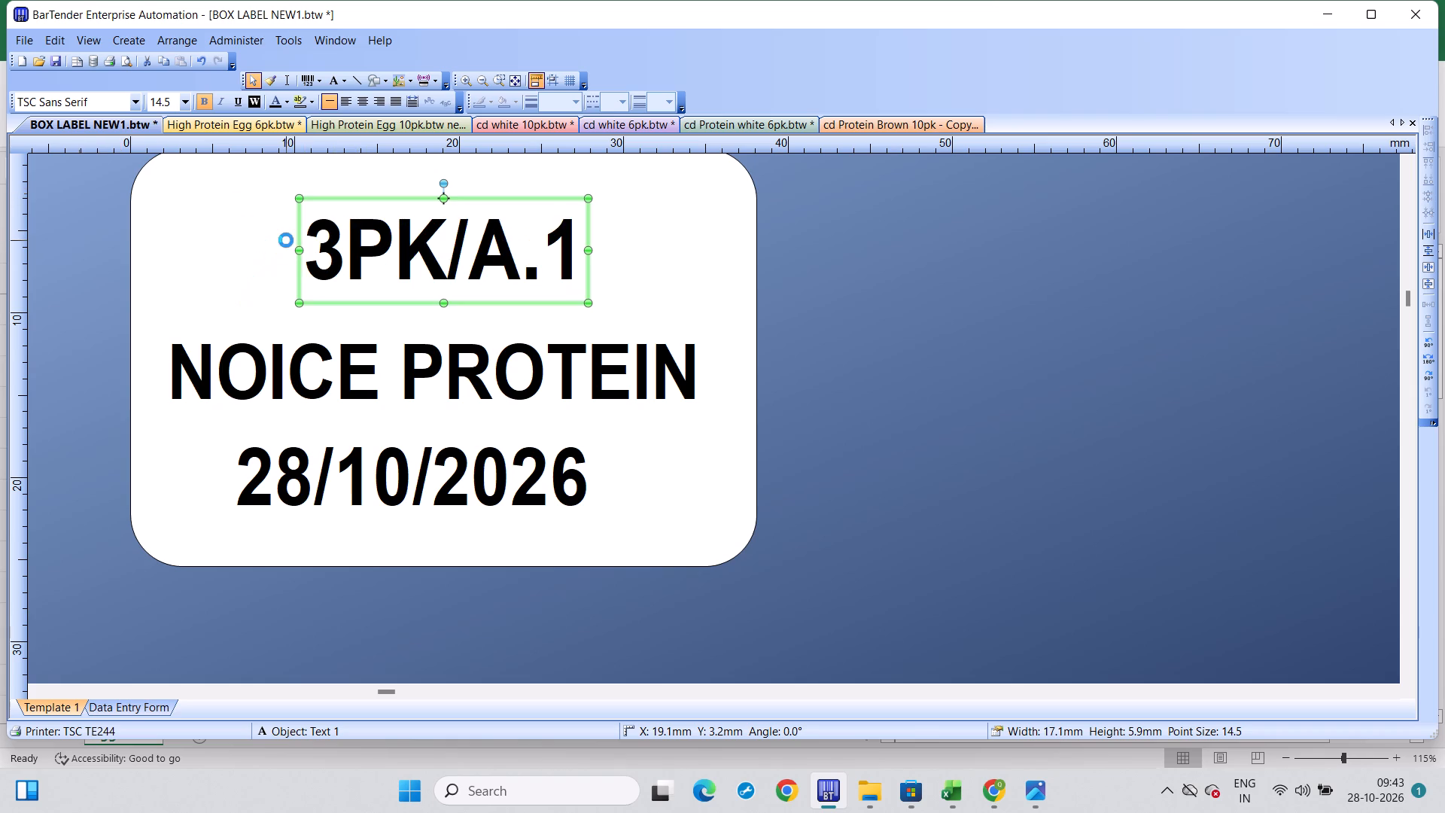
{"action": "type", "text": "10"}
{"action": "left_click", "coordinate": [339, 236]}
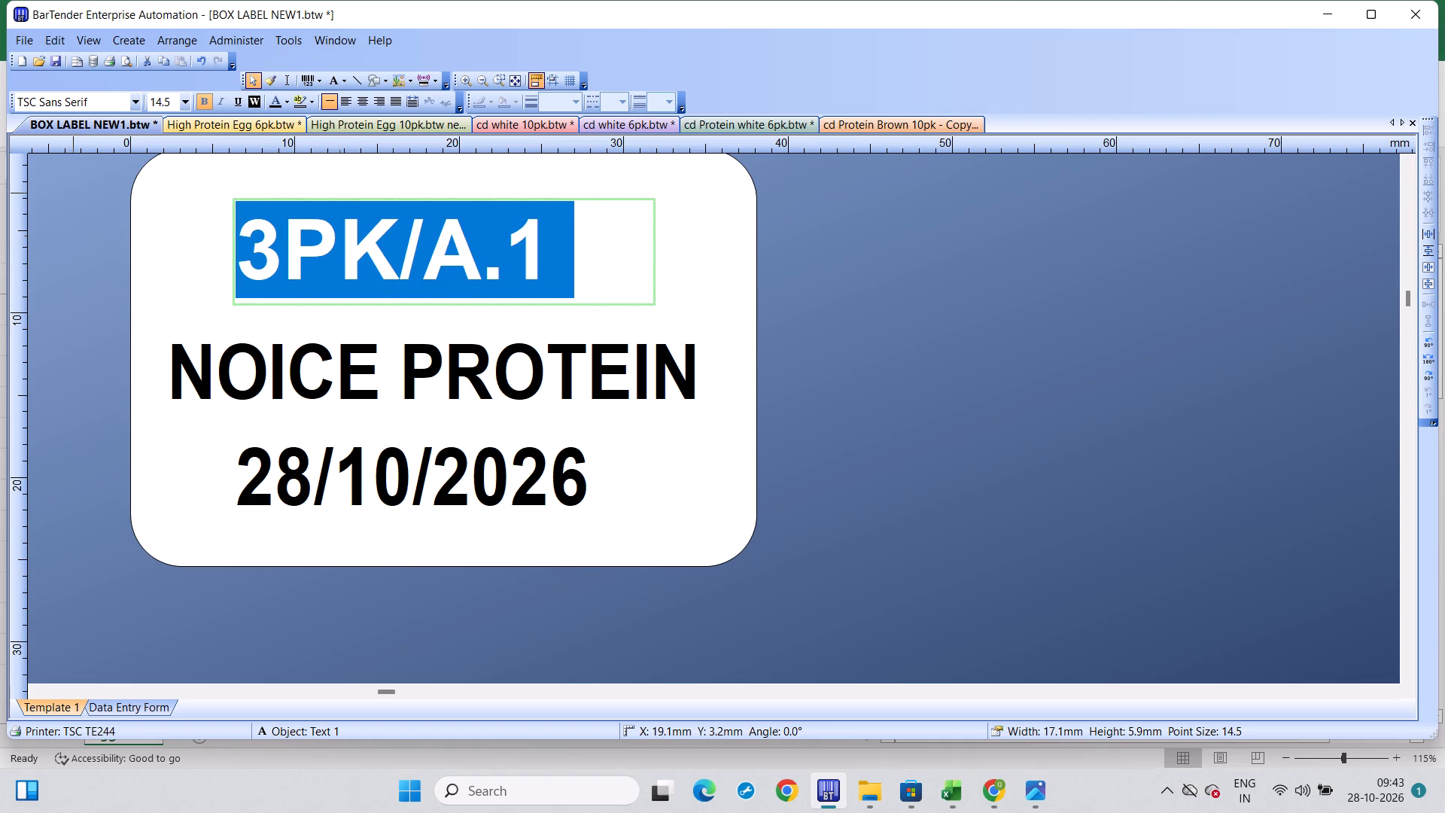
{"action": "left_click", "coordinate": [280, 239]}
{"action": "key", "text": "BackSpace"}
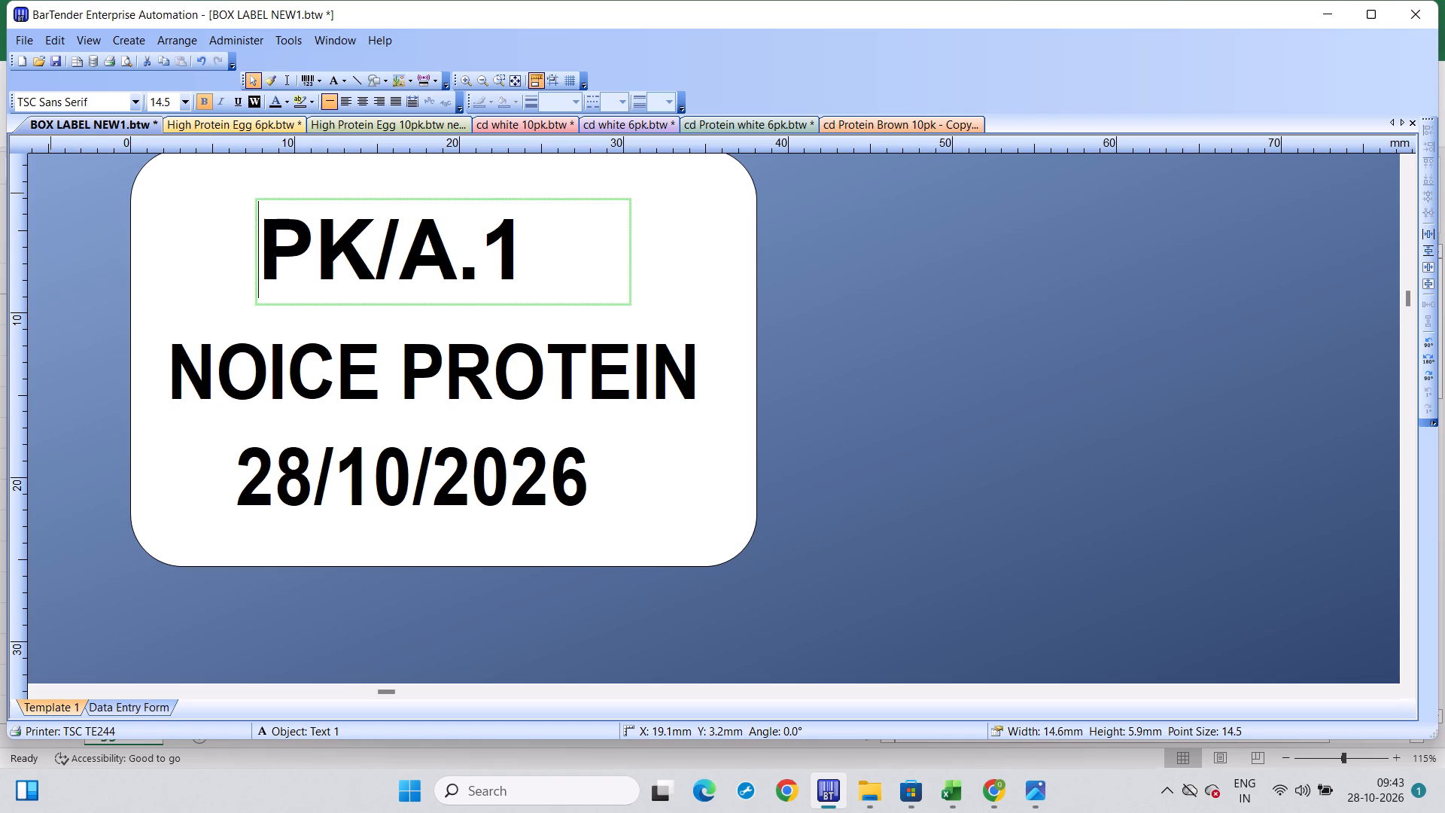
{"action": "type", "text": "10"}
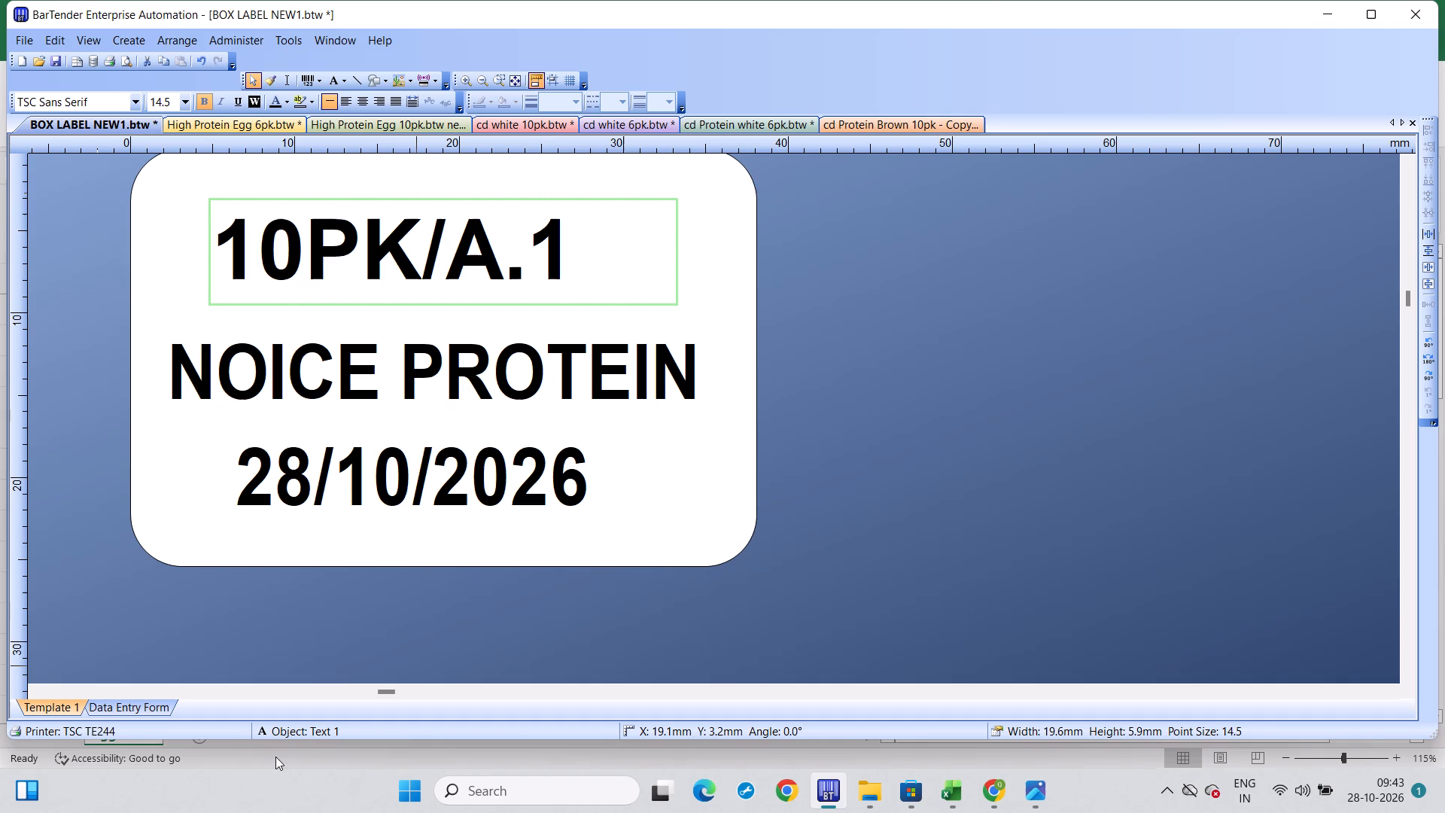
Print 40 copies of the 10PK/A.1 NOICE PROTEIN box label on the TSC TE244 printer.
{"action": "key", "text": "ctrl+p"}
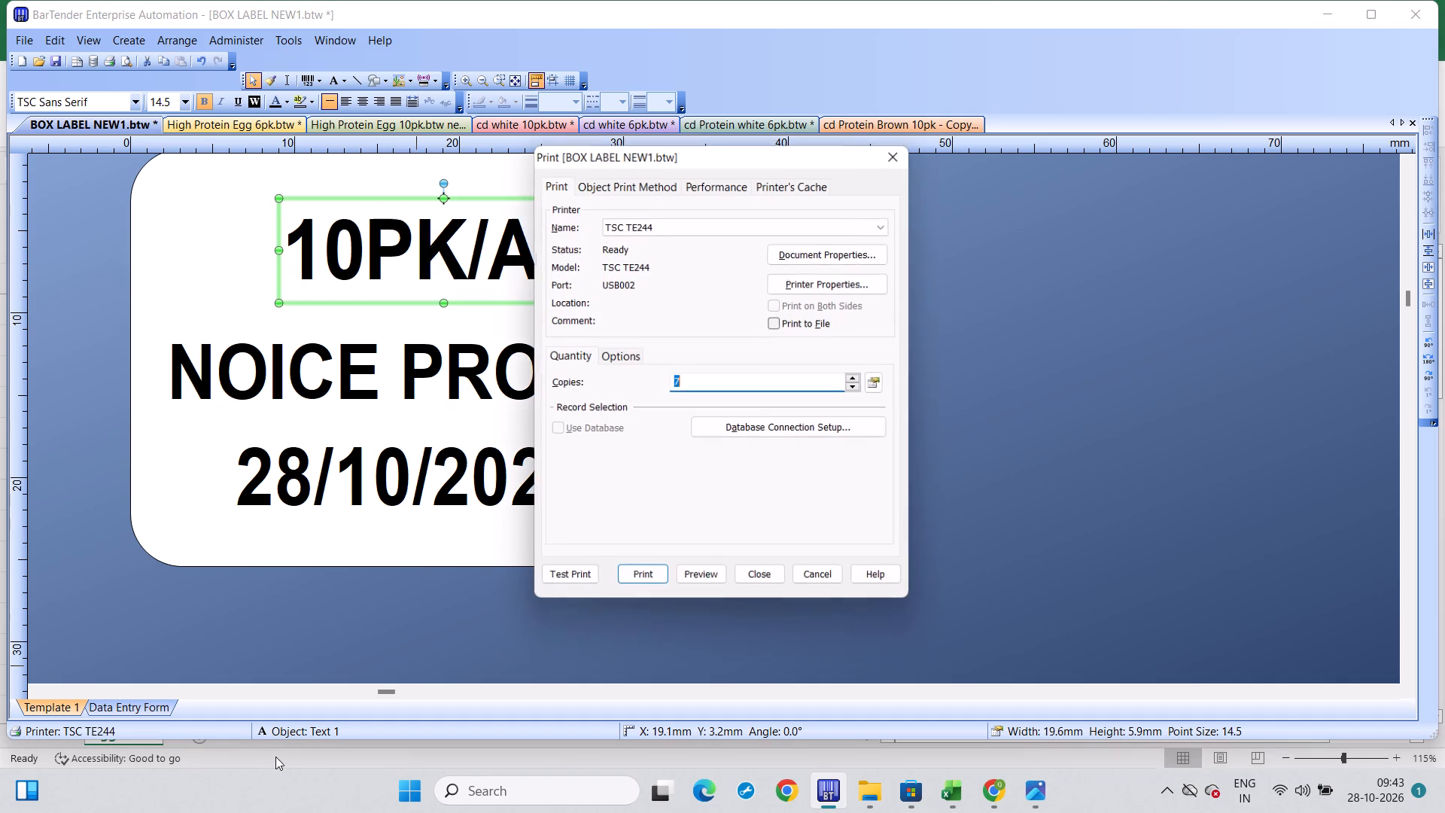
{"action": "left_click", "coordinate": [715, 379]}
{"action": "key", "text": "BackSpace"}
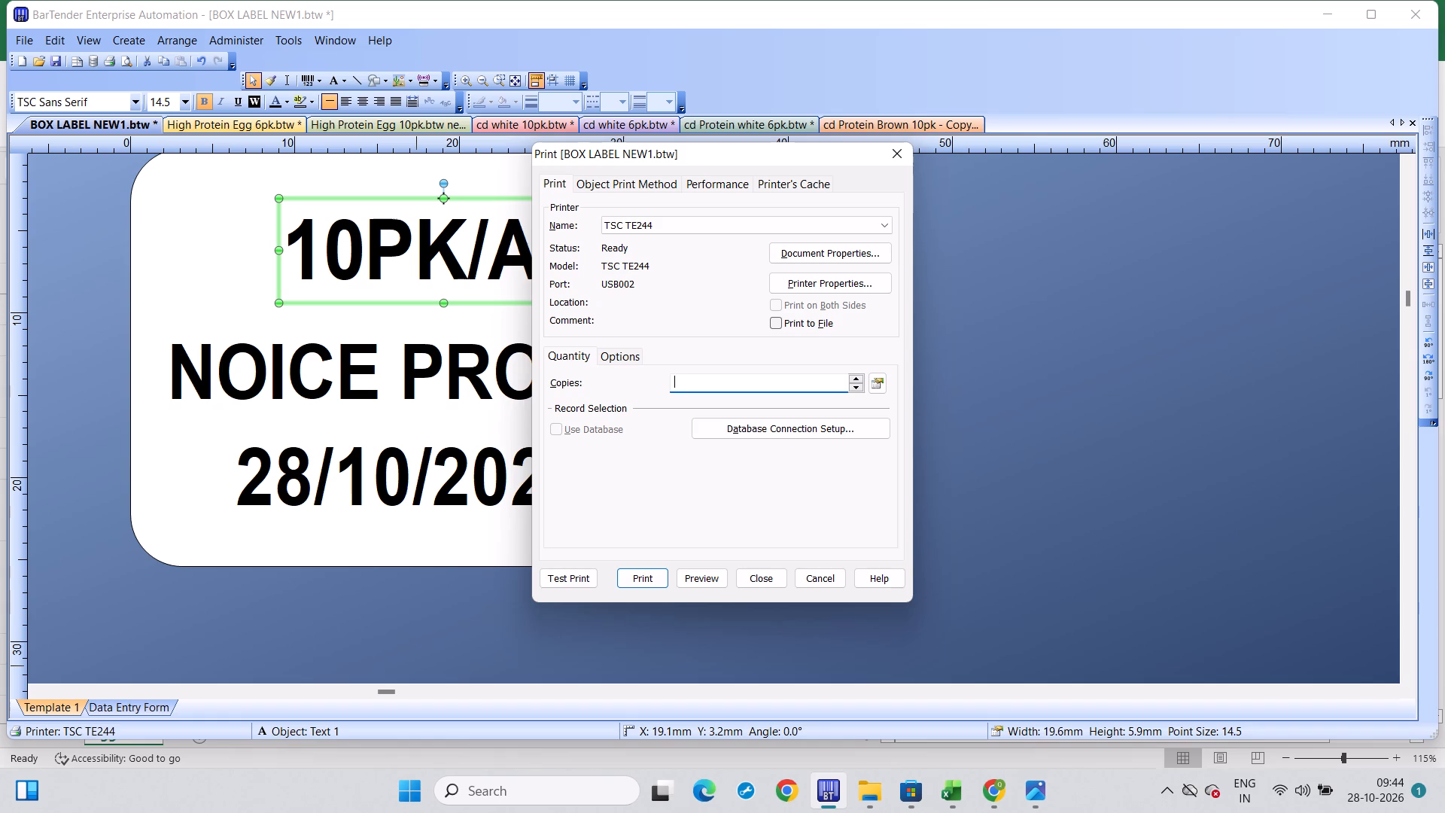
{"action": "key", "text": "3"}
{"action": "key", "text": "0"}
{"action": "left_click", "coordinate": [719, 381]}
{"action": "key", "text": "BackSpace"}
{"action": "key", "text": "0"}
{"action": "key", "text": "BackSpace"}
{"action": "key", "text": "BackSpace"}
{"action": "type", "text": "40"}
{"action": "left_click", "coordinate": [636, 578]}
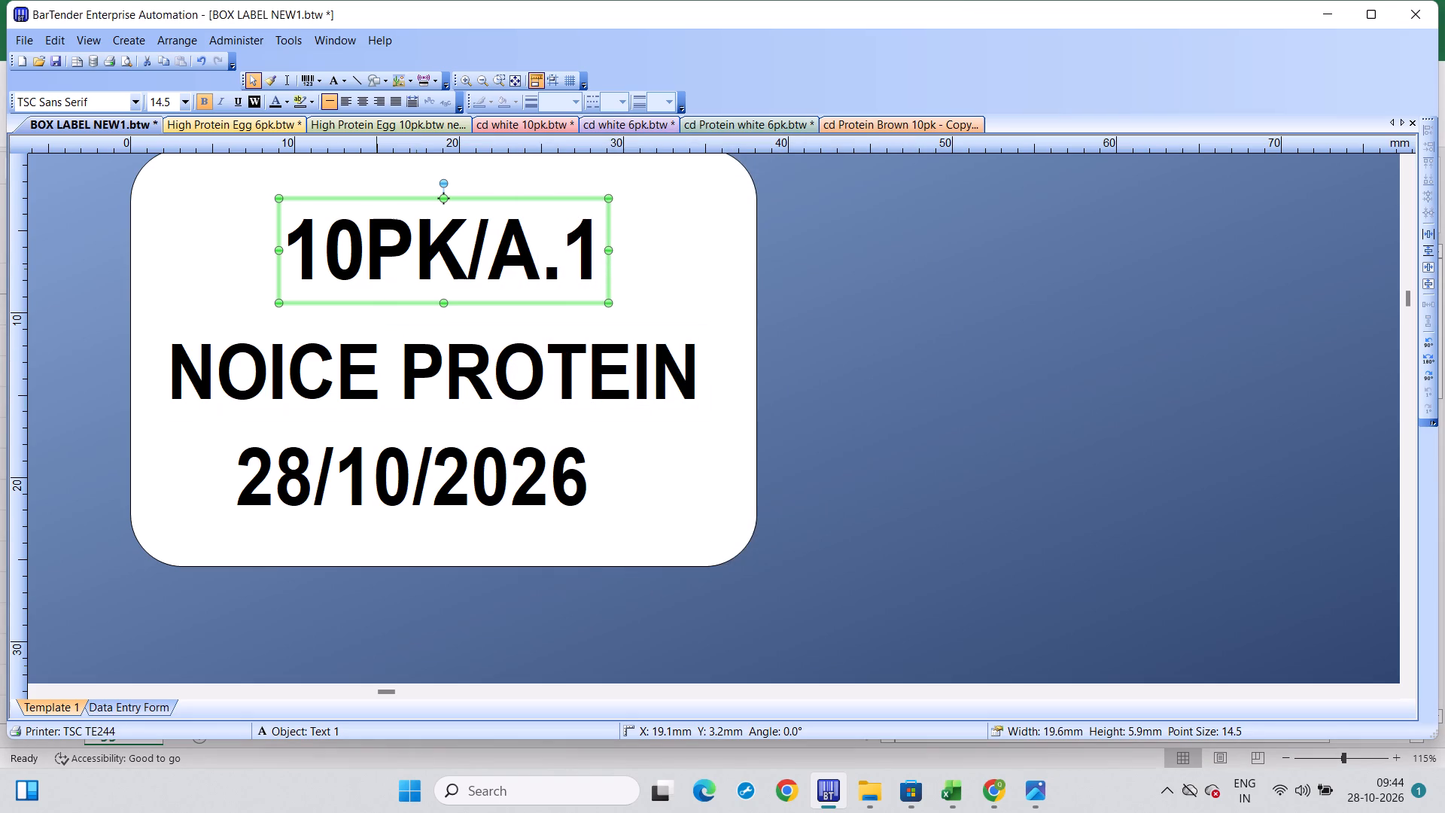
Change the pack size line on the NOICE PROTEIN box label to 6PK/A.1.
{"action": "left_click", "coordinate": [364, 254]}
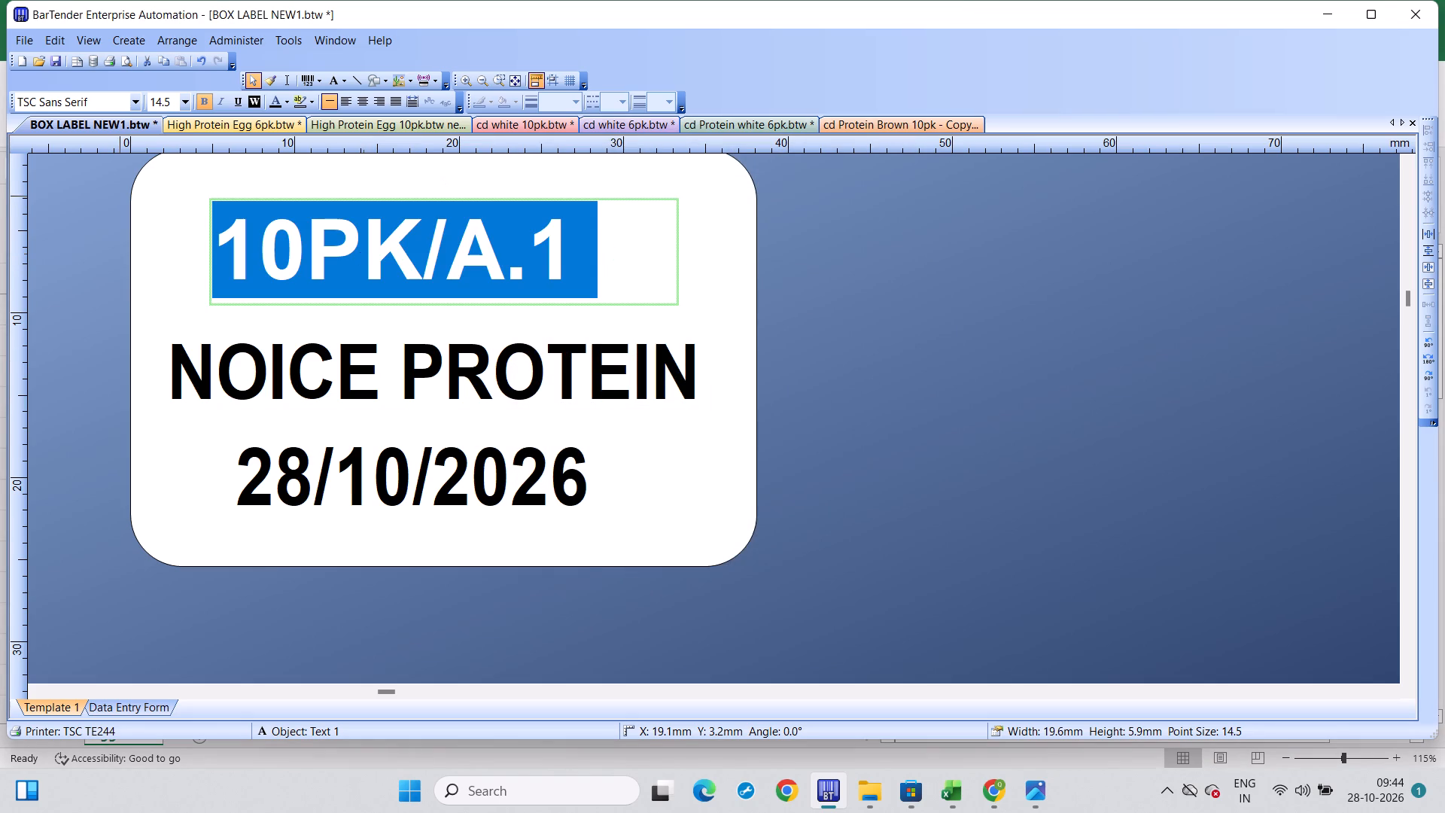
{"action": "left_click", "coordinate": [303, 242]}
{"action": "key", "text": "BackSpace"}
{"action": "key", "text": "BackSpace"}
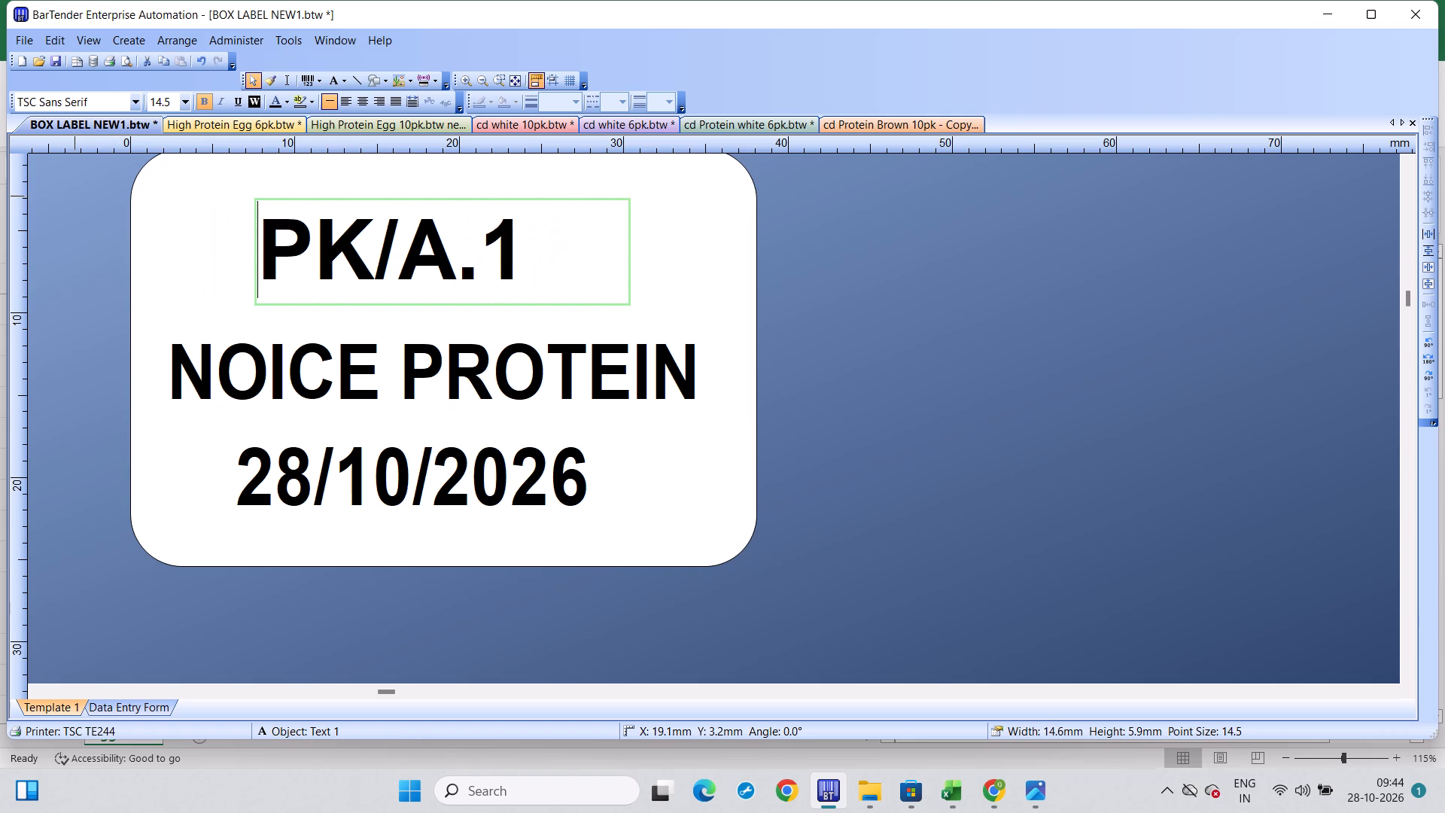
{"action": "key", "text": "6"}
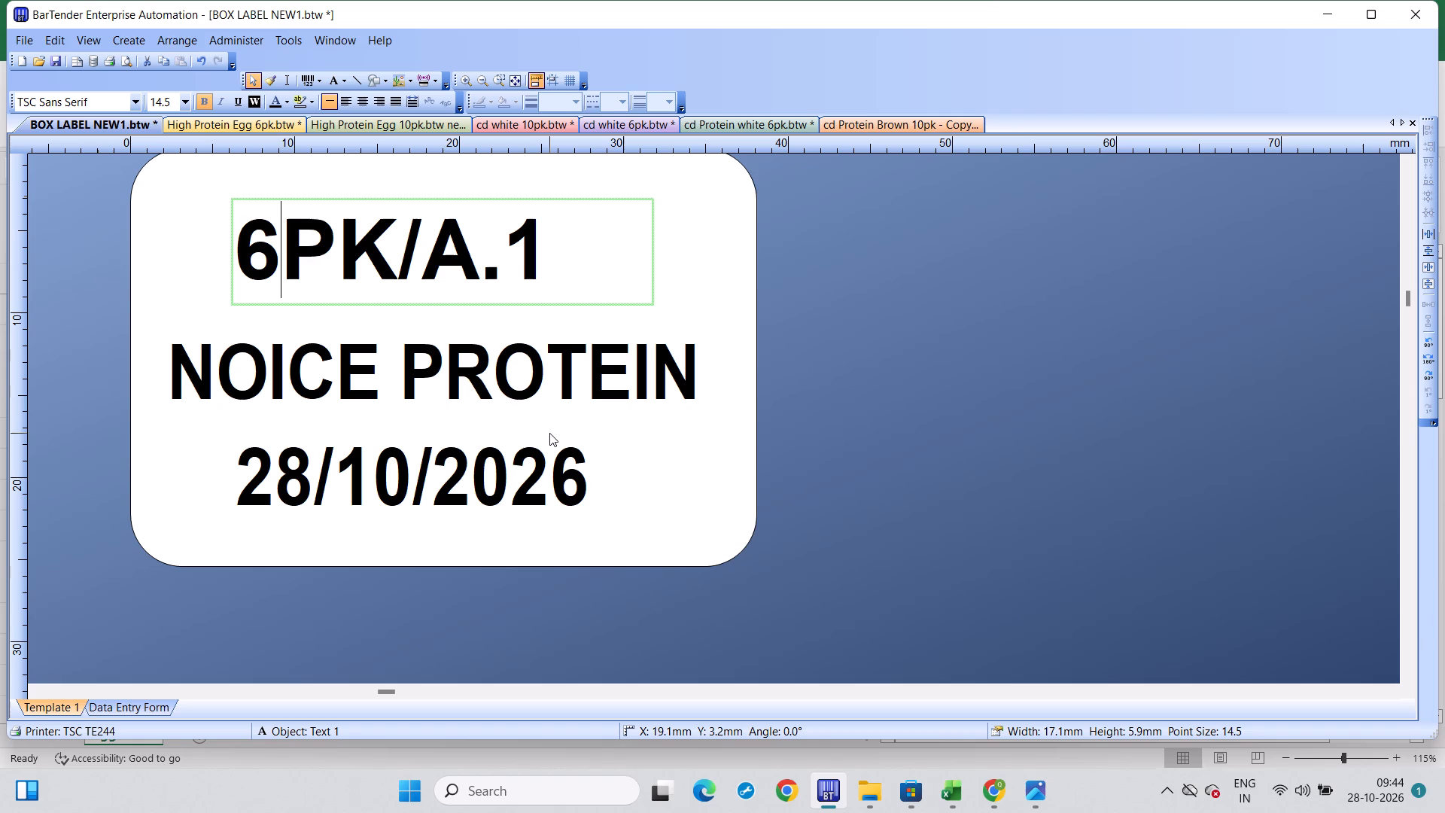
Print 50 copies of the 6PK/A.1 NOICE PROTEIN box label on the TSC TE244 printer.
{"action": "key", "text": "ctrl+p"}
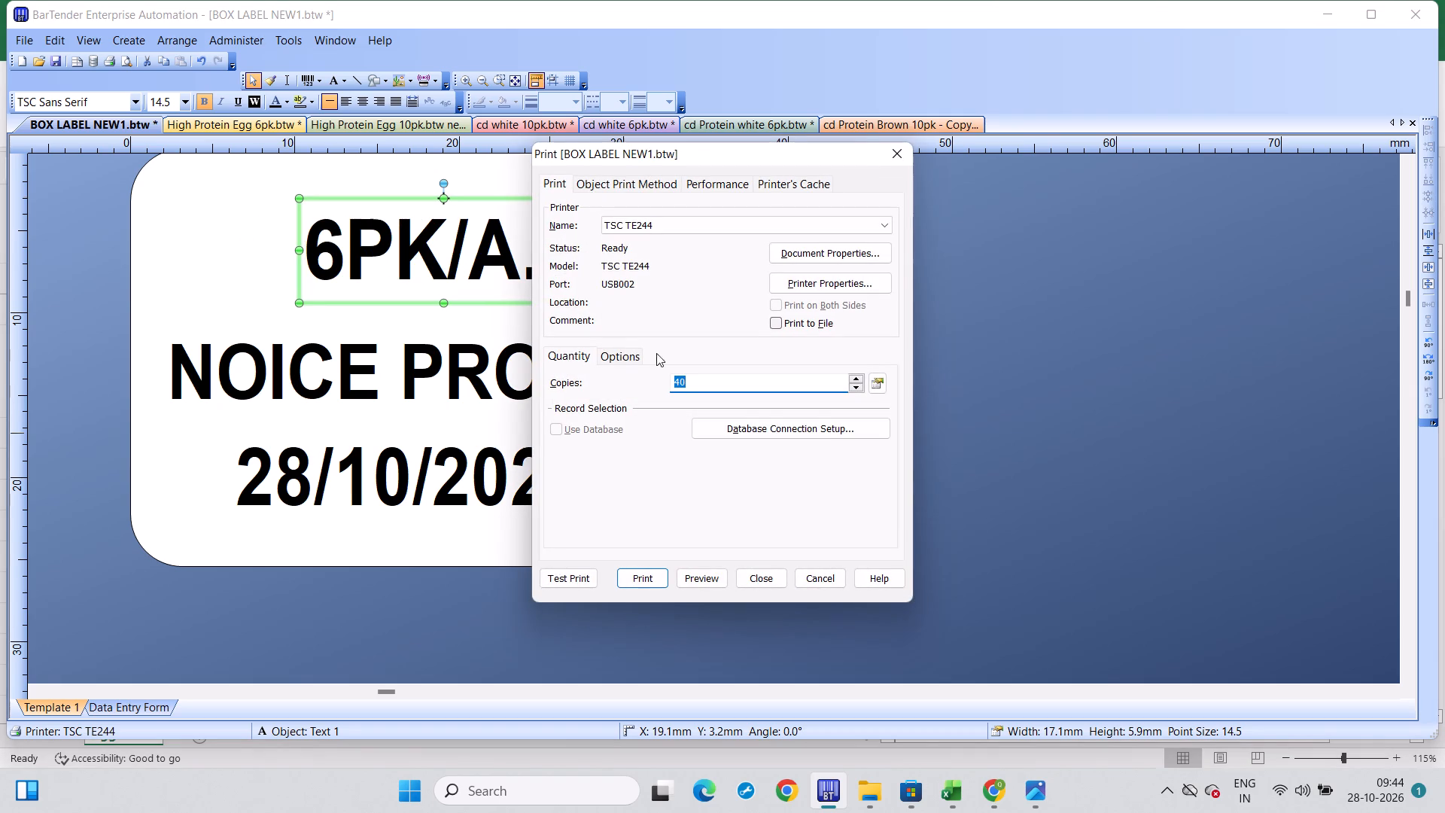
{"action": "left_click", "coordinate": [704, 385]}
{"action": "key", "text": "BackSpace"}
{"action": "key", "text": "BackSpace"}
{"action": "type", "text": "50"}
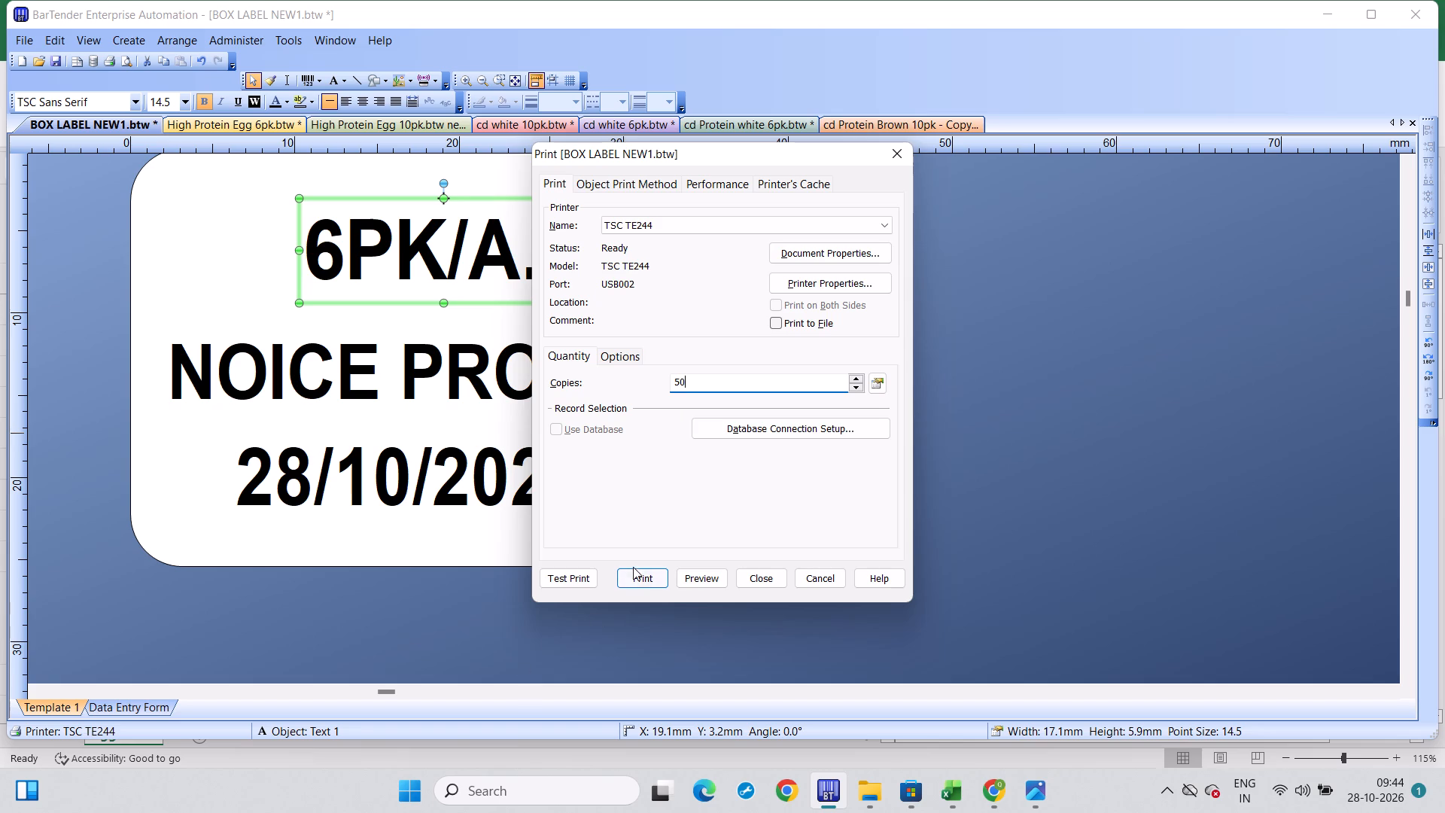
{"action": "left_click", "coordinate": [633, 571]}
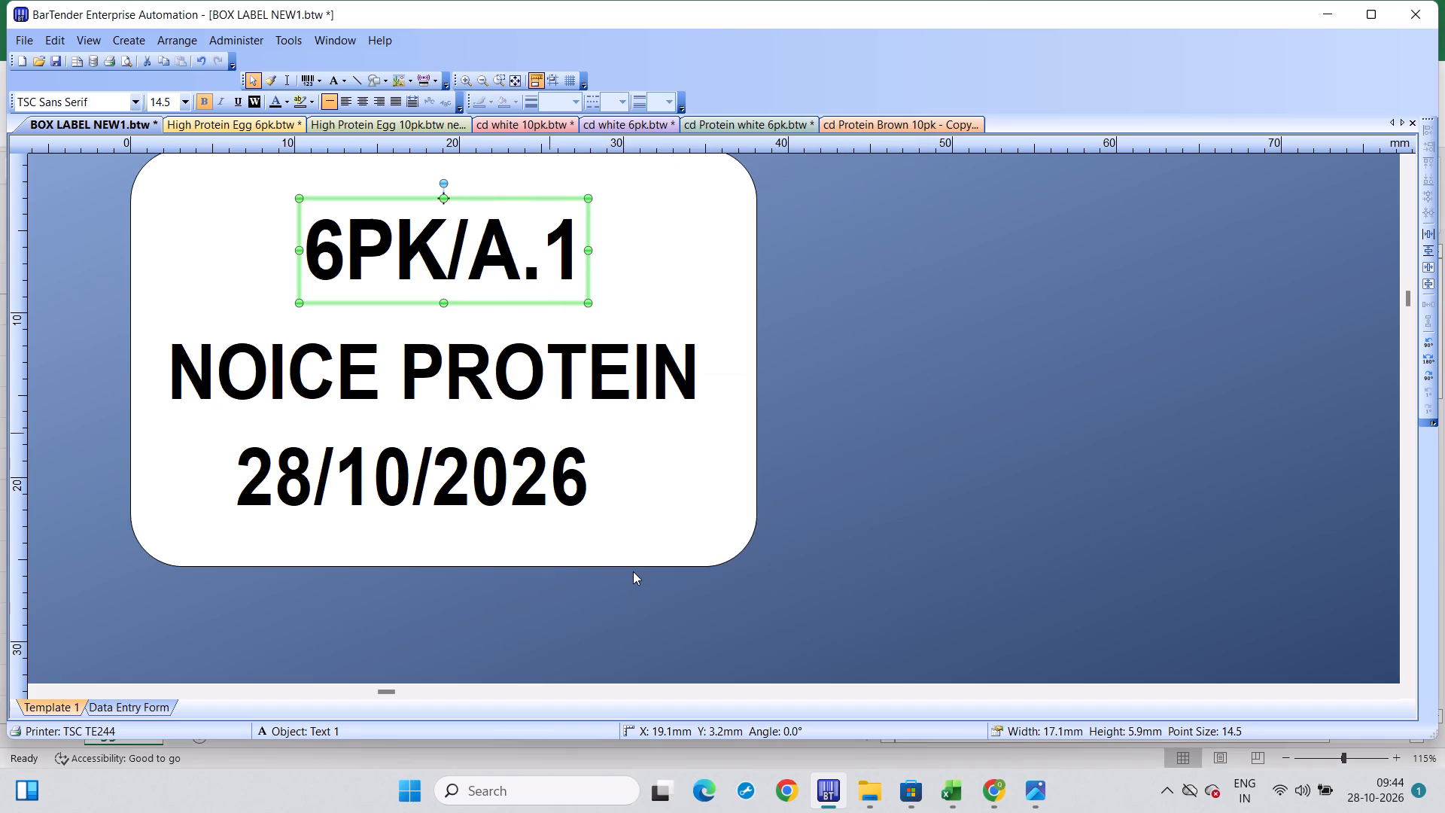
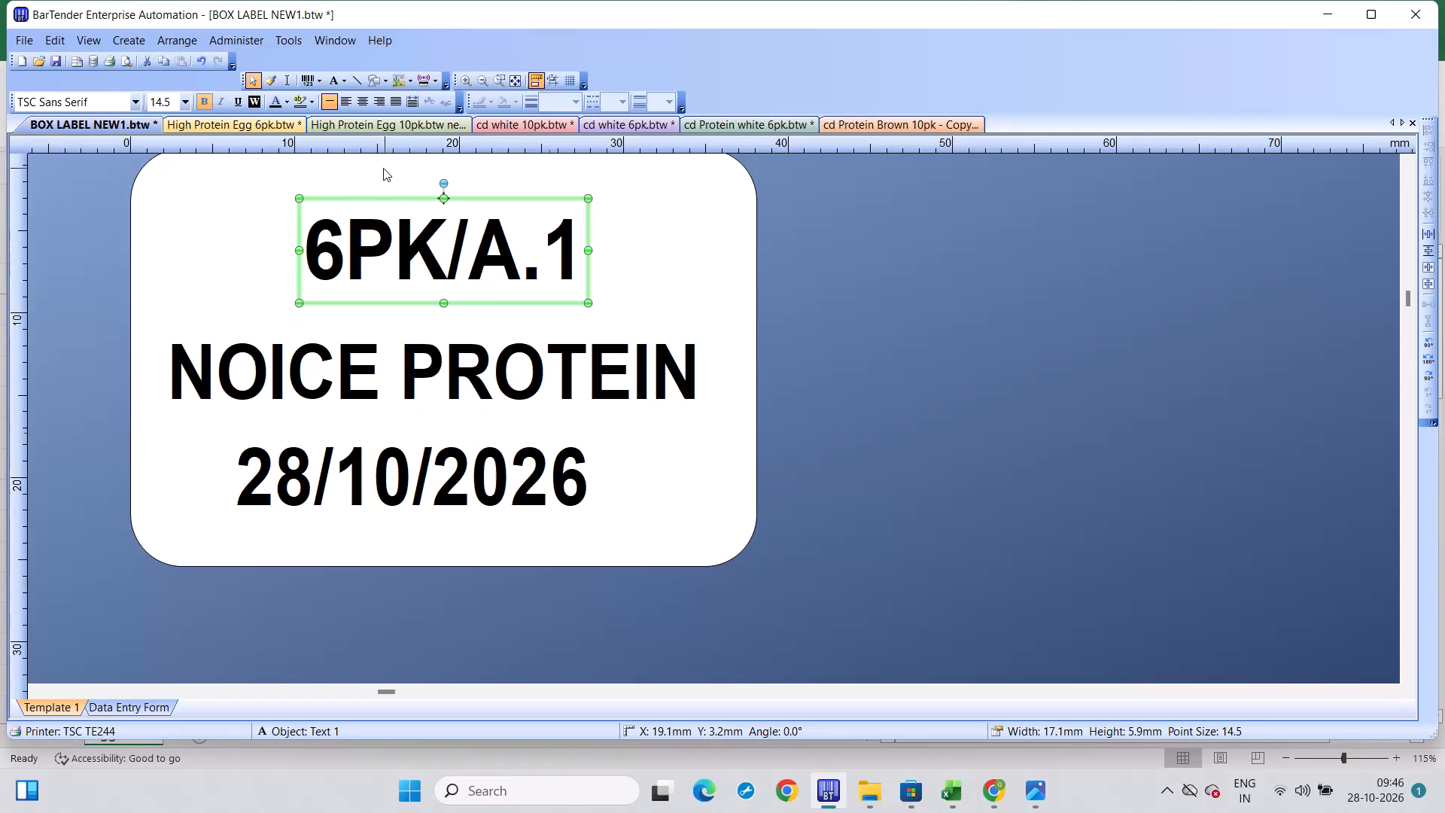
Change the pack code in the label's top text line to 10PK/A.1.
{"action": "left_click", "coordinate": [337, 254]}
{"action": "left_click", "coordinate": [277, 248]}
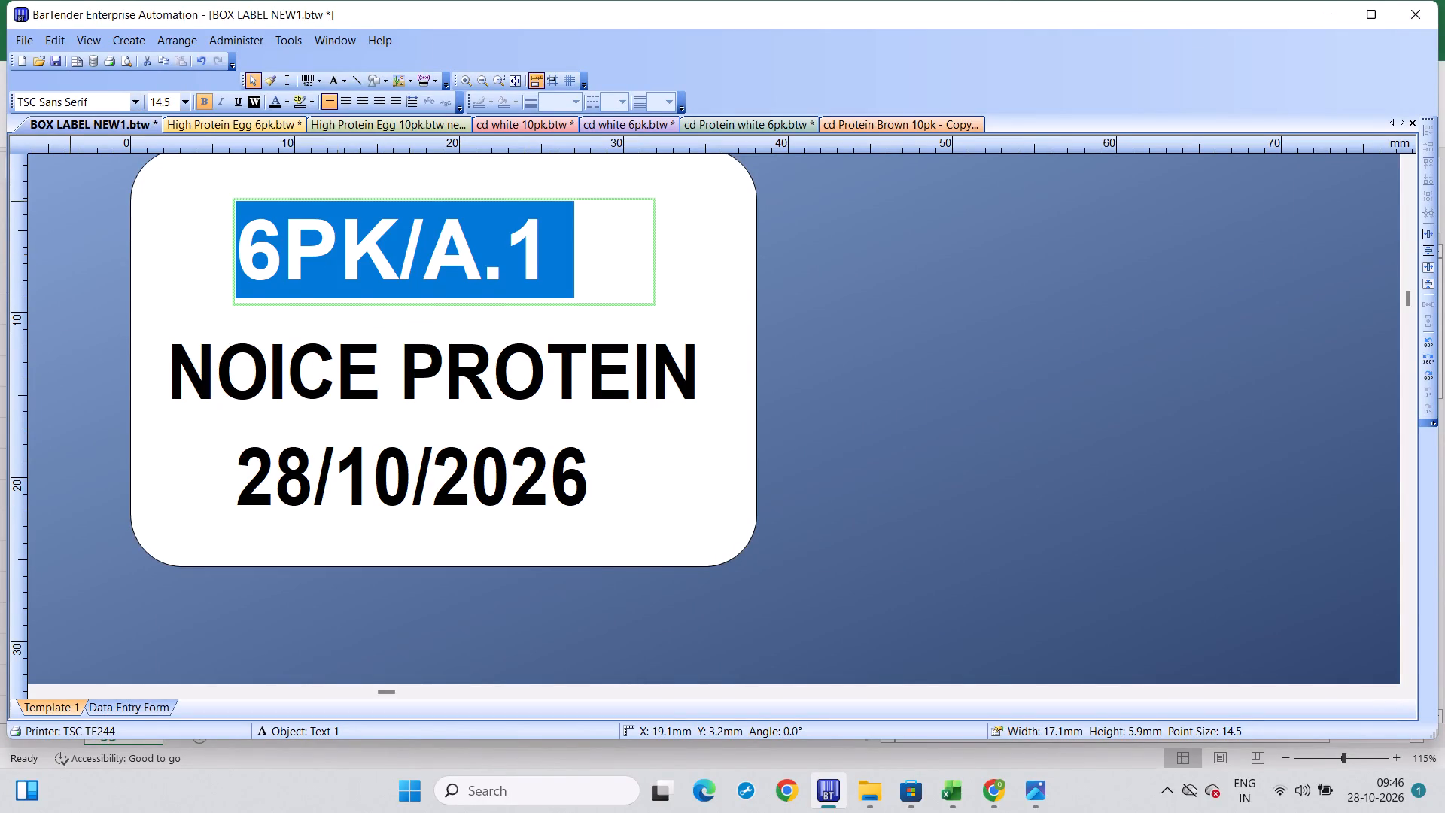
{"action": "key", "text": "BackSpace"}
{"action": "key", "text": "2"}
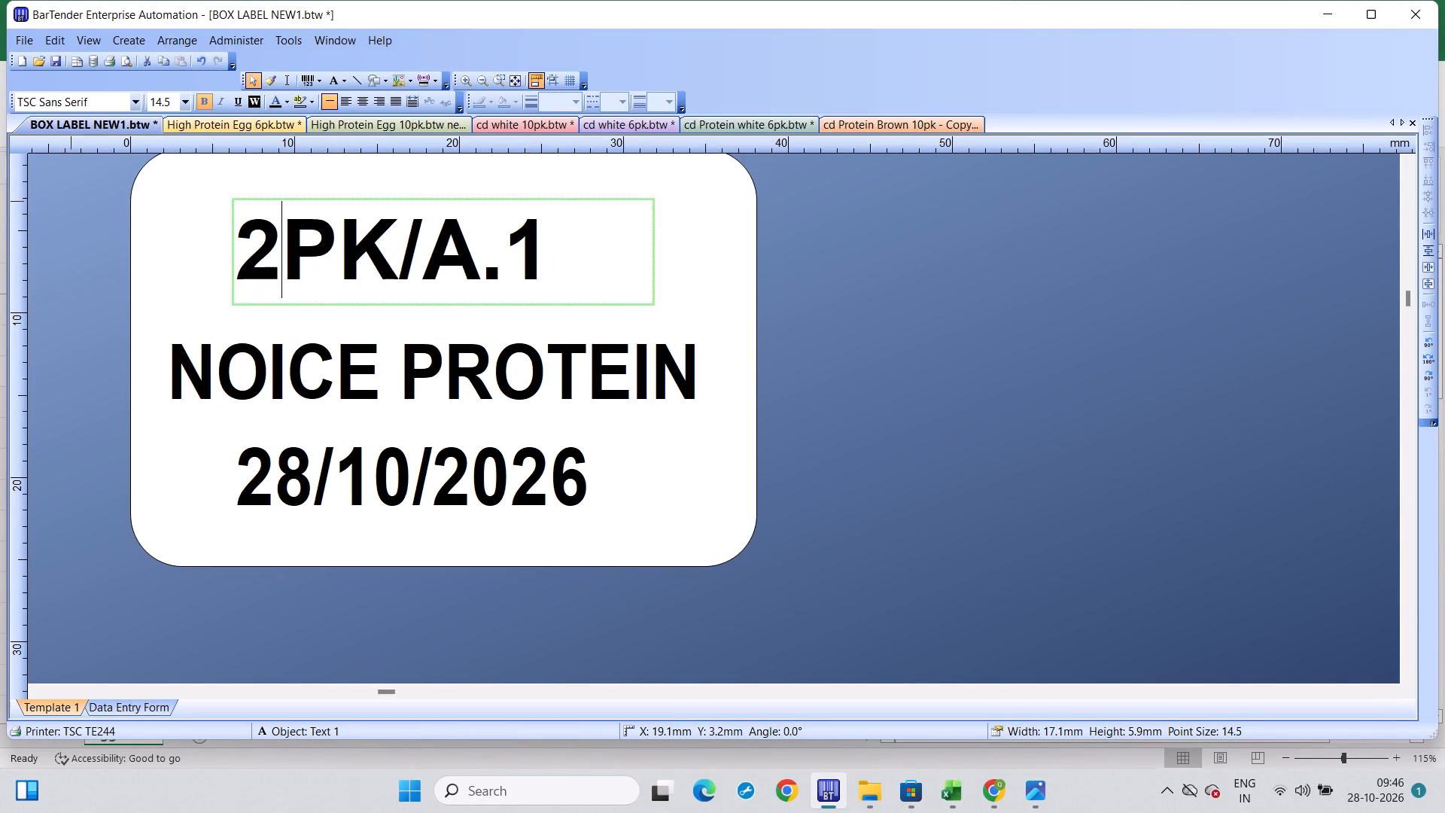
{"action": "key", "text": "BackSpace"}
{"action": "type", "text": "10"}
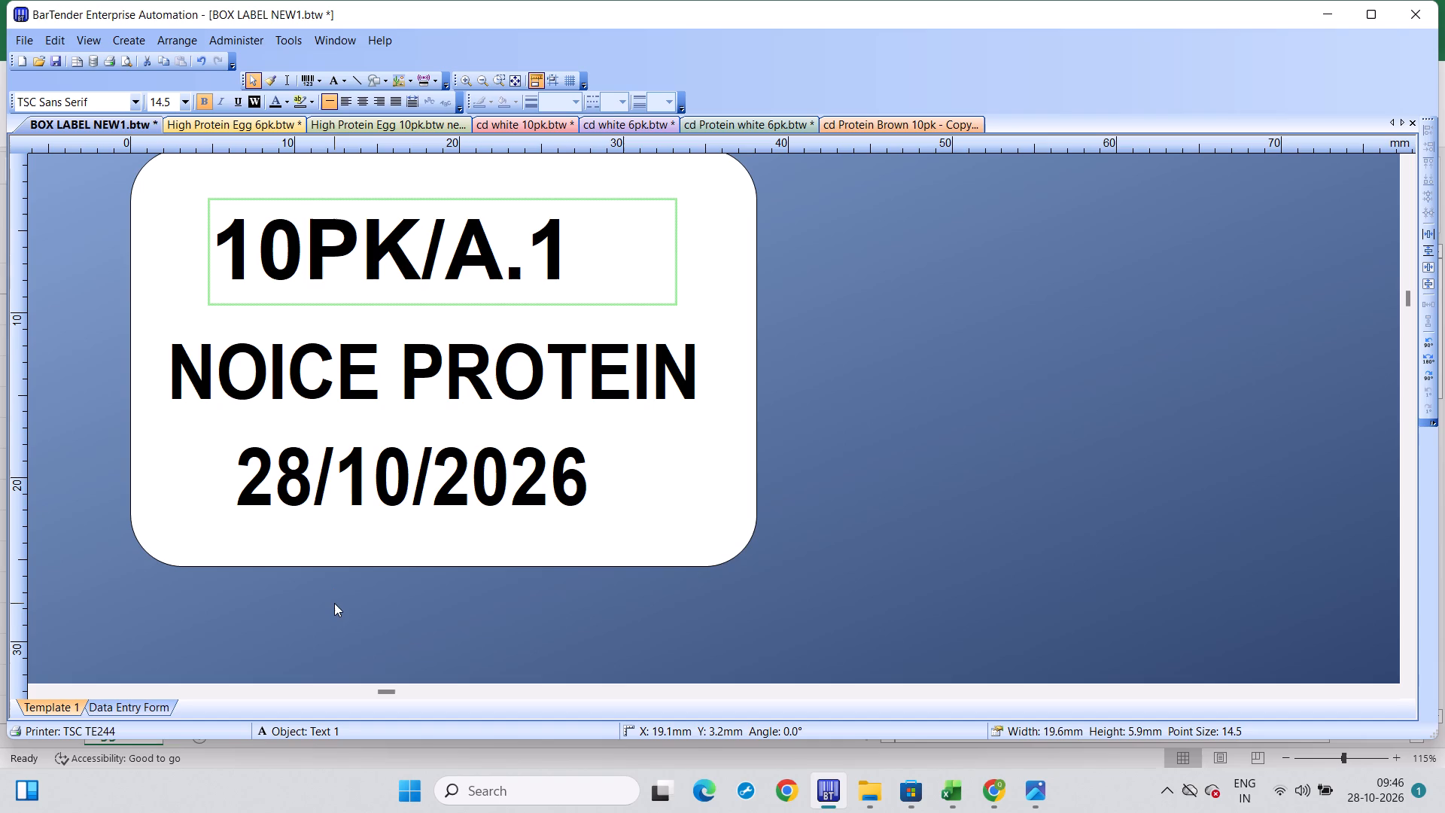
Print 50 copies of the box label on the TSC TE244 printer.
{"action": "key", "text": "ctrl+p"}
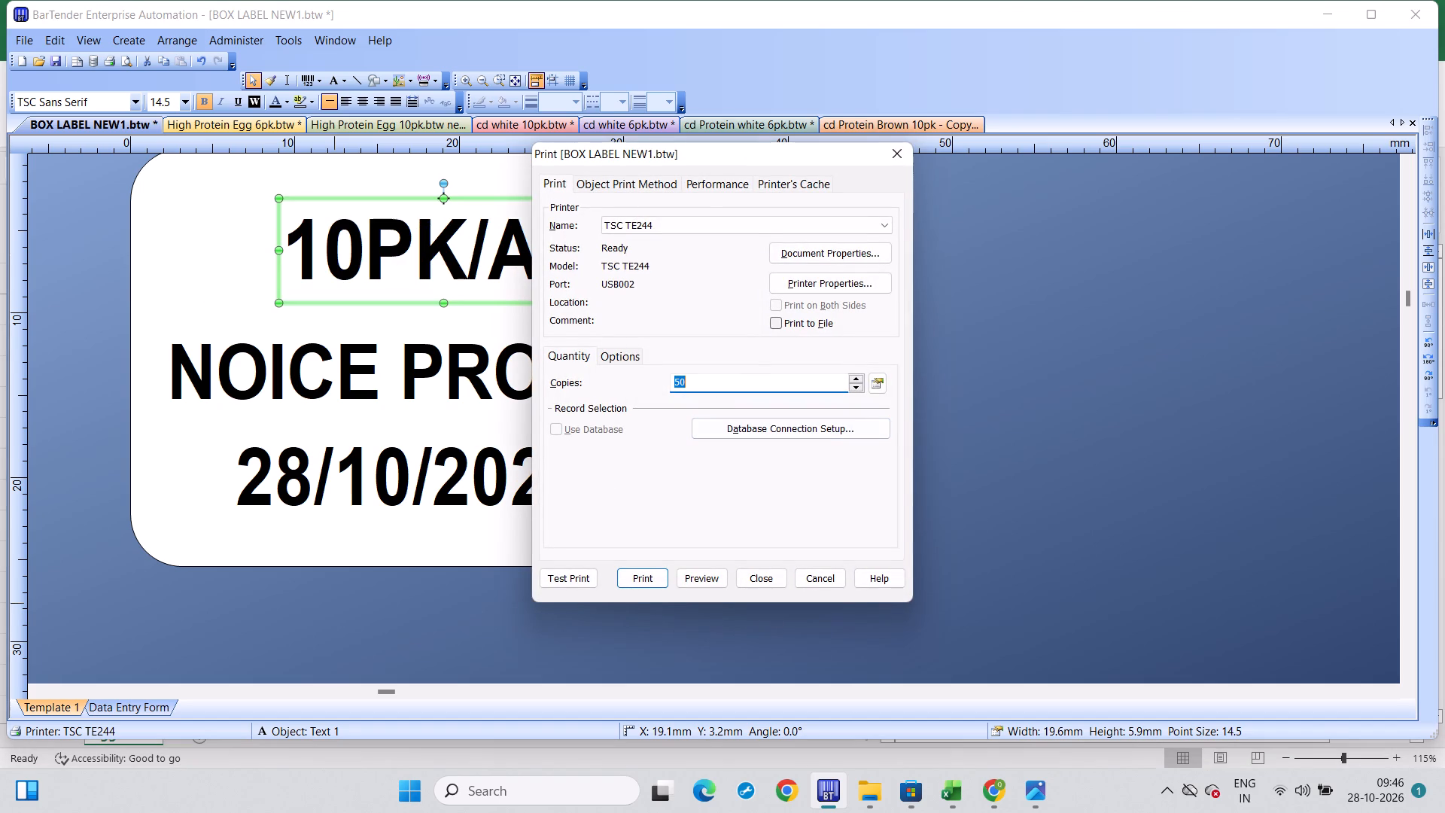
{"action": "left_click", "coordinate": [640, 577]}
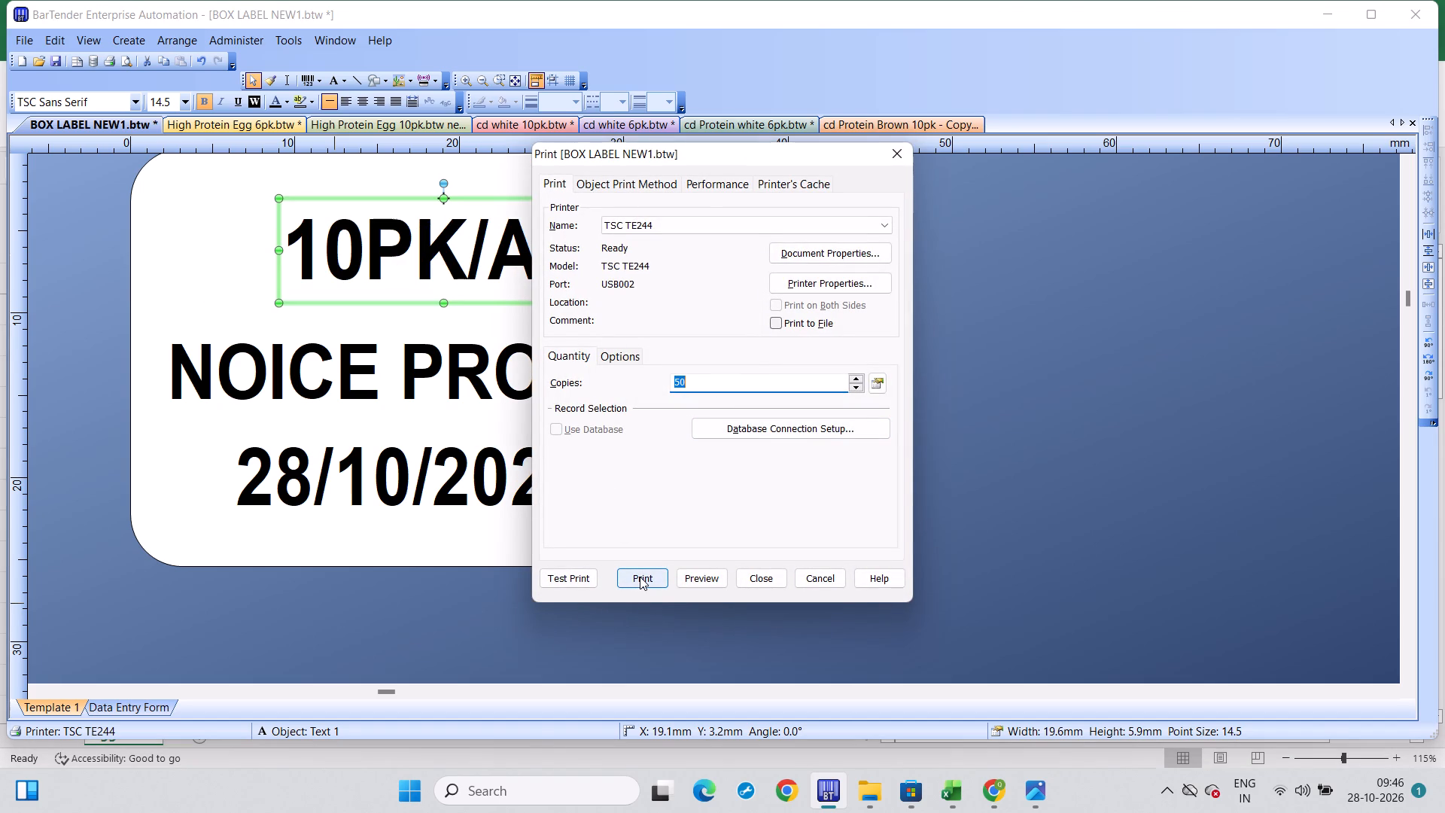
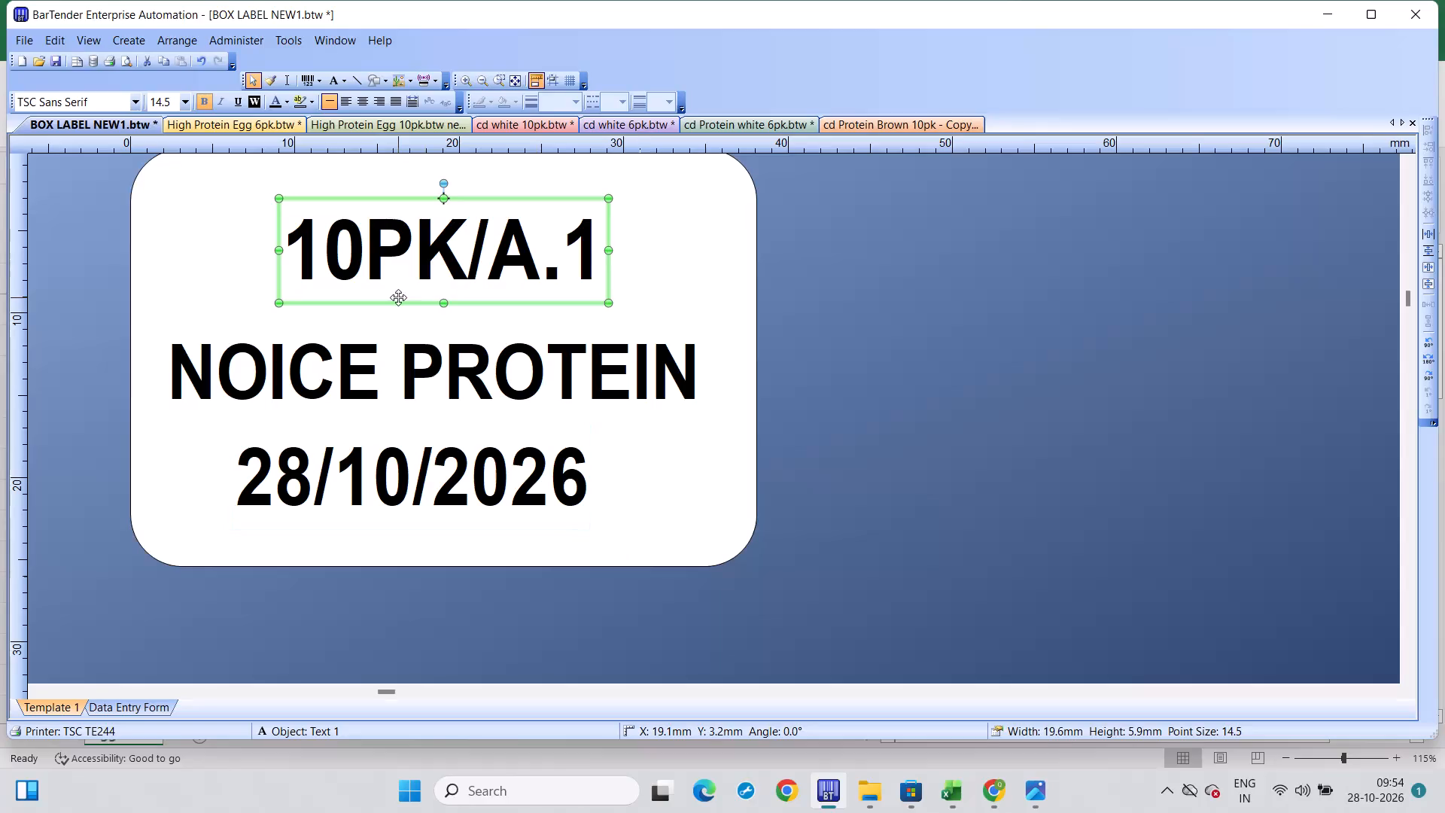
Change the product name in the label's middle text line to TABLE WHITE.
{"action": "left_click", "coordinate": [380, 374]}
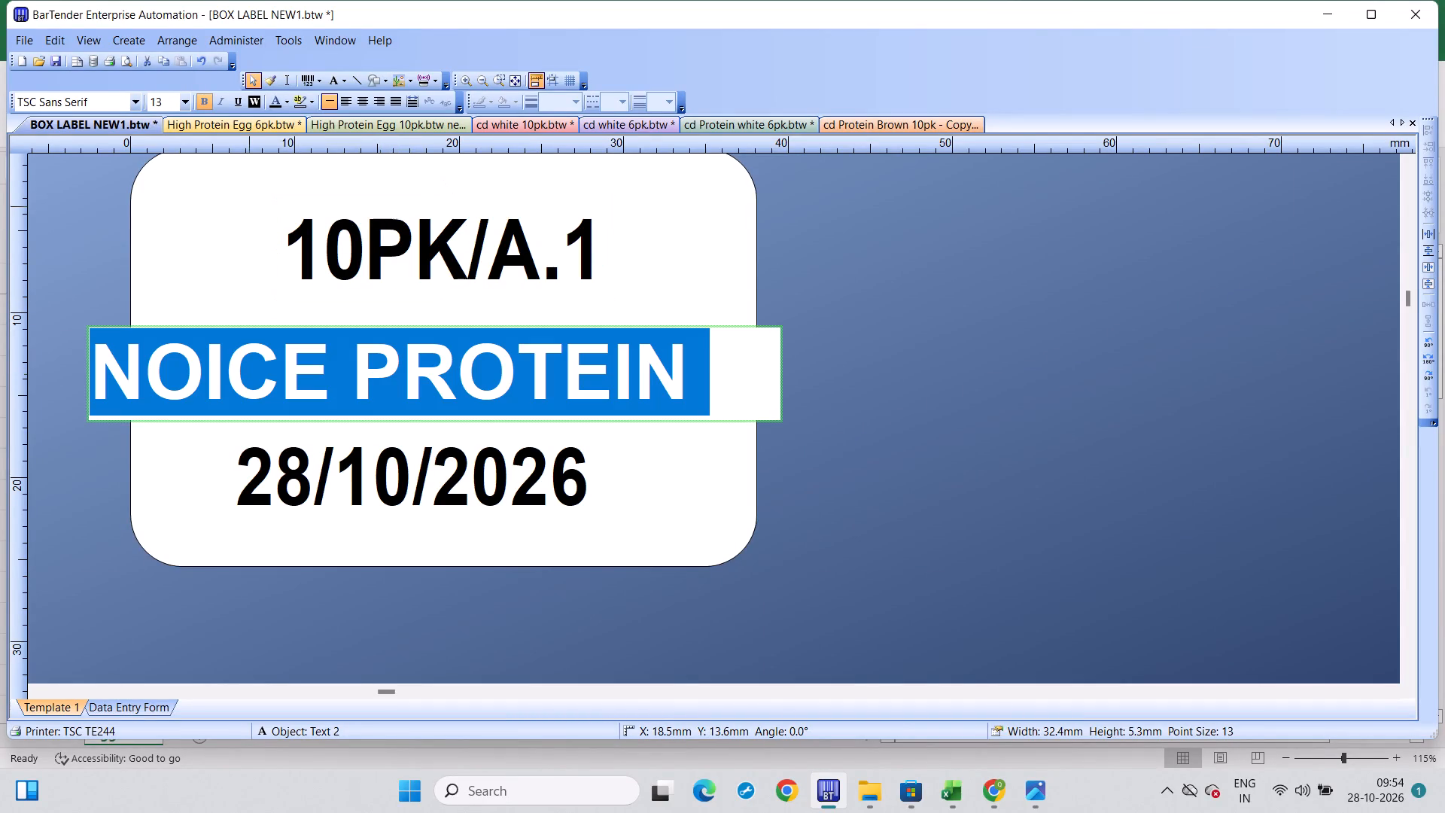
{"action": "left_click", "coordinate": [324, 376]}
{"action": "key", "text": "BackSpace"}
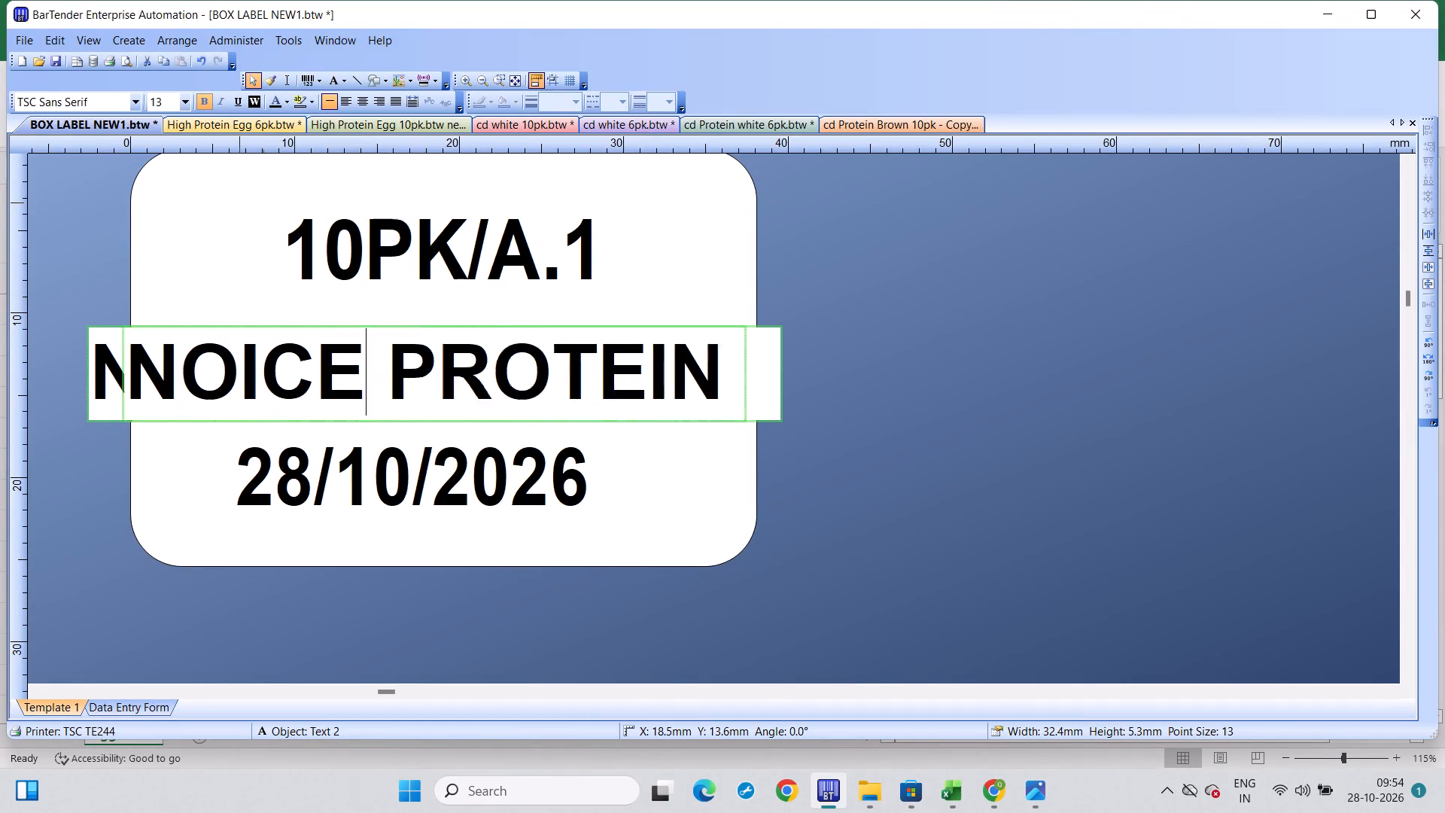
{"action": "key", "text": "BackSpace"}
{"action": "key", "text": "BackSpace"}
{"action": "key", "text": "BackSpace"}
{"action": "key", "text": "BackSpace"}
{"action": "type", "text": "TABK"}
{"action": "key", "text": "BackSpace"}
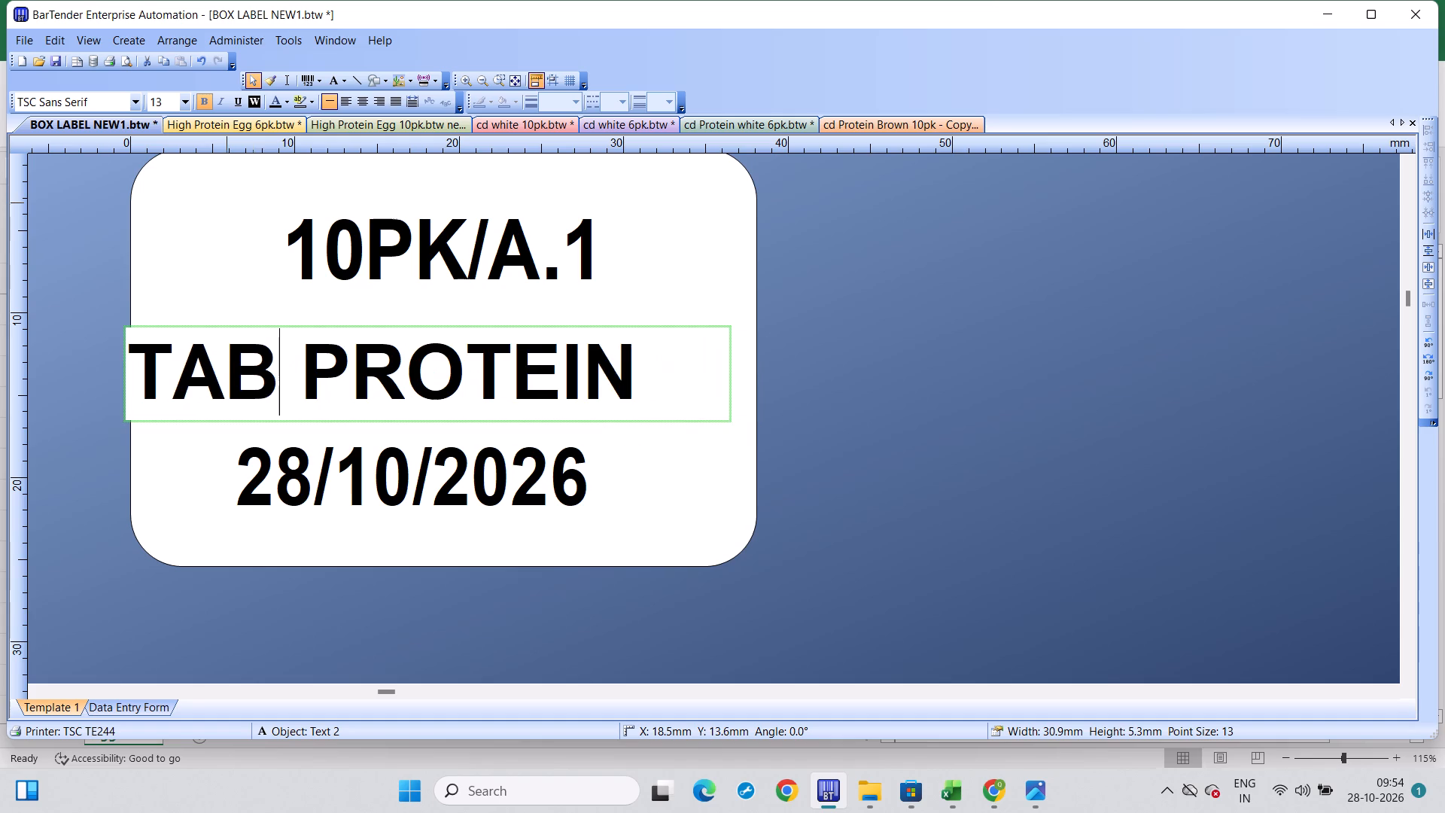
{"action": "type", "text": "LE"}
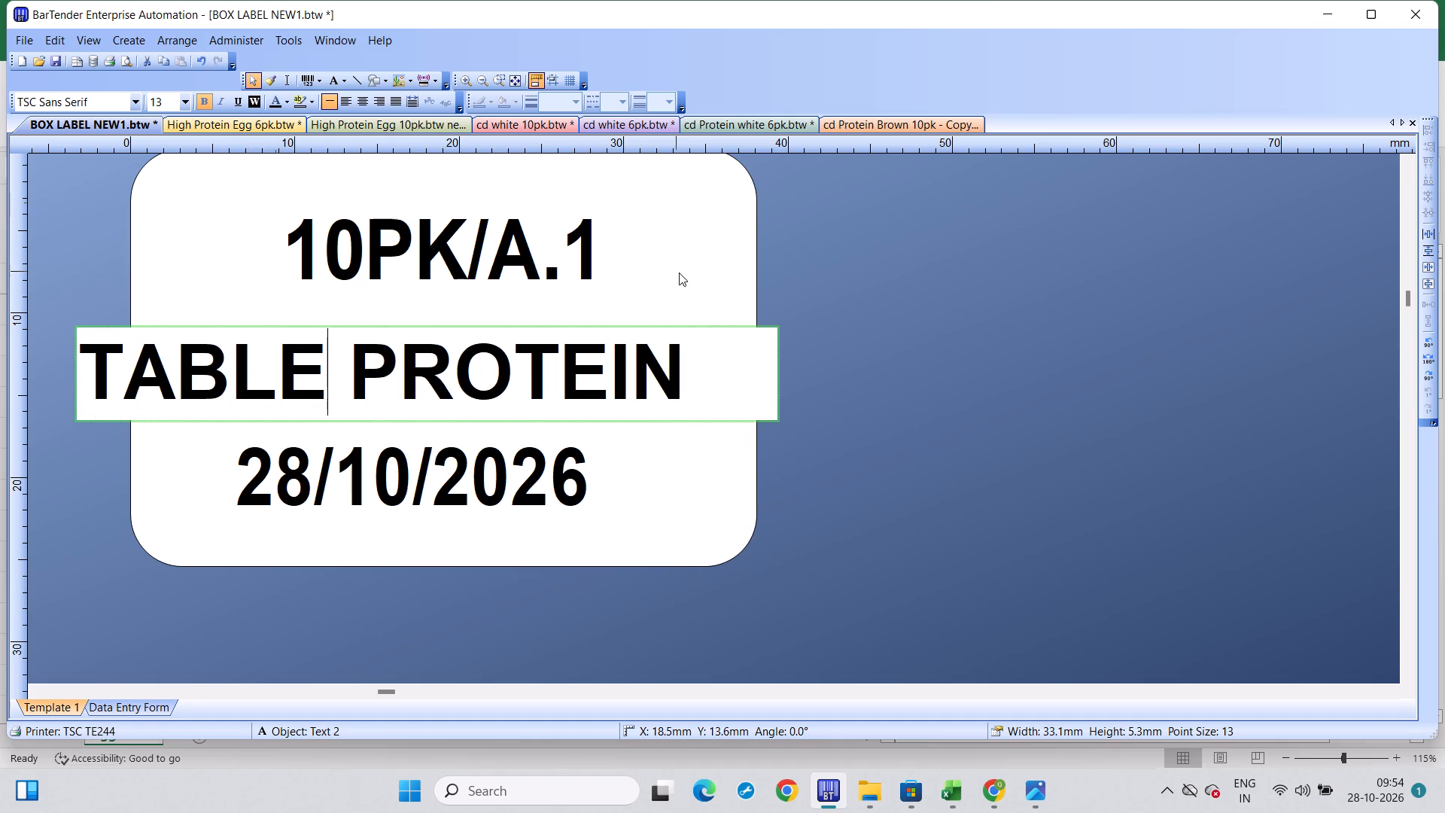
{"action": "left_click", "coordinate": [683, 354]}
{"action": "key", "text": "BackSpace"}
{"action": "key", "text": "BackSpace"}
{"action": "key", "text": "BackSpace"}
{"action": "key", "text": "BackSpace"}
{"action": "key", "text": "BackSpace"}
{"action": "key", "text": "BackSpace"}
{"action": "key", "text": "BackSpace"}
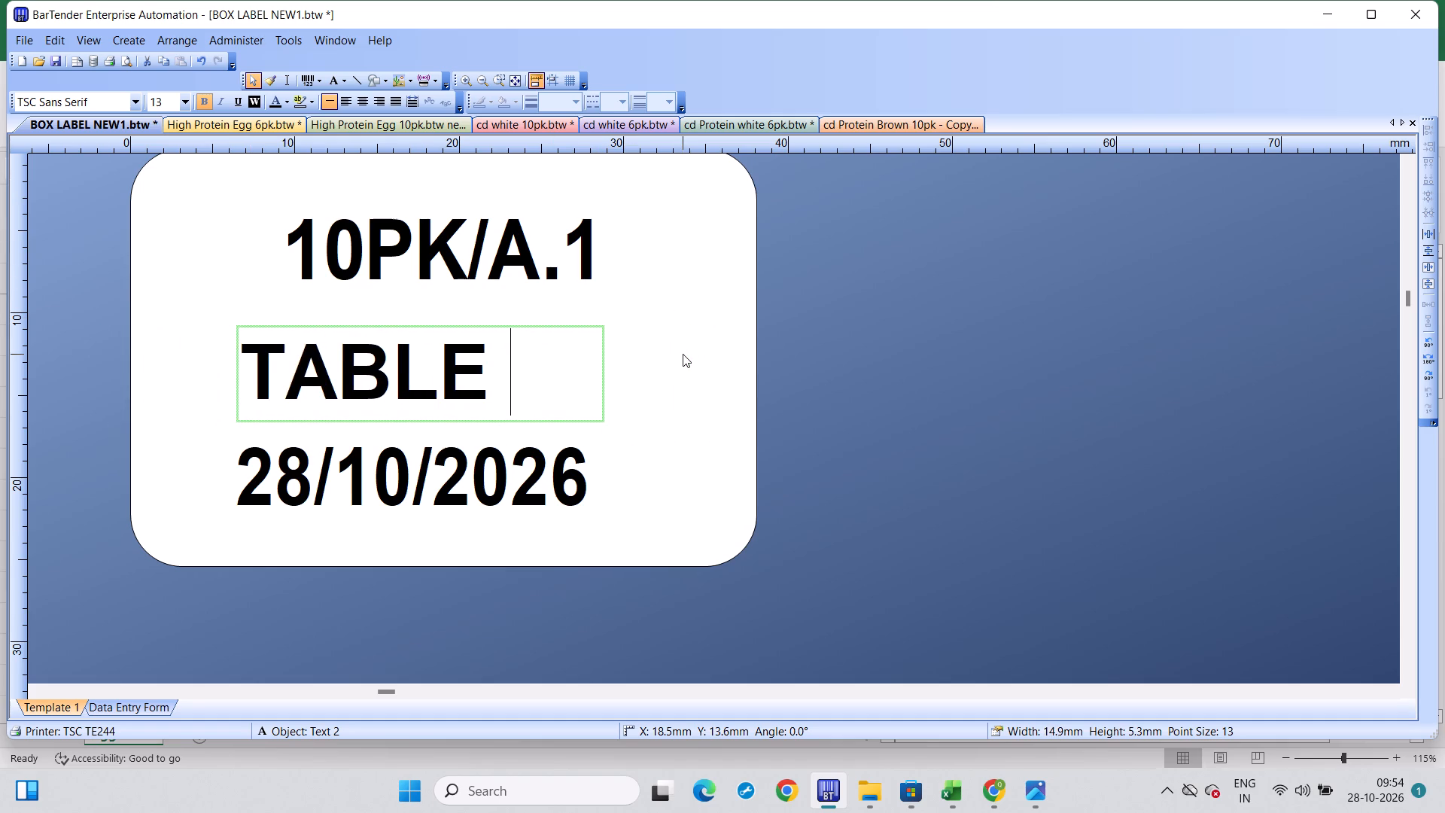
{"action": "type", "text": "WHITE"}
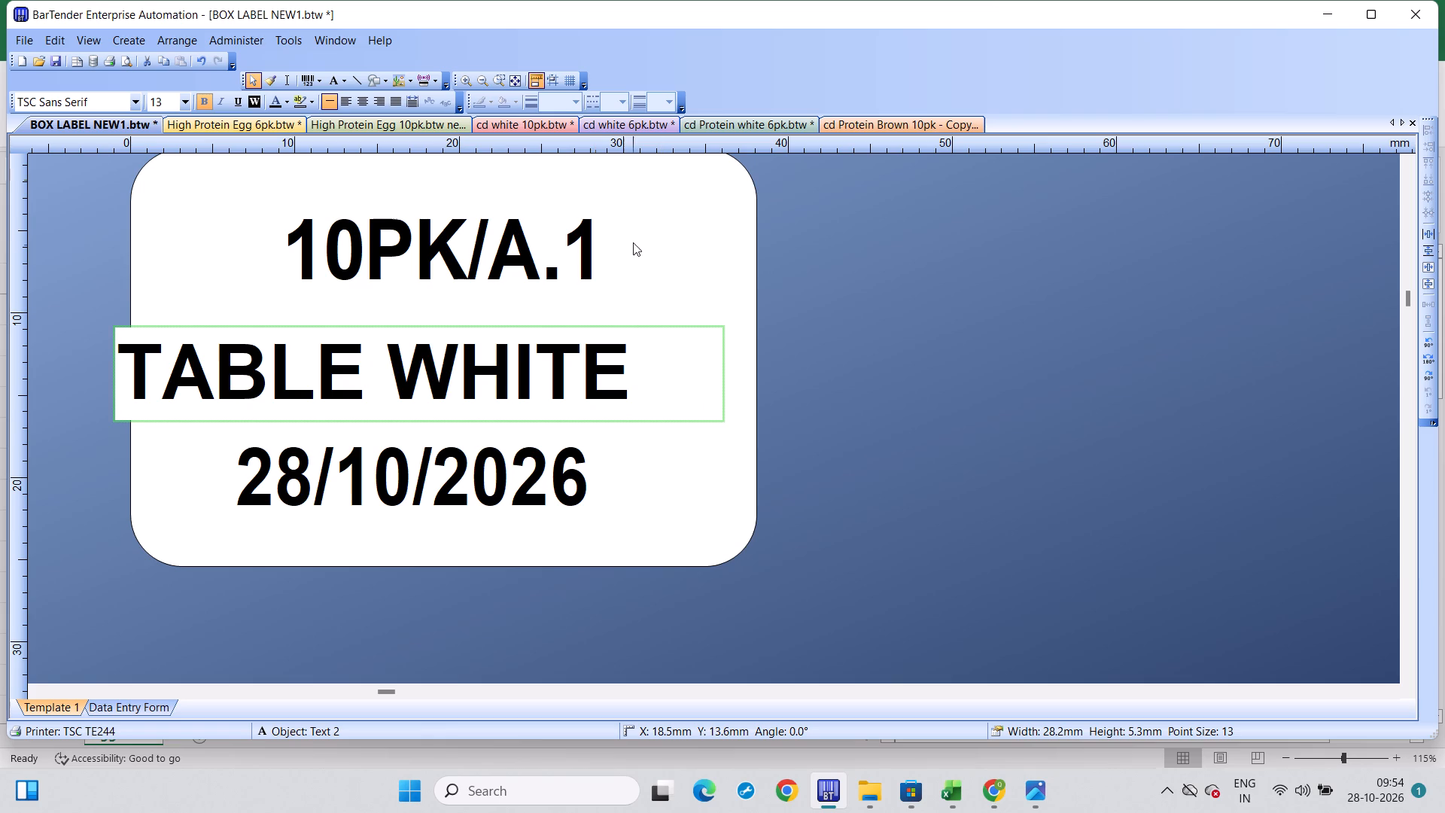
Change the date in the label's bottom text line to 29/10/2026.
{"action": "left_click", "coordinate": [313, 464]}
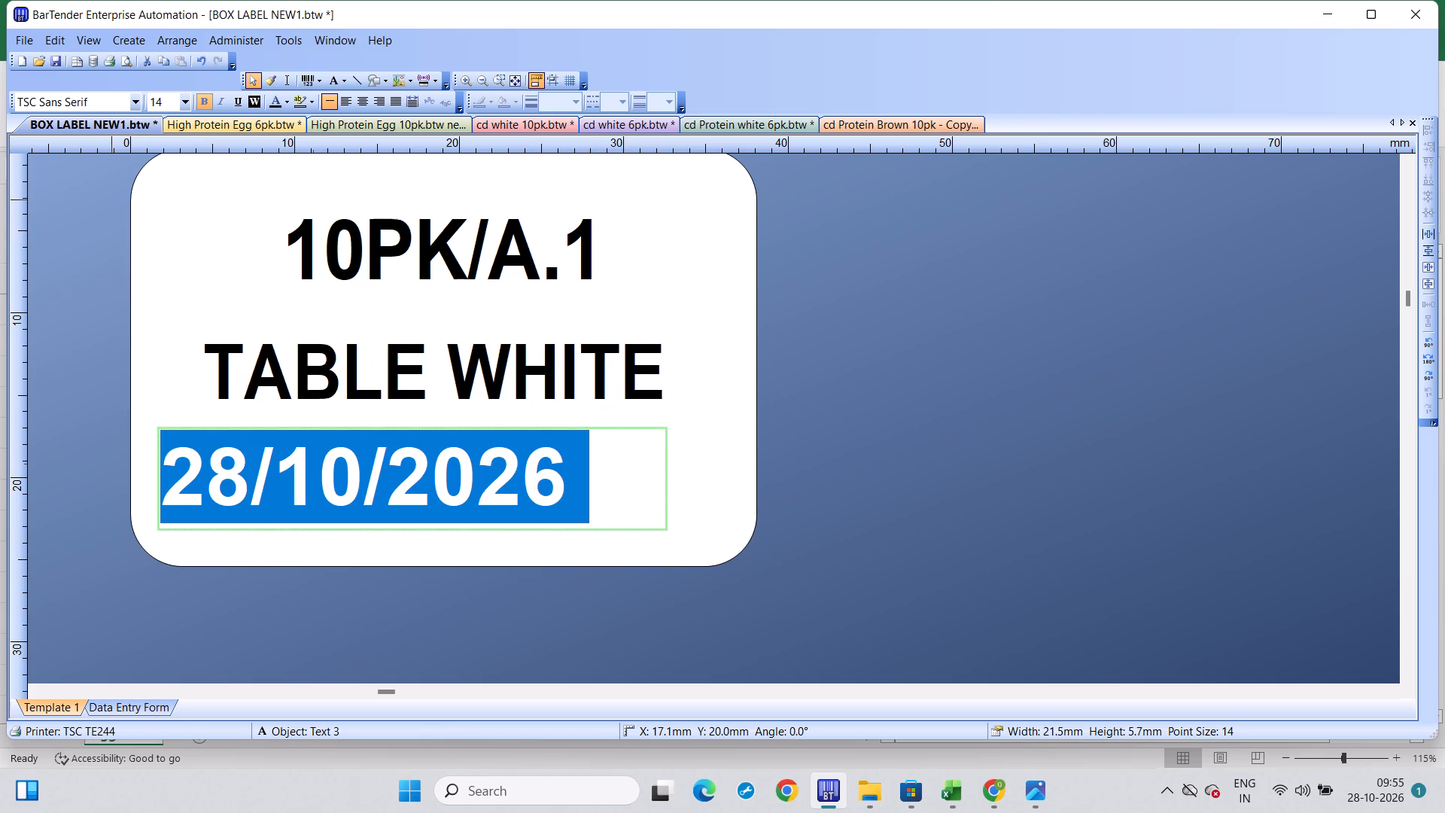
{"action": "left_click", "coordinate": [243, 475]}
{"action": "key", "text": "BackSpace"}
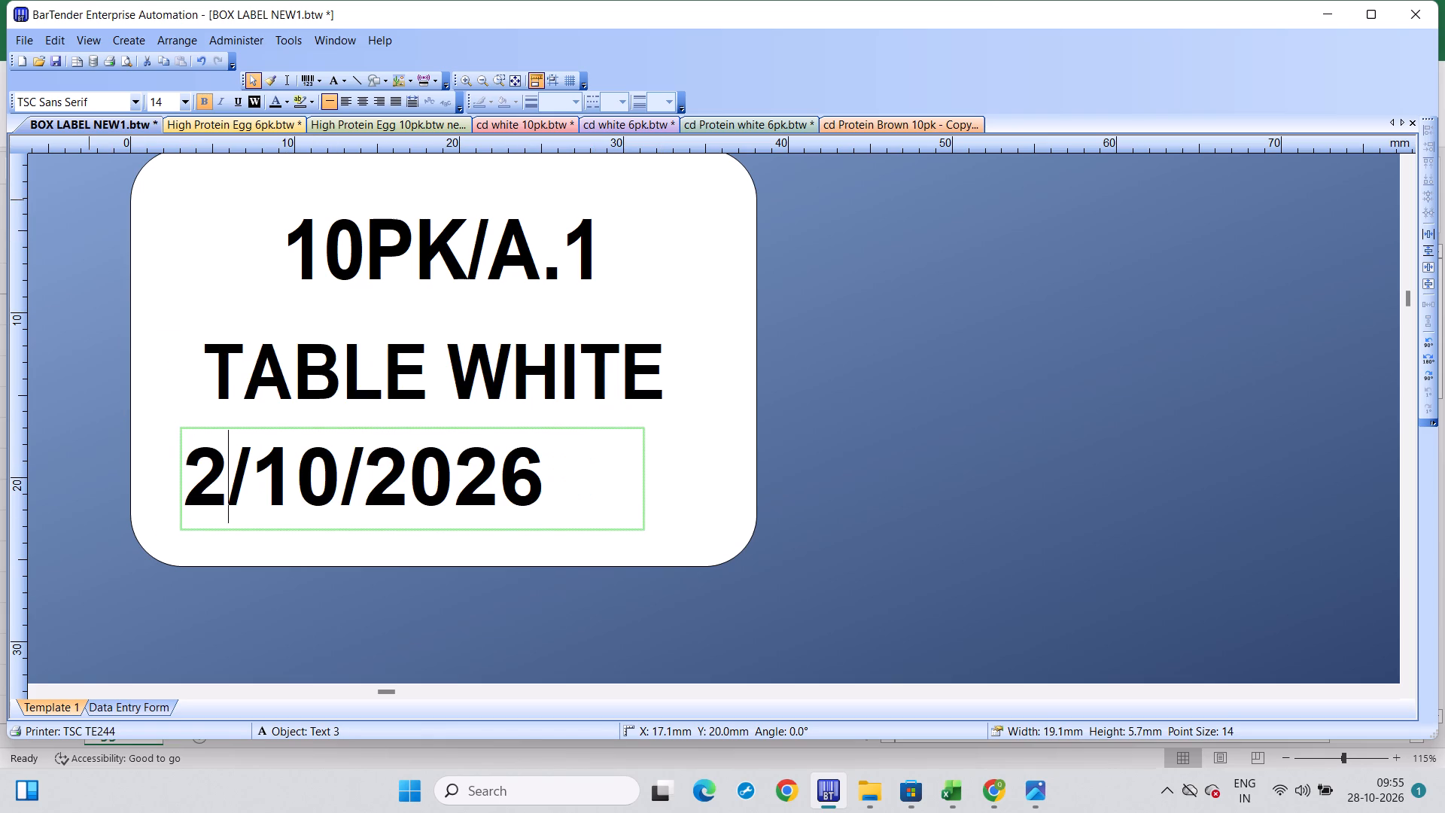
{"action": "key", "text": "9"}
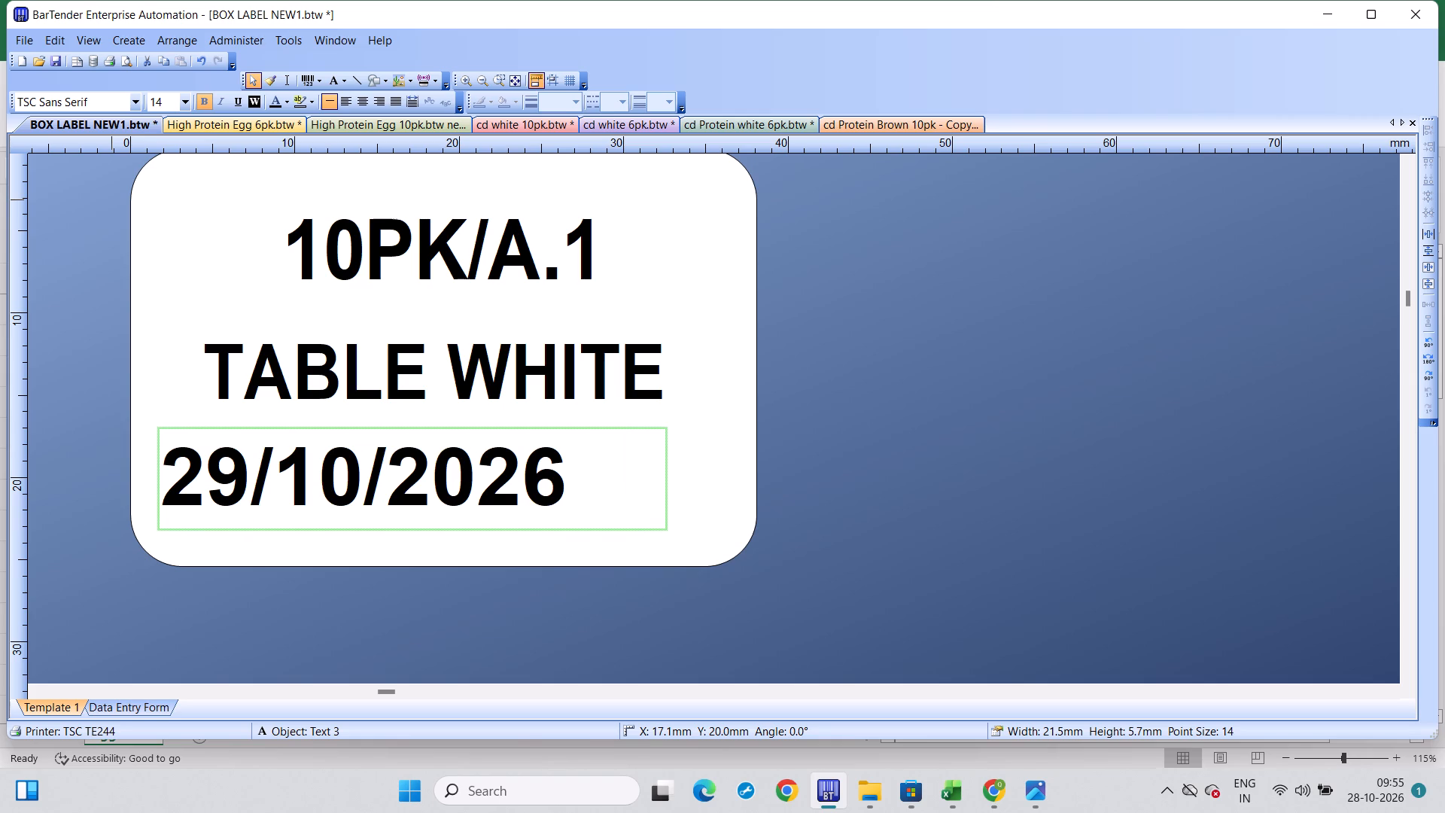
Print 100 copies of the TABLE WHITE 10-pack box label on the TSC TE244 printer.
{"action": "key", "text": "ctrl+p"}
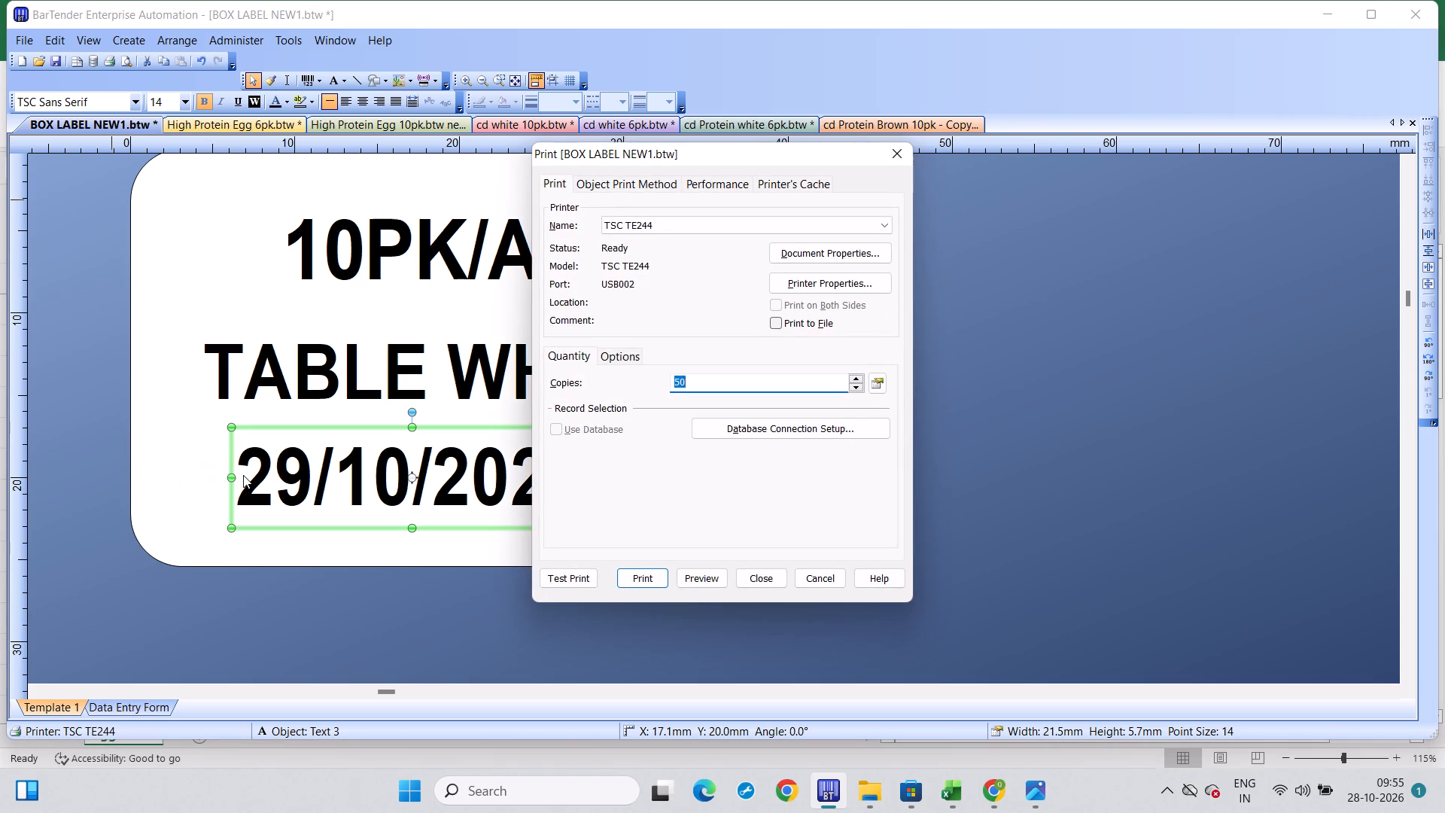
{"action": "left_click", "coordinate": [689, 381]}
{"action": "key", "text": "BackSpace"}
{"action": "key", "text": "BackSpace"}
{"action": "type", "text": "100"}
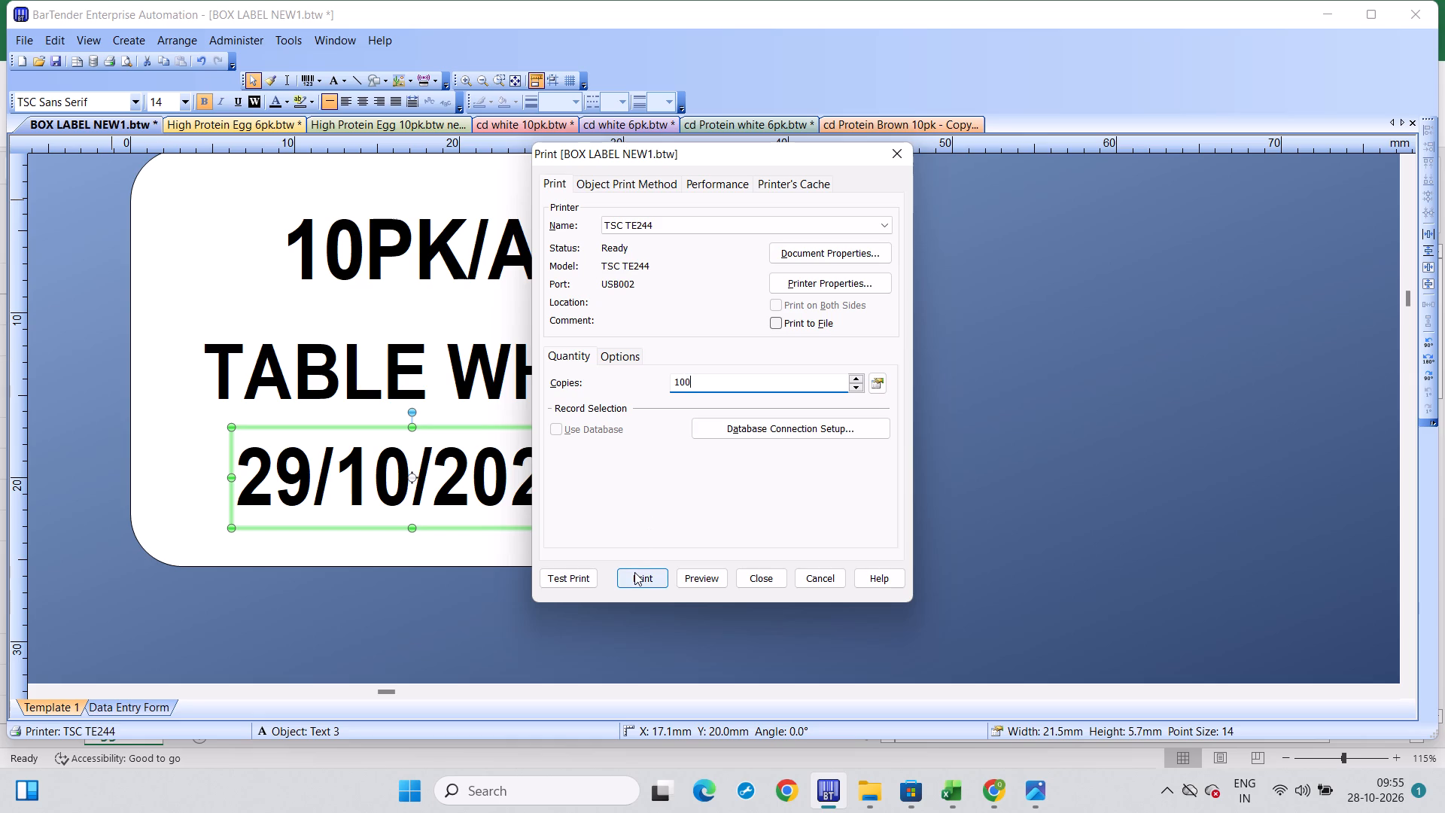
{"action": "left_click", "coordinate": [634, 572]}
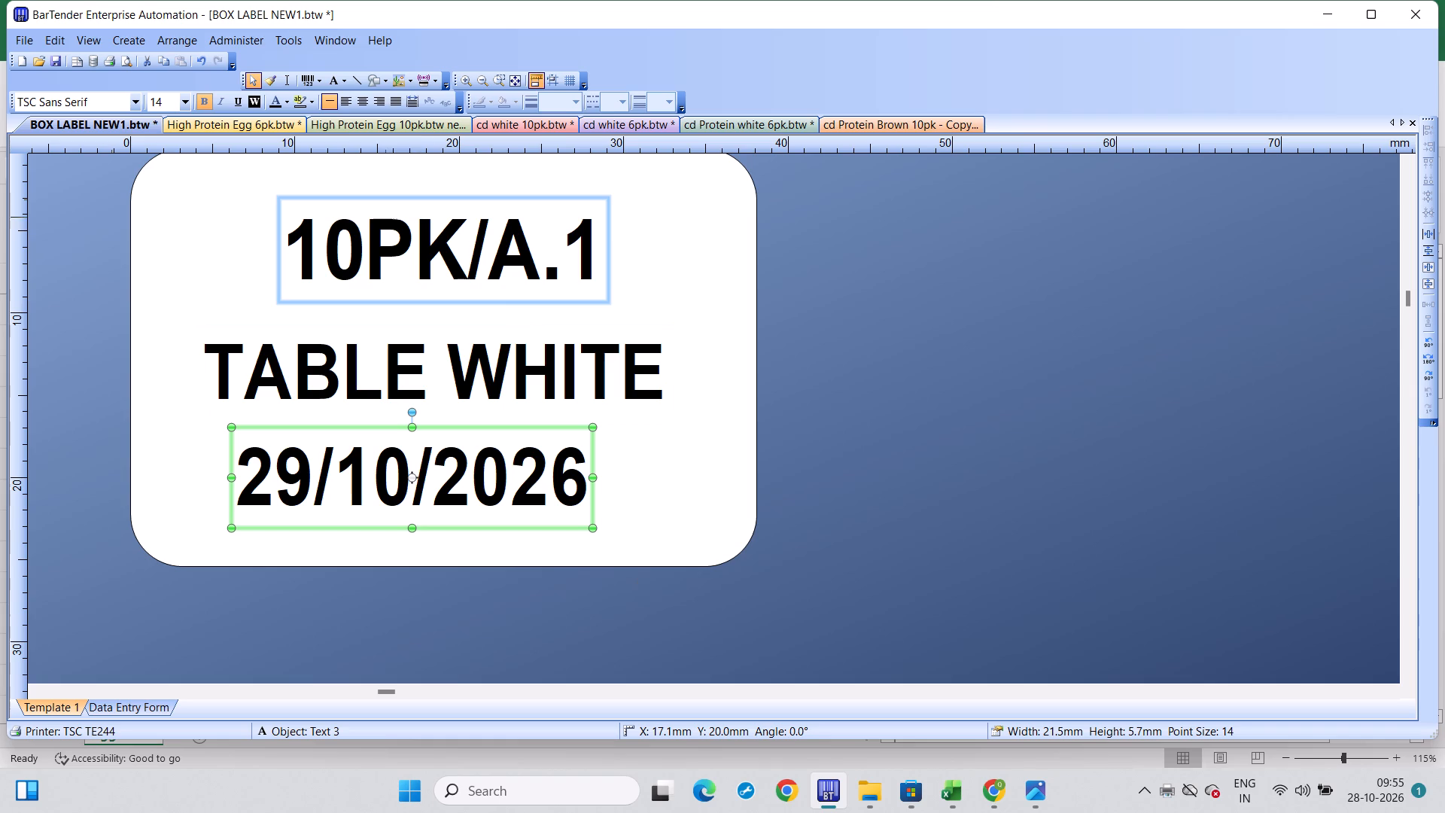
Change the pack code in the label's top text line to 6PK/A.1.
{"action": "left_click", "coordinate": [362, 234]}
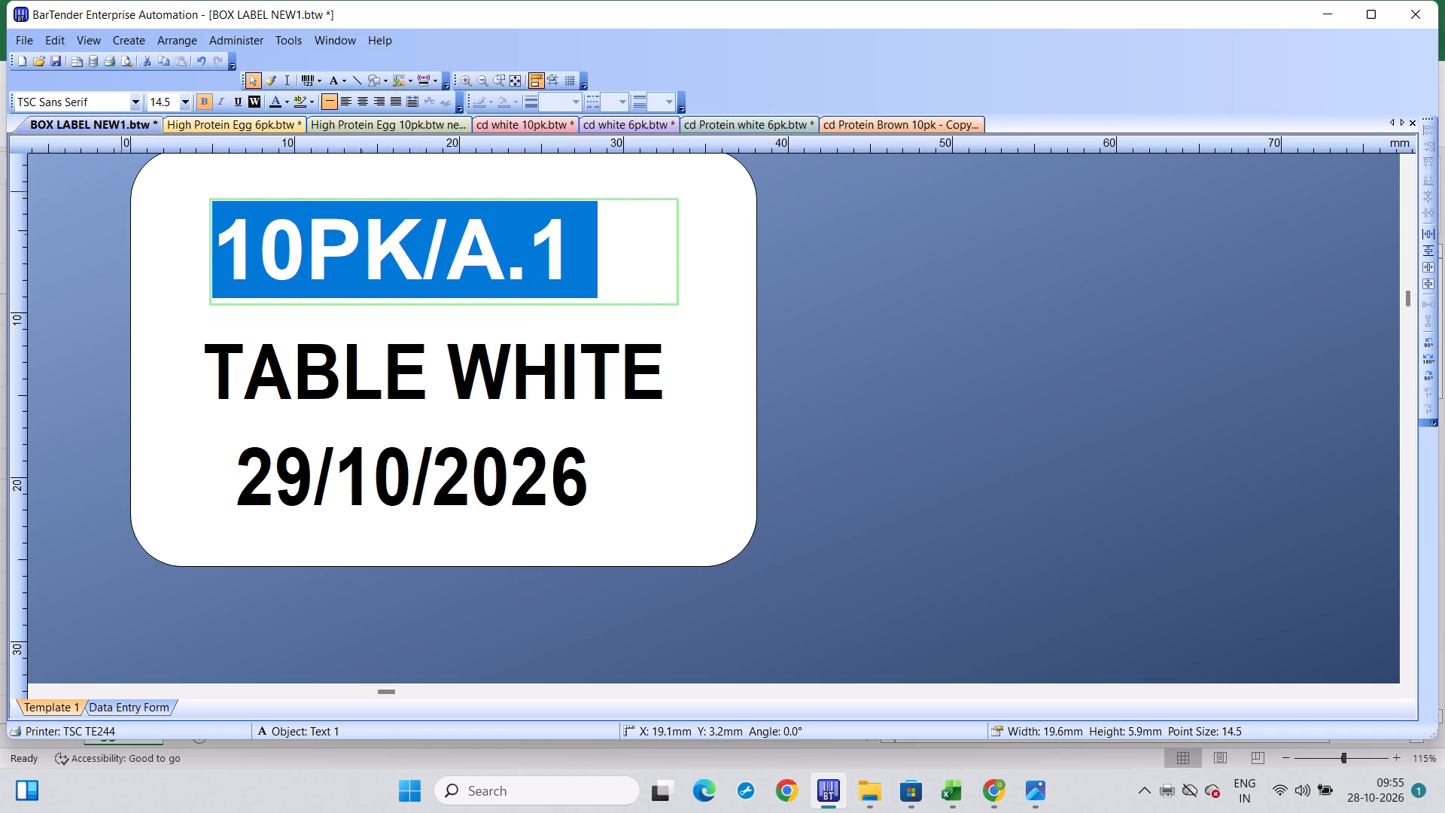
{"action": "left_click", "coordinate": [305, 238]}
{"action": "key", "text": "BackSpace"}
{"action": "key", "text": "BackSpace"}
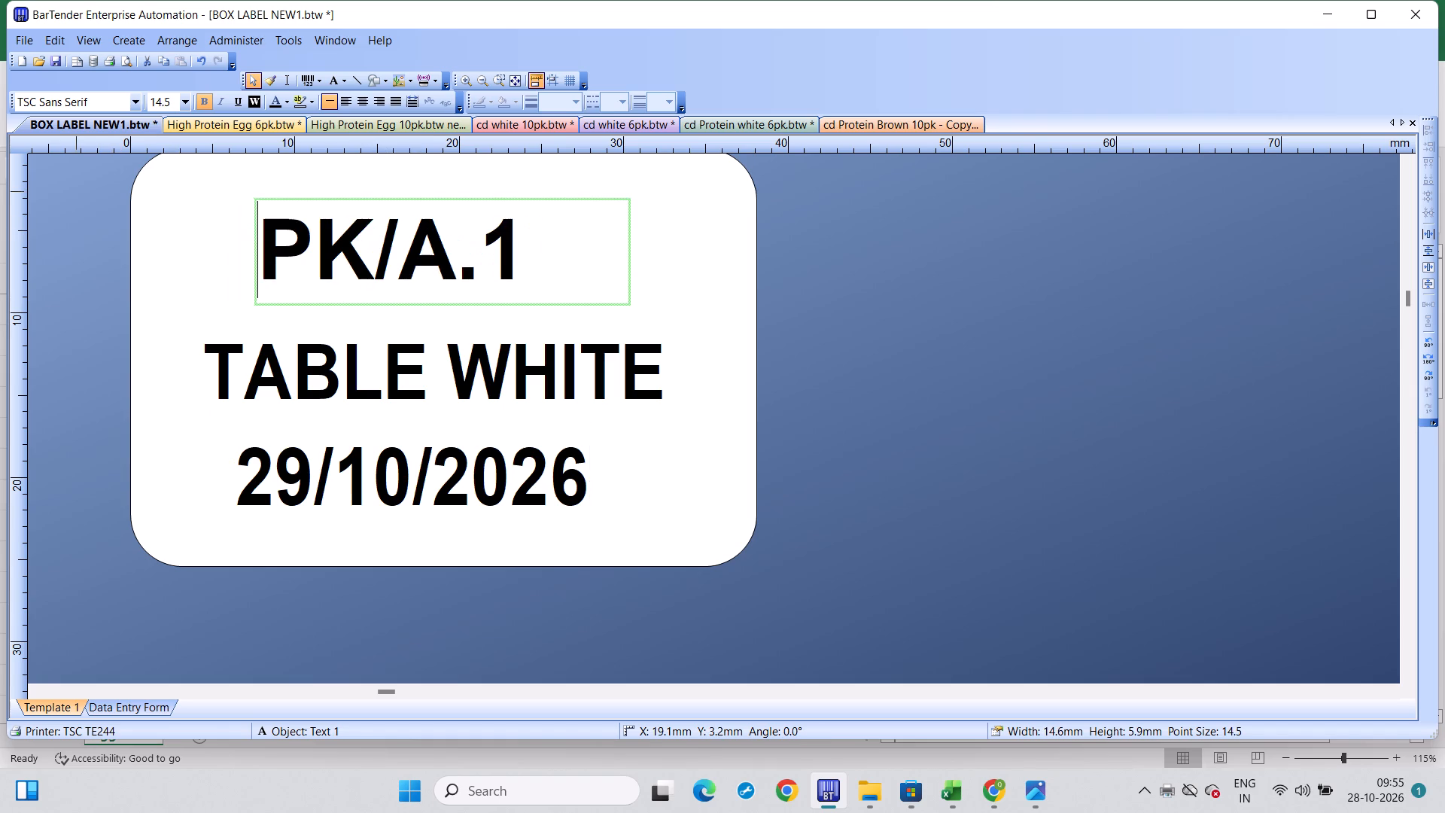
{"action": "key", "text": "6"}
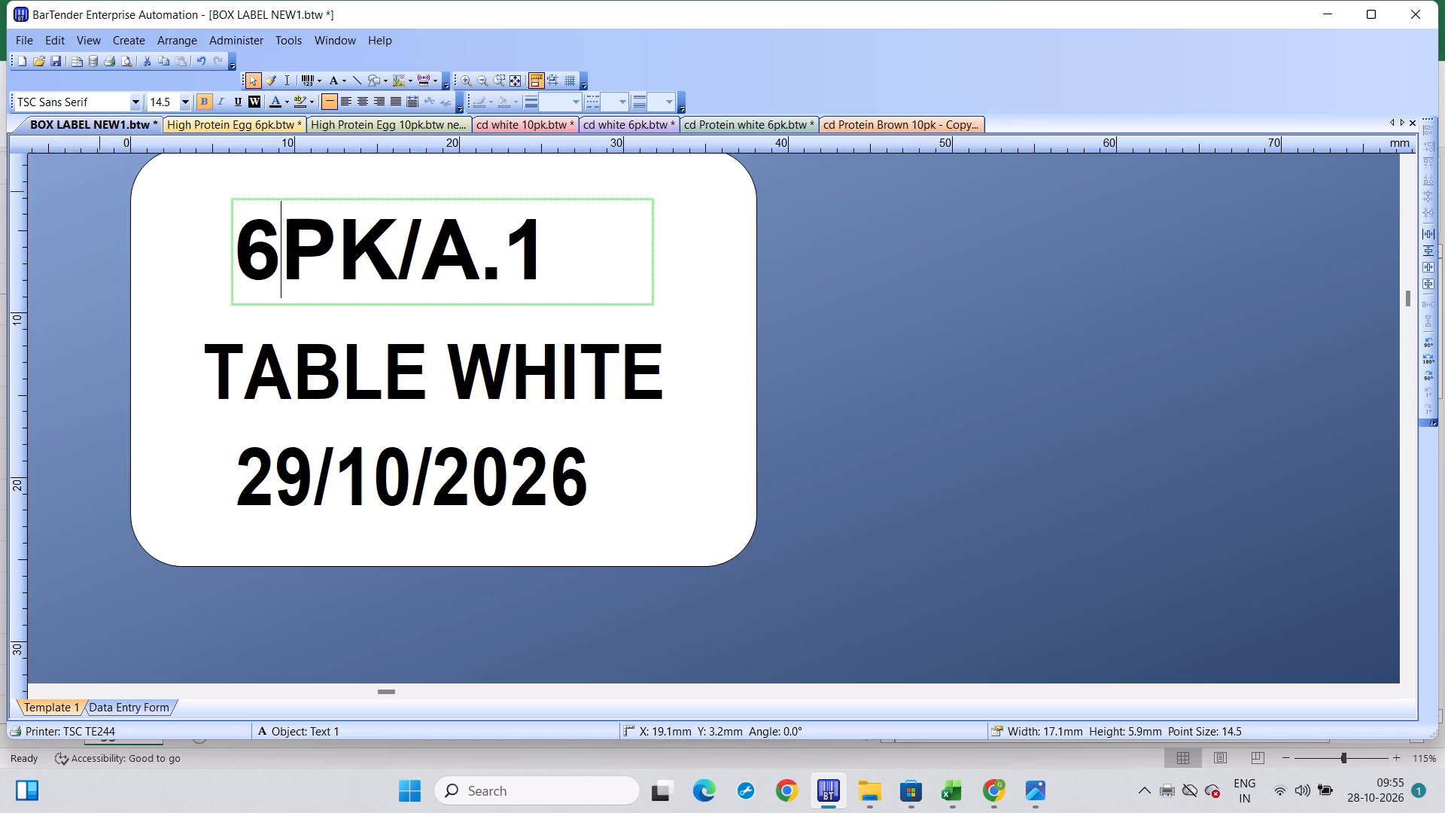
Print 70 copies of the TABLE WHITE 6-pack box label on the TSC TE244 printer.
{"action": "key", "text": "ctrl+p"}
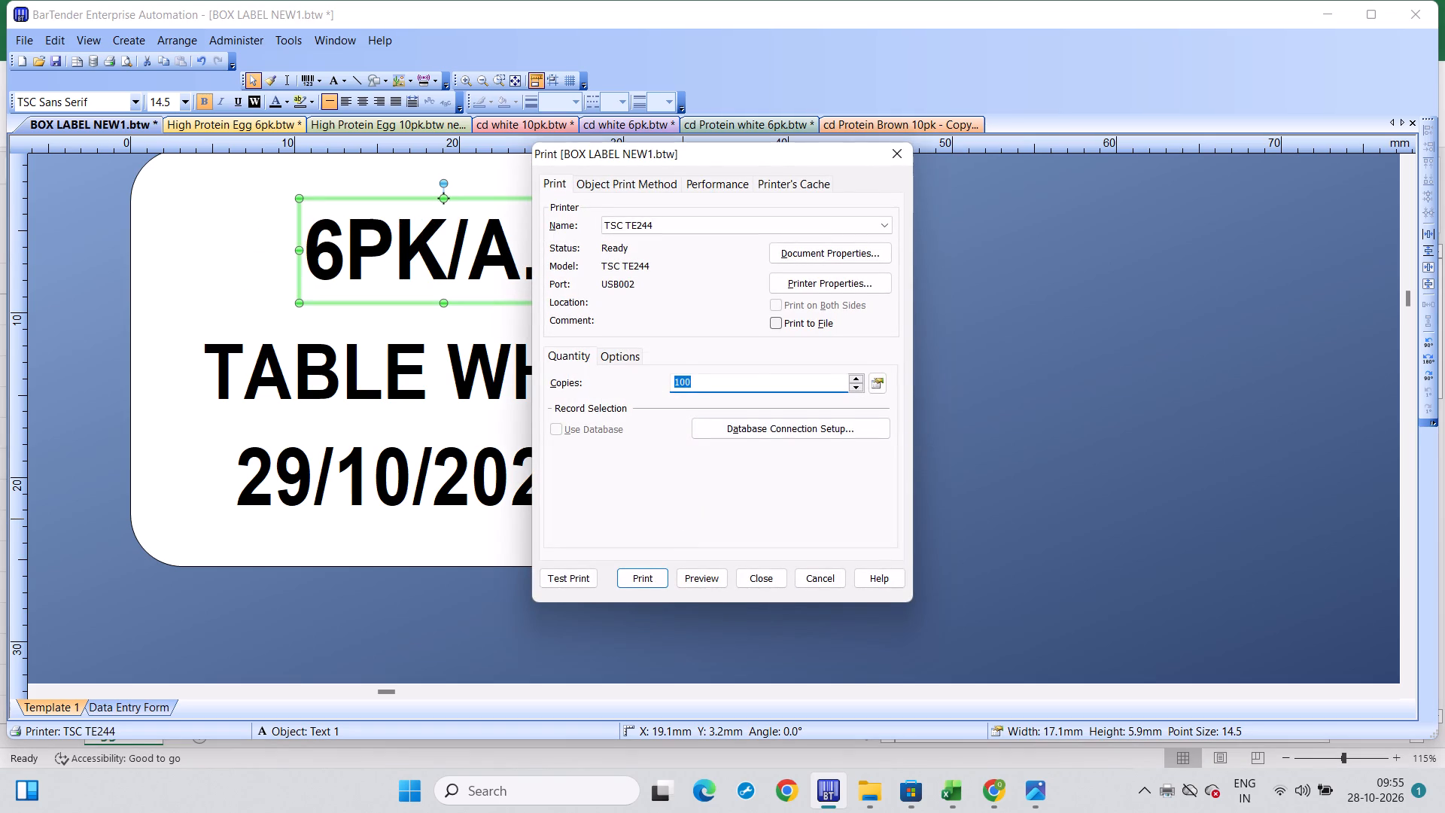
{"action": "left_click", "coordinate": [715, 378]}
{"action": "key", "text": "BackSpace"}
{"action": "key", "text": "BackSpace"}
{"action": "key", "text": "BackSpace"}
{"action": "type", "text": "80"}
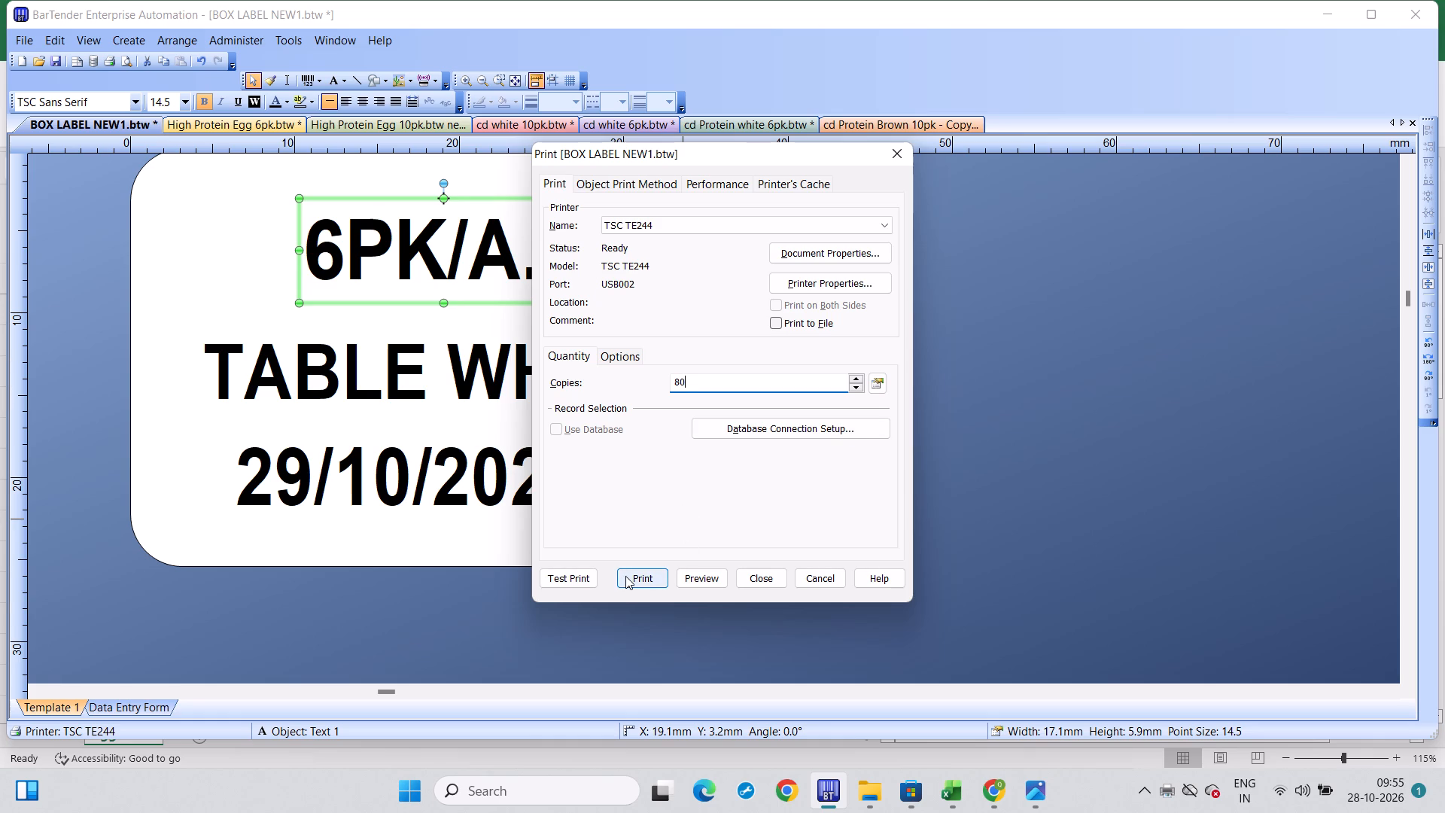
{"action": "left_click", "coordinate": [717, 377]}
{"action": "key", "text": "BackSpace"}
{"action": "key", "text": "BackSpace"}
{"action": "type", "text": "70"}
{"action": "left_click", "coordinate": [636, 577]}
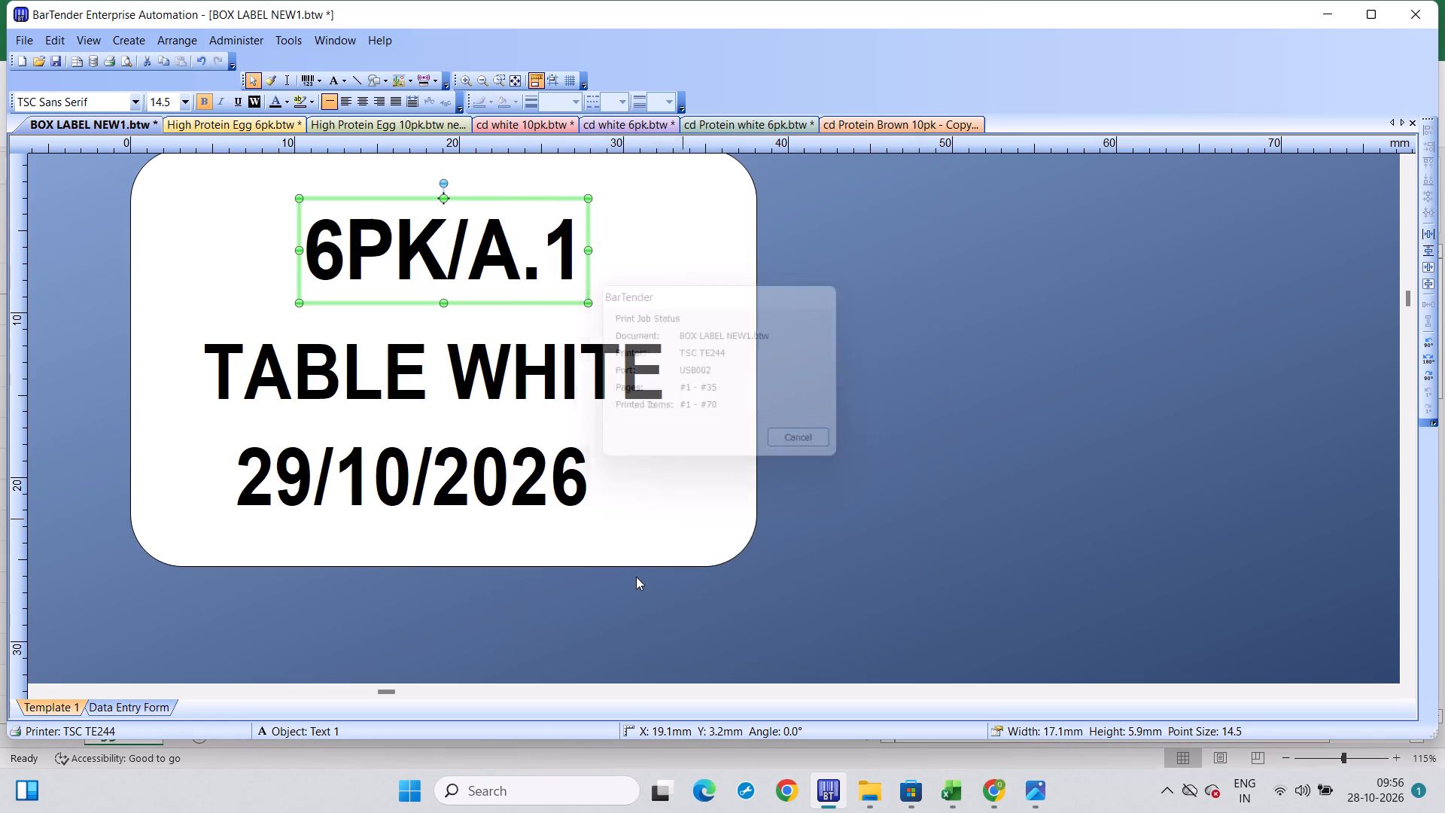
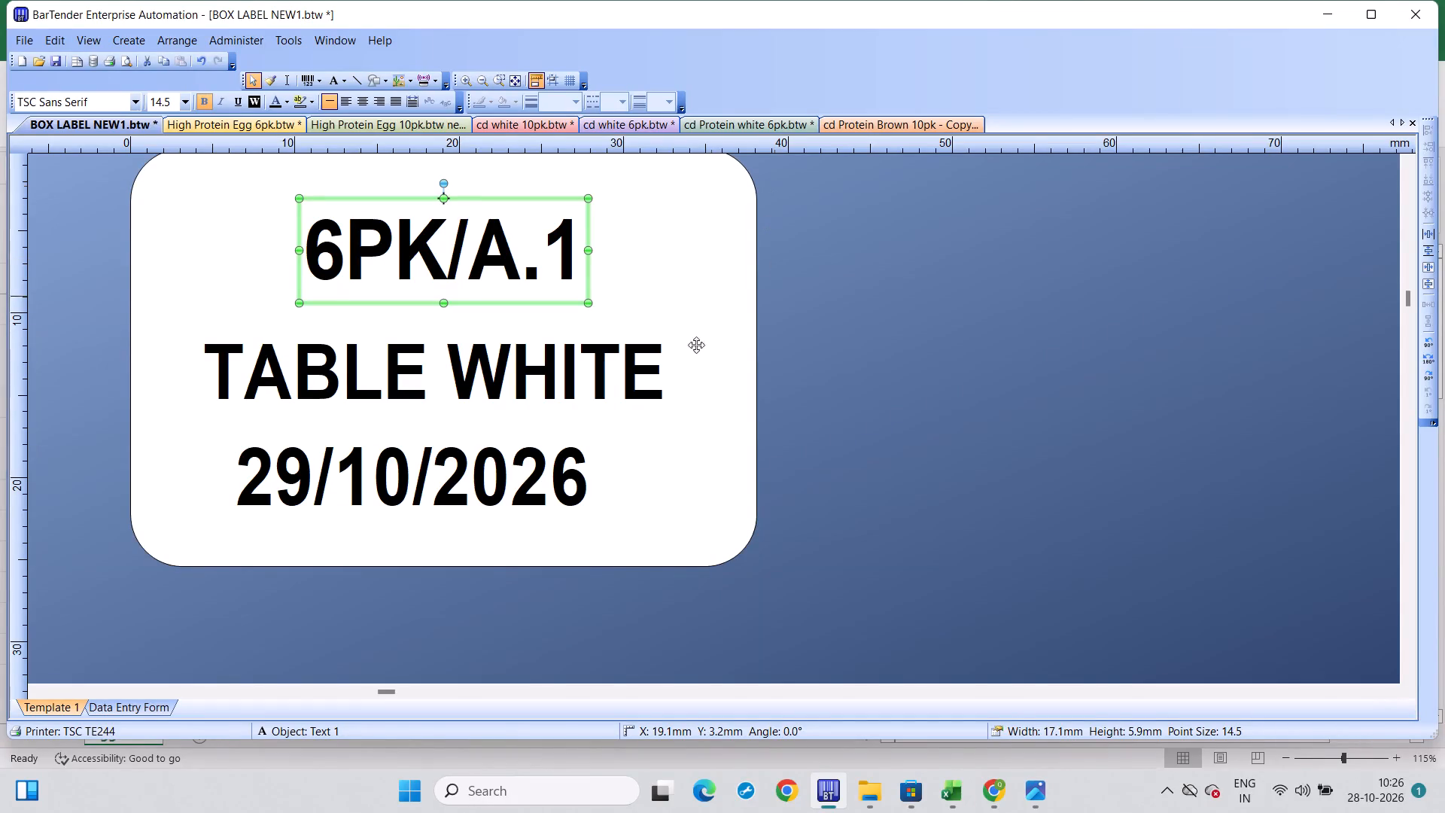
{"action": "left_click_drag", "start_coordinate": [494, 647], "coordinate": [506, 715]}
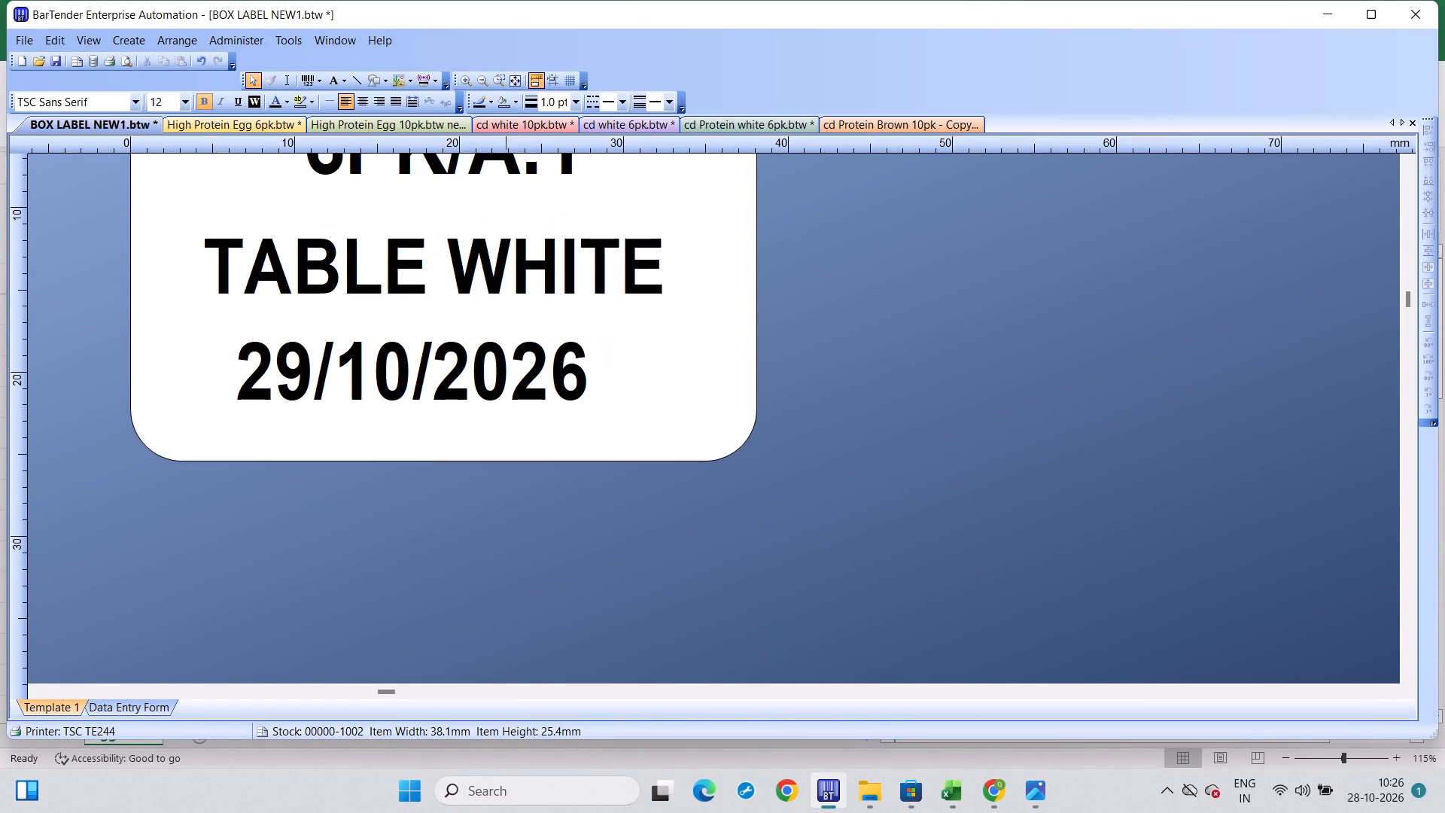
Switch to Excel and close the PHYSICAL FG and Egg_Stock_Format (12) workbooks, discarding the unsaved changes in Egg_Stock_Format (12).
{"action": "left_click", "coordinate": [475, 793]}
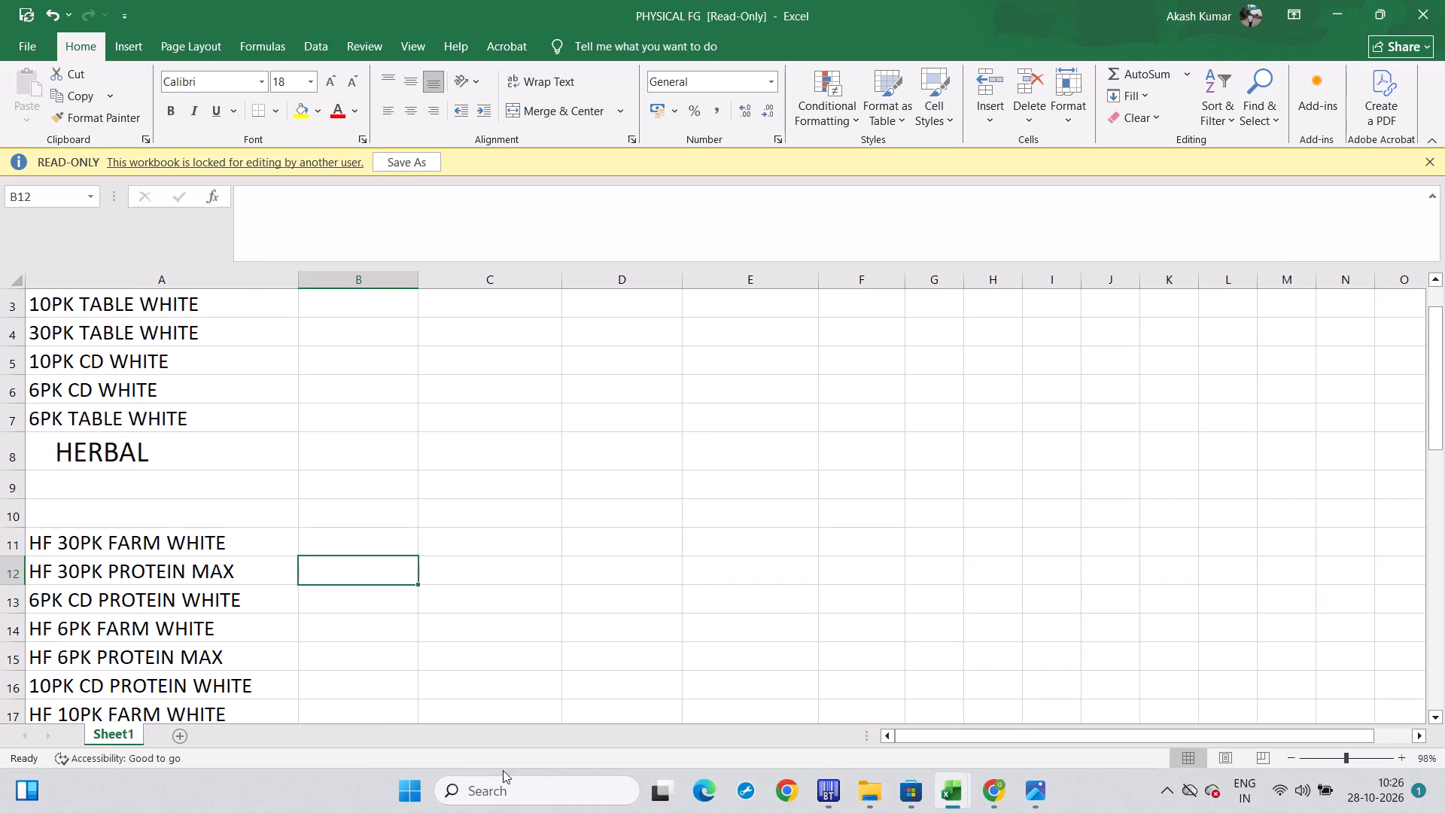
{"action": "left_click", "coordinate": [479, 791]}
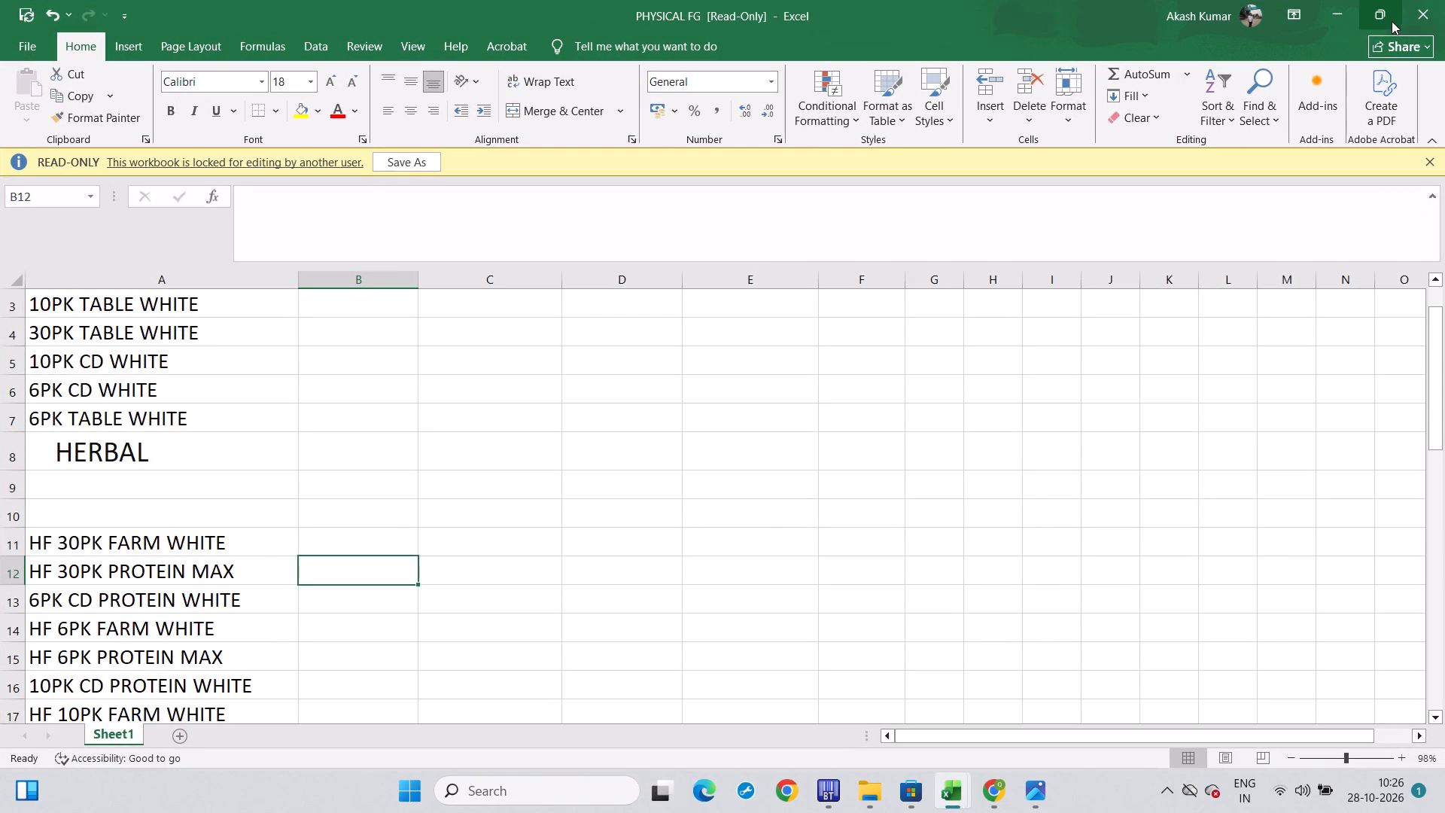
{"action": "left_click", "coordinate": [1418, 16]}
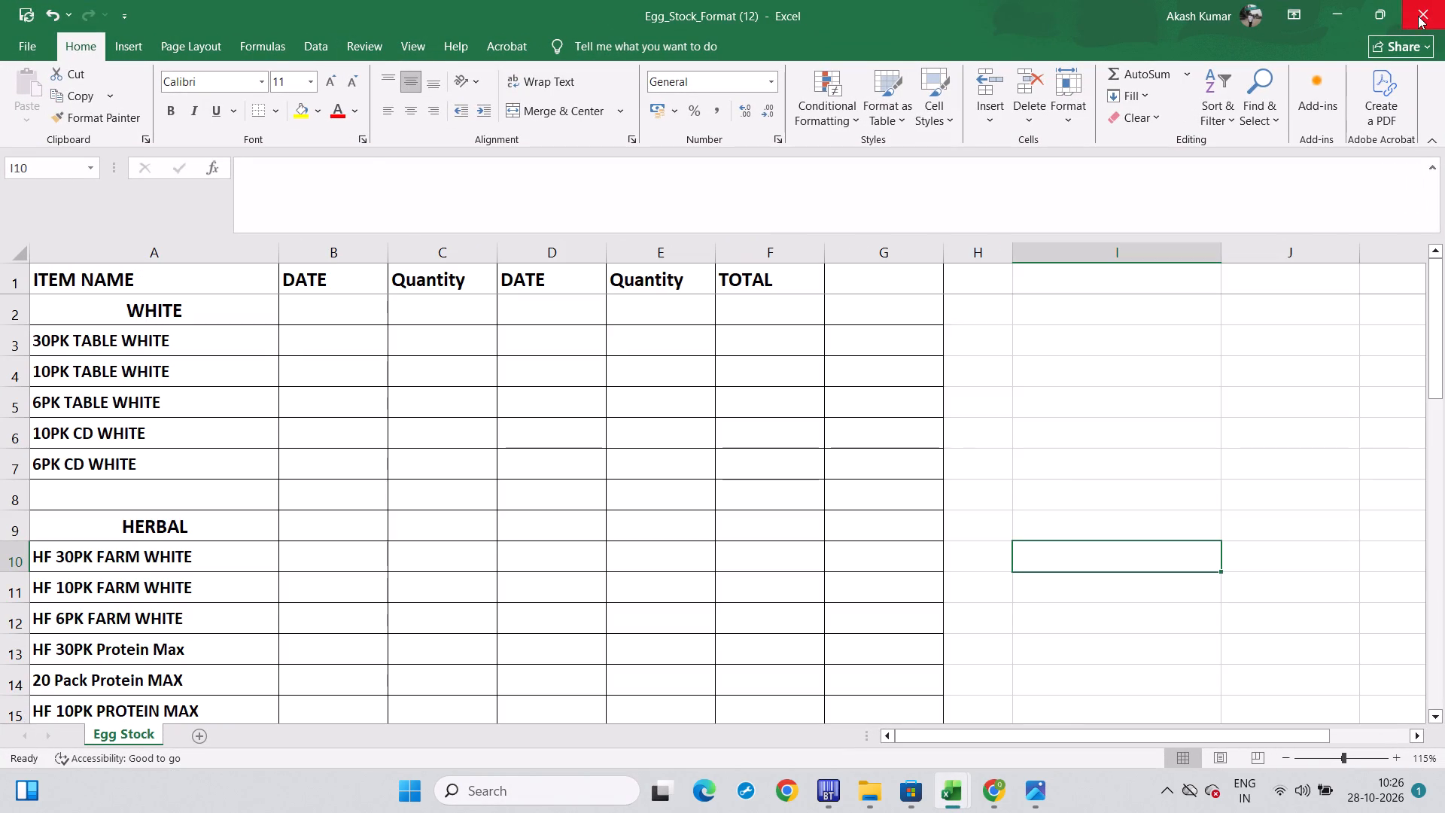
{"action": "left_click", "coordinate": [1418, 16]}
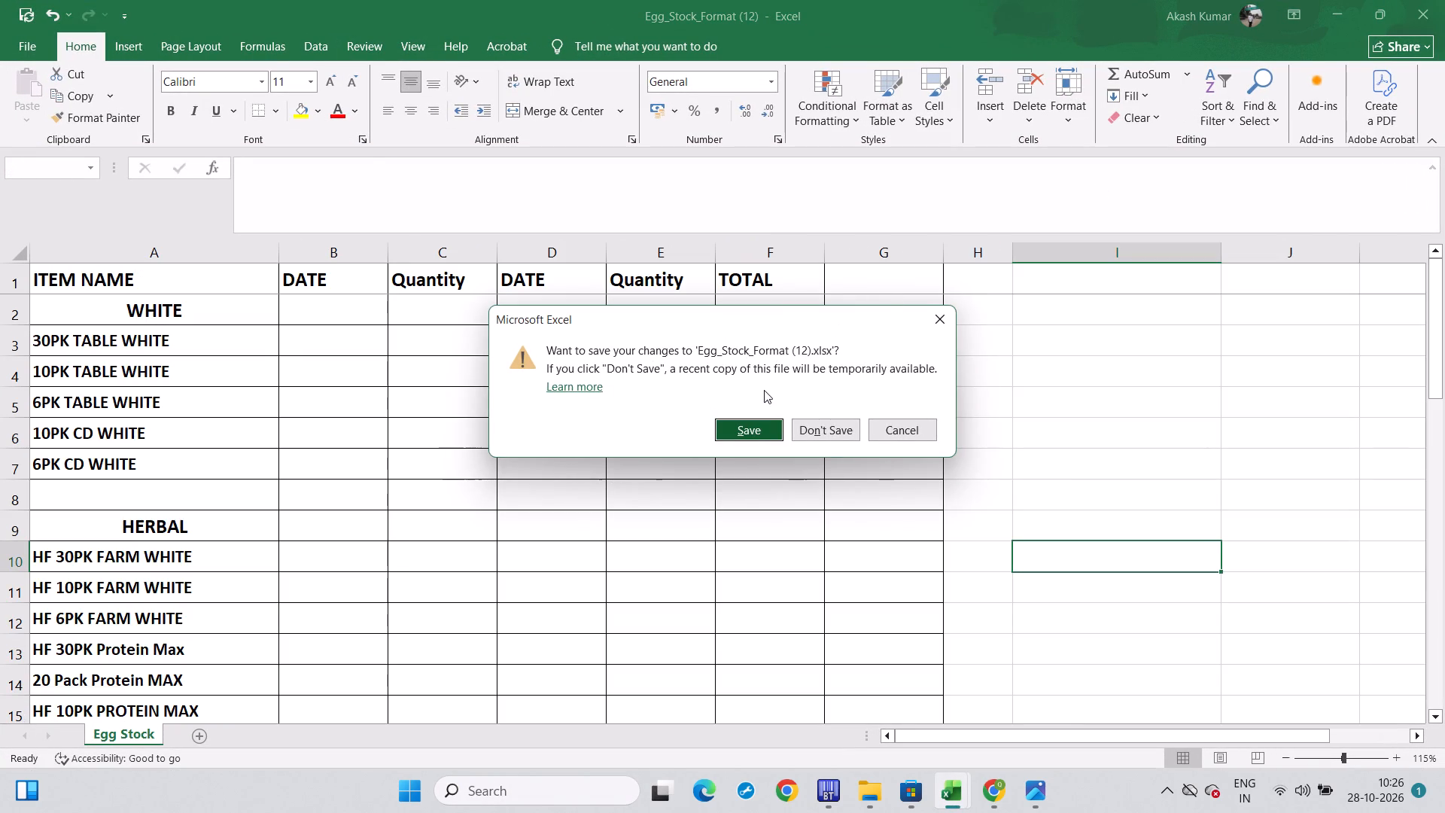
{"action": "left_click", "coordinate": [829, 438]}
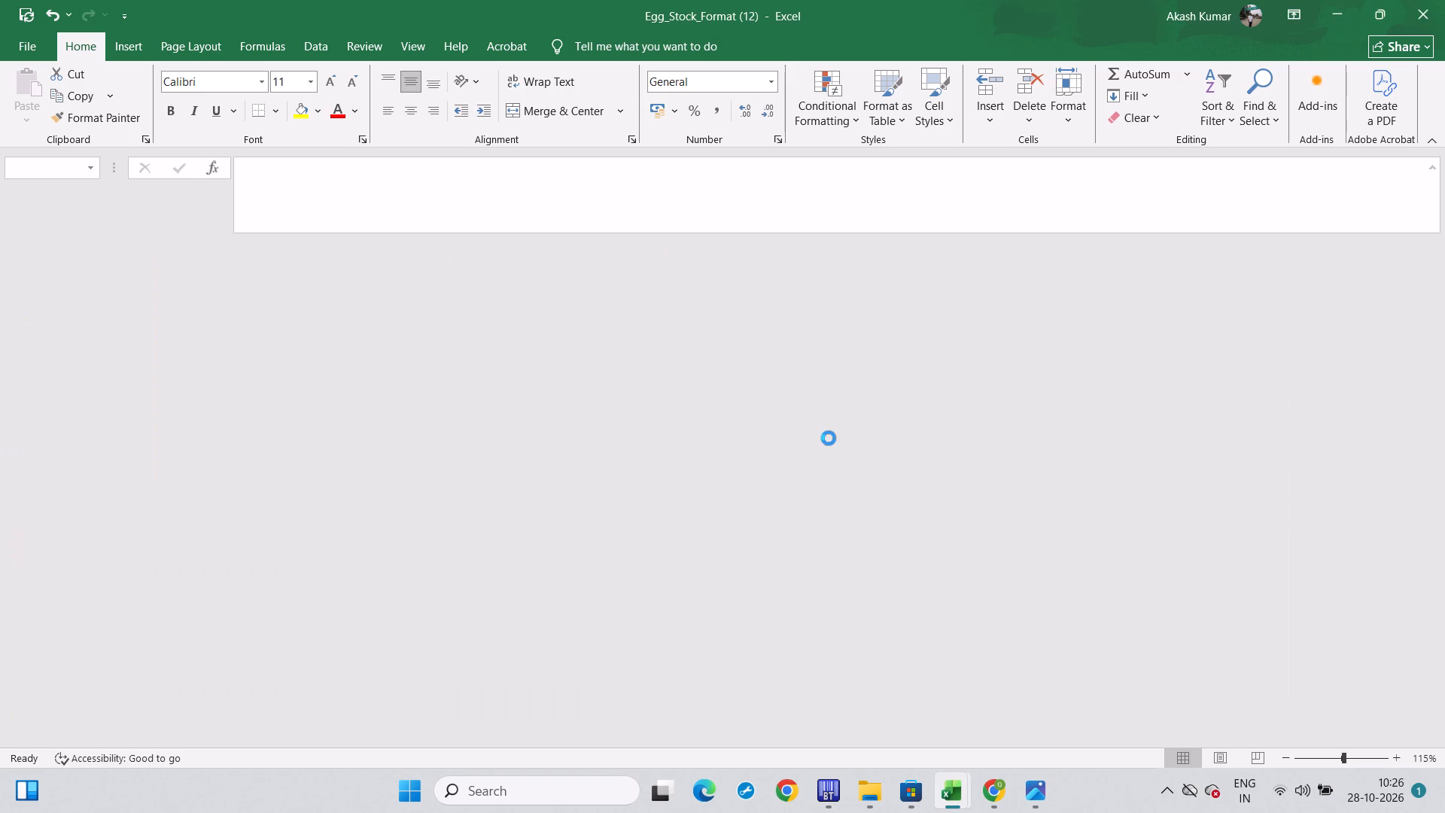